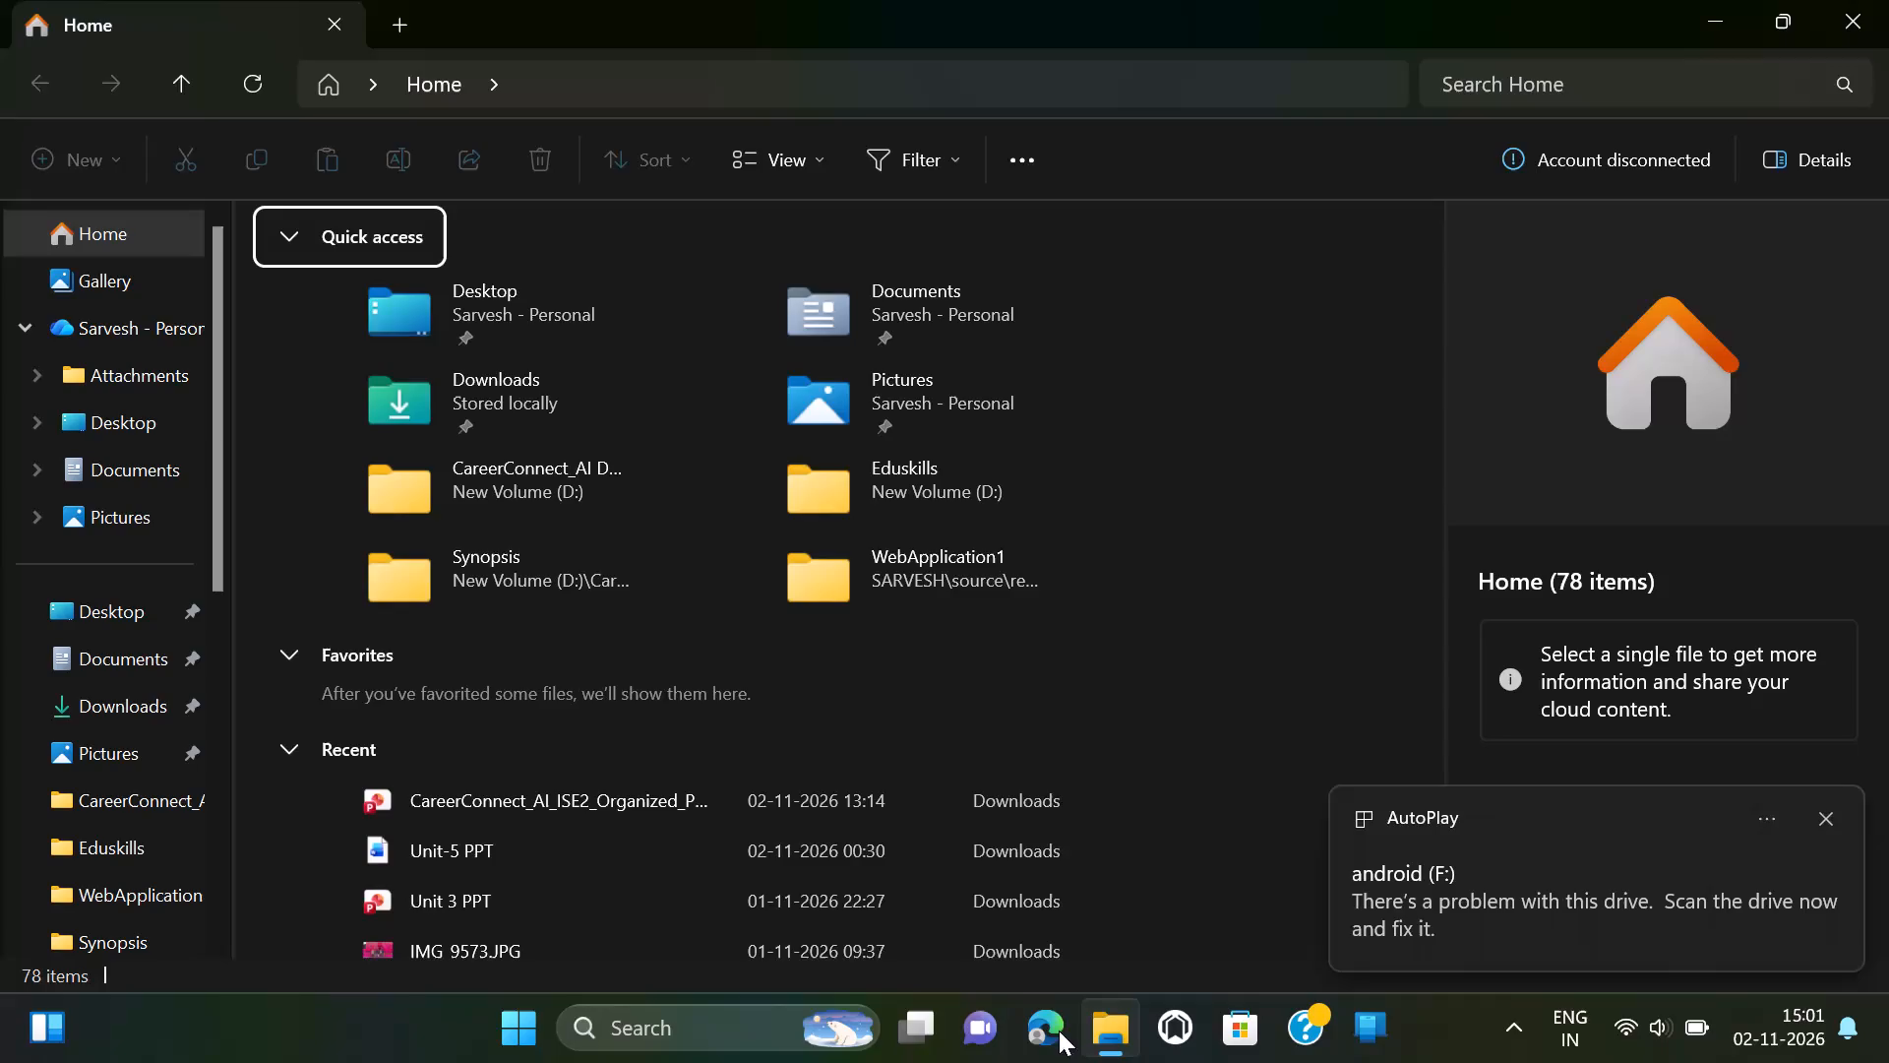
# Open CareerConnect_AI_ISE2_Organized_Presentation from the android (F:) drive to check its version, and close it.
pyautogui.scroll(-3, 90, 684)
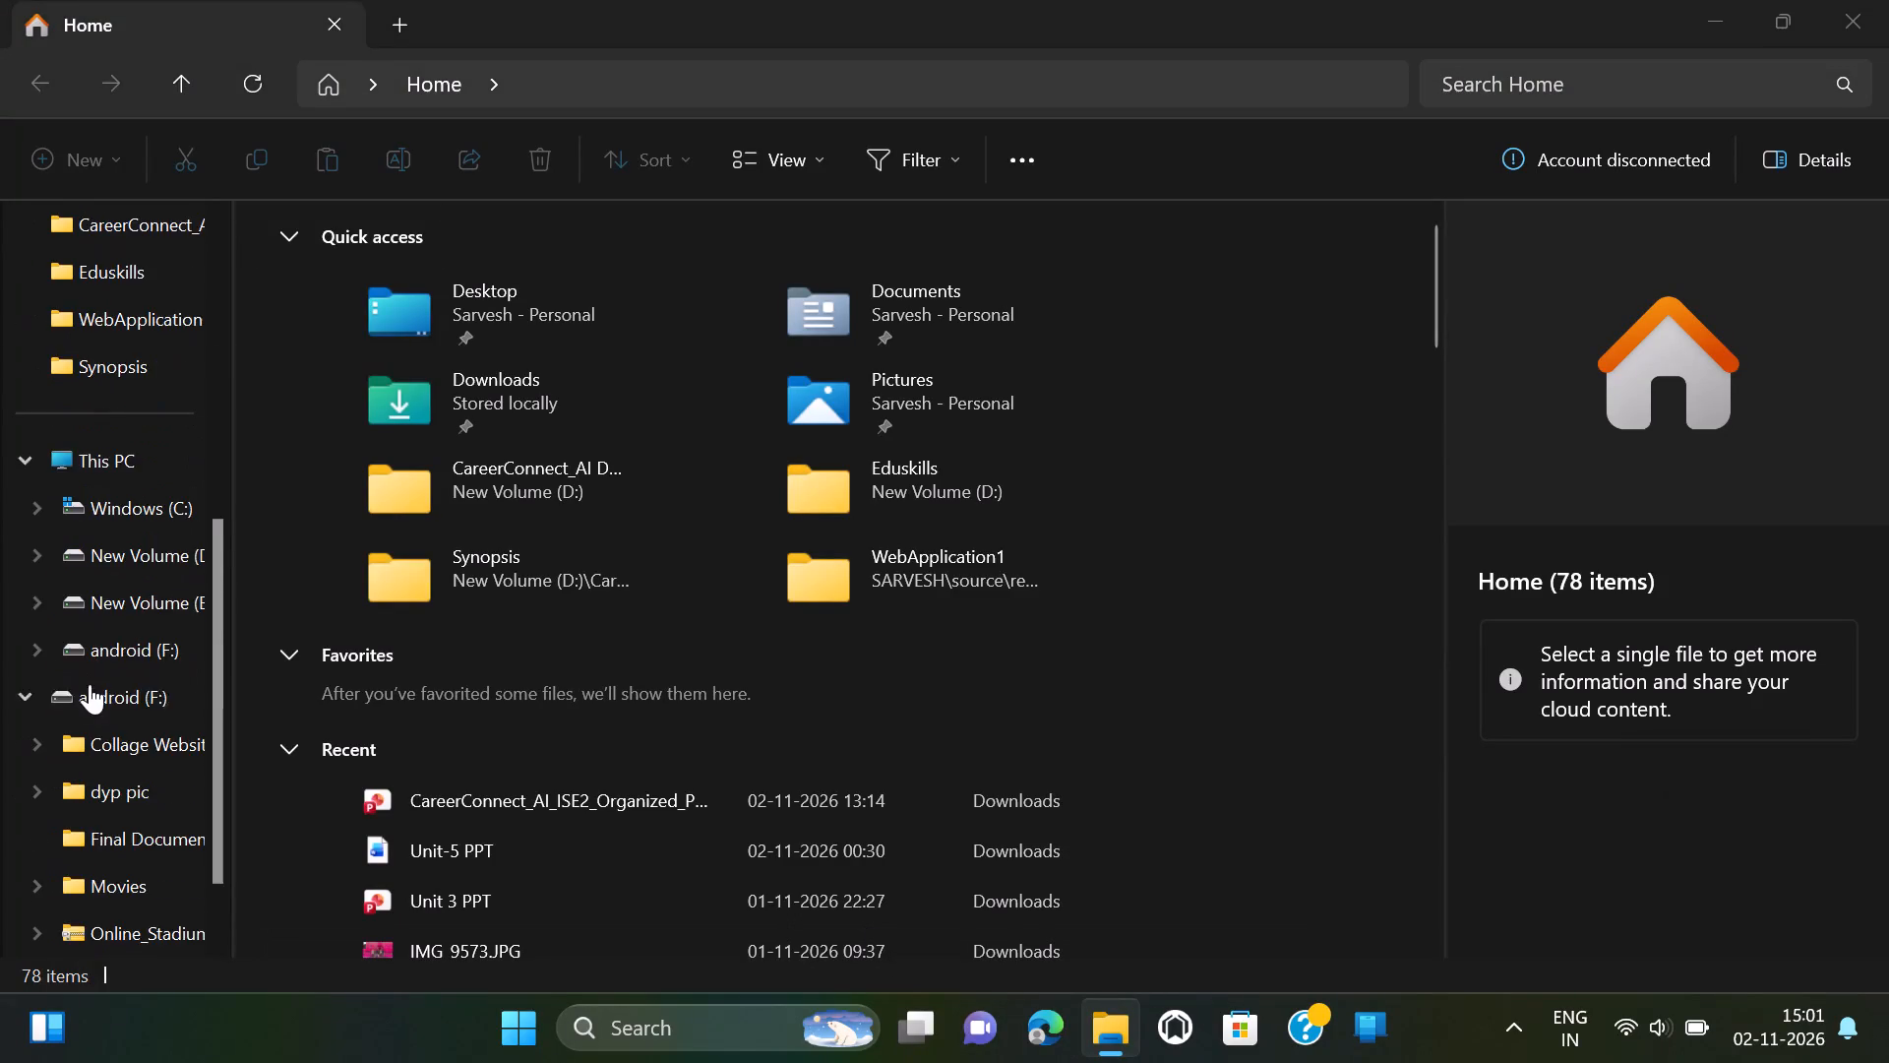
pyautogui.scroll(-3, 90, 684)
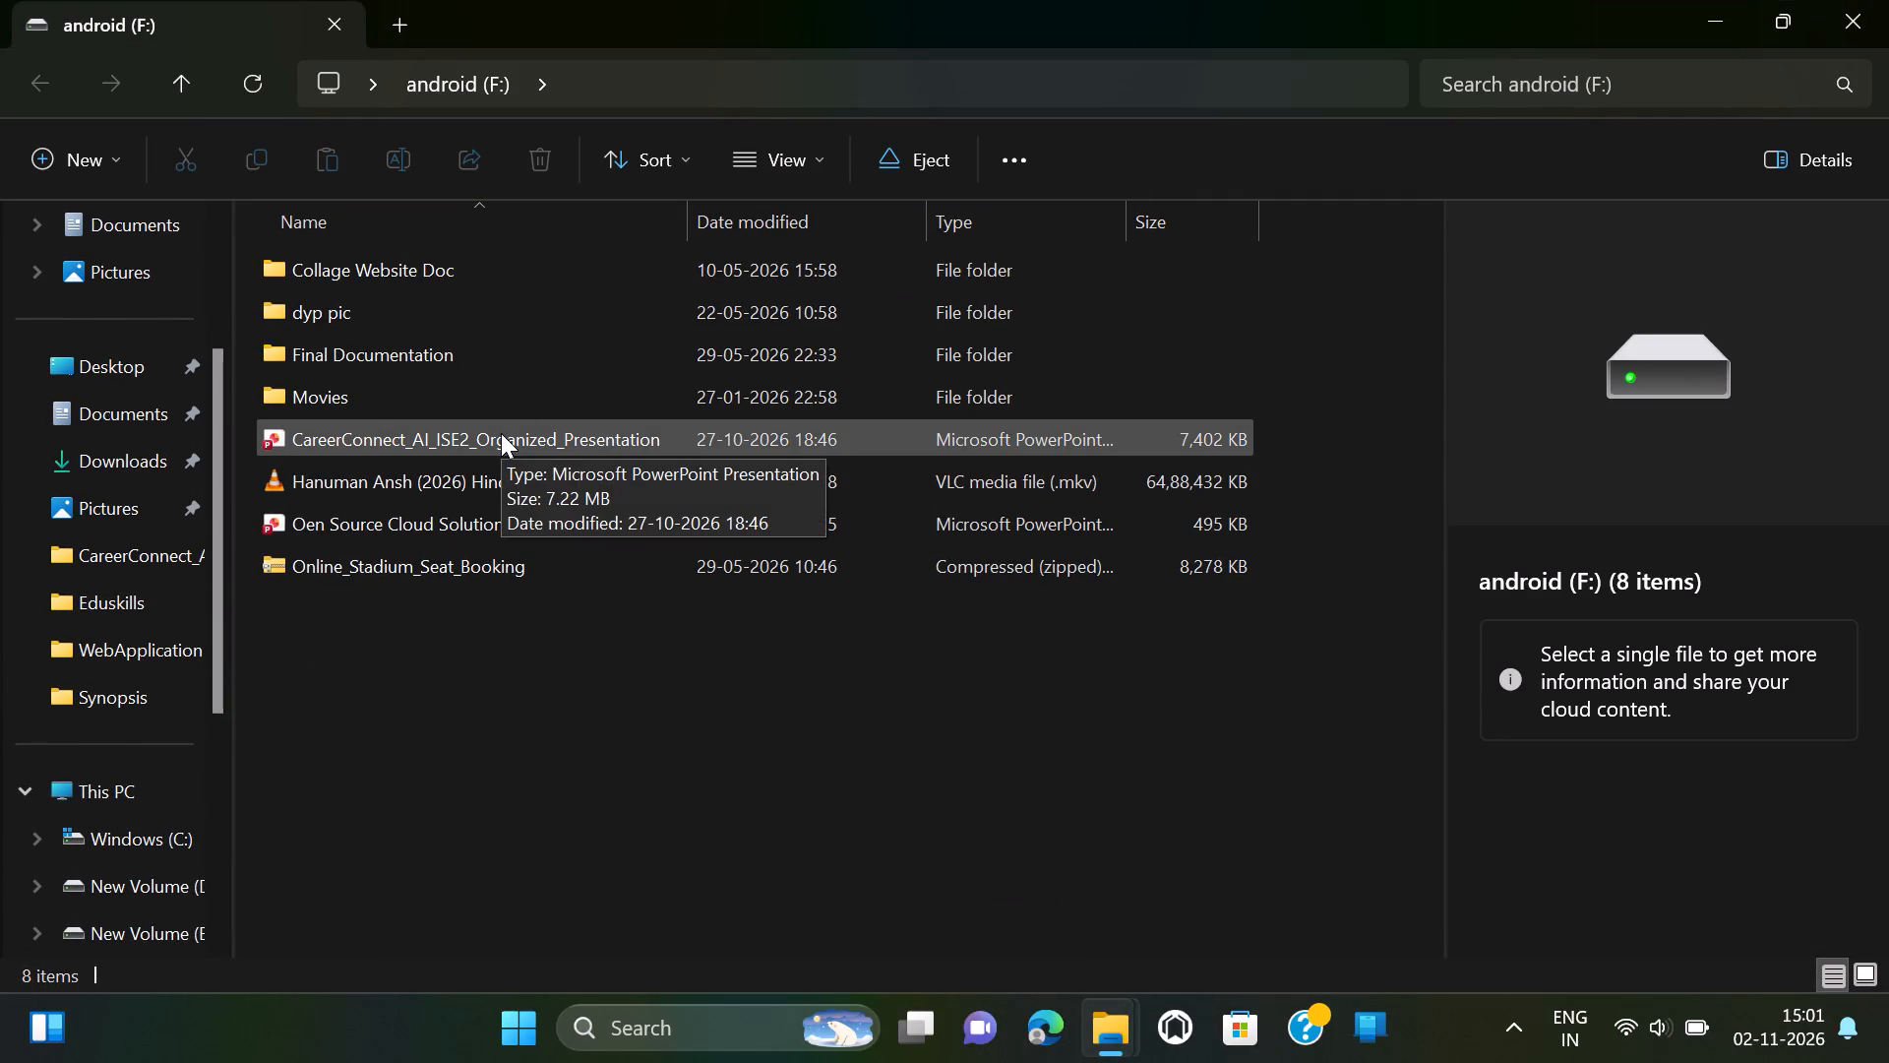
pyautogui.doubleClick(501, 433)
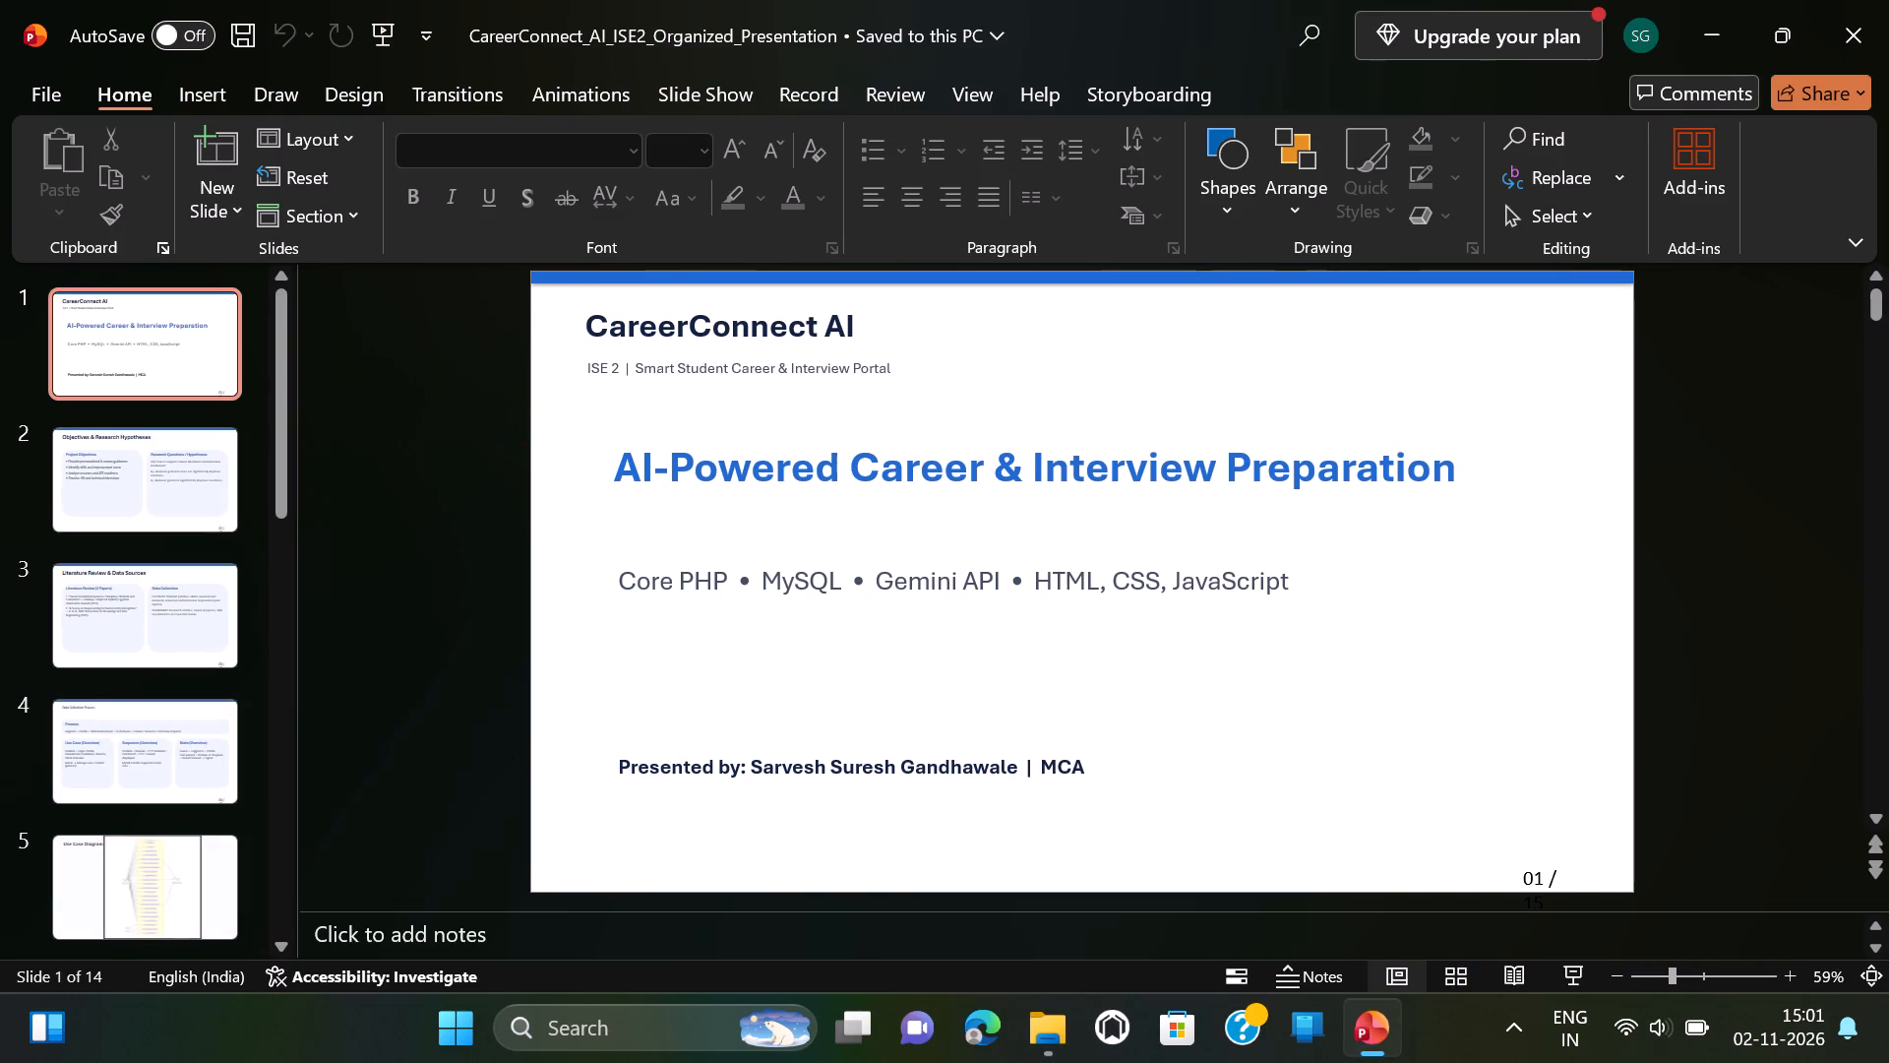
pyautogui.click(1888, 0)
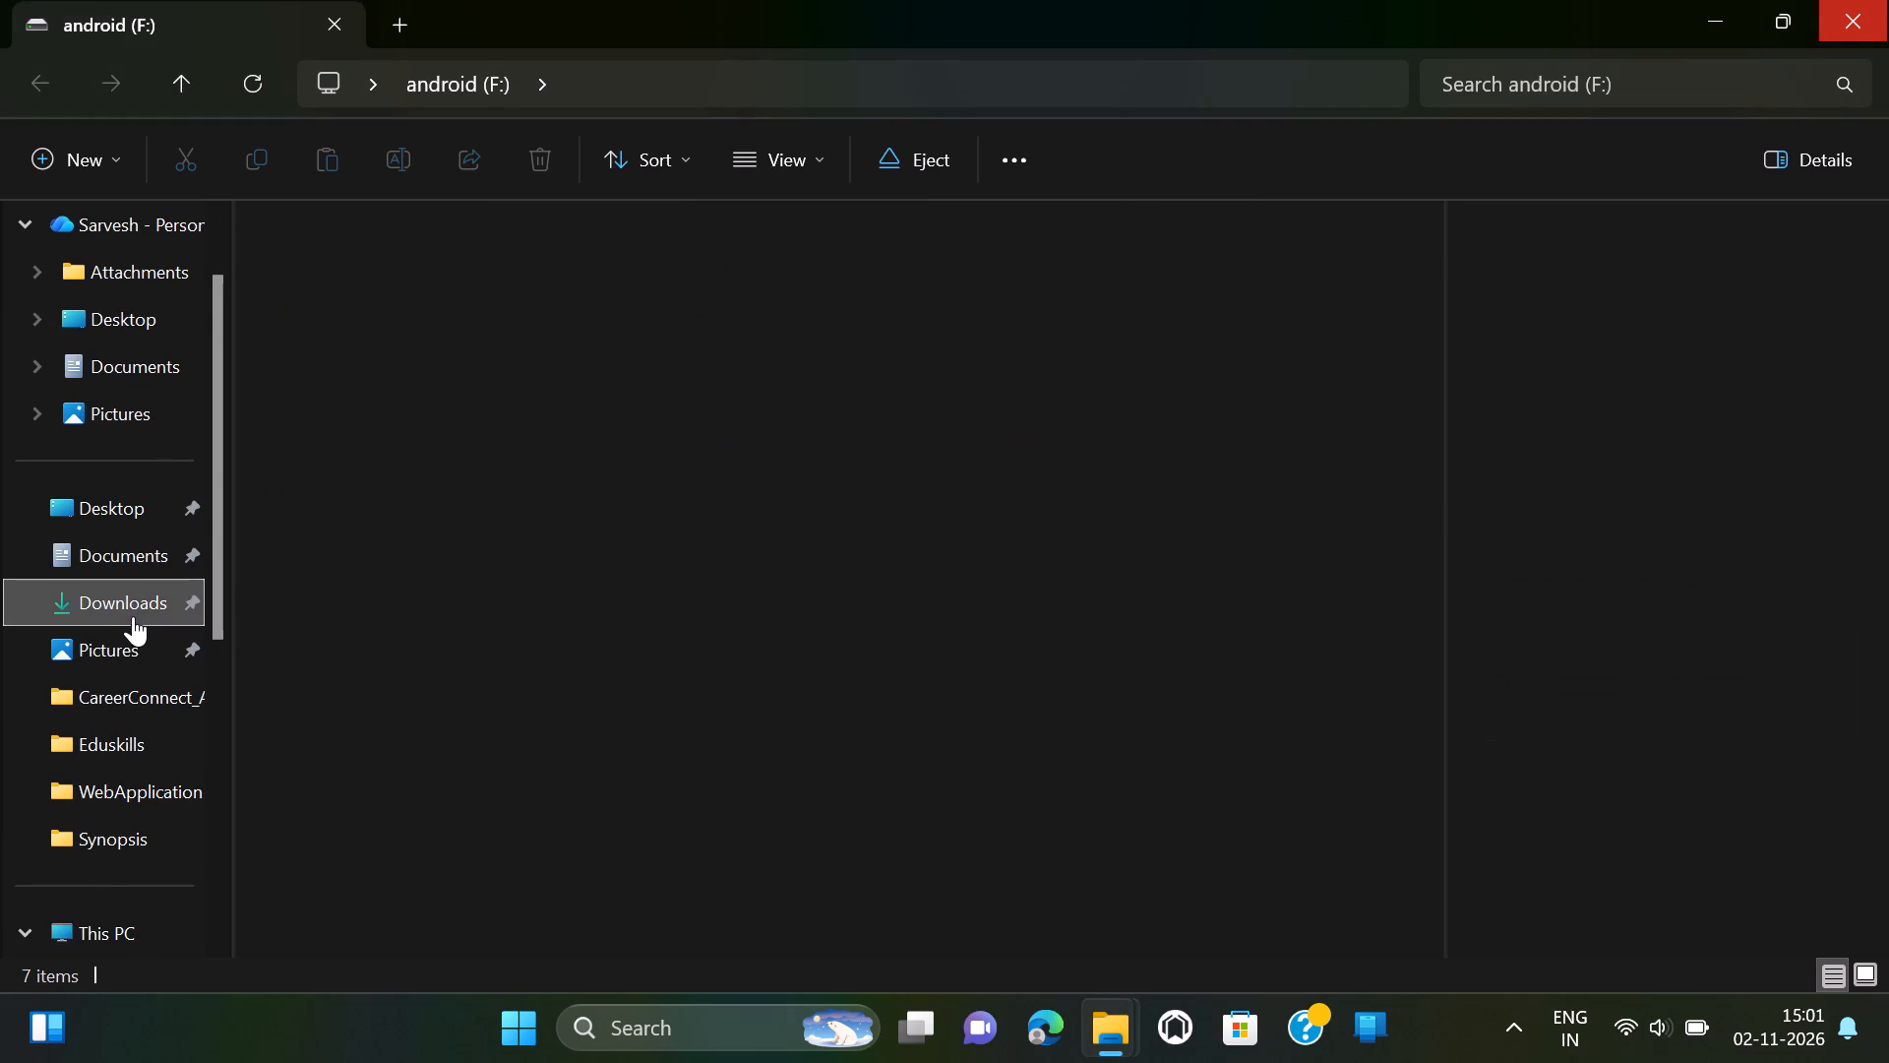
pyautogui.click(554, 313)
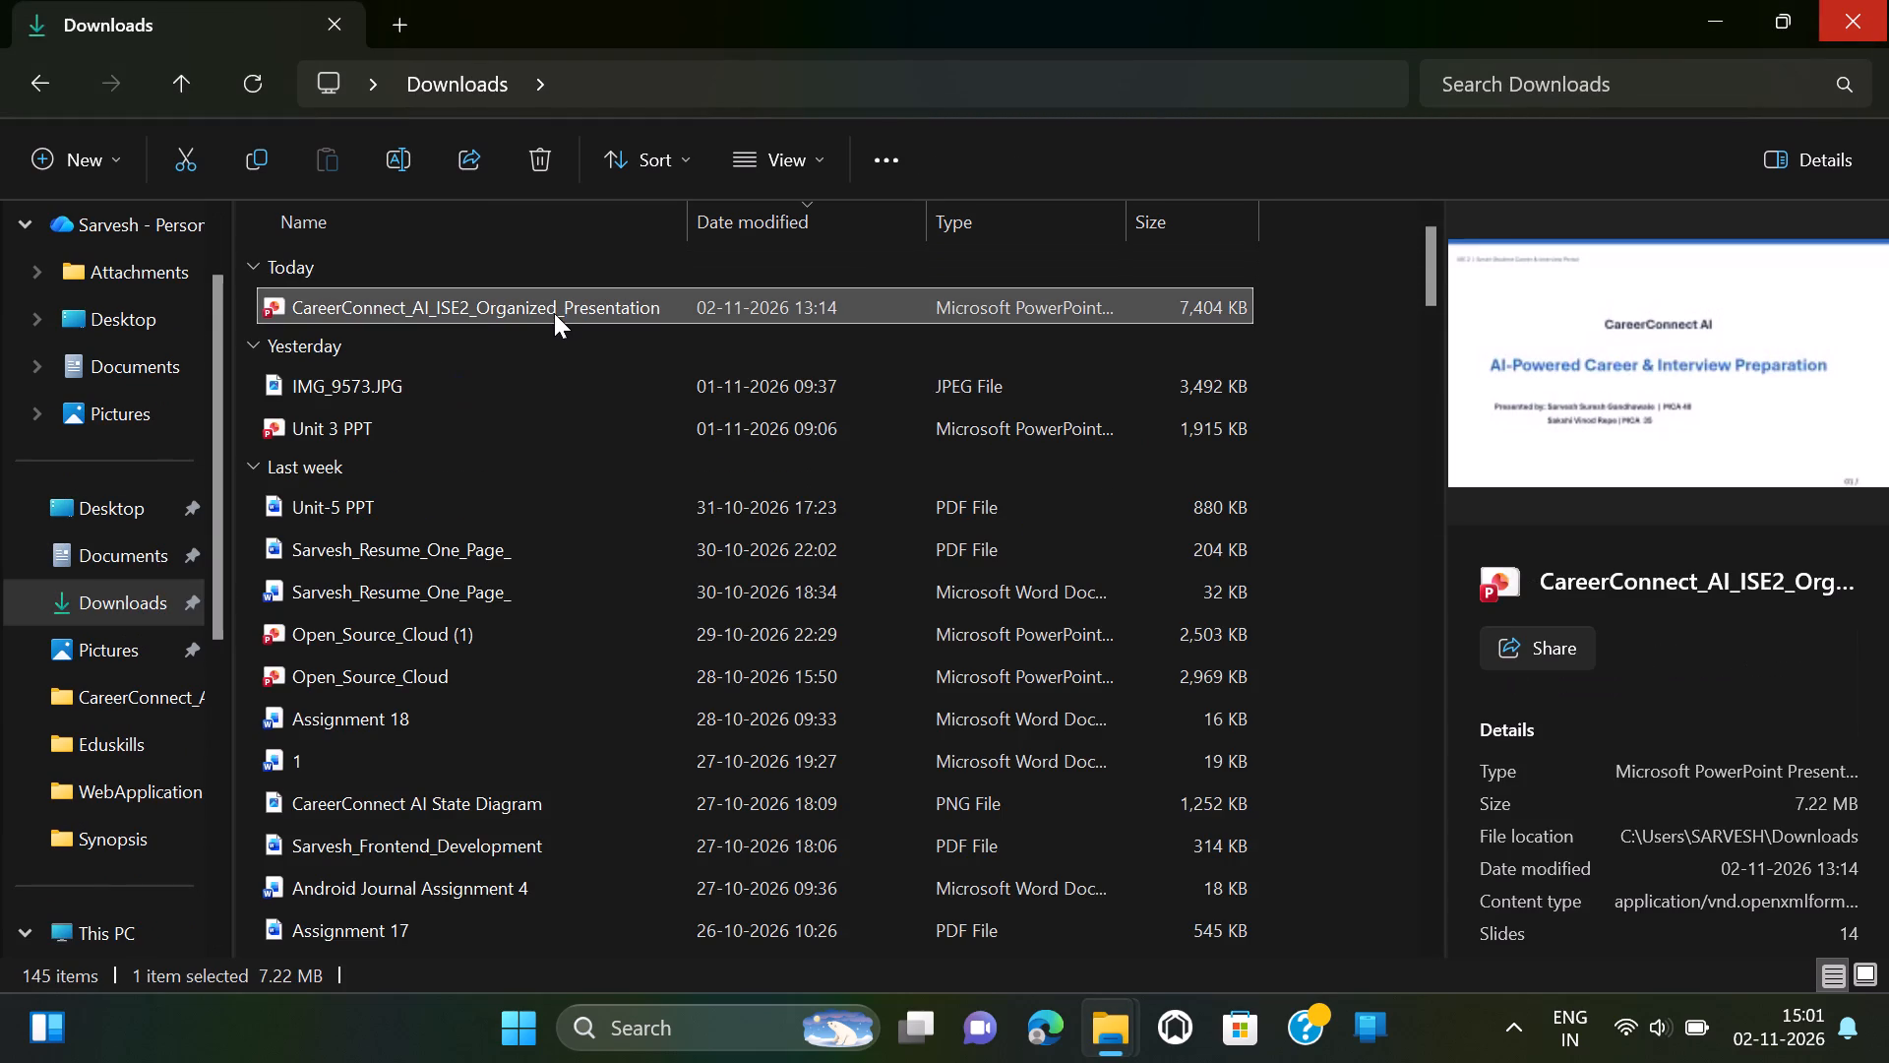
pyautogui.hotkey('ctrl', 'c')
pyautogui.scroll(-2, 58, 479)
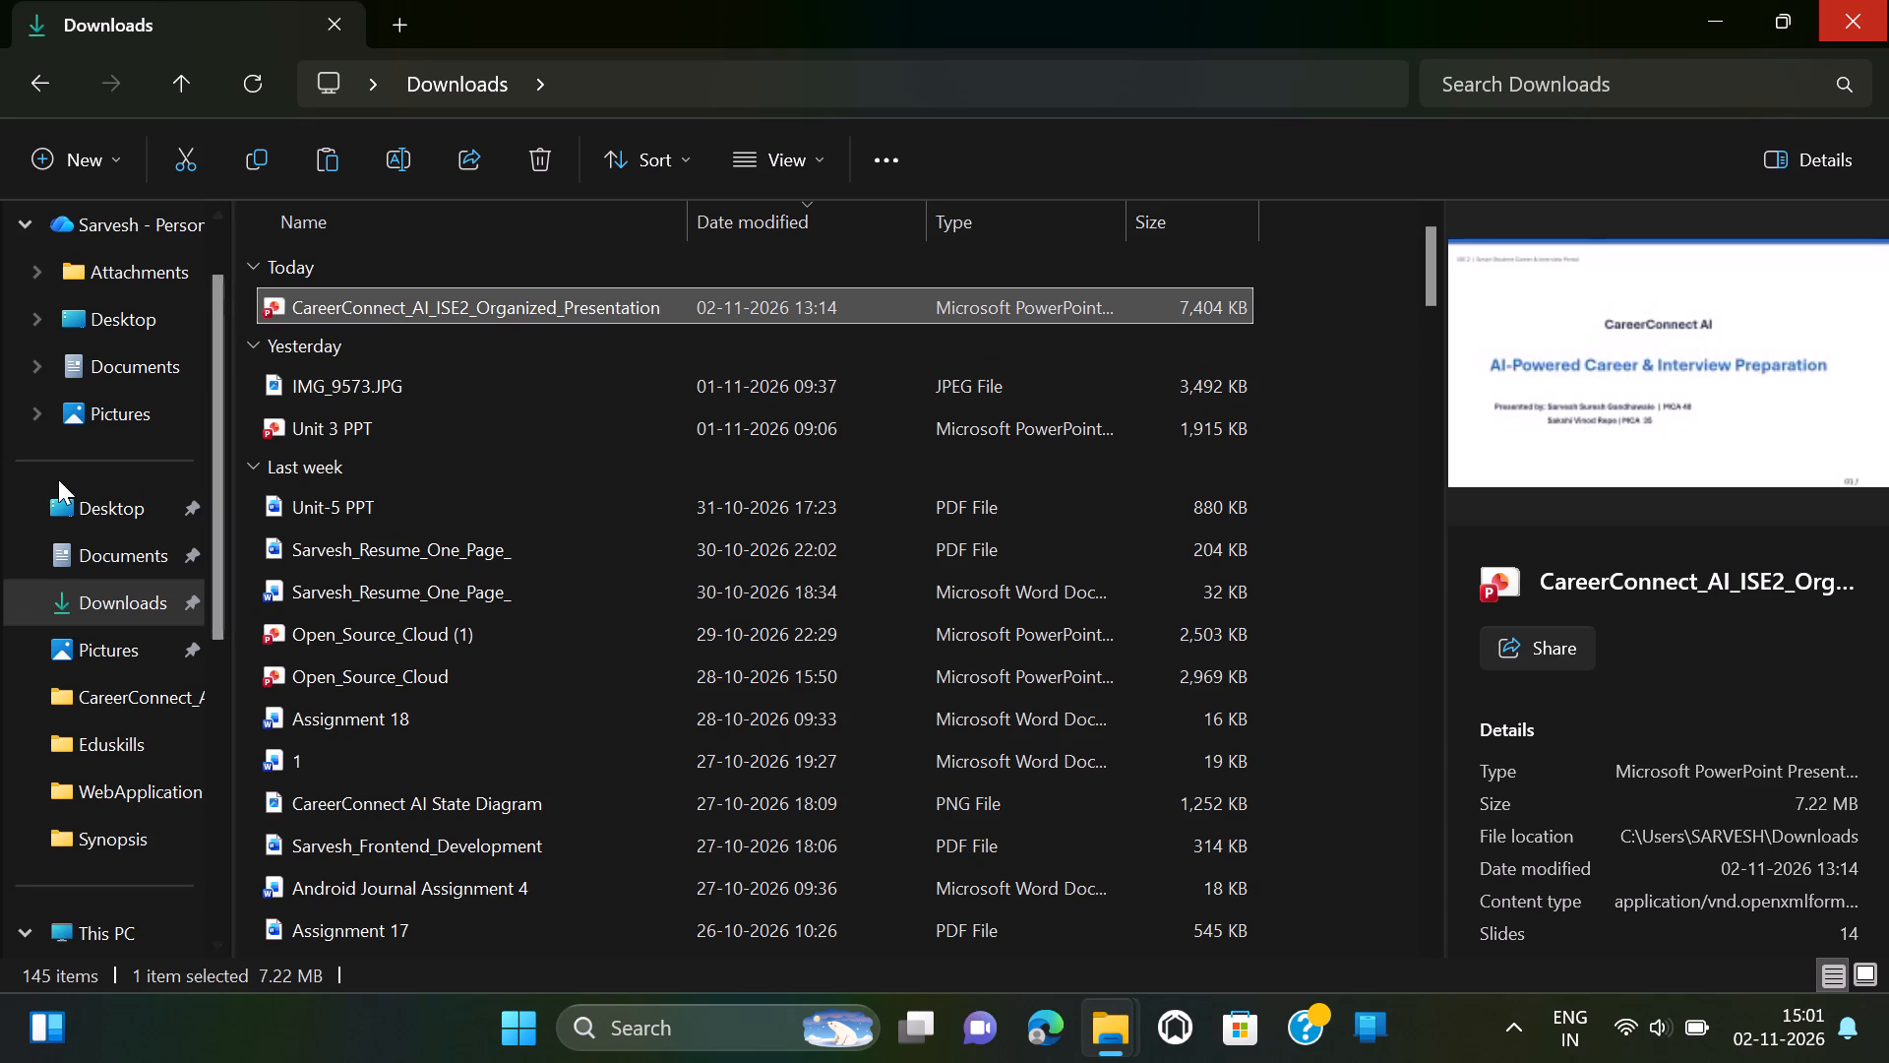
pyautogui.scroll(-4, 58, 479)
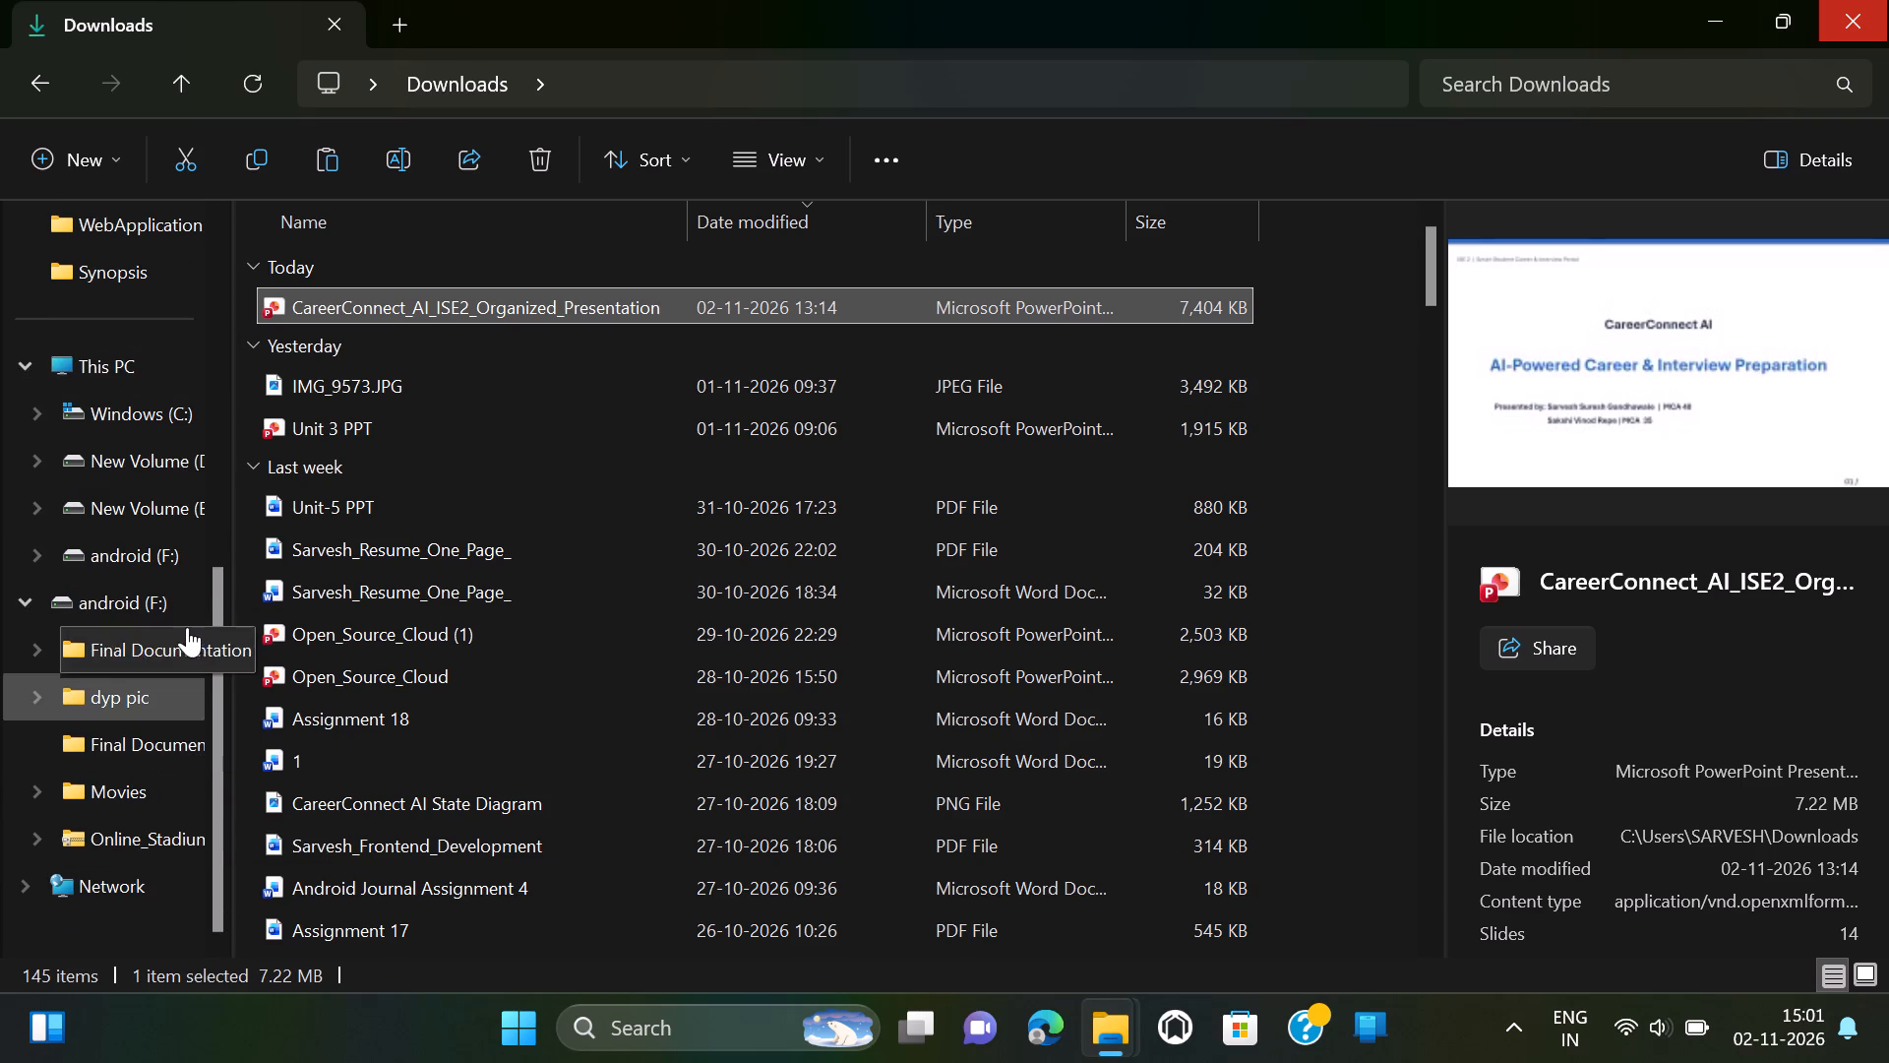
pyautogui.click(168, 617)
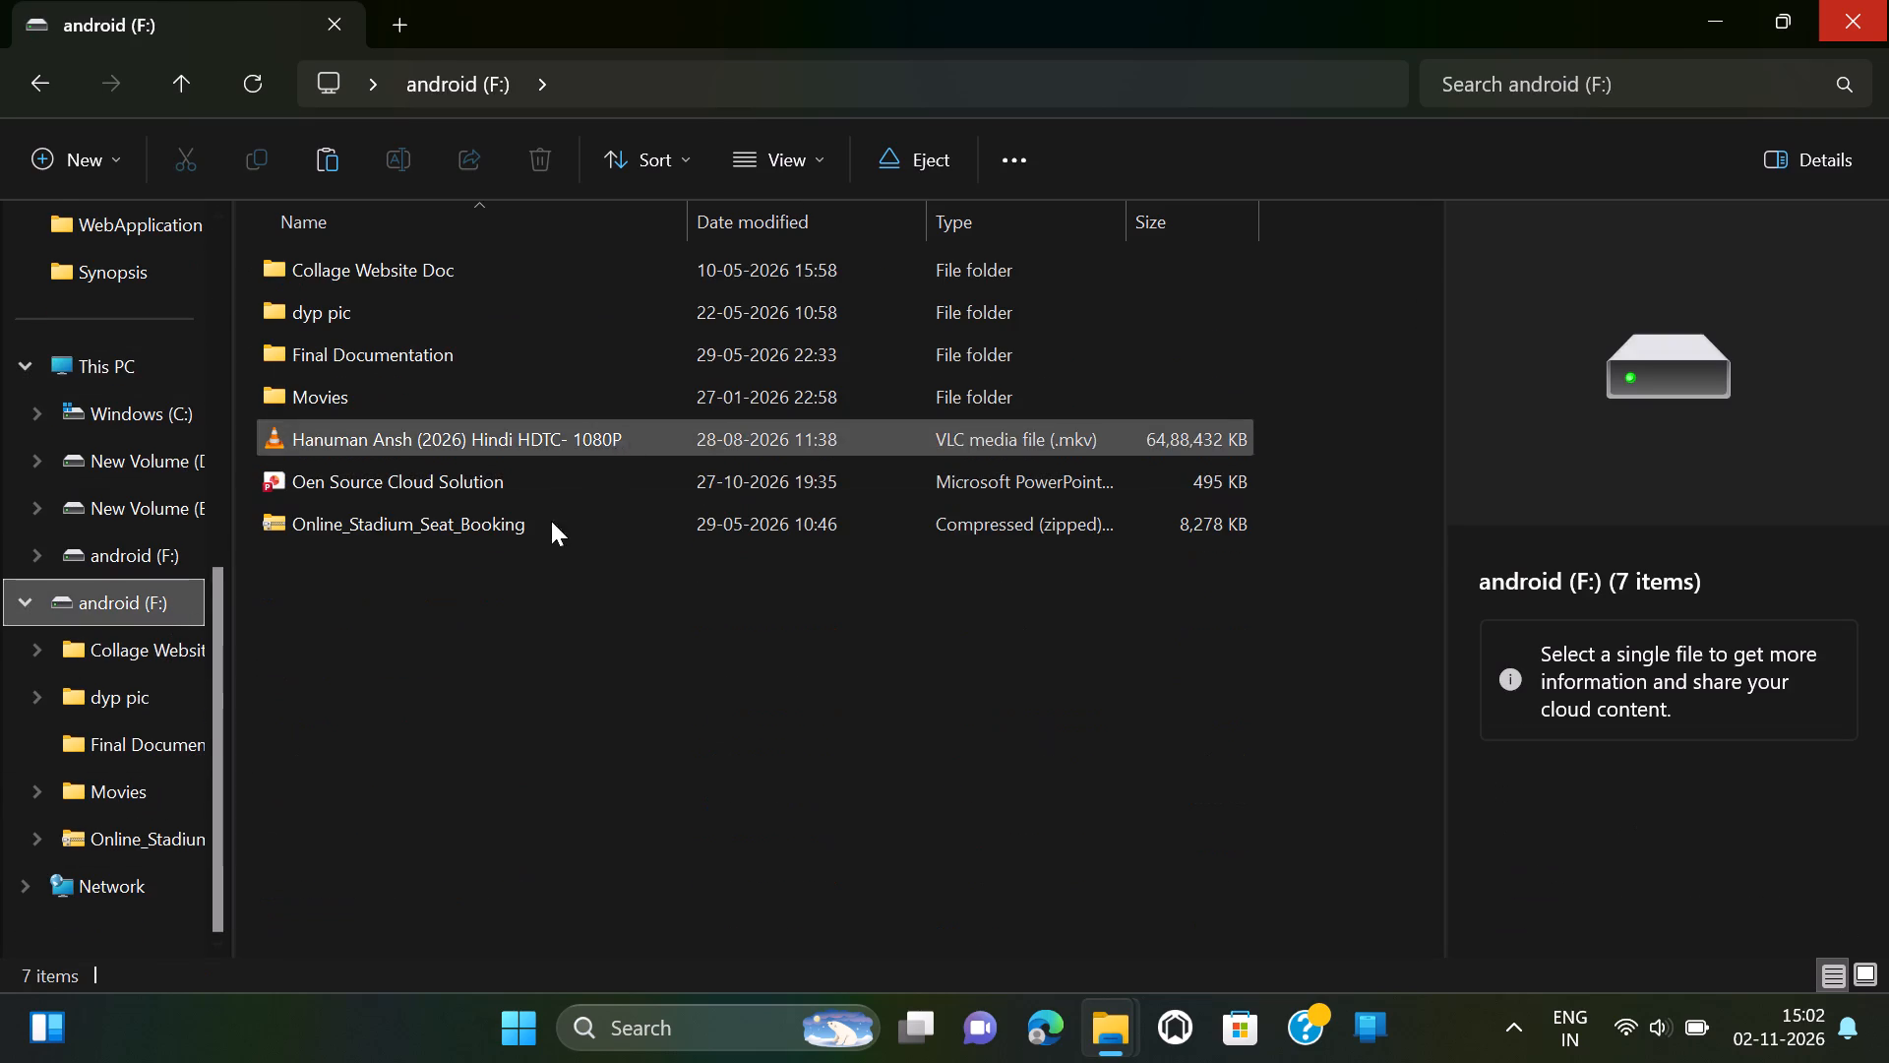
pyautogui.click(479, 650)
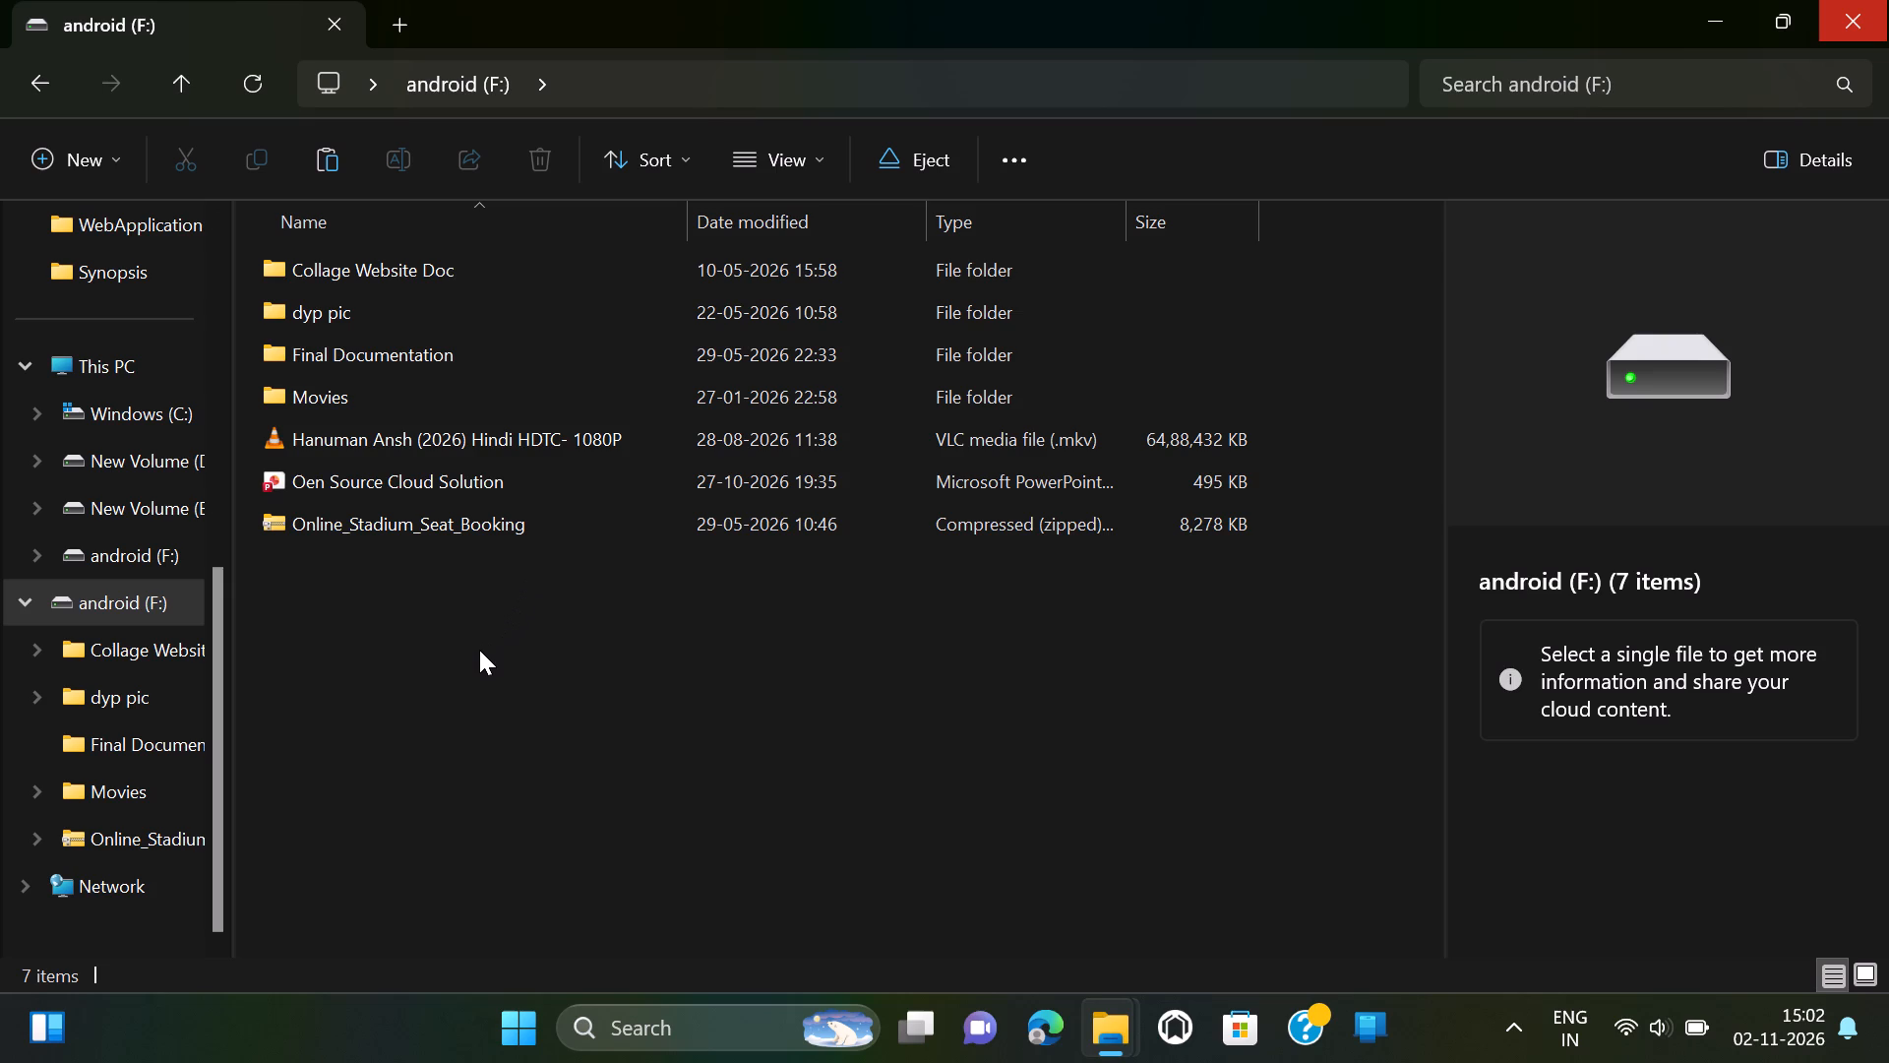
pyautogui.hotkey('ctrl', 'v')
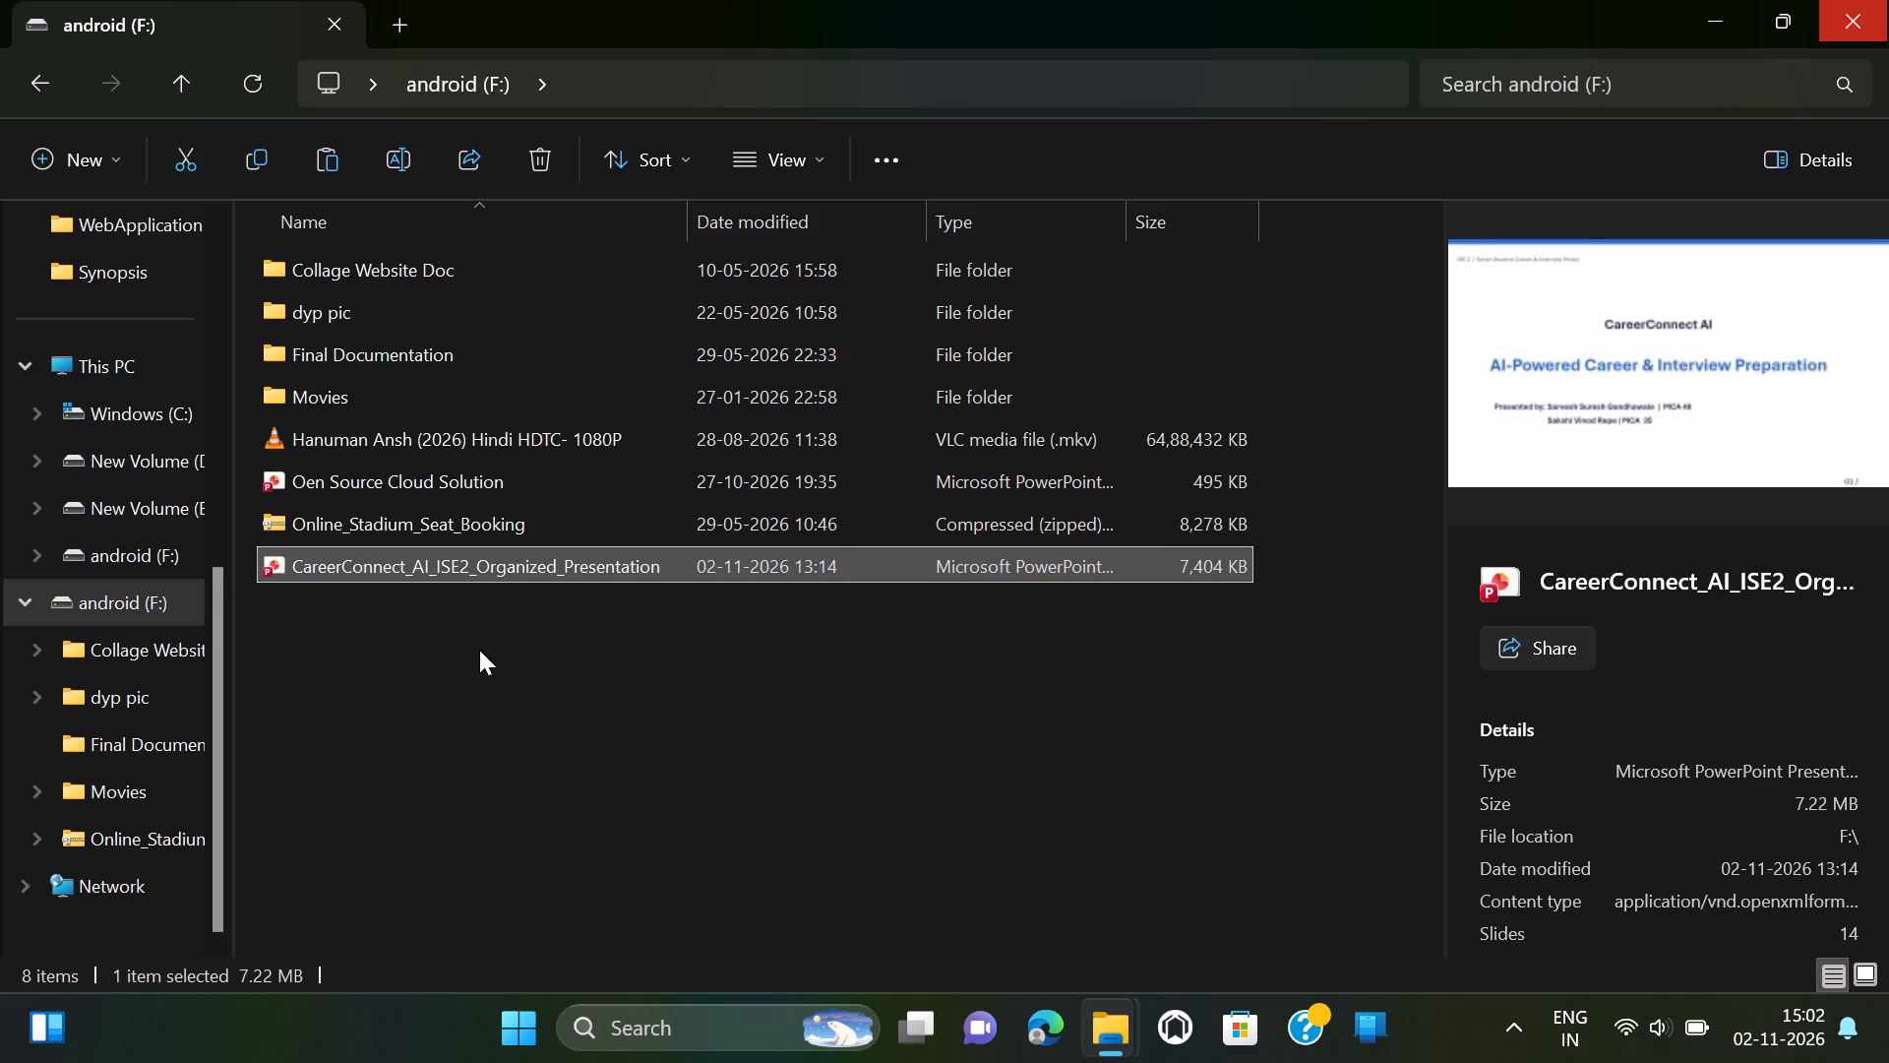
pyautogui.click(464, 712)
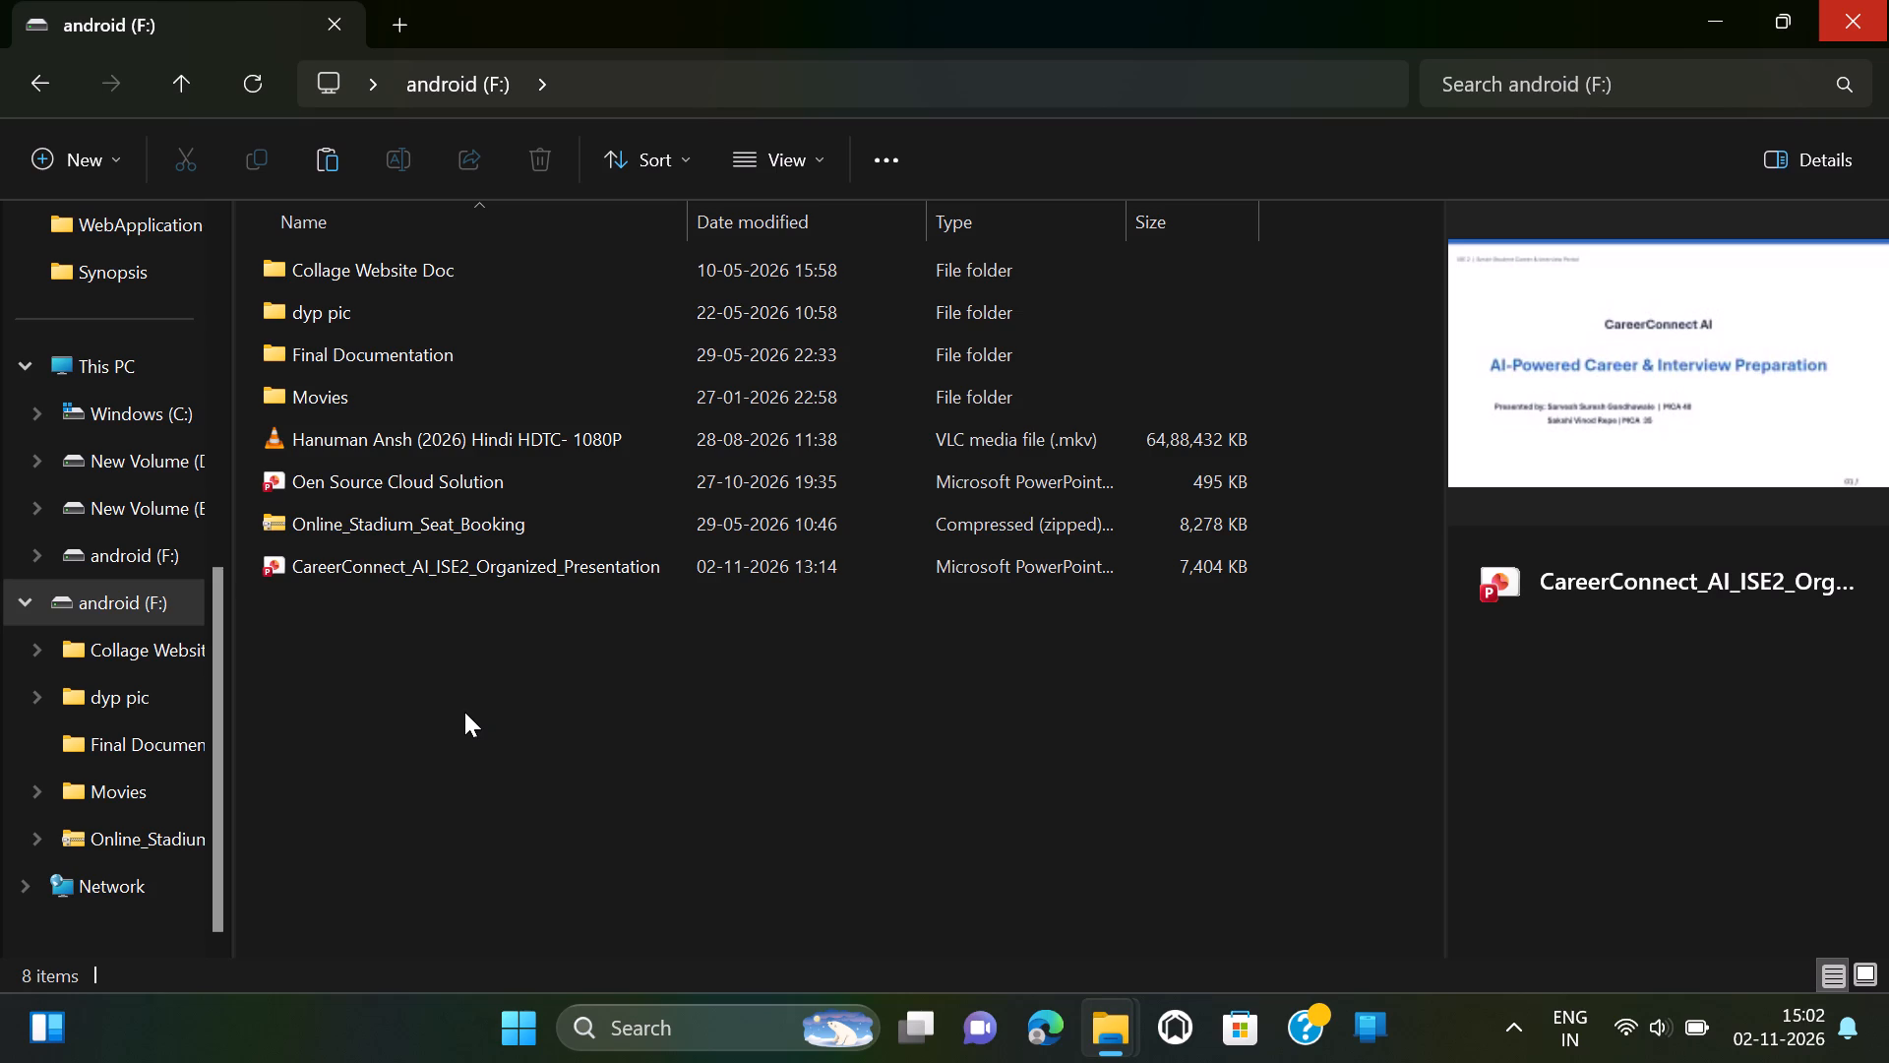
pyautogui.click(542, 694)
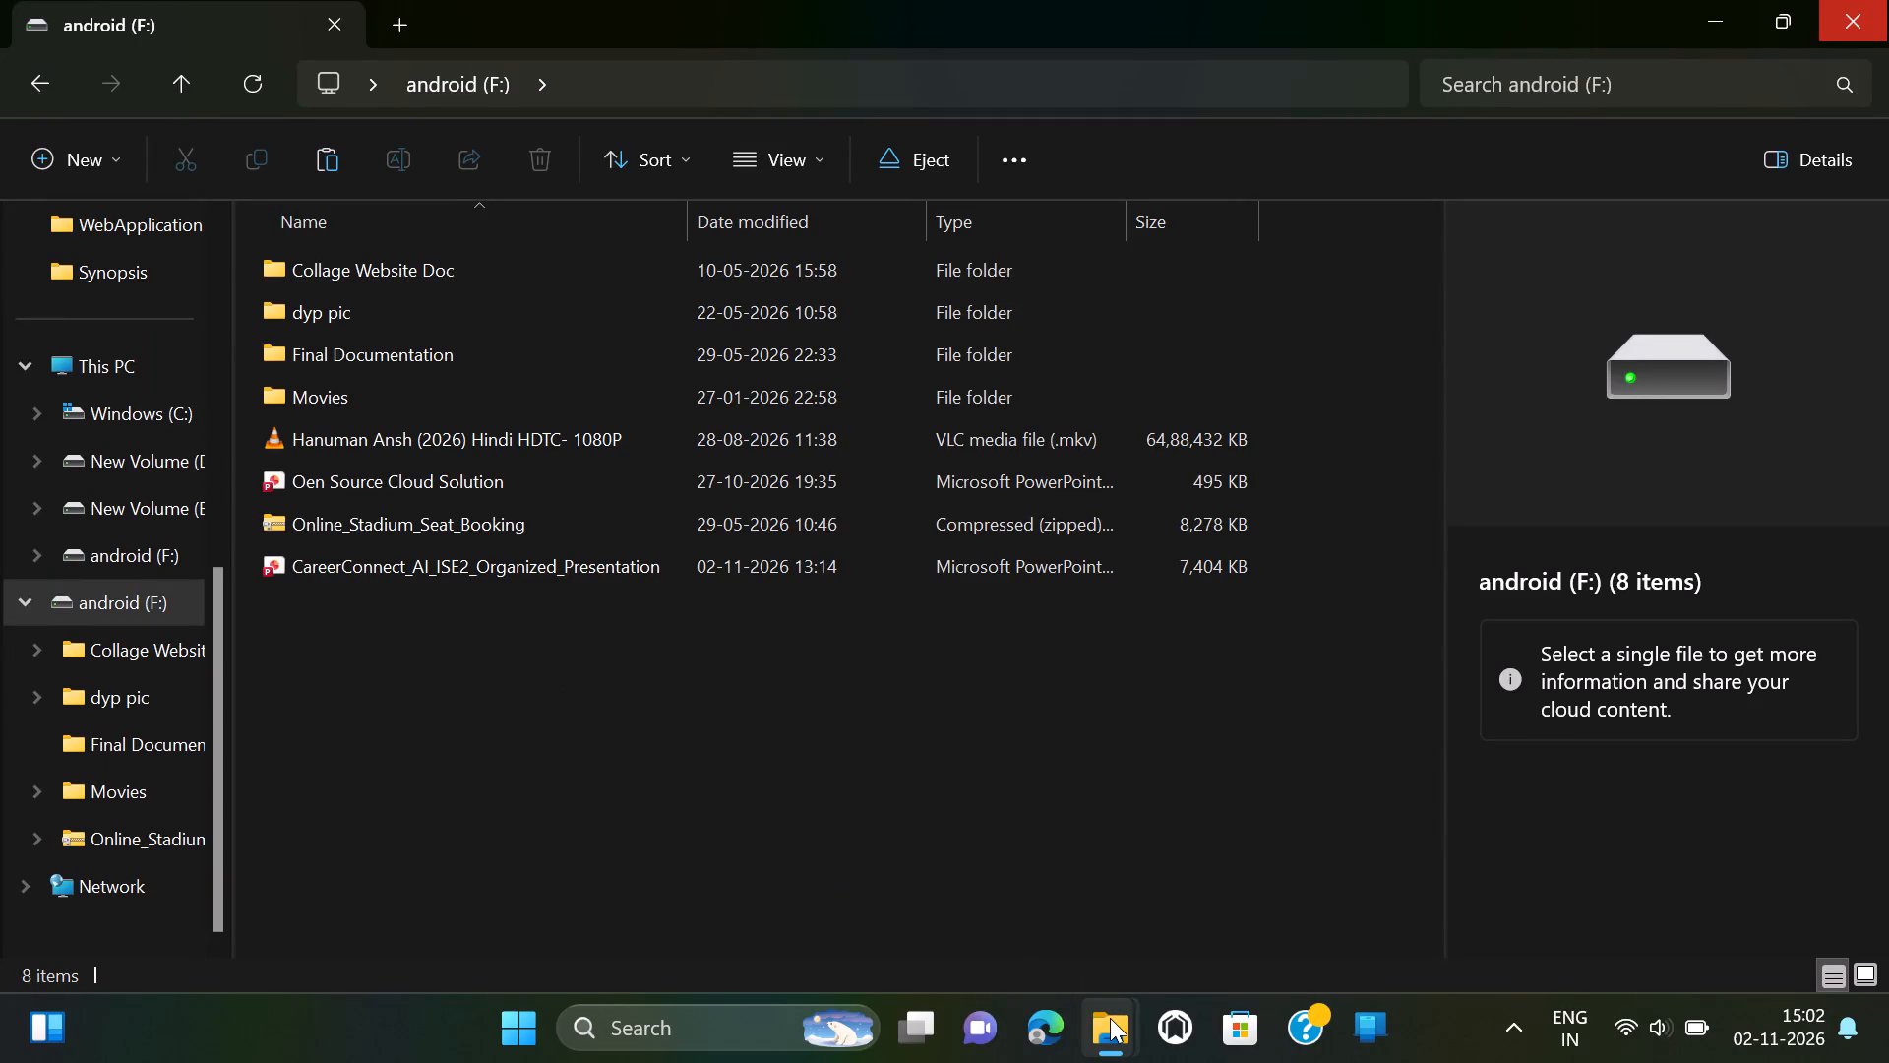
# Open the copied presentation from the android (F:) drive and look over its opening slides and the remaining thumbnails.
pyautogui.doubleClick(652, 568)
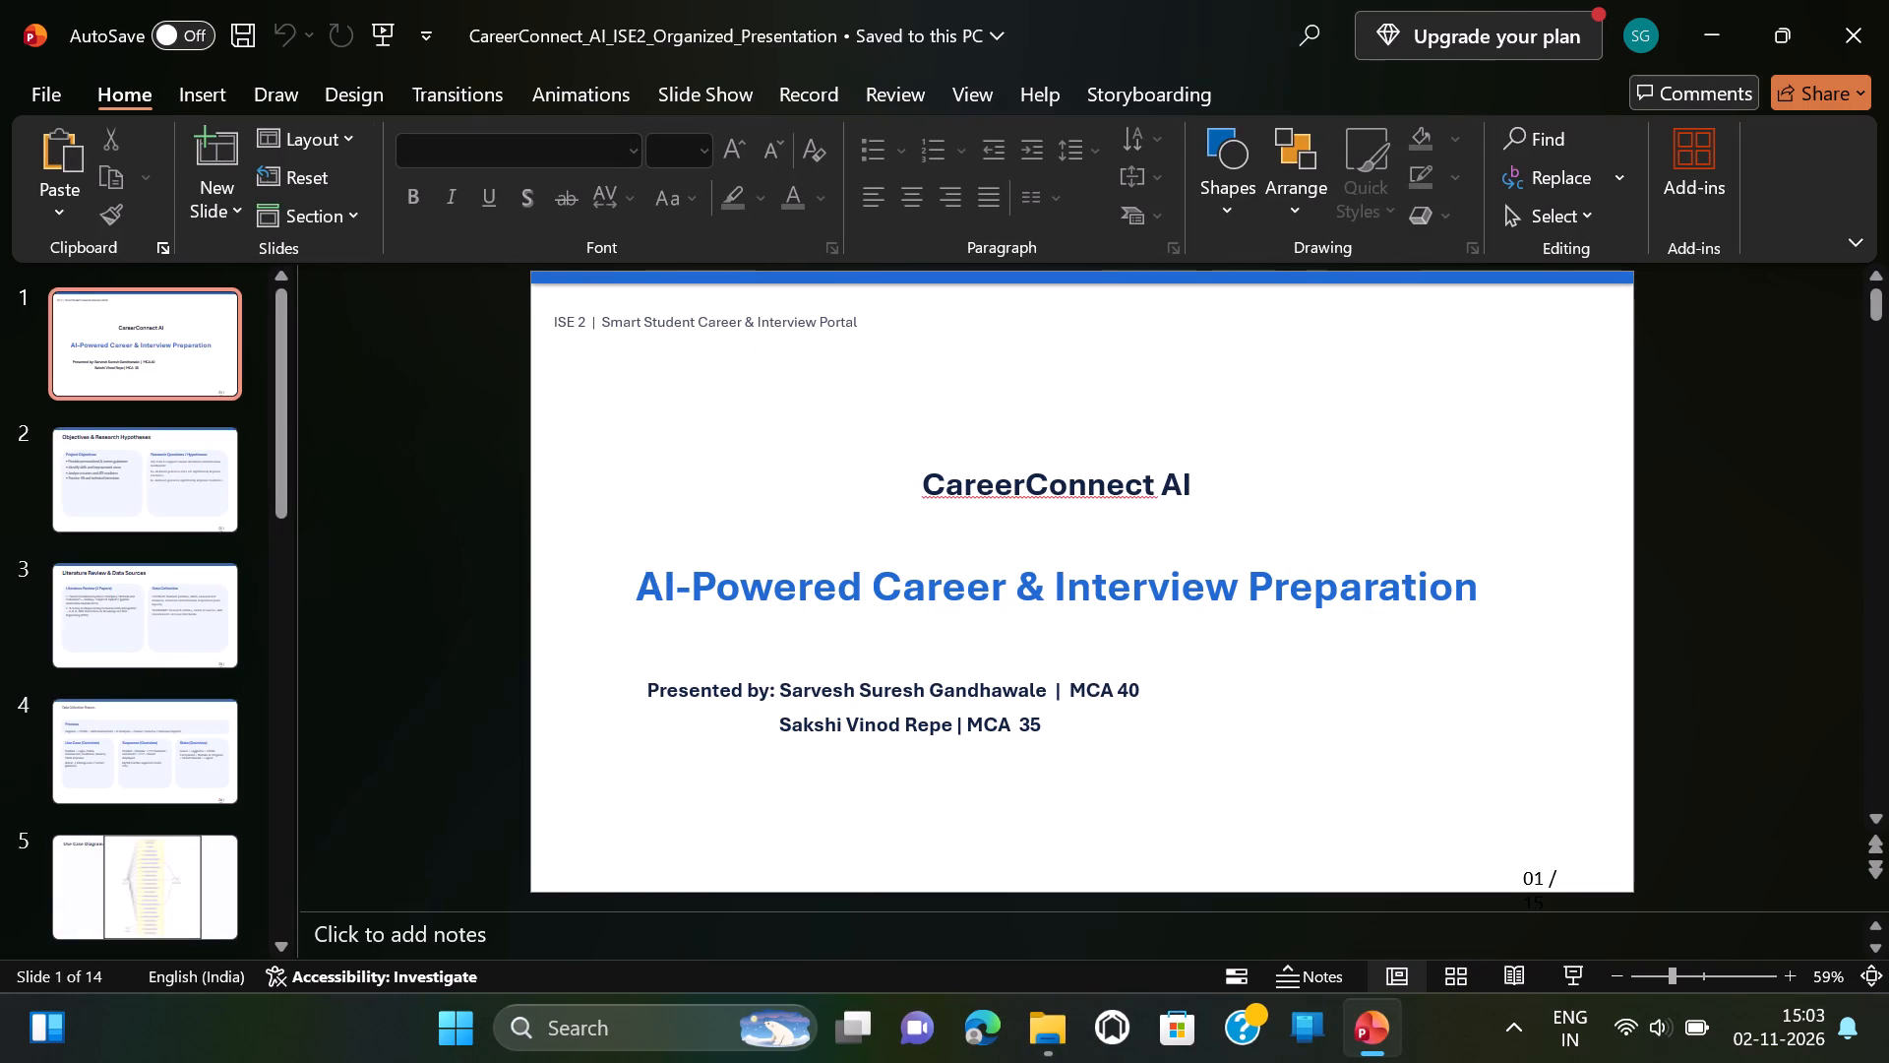
pyautogui.click(116, 493)
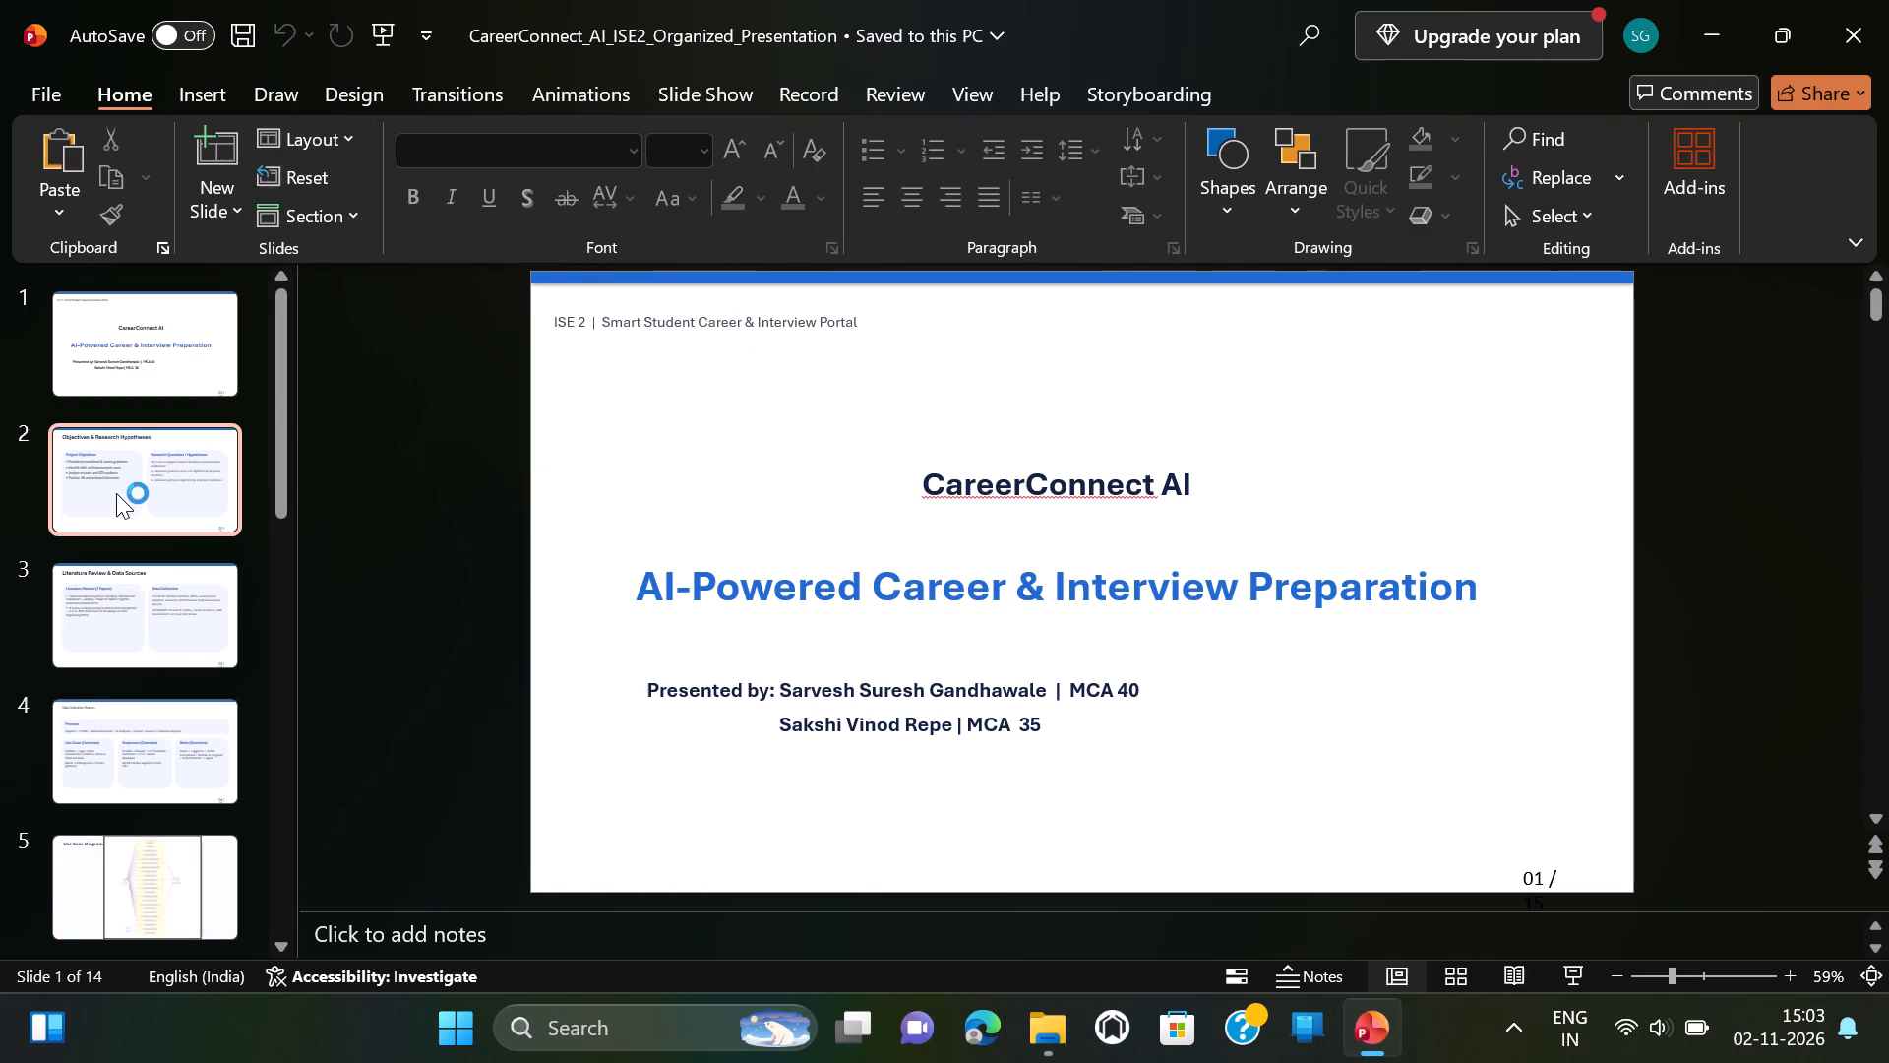
pyautogui.click(112, 625)
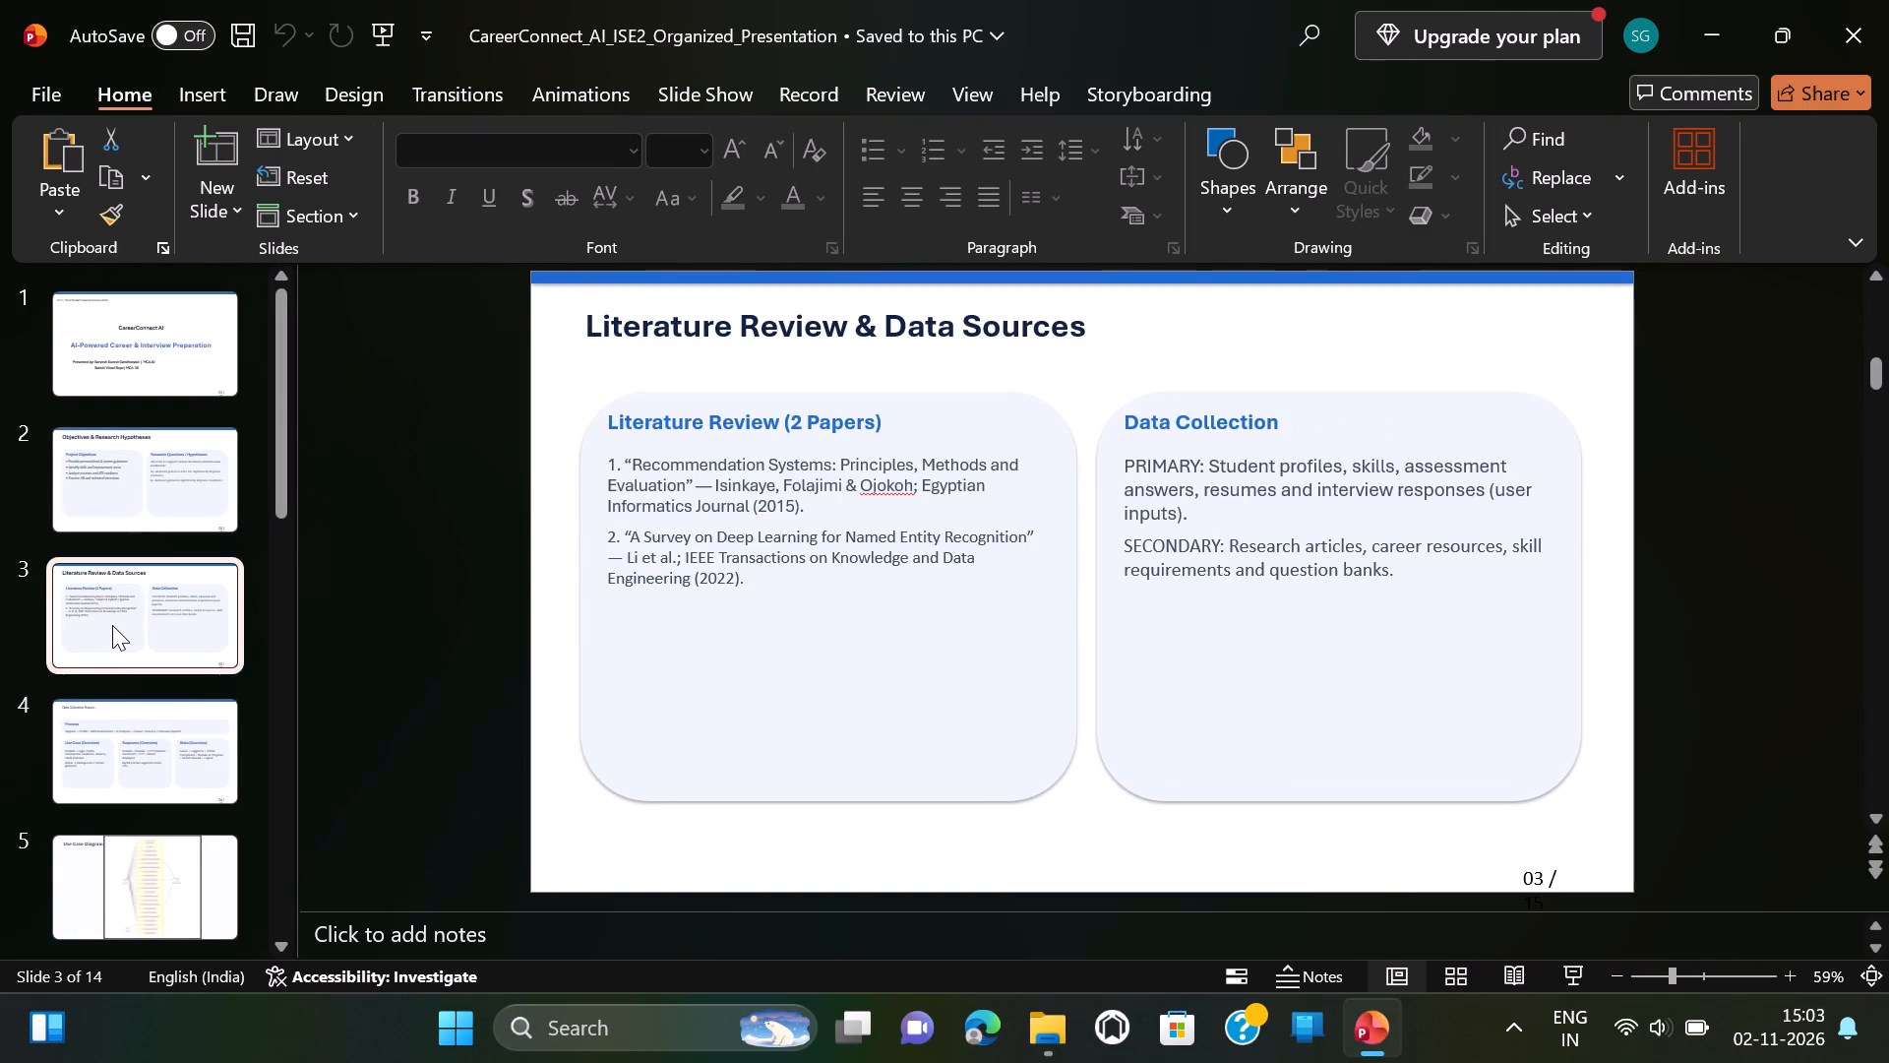
pyautogui.scroll(-2, 112, 625)
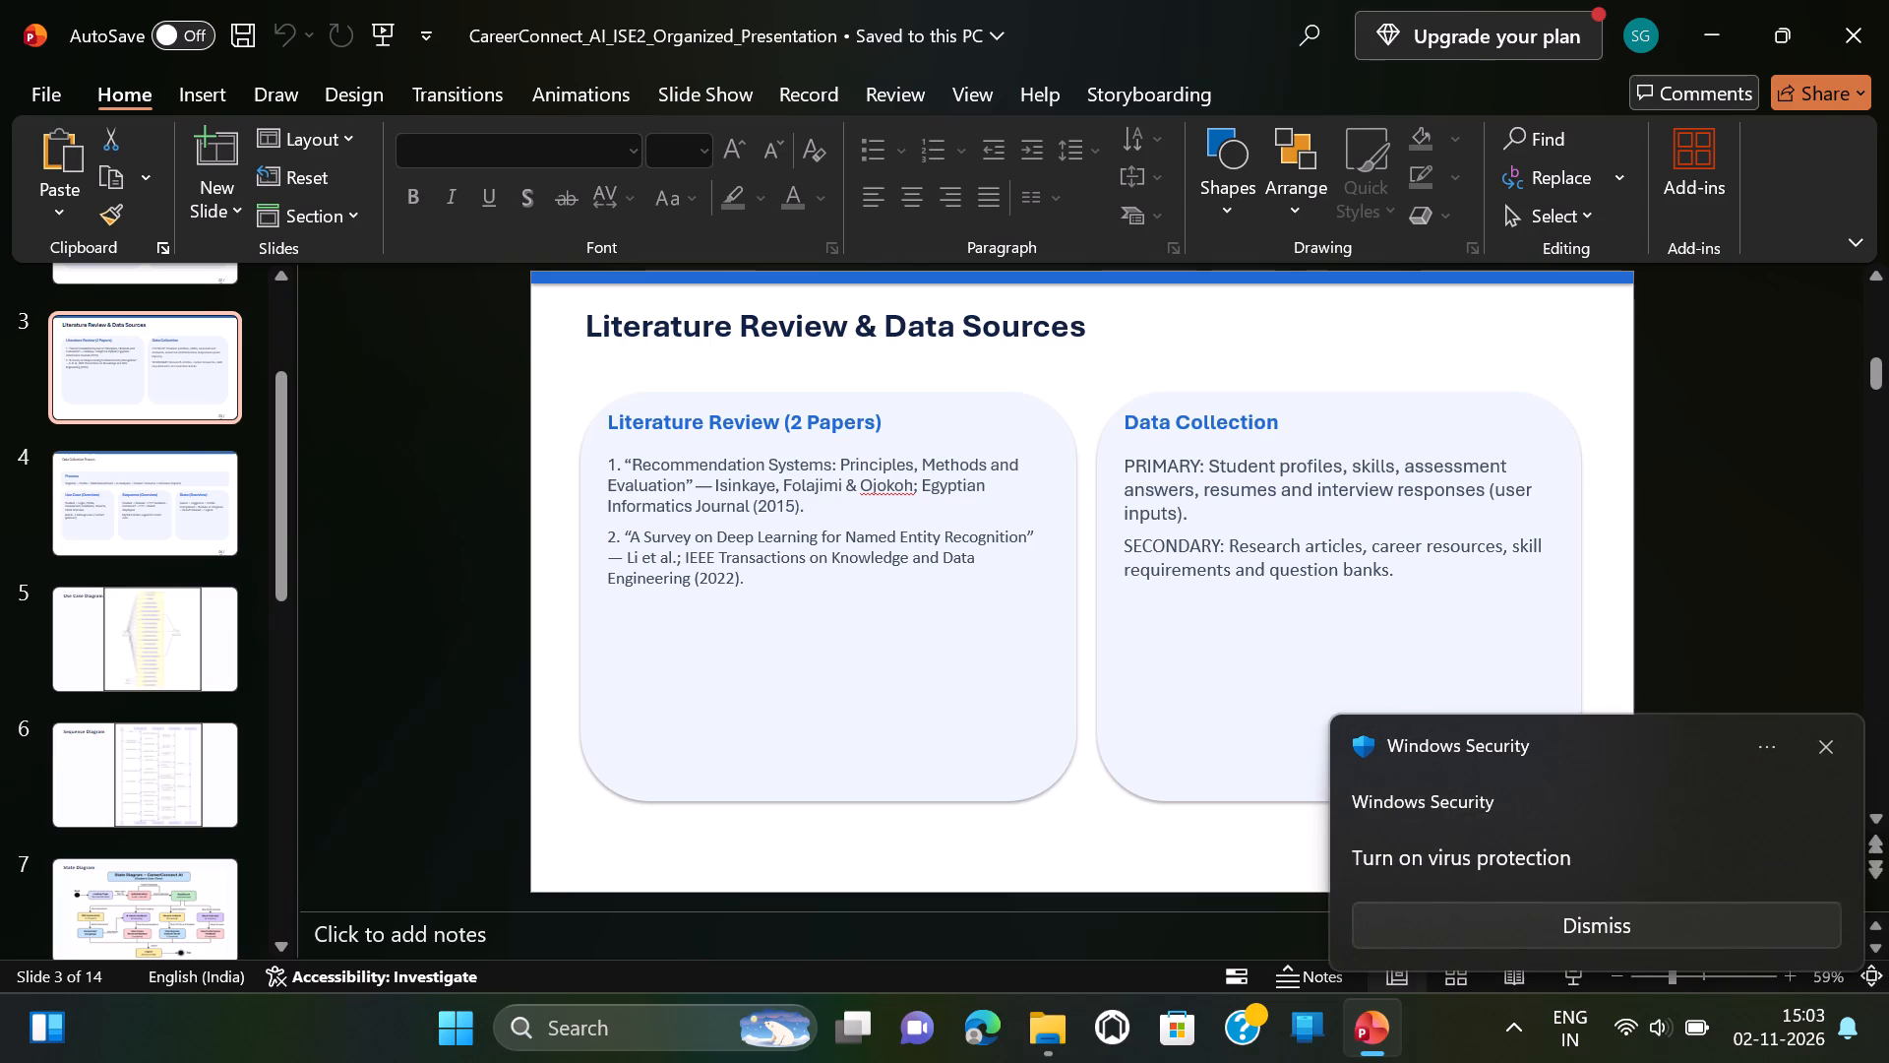
pyautogui.click(1820, 748)
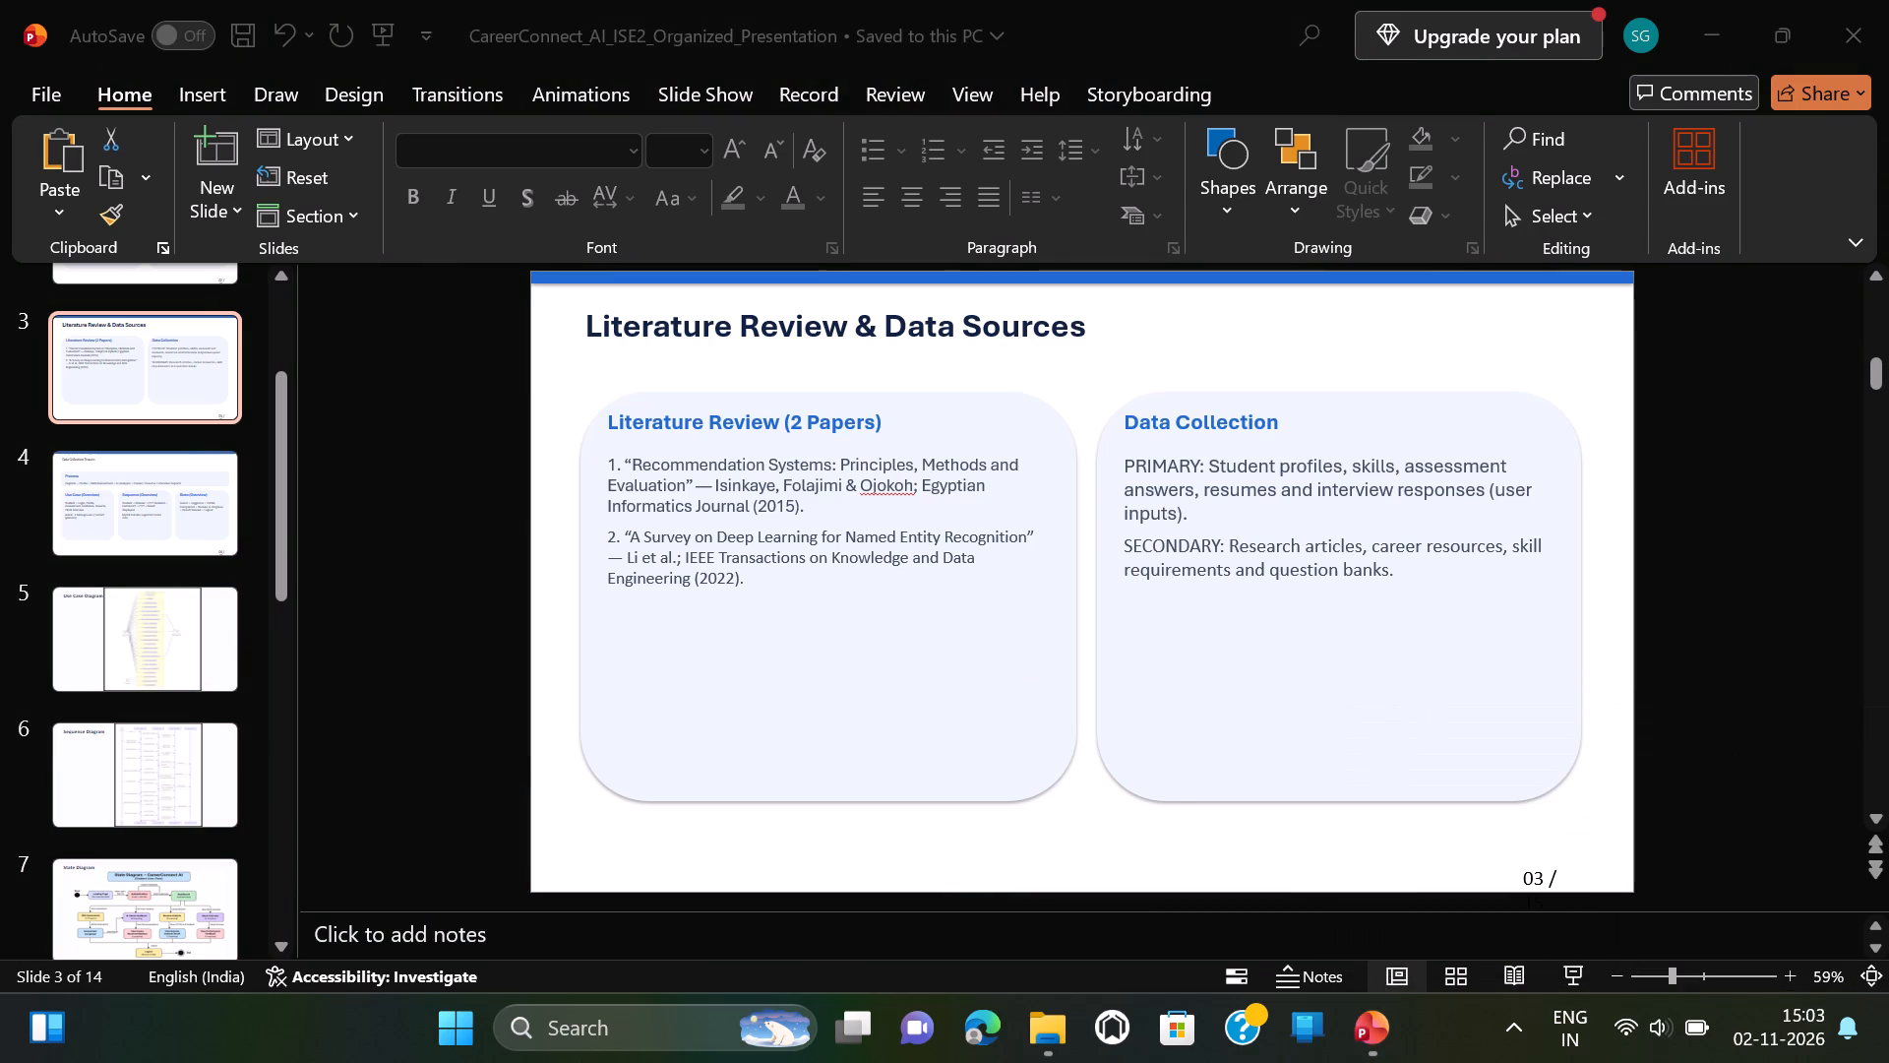
pyautogui.scroll(4, 62, 633)
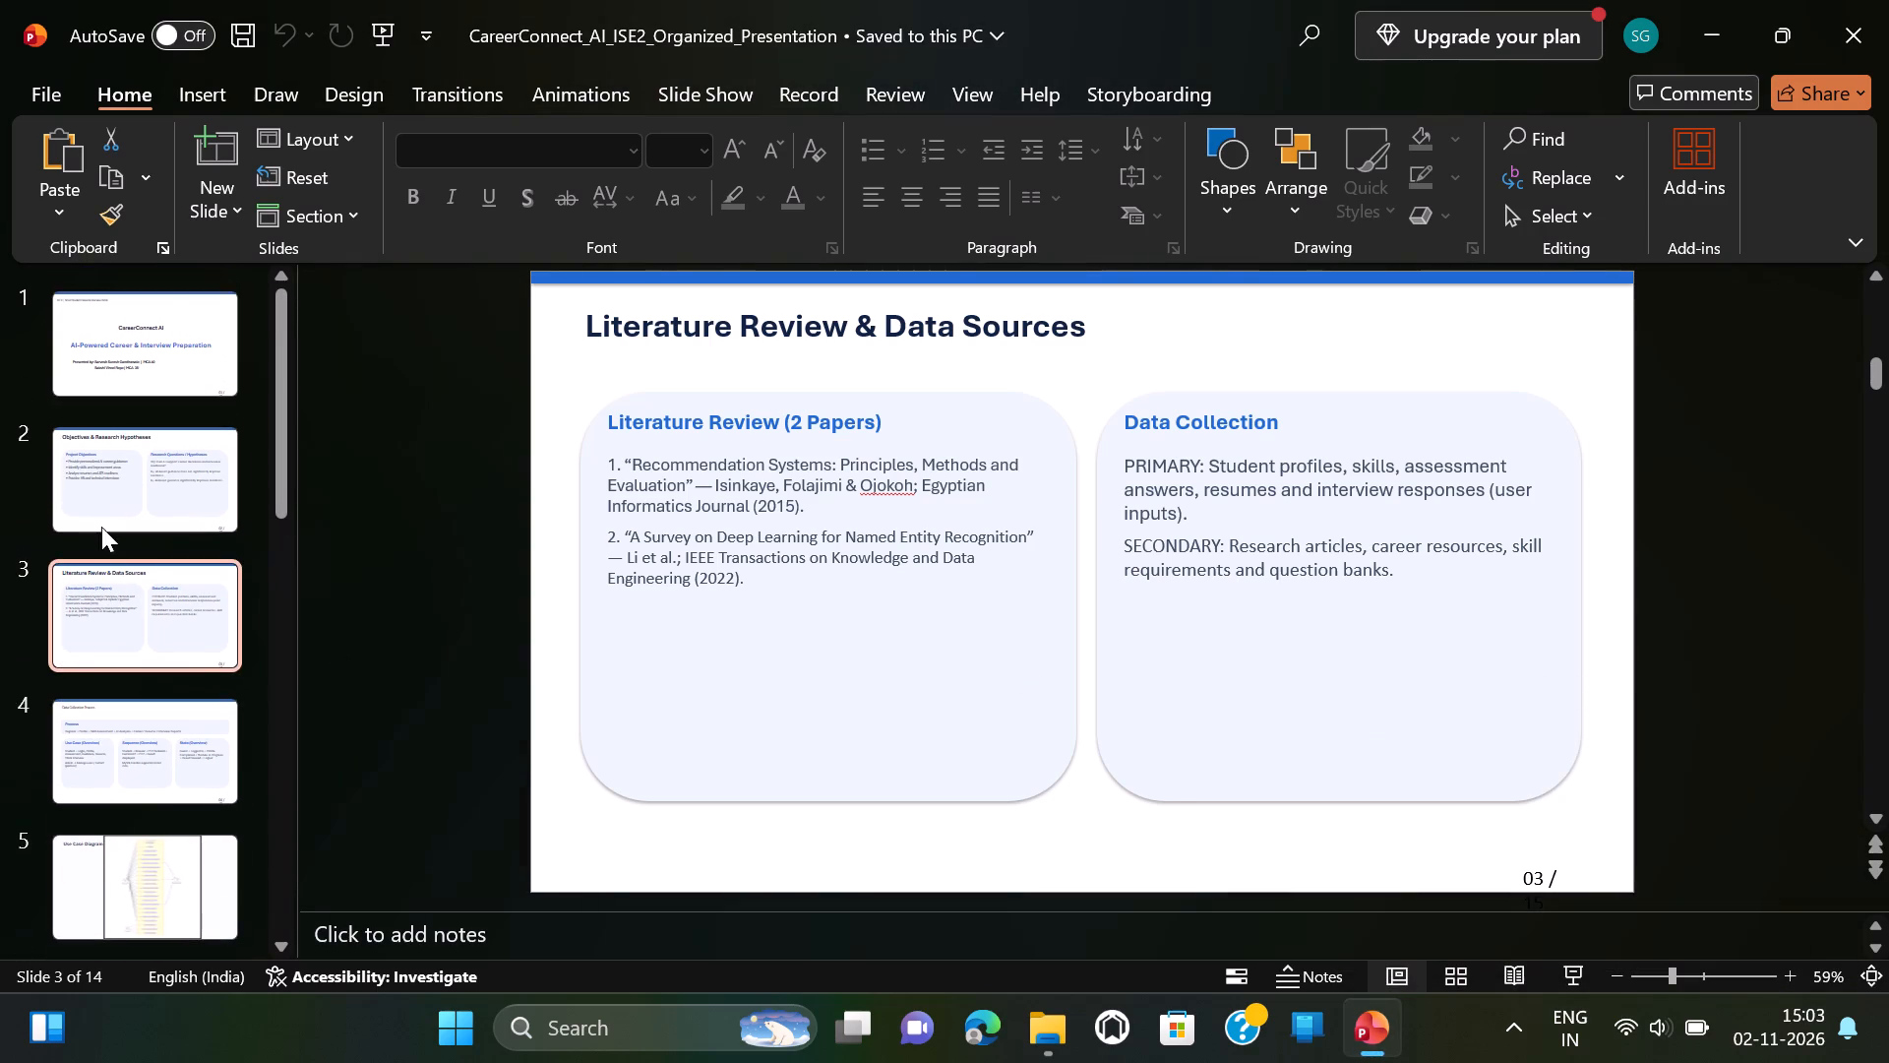
pyautogui.scroll(-8, 101, 528)
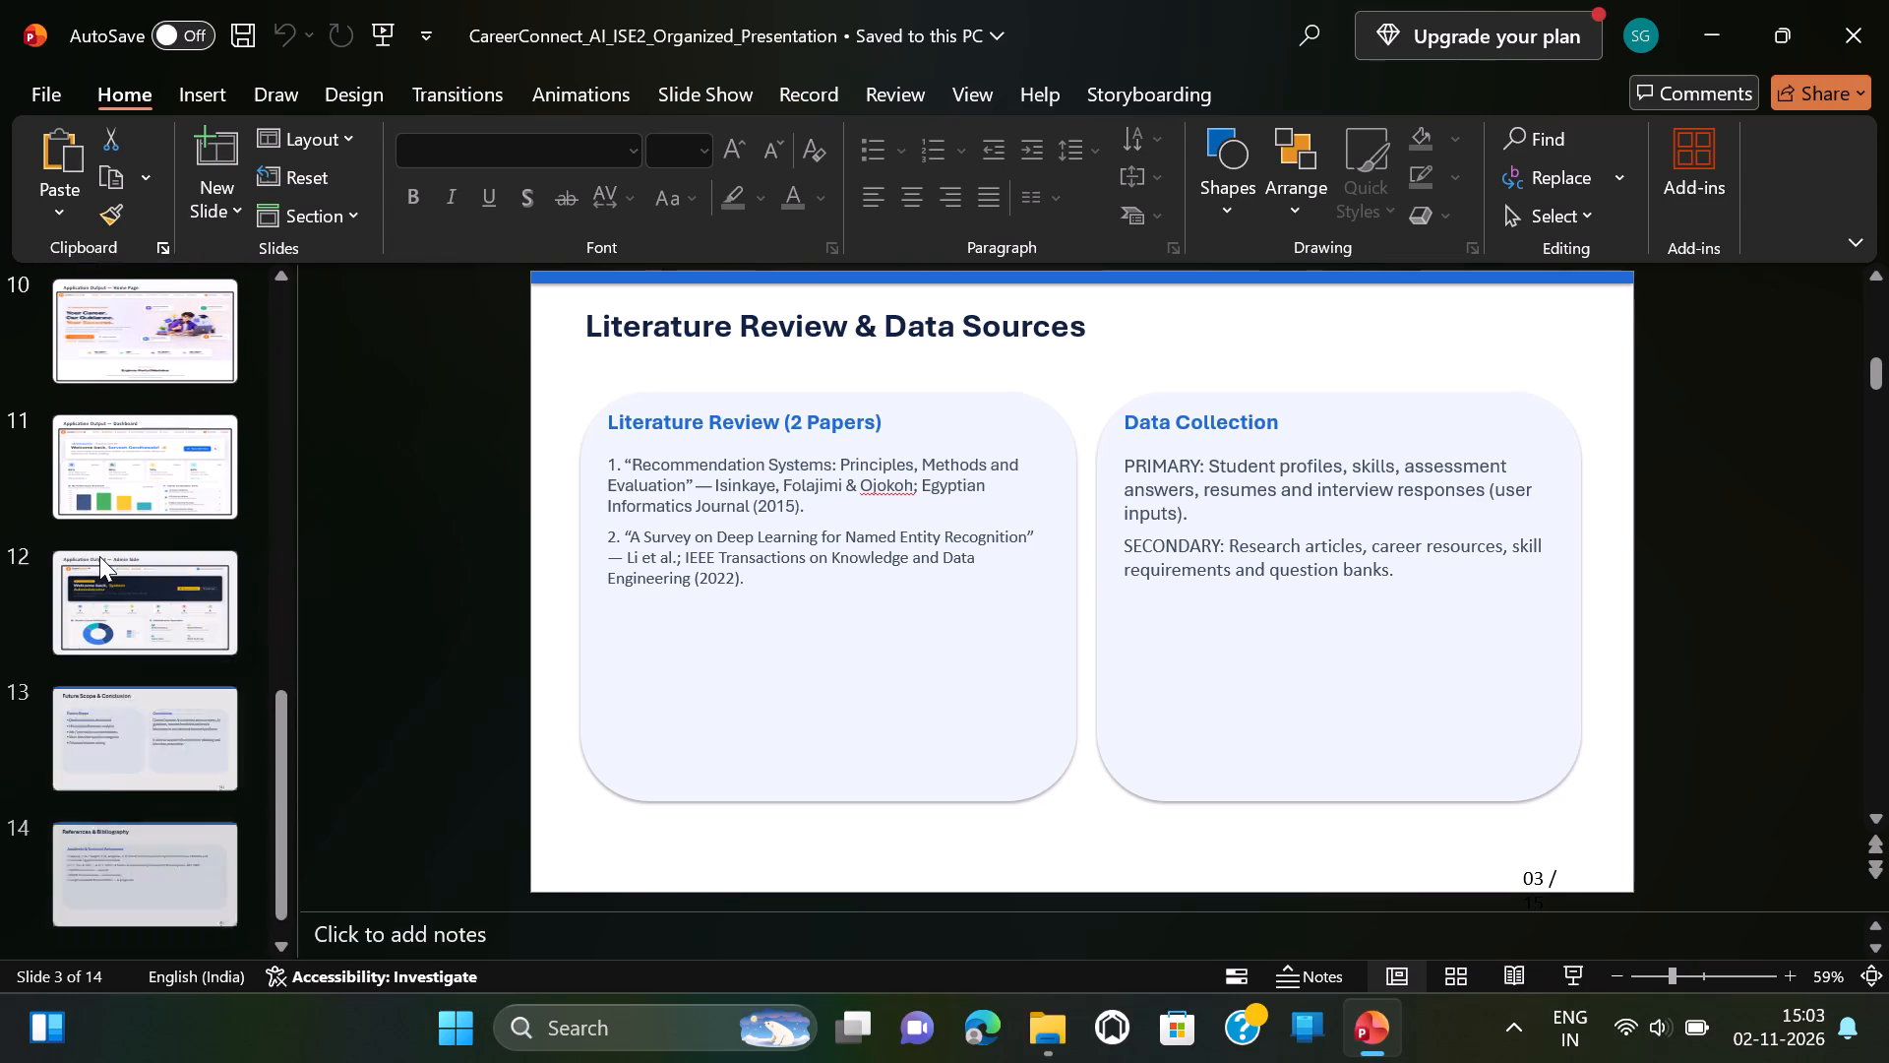
pyautogui.scroll(-4, 99, 556)
pyautogui.scroll(2, 99, 556)
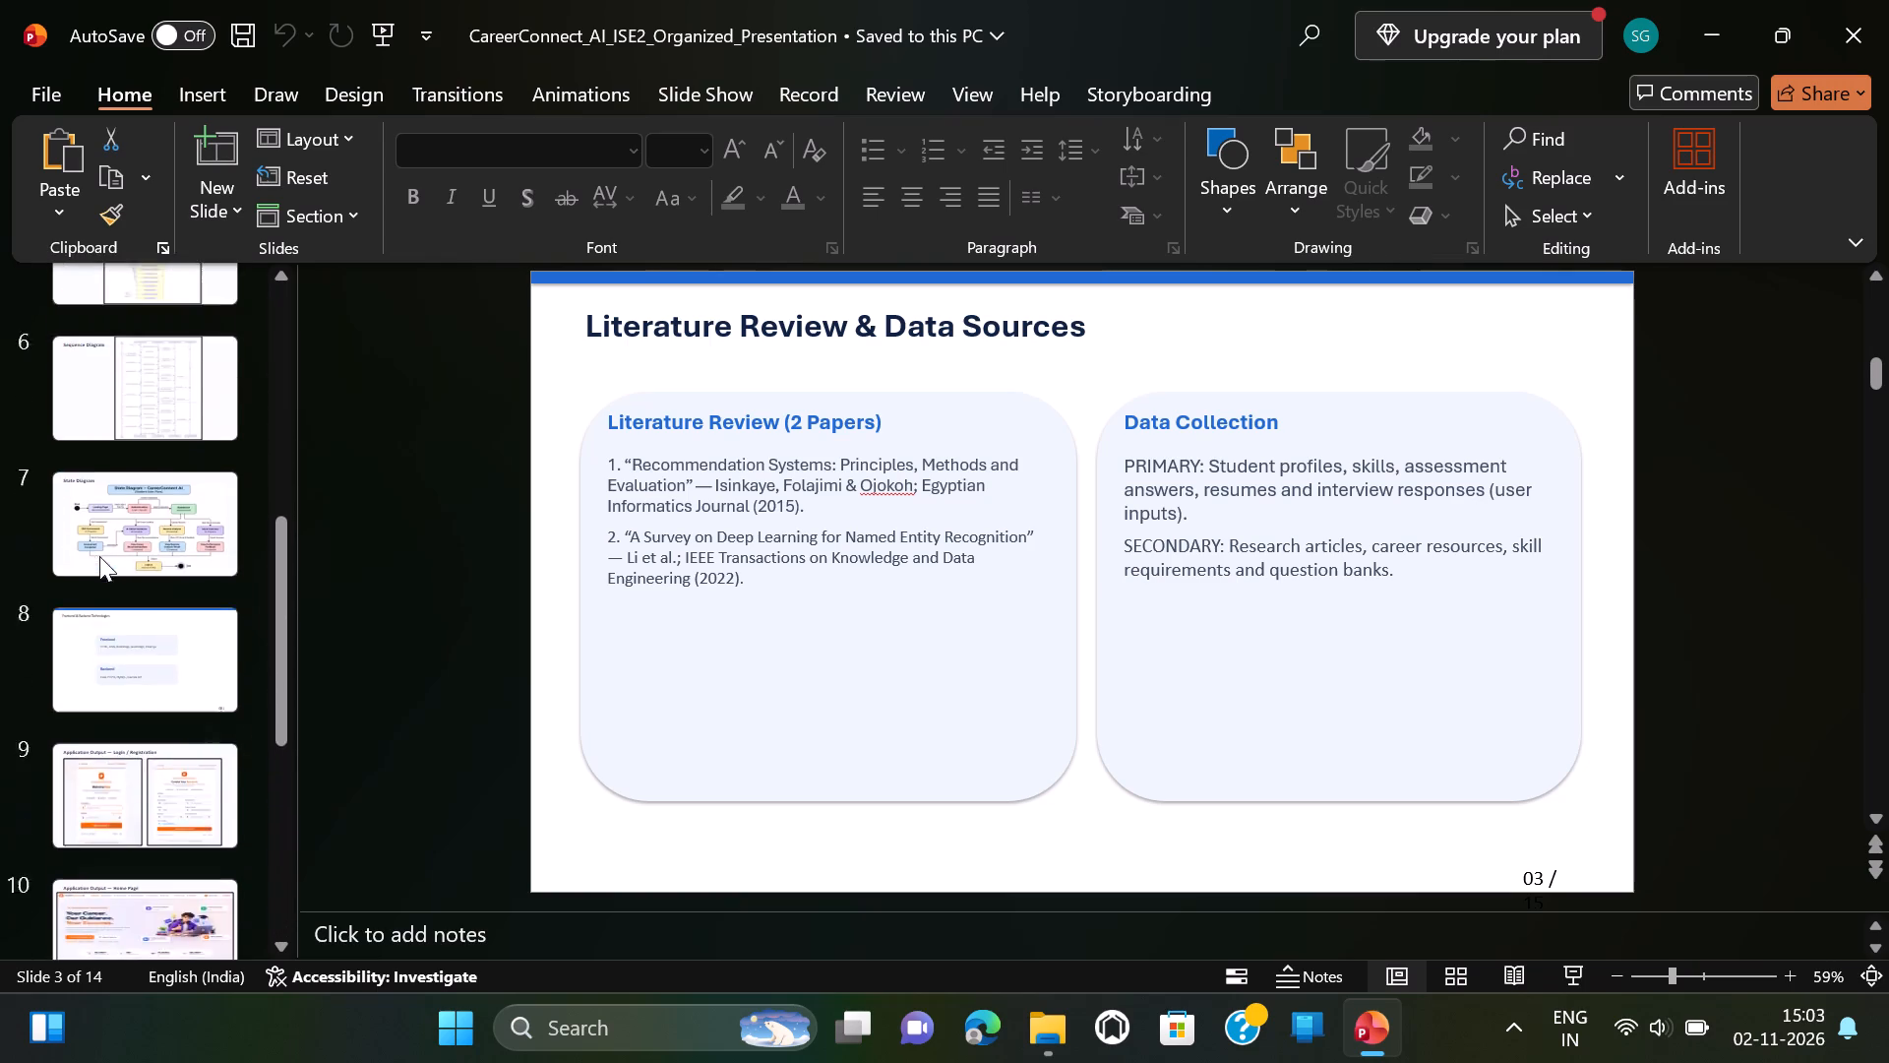
pyautogui.scroll(2, 99, 556)
pyautogui.scroll(-1, 115, 657)
pyautogui.scroll(1, 115, 657)
pyautogui.scroll(1, 158, 532)
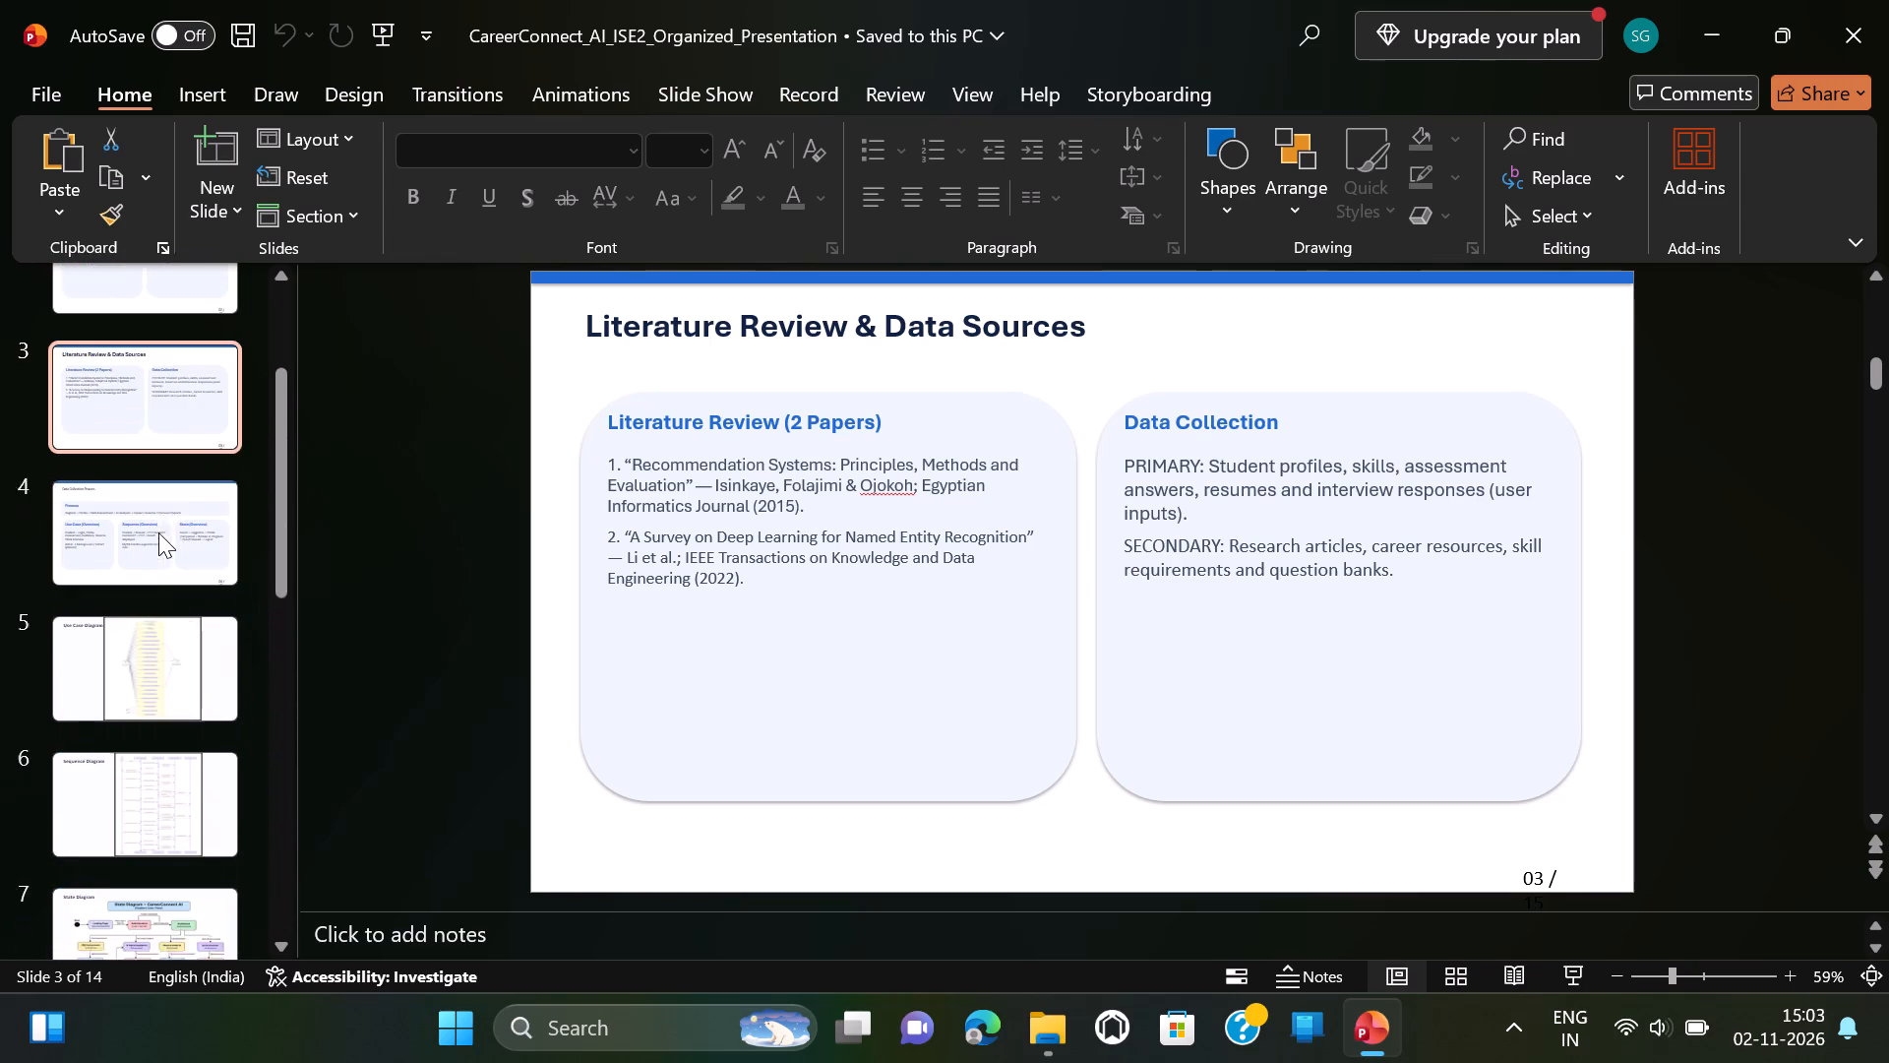
pyautogui.scroll(1, 158, 532)
# Review the Use Case Diagram, Sequence Diagram and Frontend & Backend Technologies slides.
pyautogui.click(143, 669)
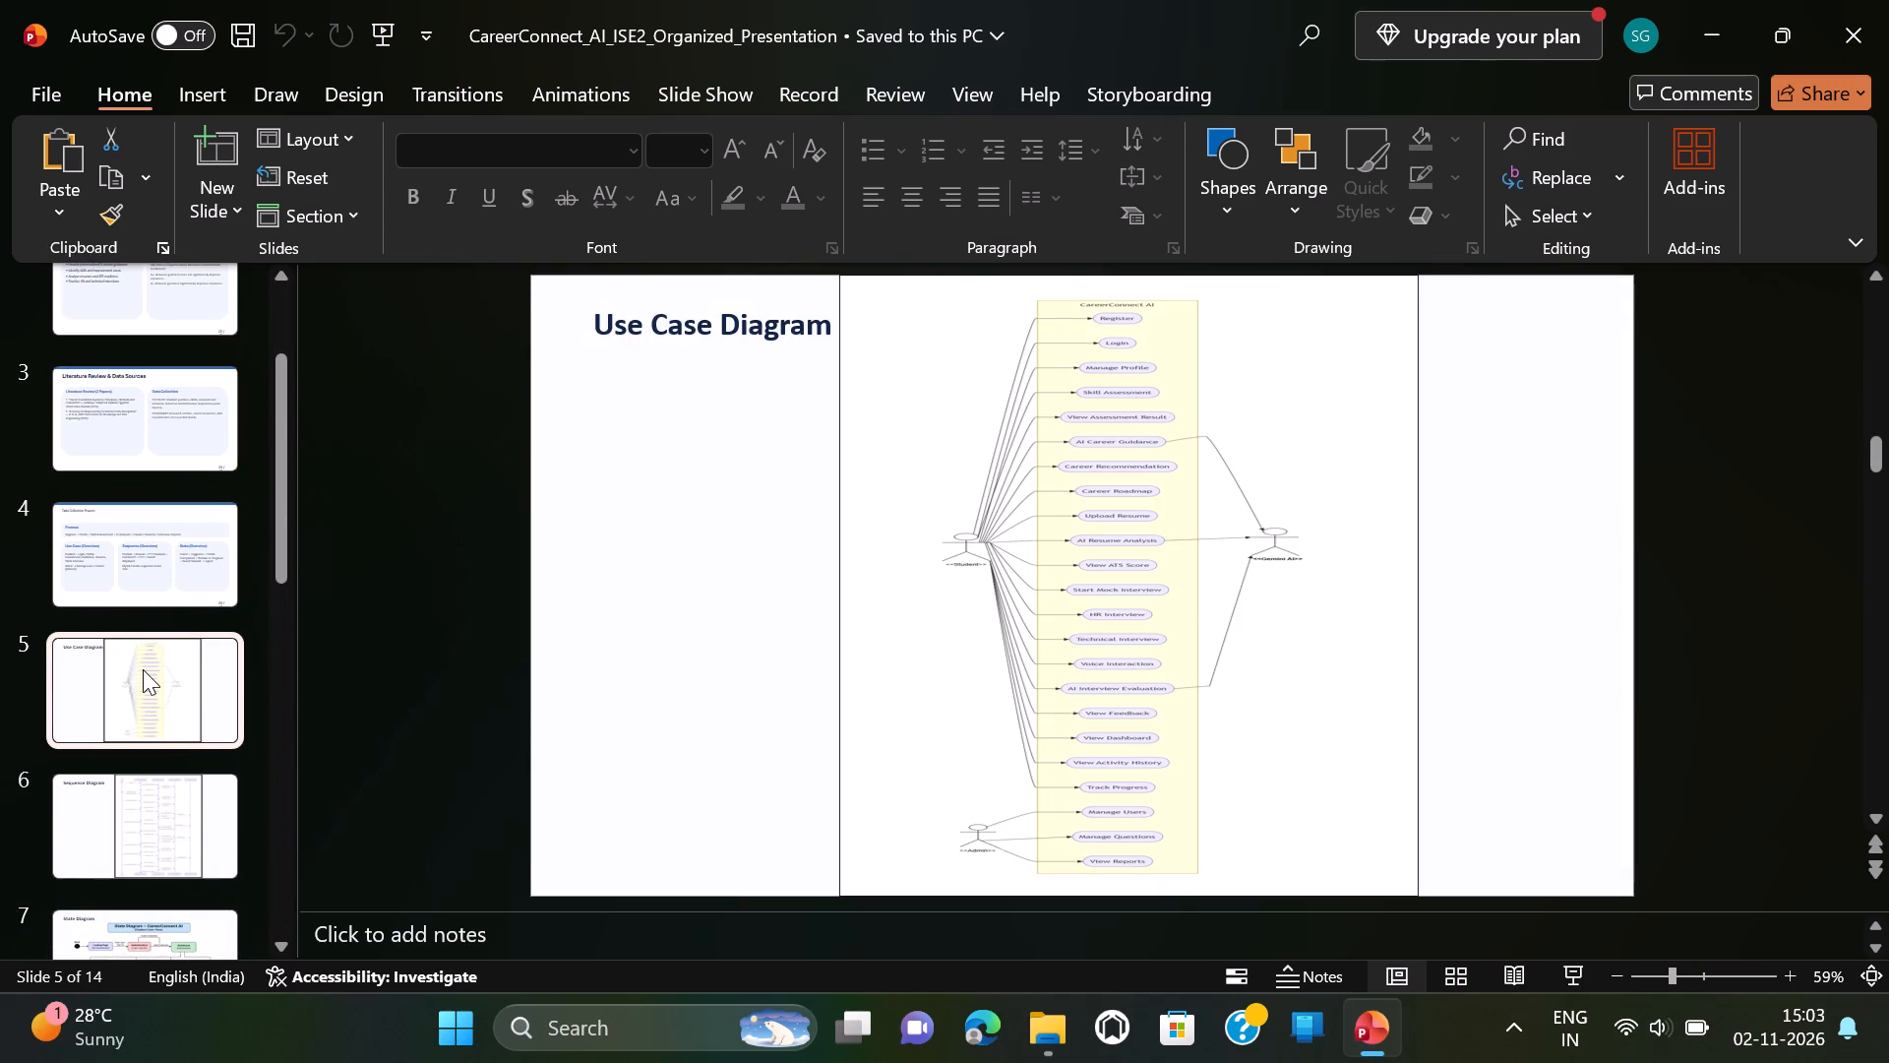
pyautogui.scroll(-1, 143, 651)
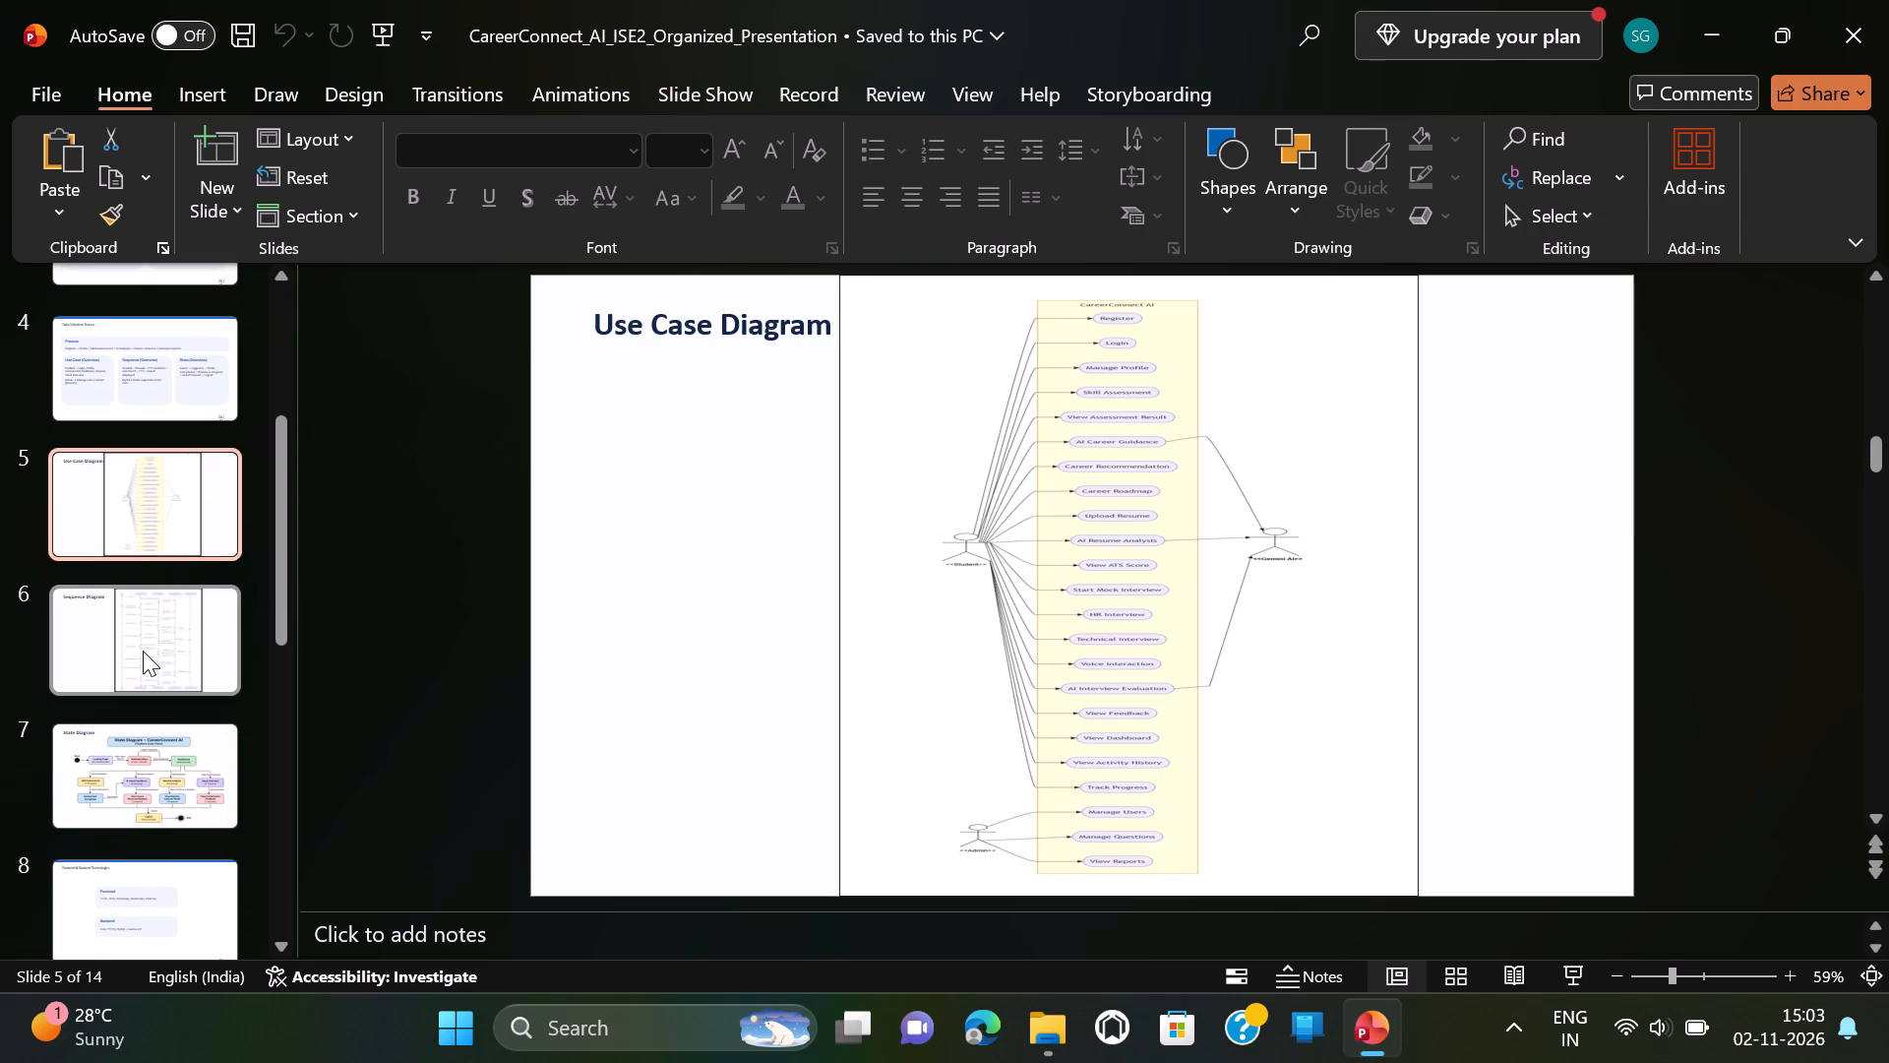
pyautogui.scroll(-1, 143, 651)
pyautogui.click(167, 587)
pyautogui.scroll(-1, 160, 705)
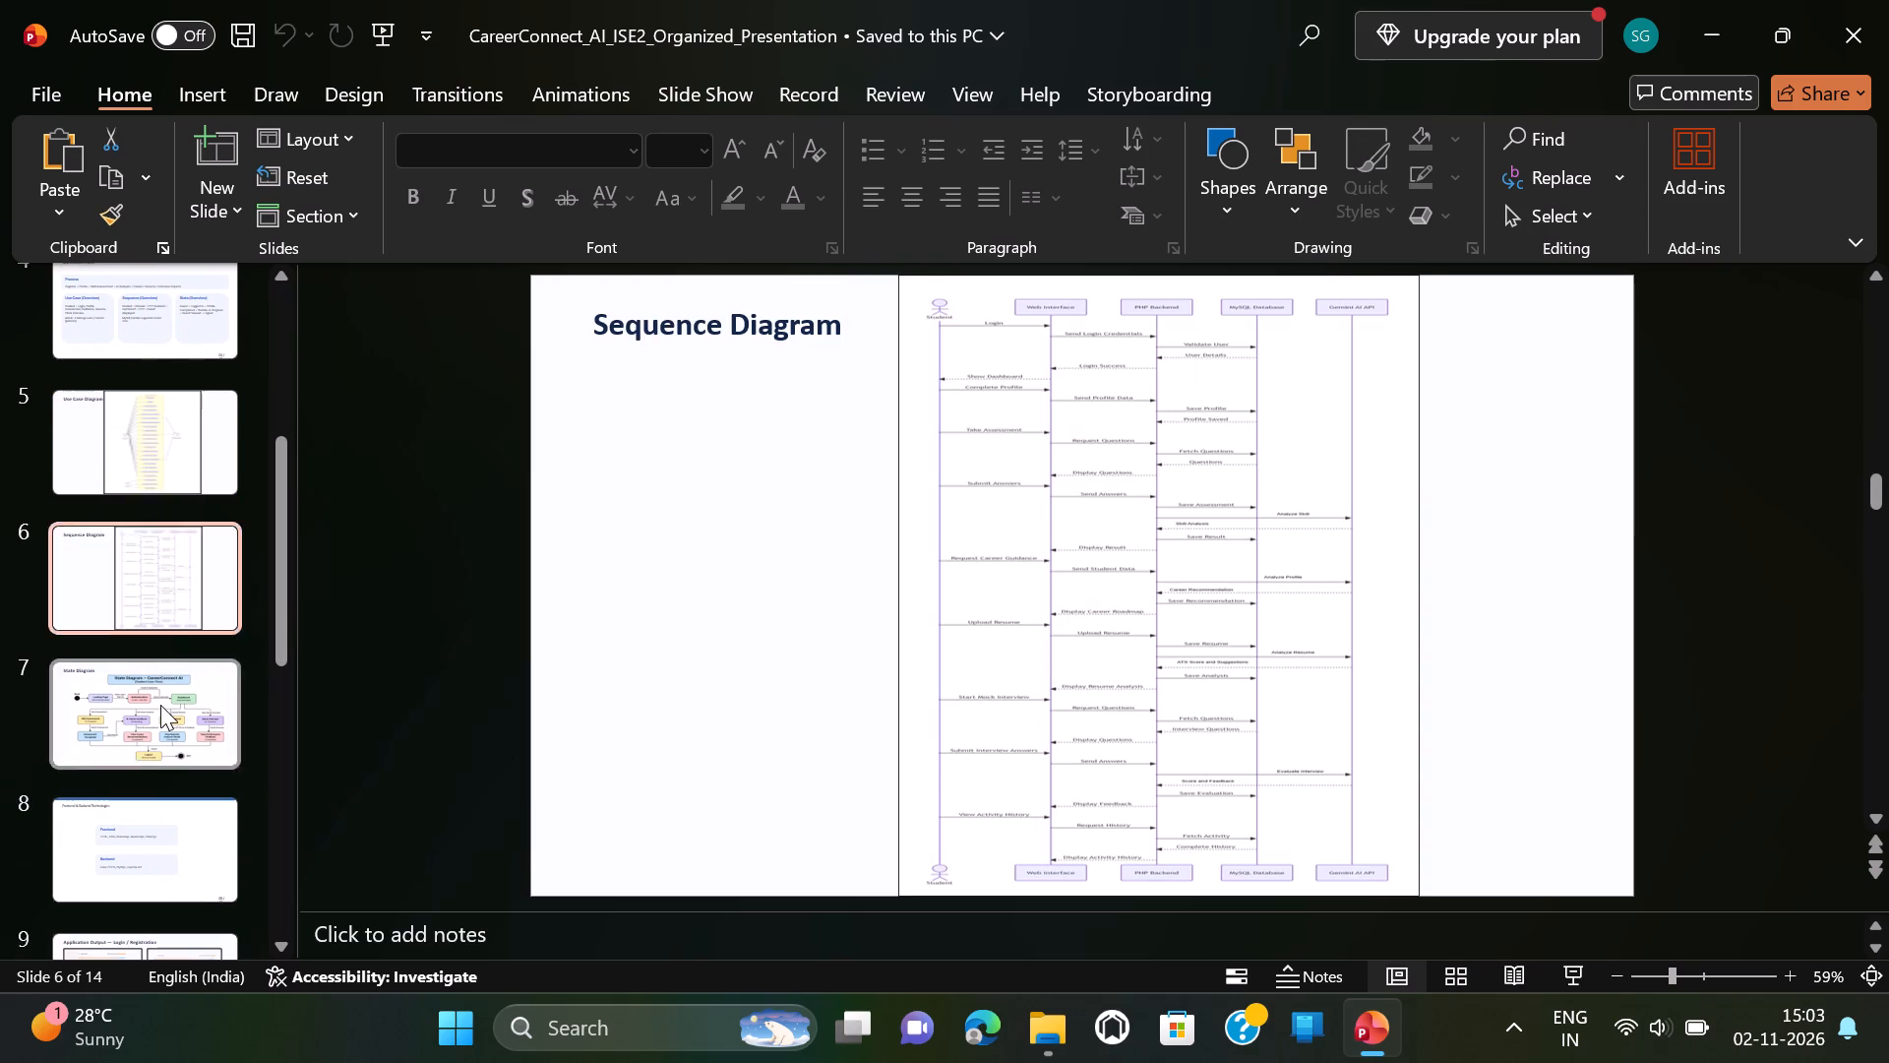
pyautogui.scroll(-1, 160, 705)
pyautogui.click(160, 640)
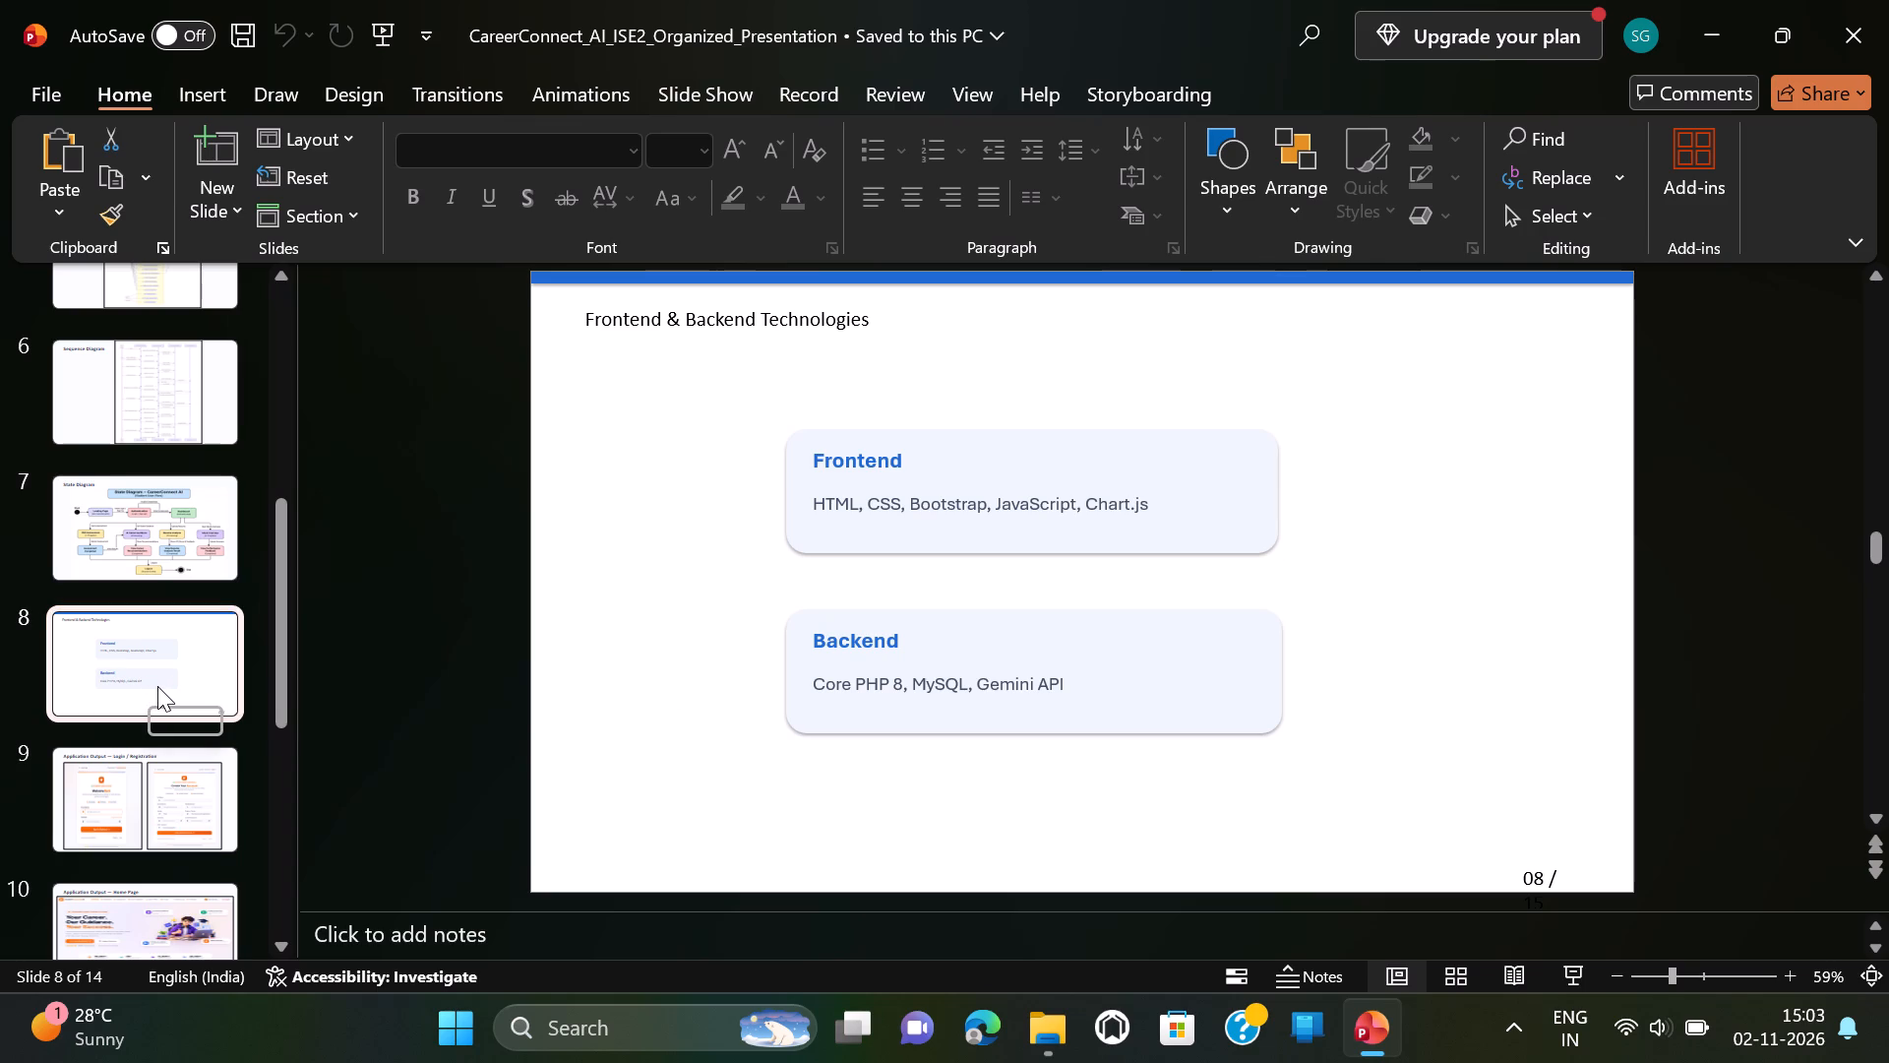
# Review the Application Output slides for Login / Registration, Home Page, Dashboard and Admin Side.
pyautogui.scroll(-1, 157, 686)
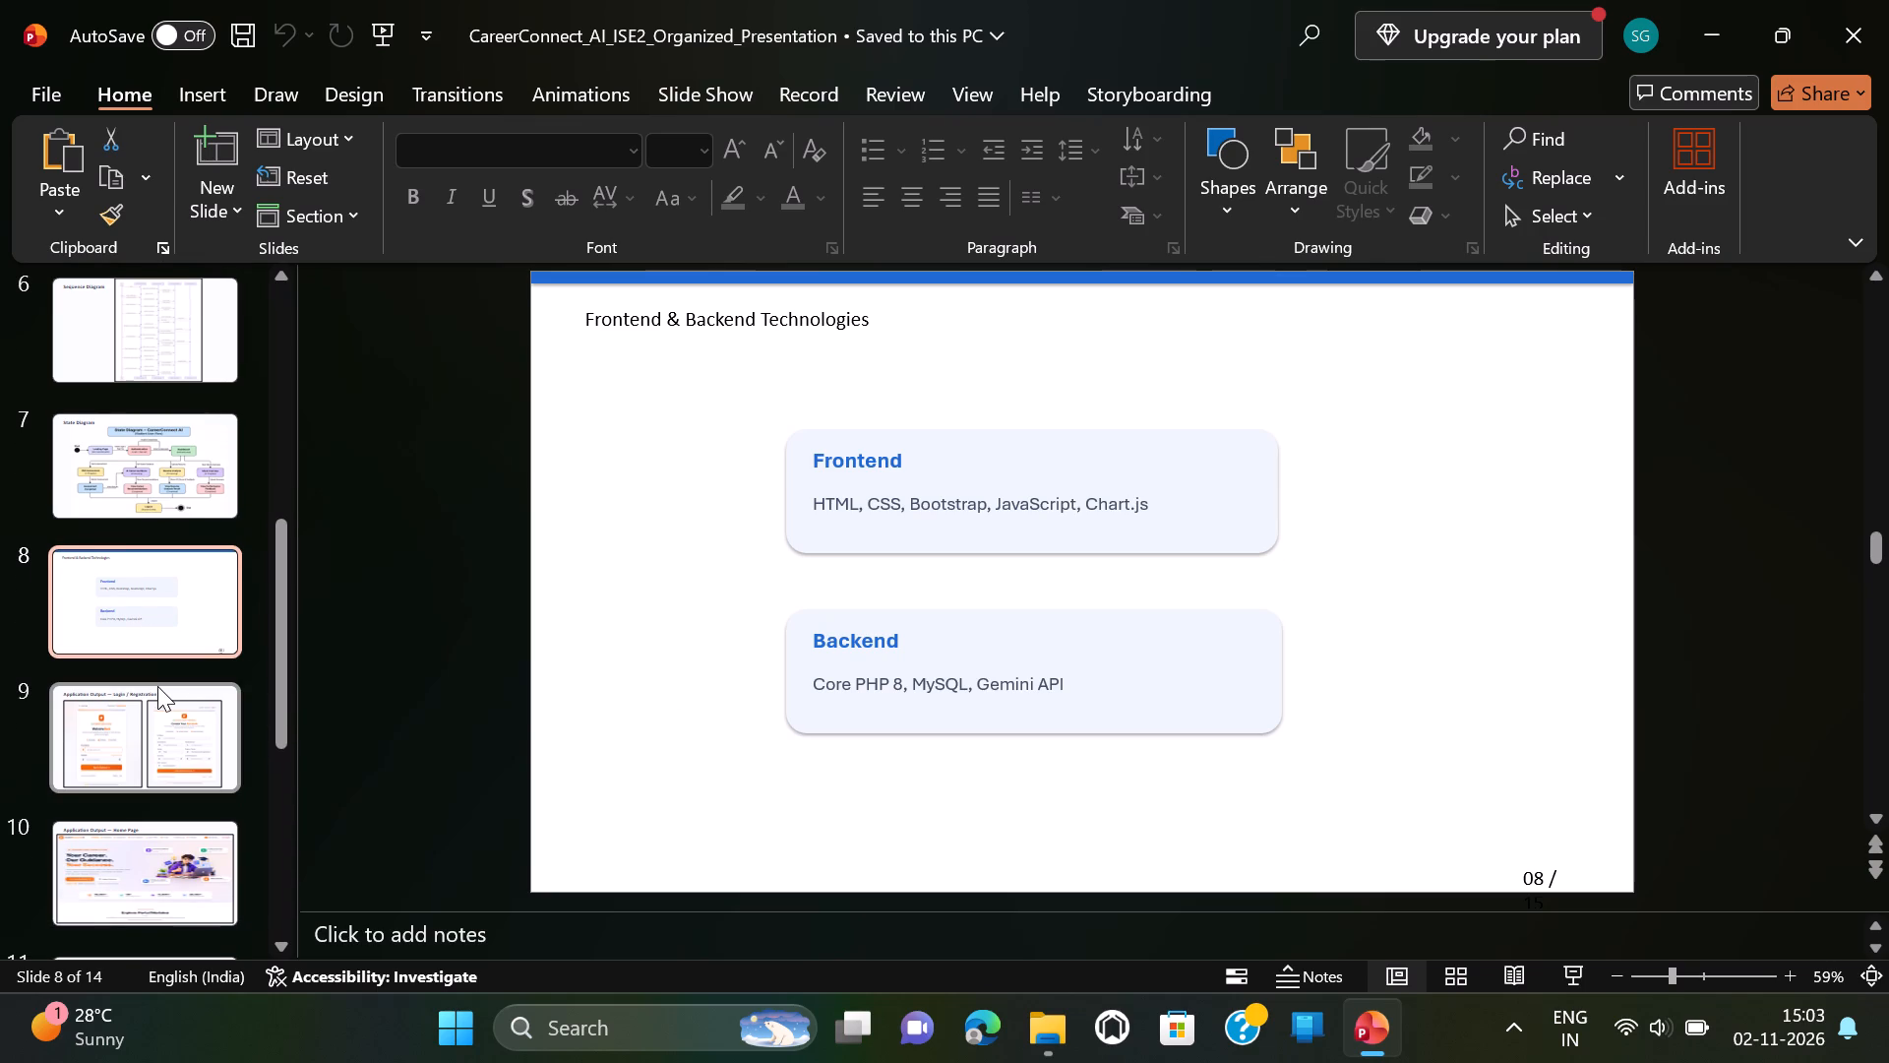
pyautogui.scroll(-1, 157, 686)
pyautogui.click(155, 693)
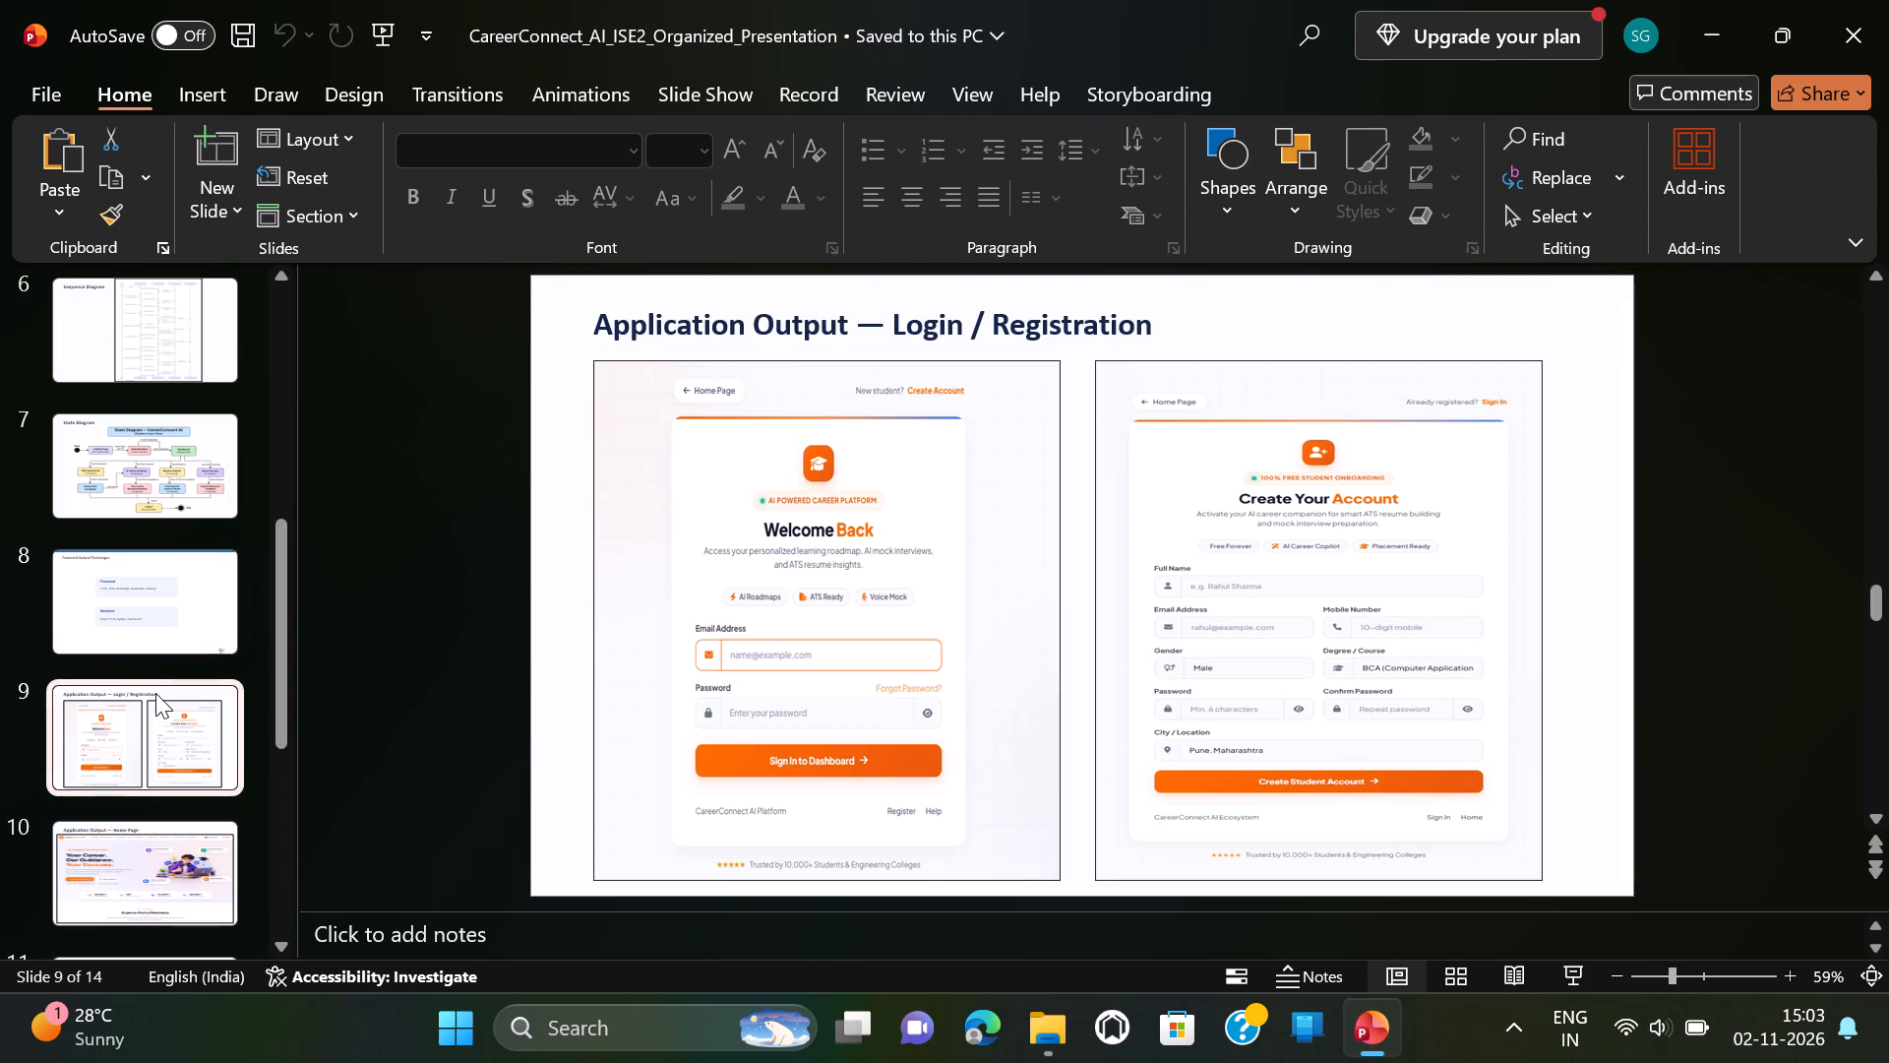
pyautogui.scroll(-1, 155, 709)
pyautogui.click(169, 696)
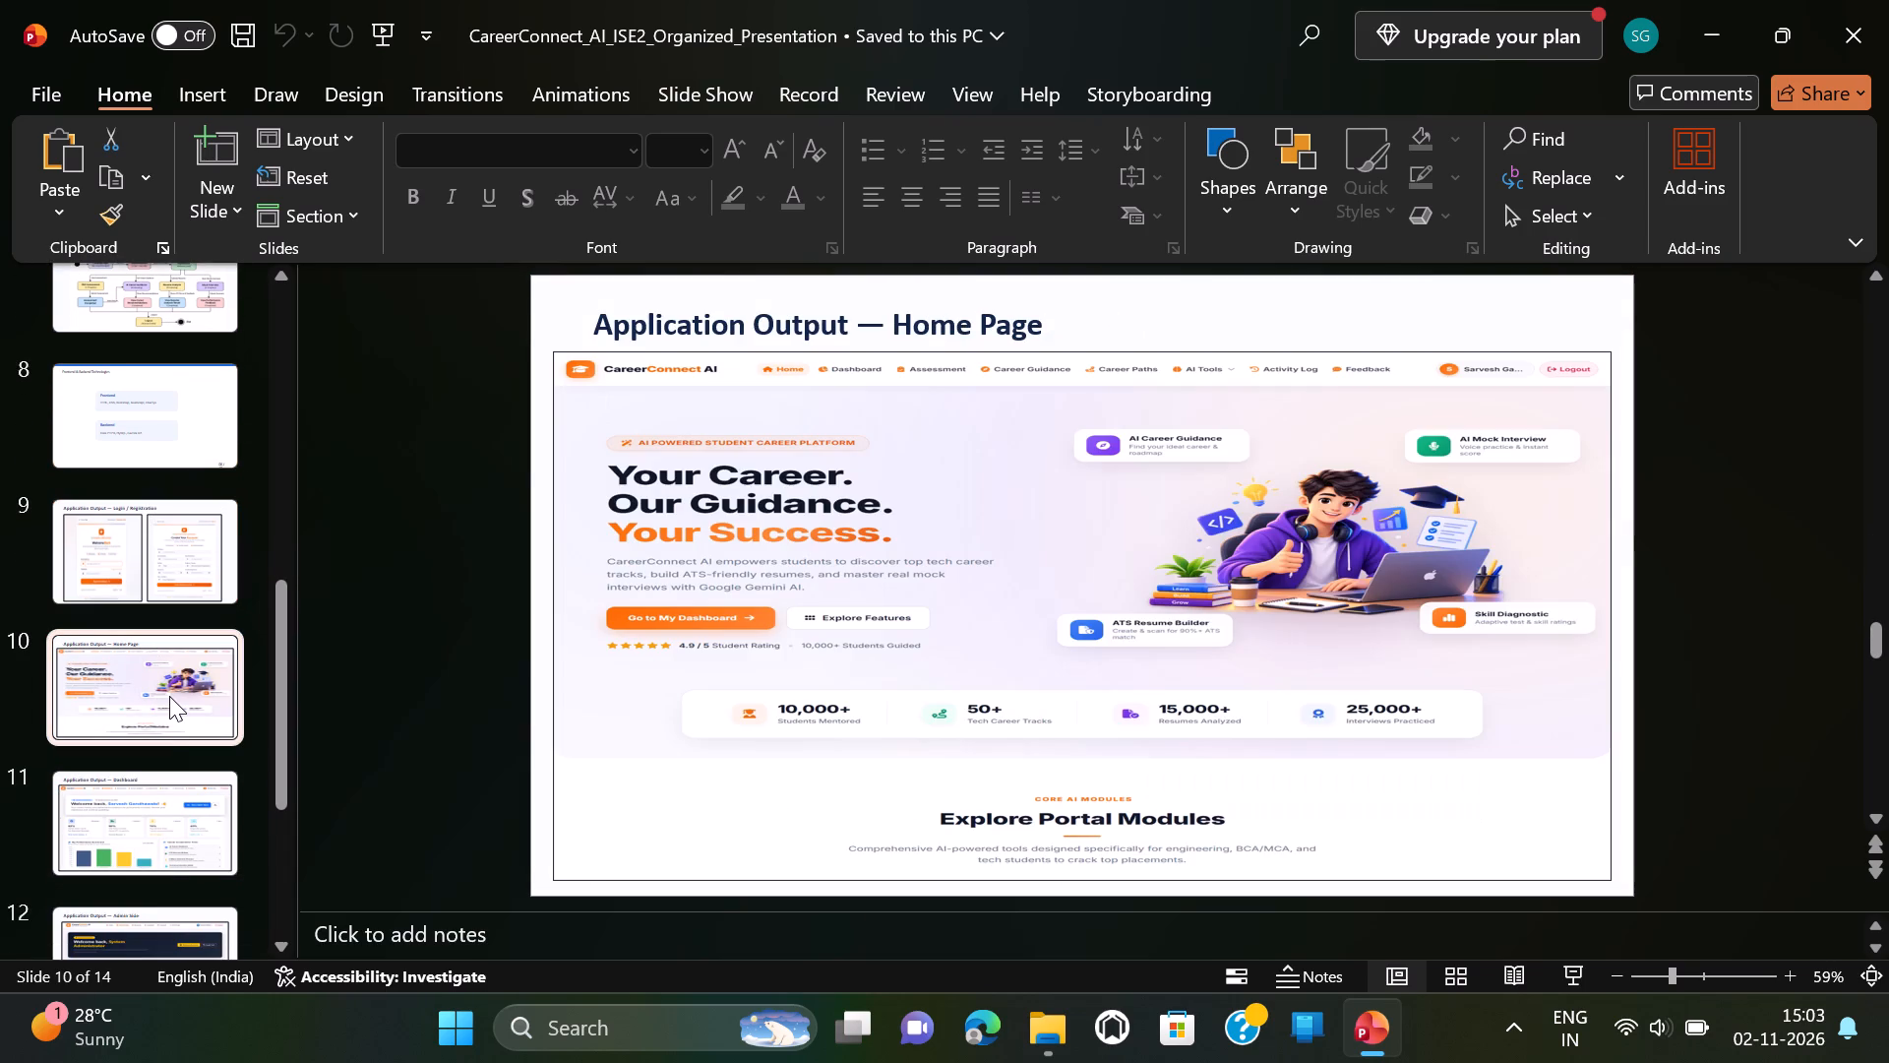
pyautogui.click(191, 565)
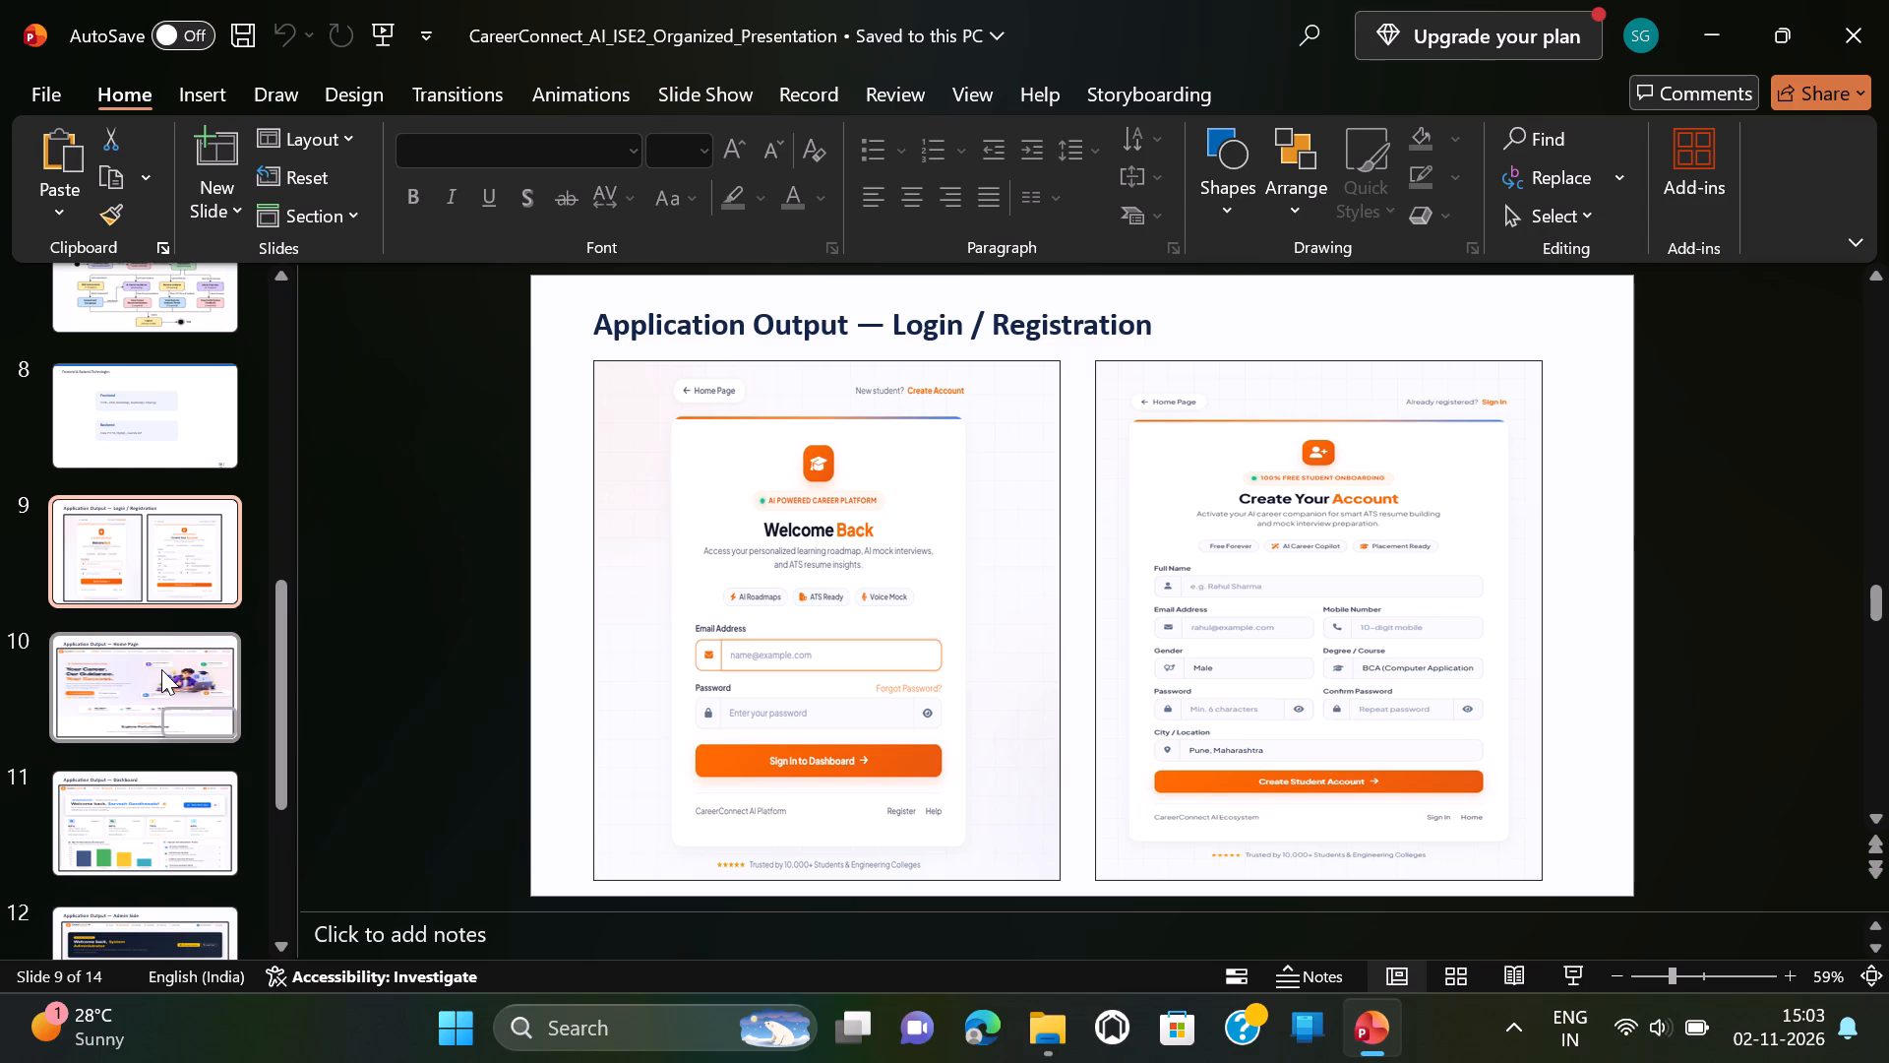
pyautogui.scroll(-1, 168, 600)
pyautogui.click(131, 534)
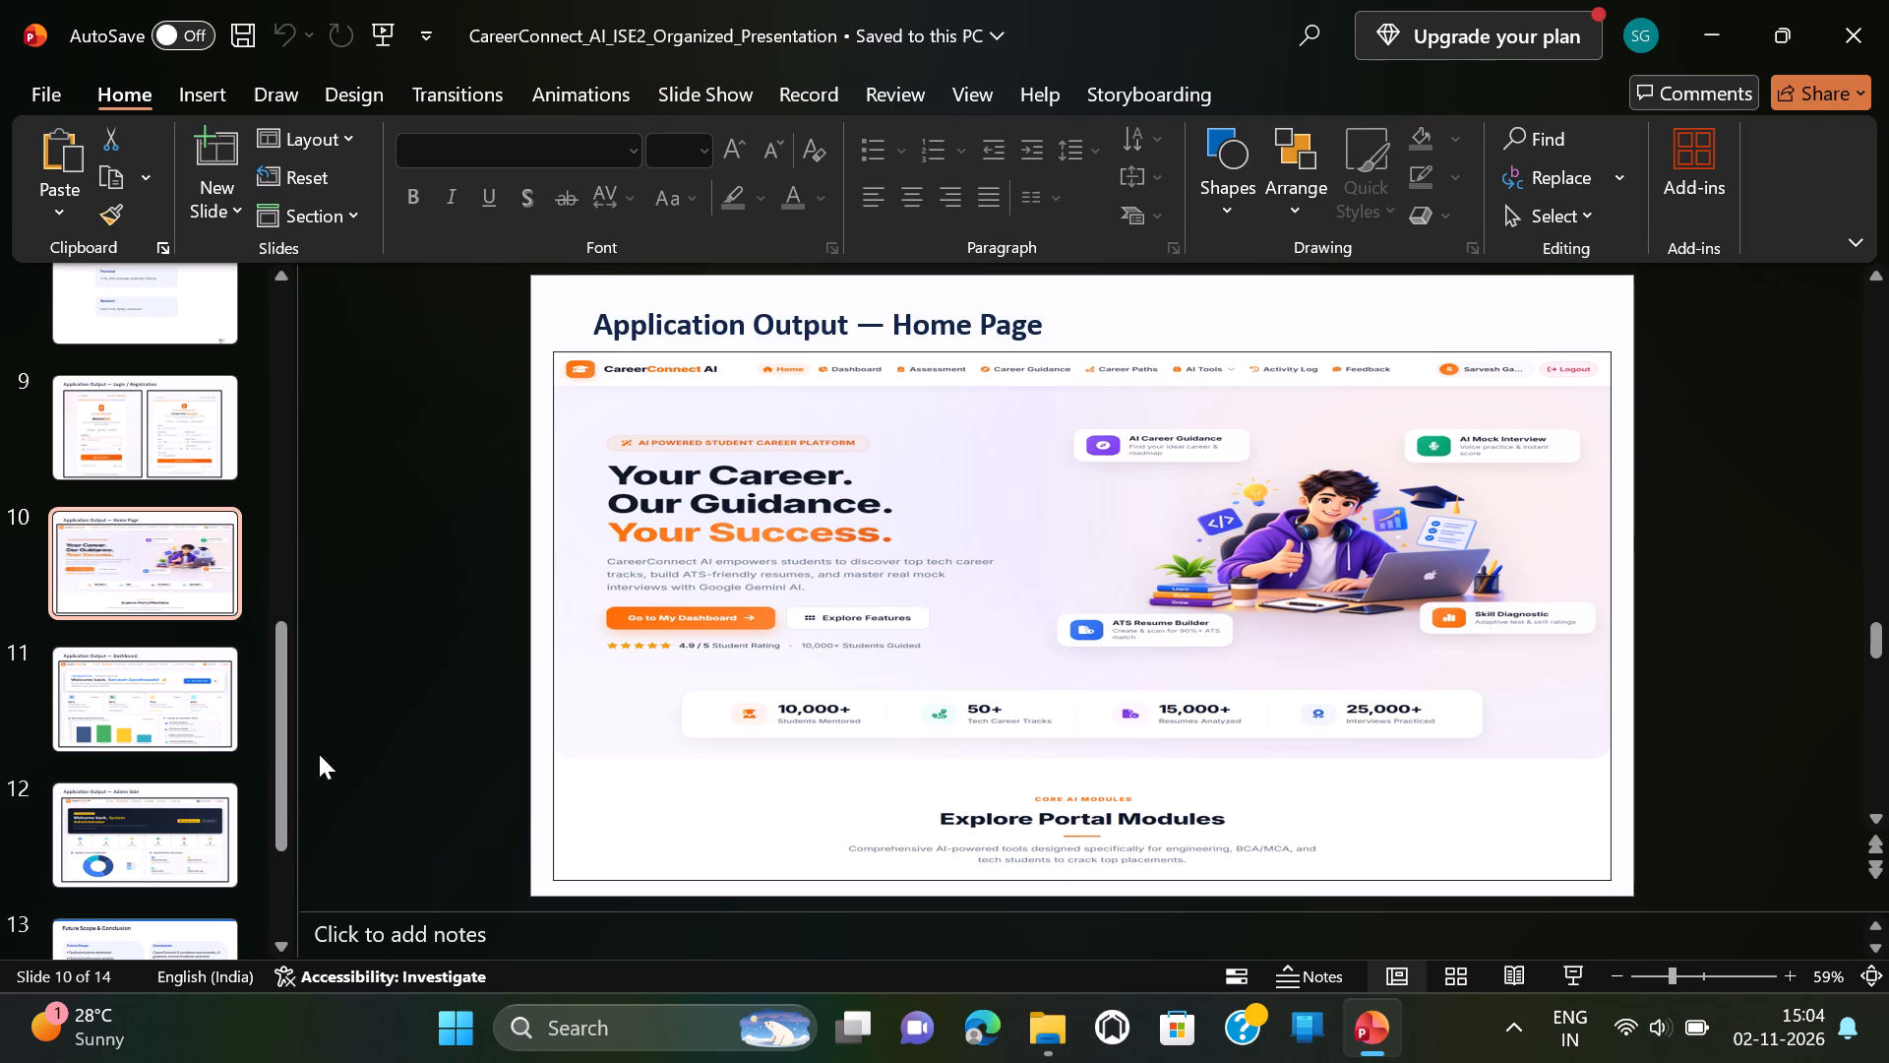
pyautogui.click(209, 704)
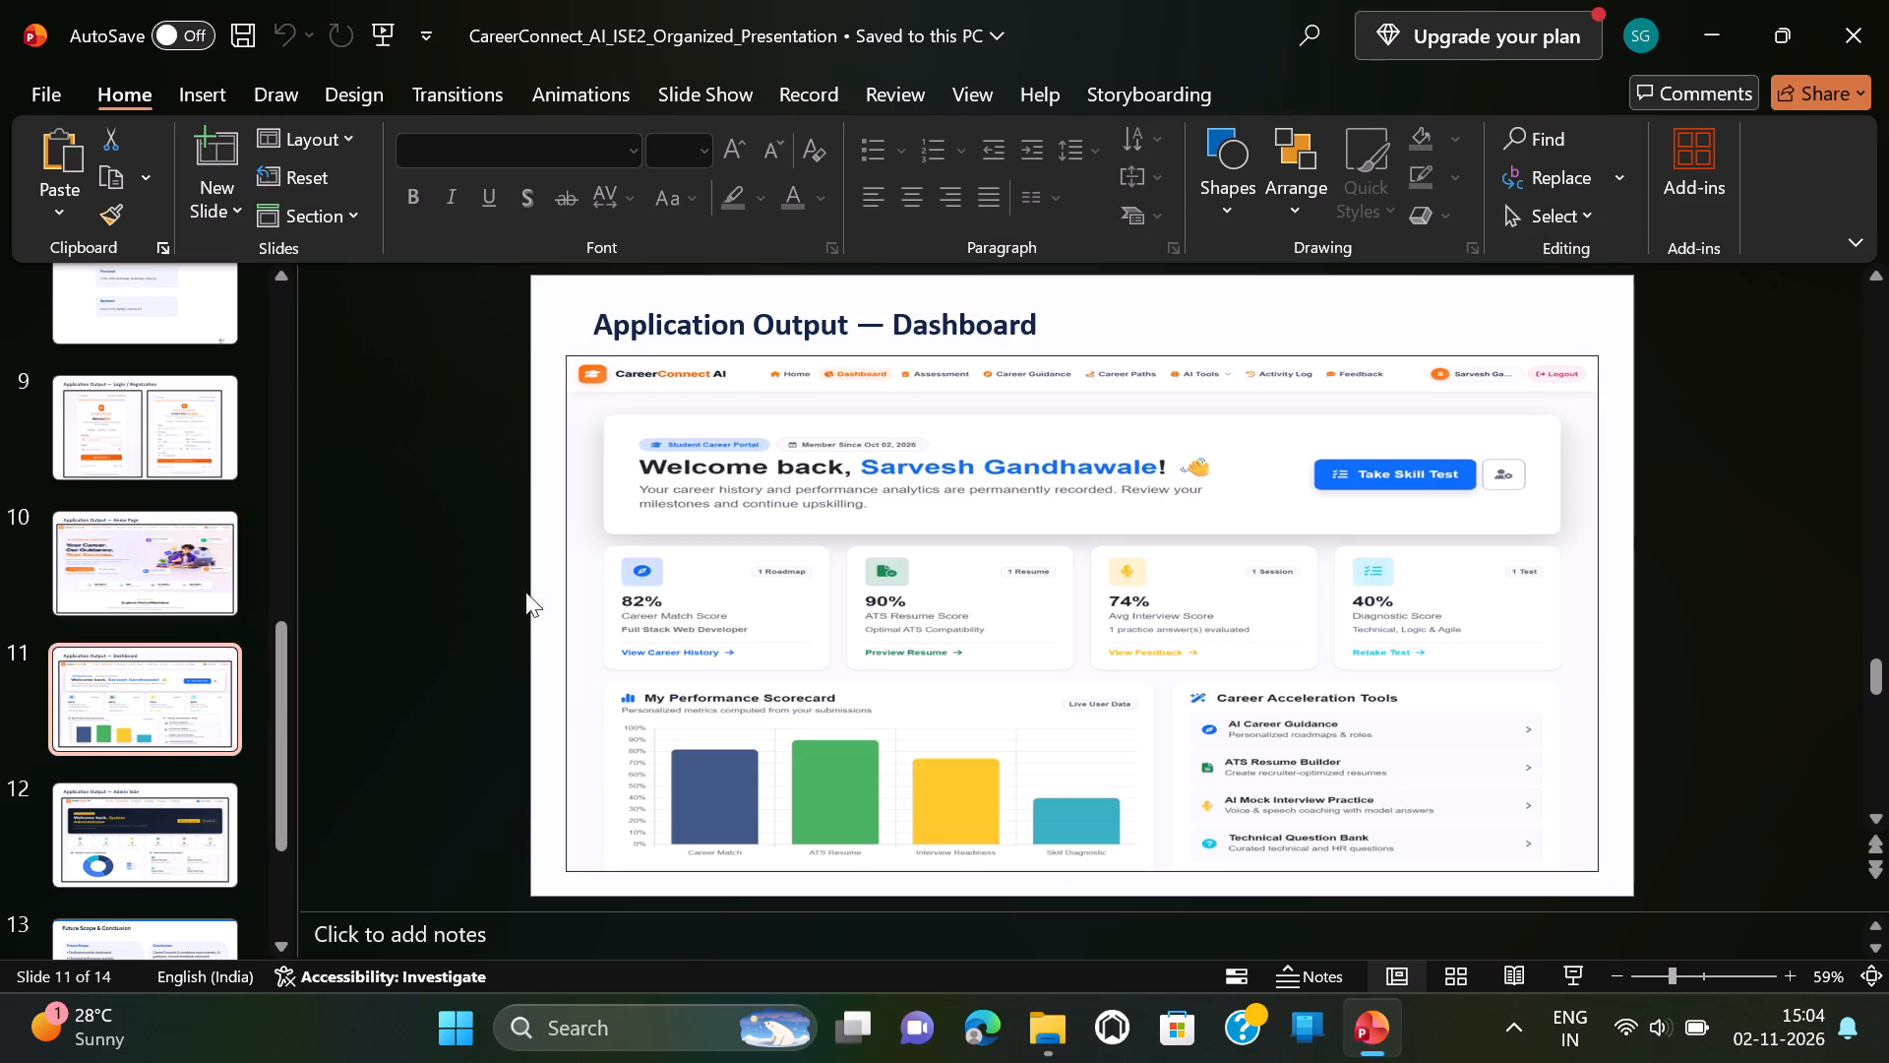
pyautogui.scroll(-1, 142, 527)
pyautogui.click(142, 564)
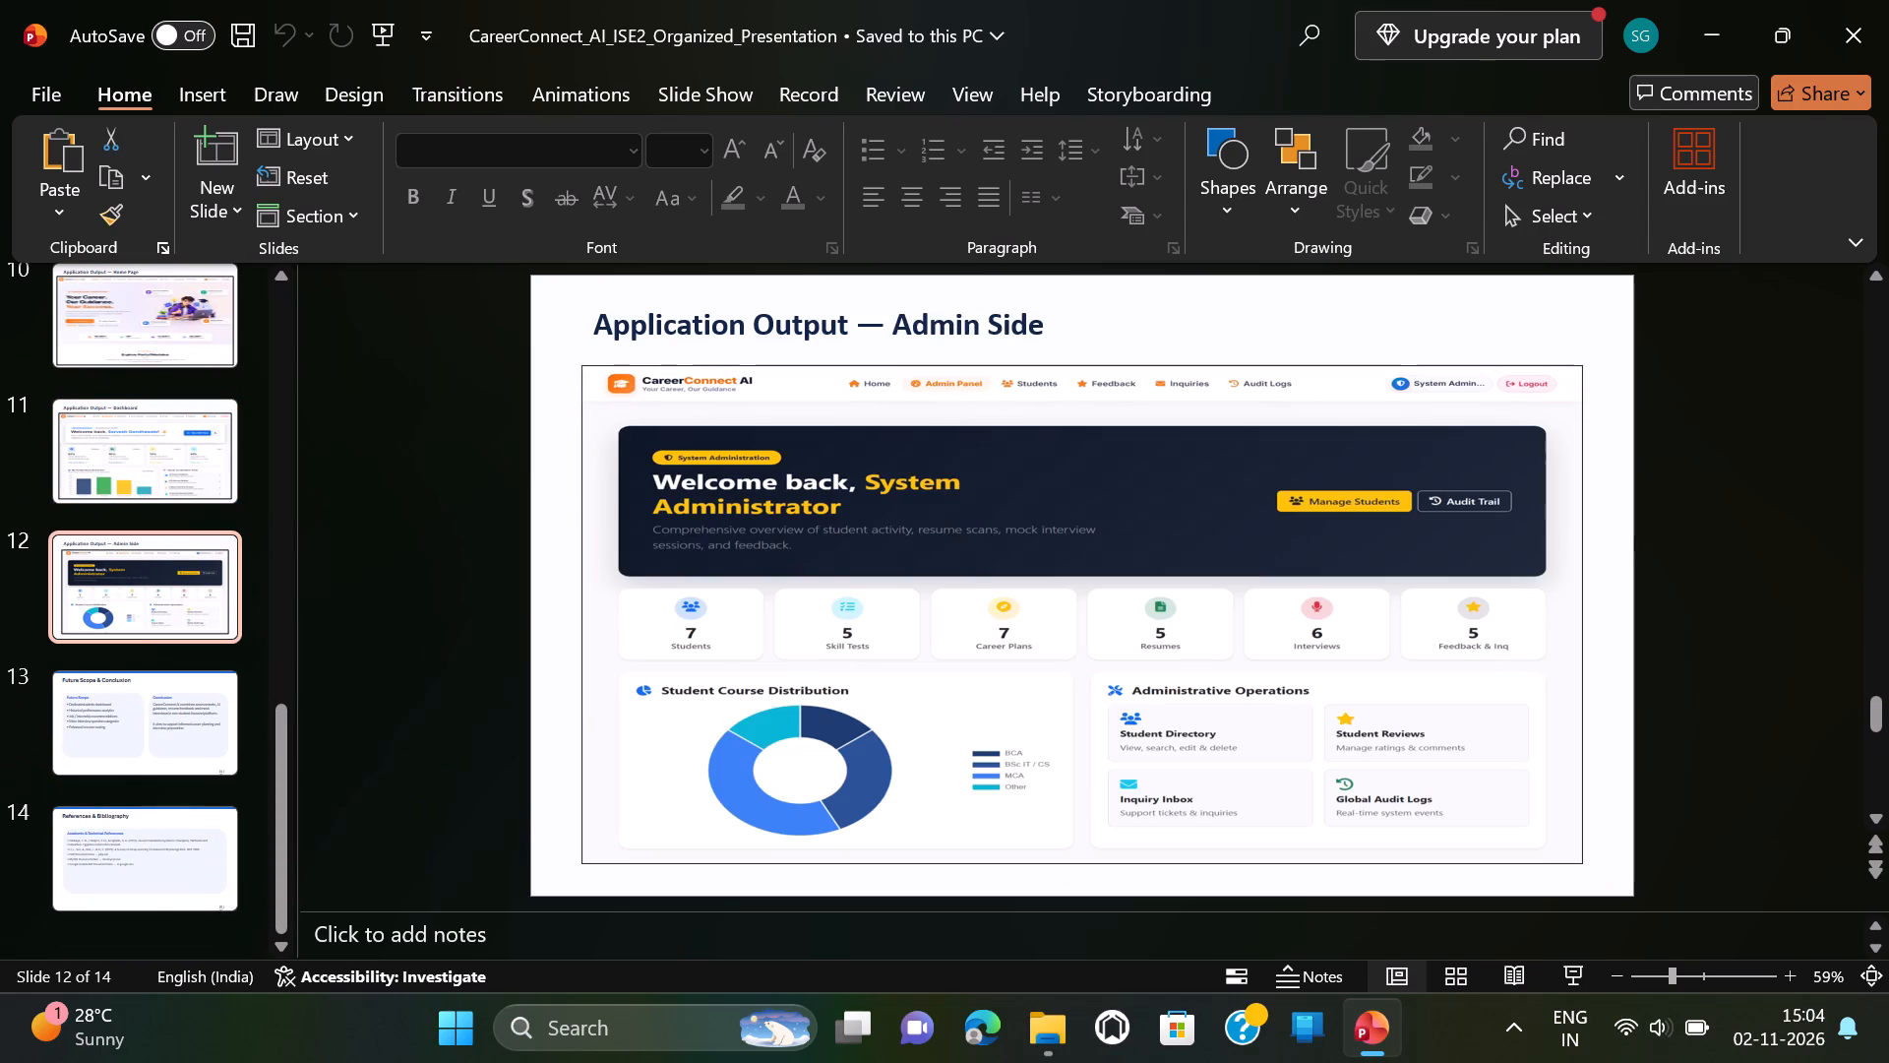
# Review the Future Scope & Conclusion and References & Bibliography slides, and skim back through the slide thumbnails.
pyautogui.click(148, 706)
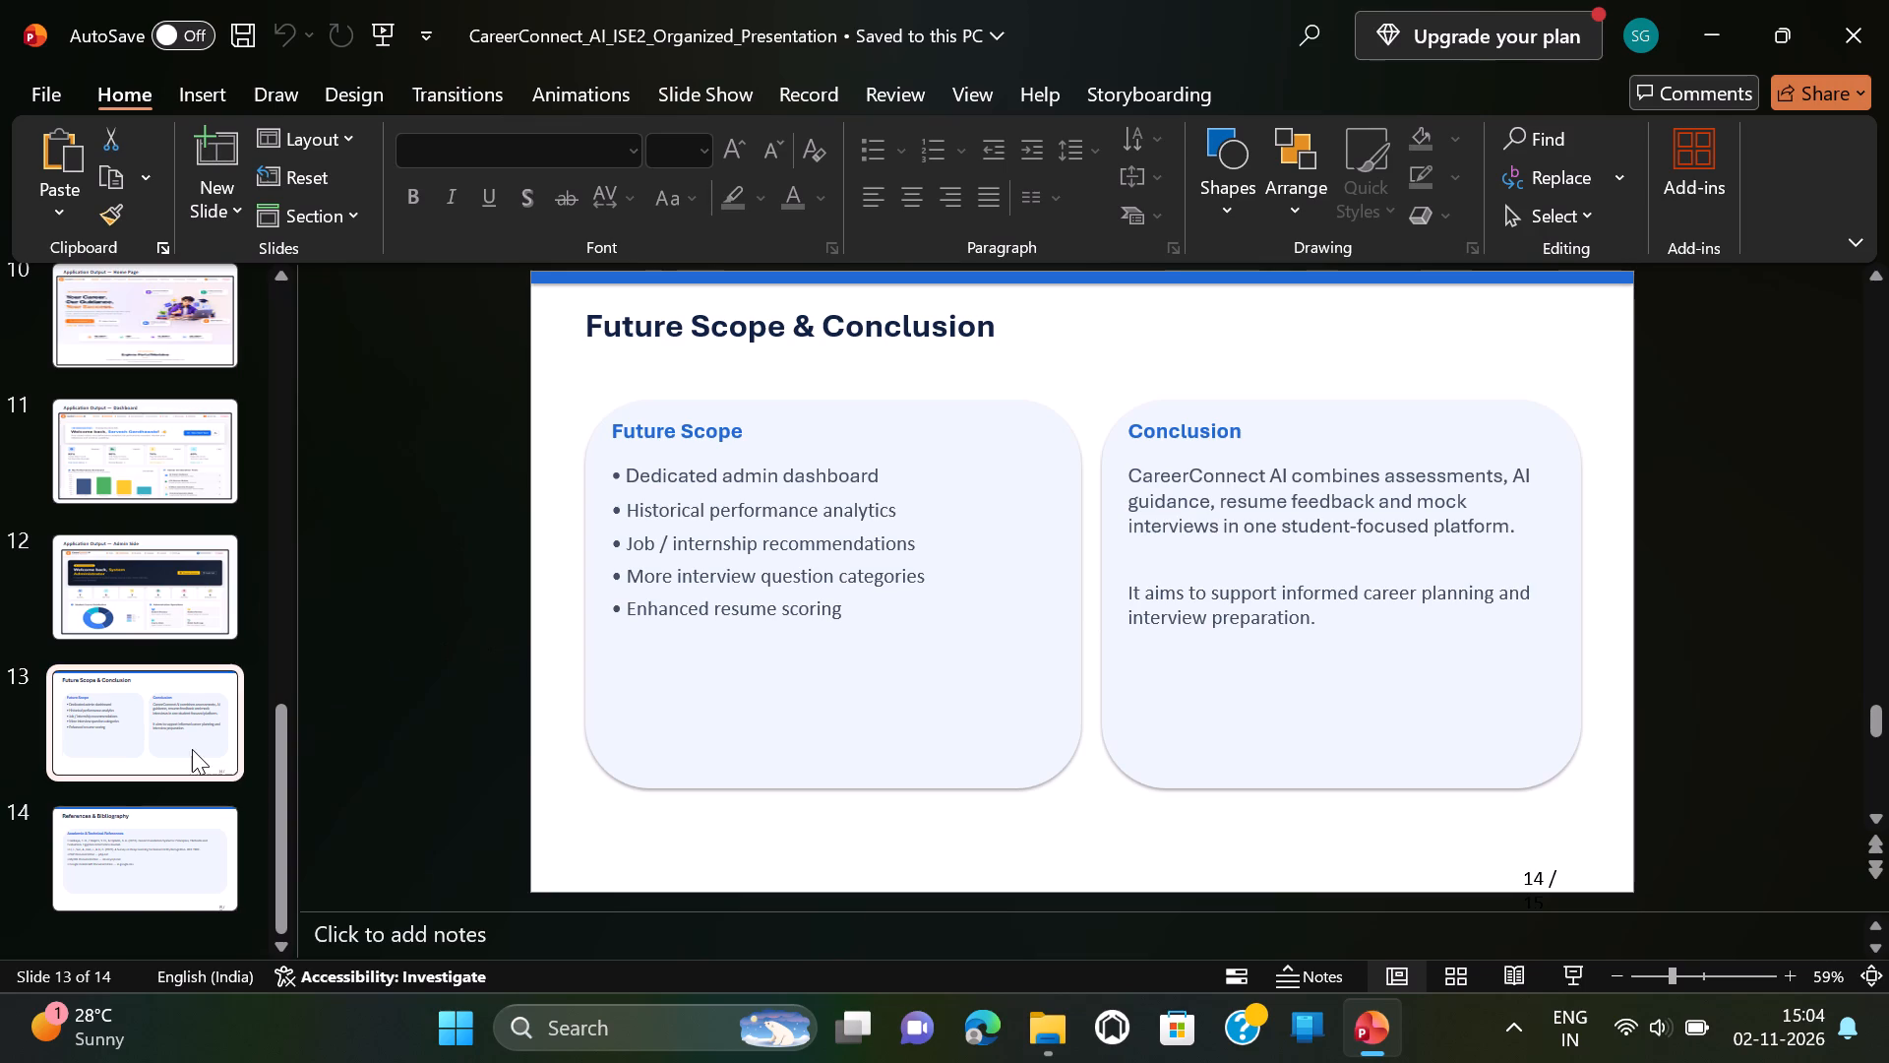
pyautogui.click(166, 731)
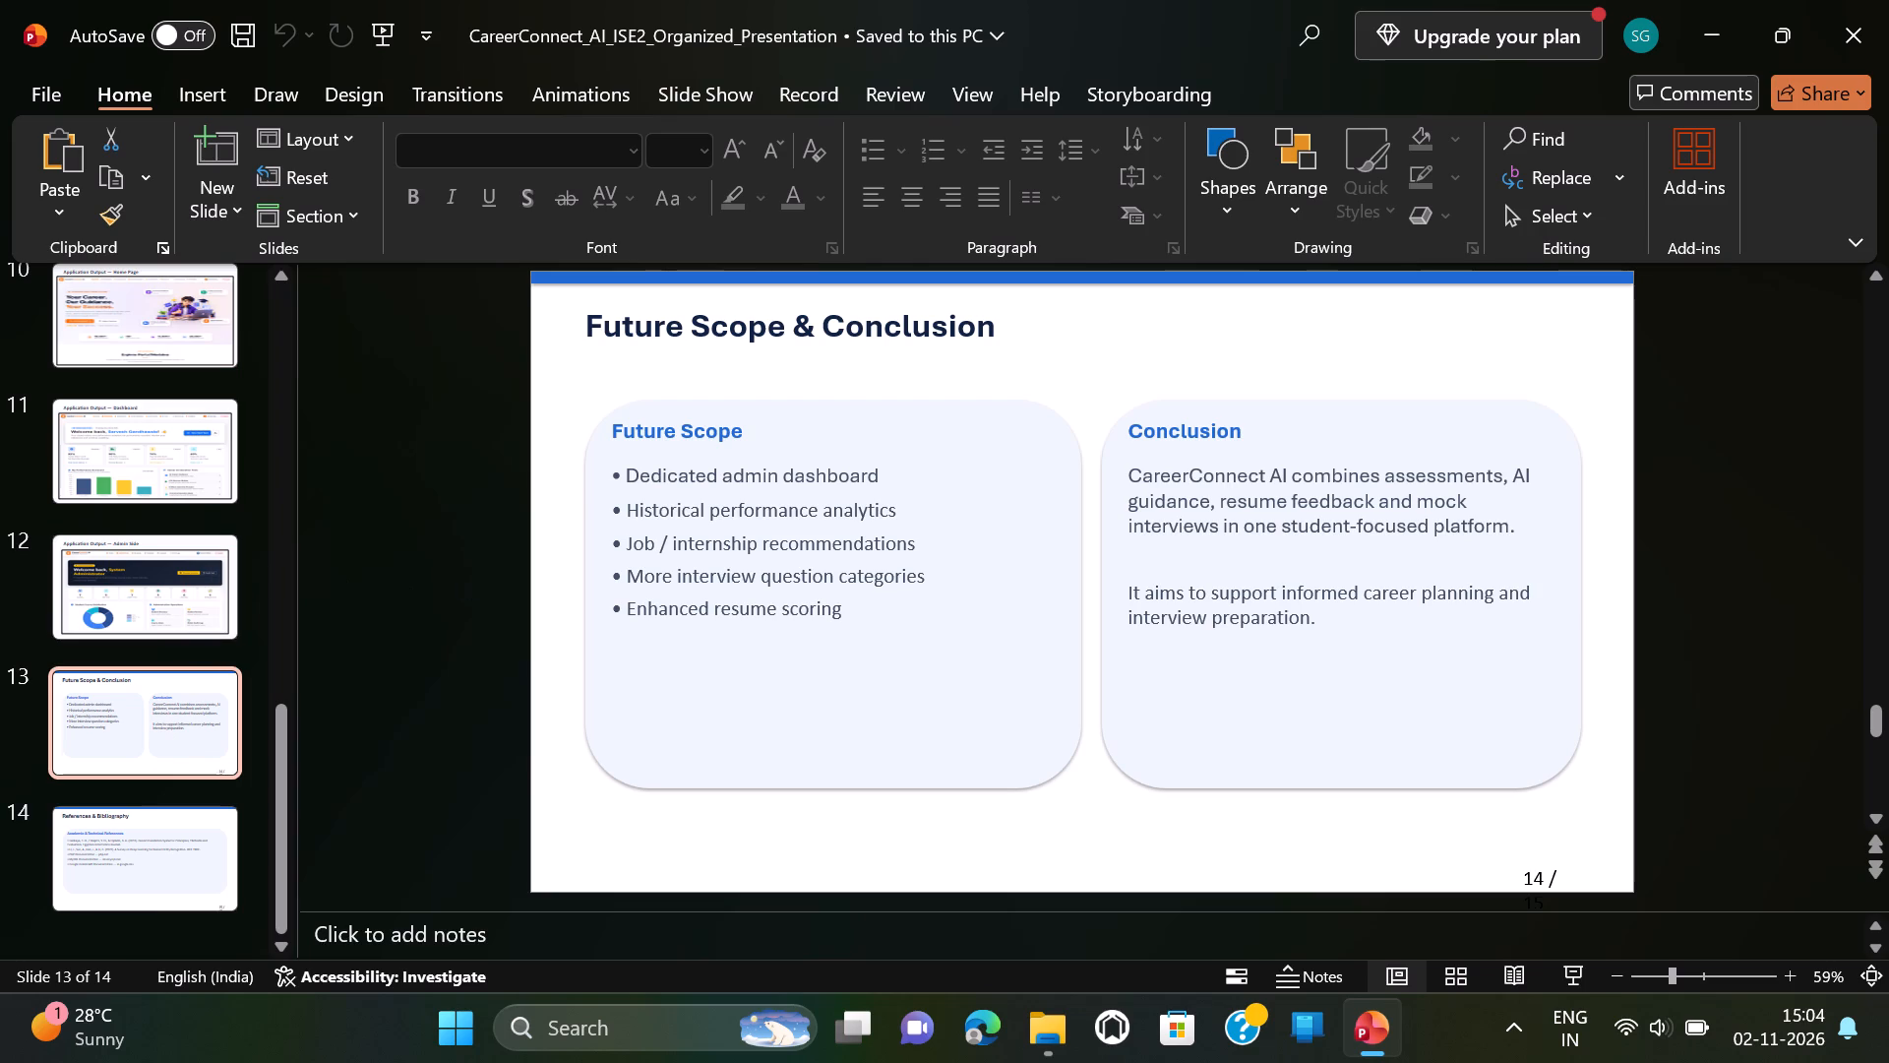
pyautogui.click(717, 516)
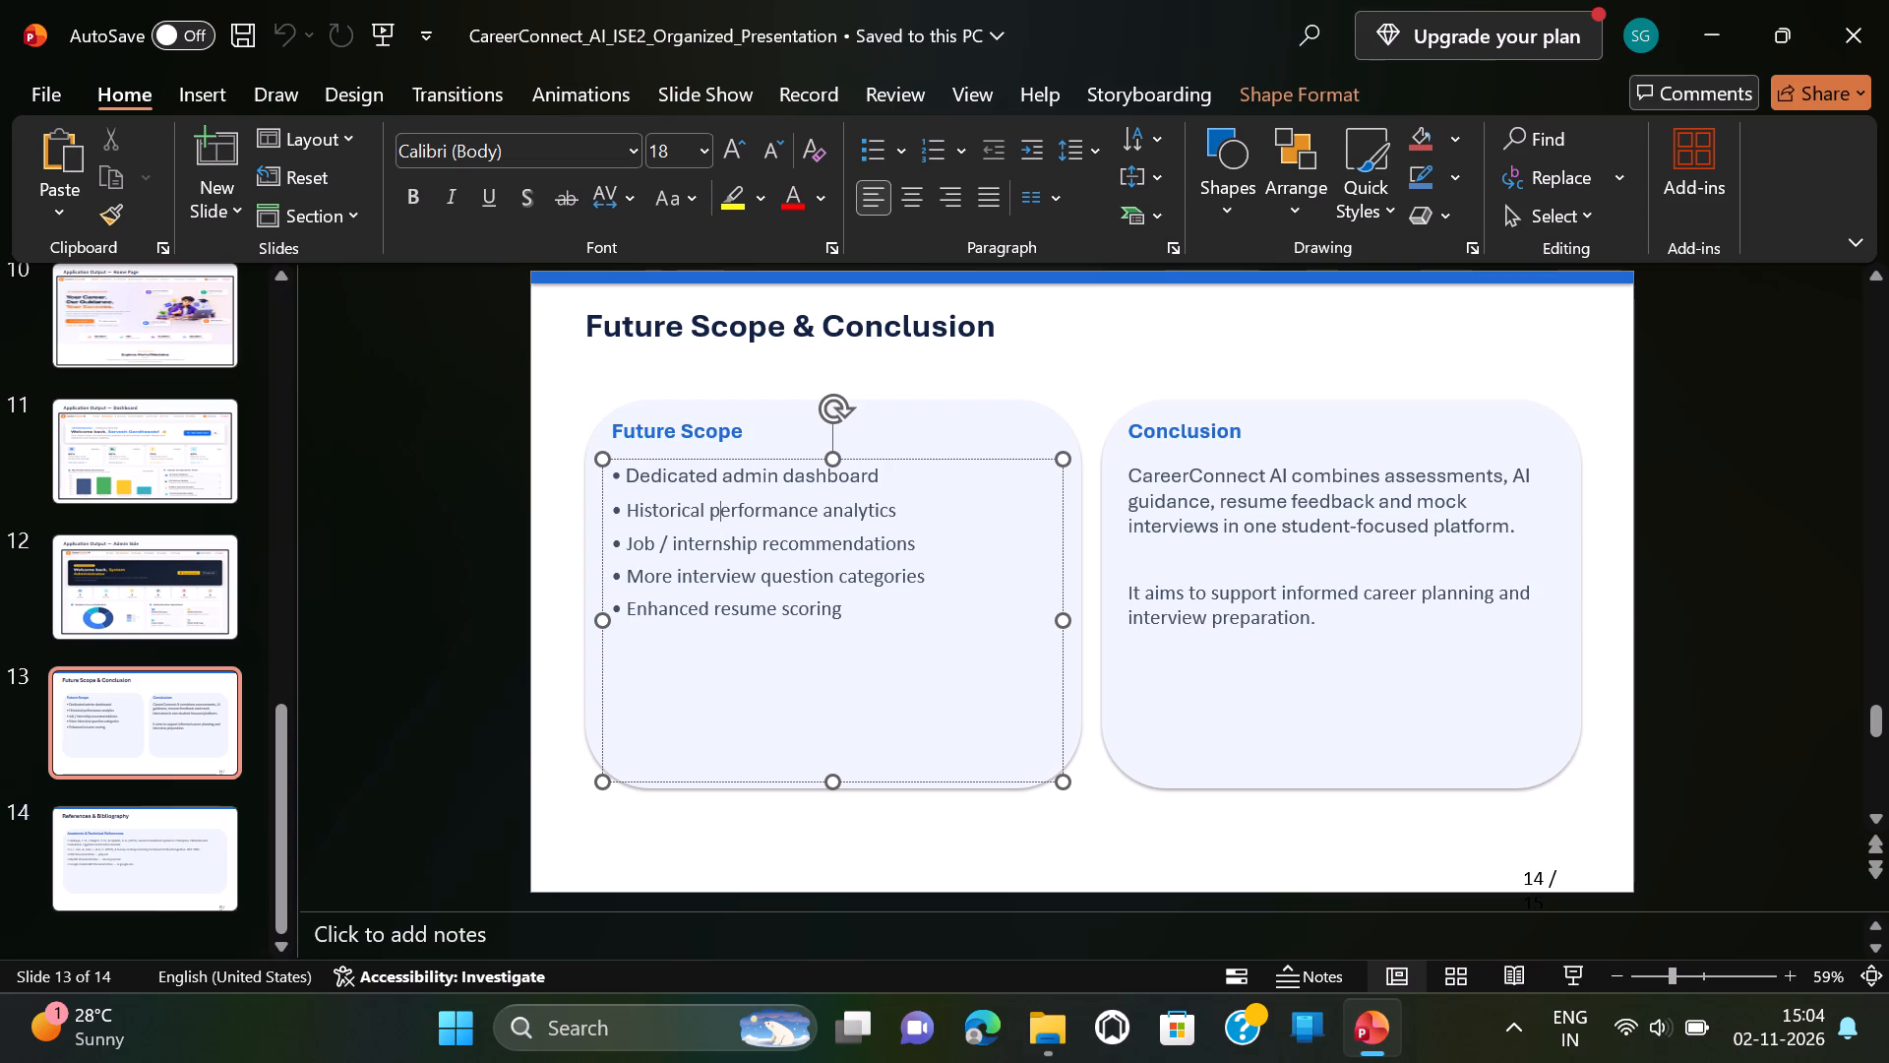
pyautogui.click(1104, 367)
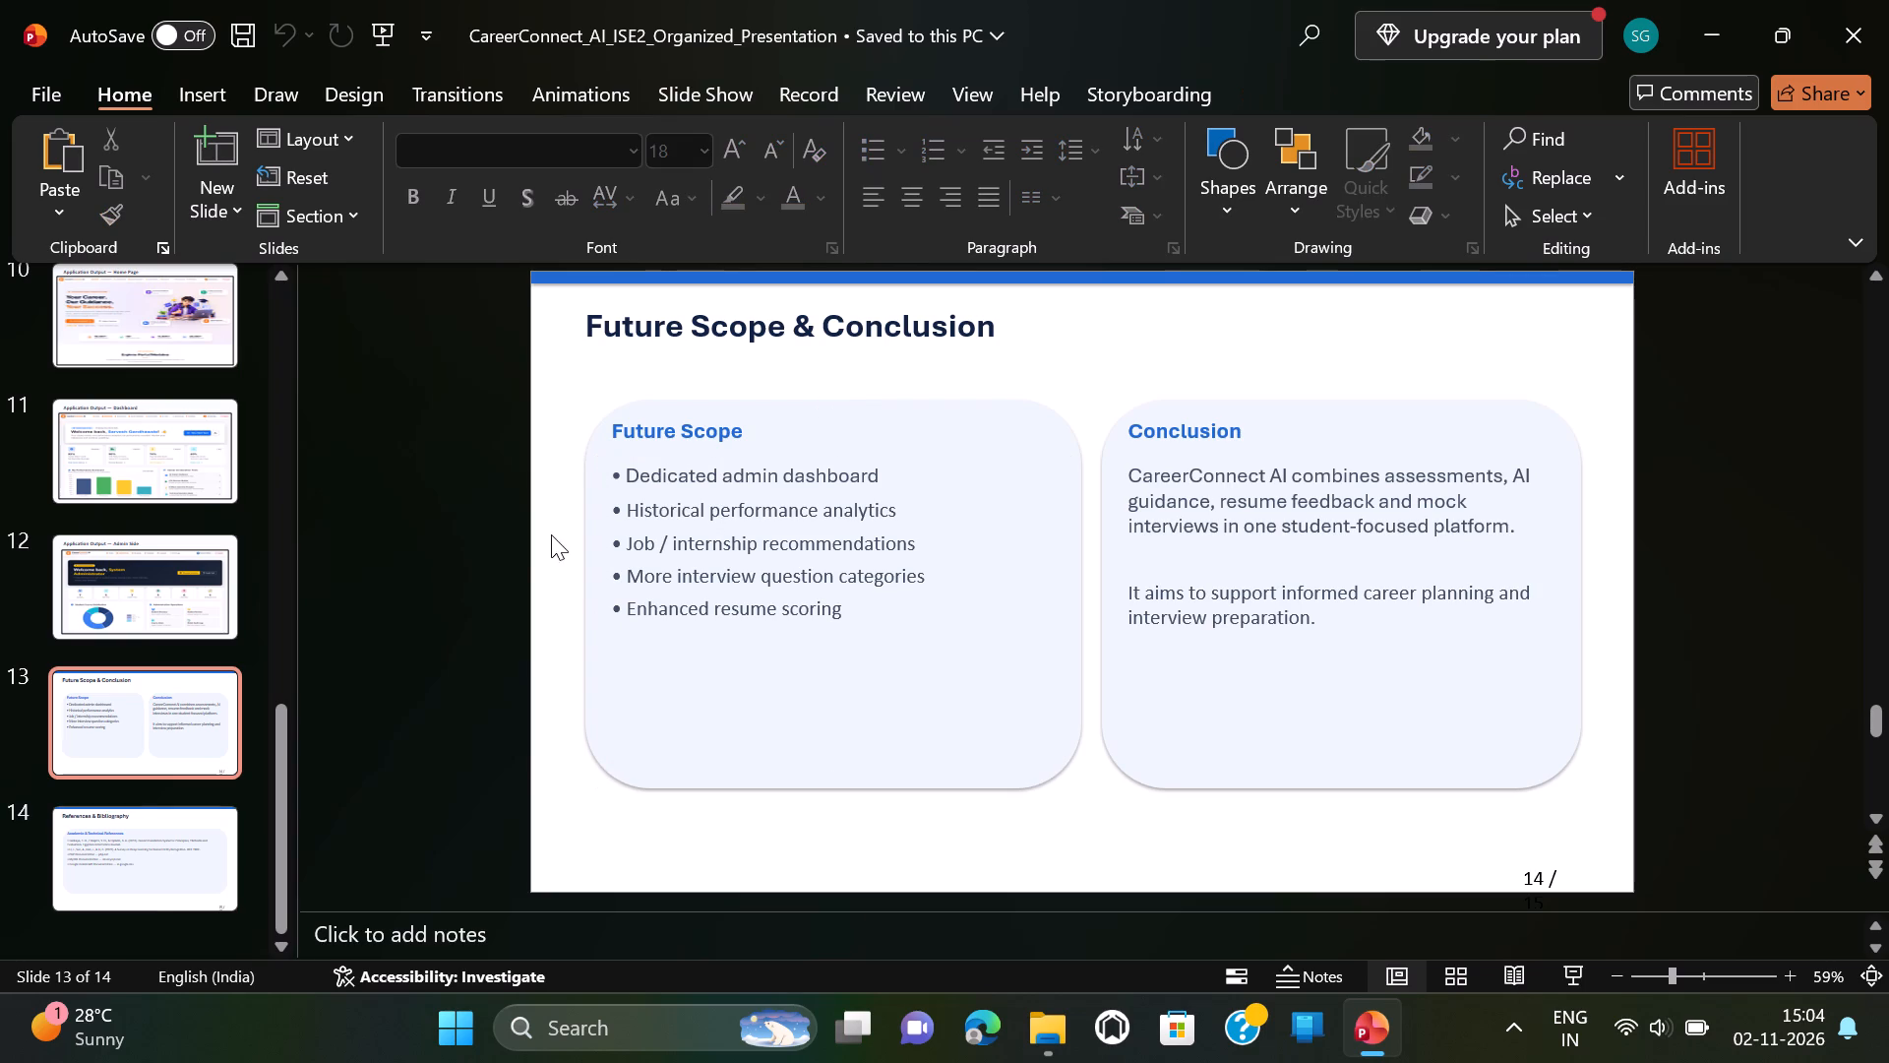
pyautogui.click(178, 861)
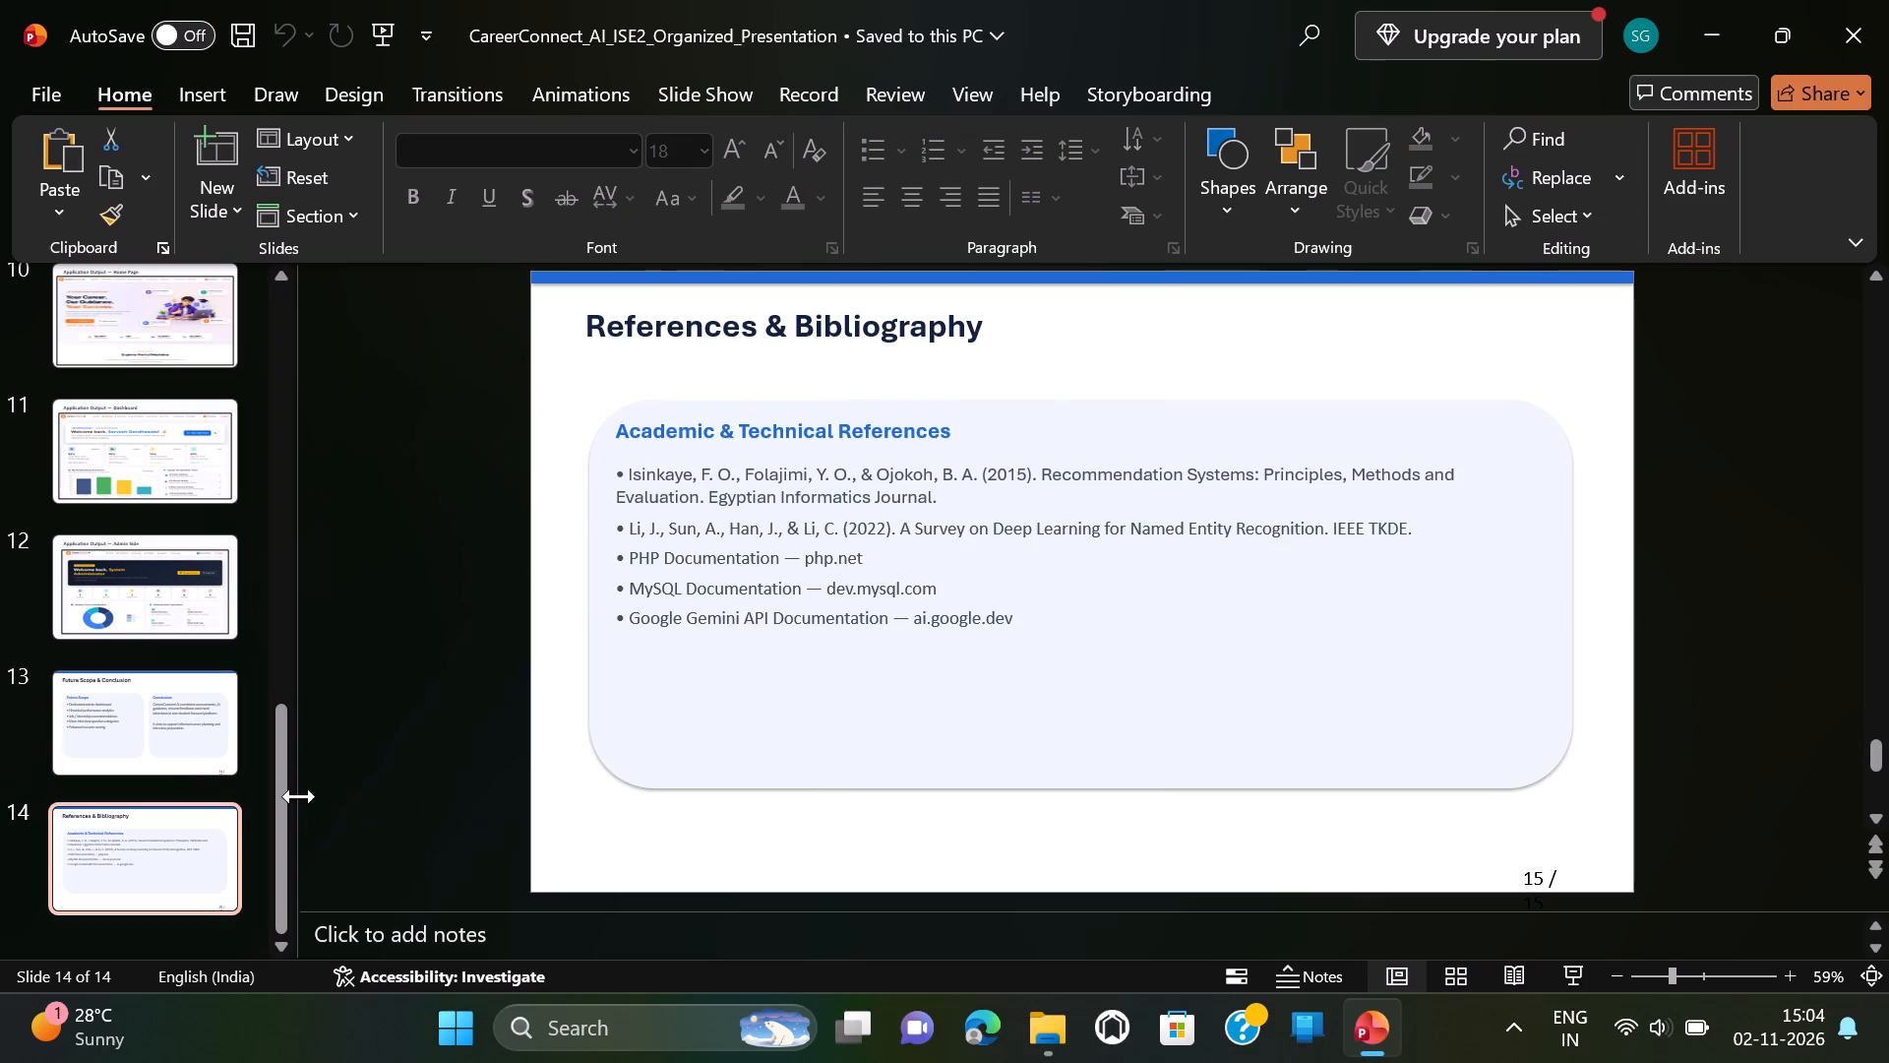
pyautogui.scroll(7, 101, 595)
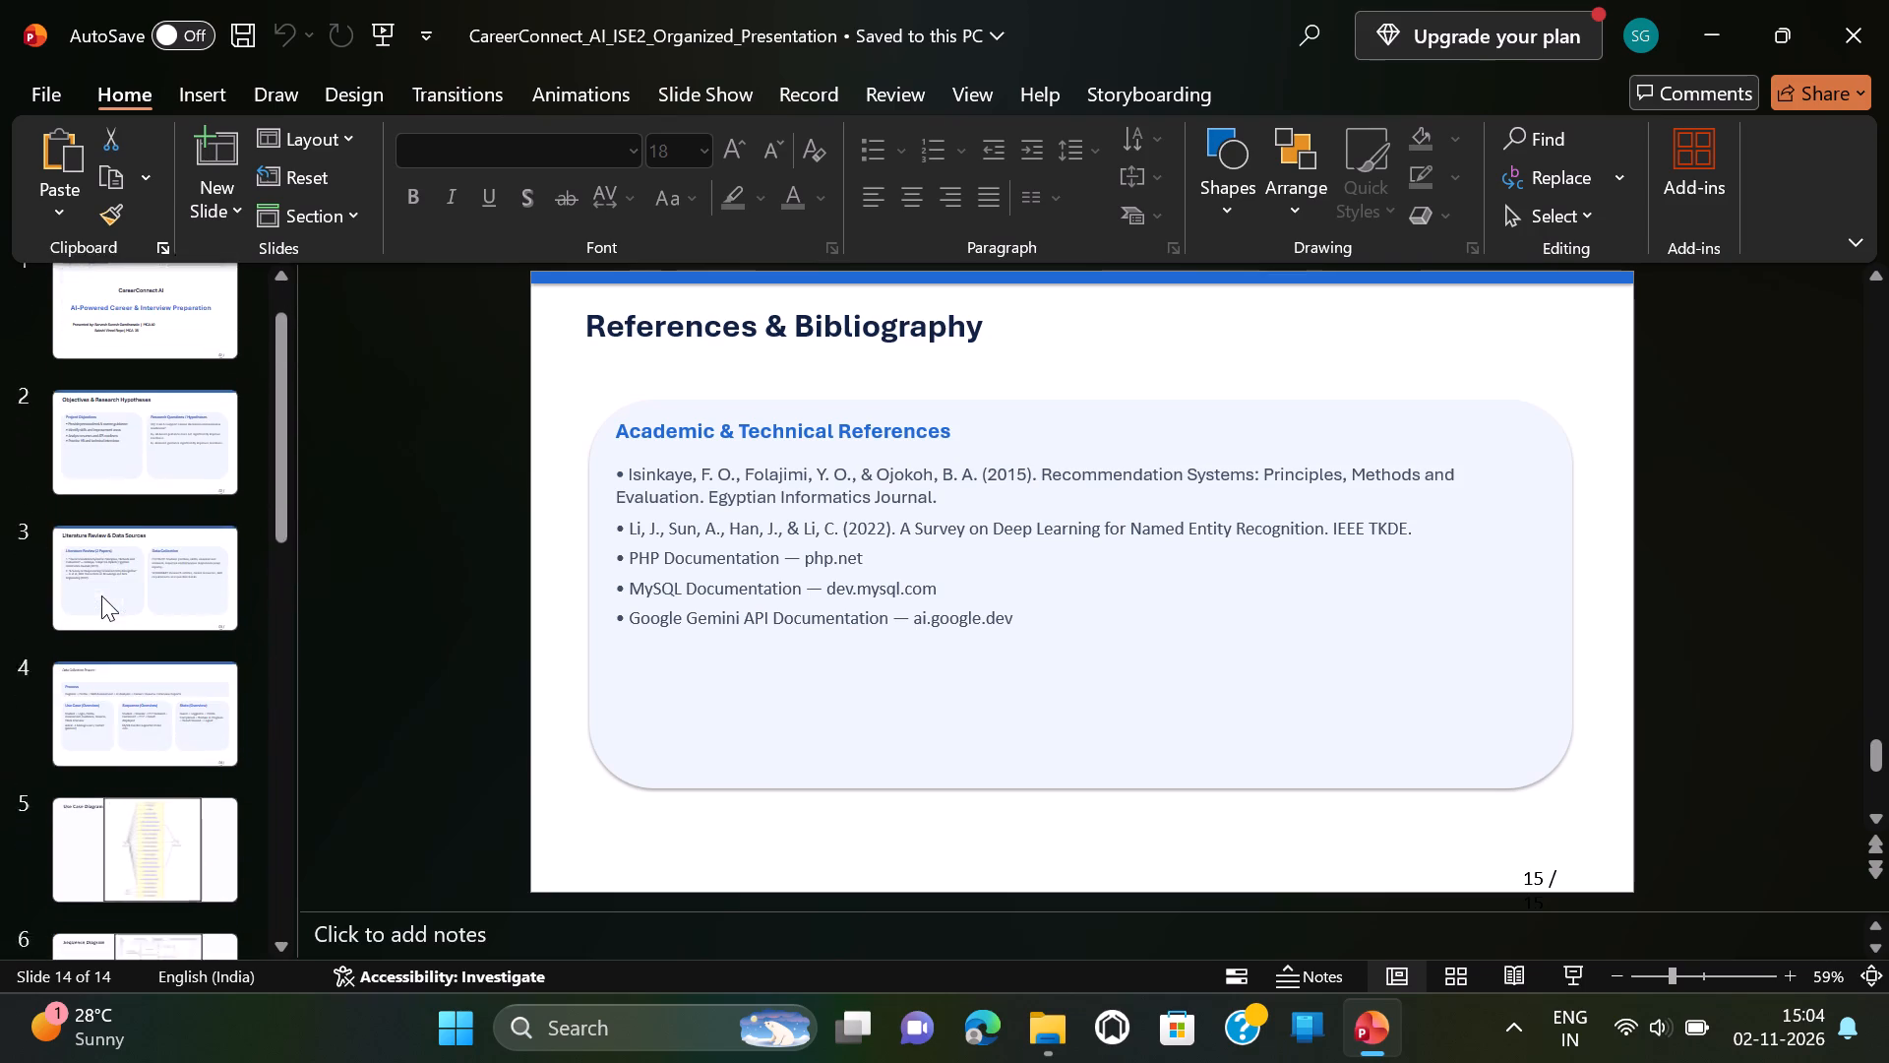
pyautogui.scroll(4, 101, 595)
pyautogui.scroll(-5, 101, 595)
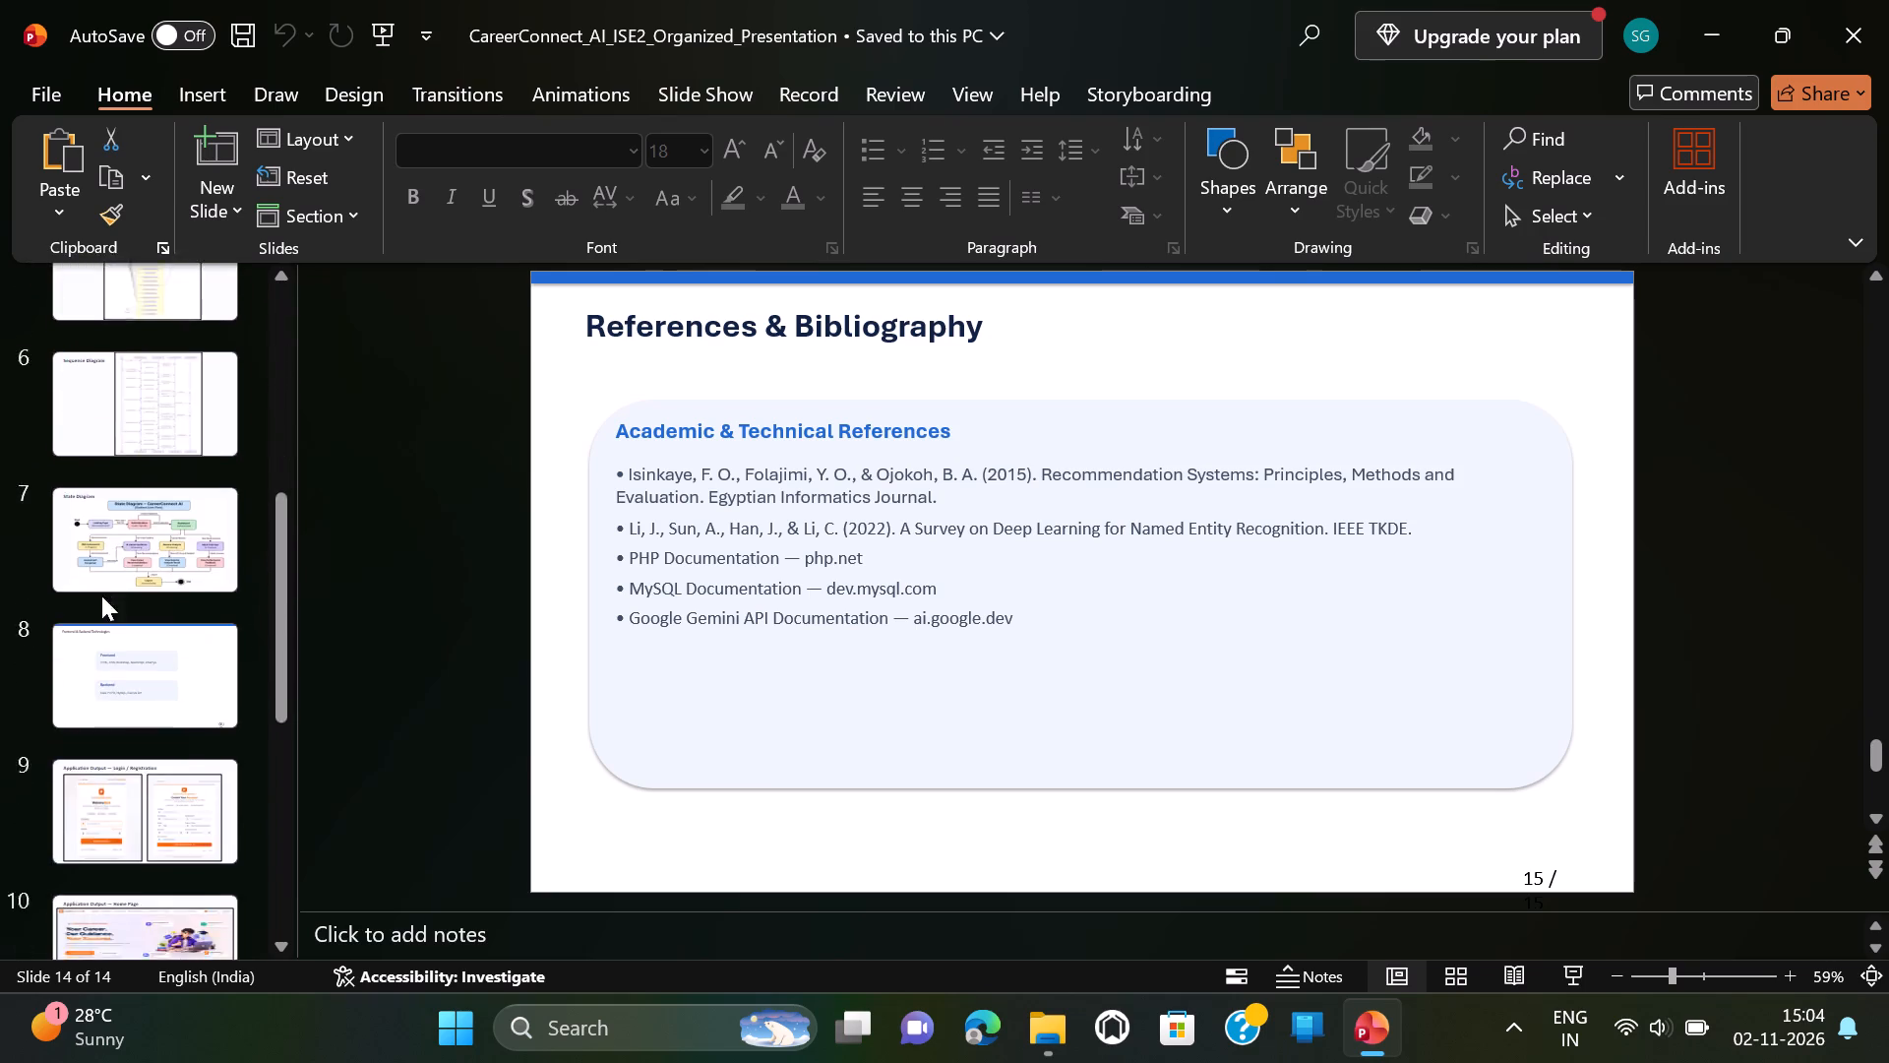
pyautogui.scroll(-4, 101, 595)
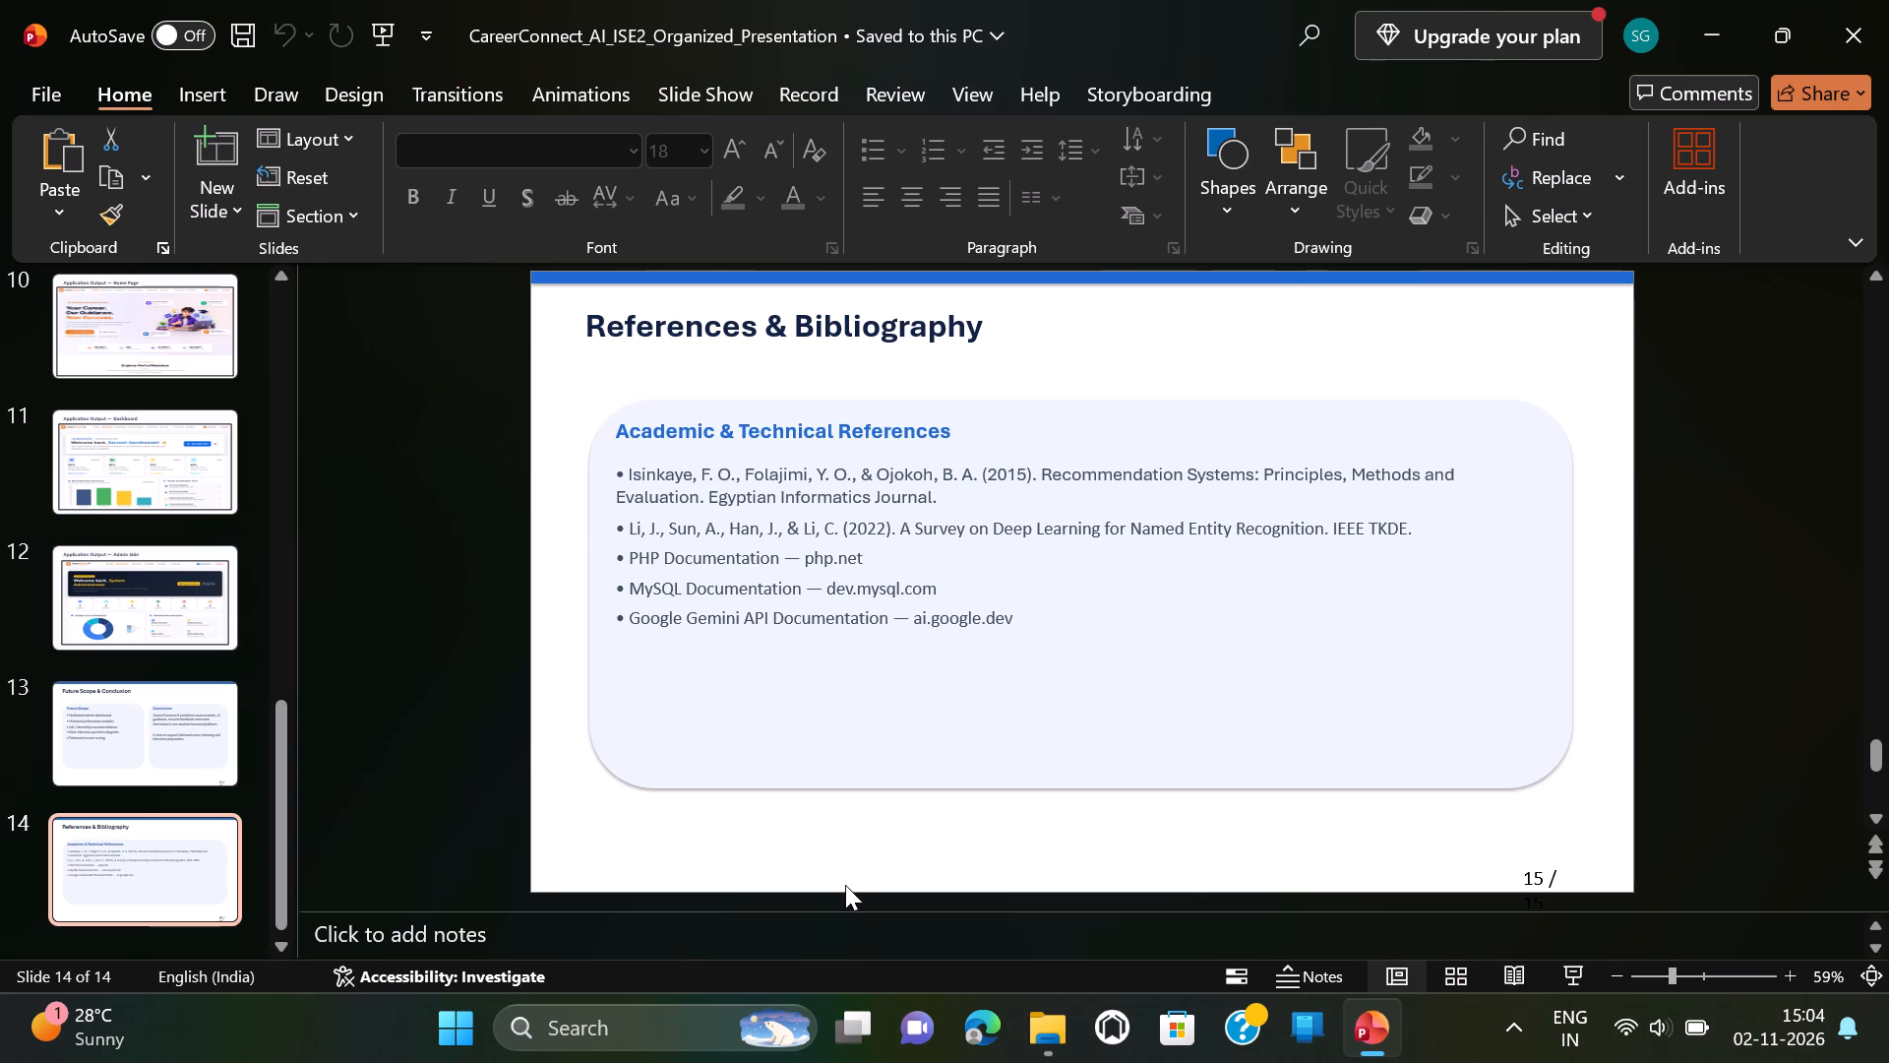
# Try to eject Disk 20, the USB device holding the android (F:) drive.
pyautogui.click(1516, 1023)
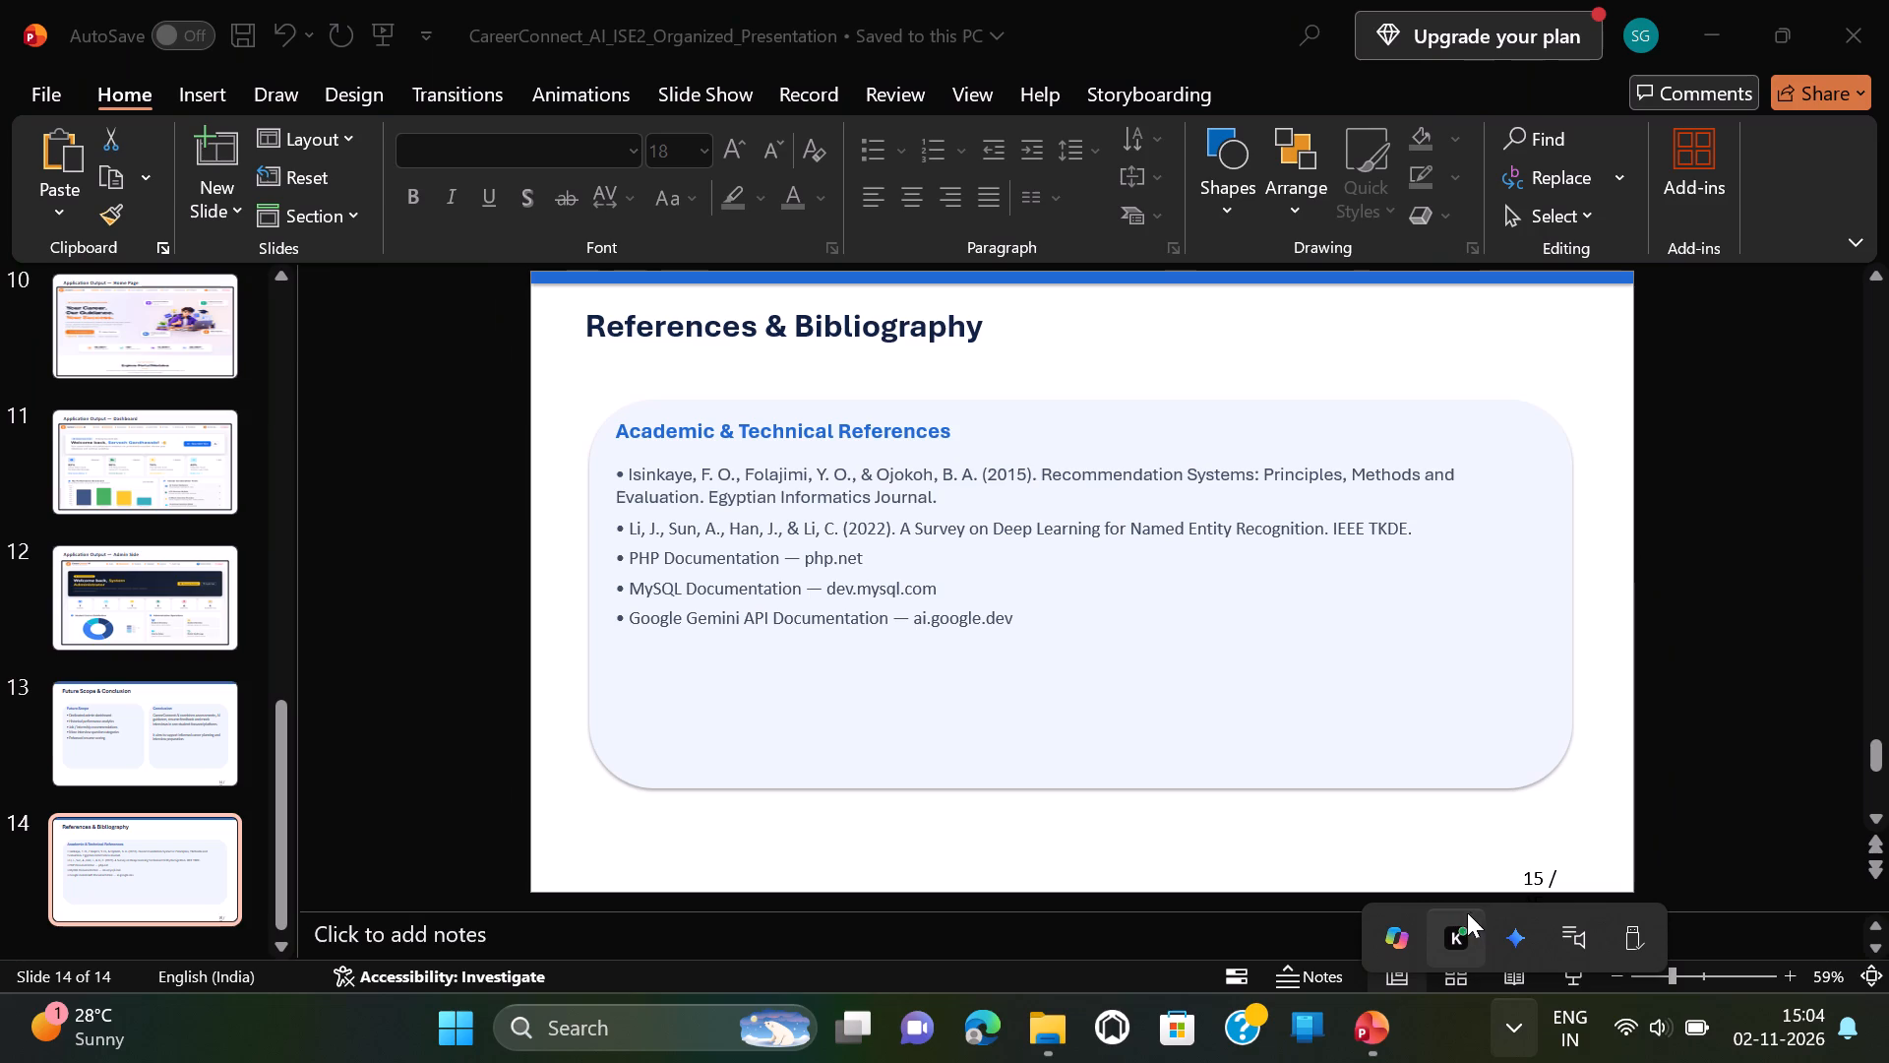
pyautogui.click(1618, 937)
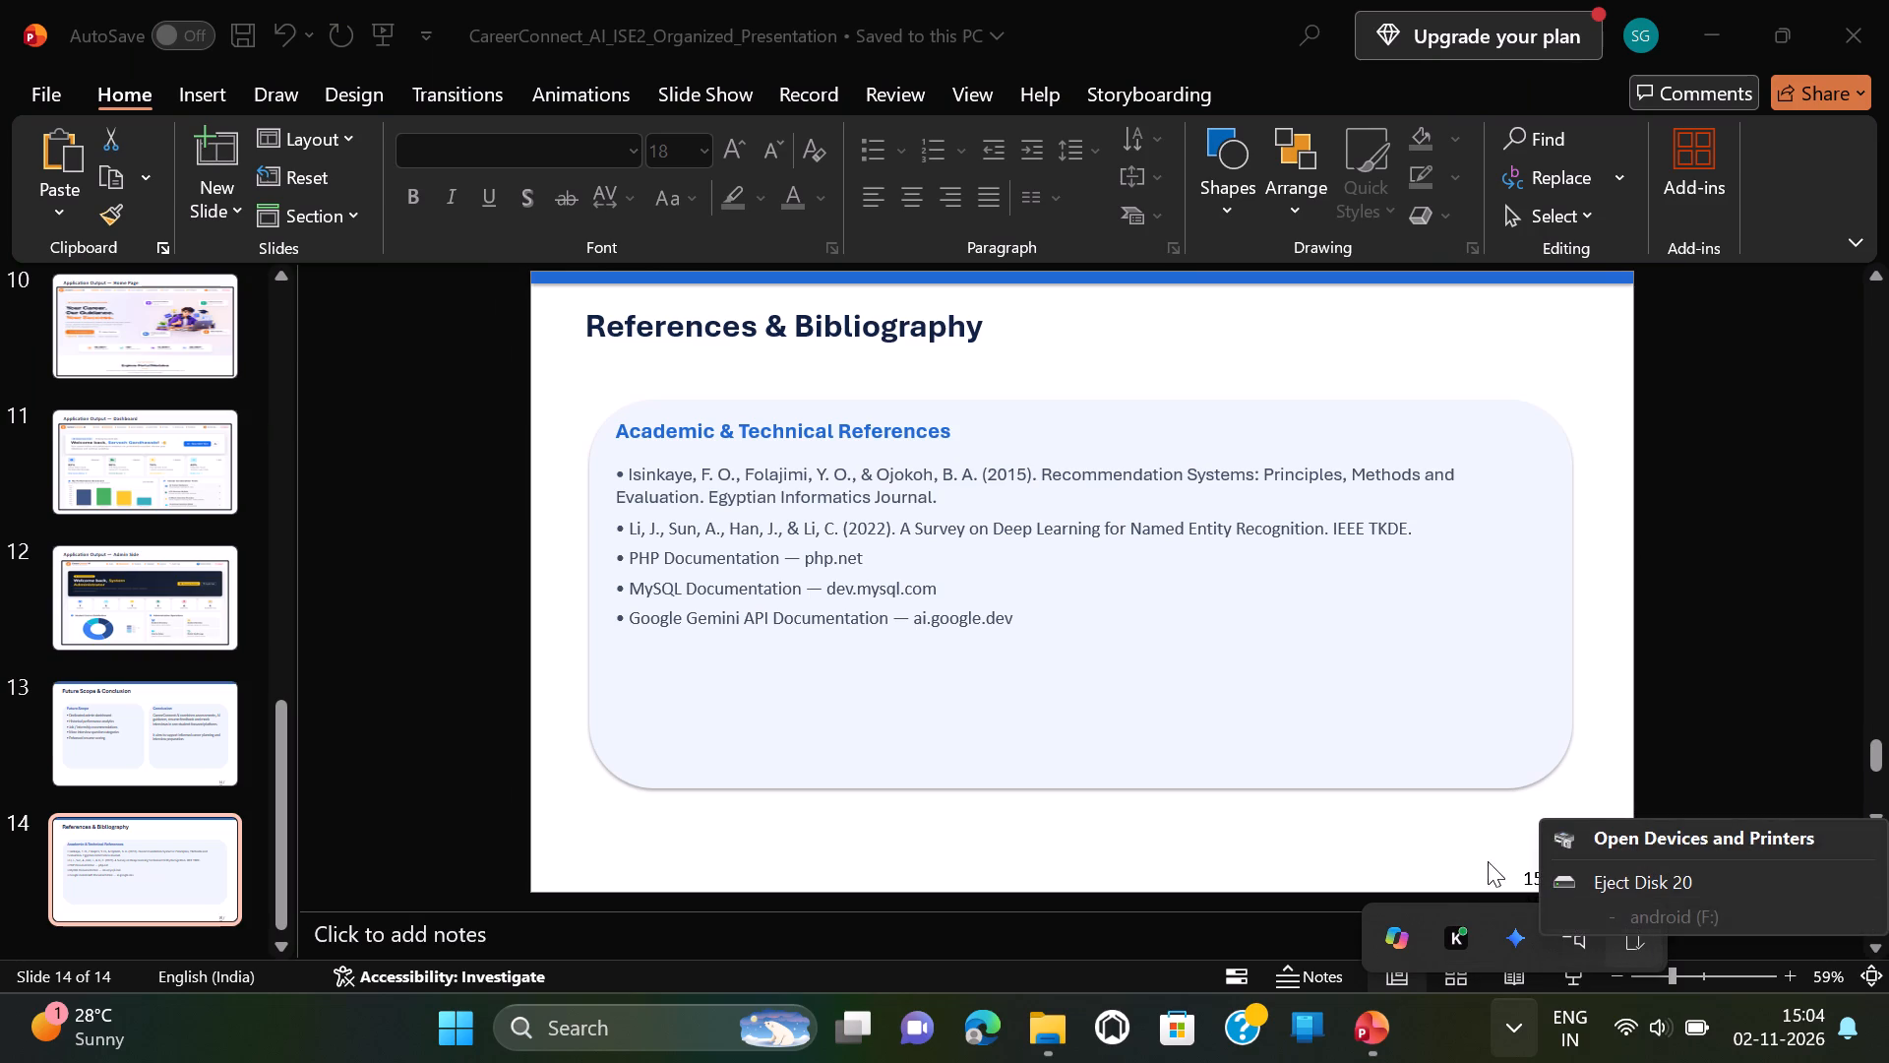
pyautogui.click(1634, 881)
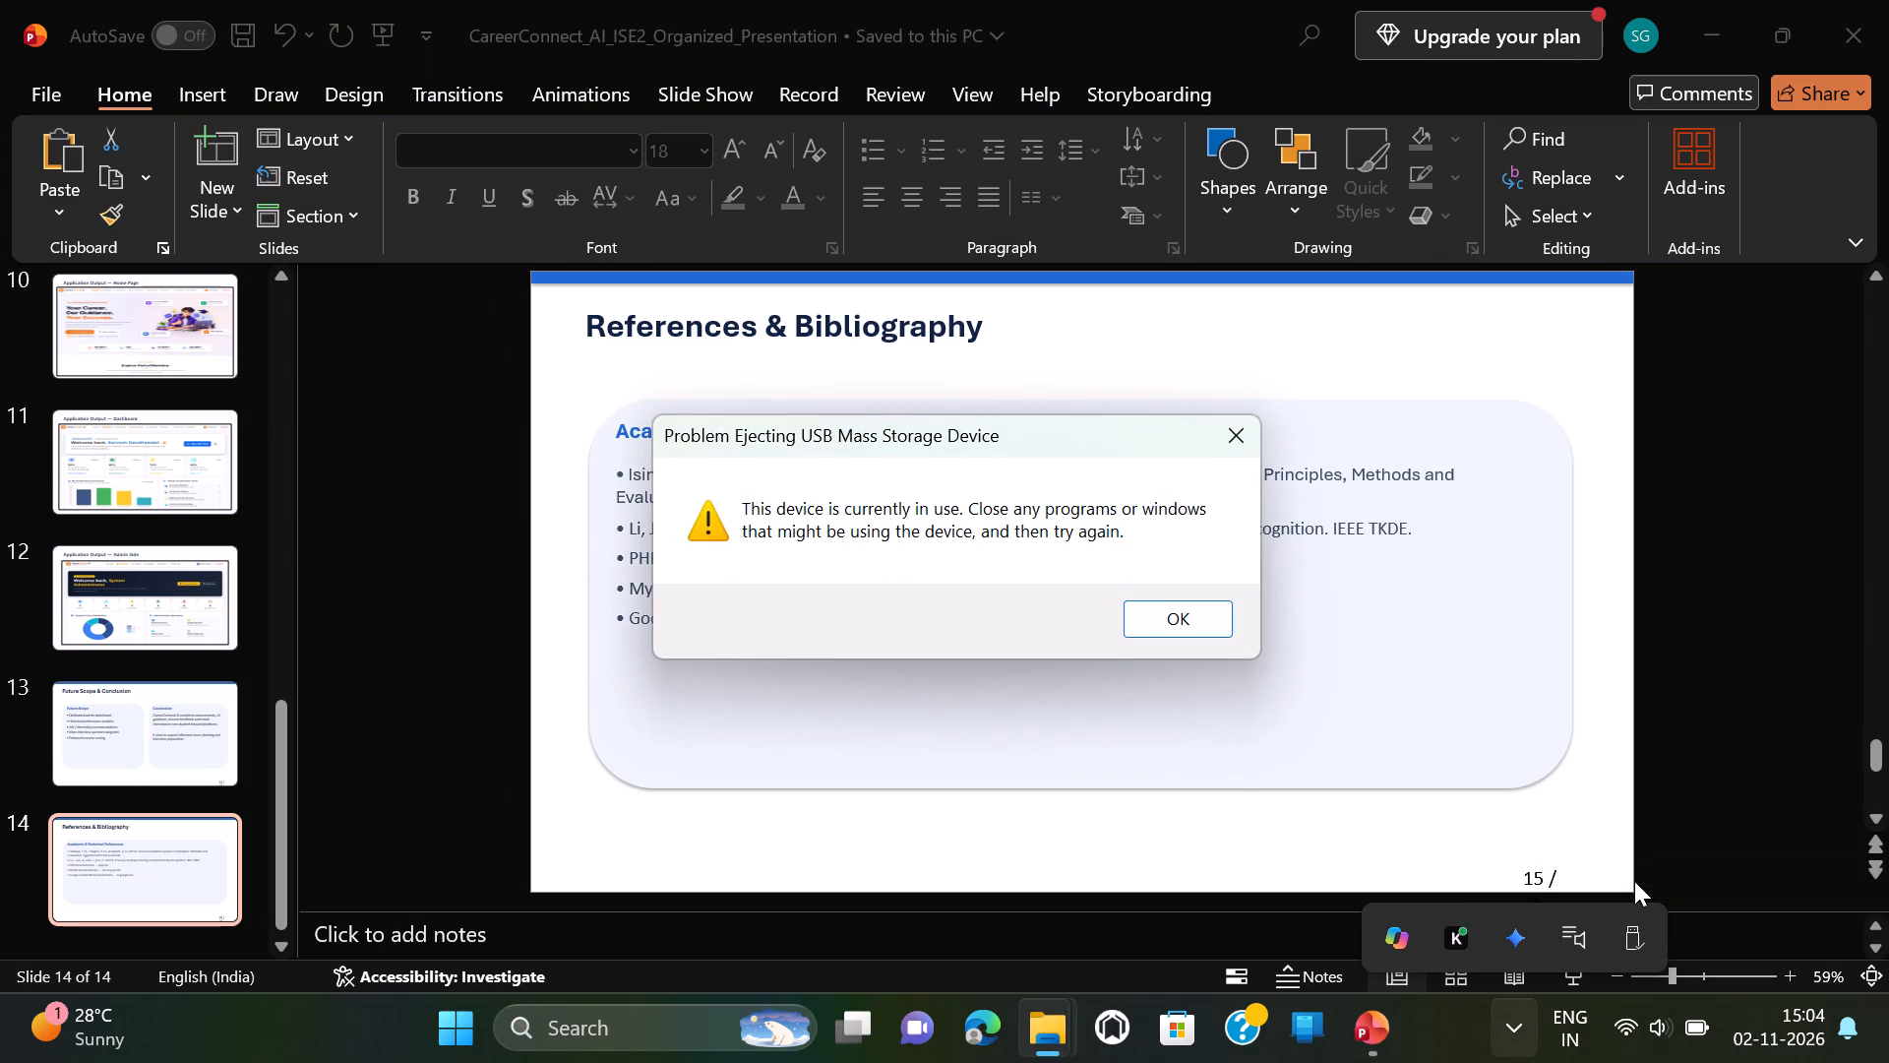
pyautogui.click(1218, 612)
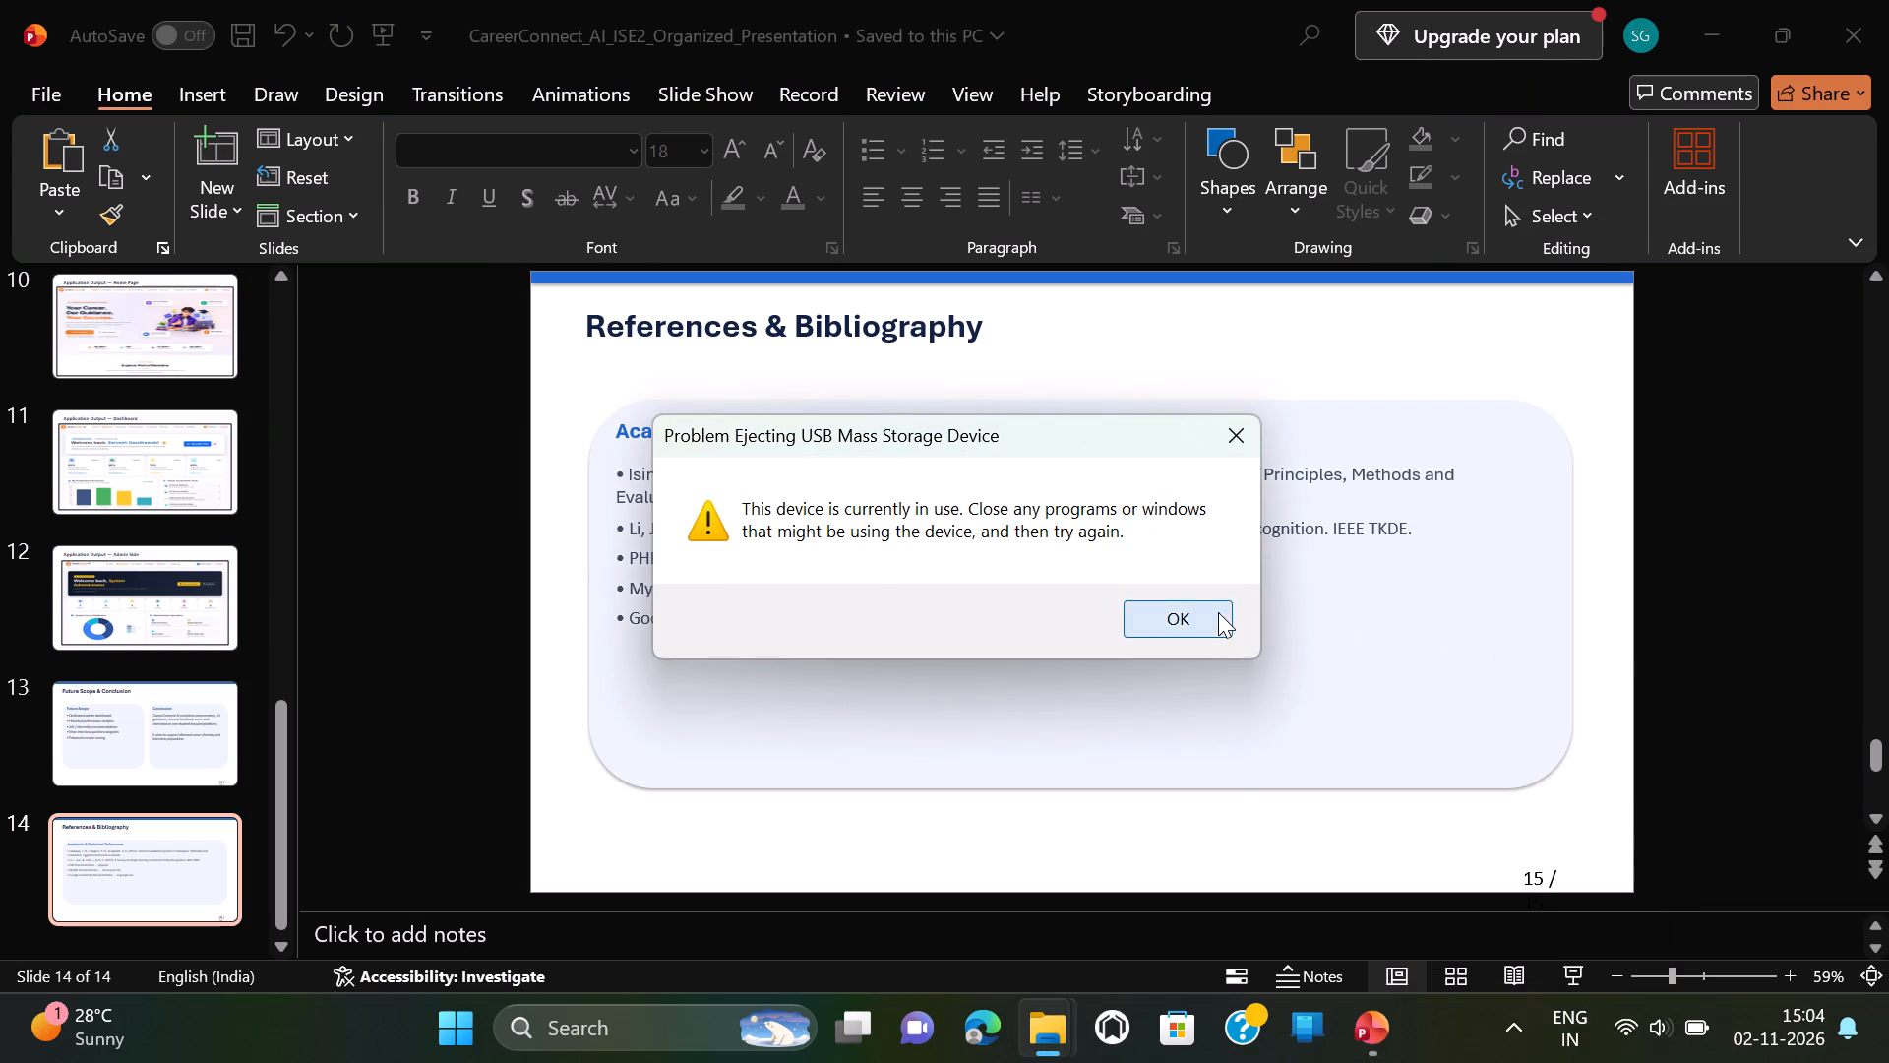
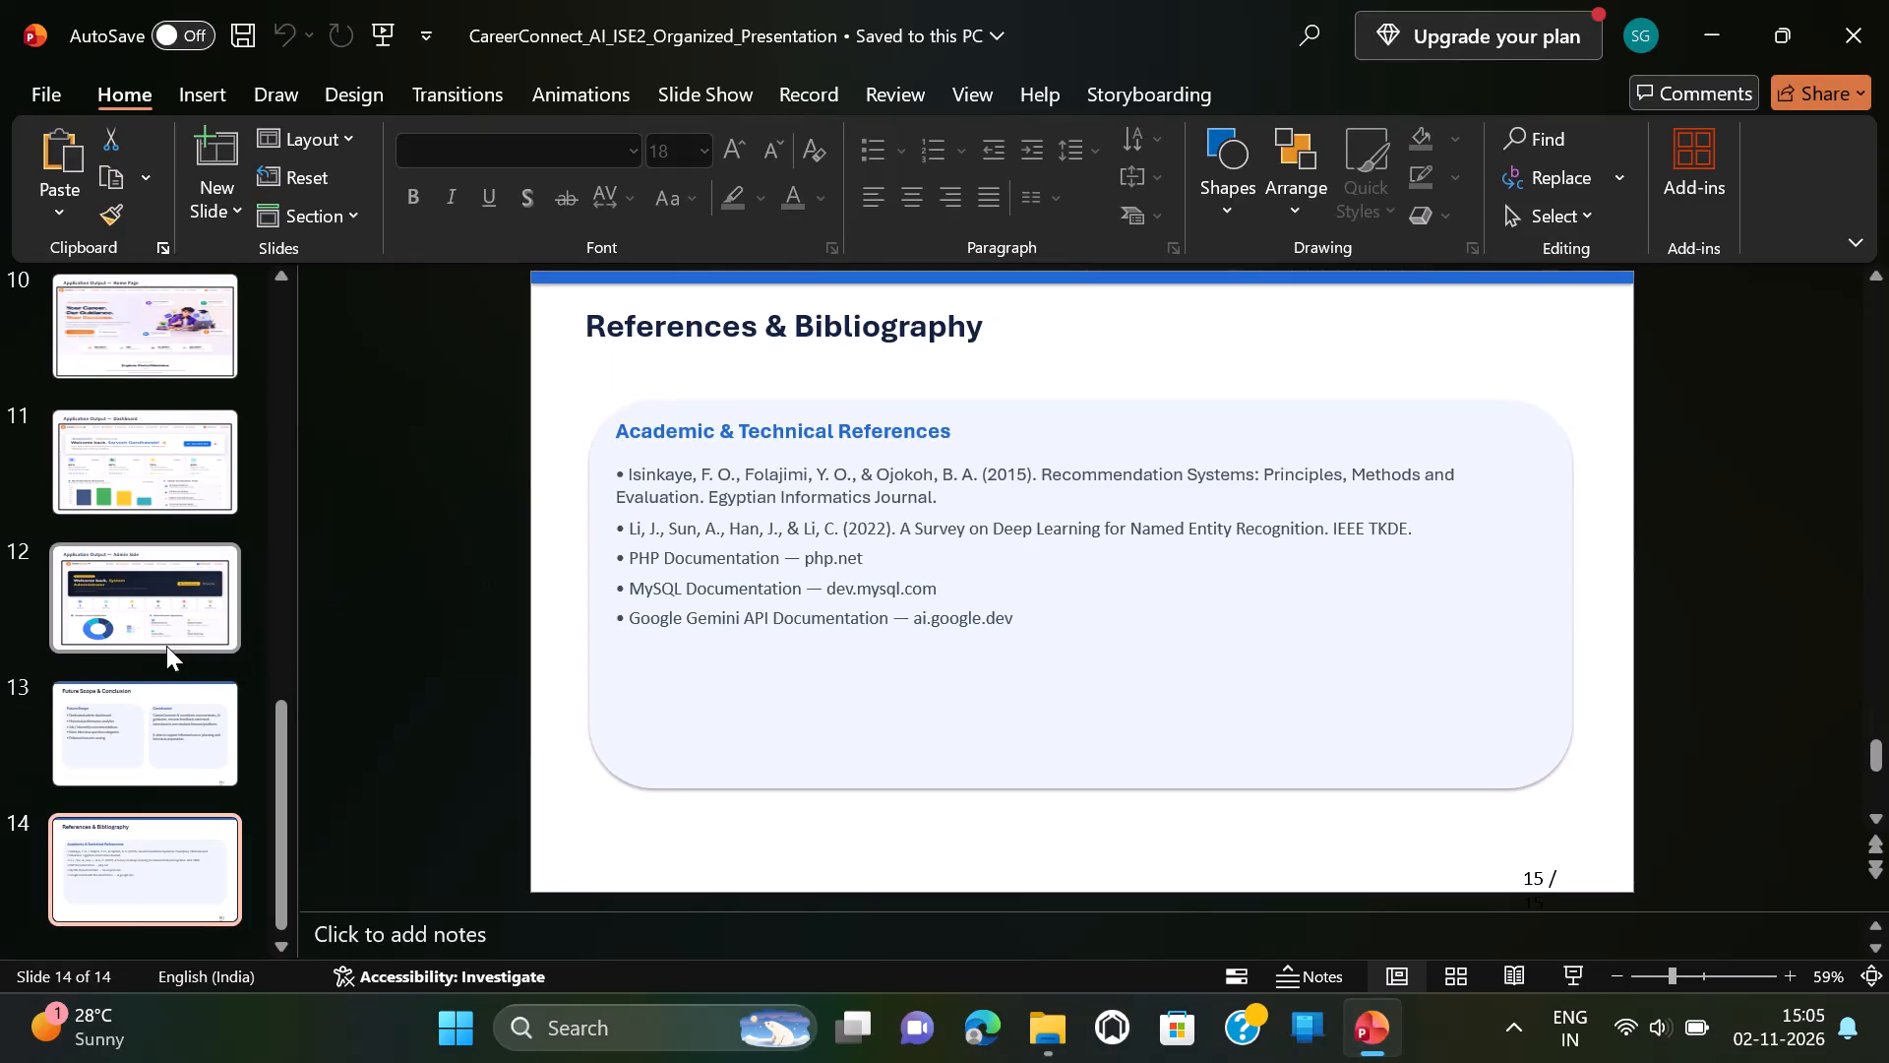
# Skim back and forth through the whole slide deck, from References & Bibliography to the title slide.
pyautogui.scroll(-2, 166, 646)
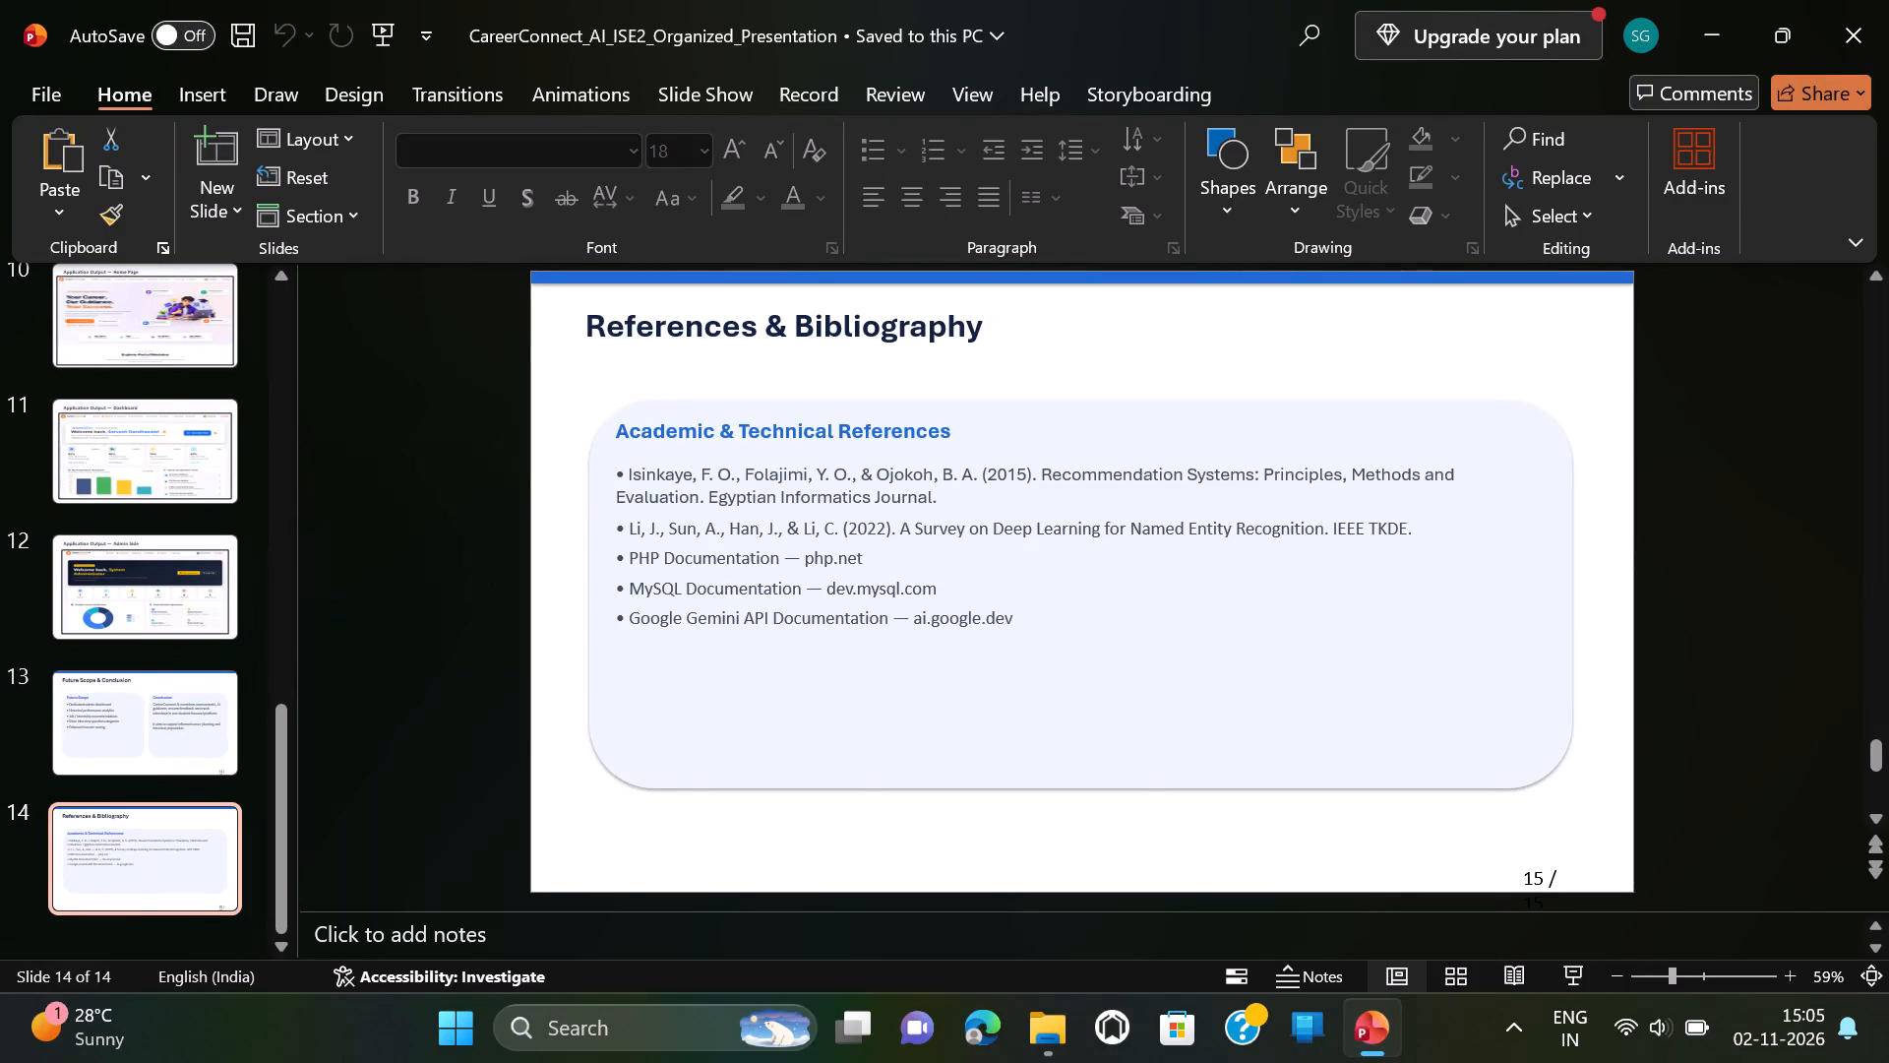
pyautogui.scroll(20, 736, 694)
pyautogui.scroll(11, 736, 694)
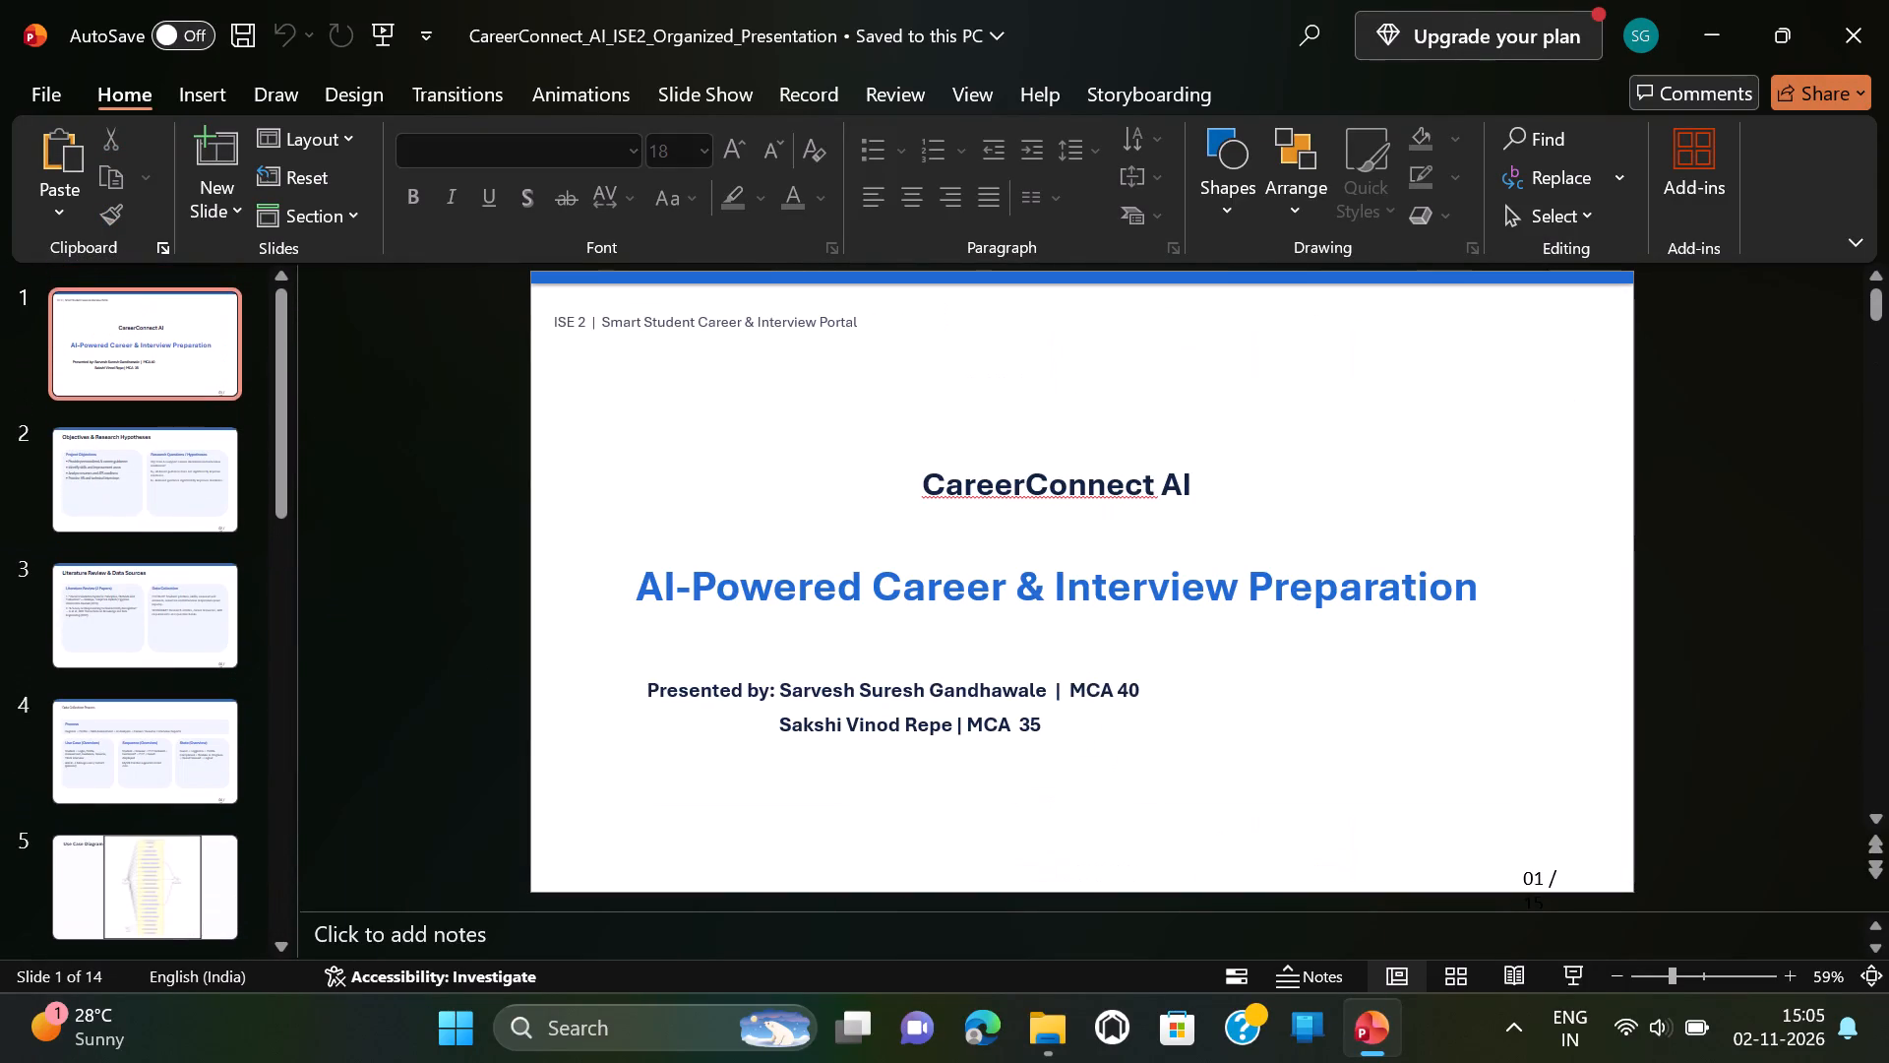
pyautogui.scroll(-12, 736, 694)
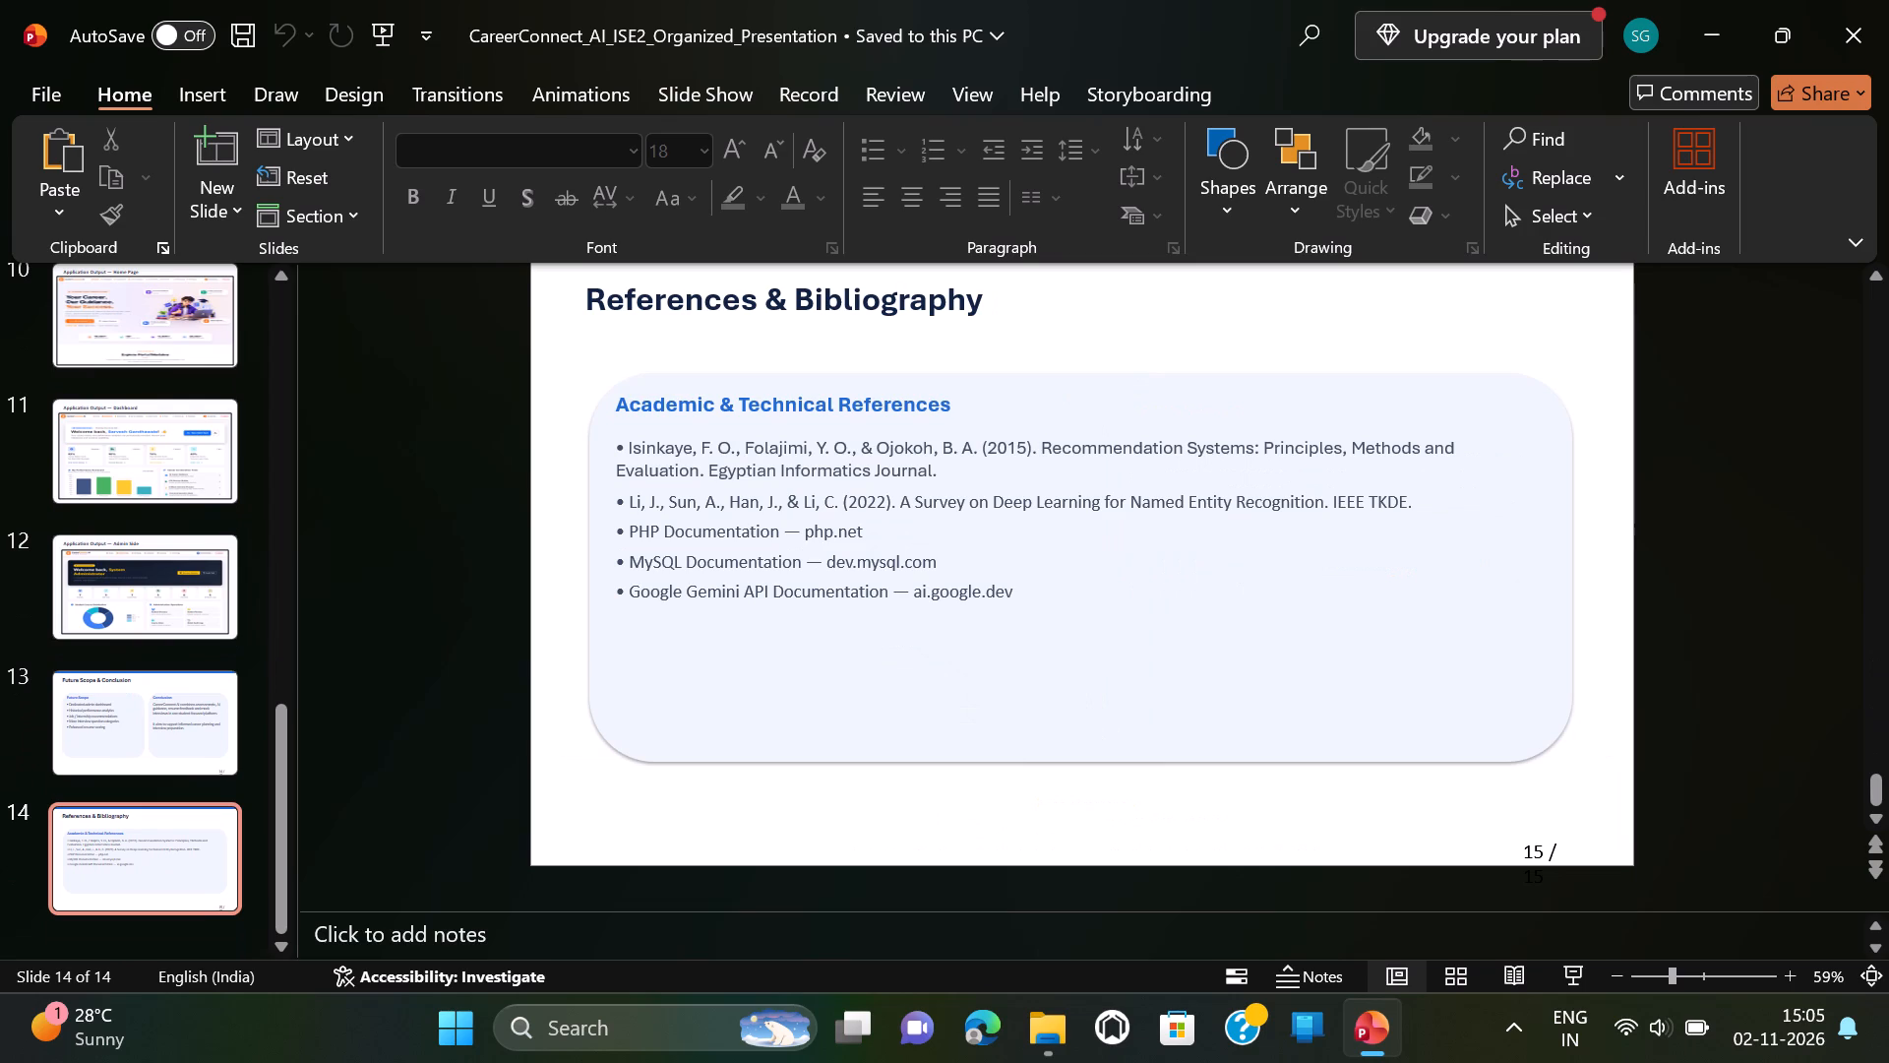
pyautogui.scroll(-2, 736, 694)
pyautogui.scroll(3, 408, 581)
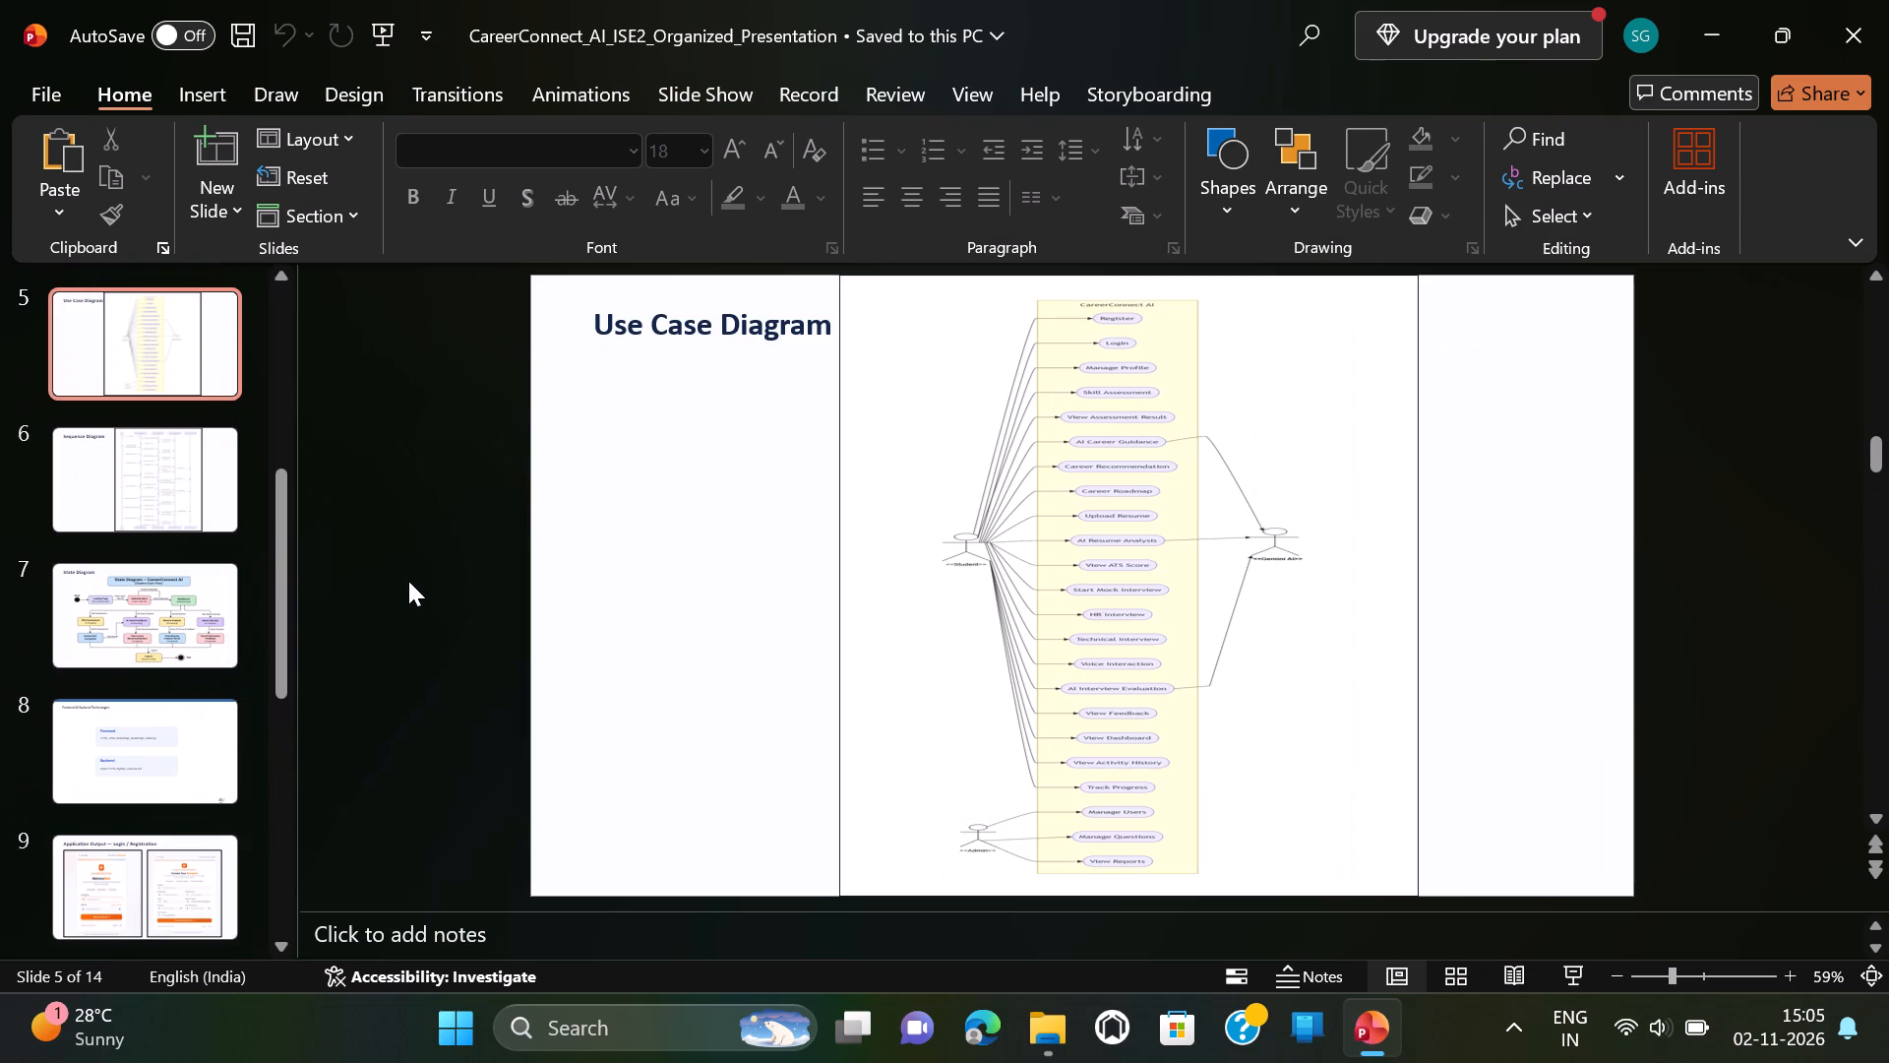
pyautogui.scroll(-9, 408, 581)
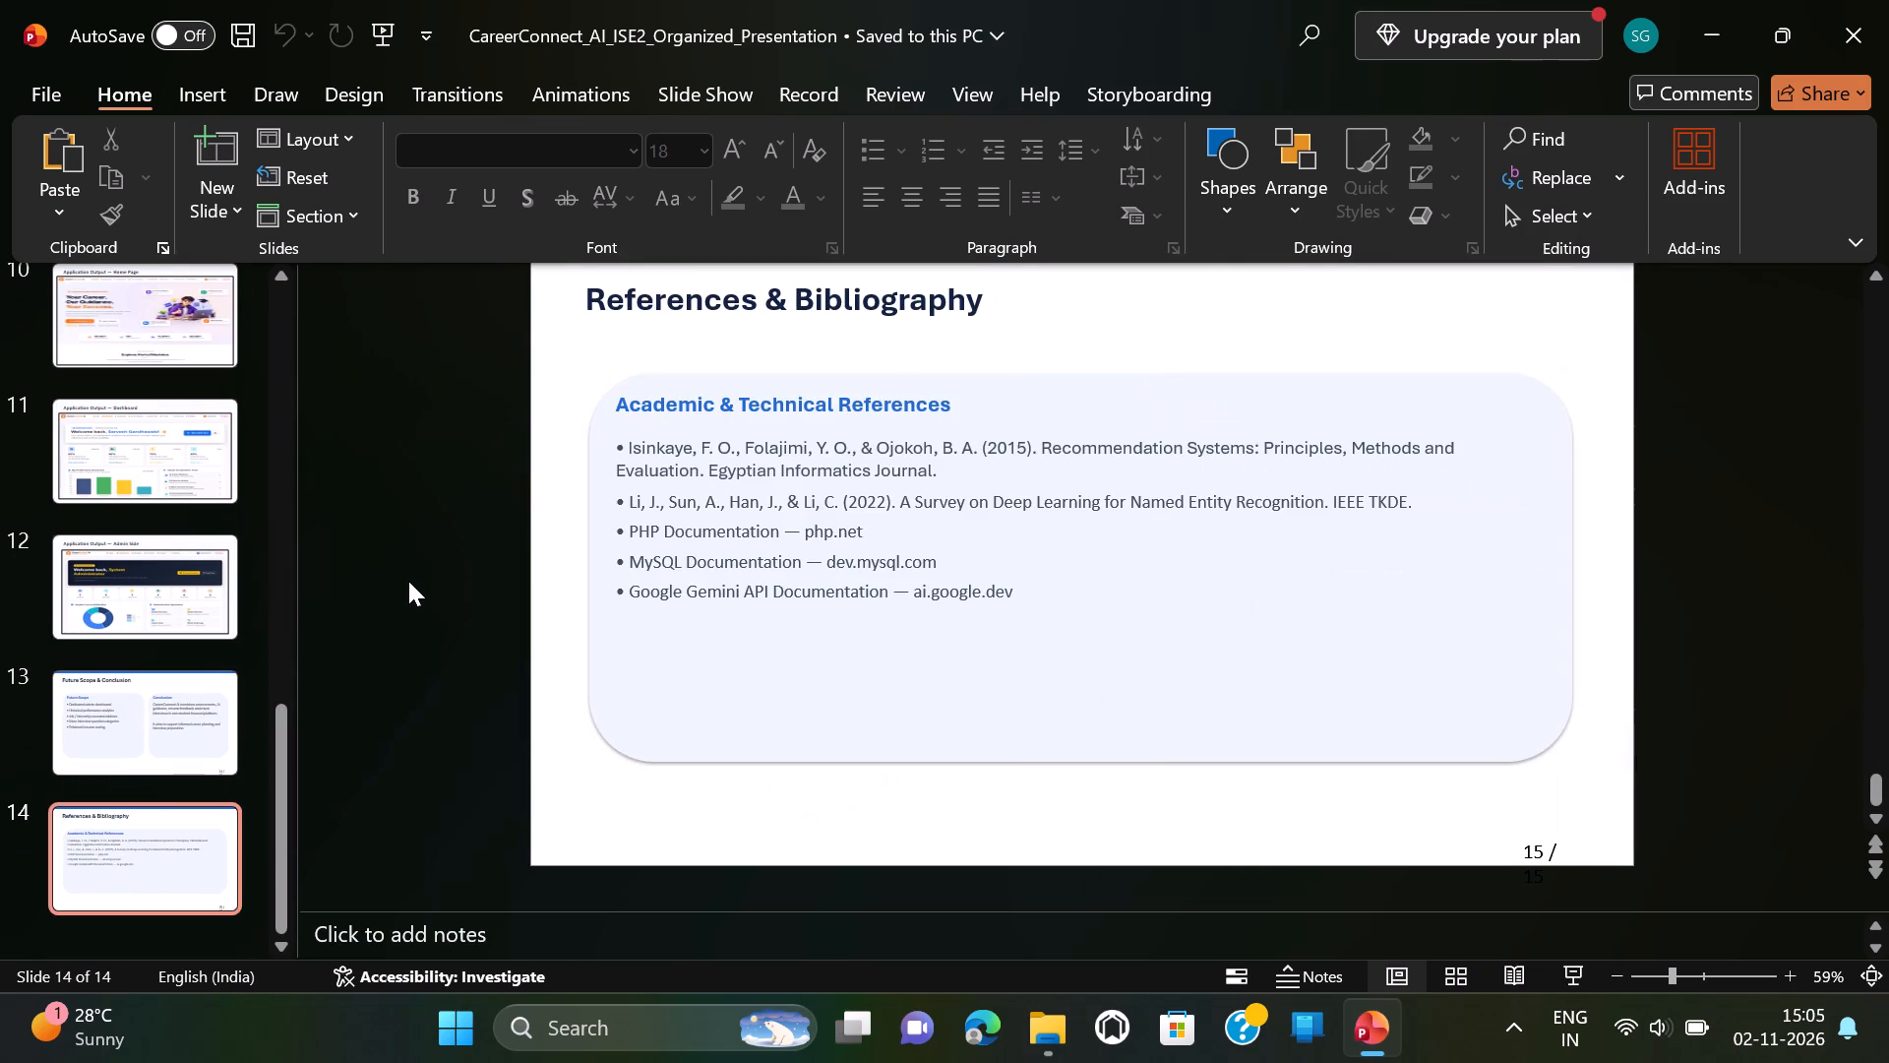
pyautogui.scroll(1, 422, 611)
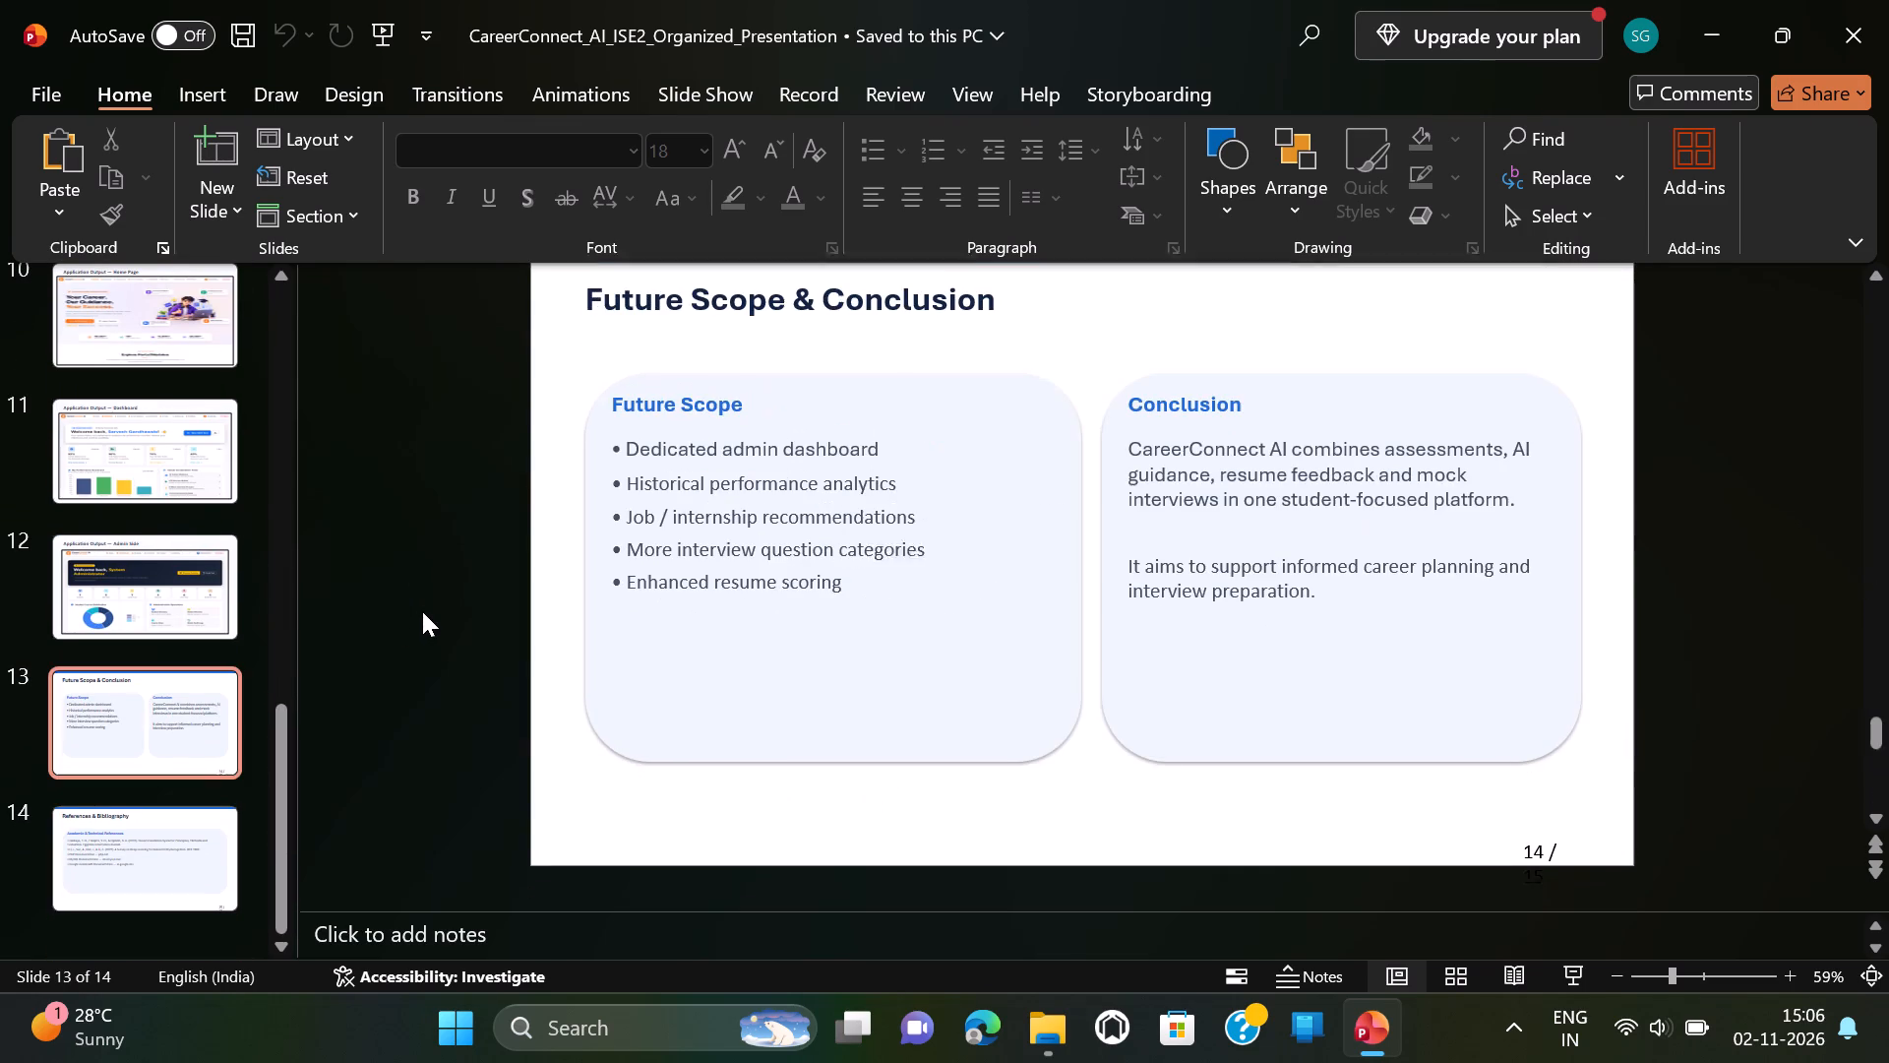
pyautogui.scroll(-6, 422, 611)
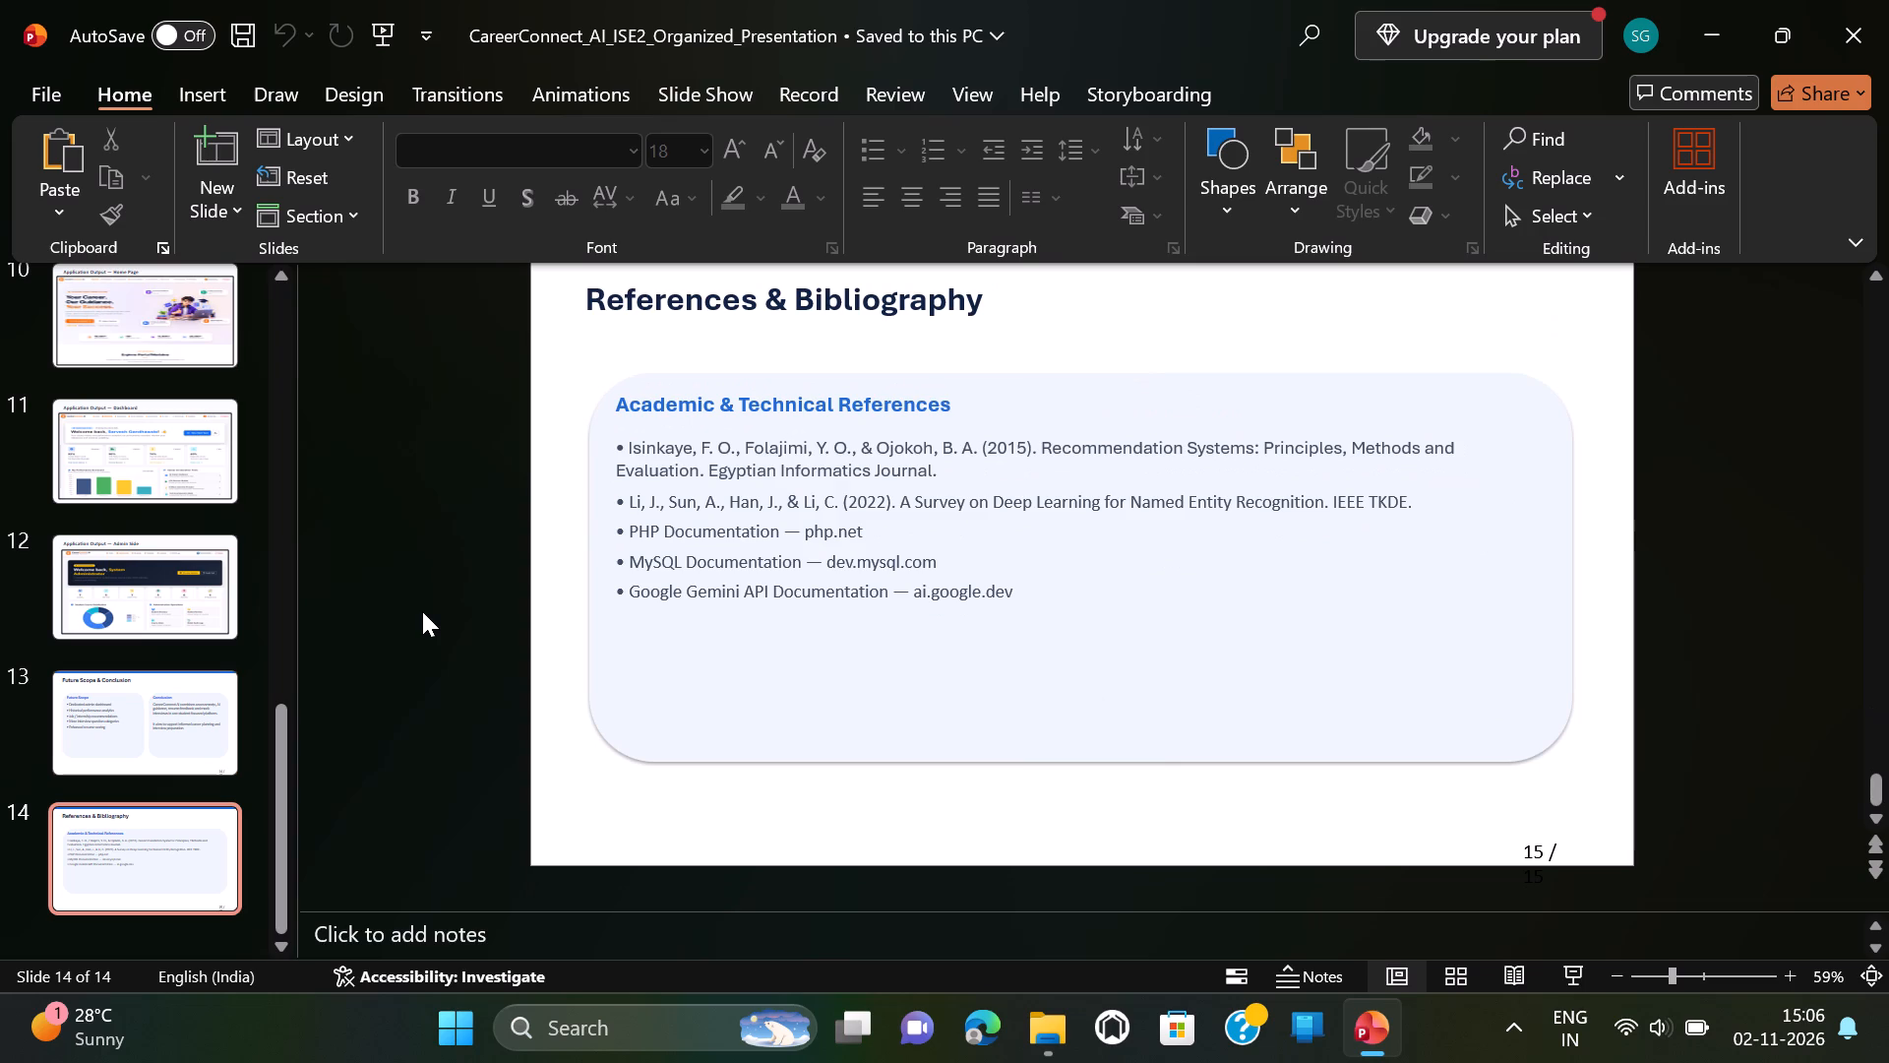
pyautogui.scroll(2, 422, 611)
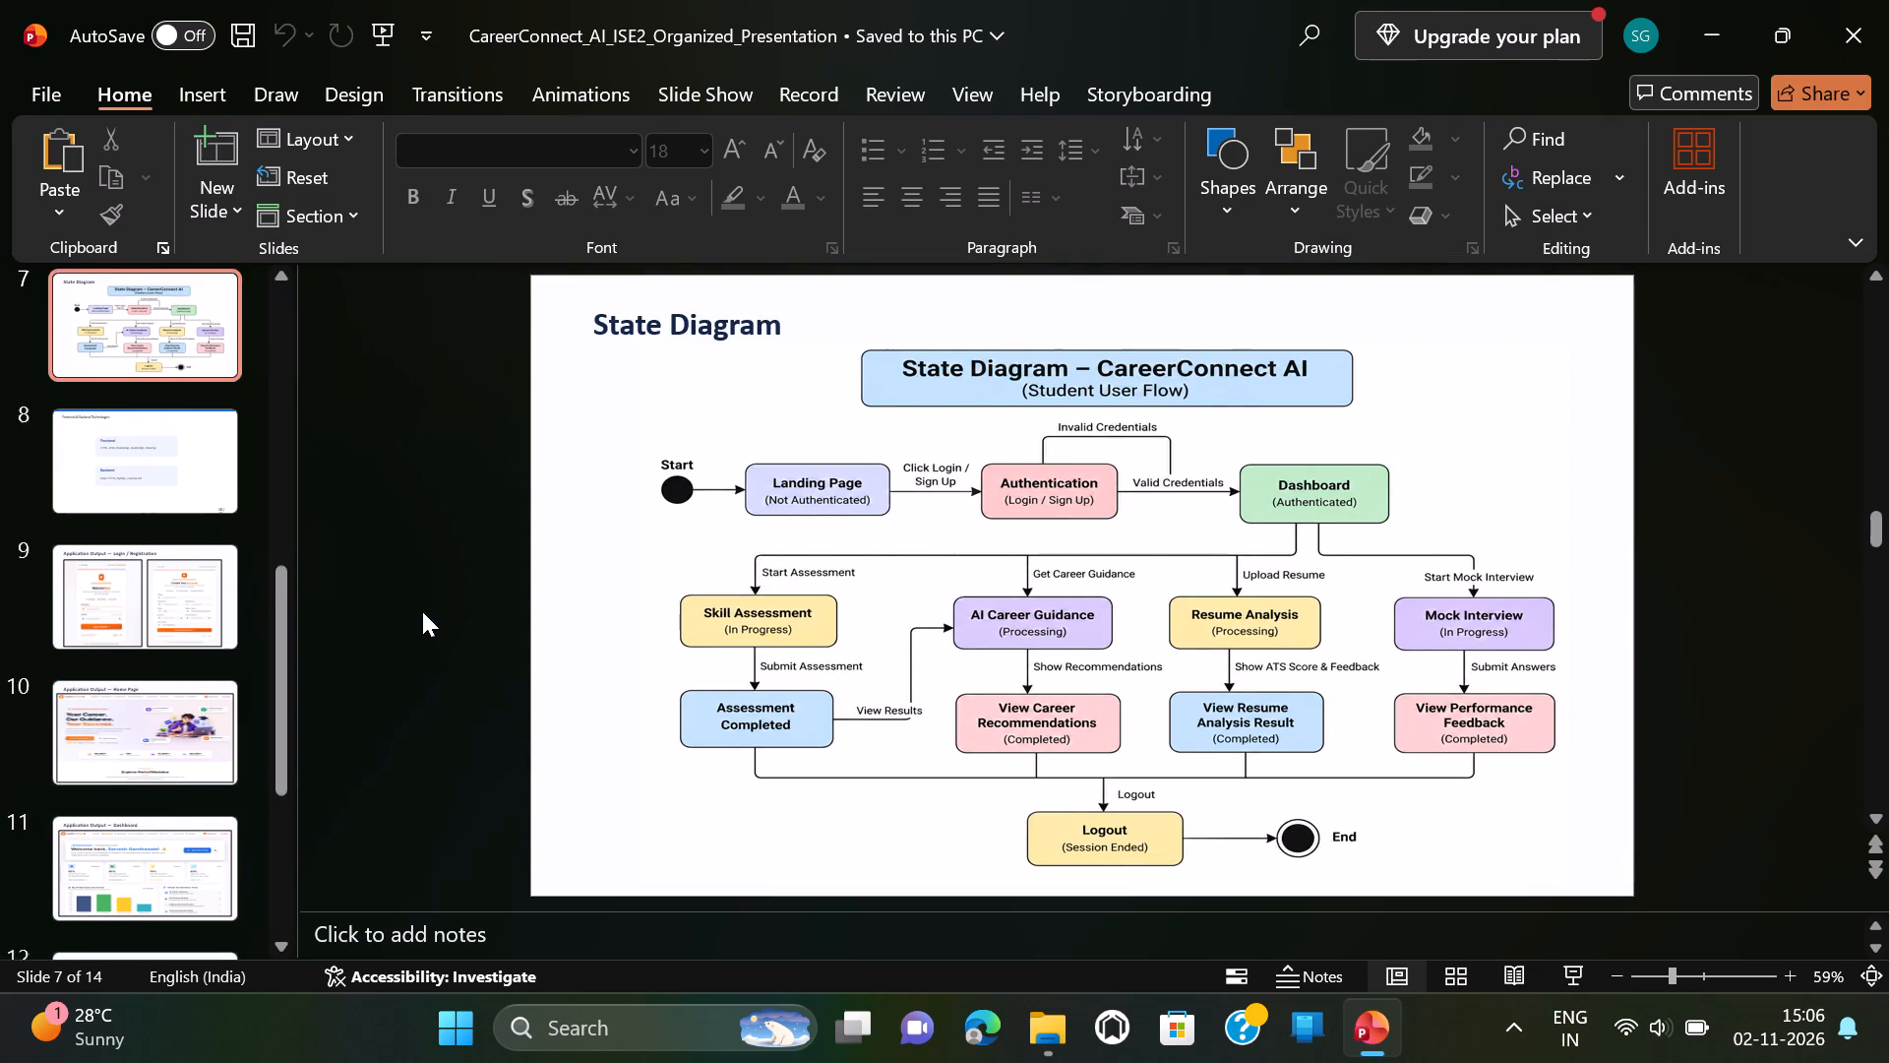
pyautogui.scroll(1, 570, 902)
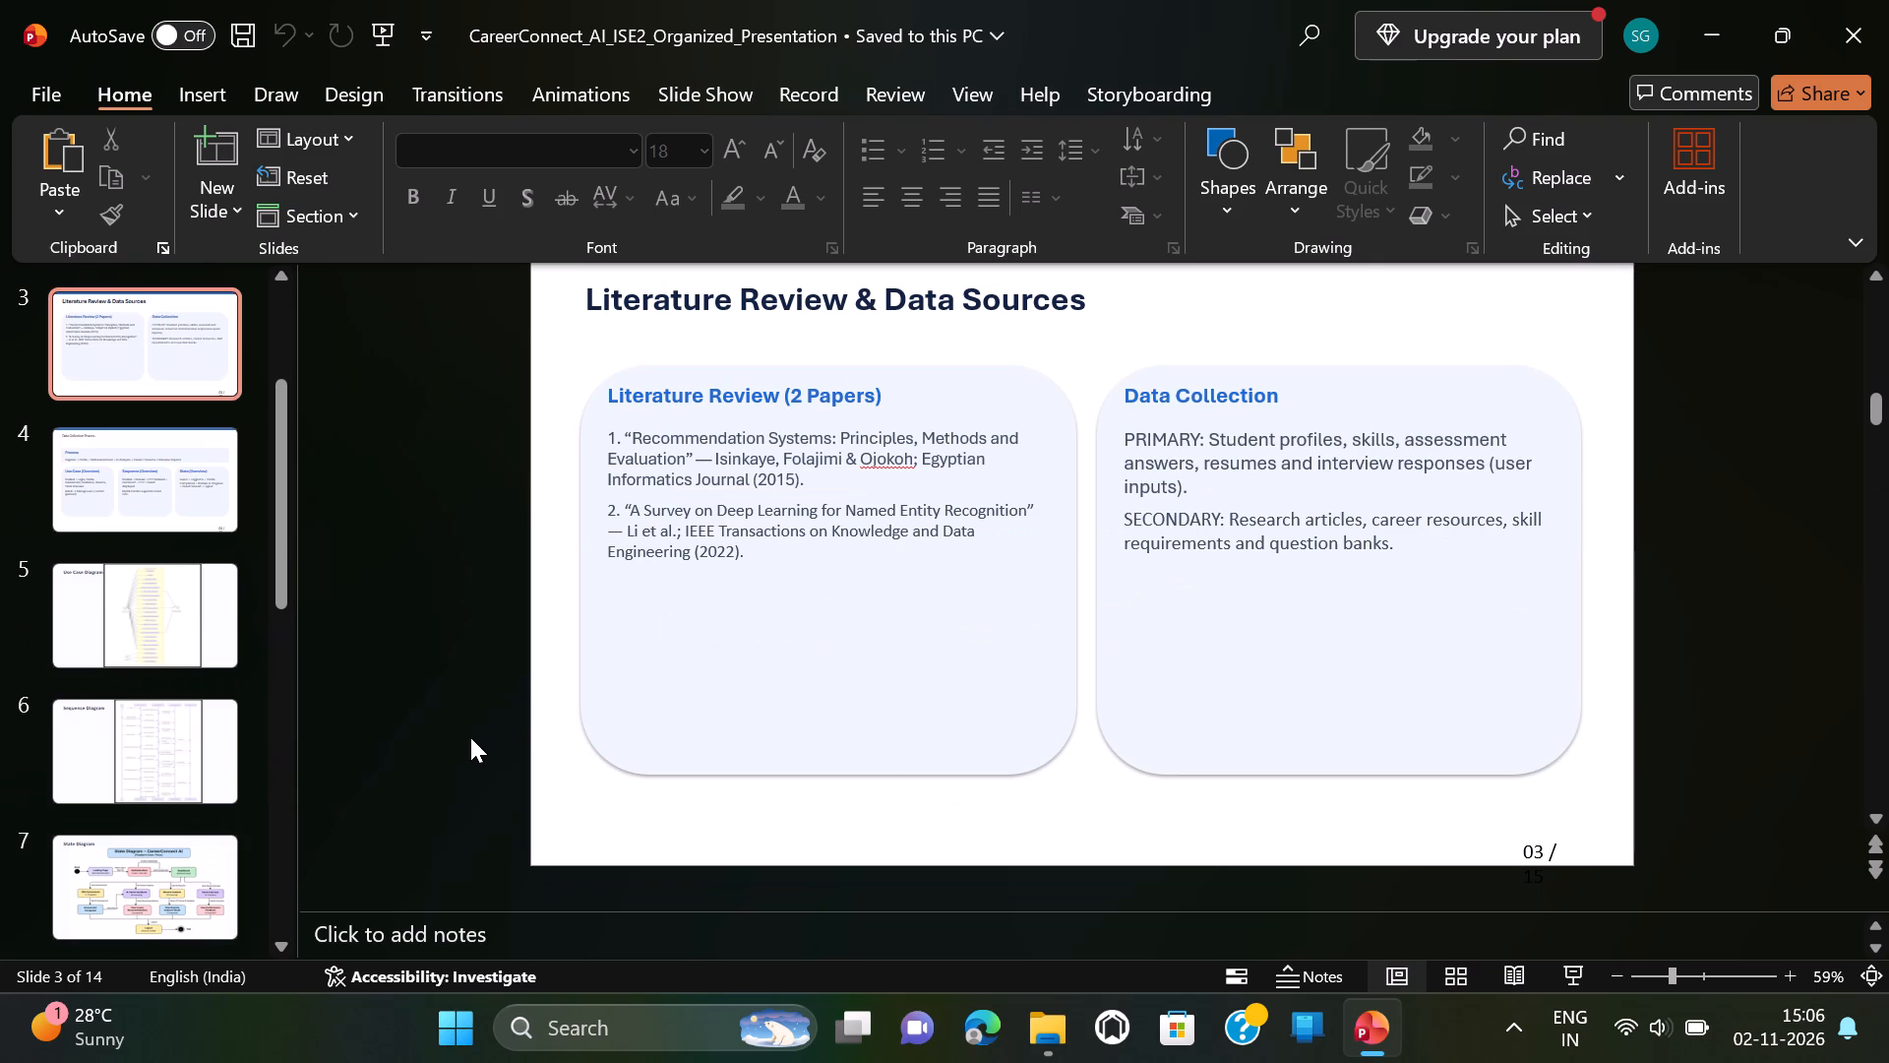
pyautogui.scroll(9, 470, 737)
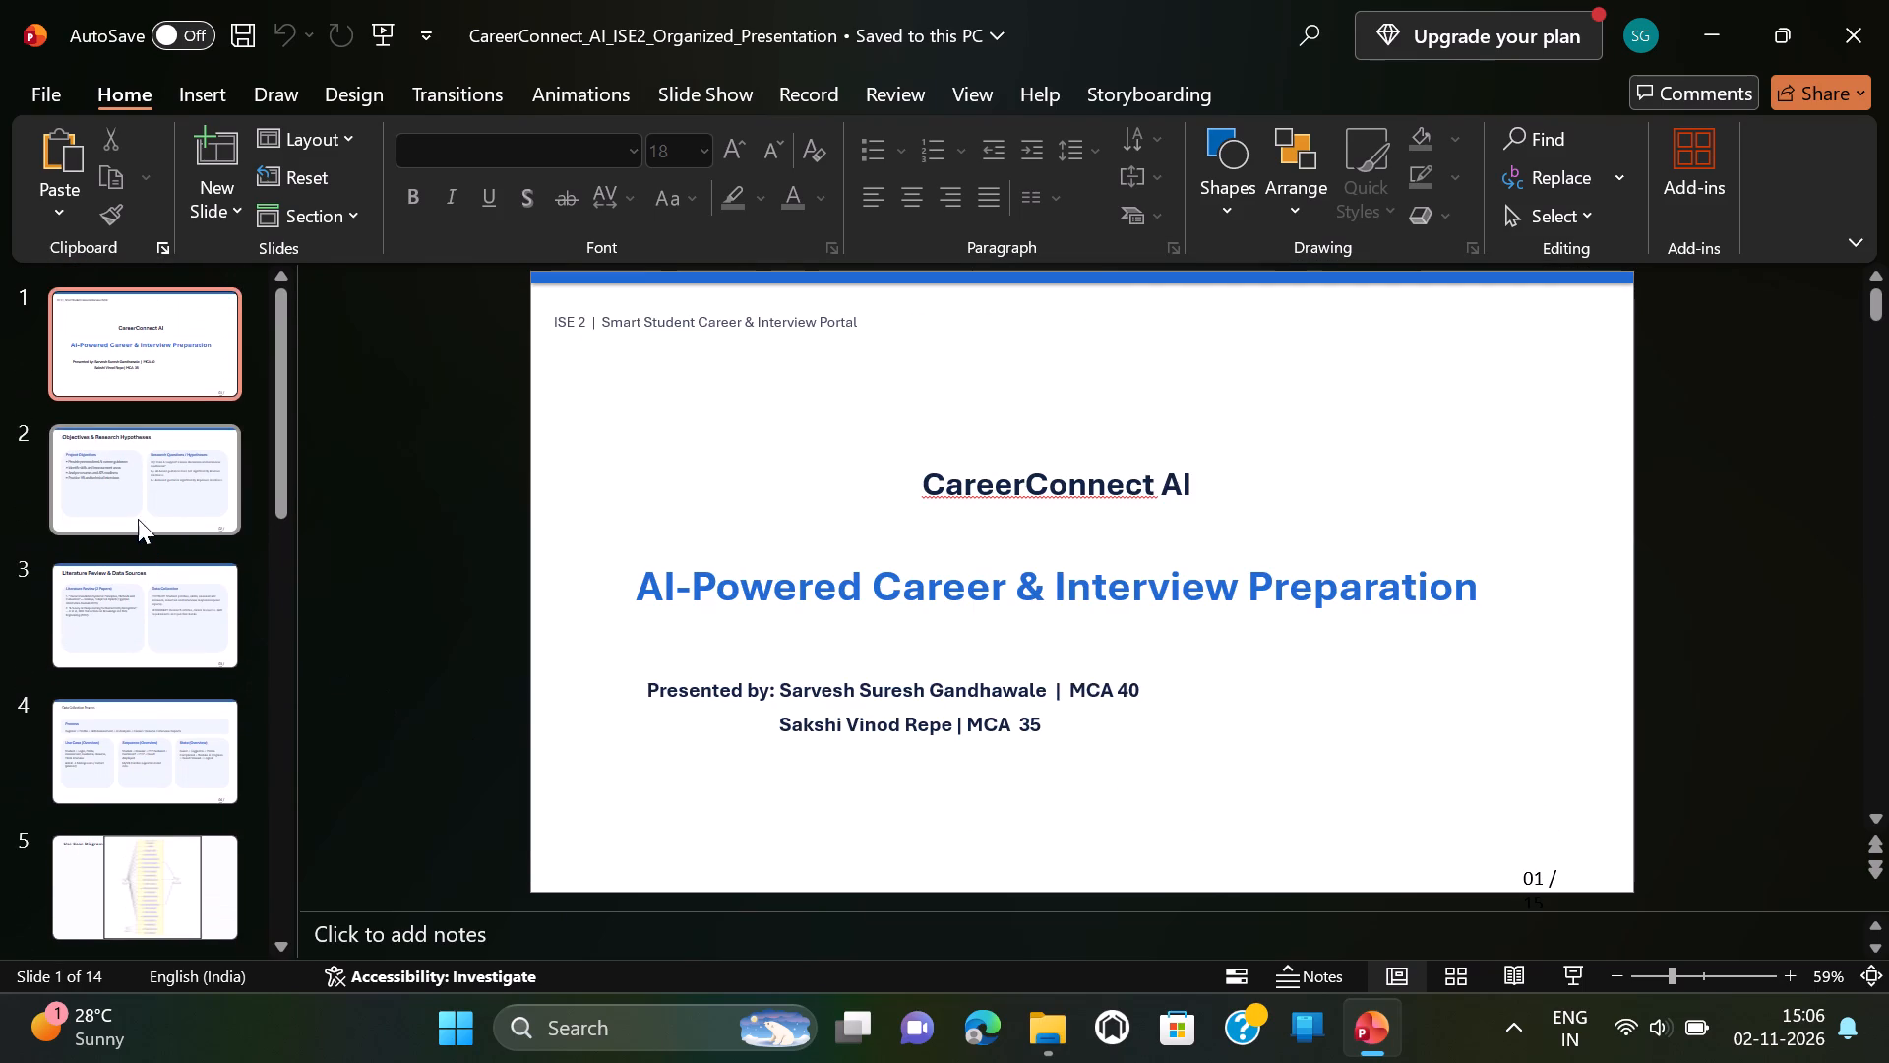
# Review the Objectives & Research Hypotheses, Literature Review & Data Sources, Data Collection Process and Use Case Diagram slides.
pyautogui.click(135, 511)
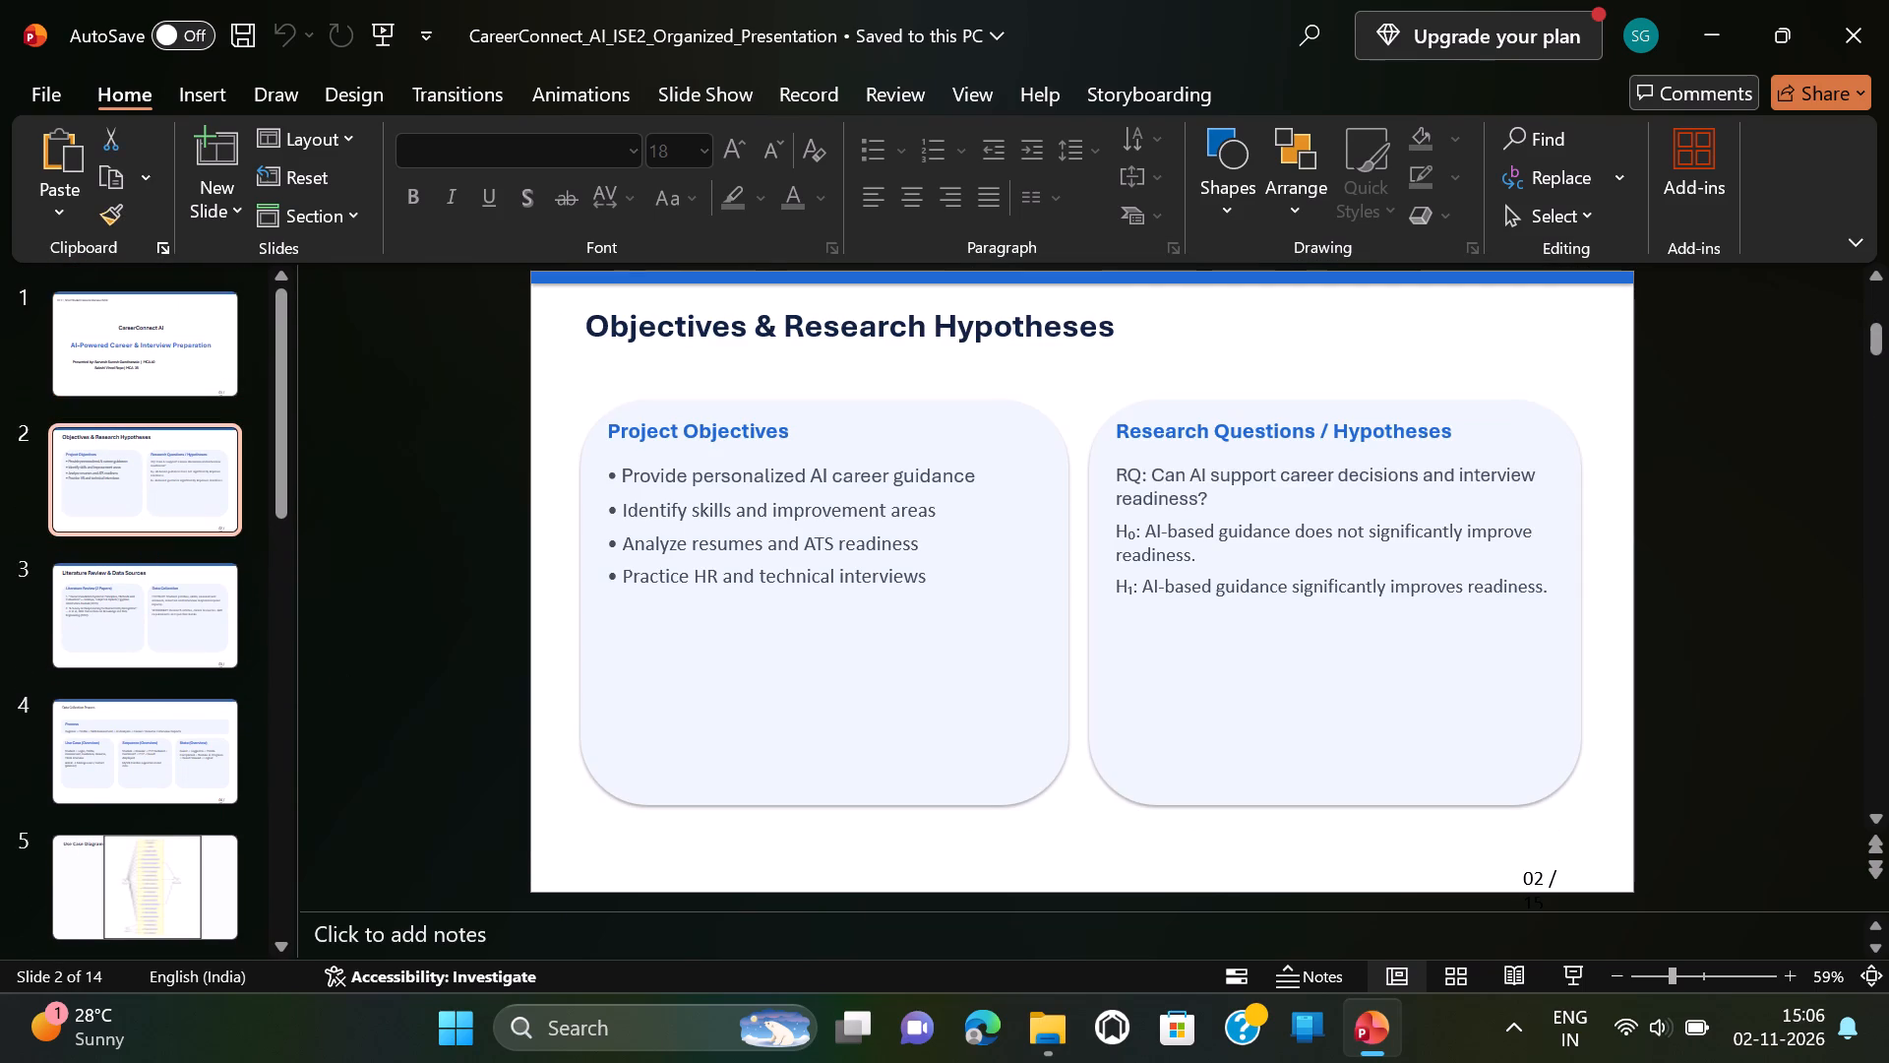
pyautogui.click(198, 596)
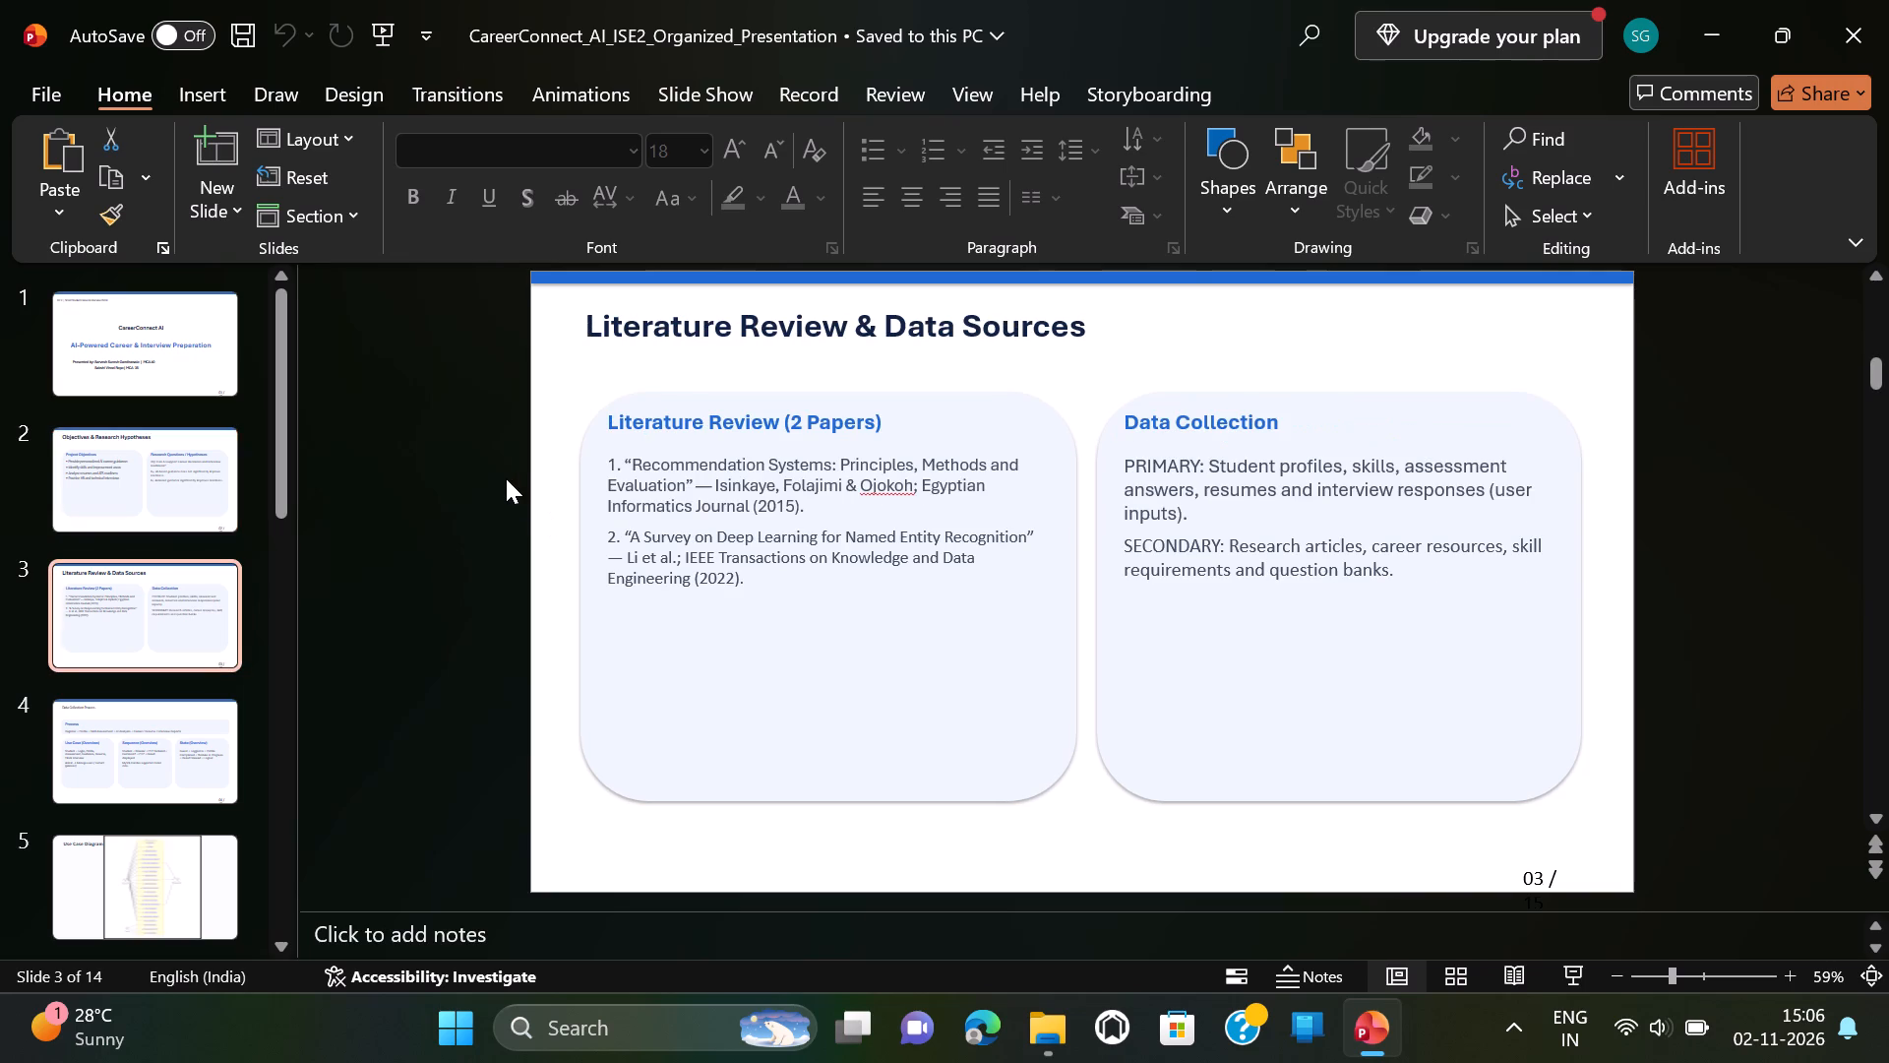
pyautogui.click(114, 739)
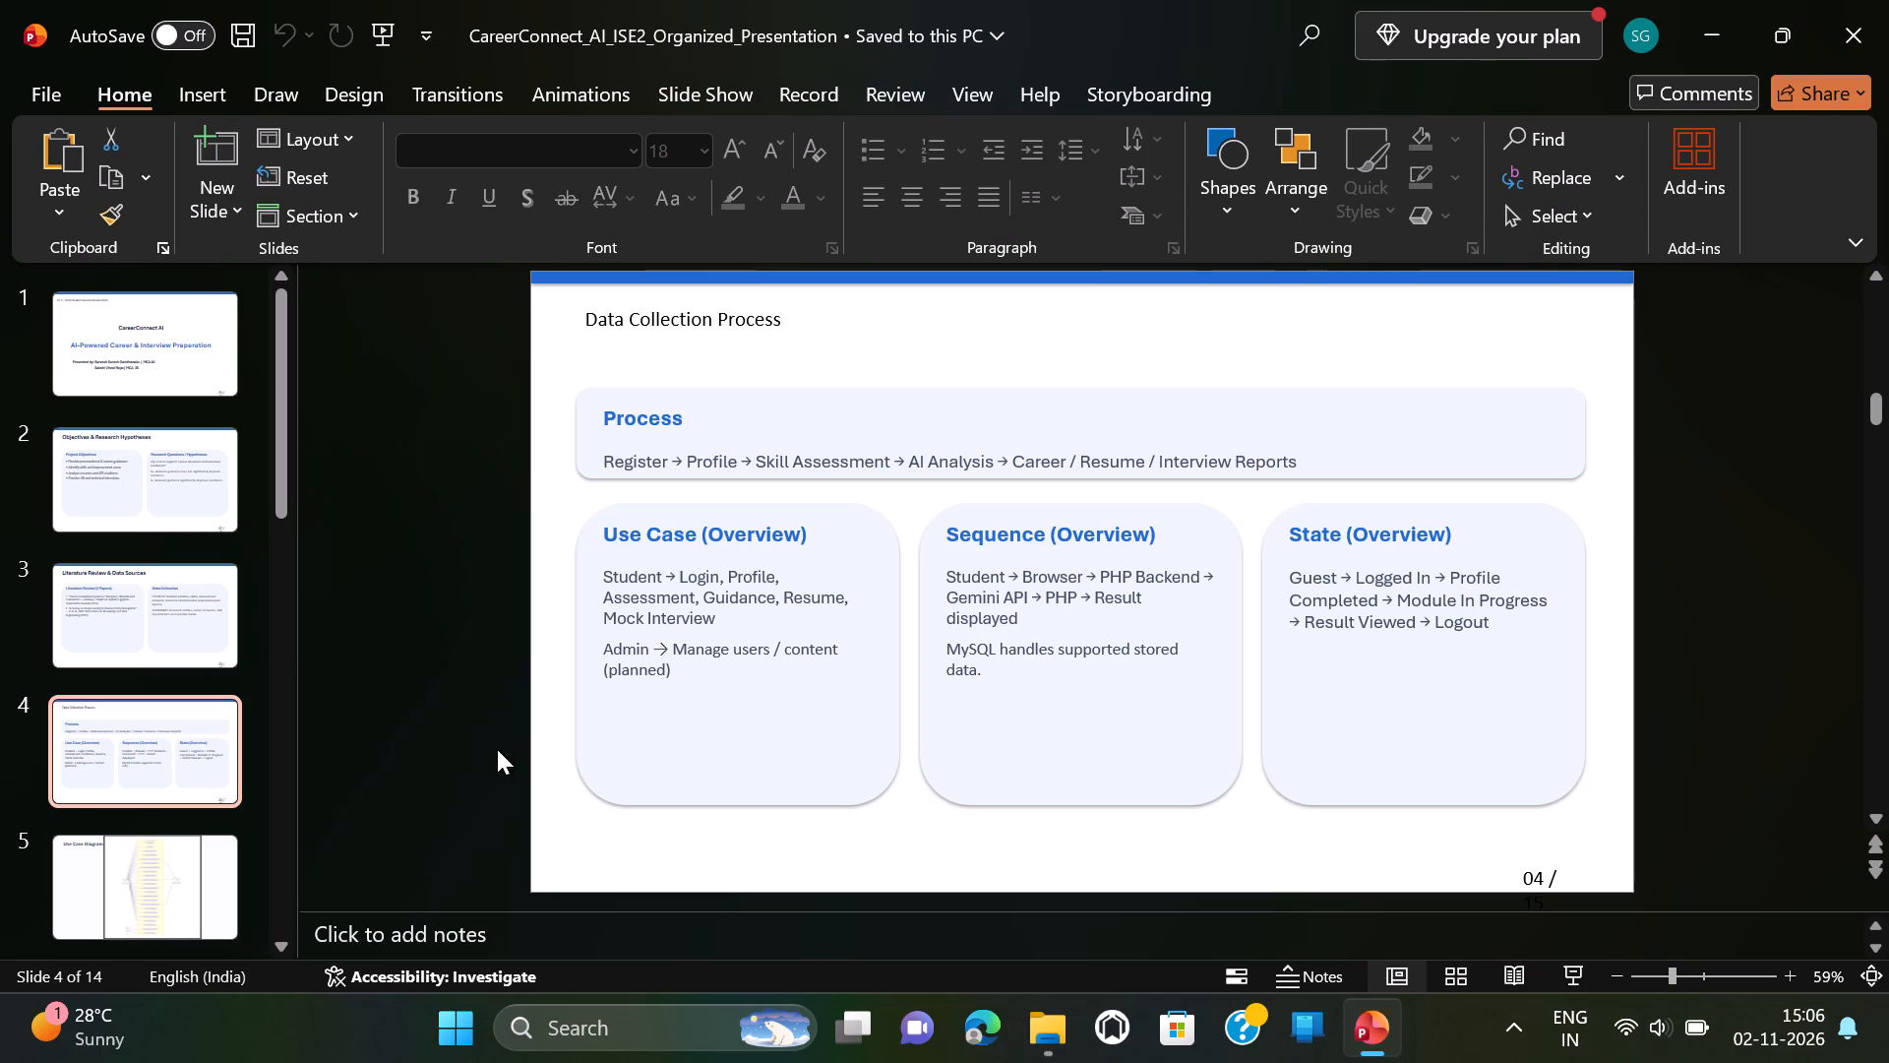
pyautogui.click(104, 861)
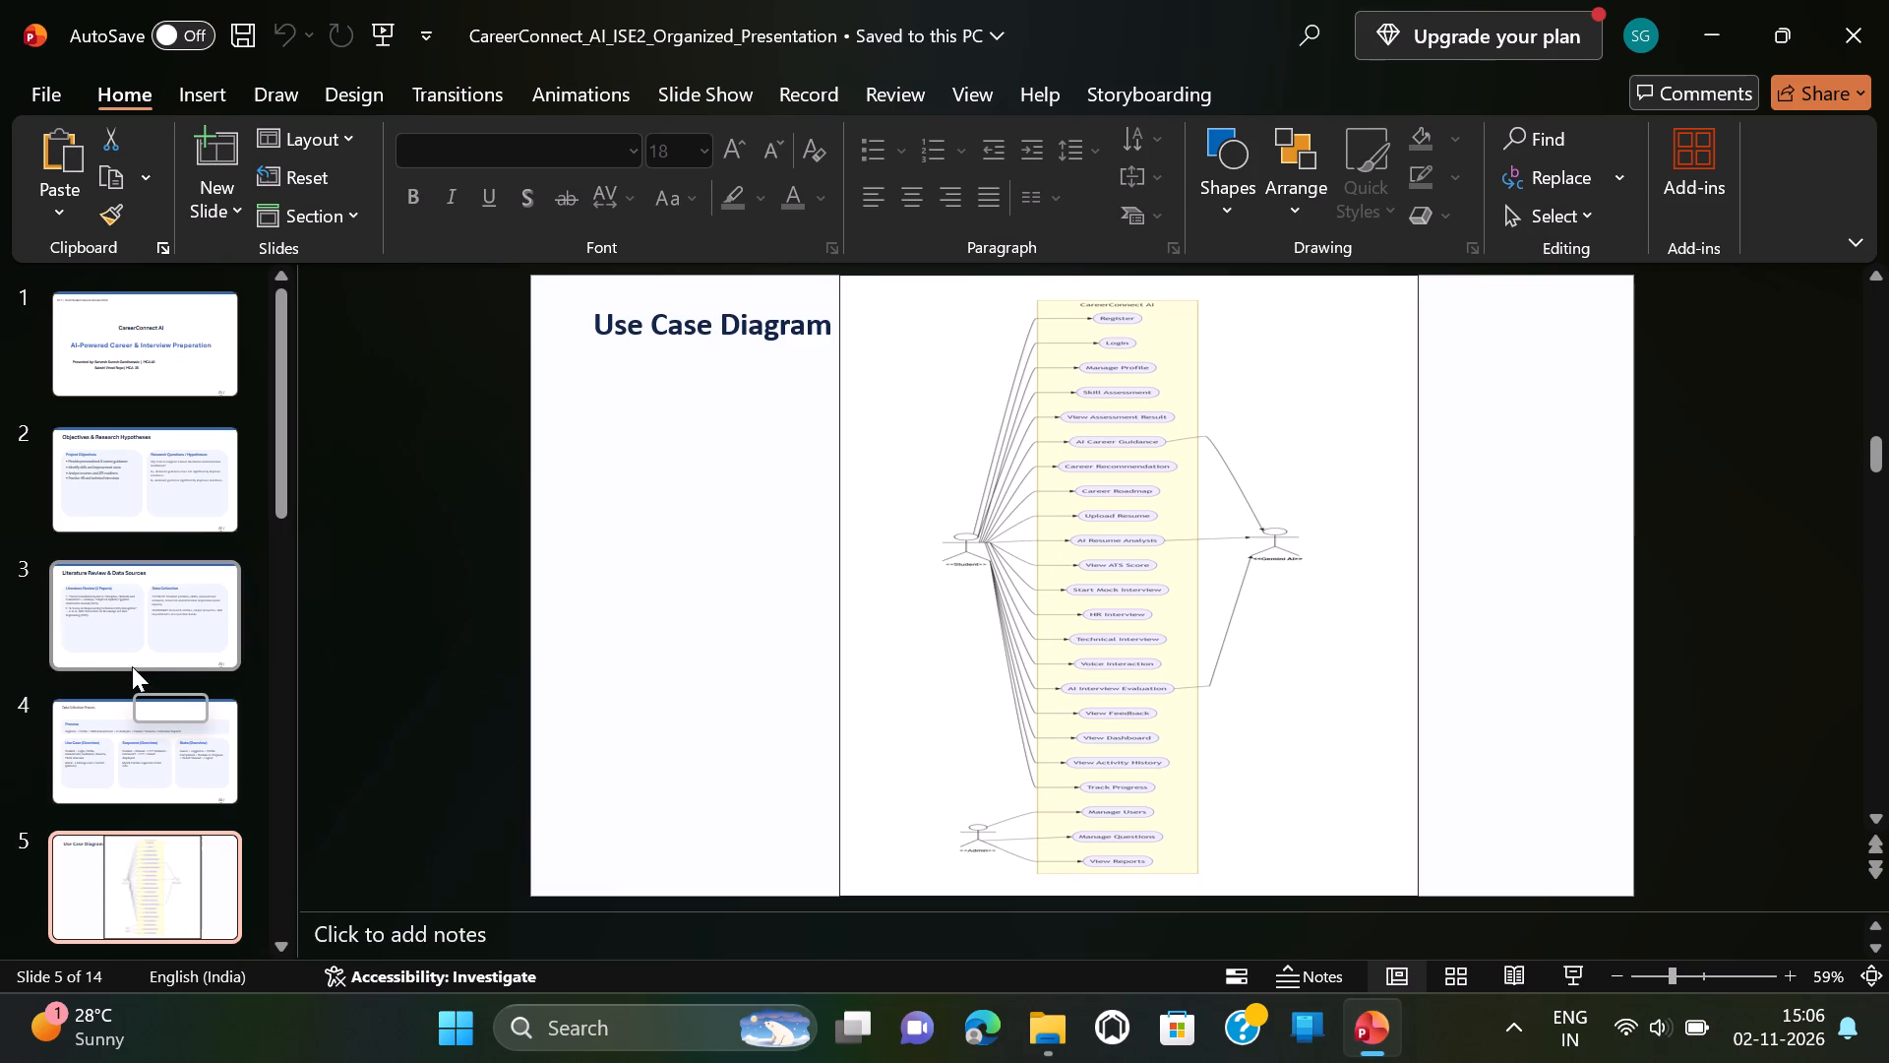
# Review the Frontend & Backend Technologies slide, including its Frontend text, and skim the remaining slide thumbnails.
pyautogui.scroll(-1, 50, 632)
pyautogui.scroll(-1, 173, 676)
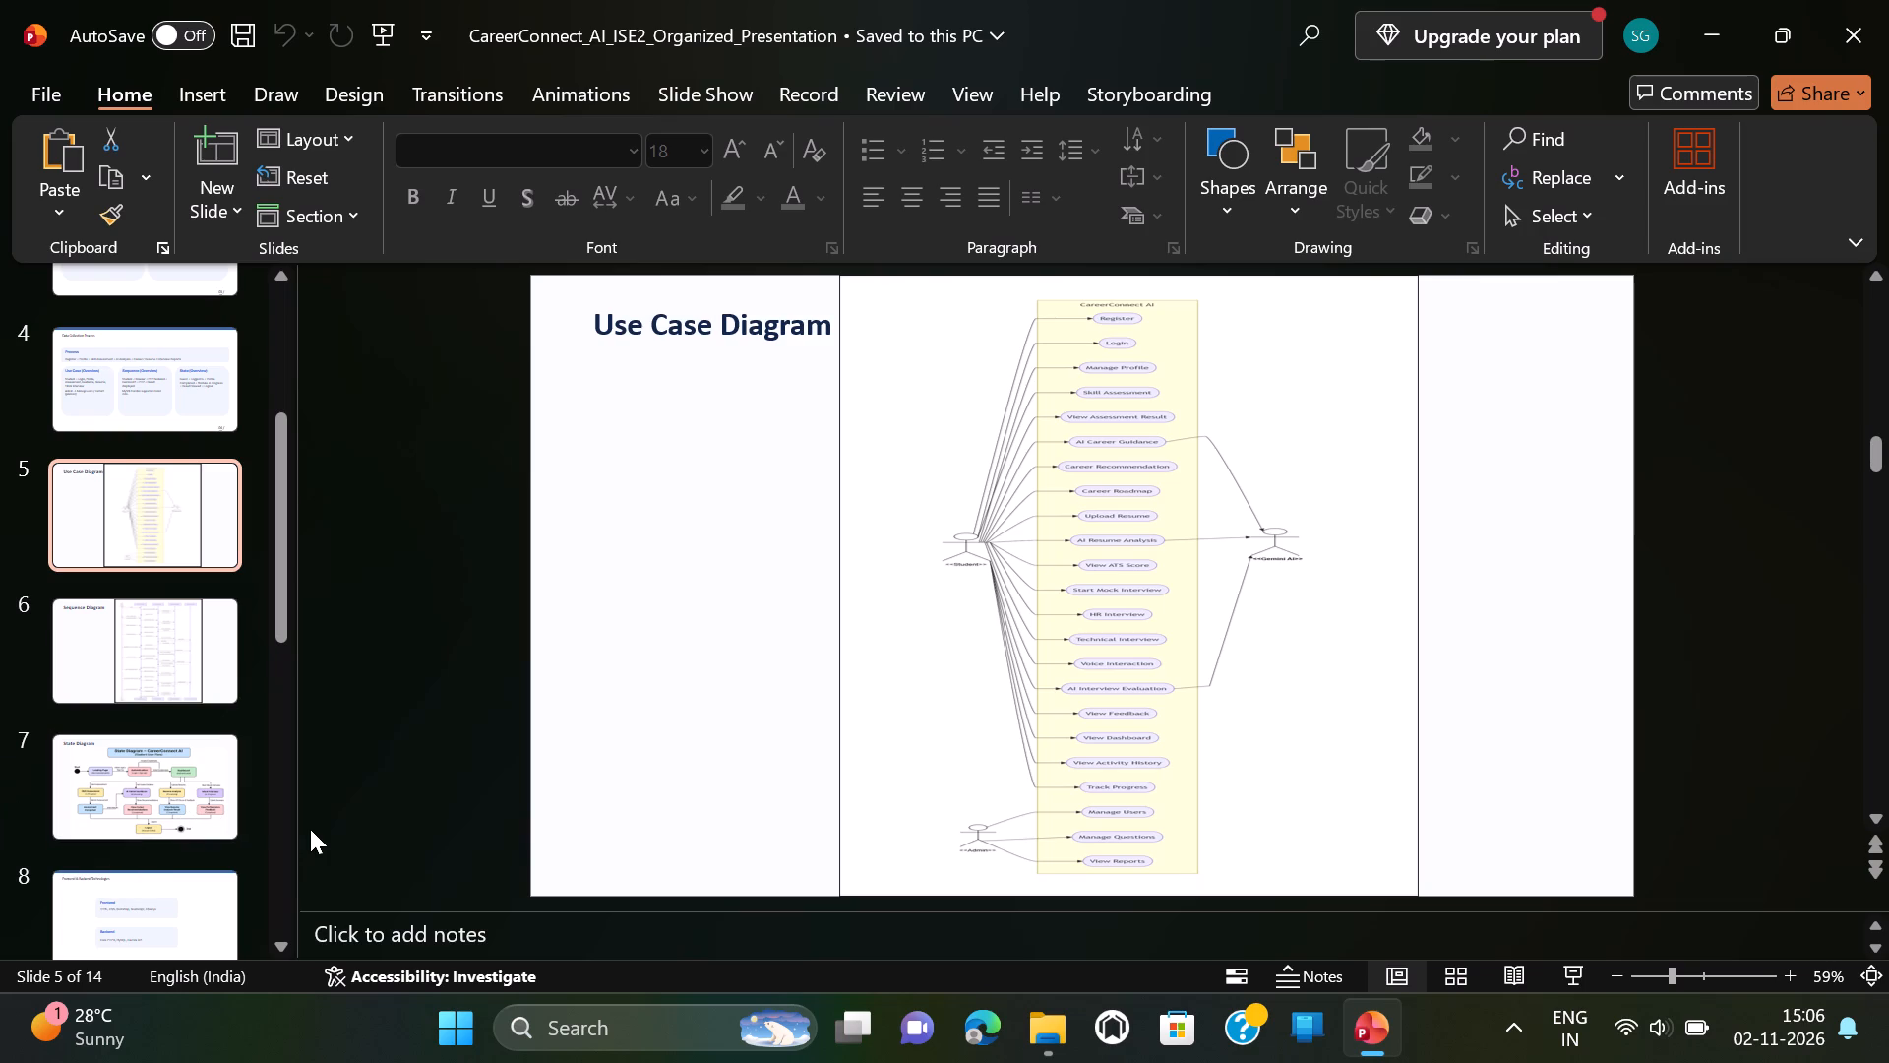
pyautogui.scroll(-1, 180, 785)
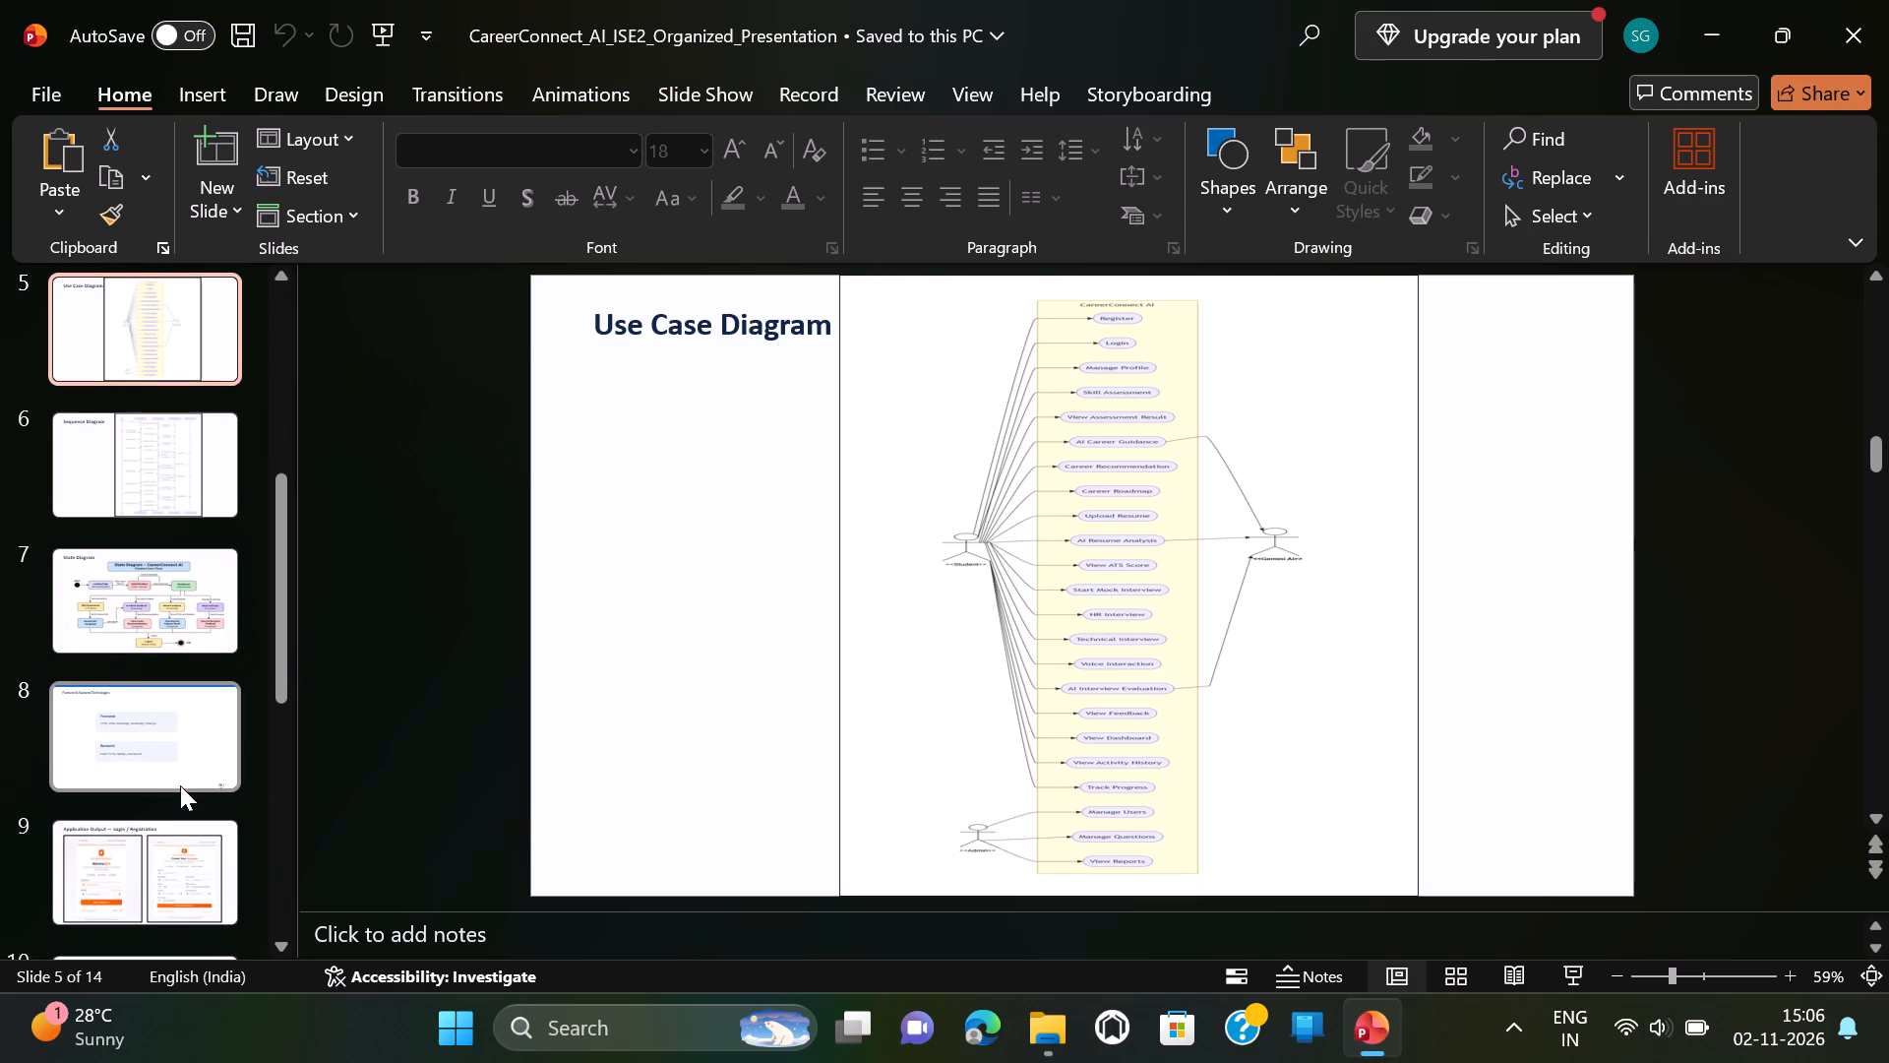
pyautogui.click(188, 747)
pyautogui.scroll(-1, 188, 747)
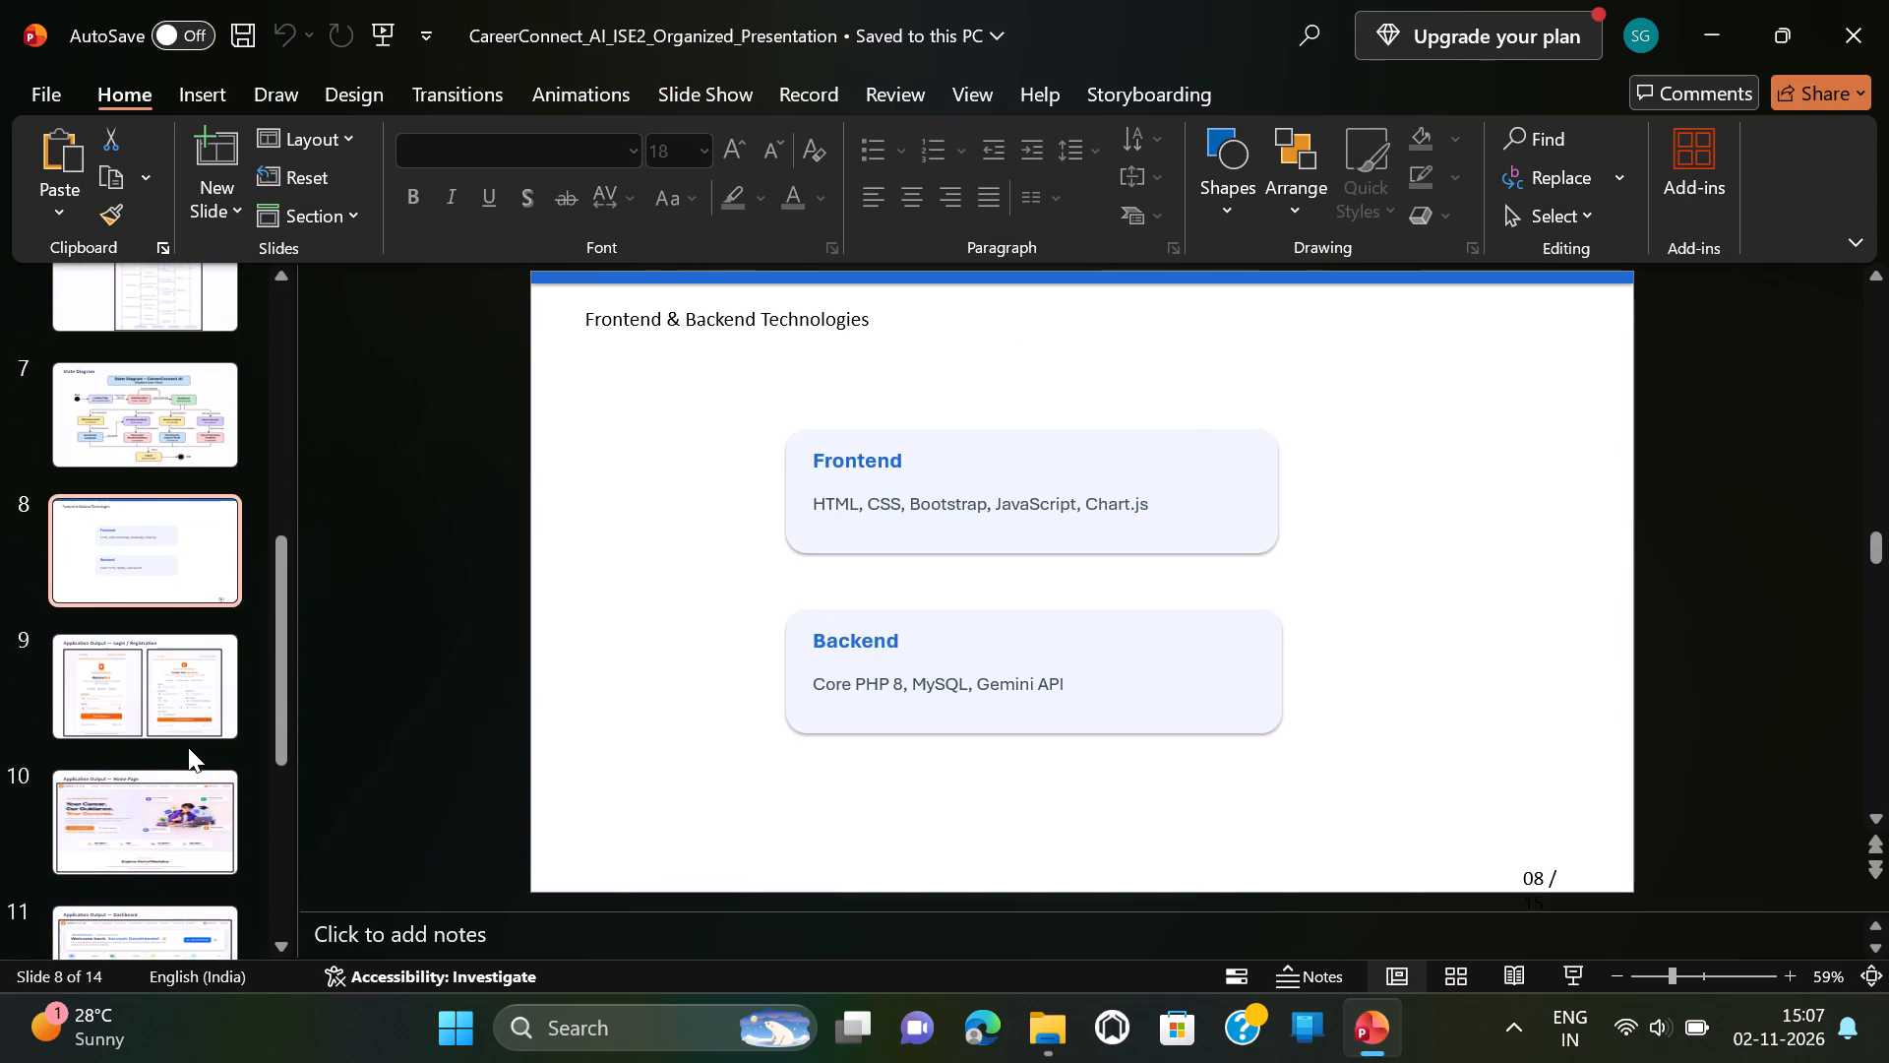
pyautogui.scroll(-3, 188, 747)
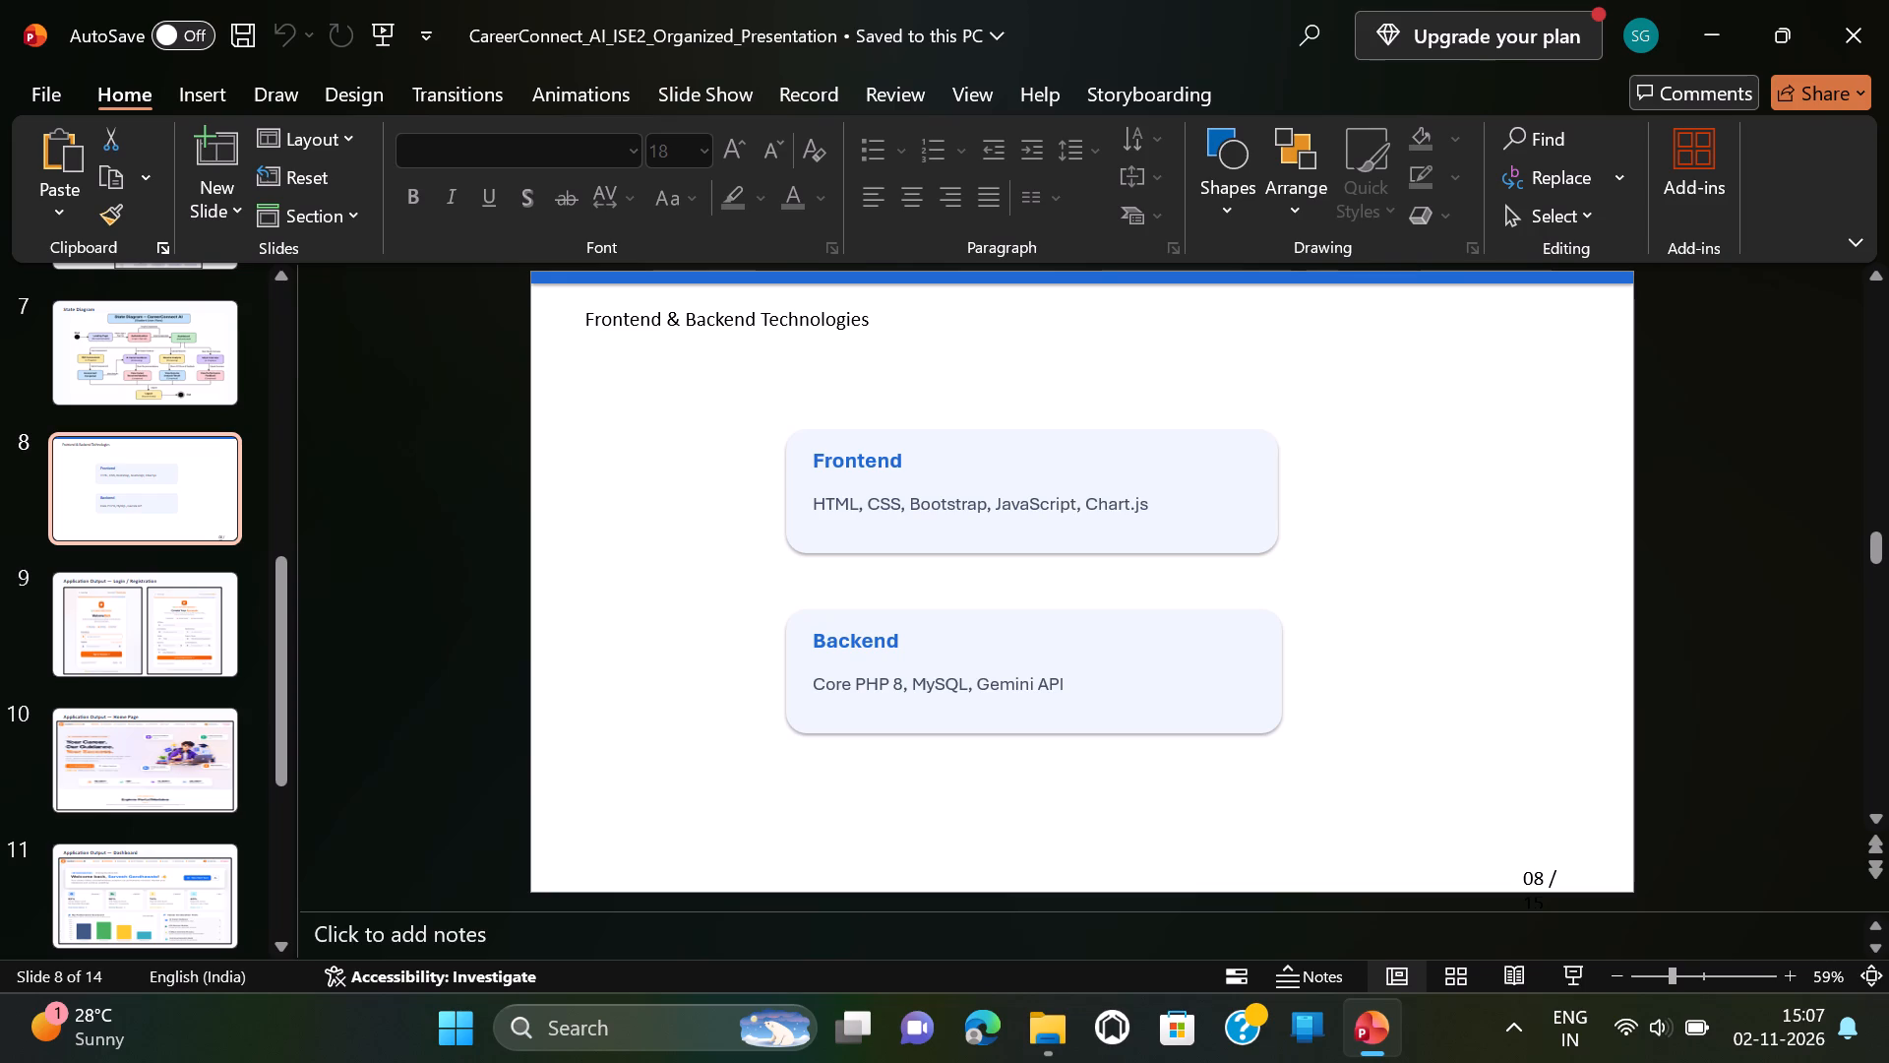
pyautogui.doubleClick(1165, 511)
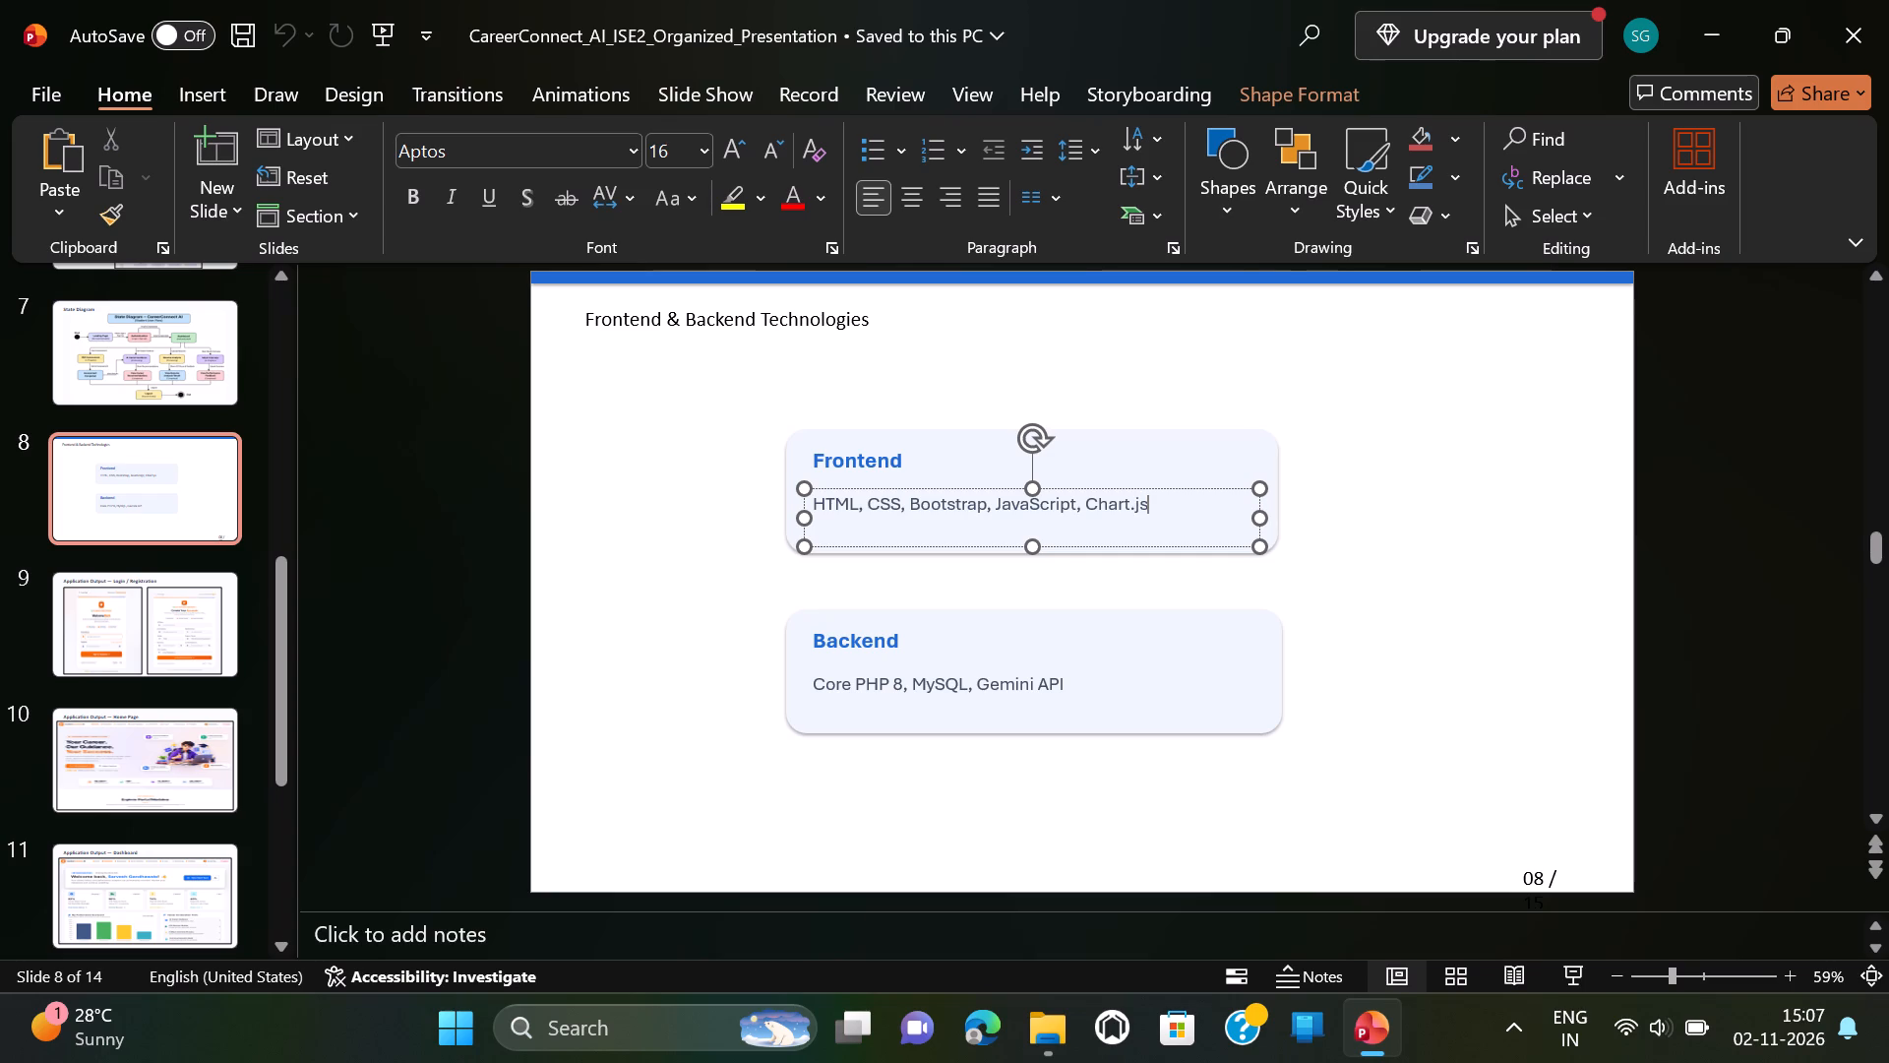
pyautogui.click(1509, 384)
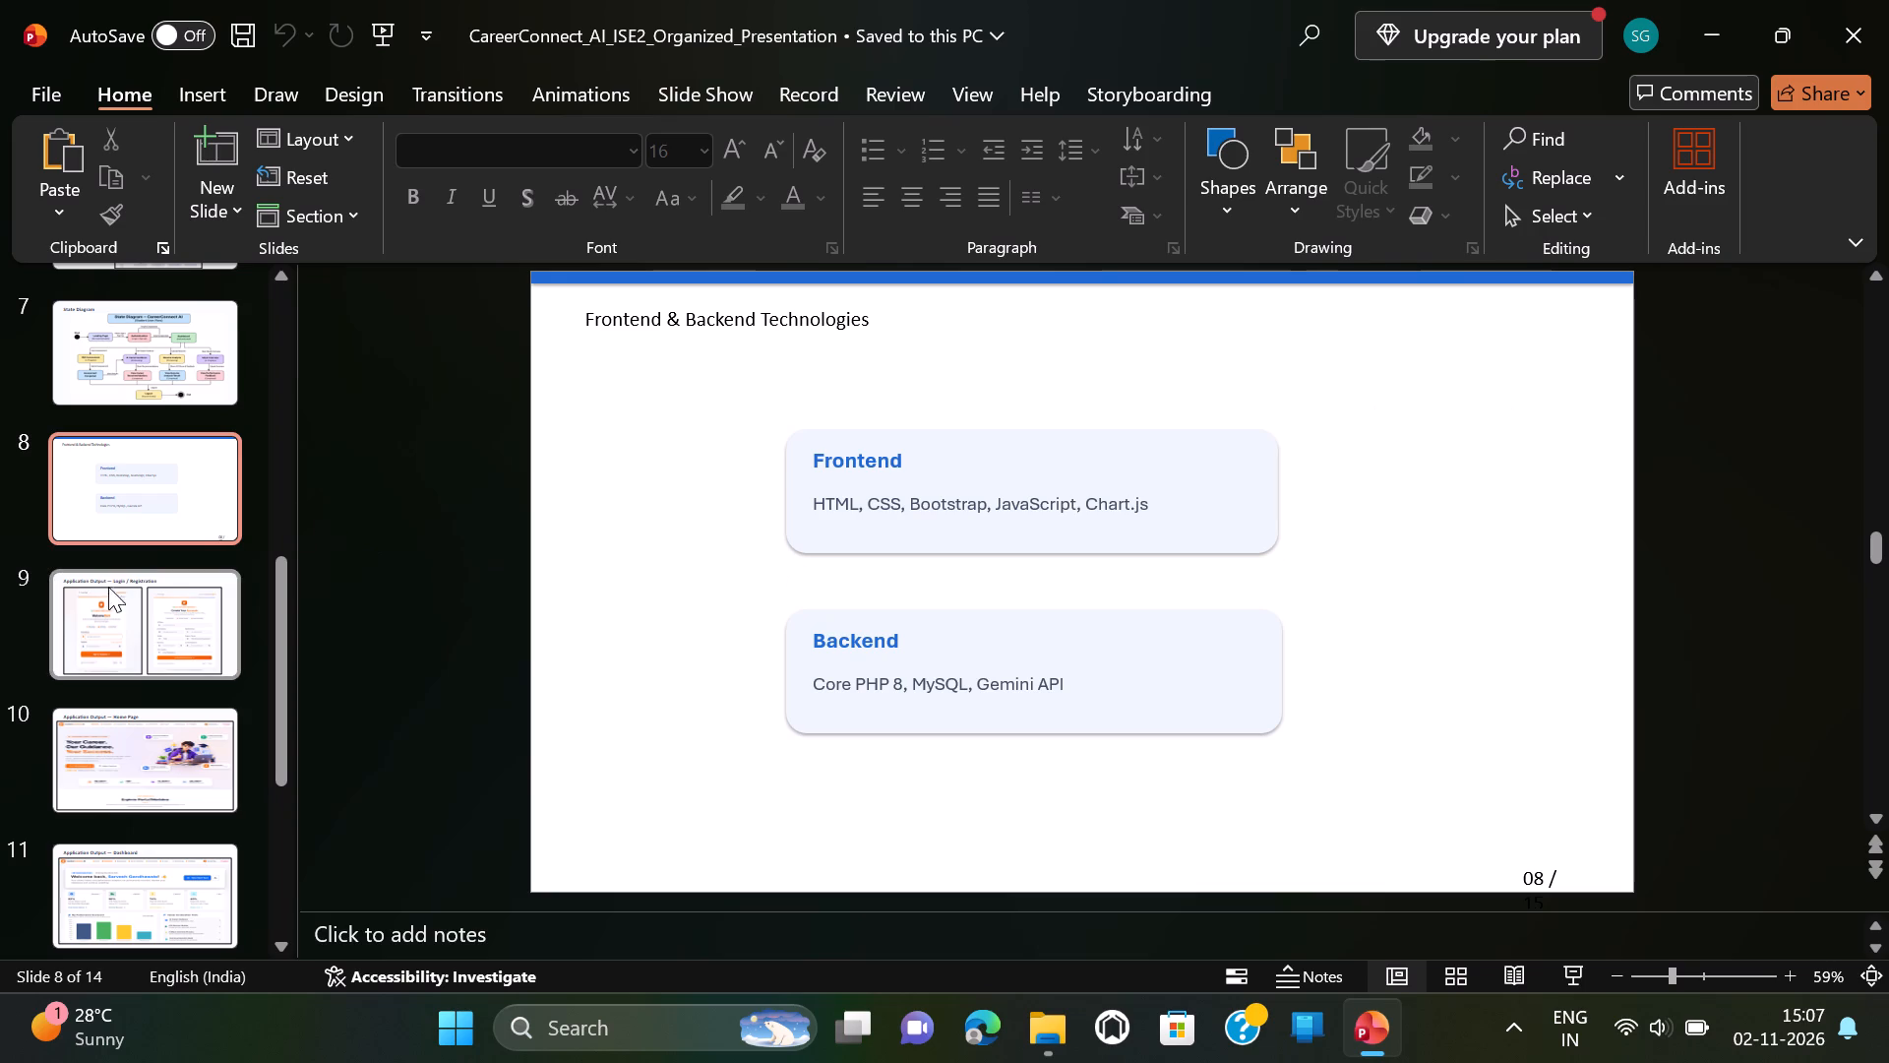
pyautogui.scroll(-5, 102, 591)
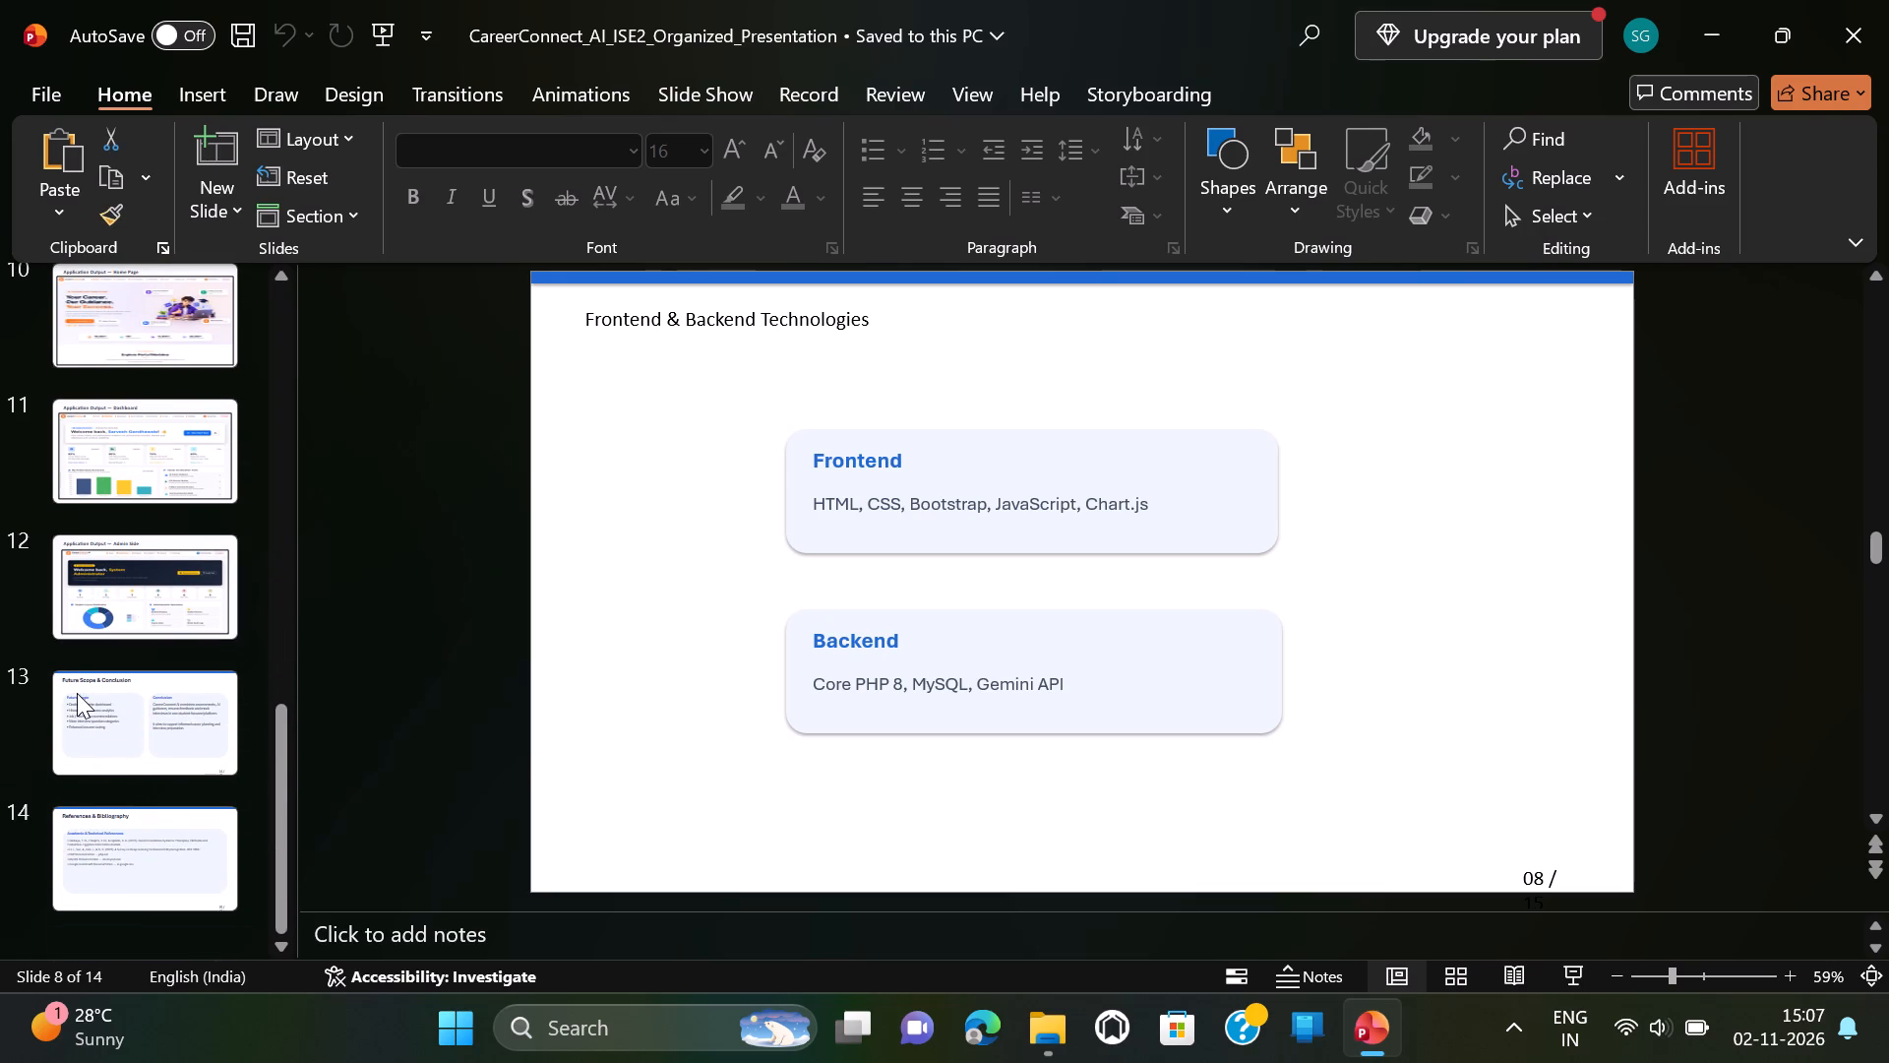
pyautogui.scroll(4, 77, 693)
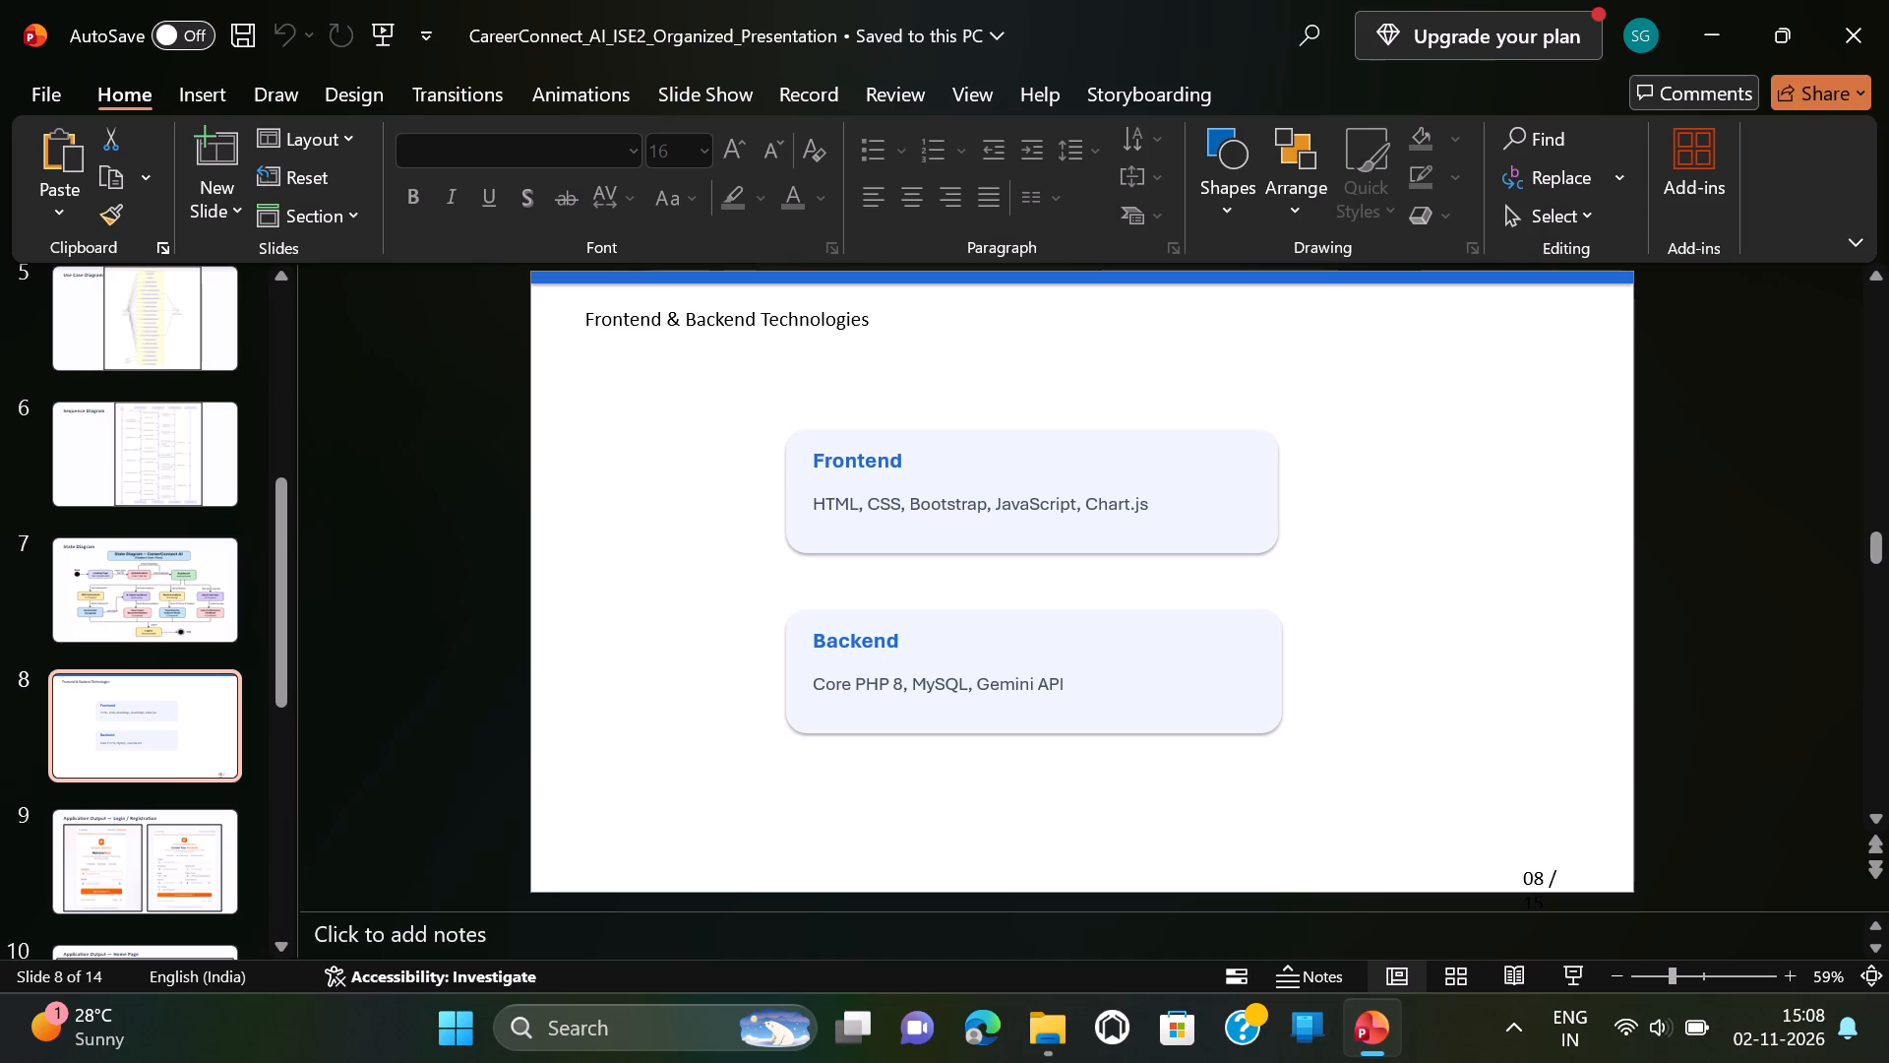
pyautogui.scroll(-4, 102, 604)
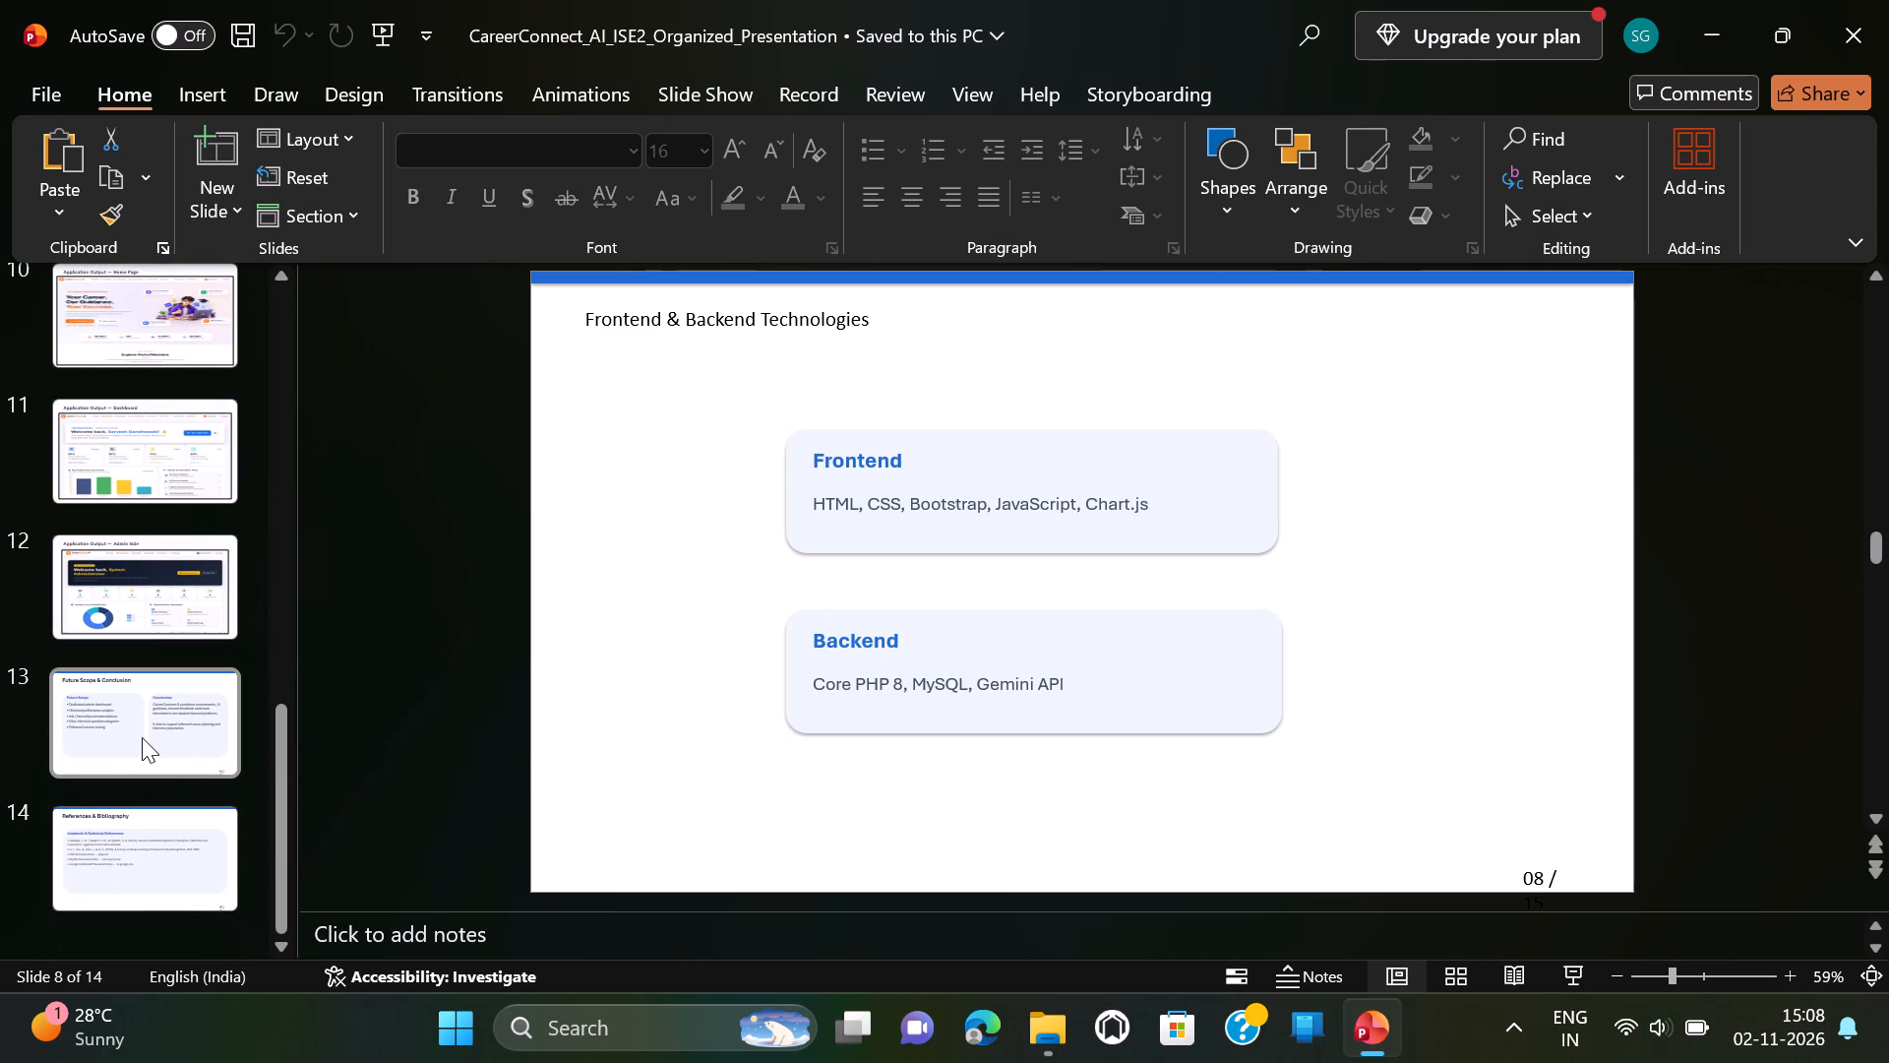
pyautogui.scroll(-1, 142, 737)
pyautogui.click(442, 685)
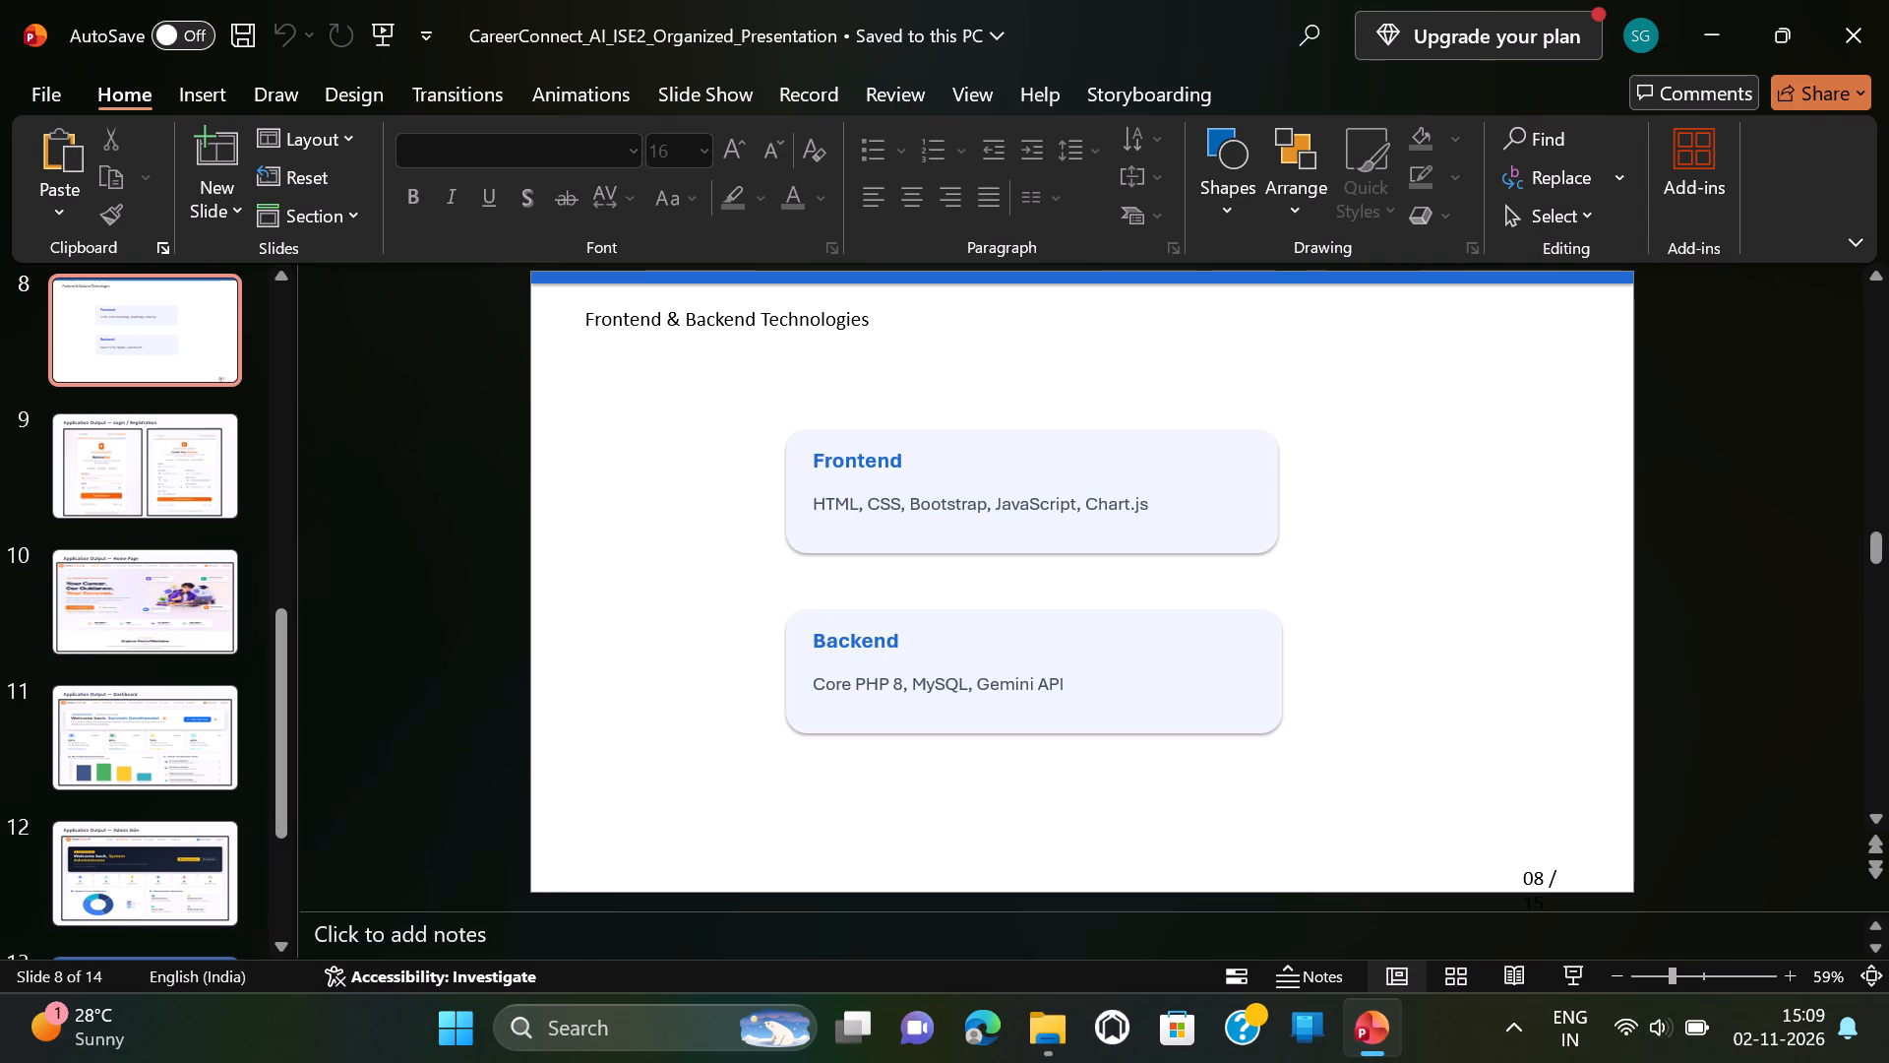
# Start the Apache and MySQL modules in the XAMPP Control Panel and minimise its window.
pyautogui.click(625, 1022)
pyautogui.write('xam')
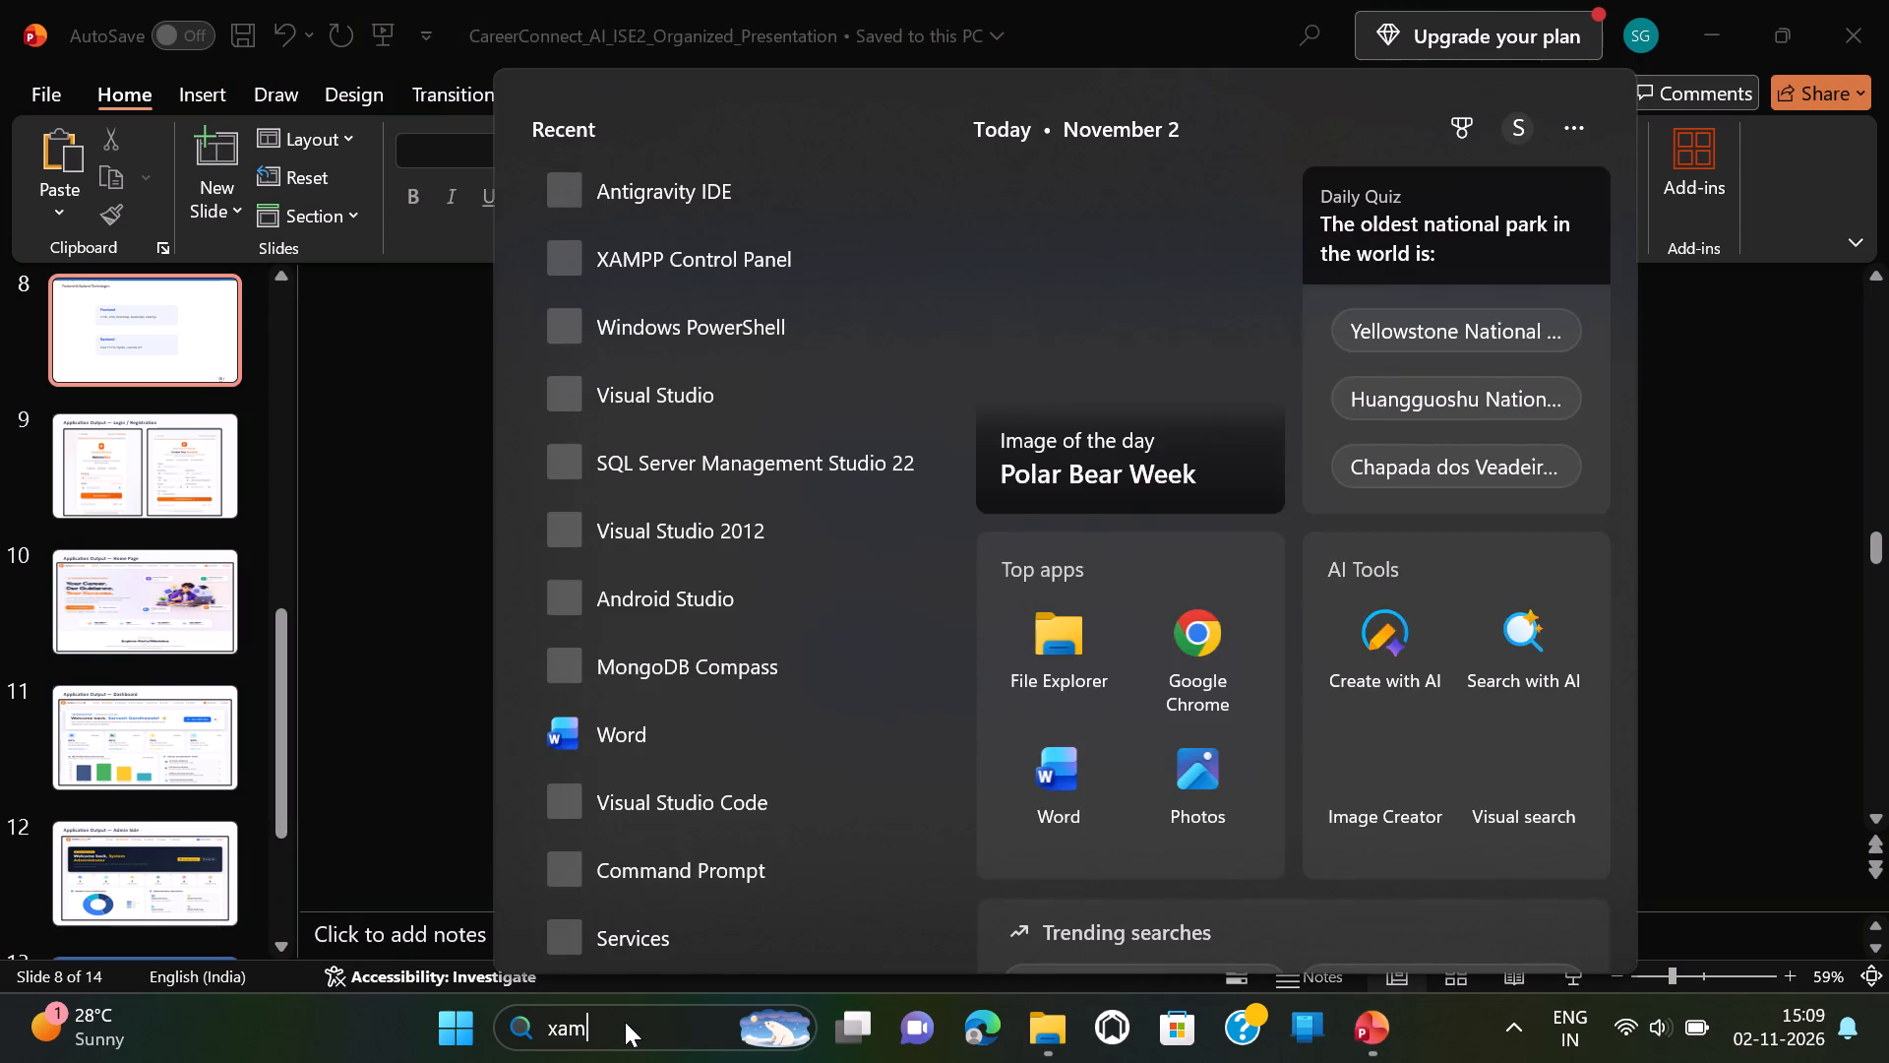
pyautogui.press('Return')
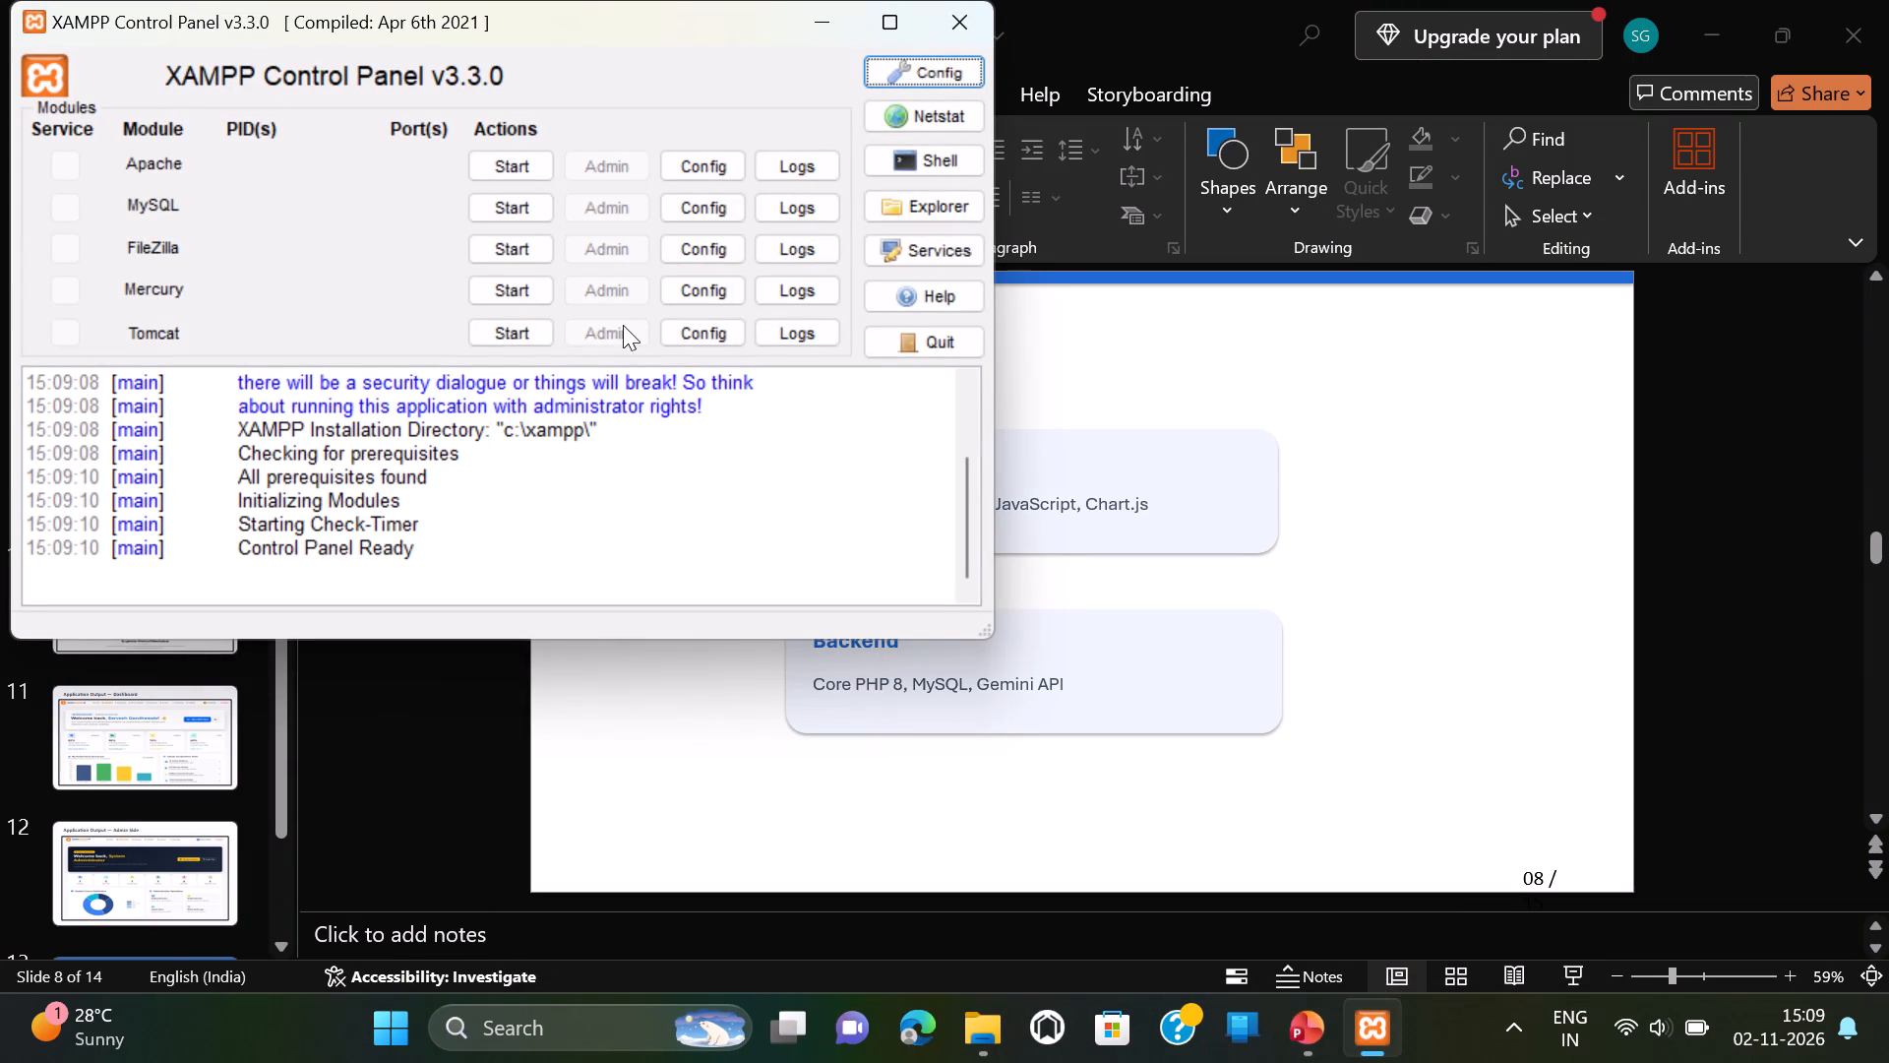
pyautogui.click(539, 169)
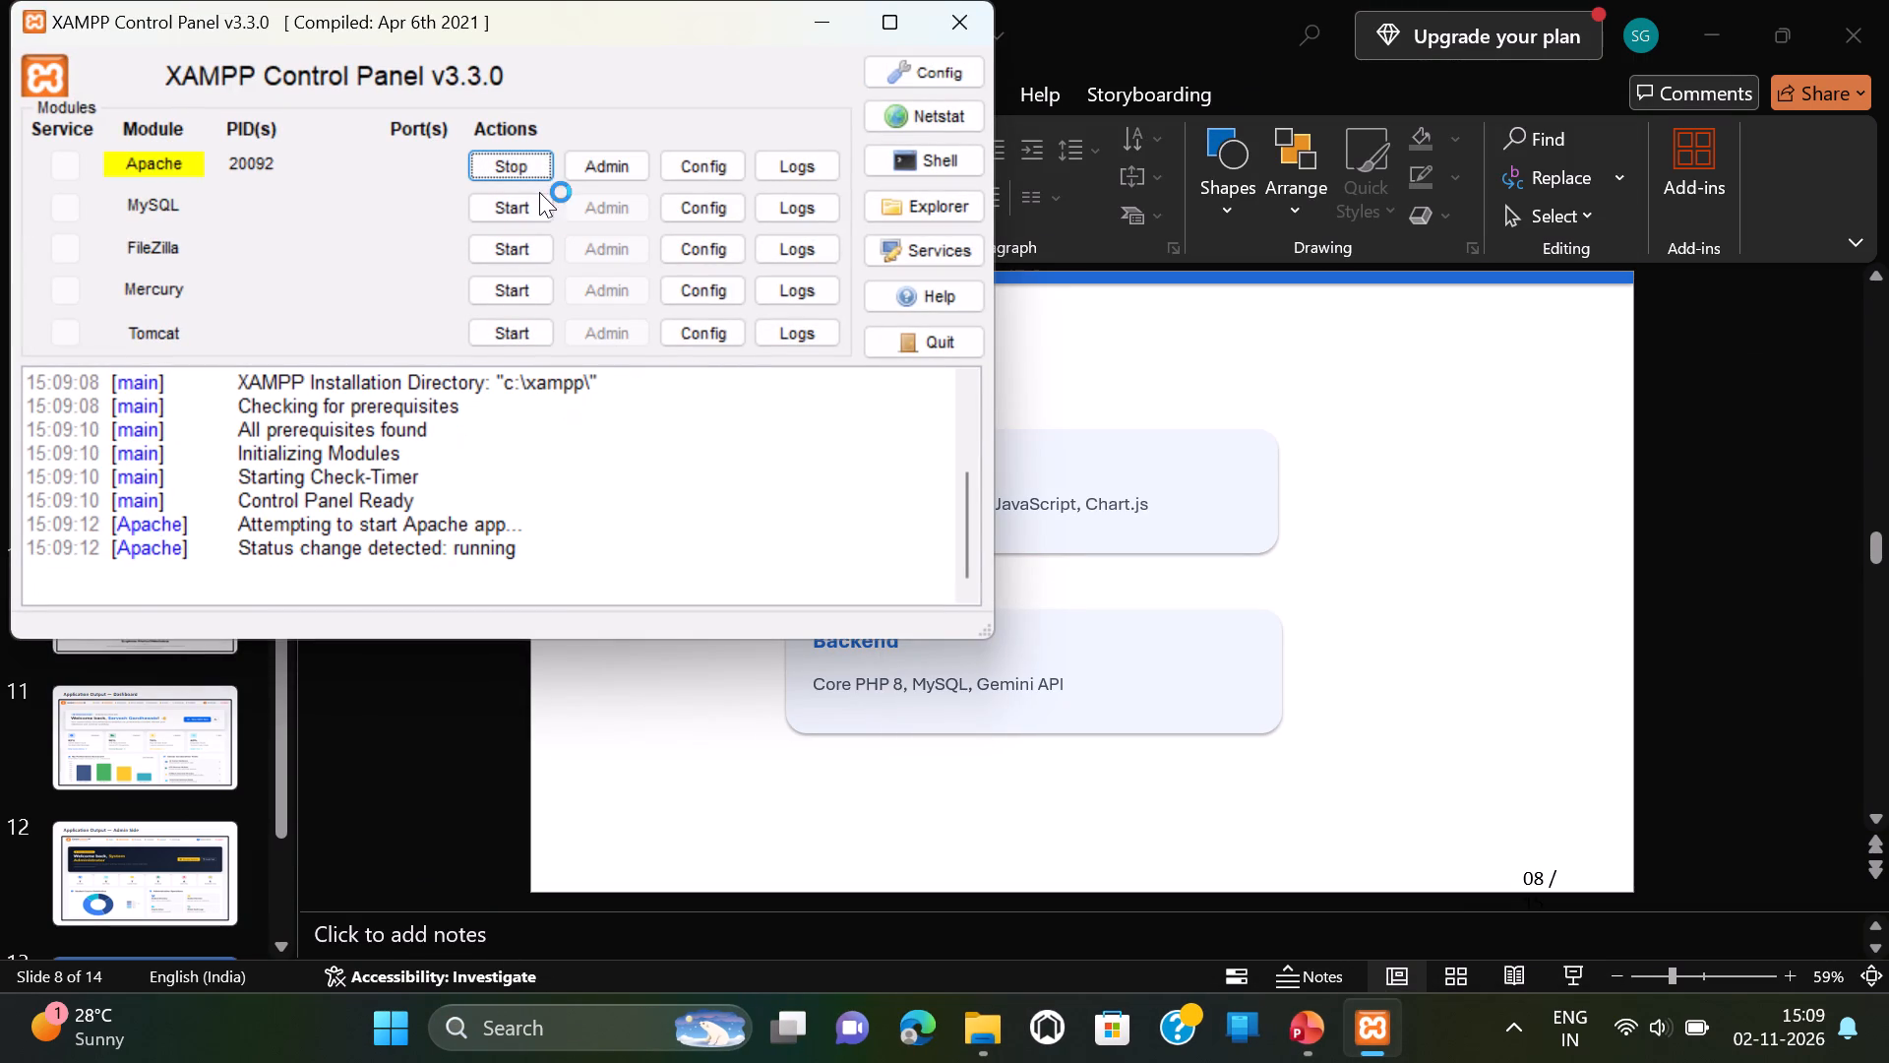
pyautogui.click(530, 210)
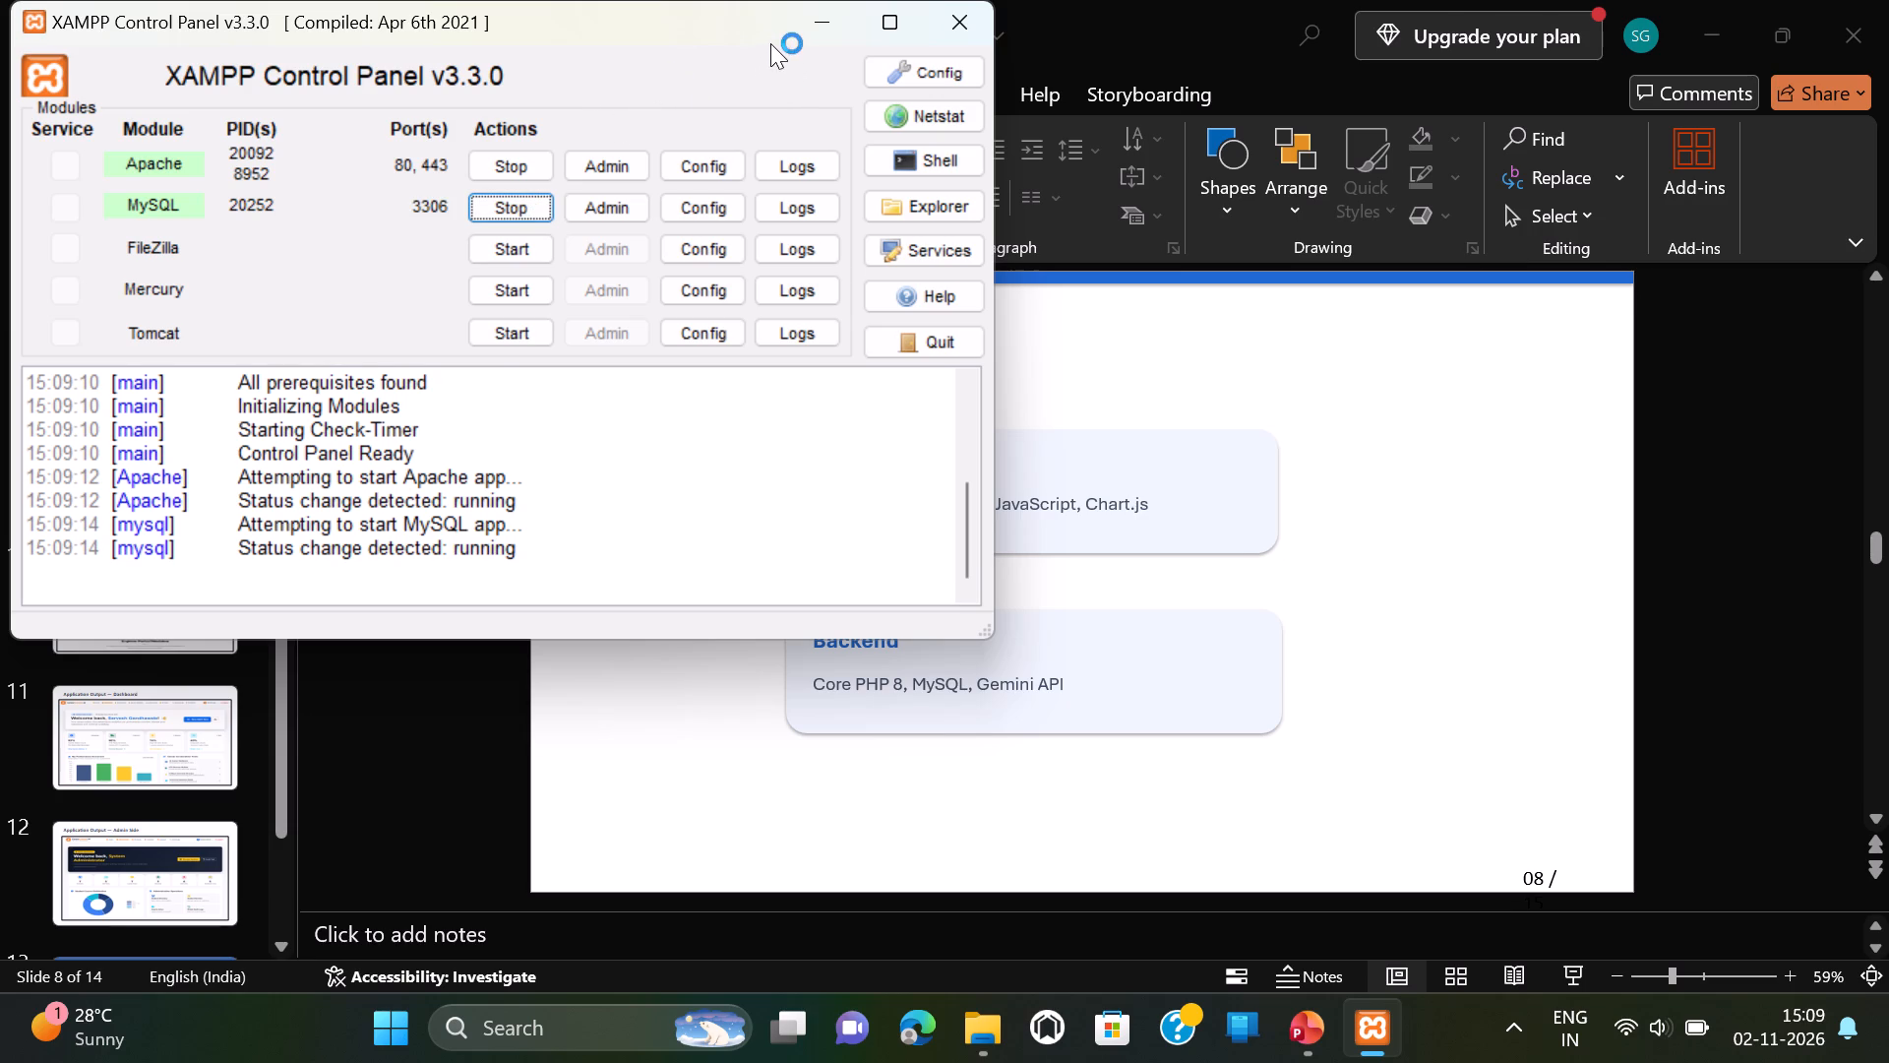
pyautogui.click(803, 32)
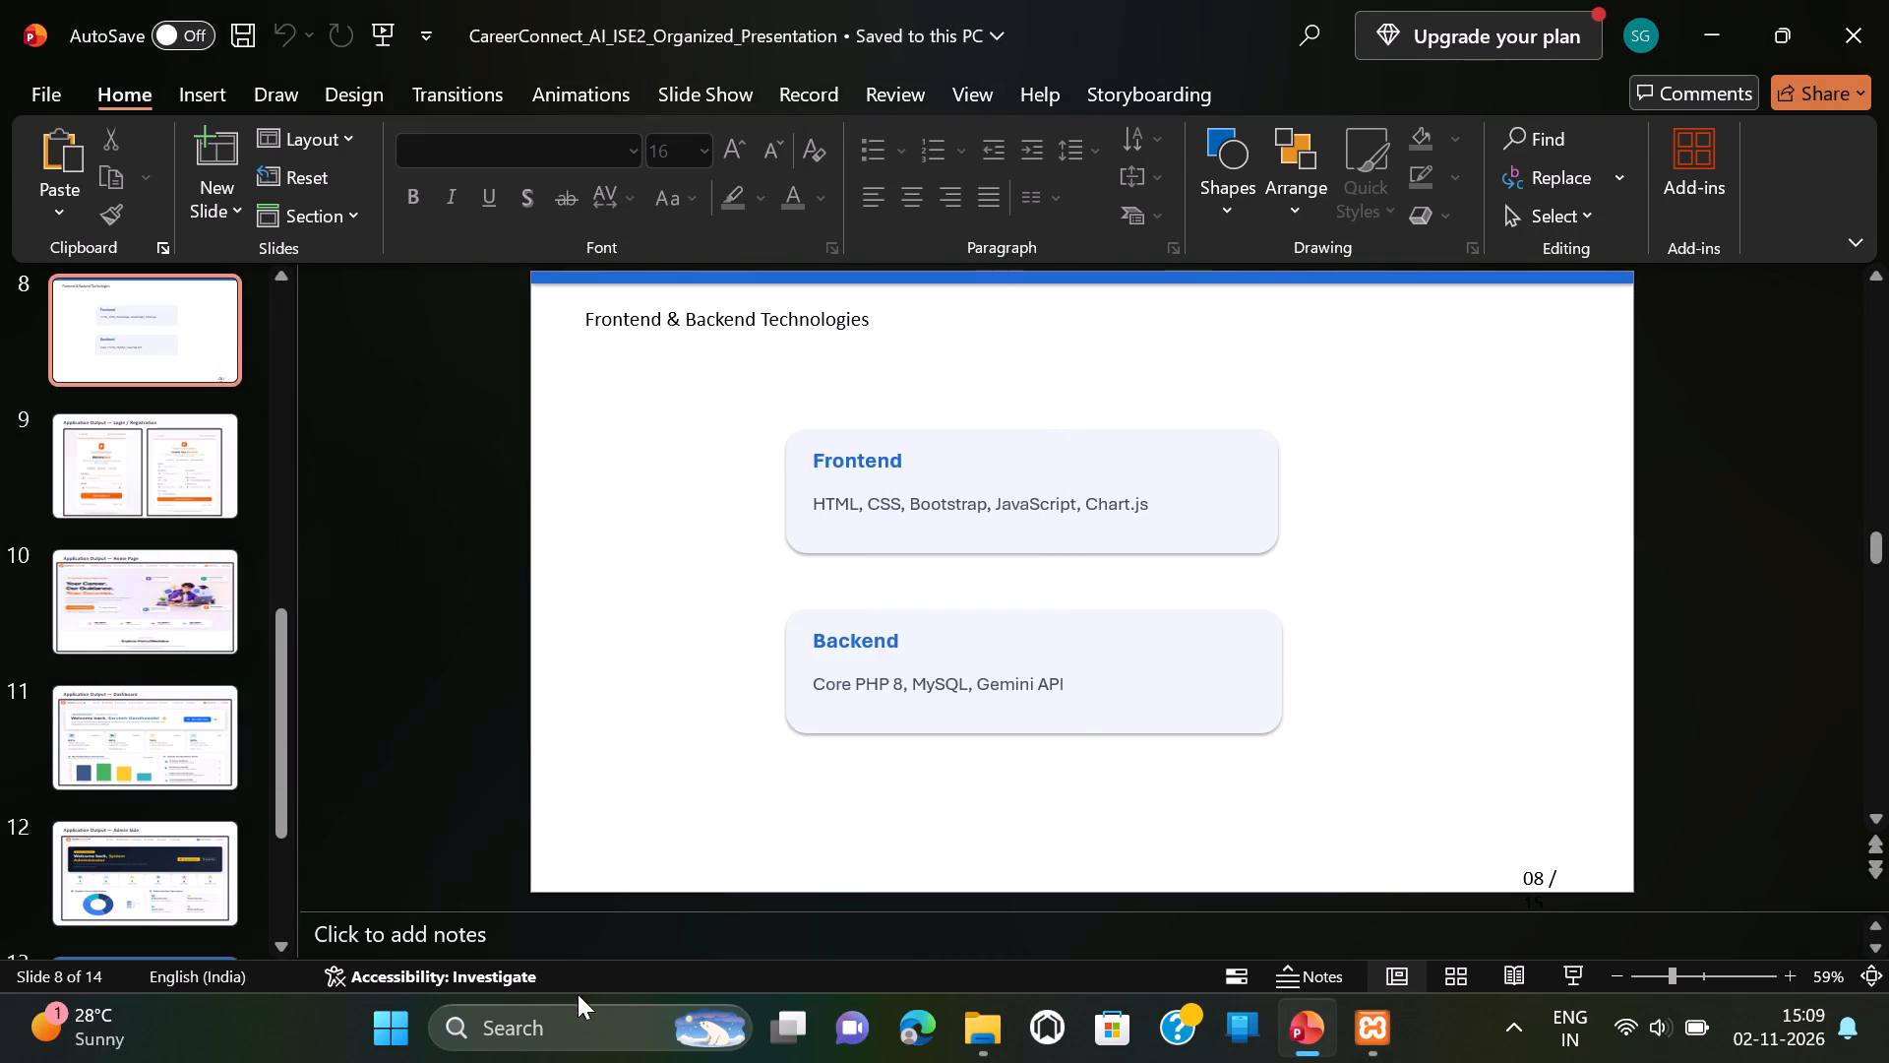
# Open the xampp folder on the Windows (C:) drive in File Explorer.
pyautogui.click(559, 1031)
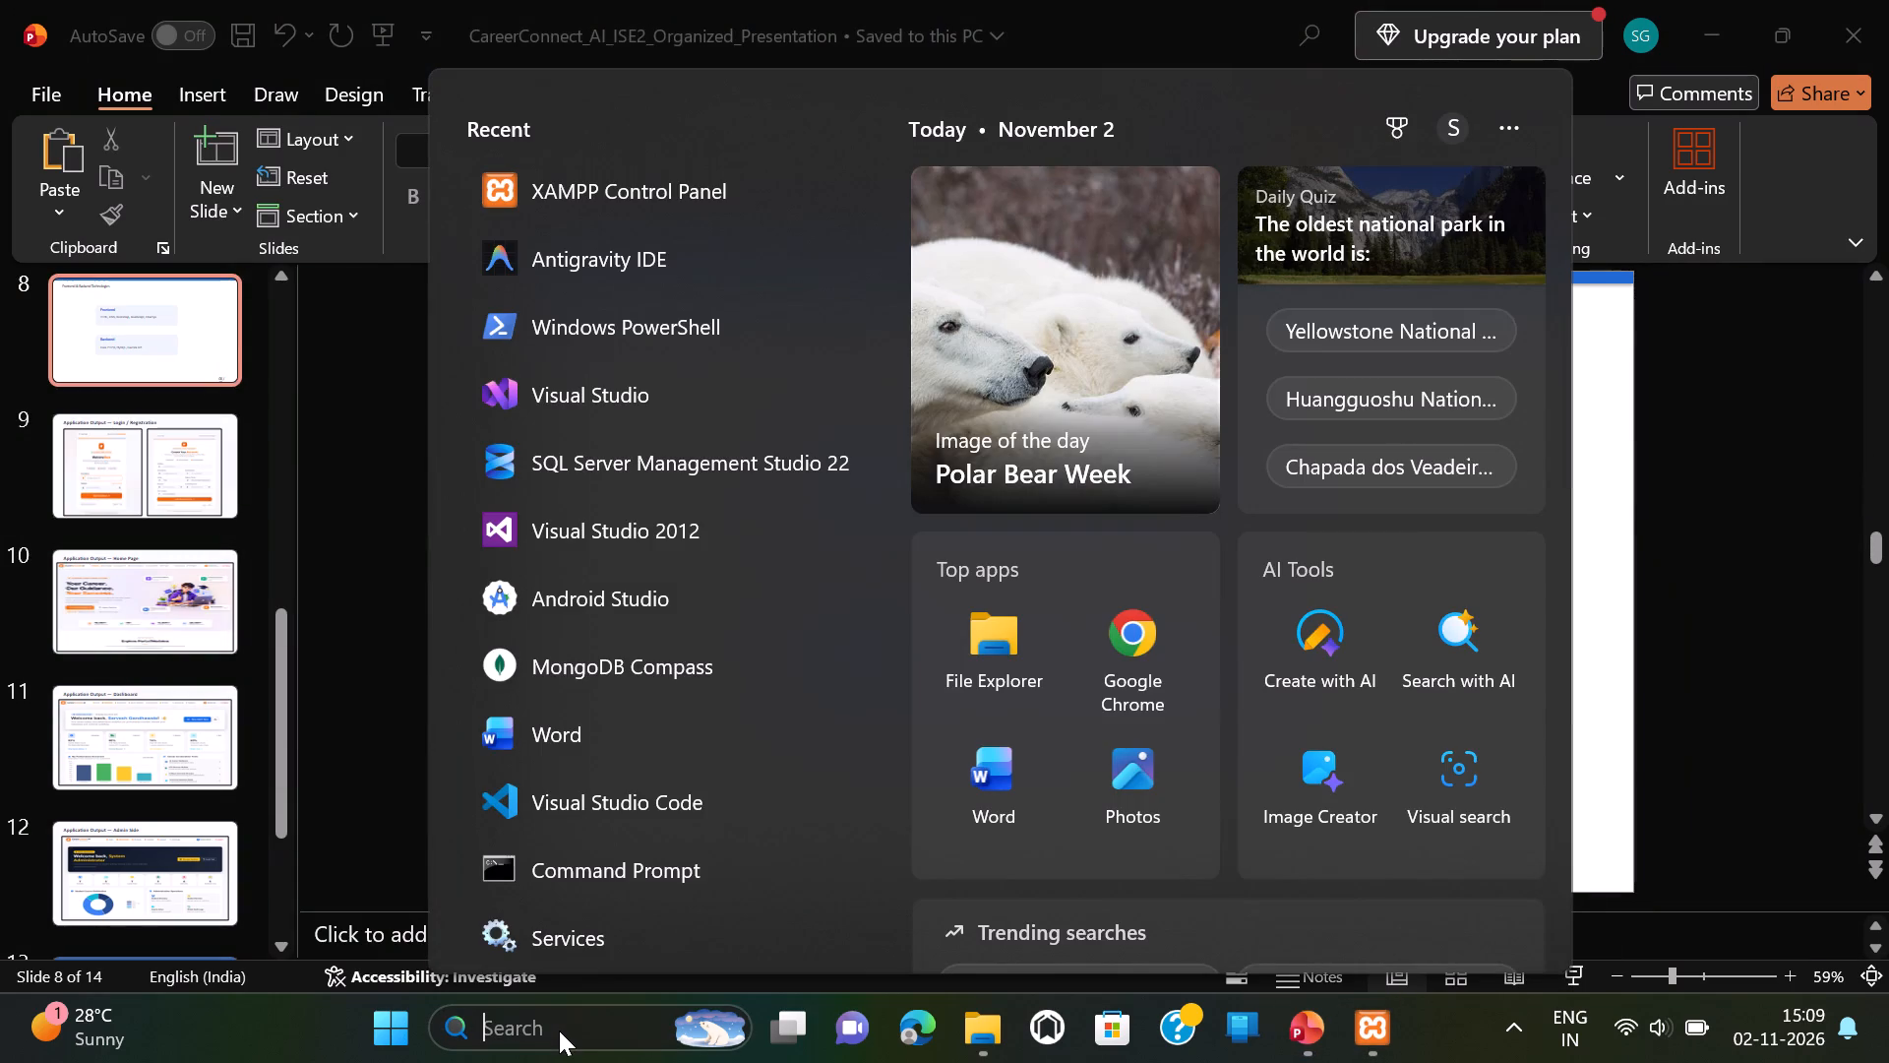
pyautogui.click(986, 1040)
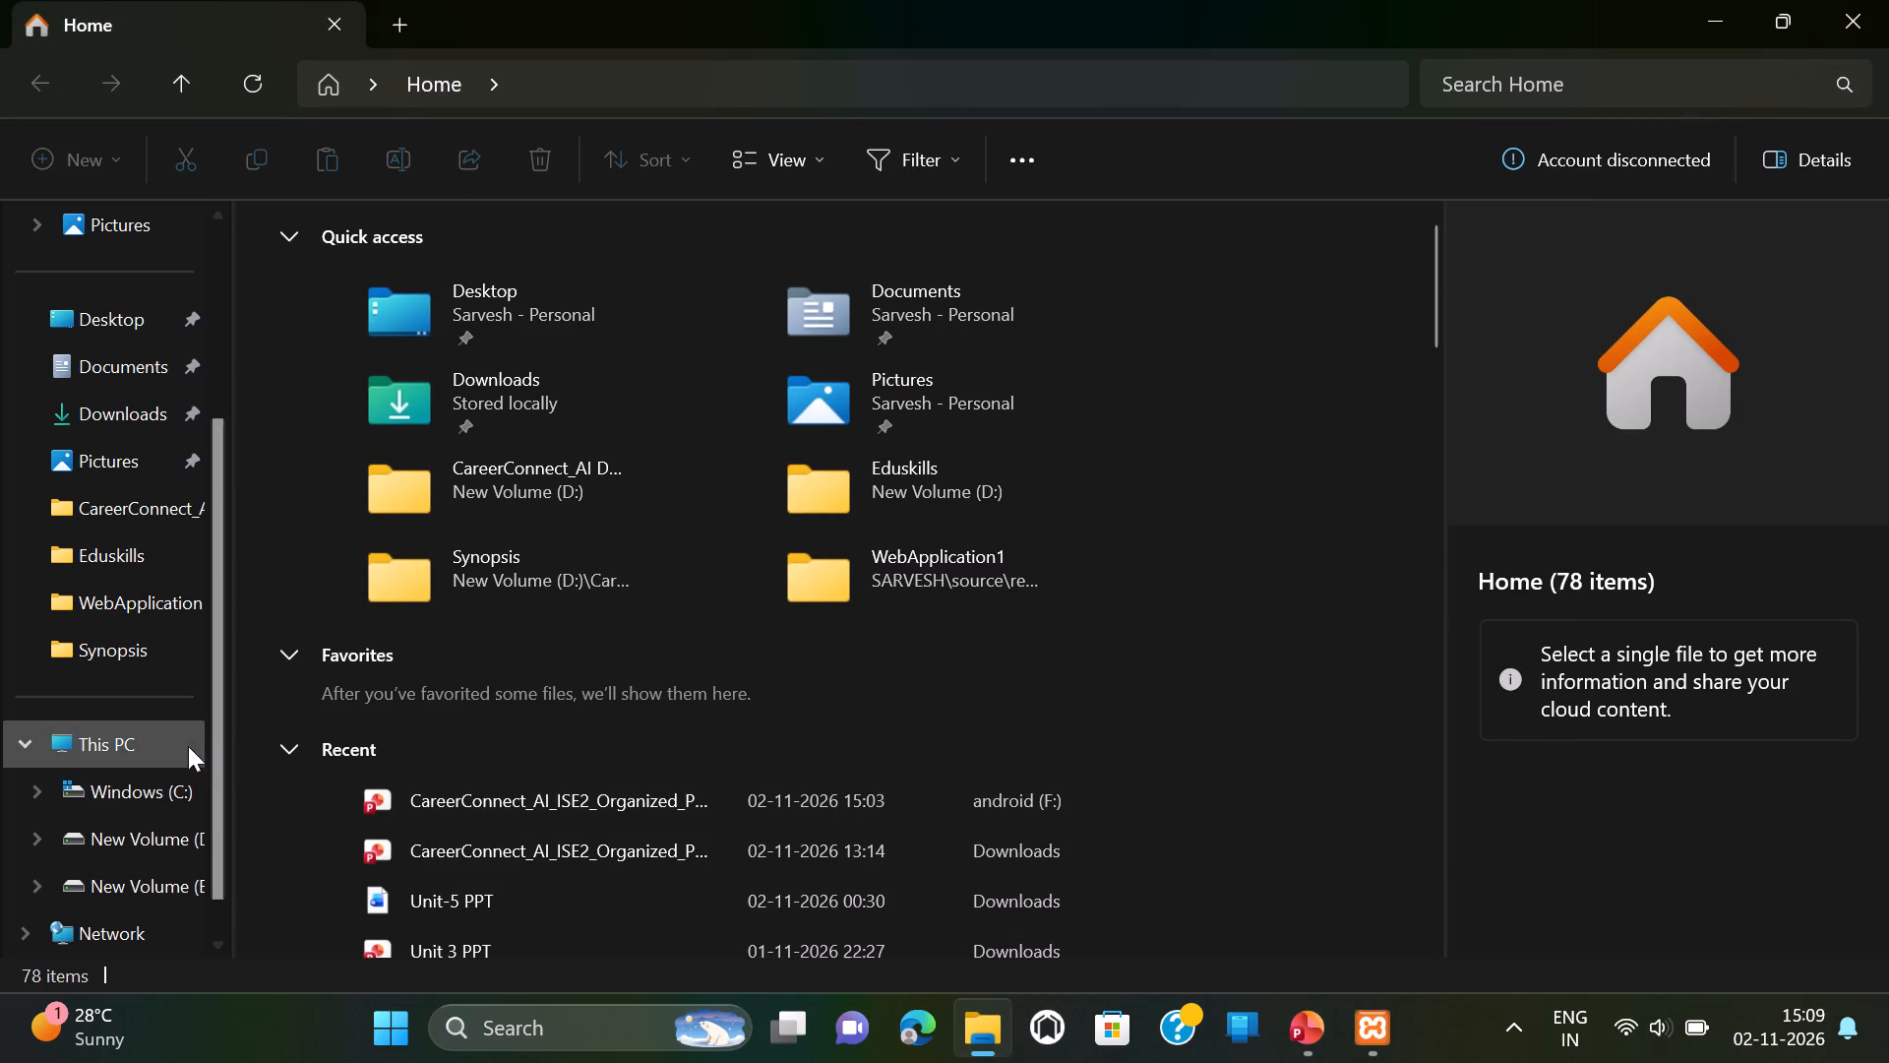
pyautogui.scroll(1, 118, 712)
pyautogui.click(141, 727)
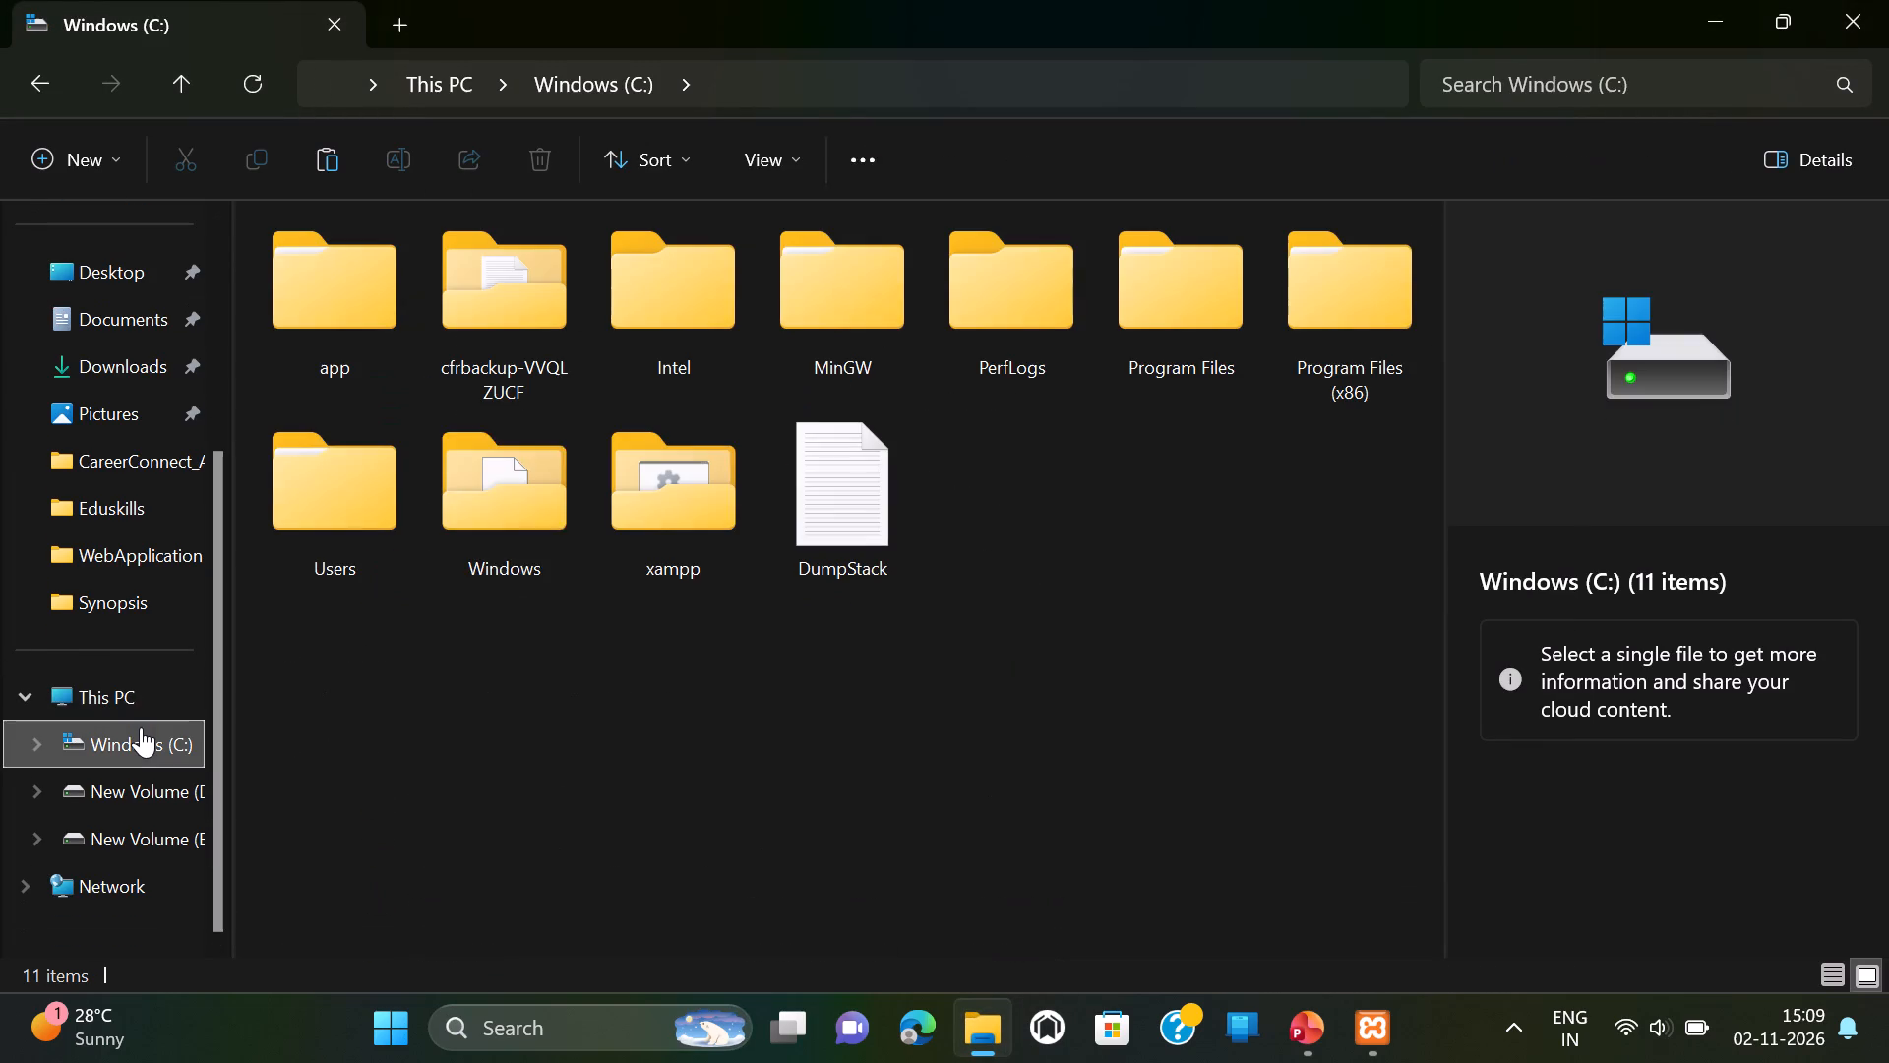
pyautogui.doubleClick(610, 478)
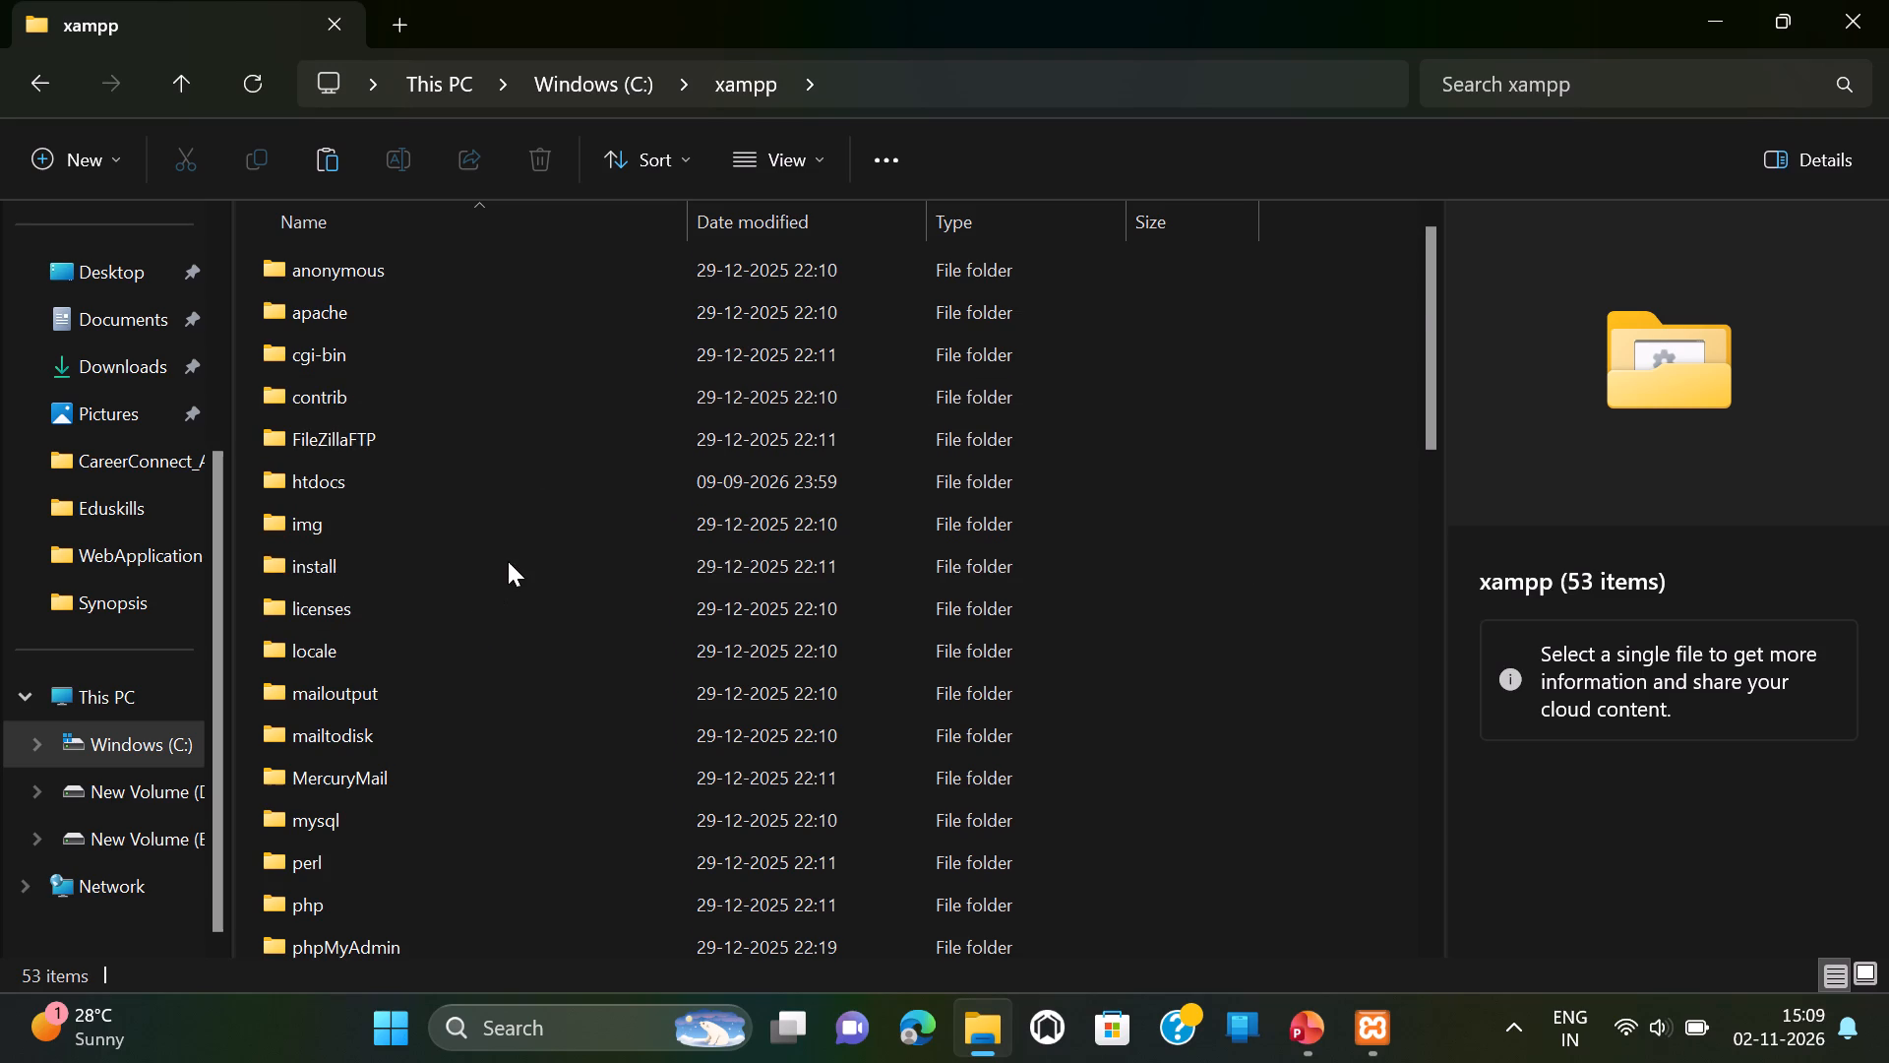
# Open the CareerConnectAI project folder inside htdocs\AI in the xampp folder.
pyautogui.scroll(1, 508, 561)
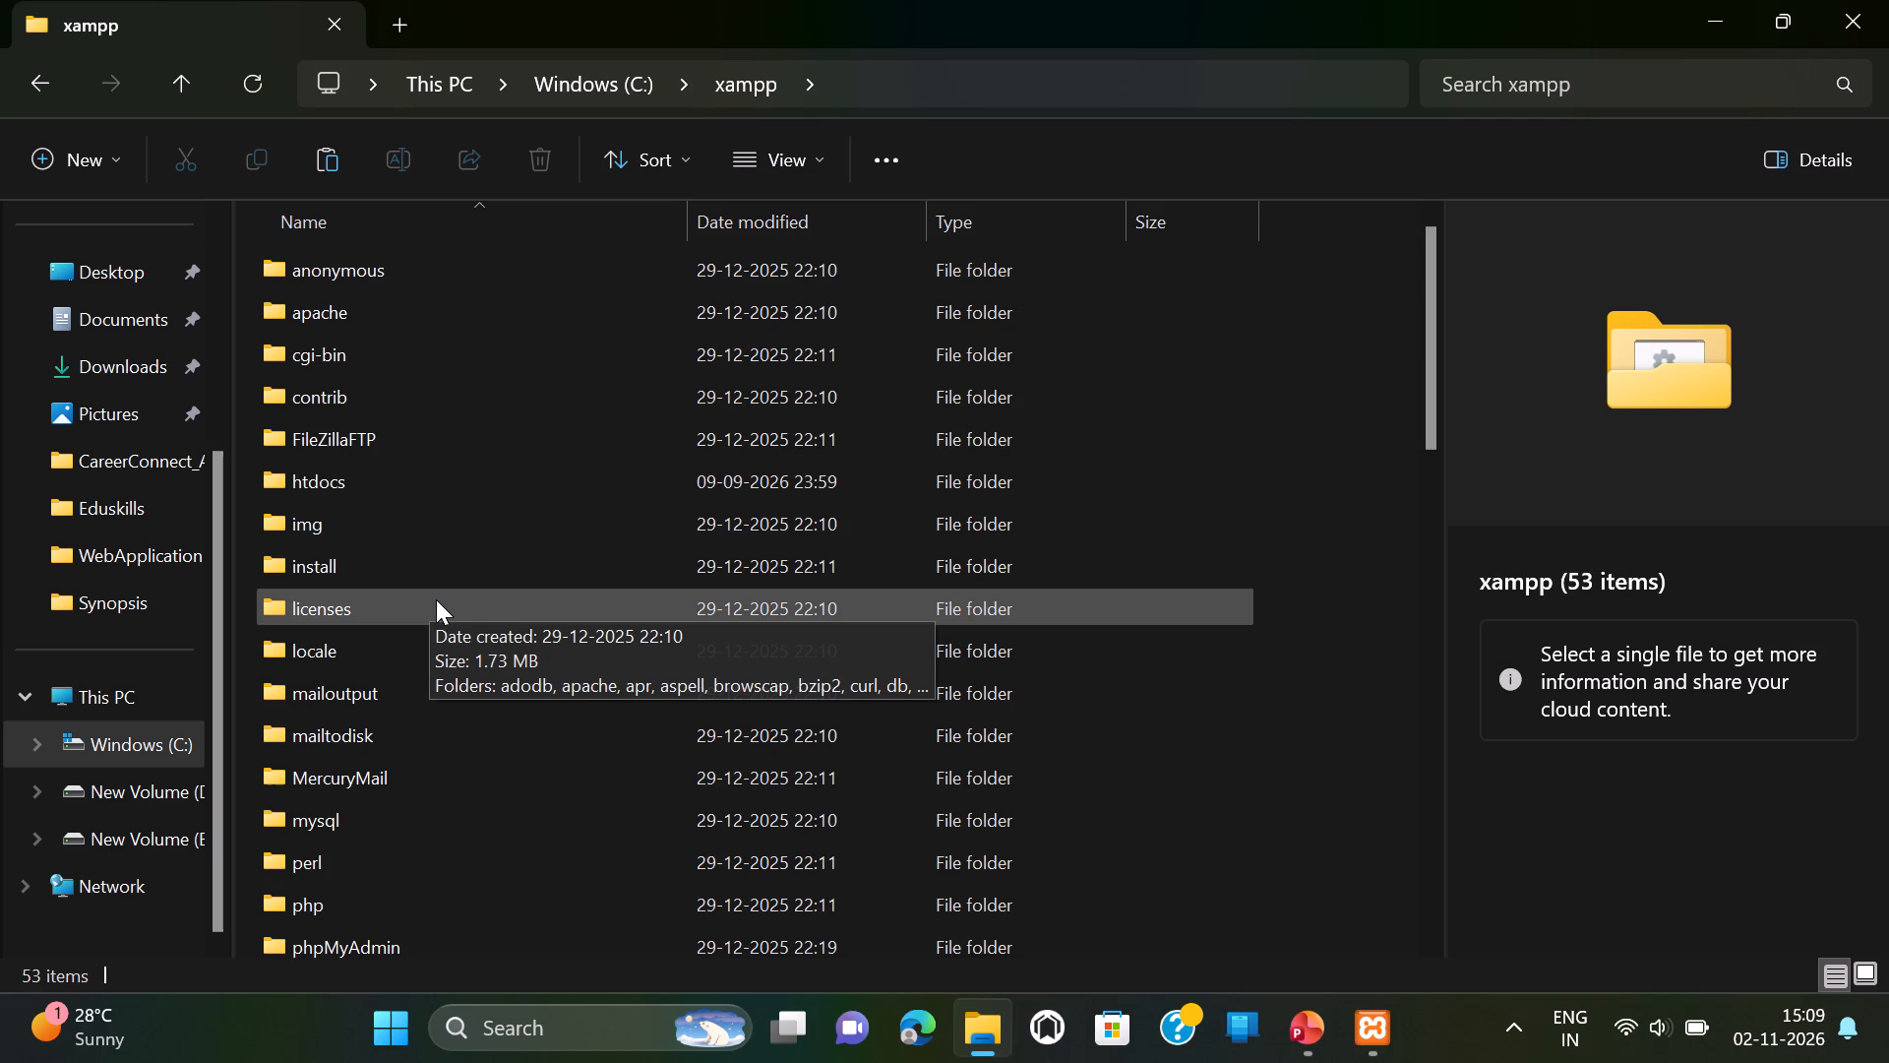
pyautogui.scroll(2, 482, 428)
pyautogui.doubleClick(453, 475)
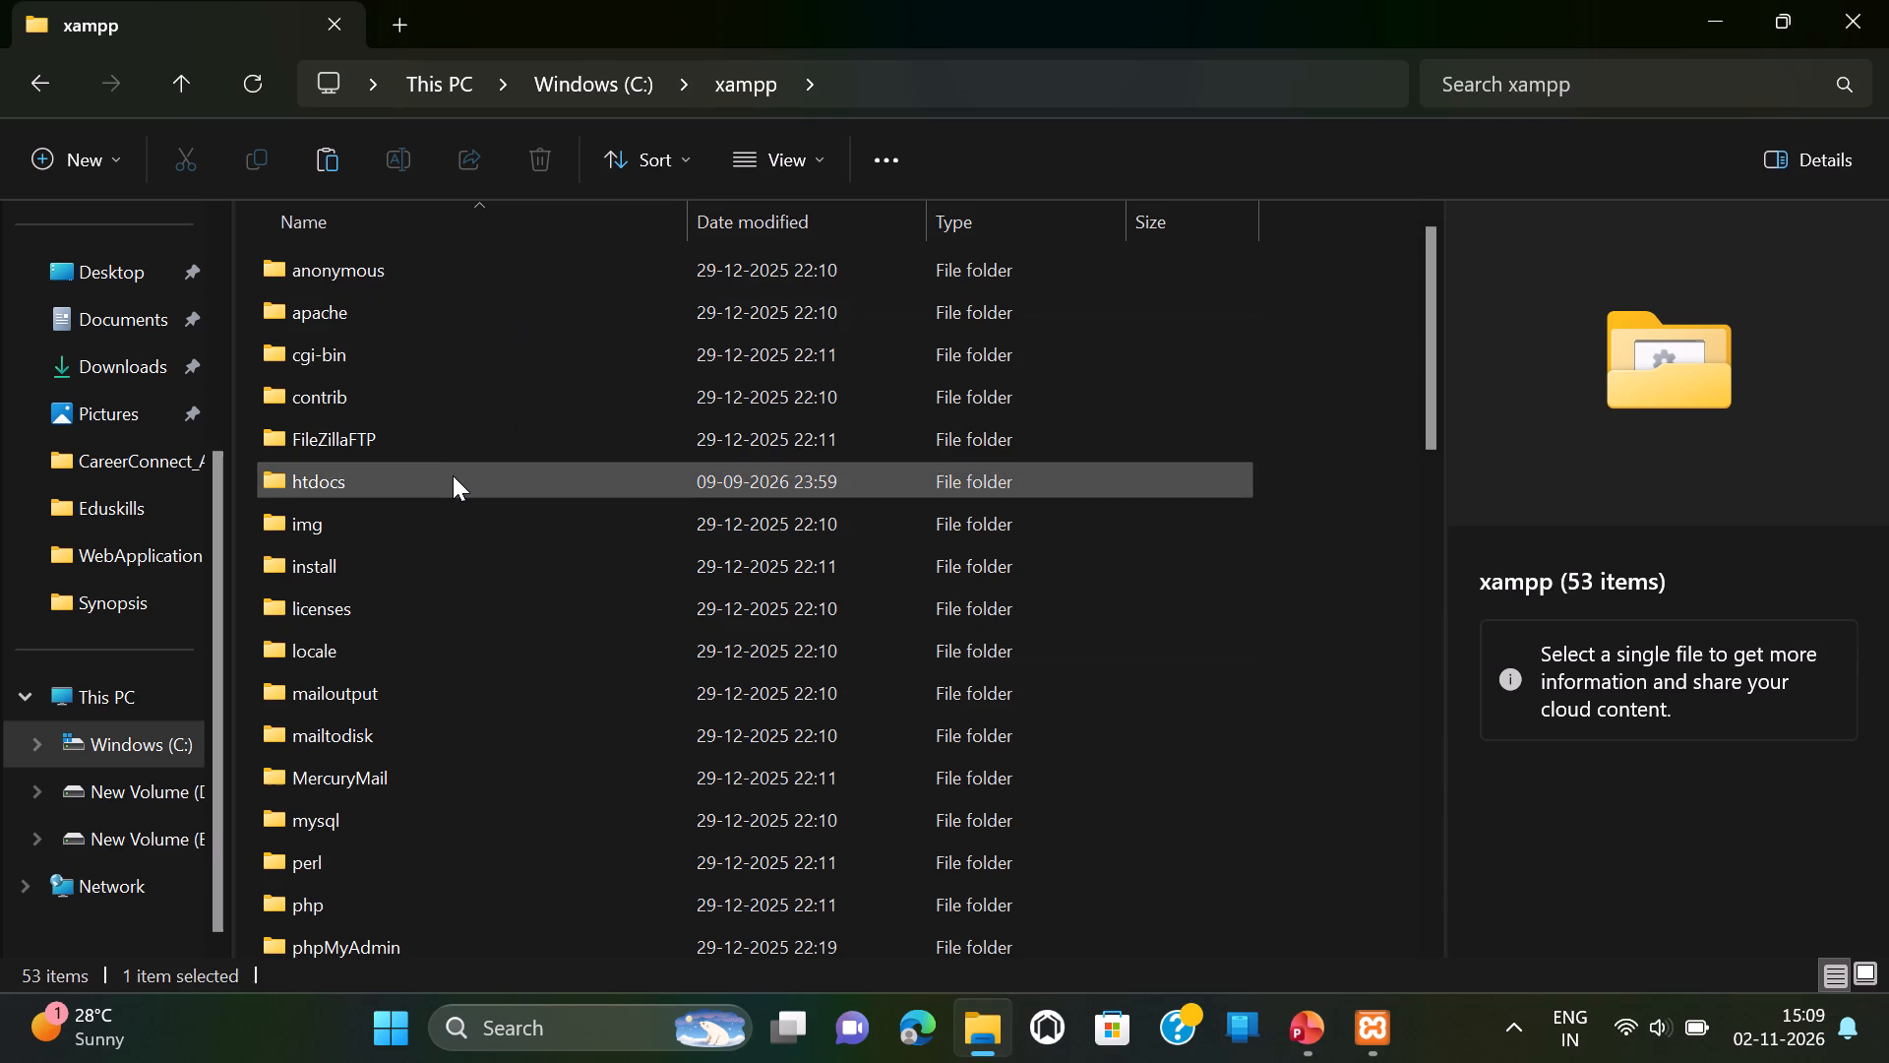
pyautogui.doubleClick(468, 276)
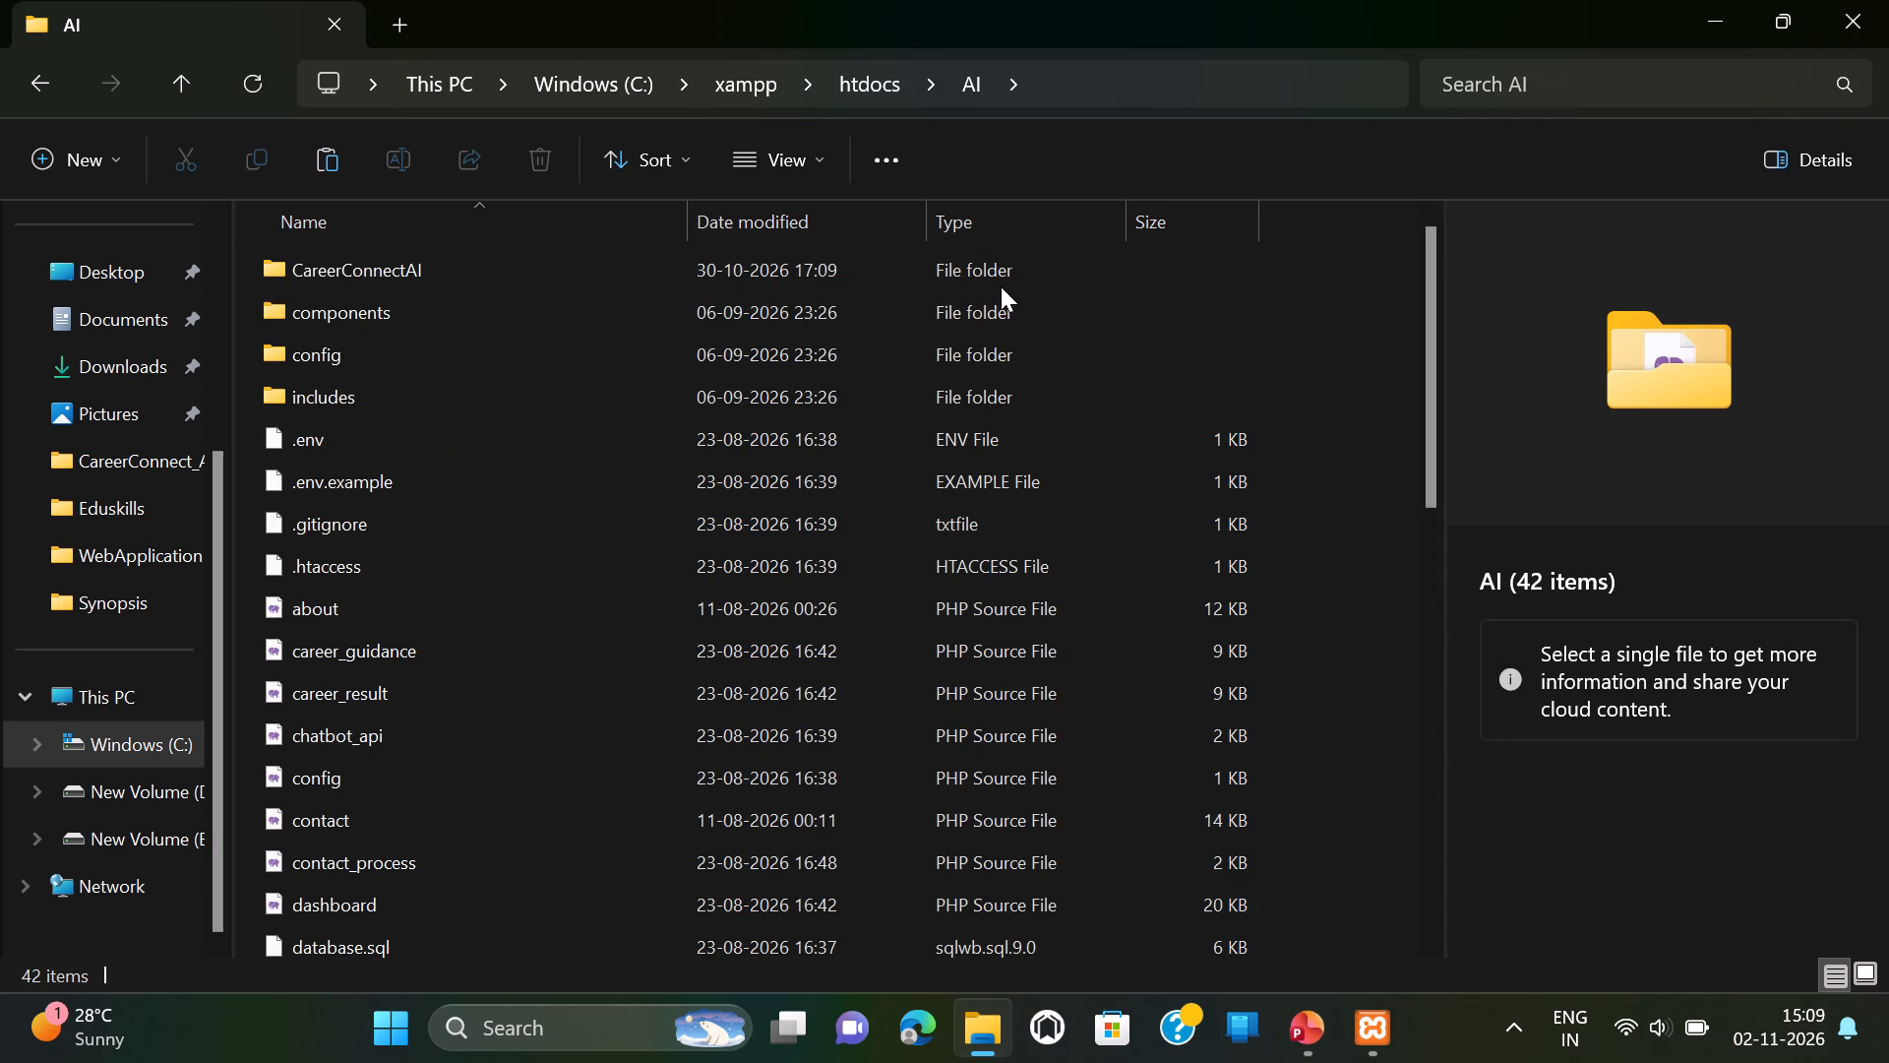
pyautogui.doubleClick(1003, 281)
# Launch Visual Studio Code on the CareerConnectAI folder by running "code ." from its path.
pyautogui.click(1270, 79)
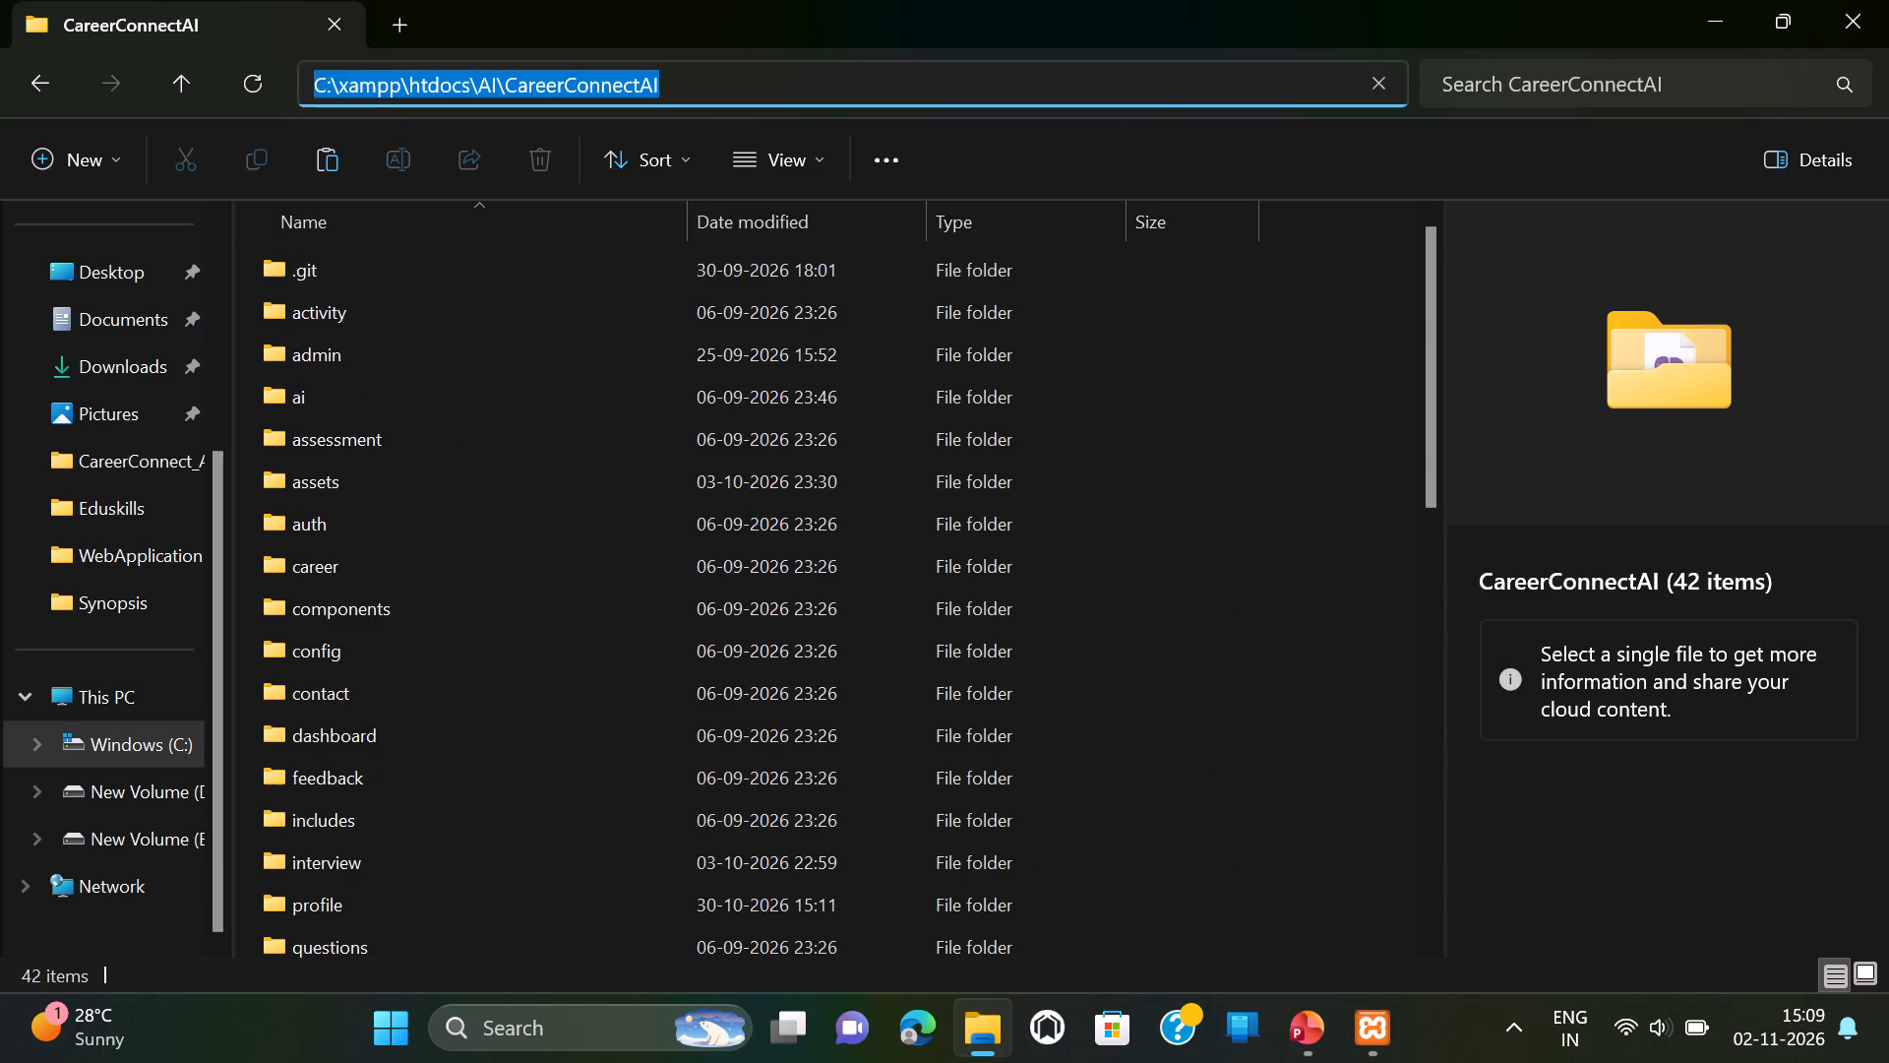
pyautogui.write('code .')
pyautogui.press('Return')
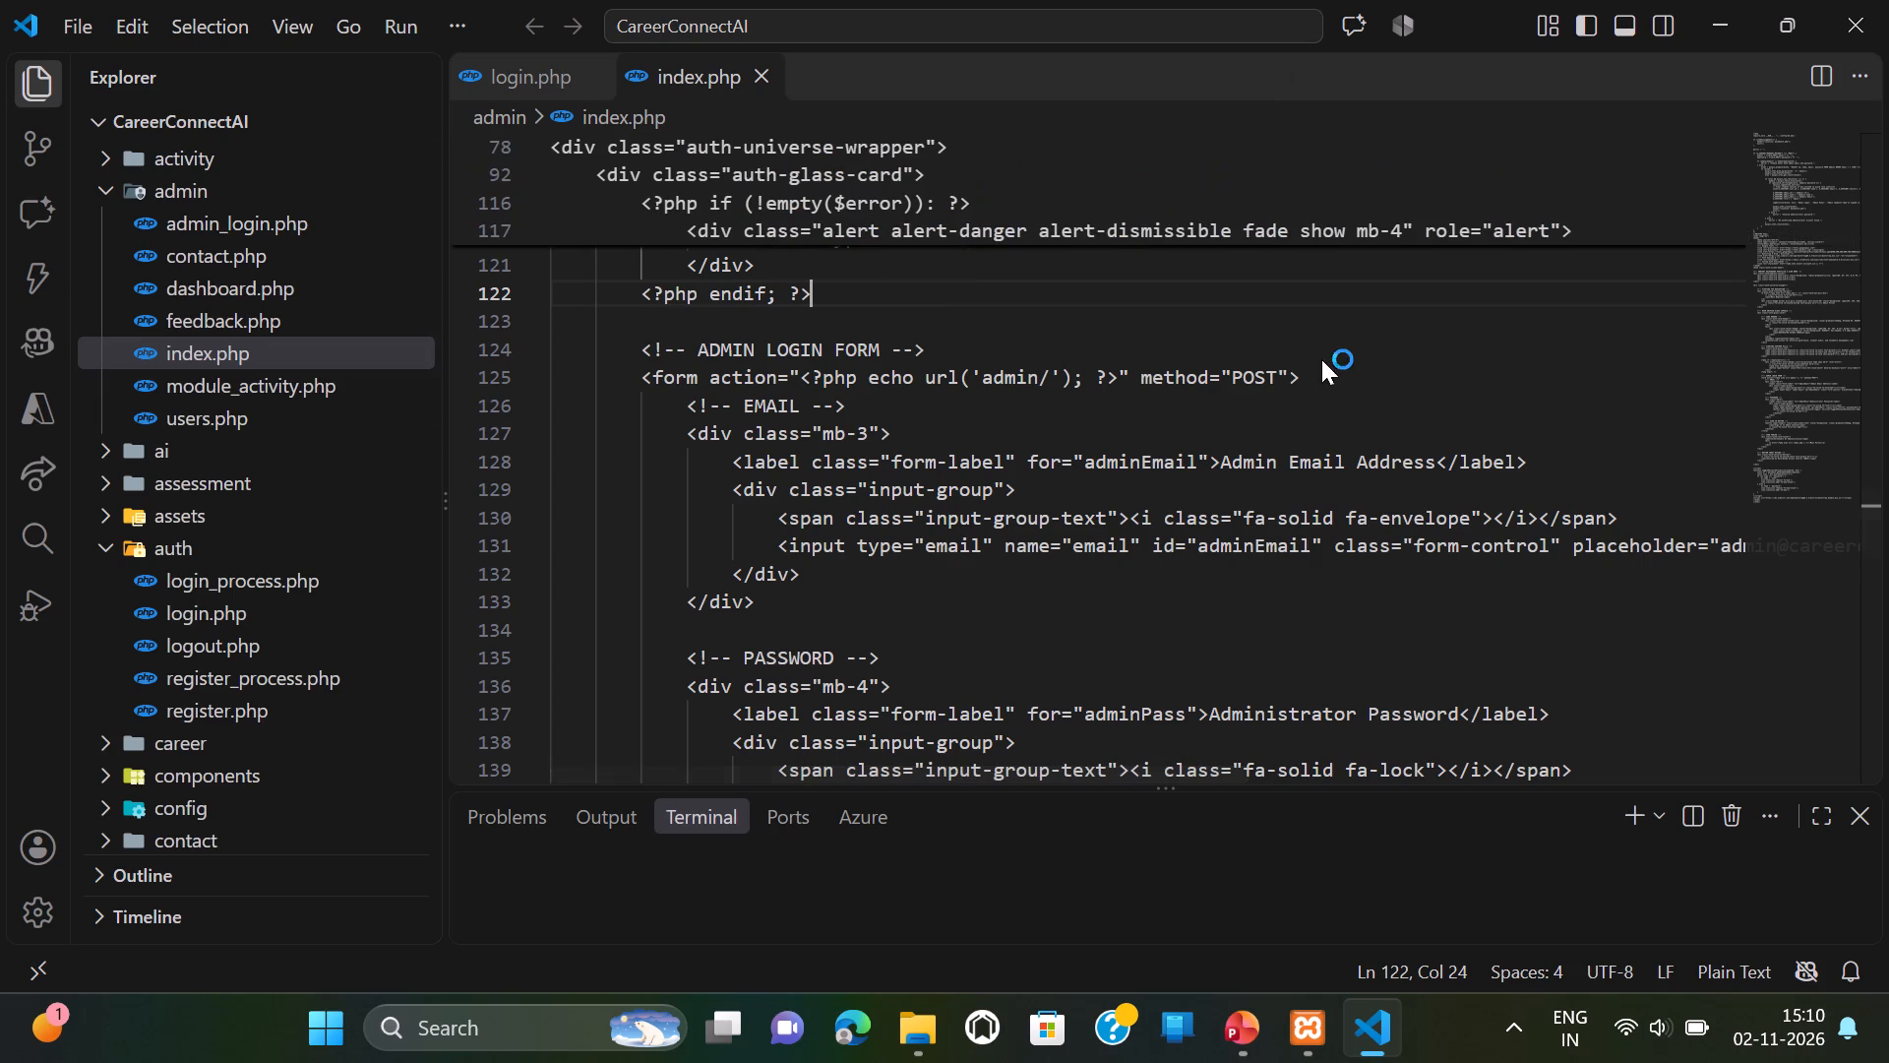
# Enlarge the terminal area, interrupt the restored terminal session and dismiss the resulting notification.
pyautogui.moveTo(982, 788); pyautogui.dragTo(1017, 575)
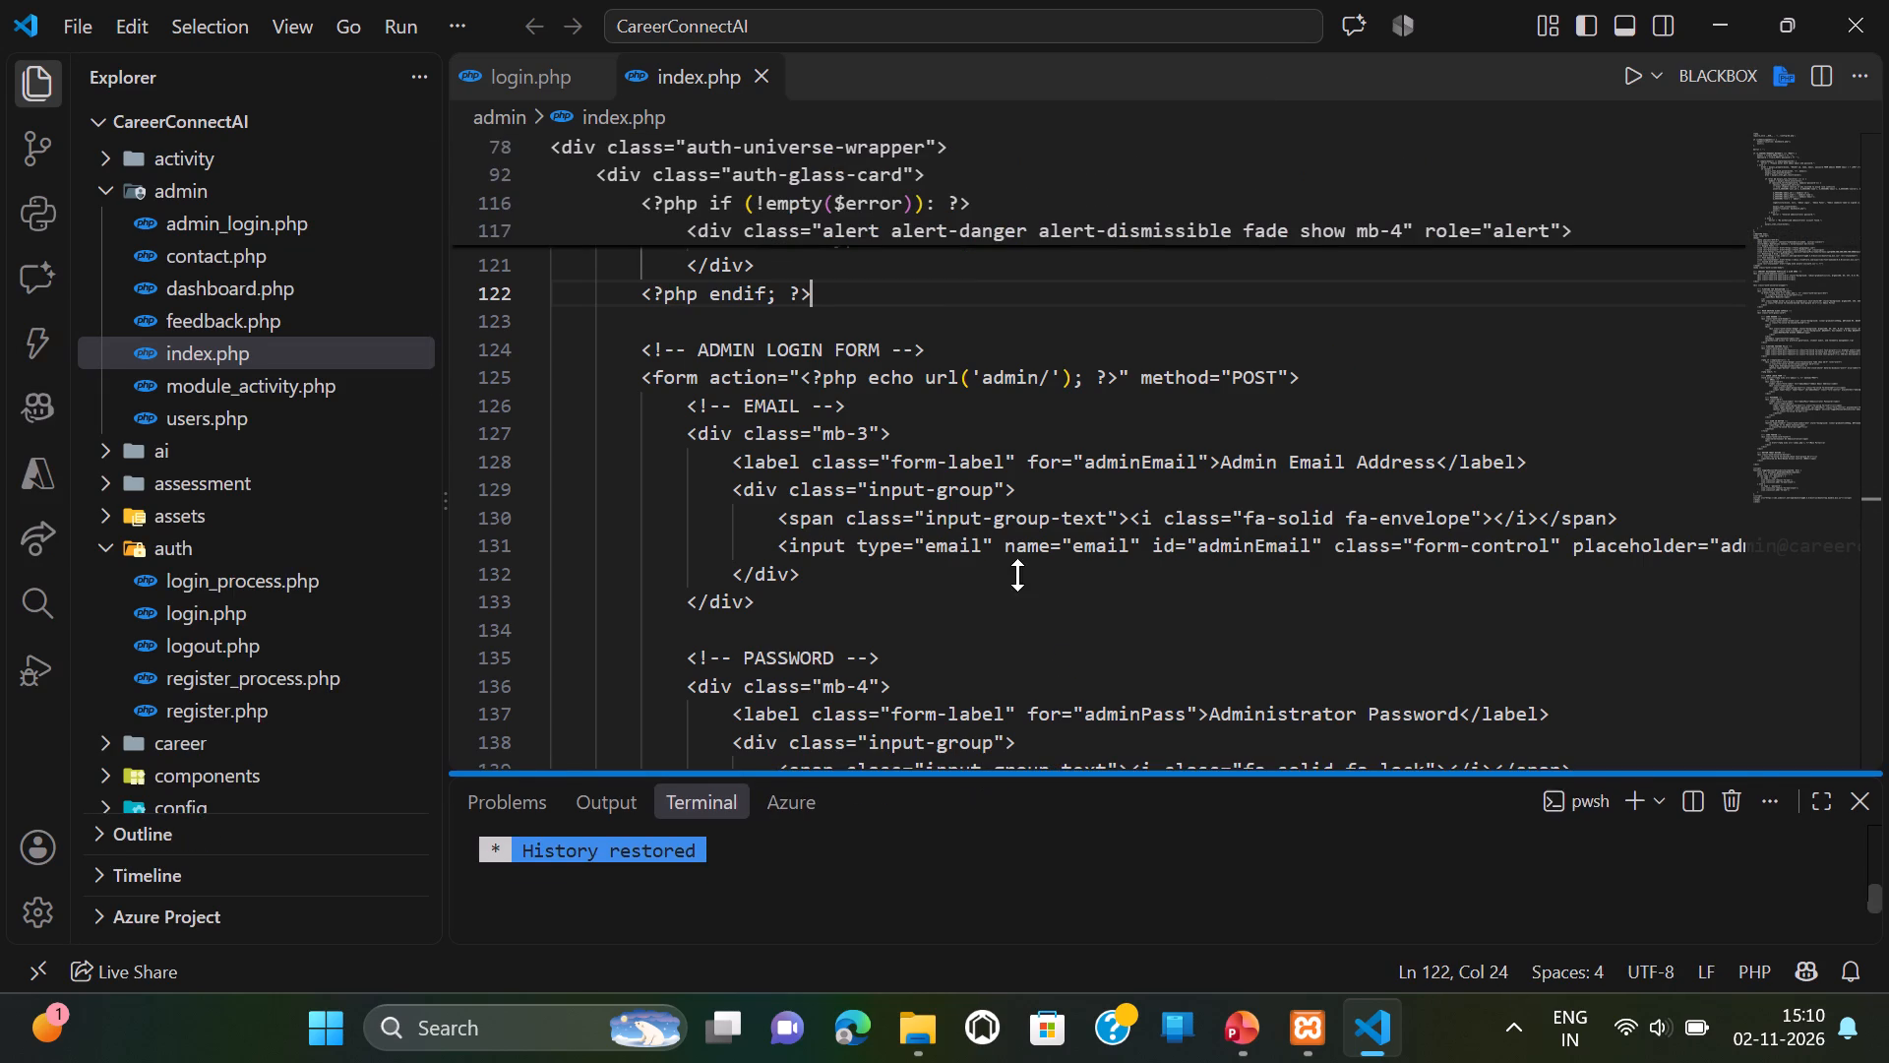
pyautogui.moveTo(1017, 575); pyautogui.dragTo(1028, 465)
pyautogui.click(850, 846)
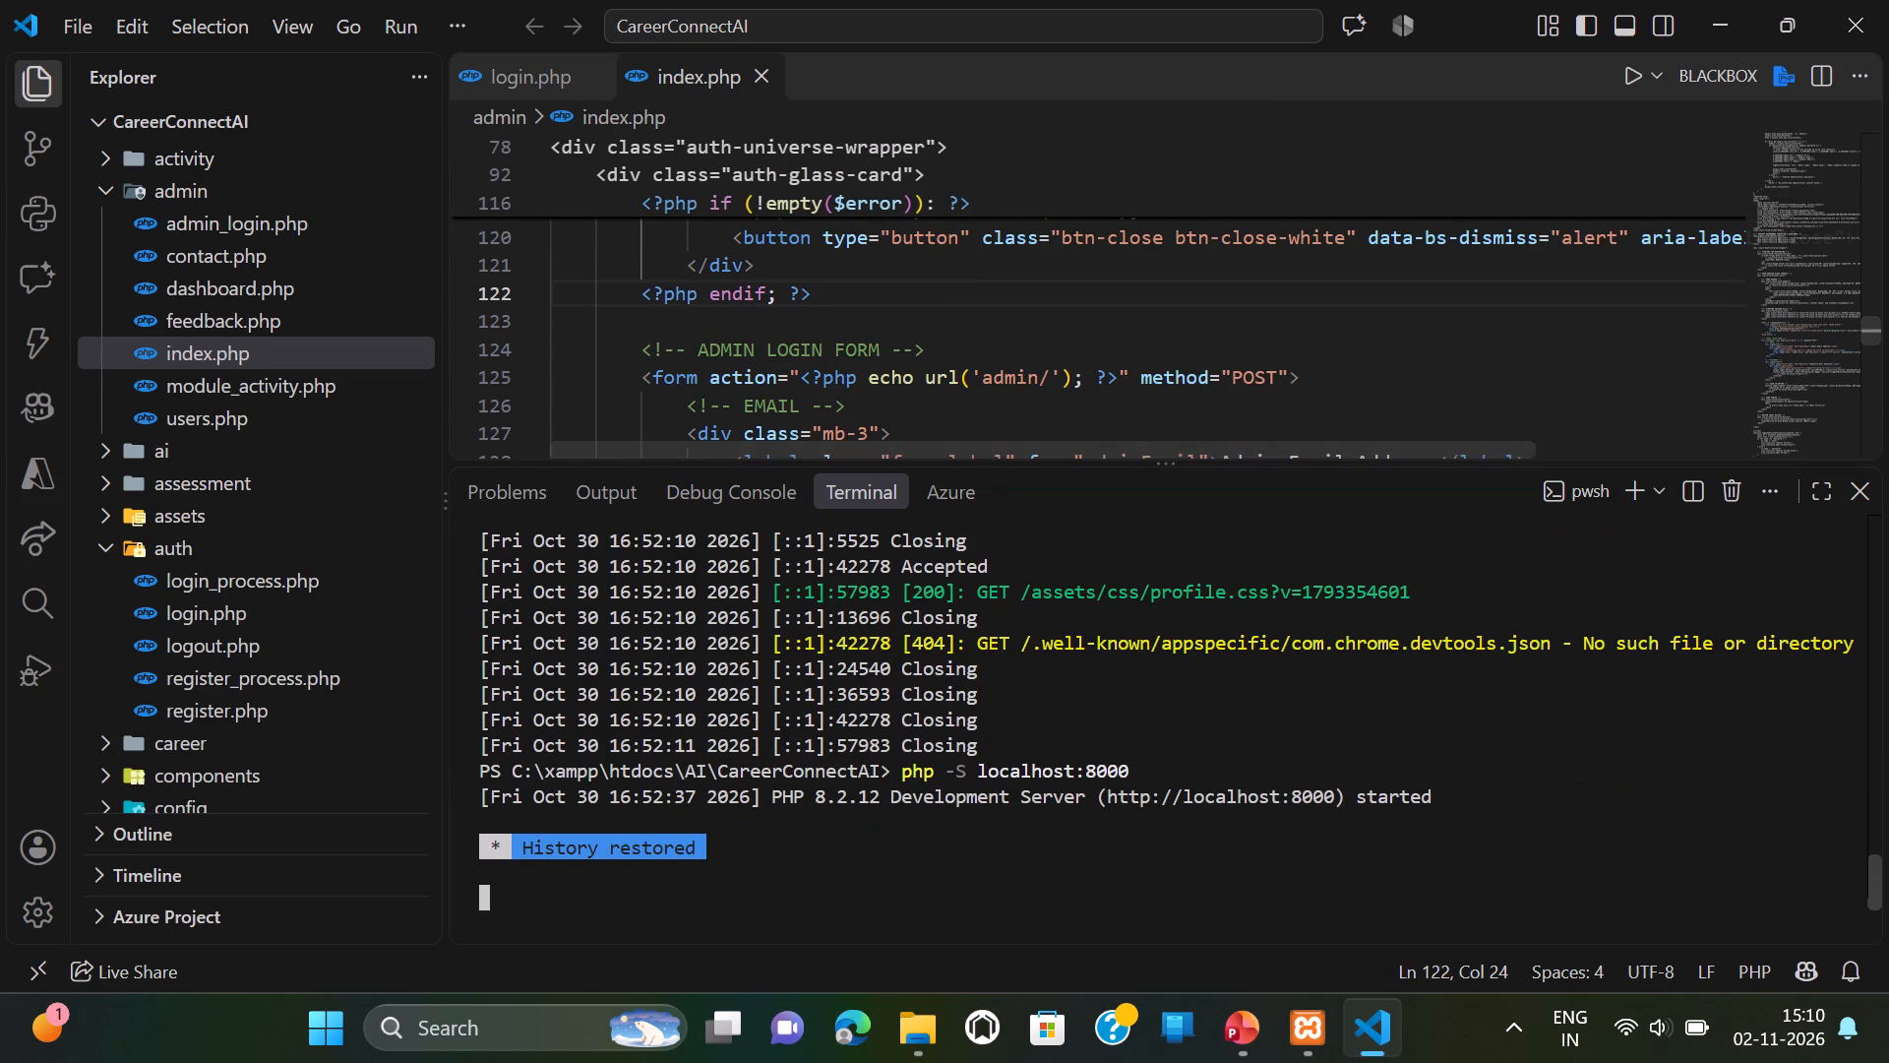
pyautogui.hotkey('ctrl', 'c')
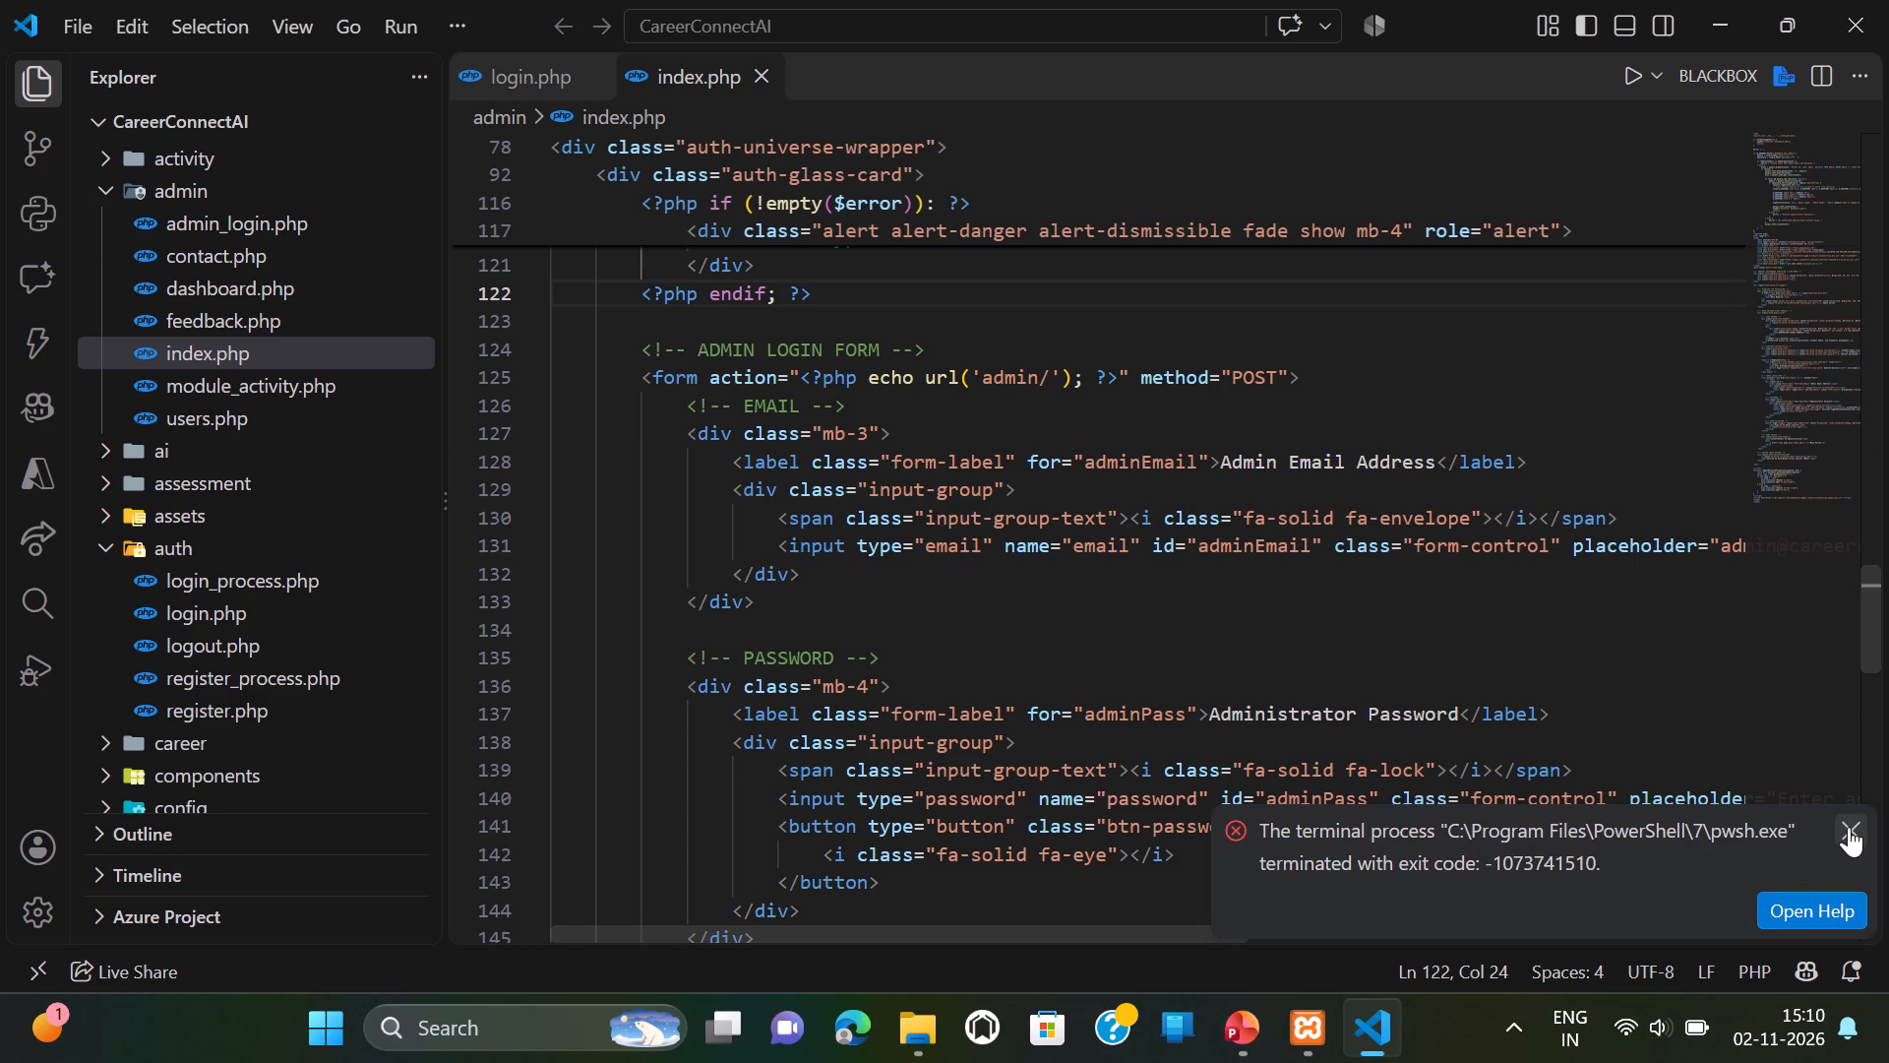
pyautogui.click(1847, 831)
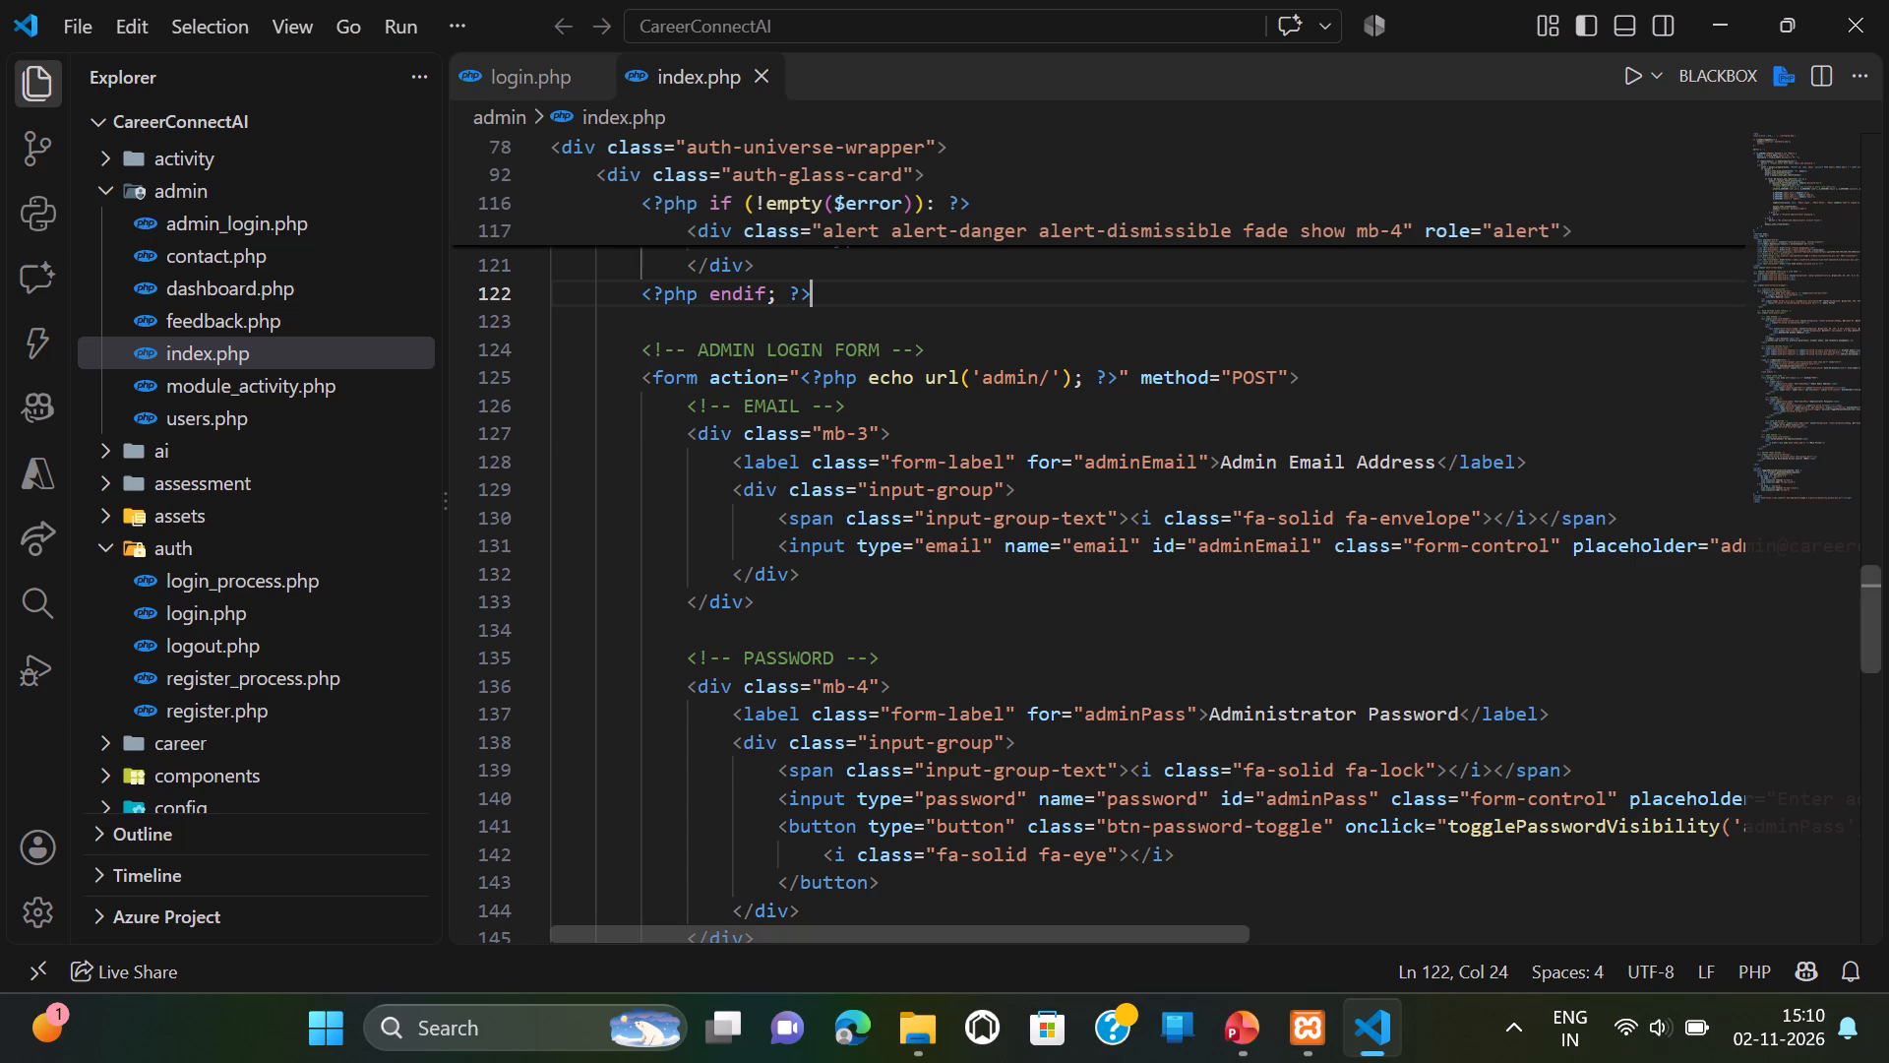
# Start the PHP server in a new terminal with "php -S localhost:8000" and close the release notes.
pyautogui.hotkey('ctrl', 'shift', '`')
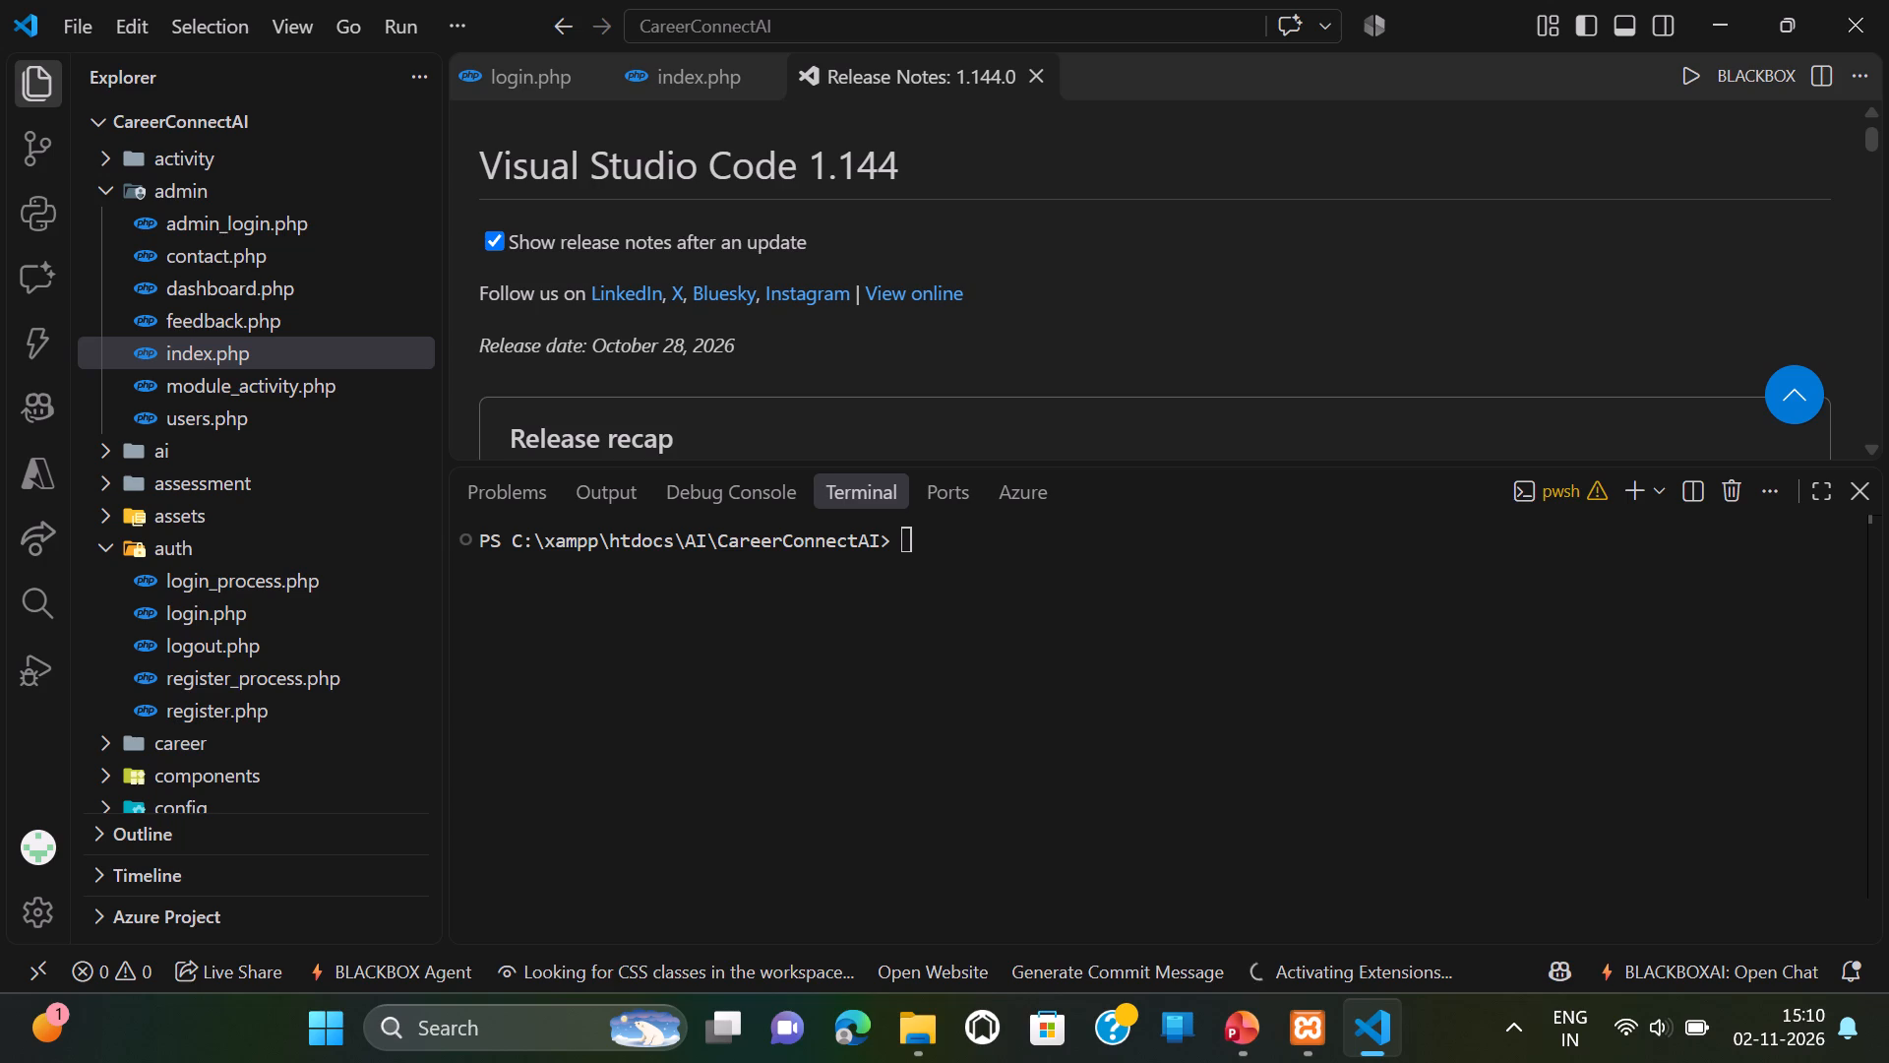
pyautogui.click(1067, 537)
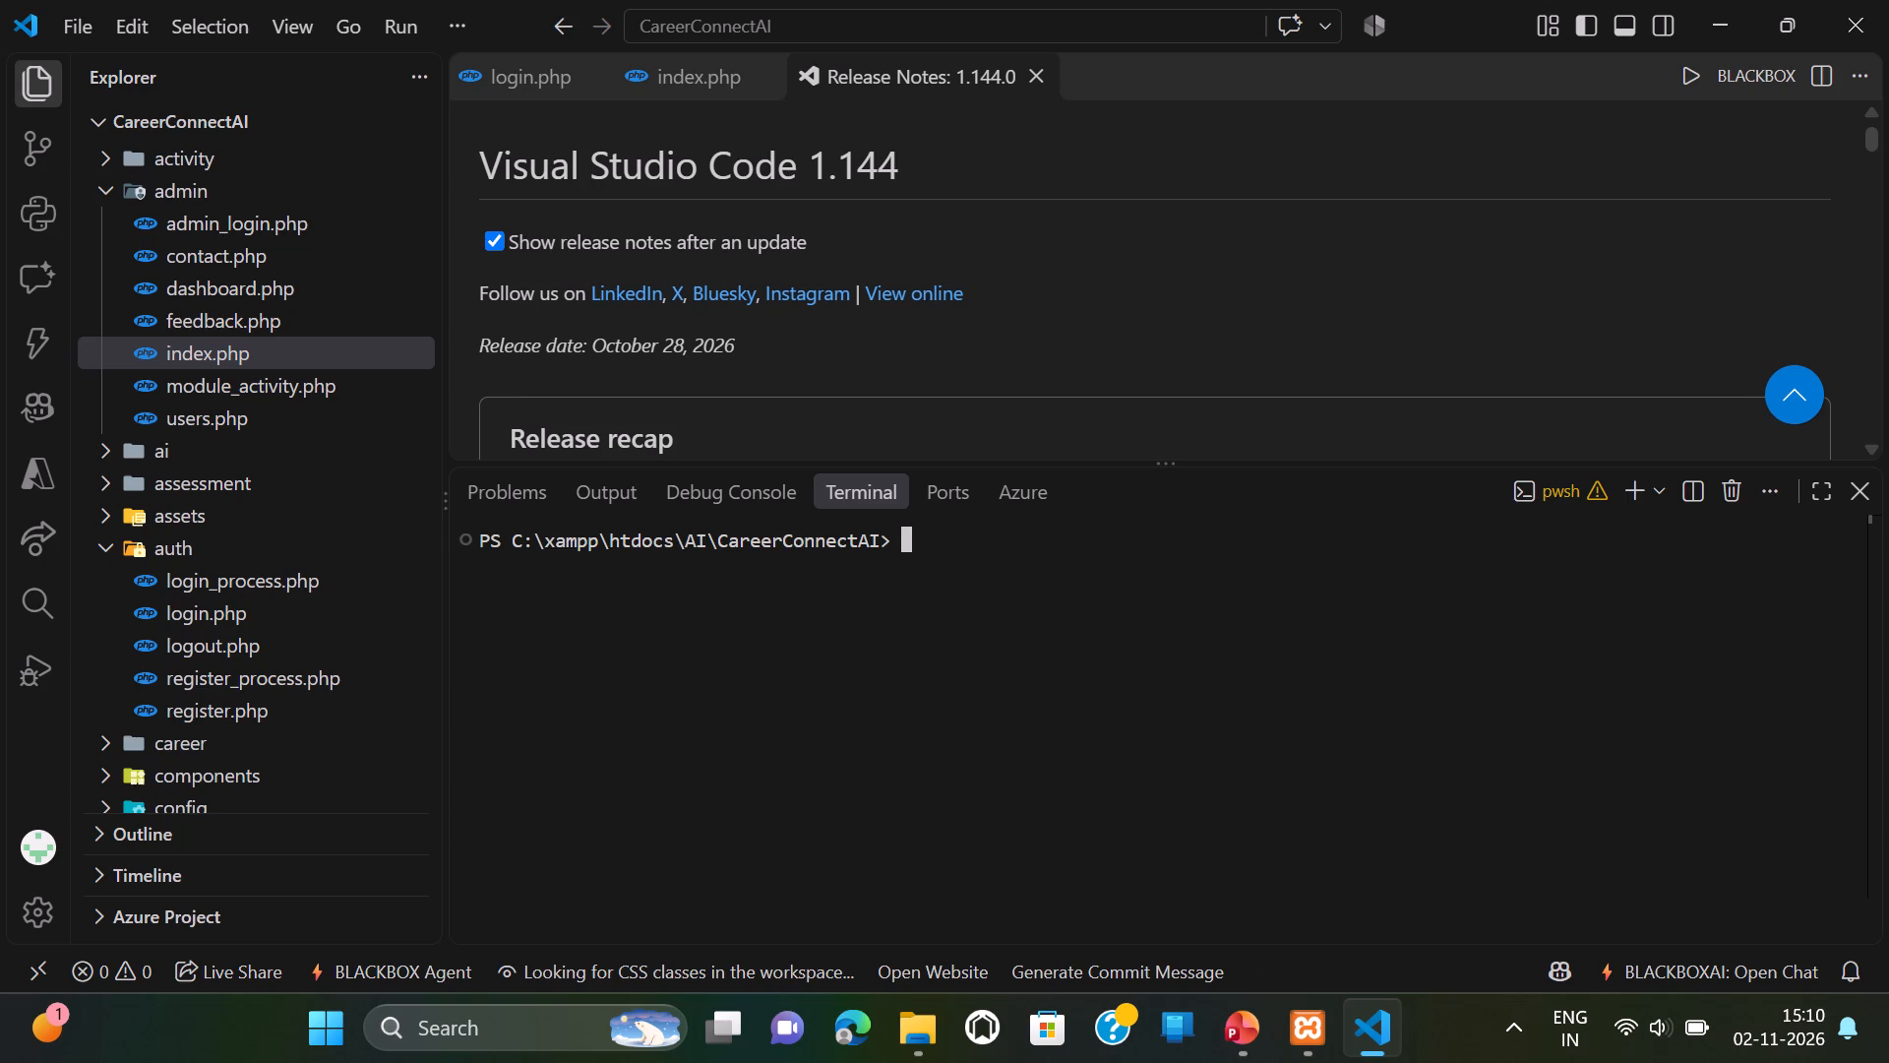
pyautogui.press('Up')
pyautogui.press('Up')
pyautogui.press('Down')
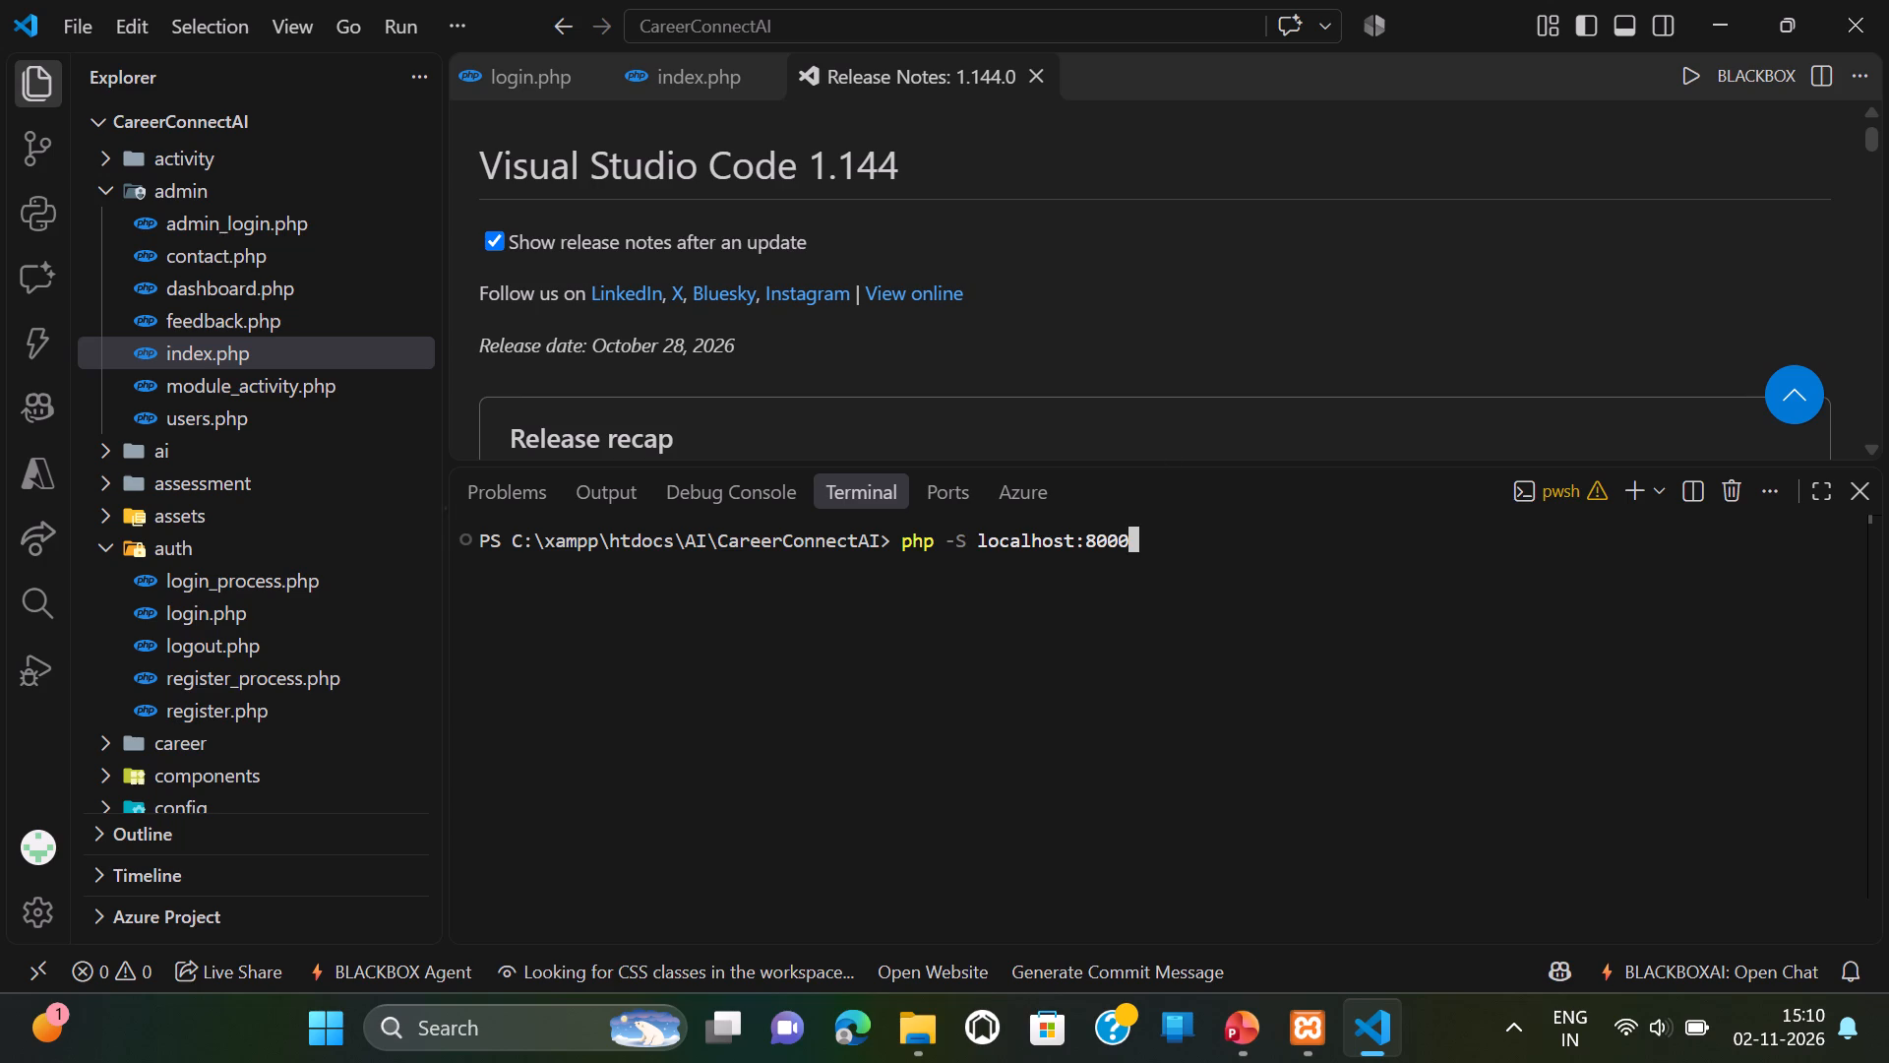
pyautogui.press('Return')
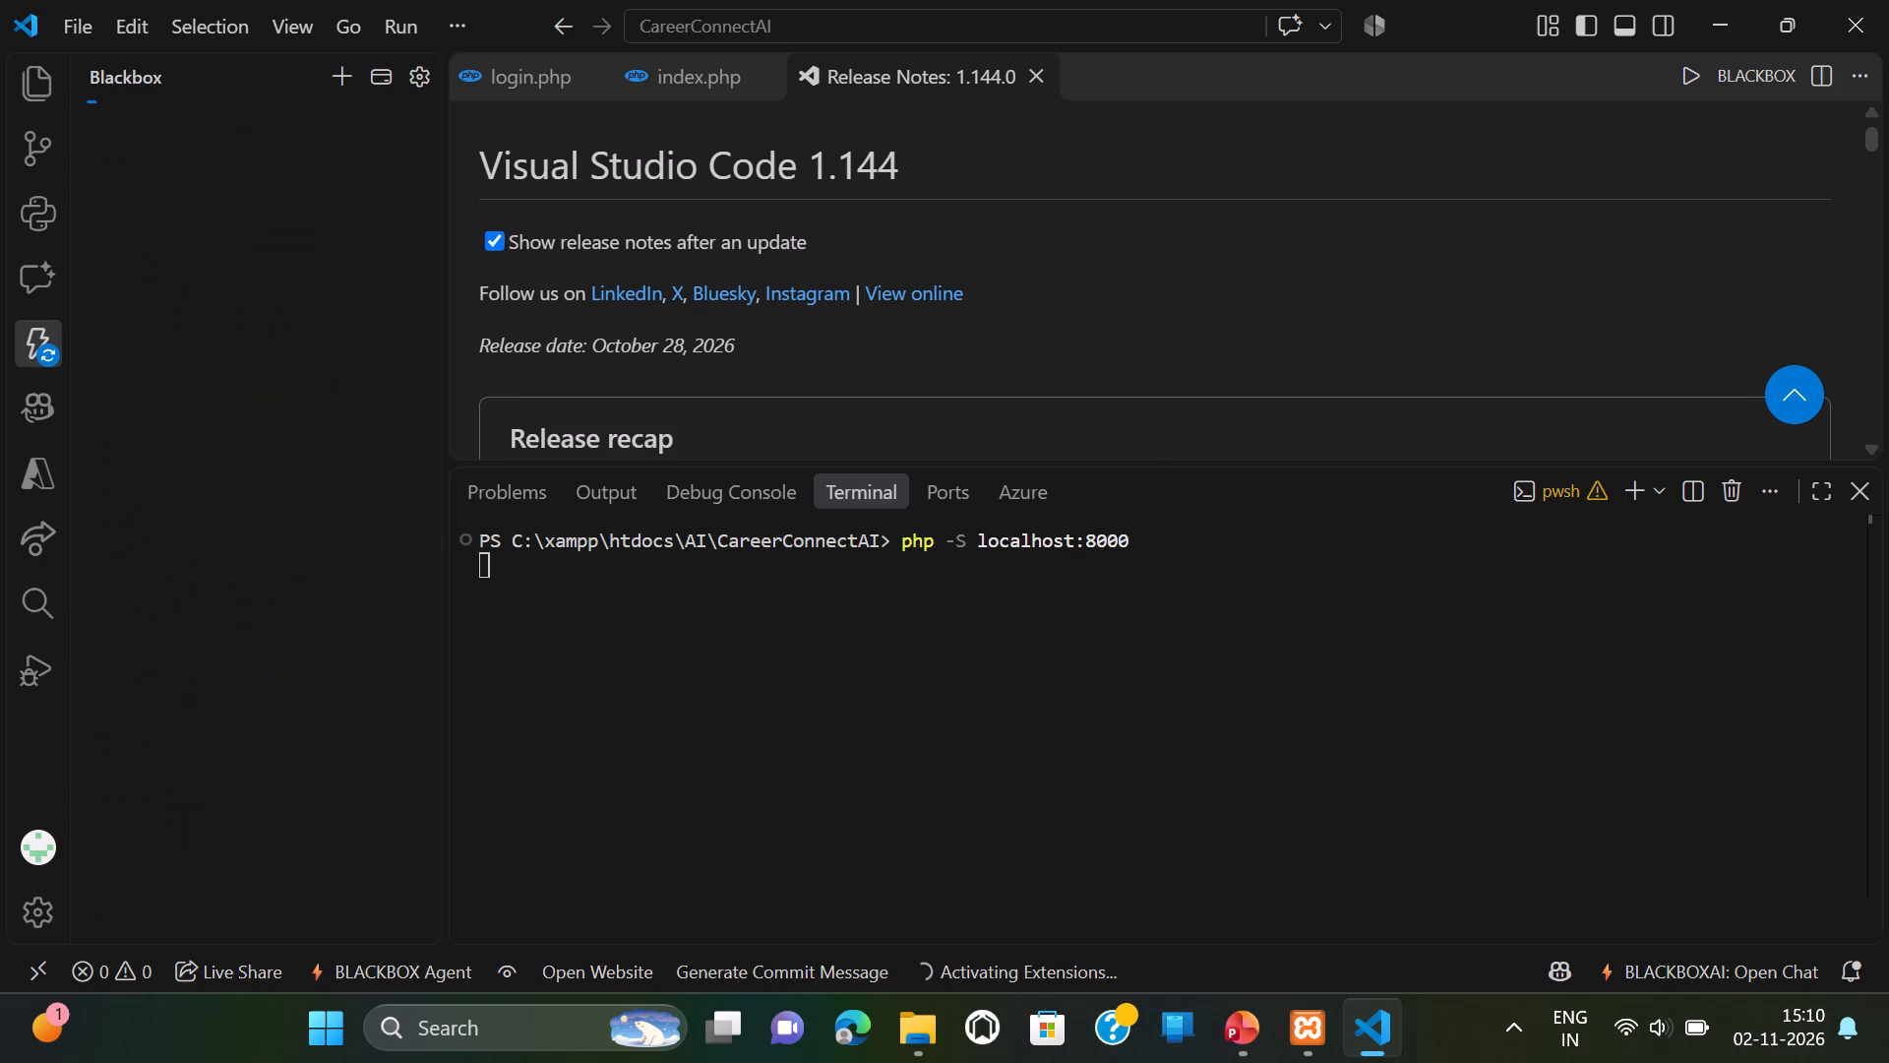
pyautogui.click(1040, 83)
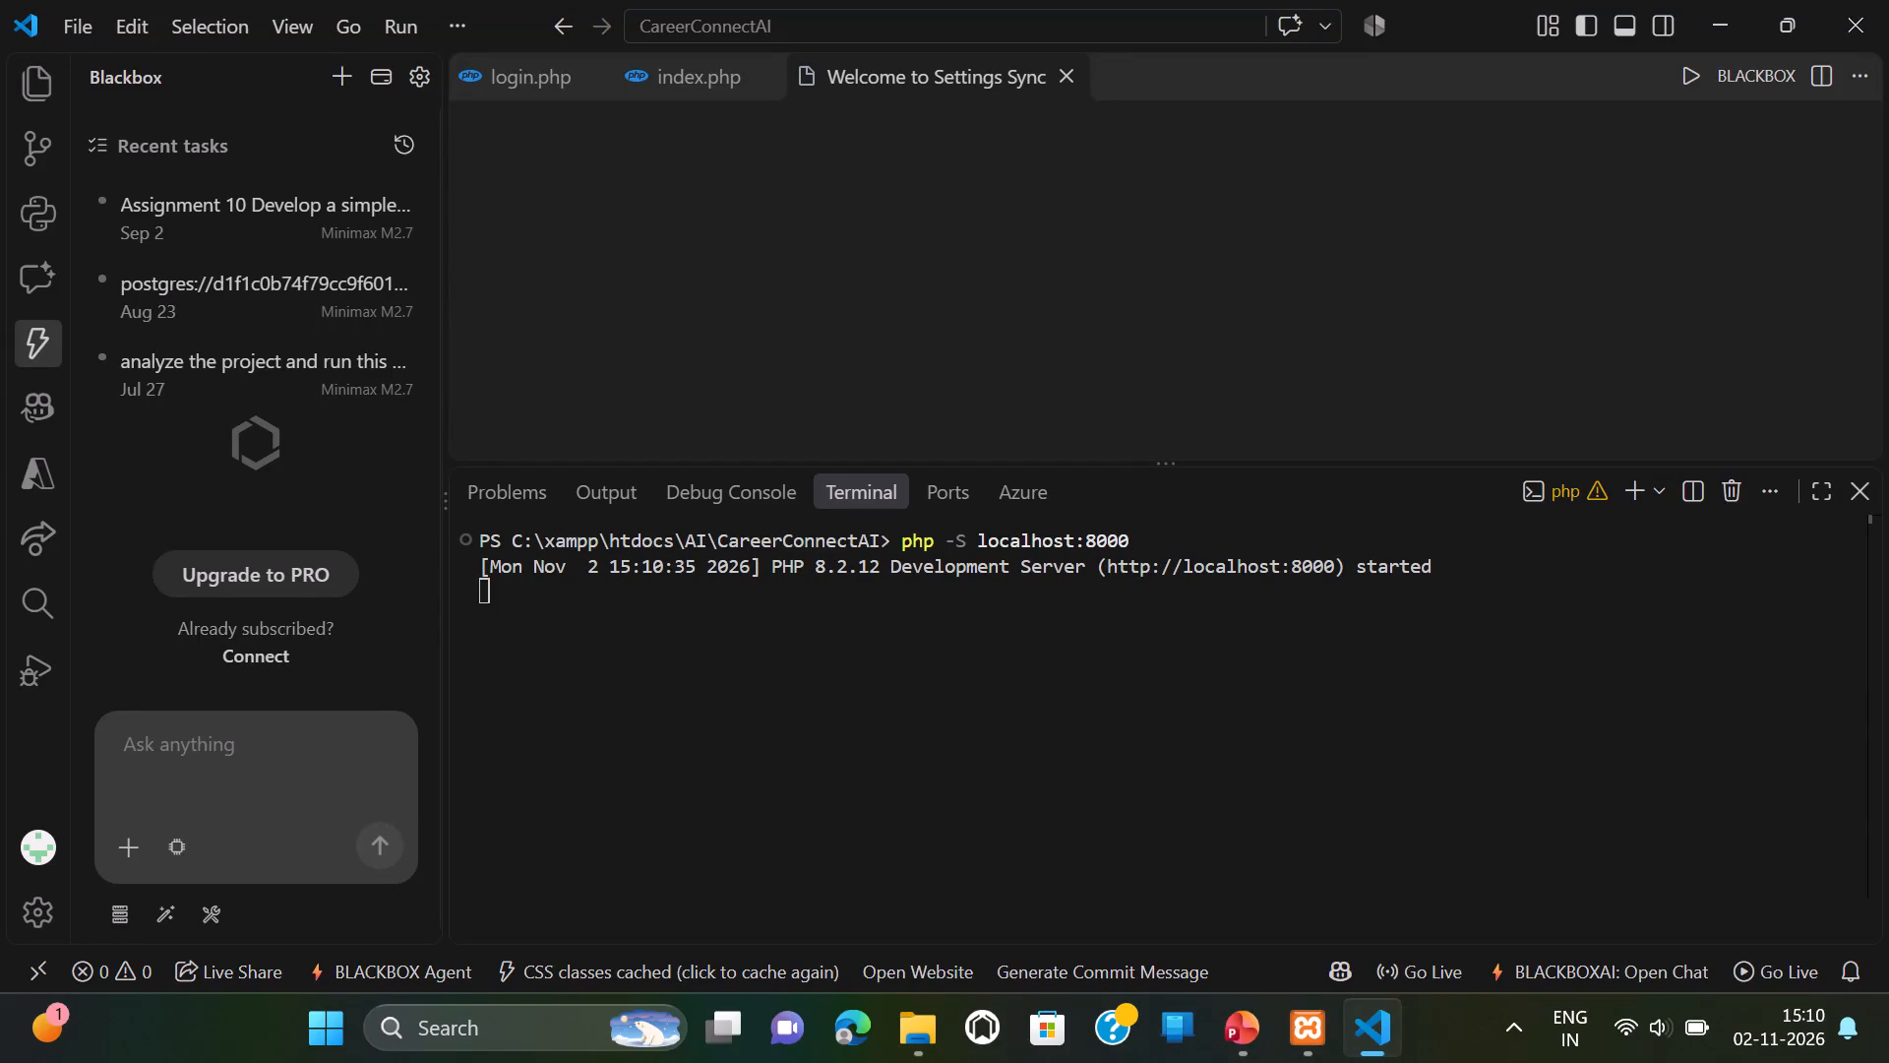
pyautogui.keyDown('ctrl'); pyautogui.click(1264, 567); pyautogui.keyUp('ctrl')
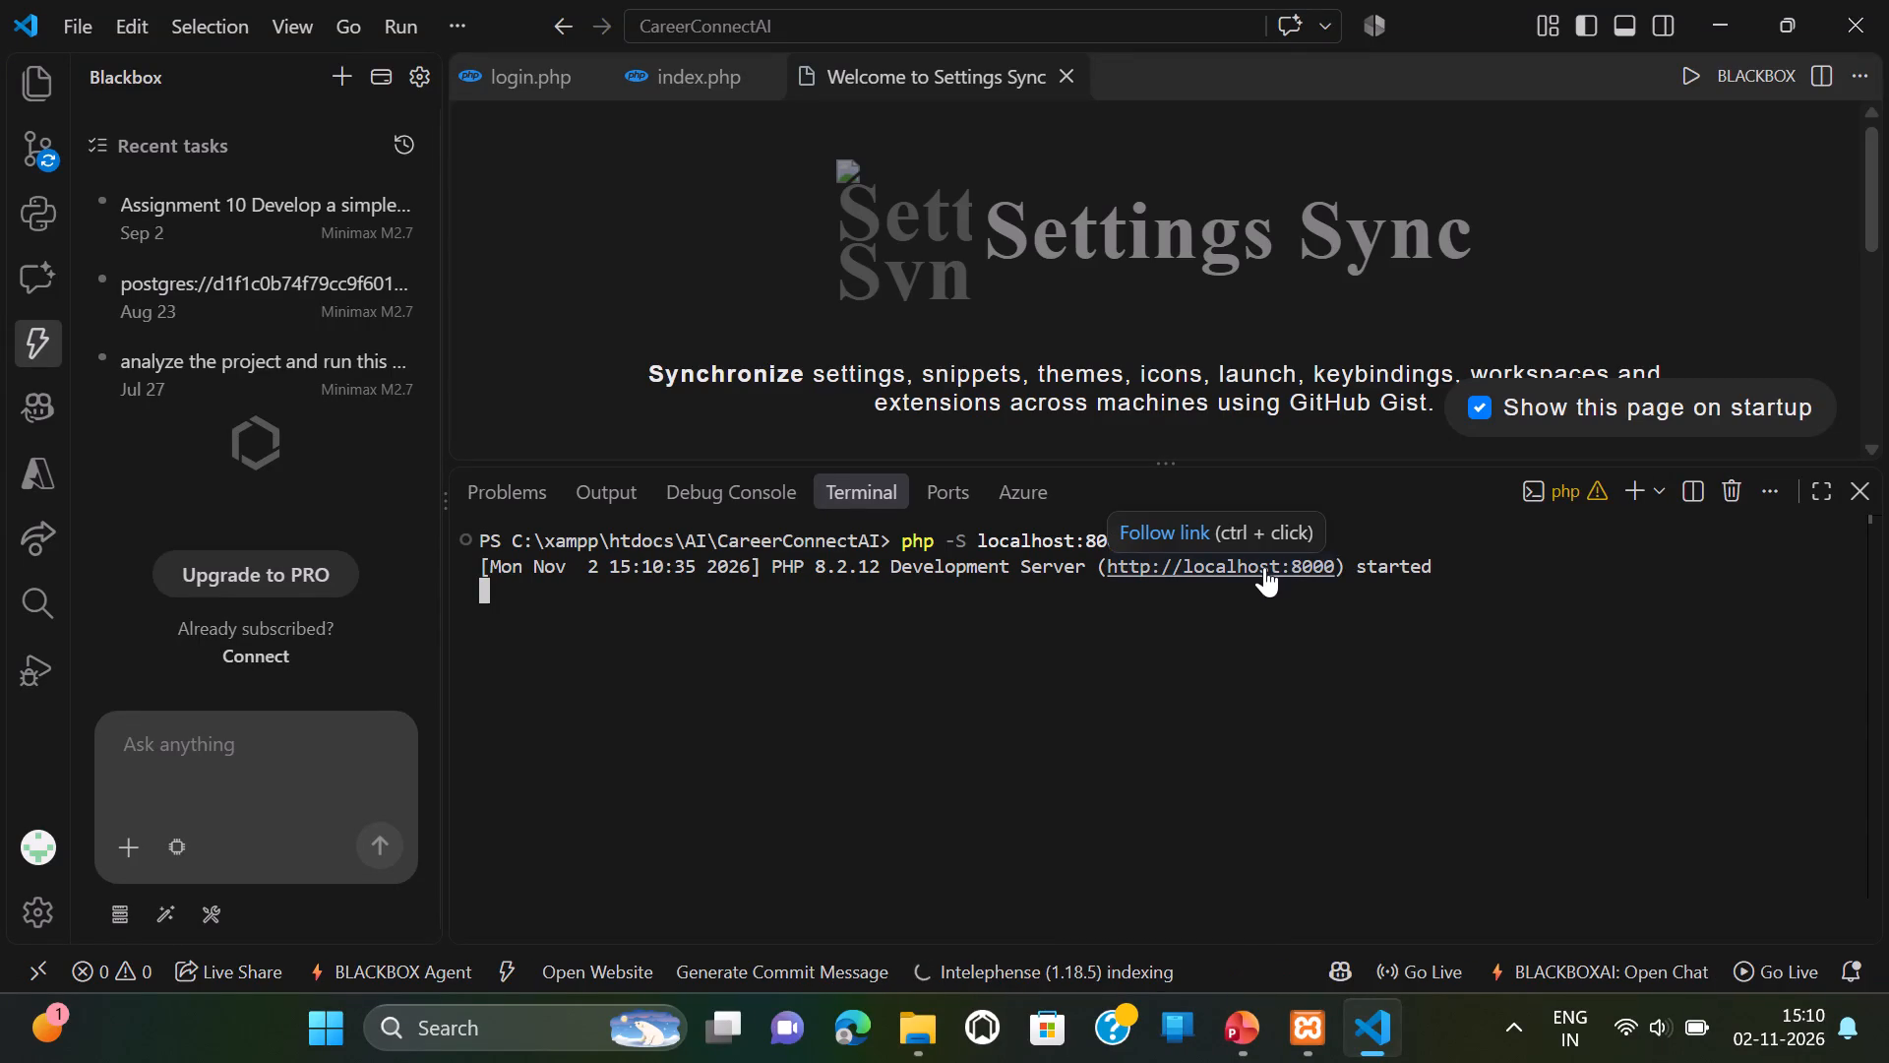
pyautogui.keyDown('ctrl'); pyautogui.click(1264, 567); pyautogui.keyUp('ctrl')
pyautogui.click(1095, 127)
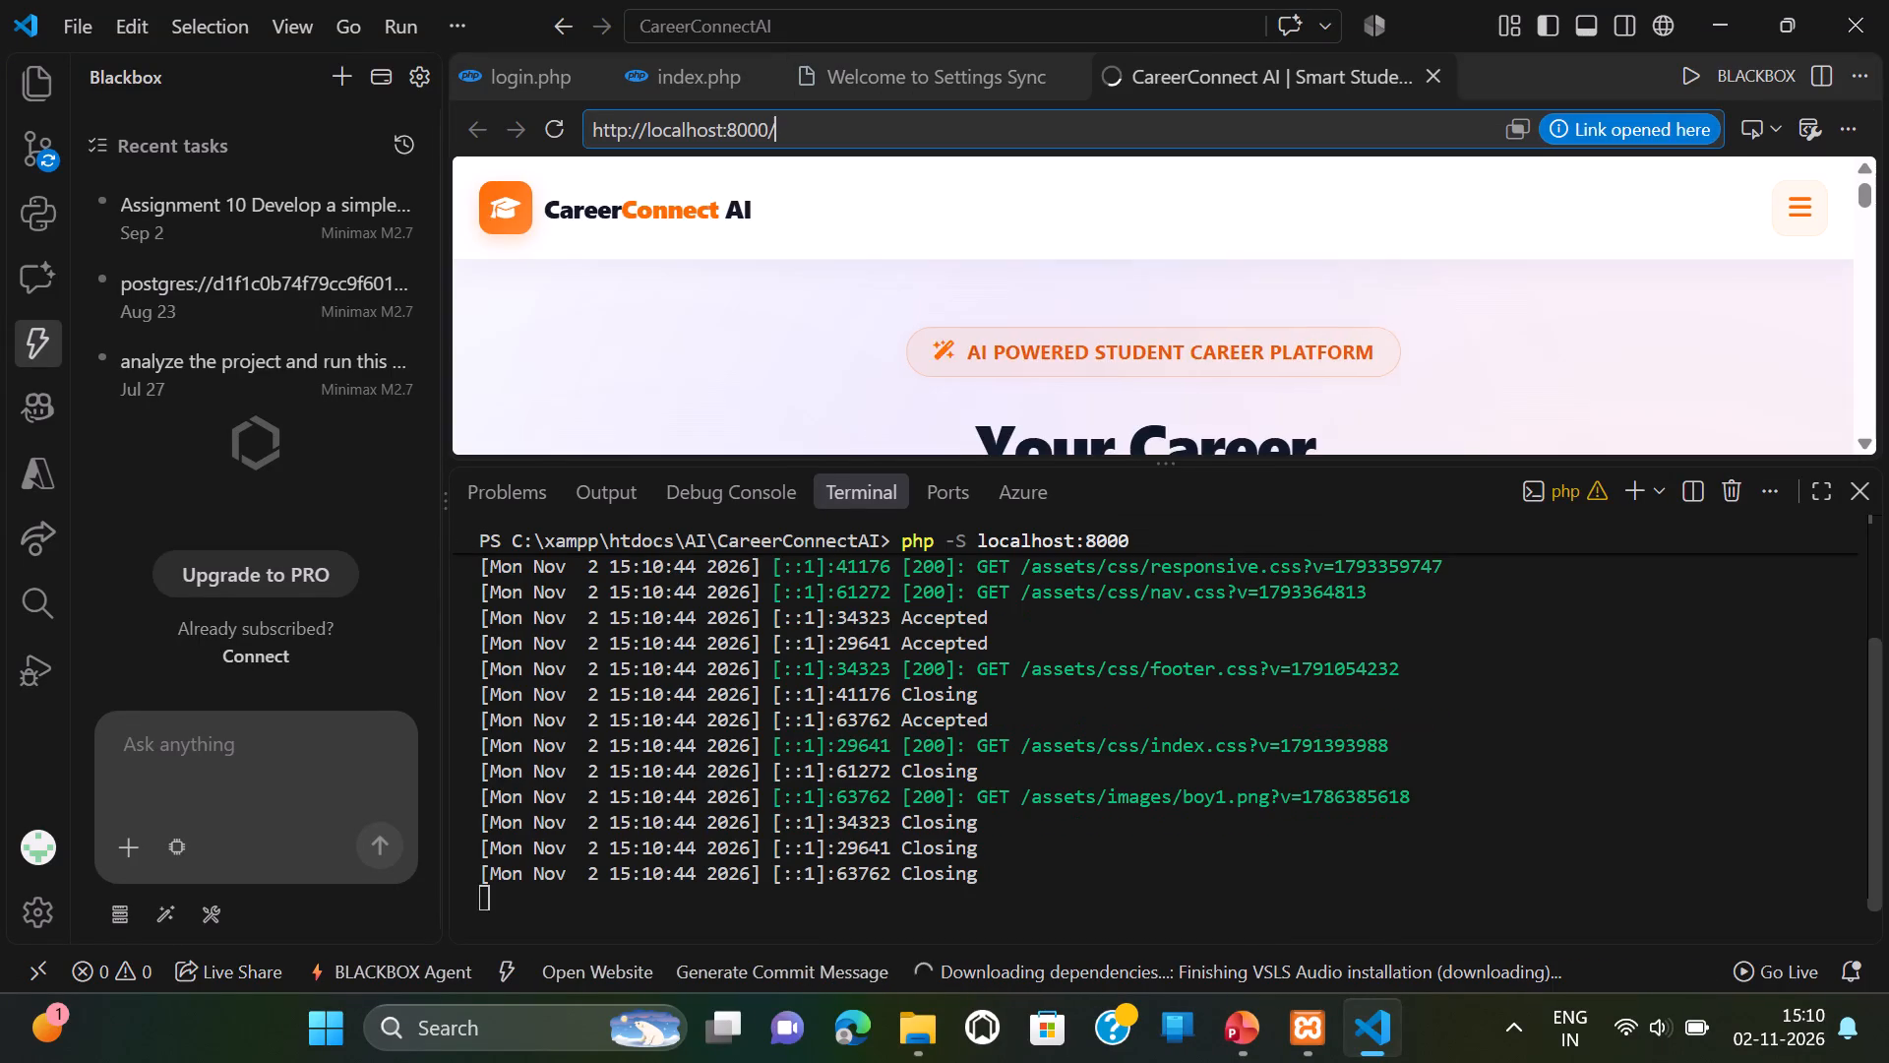
pyautogui.hotkey('ctrl', 'c')
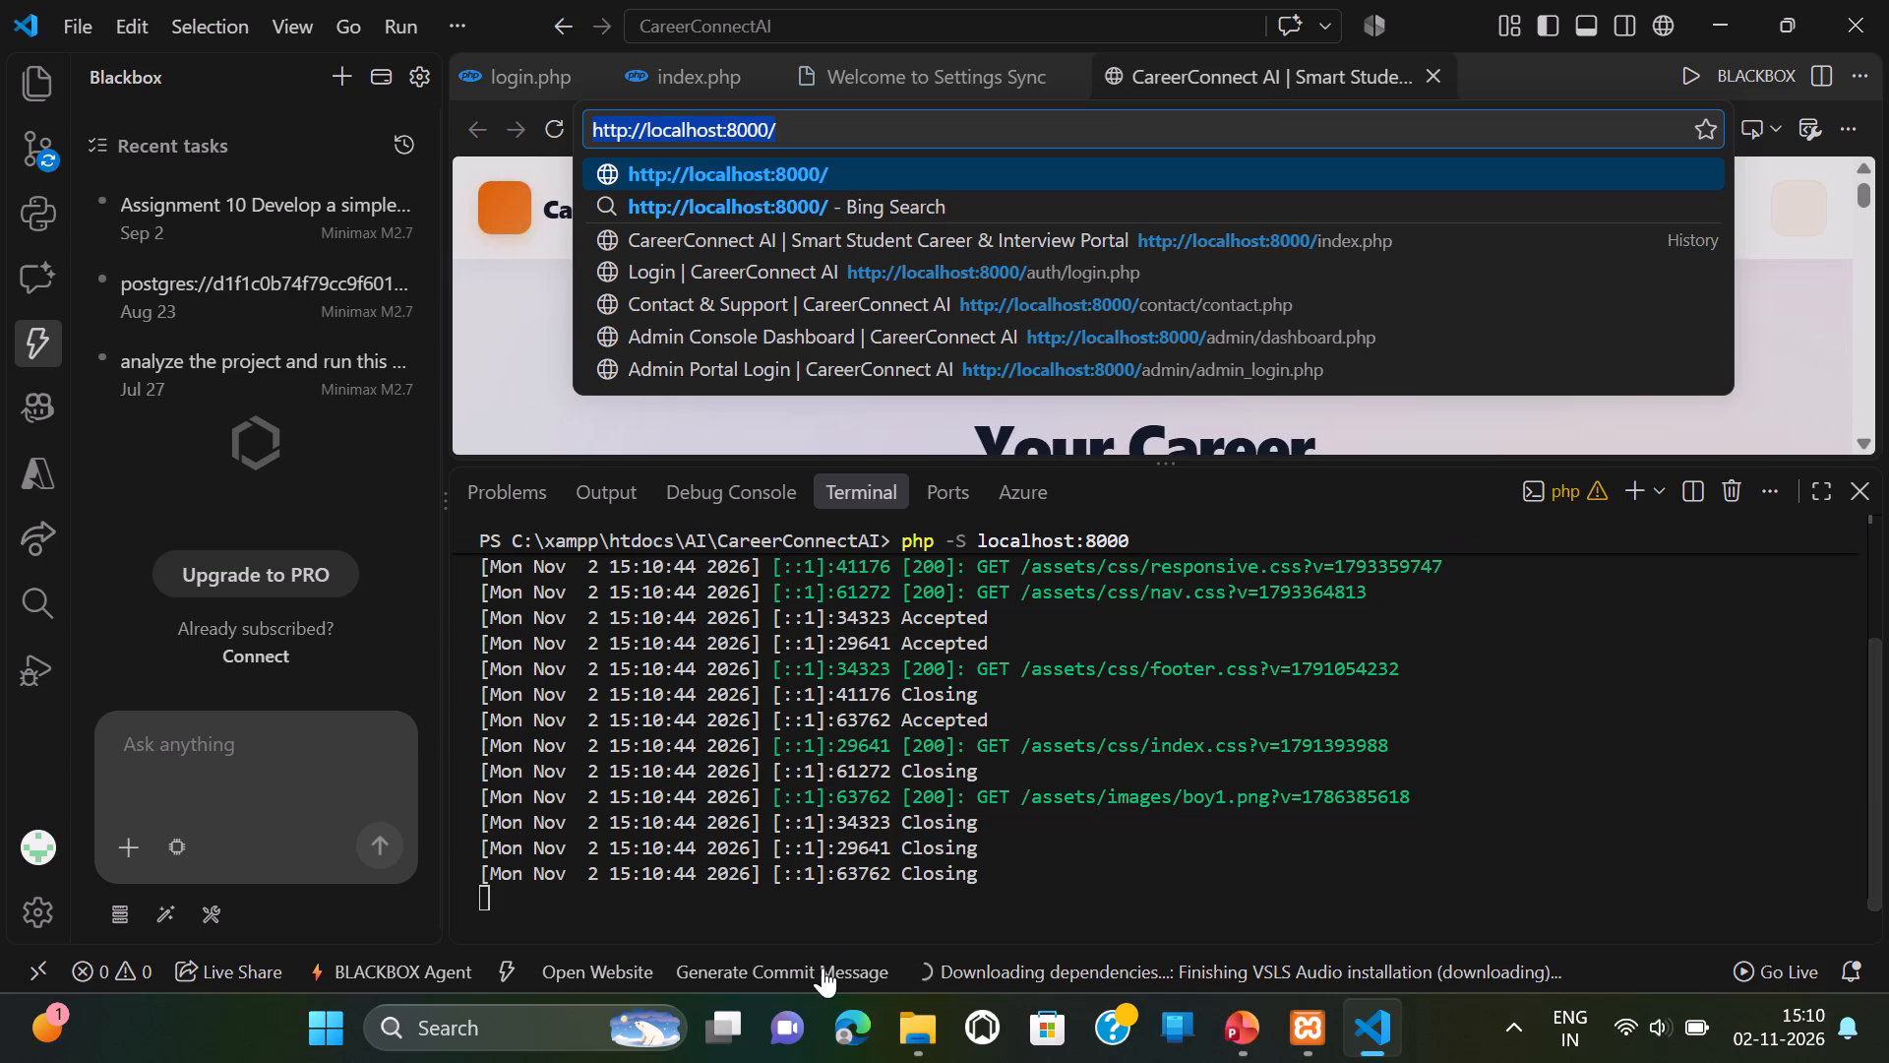
pyautogui.click(845, 1043)
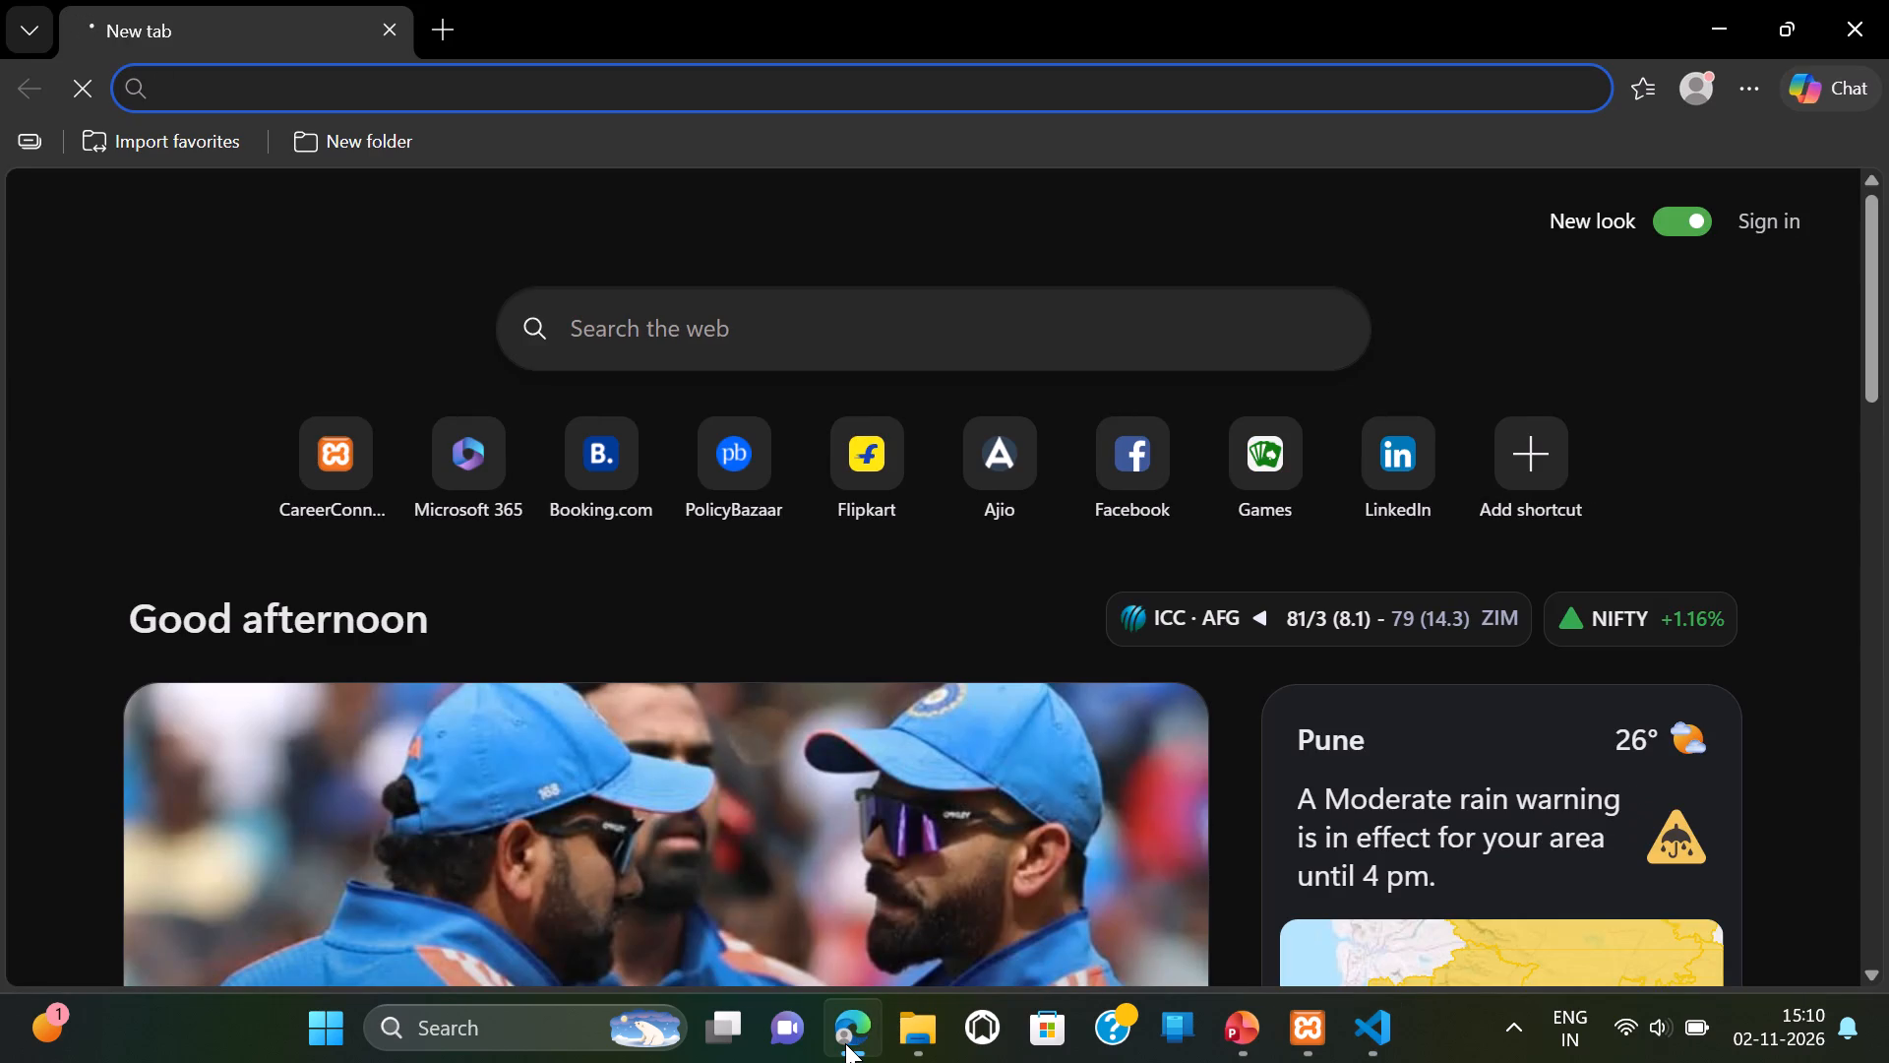
pyautogui.hotkey('ctrl', 'v')
pyautogui.press('Return')
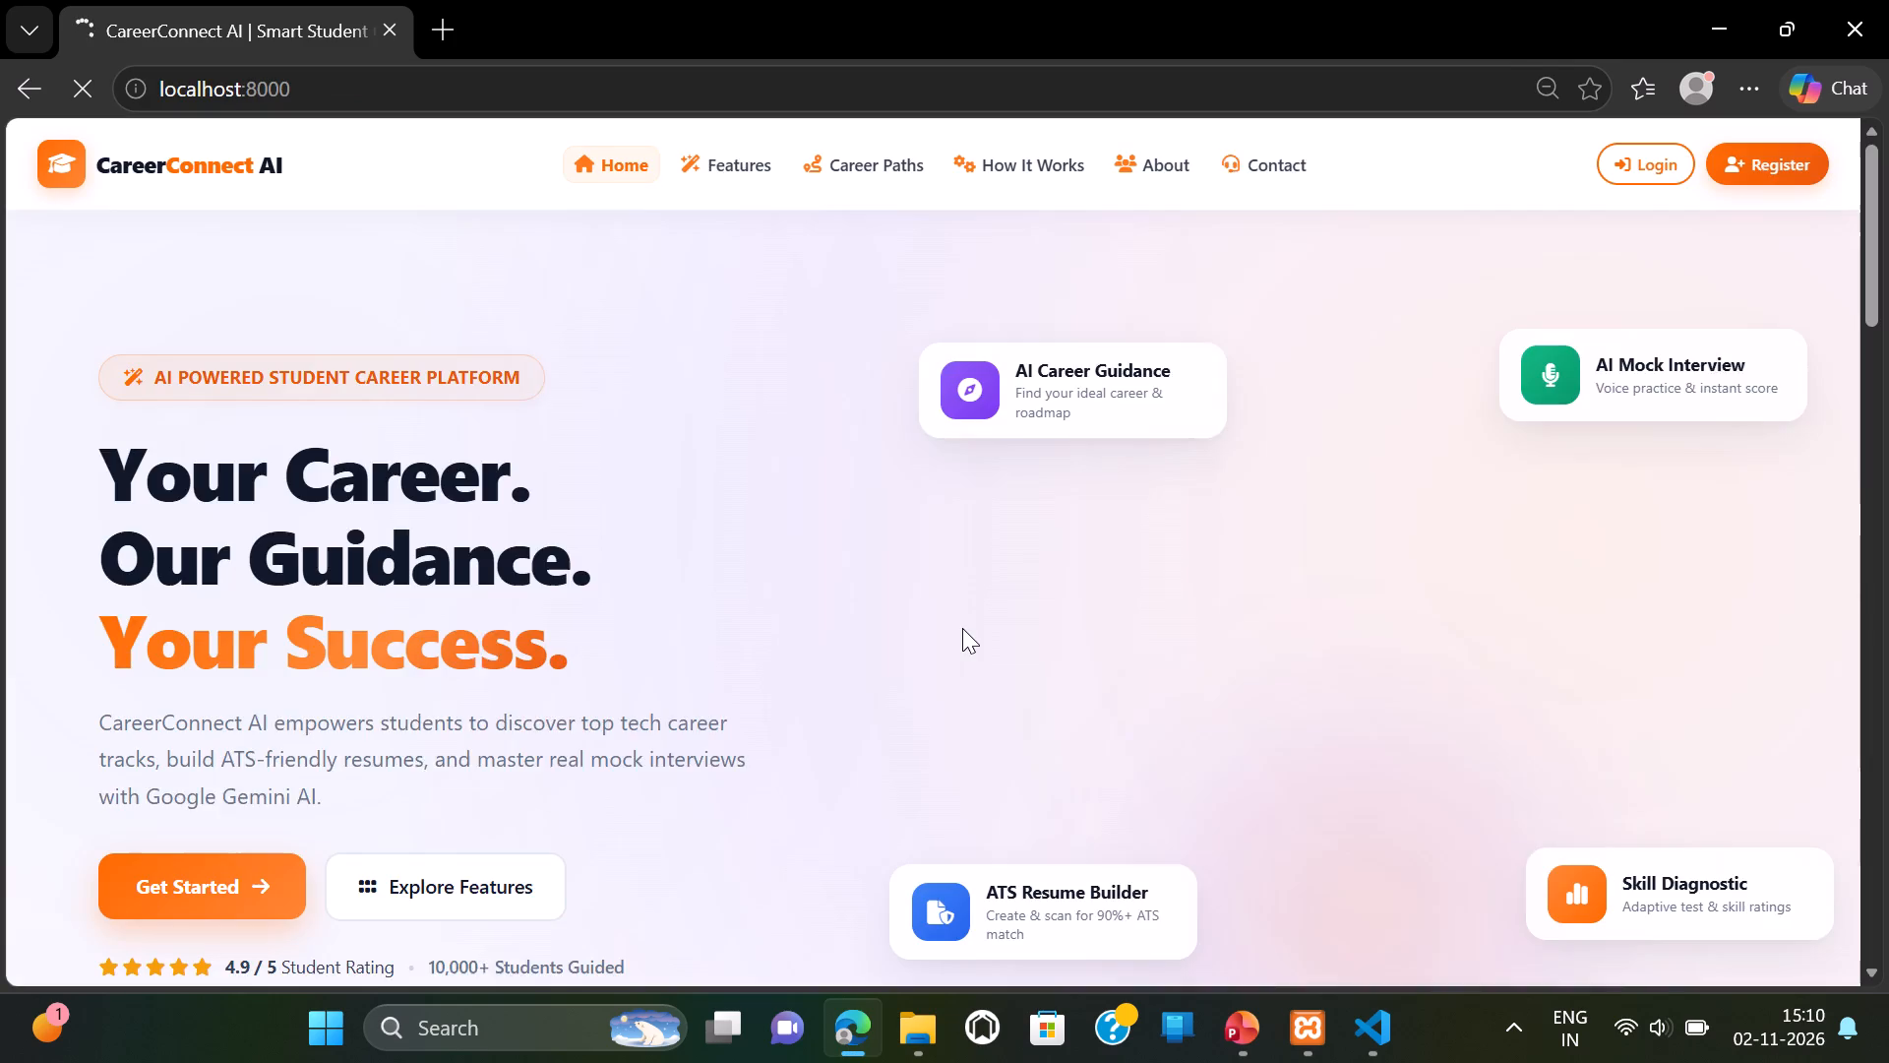
# Skim the CareerConnect AI home page and try to open its Login page.
pyautogui.scroll(-6, 1023, 538)
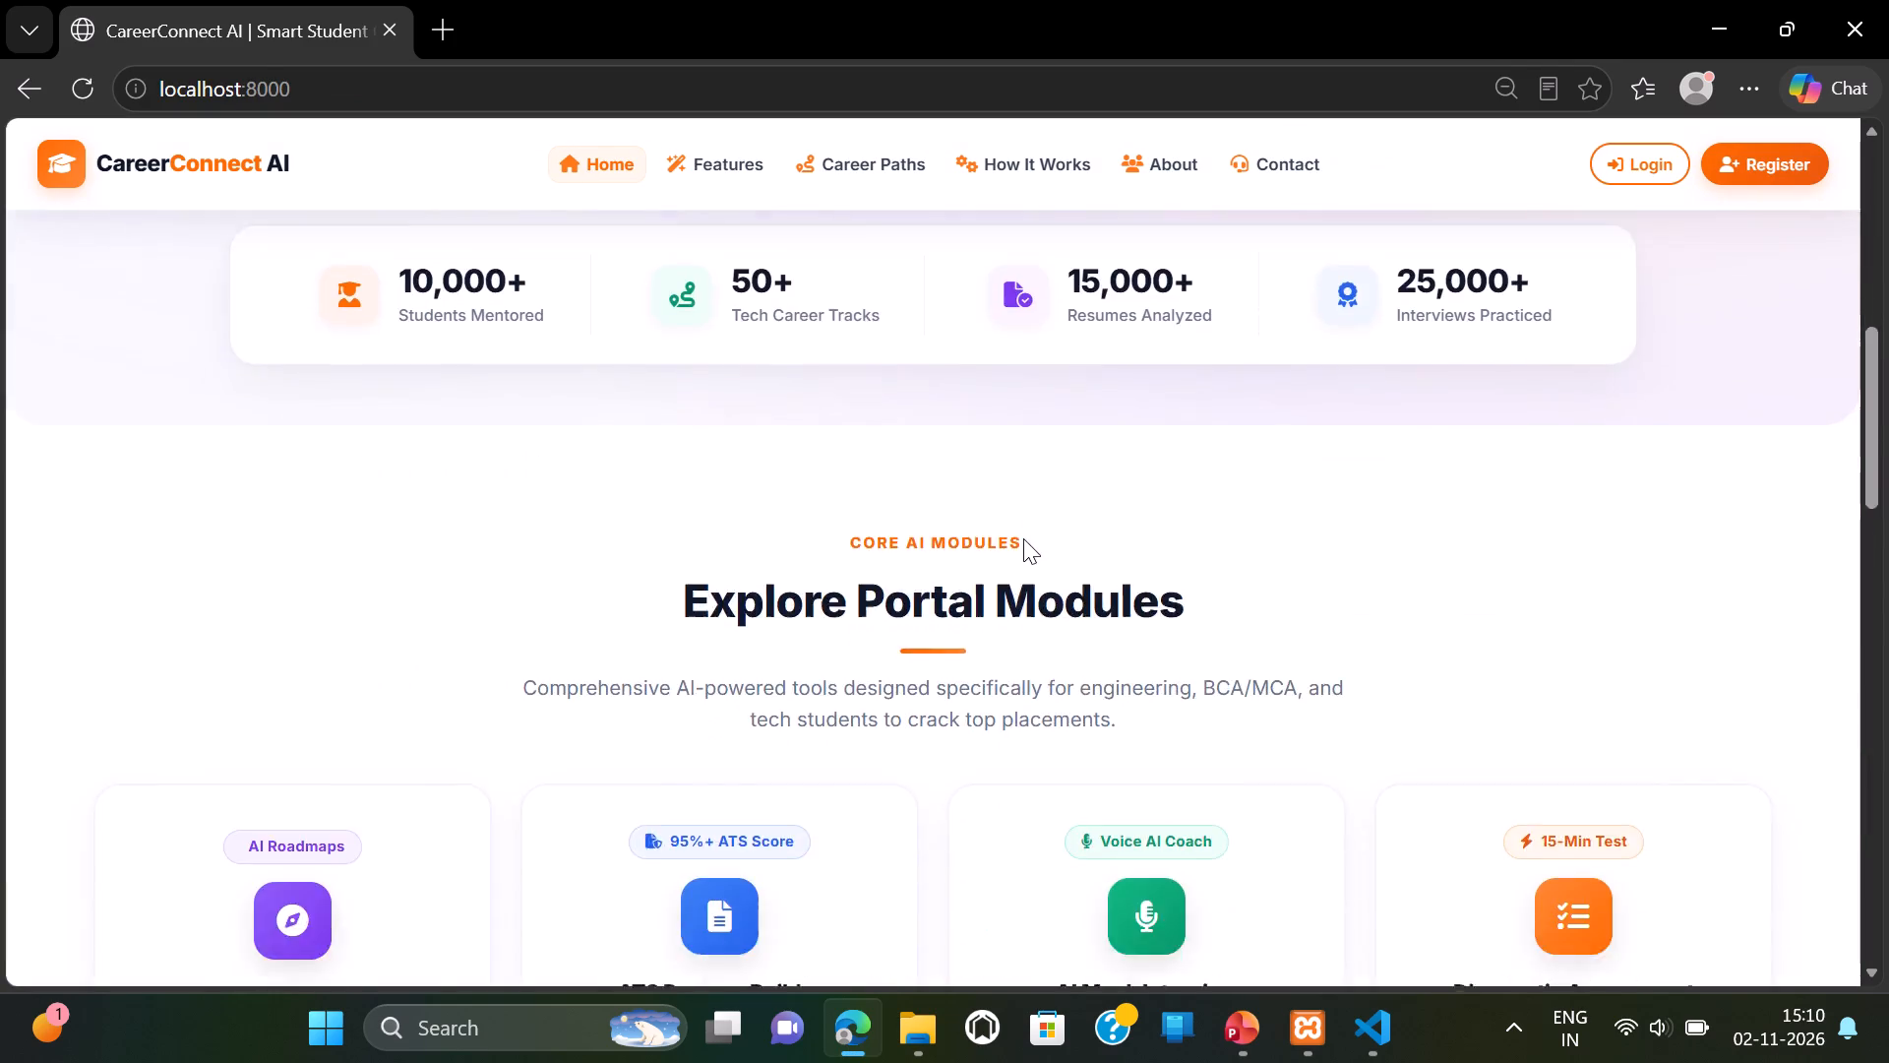
pyautogui.scroll(-4, 1023, 538)
pyautogui.scroll(6, 1023, 538)
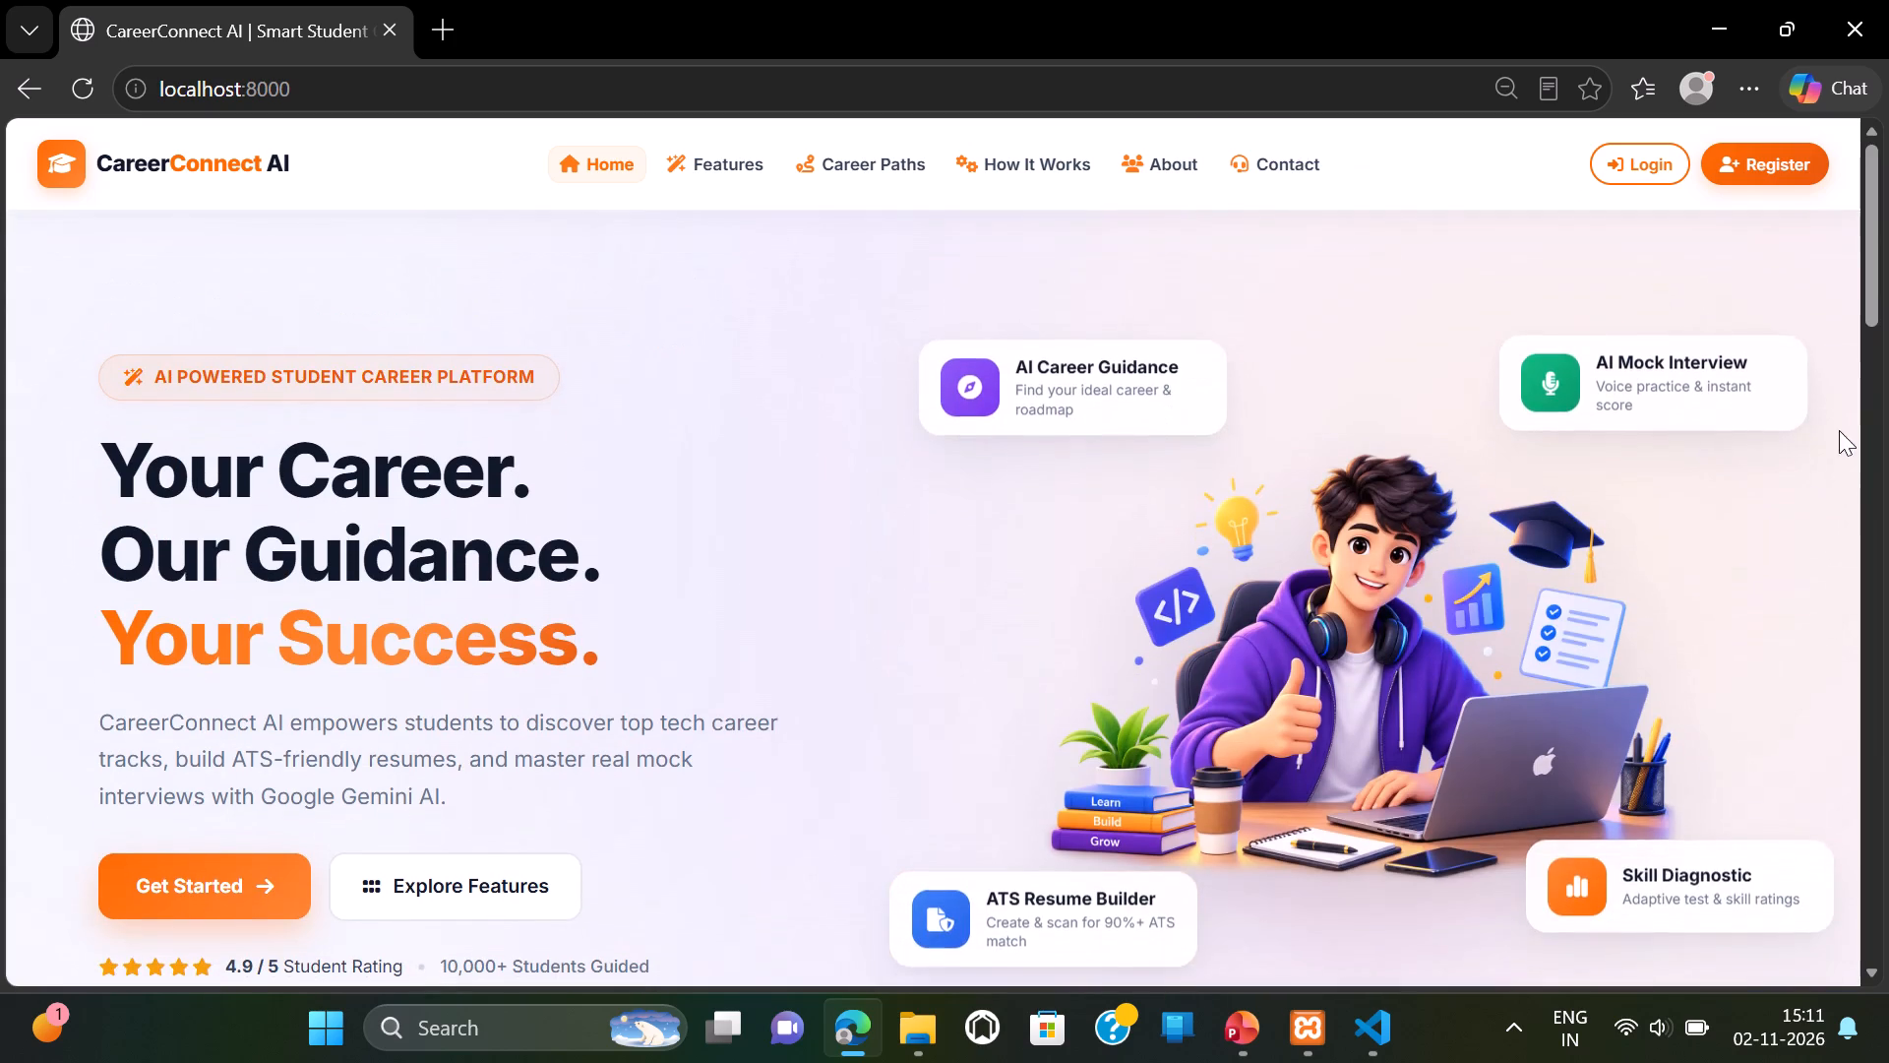
pyautogui.click(1658, 150)
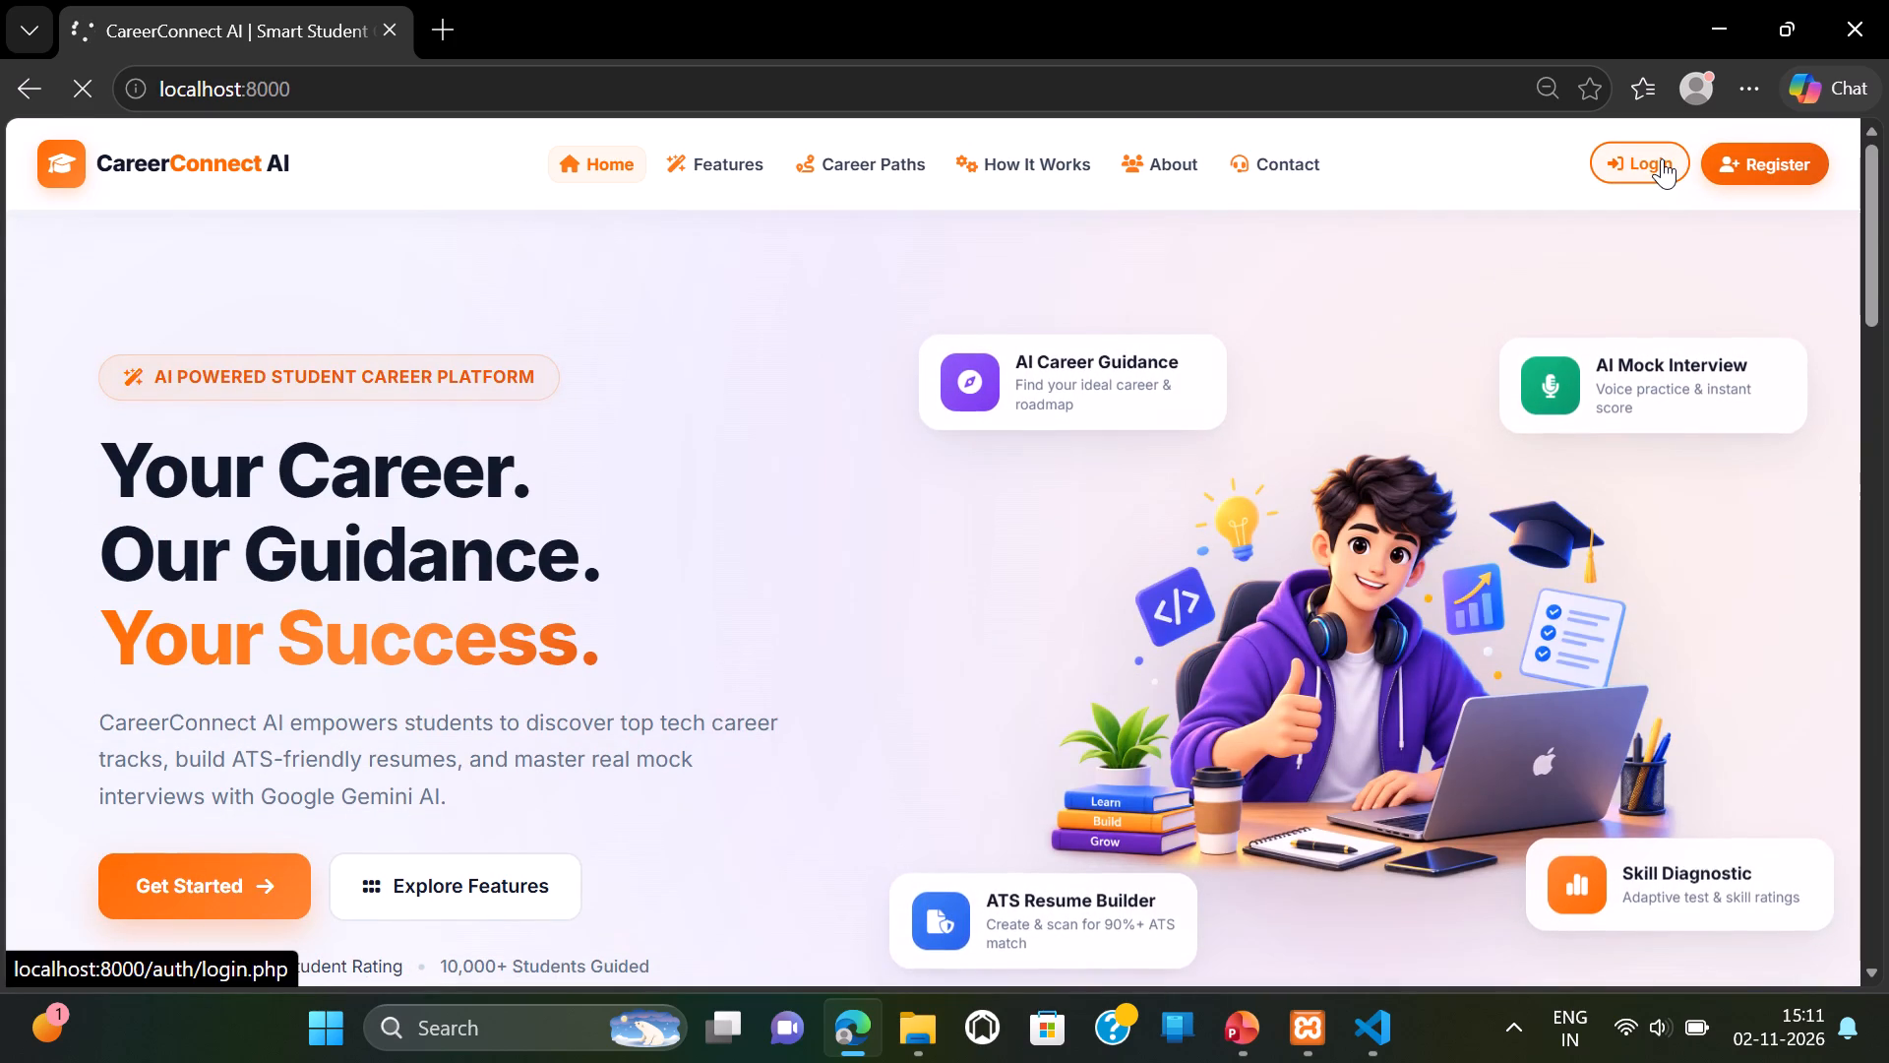
pyautogui.click(1662, 158)
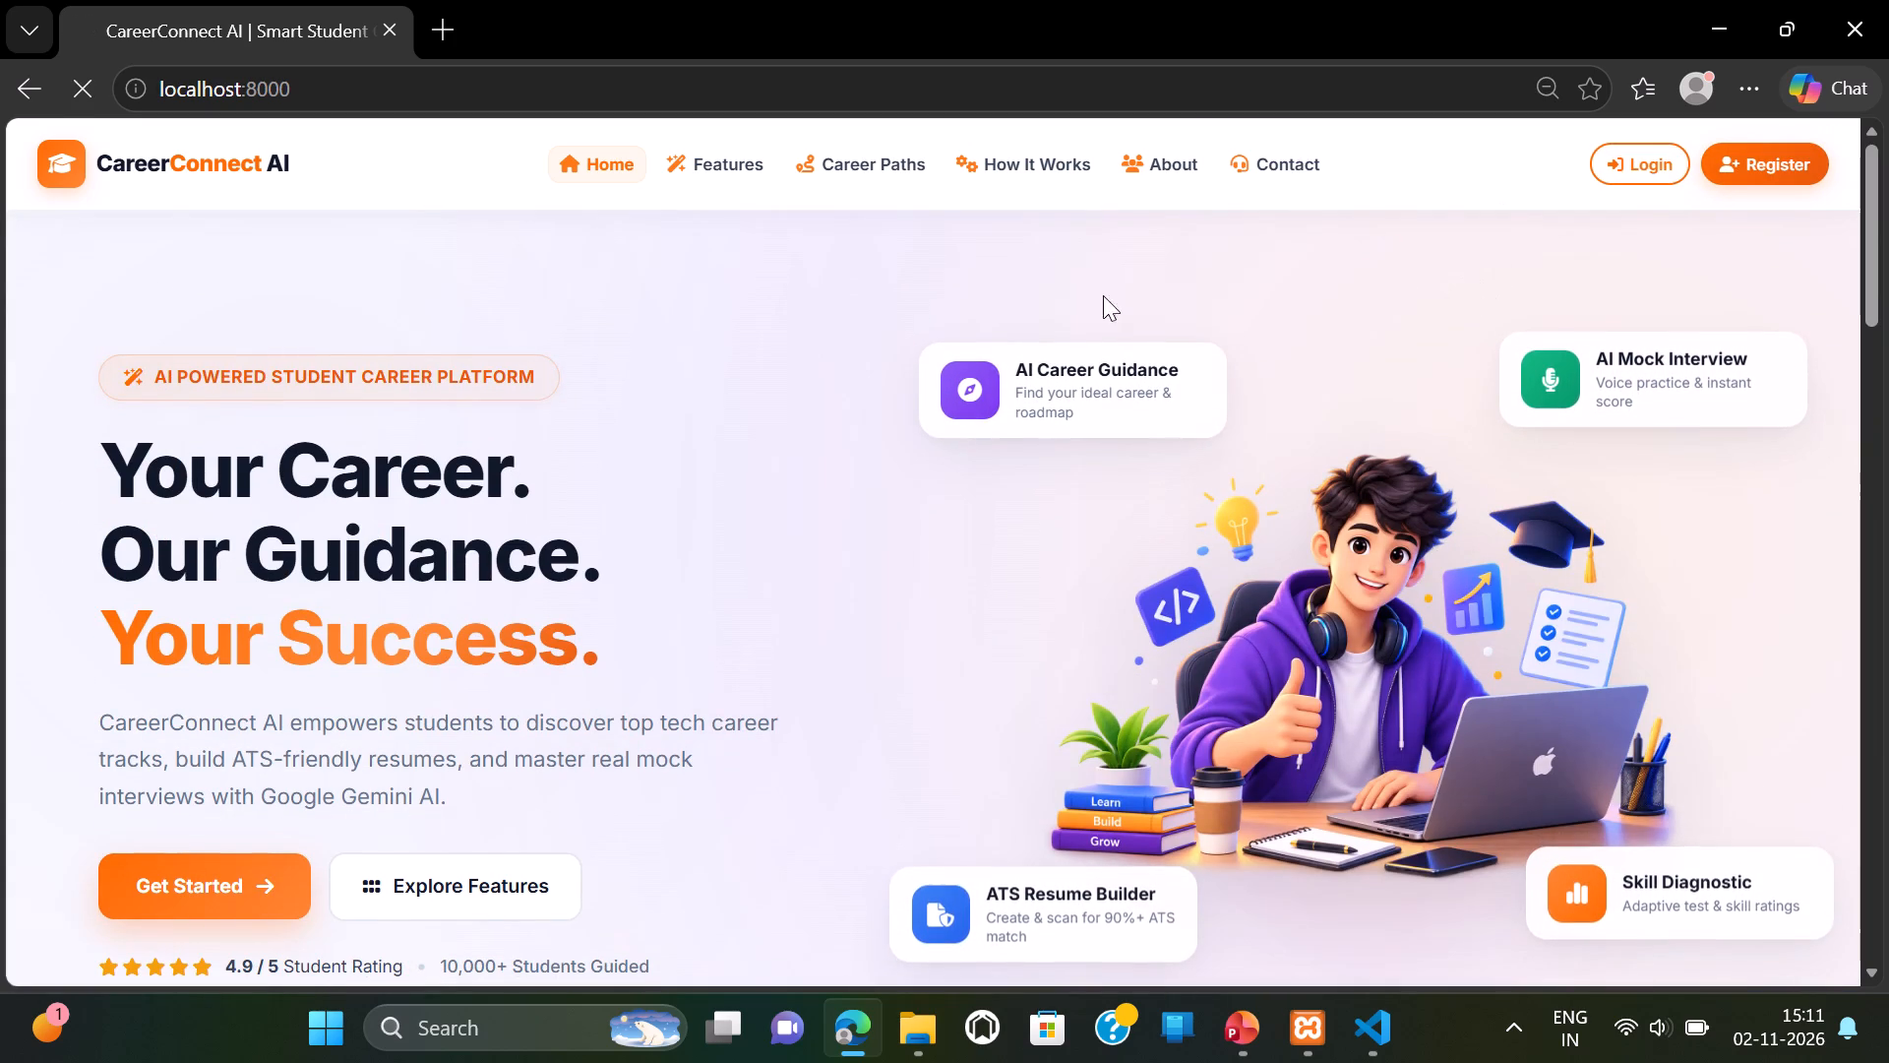
# Switch to the XAMPP Control Panel to check the status of the Apache and MySQL modules.
pyautogui.click(1319, 1011)
pyautogui.moveTo(1316, 1045); pyautogui.dragTo(1192, 780)
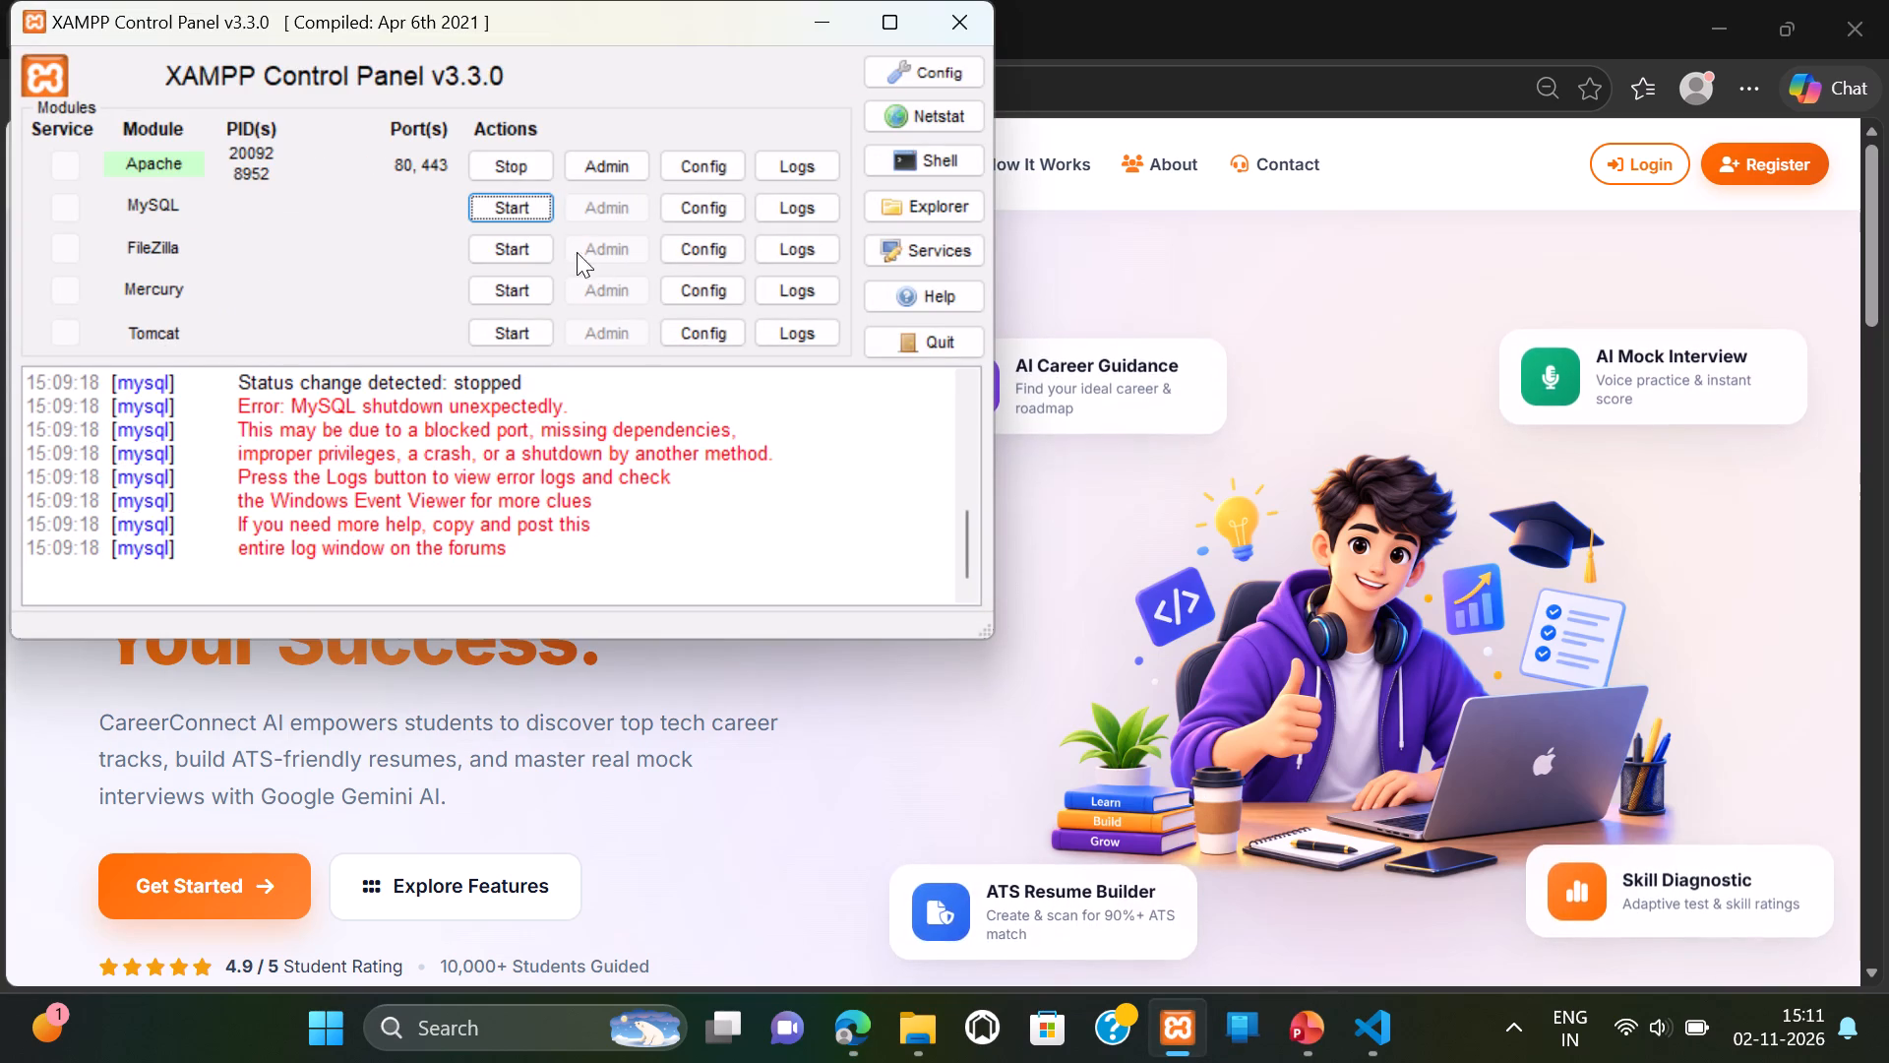
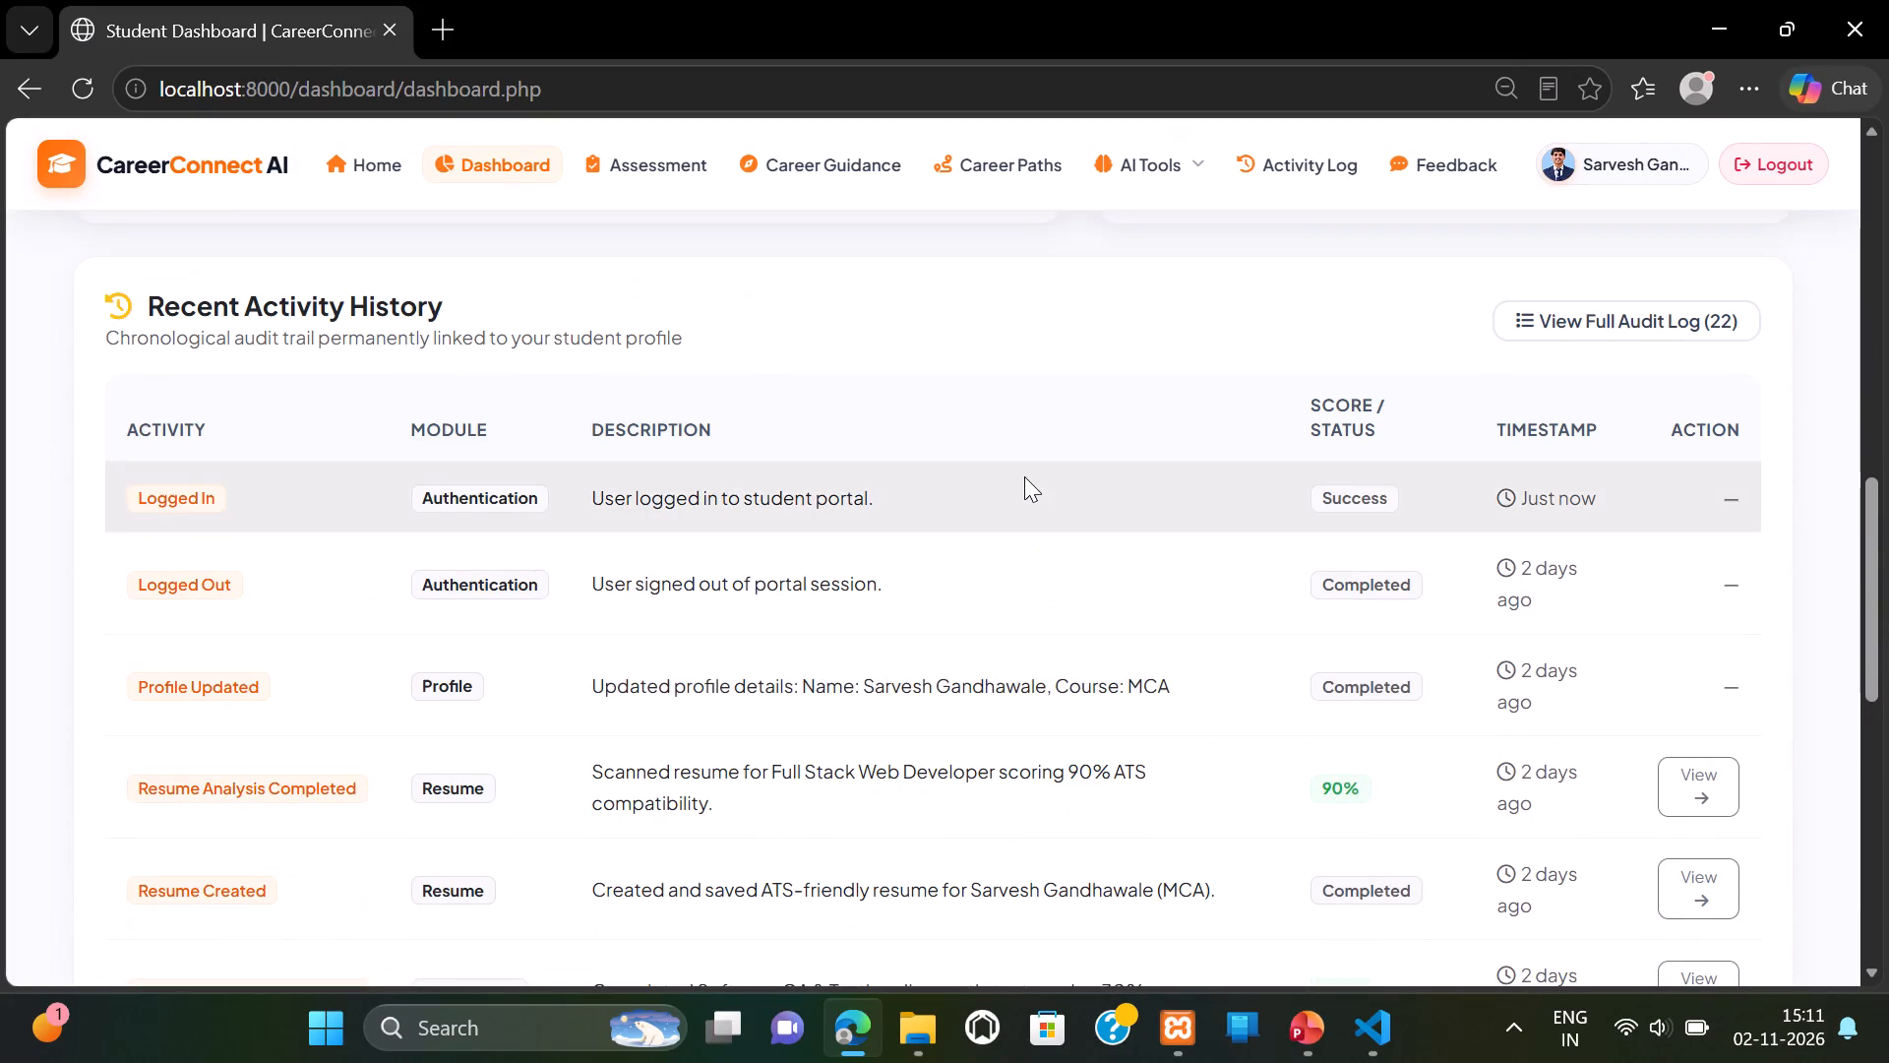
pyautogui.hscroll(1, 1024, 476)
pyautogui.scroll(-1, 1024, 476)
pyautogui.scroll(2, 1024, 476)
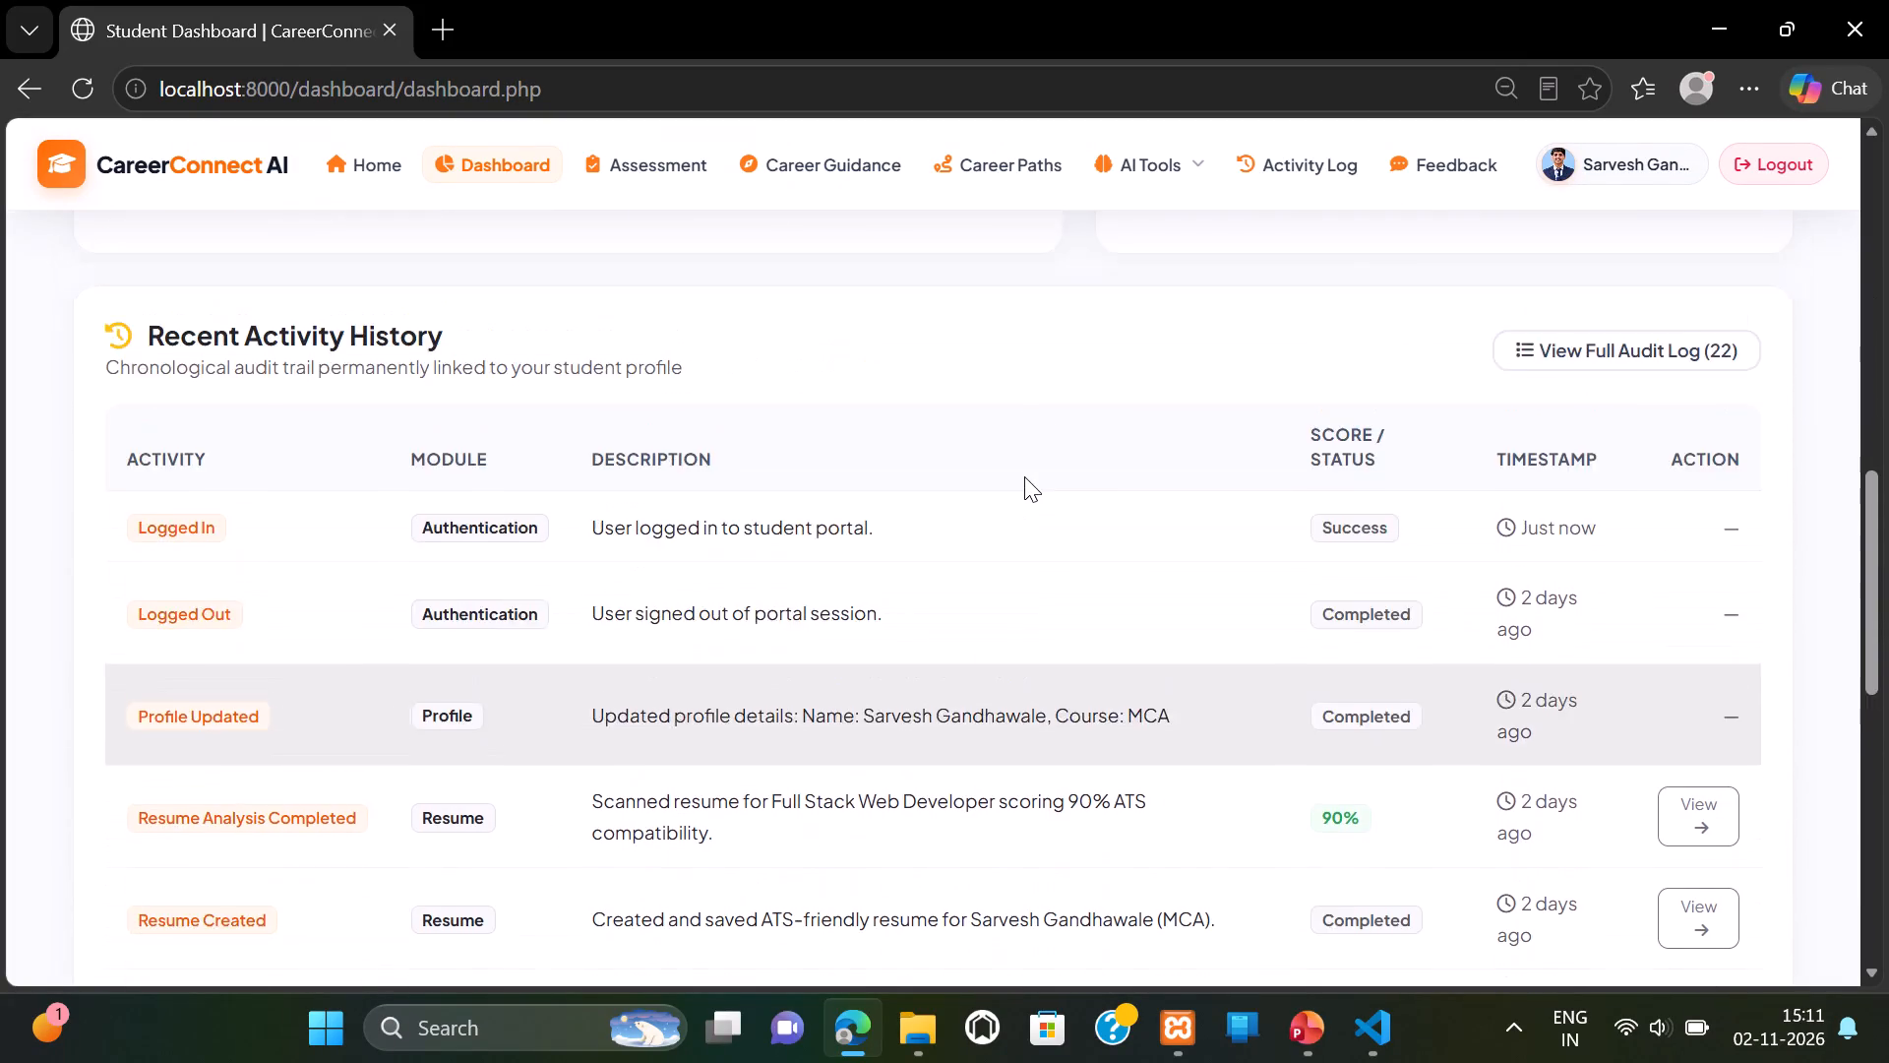
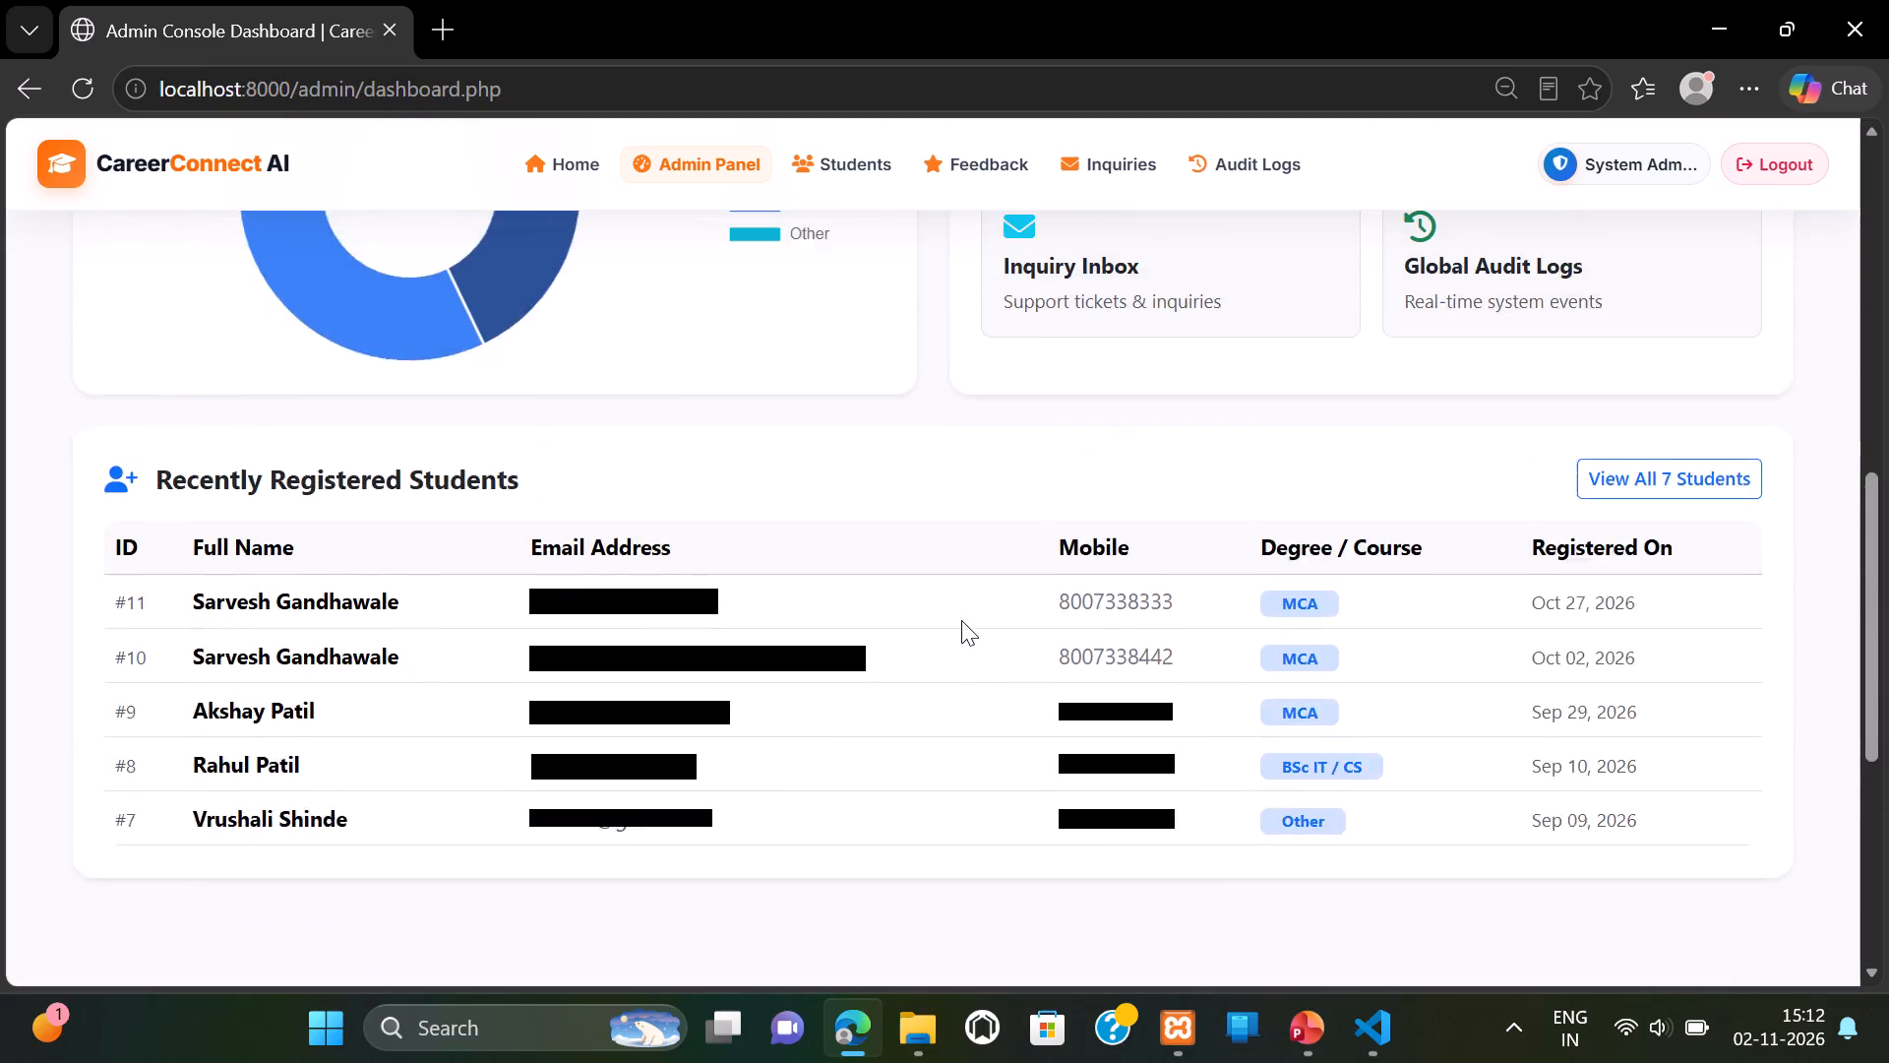
# Review the recently registered students table and the surrounding sections of the admin dashboard.
pyautogui.scroll(-1, 961, 620)
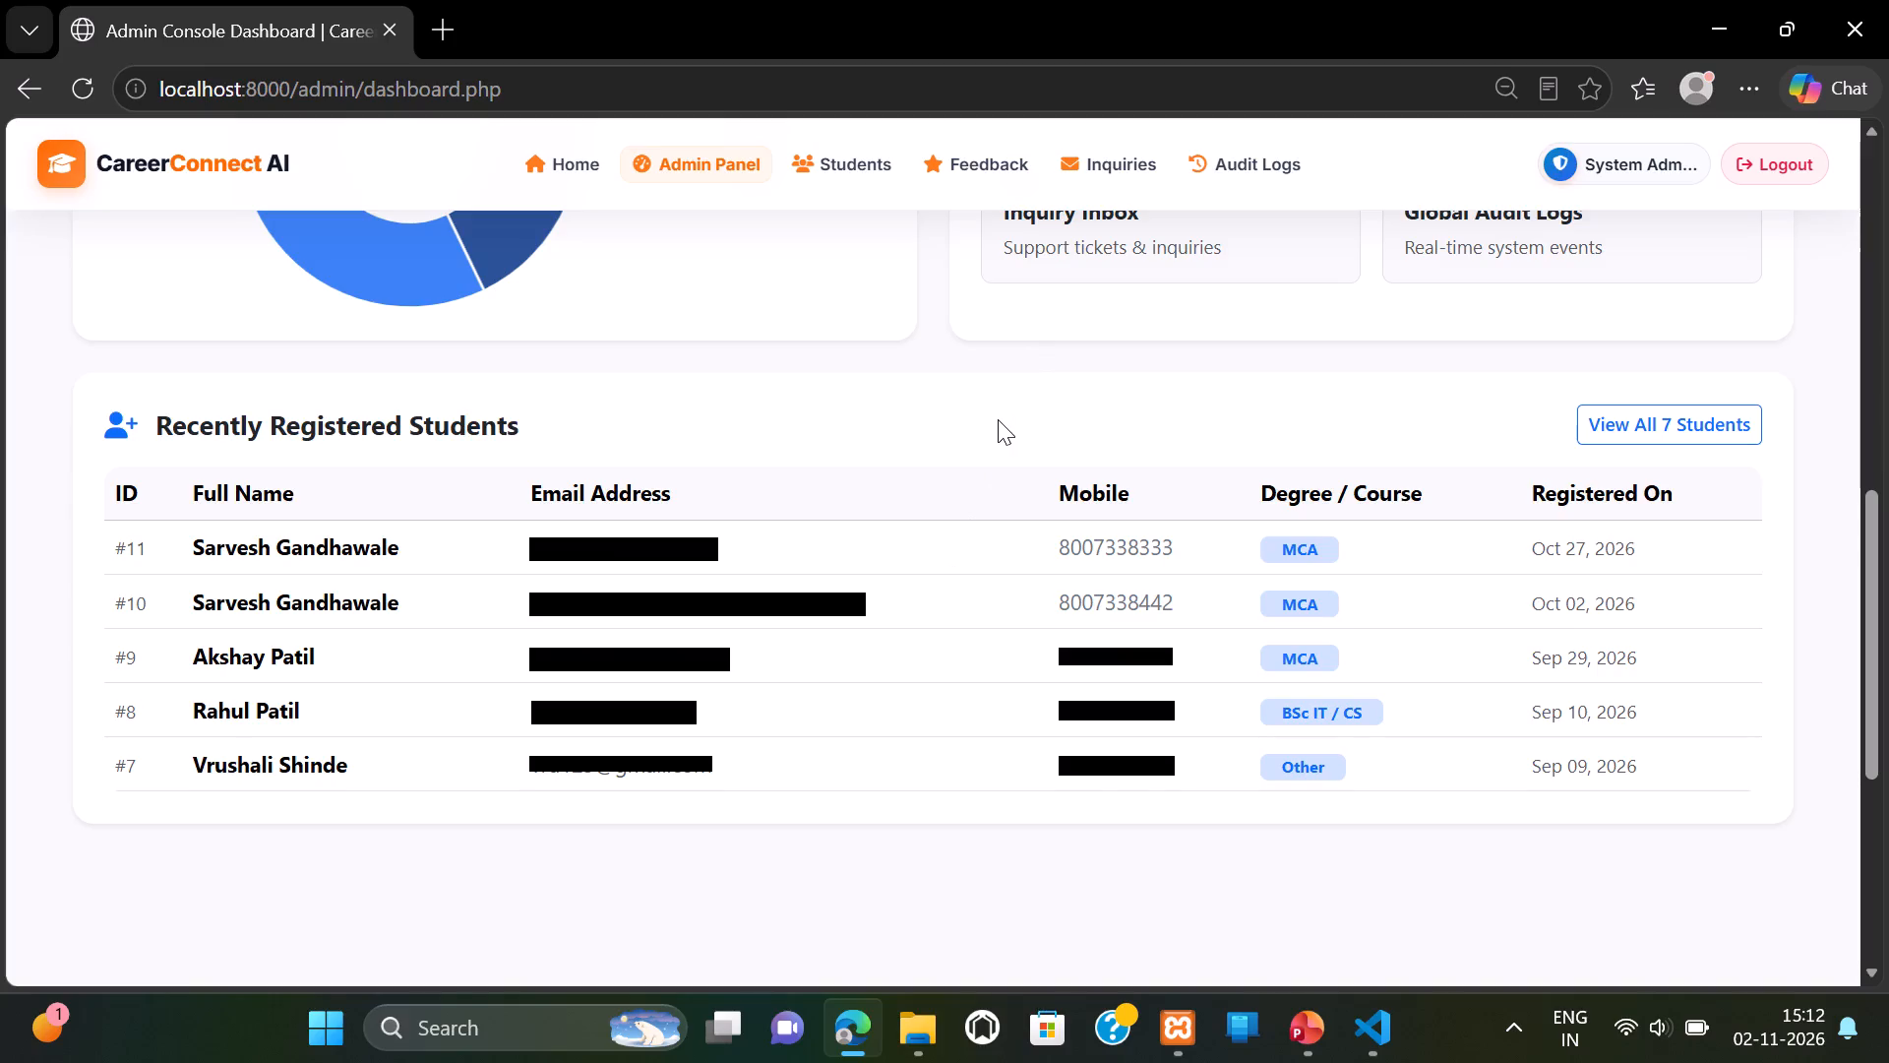
pyautogui.scroll(1, 998, 419)
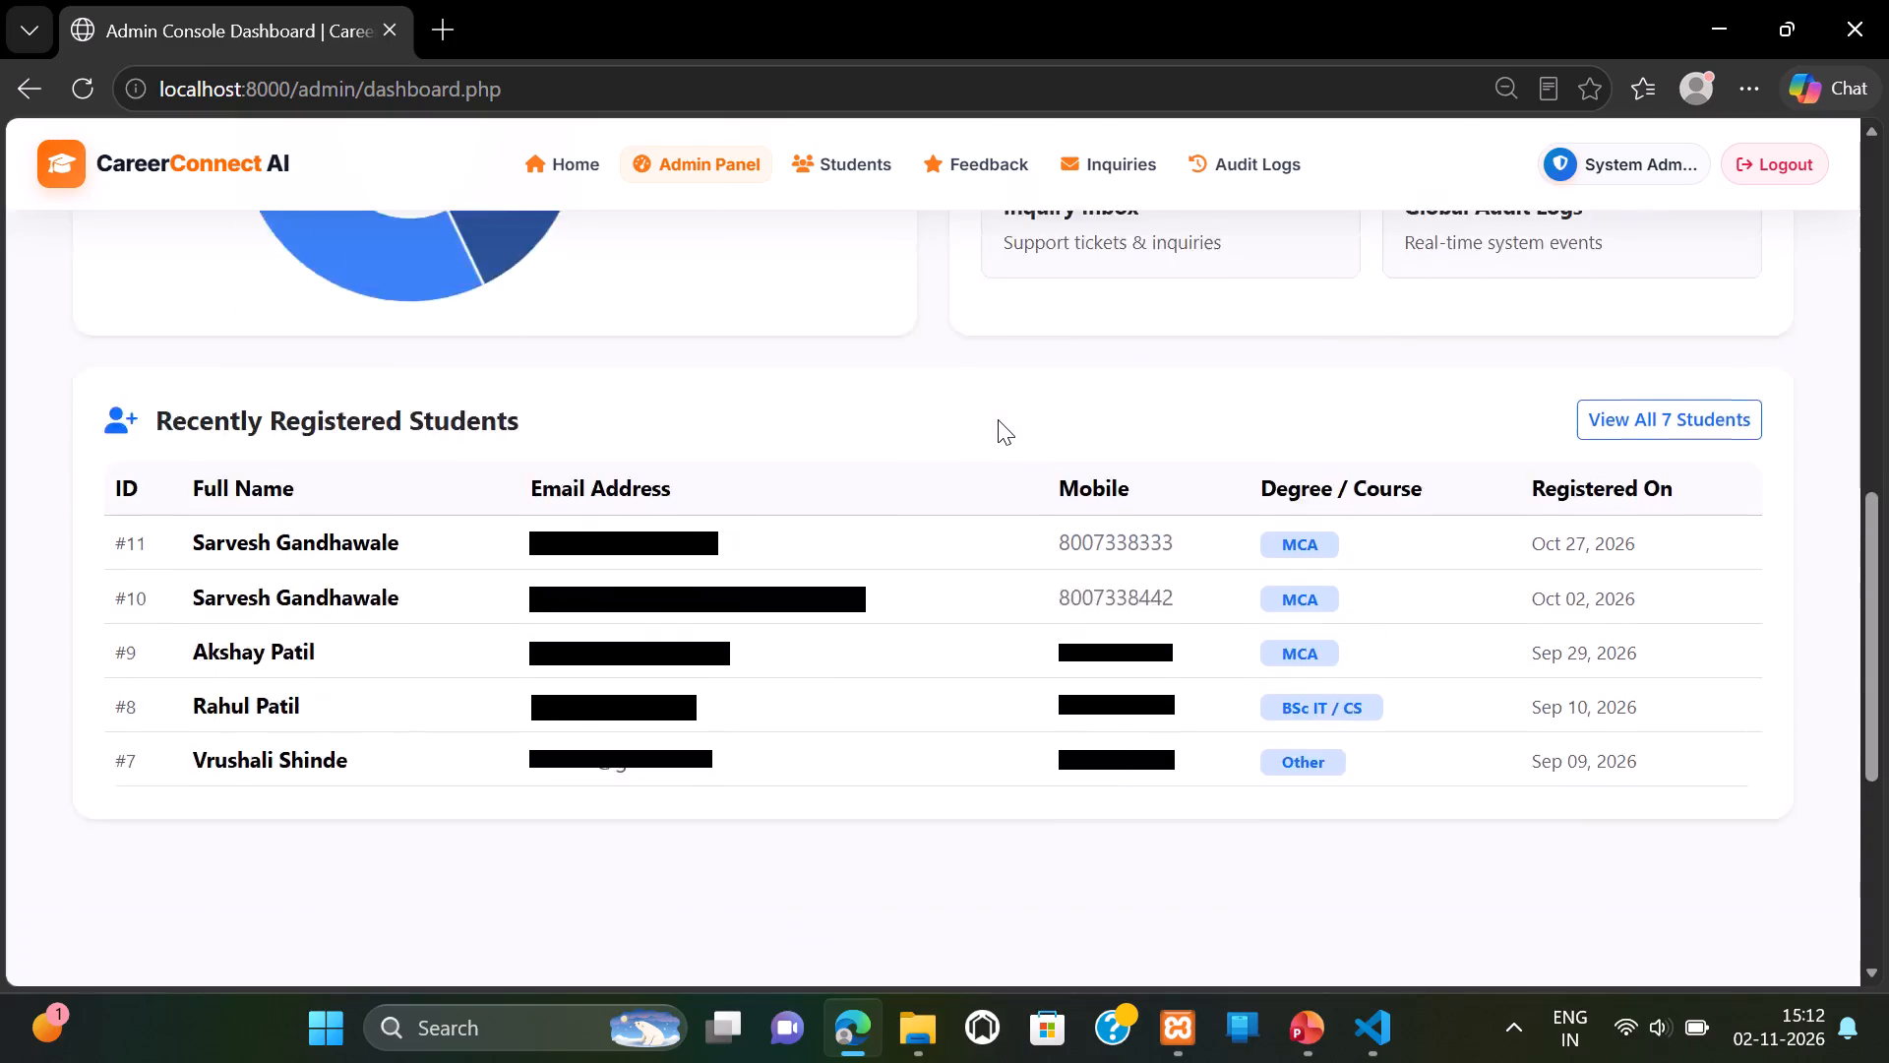
pyautogui.scroll(1, 998, 419)
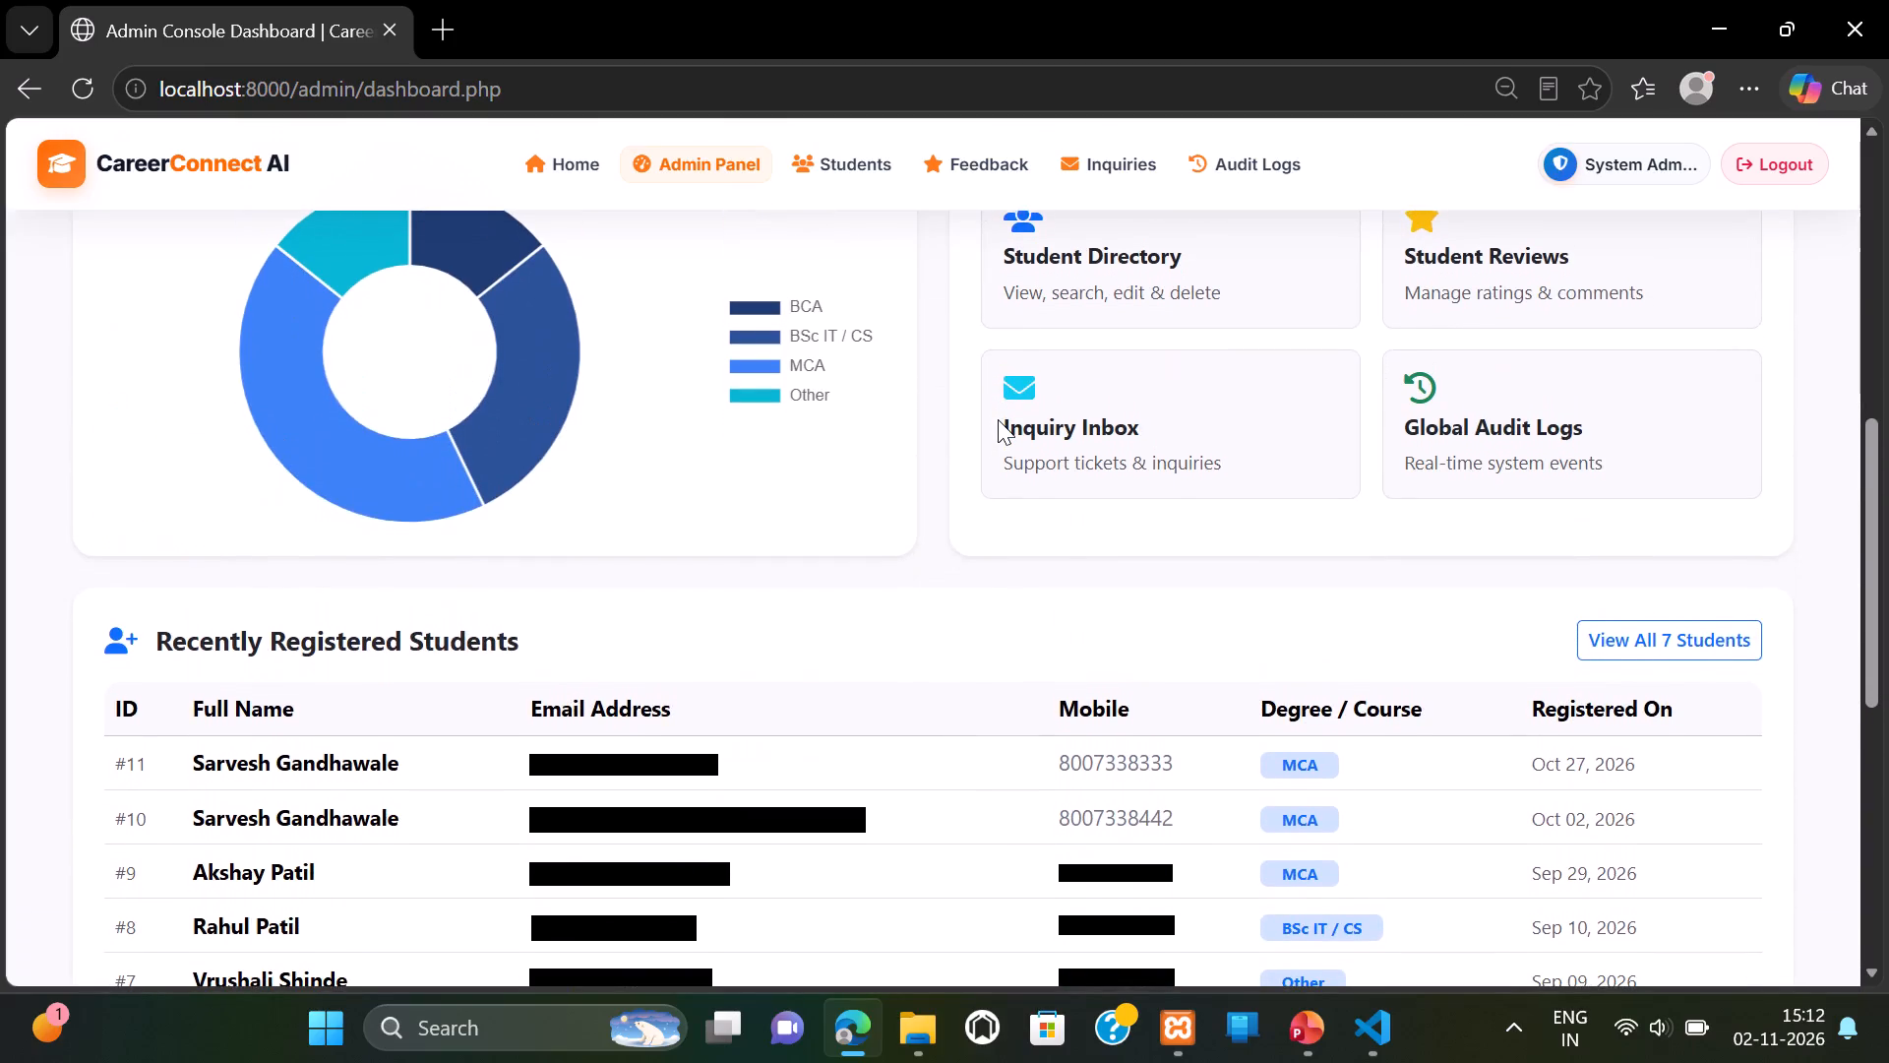
pyautogui.scroll(1, 998, 419)
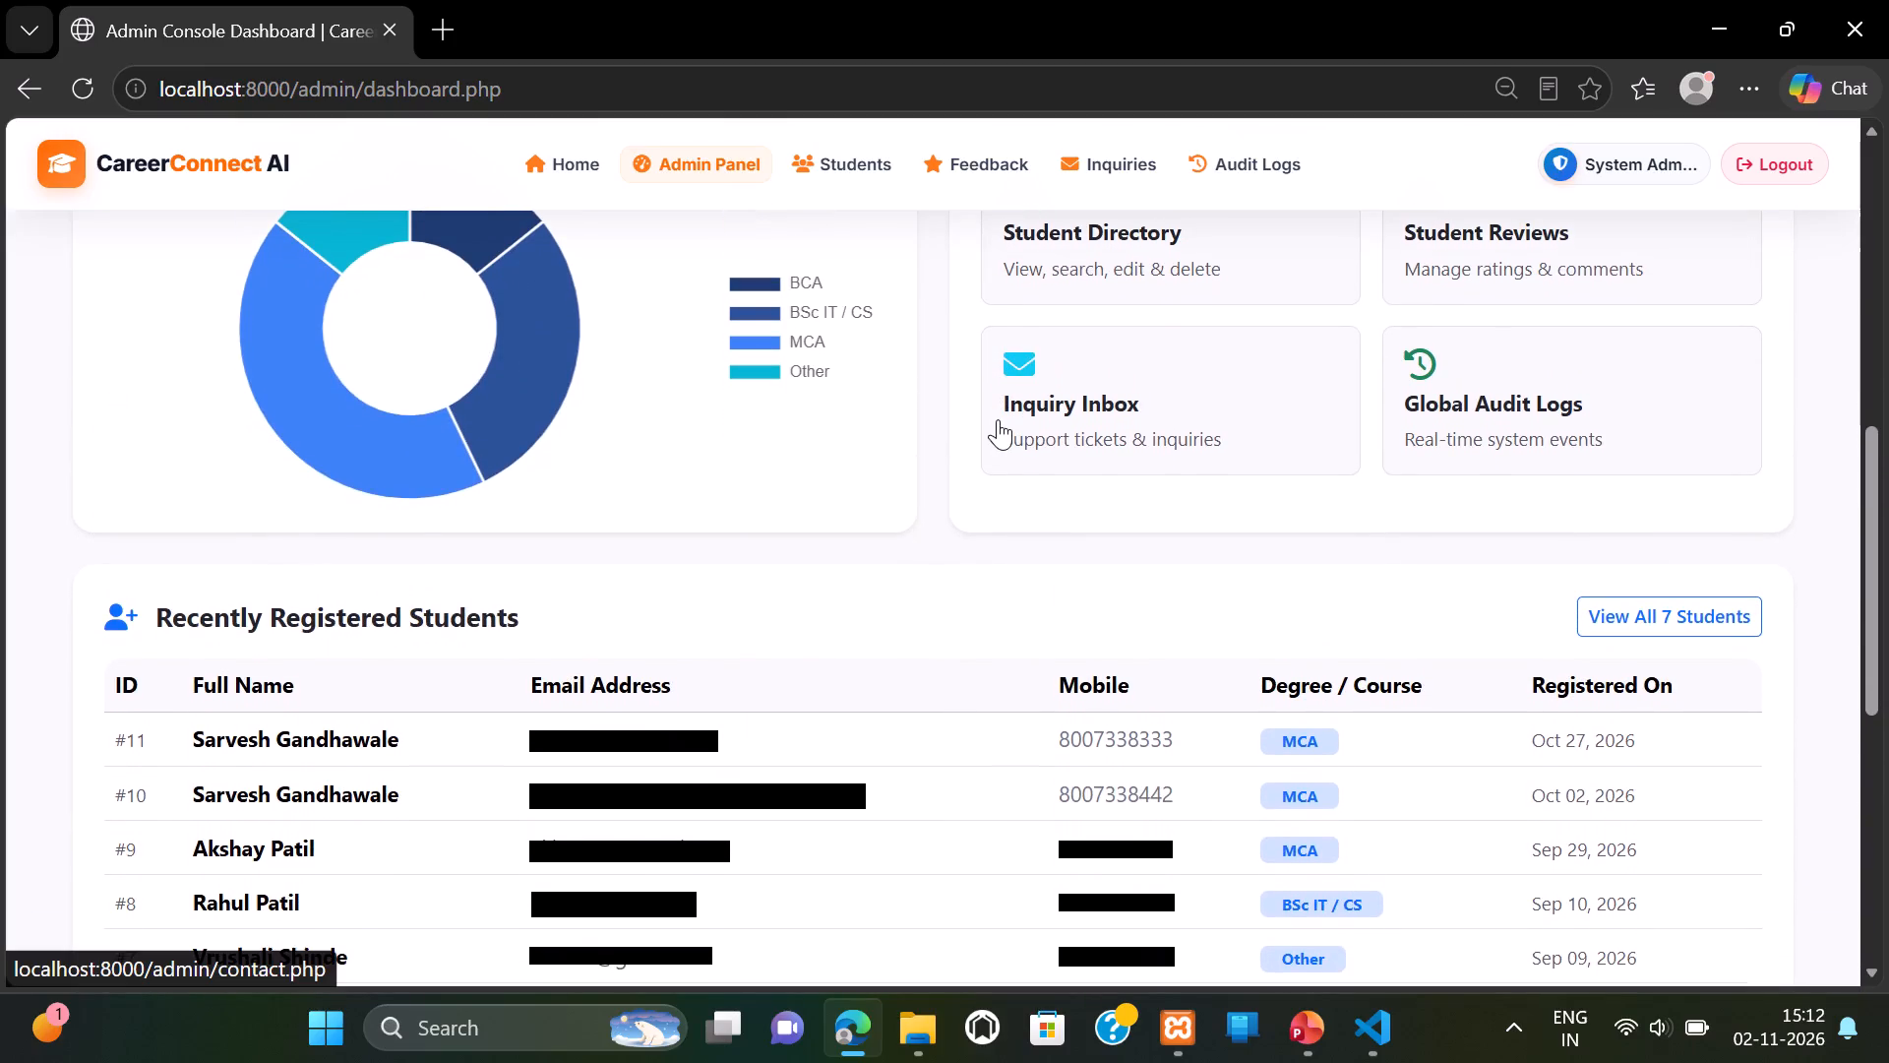
pyautogui.scroll(-2, 1046, 399)
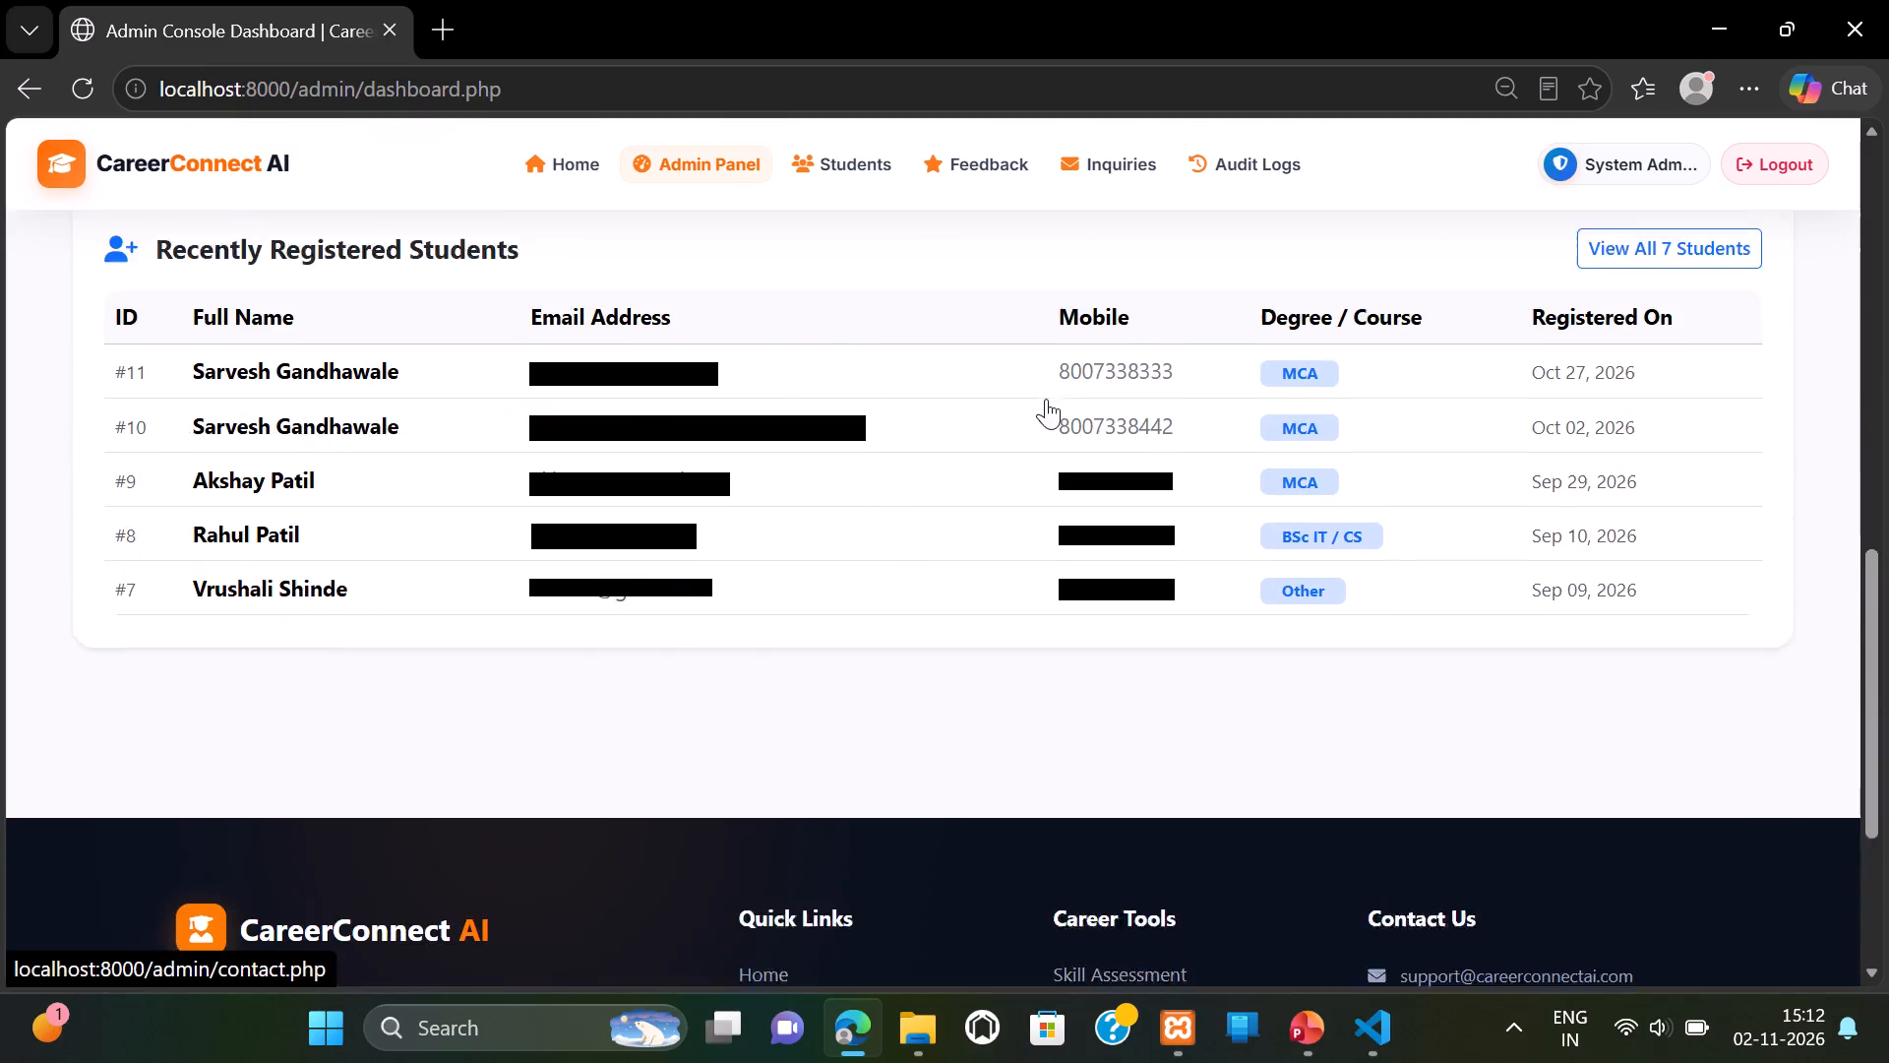
pyautogui.scroll(-1, 1046, 399)
pyautogui.scroll(2, 929, 640)
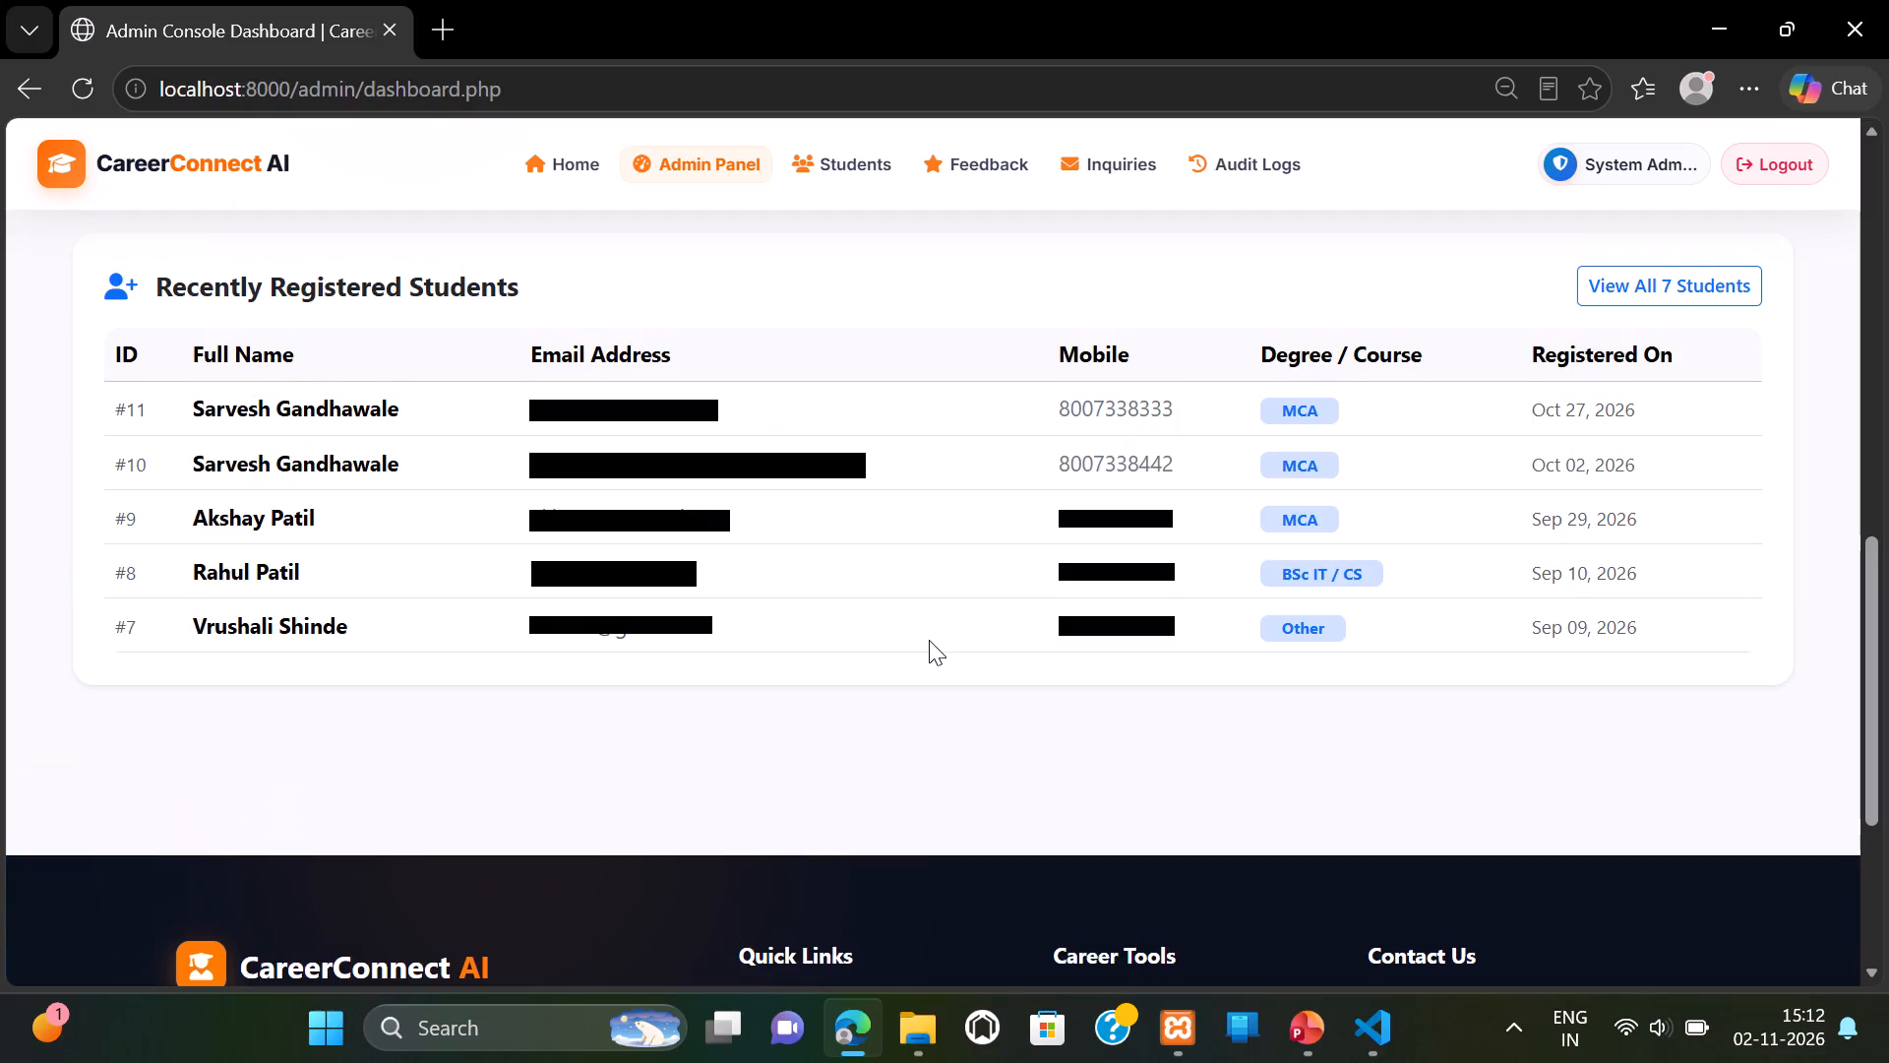
pyautogui.scroll(1, 929, 640)
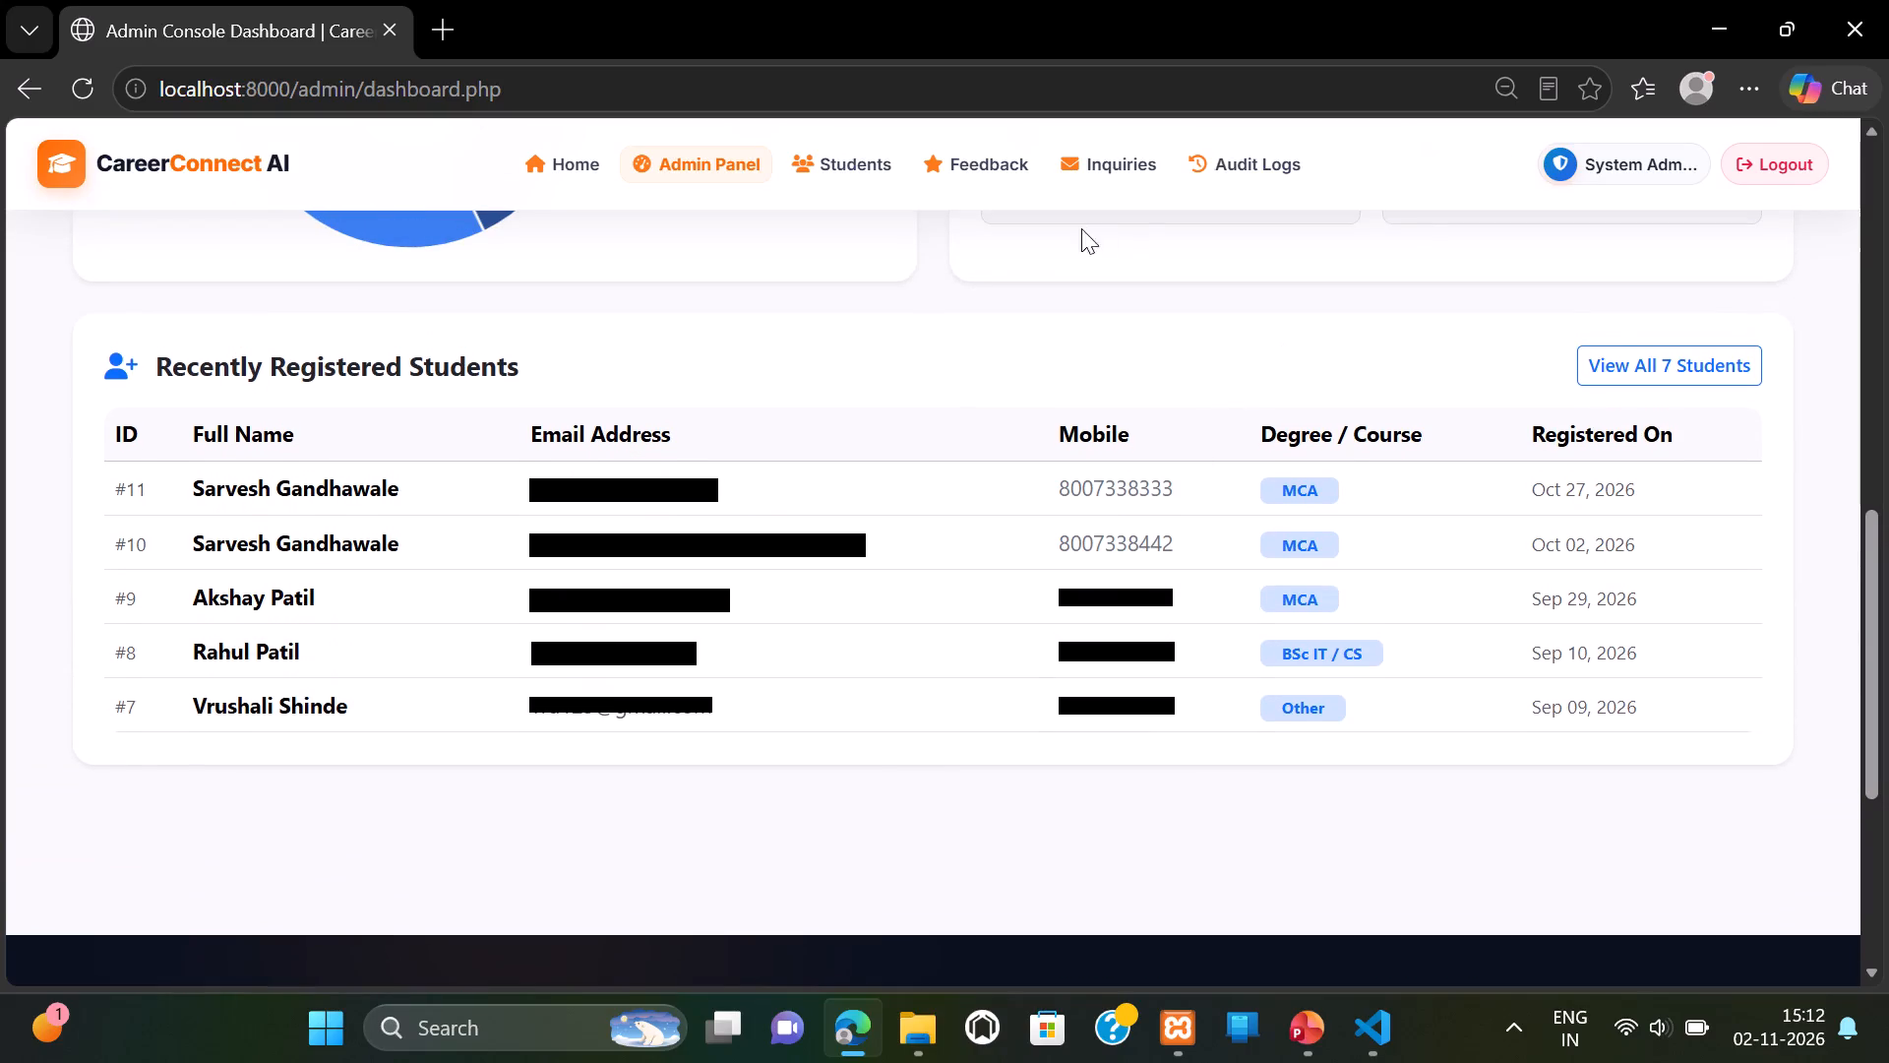
# Open the Audit Logs page and examine the system activity entries and summary cards.
pyautogui.click(1225, 158)
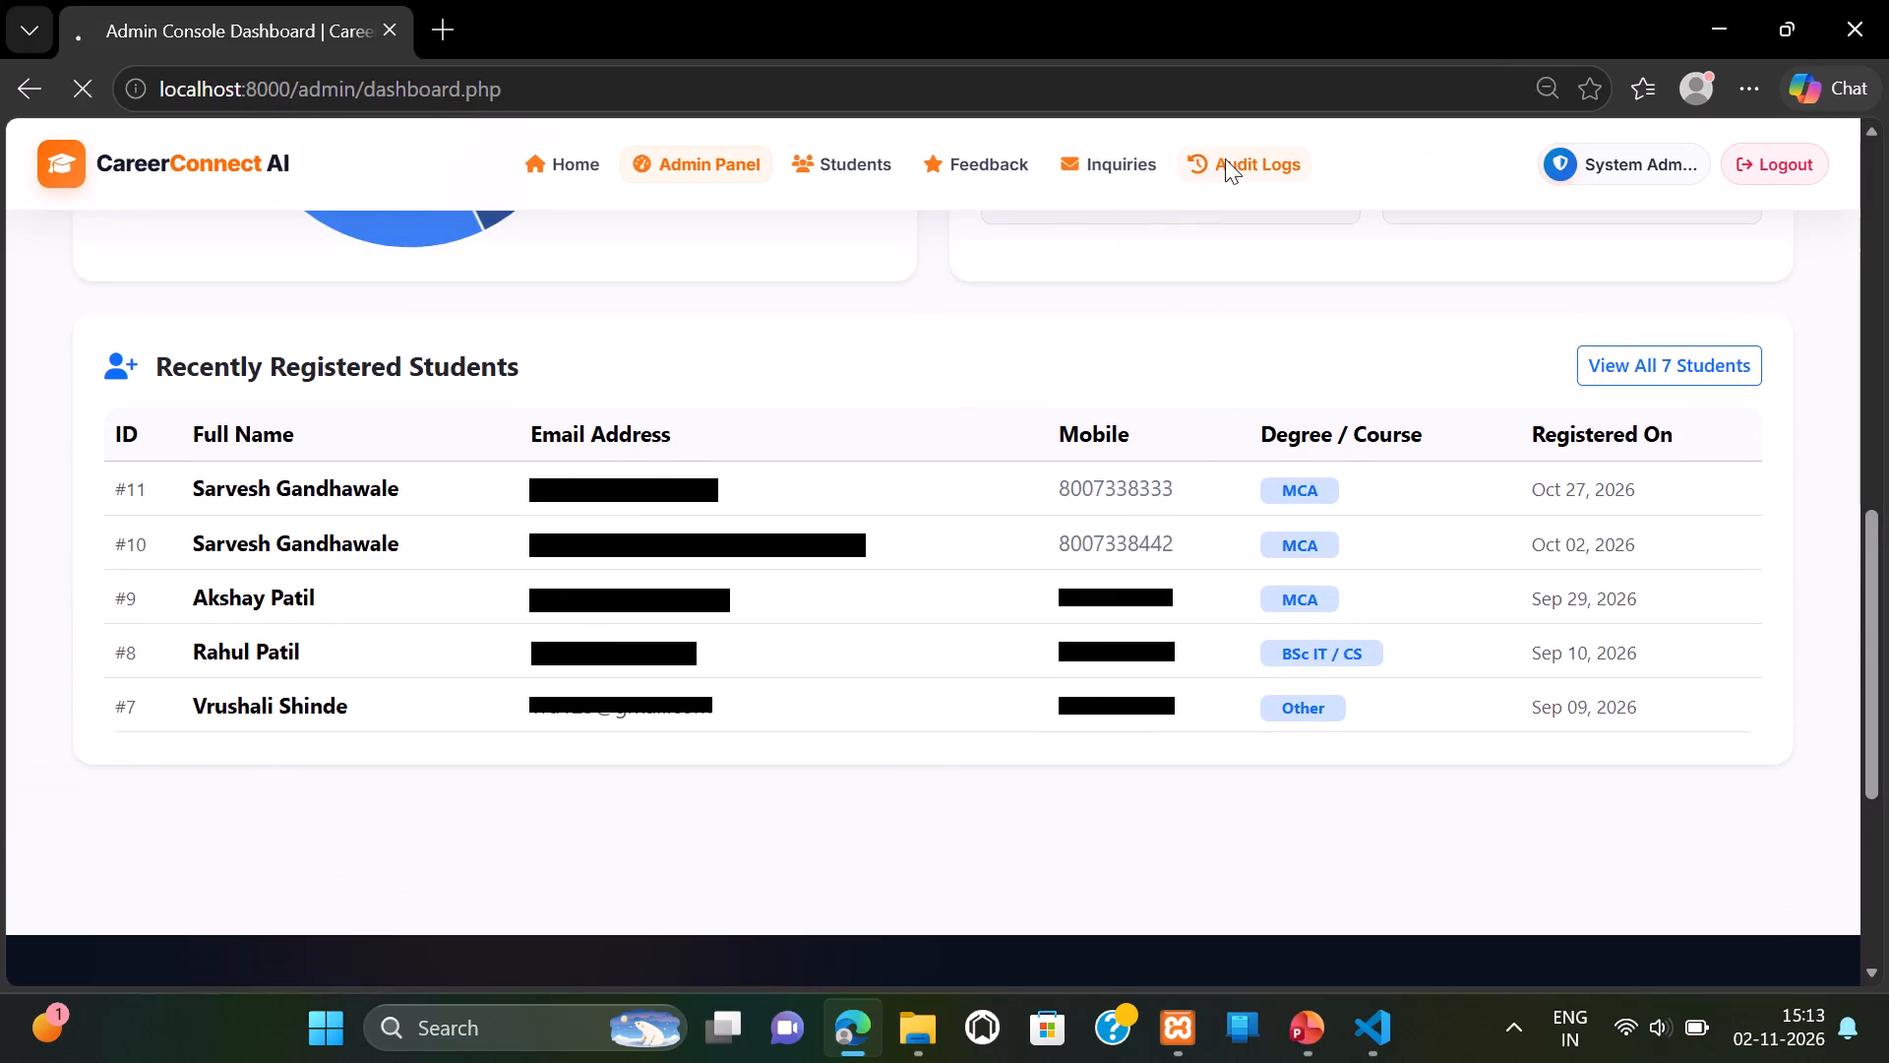
pyautogui.scroll(-14, 1039, 488)
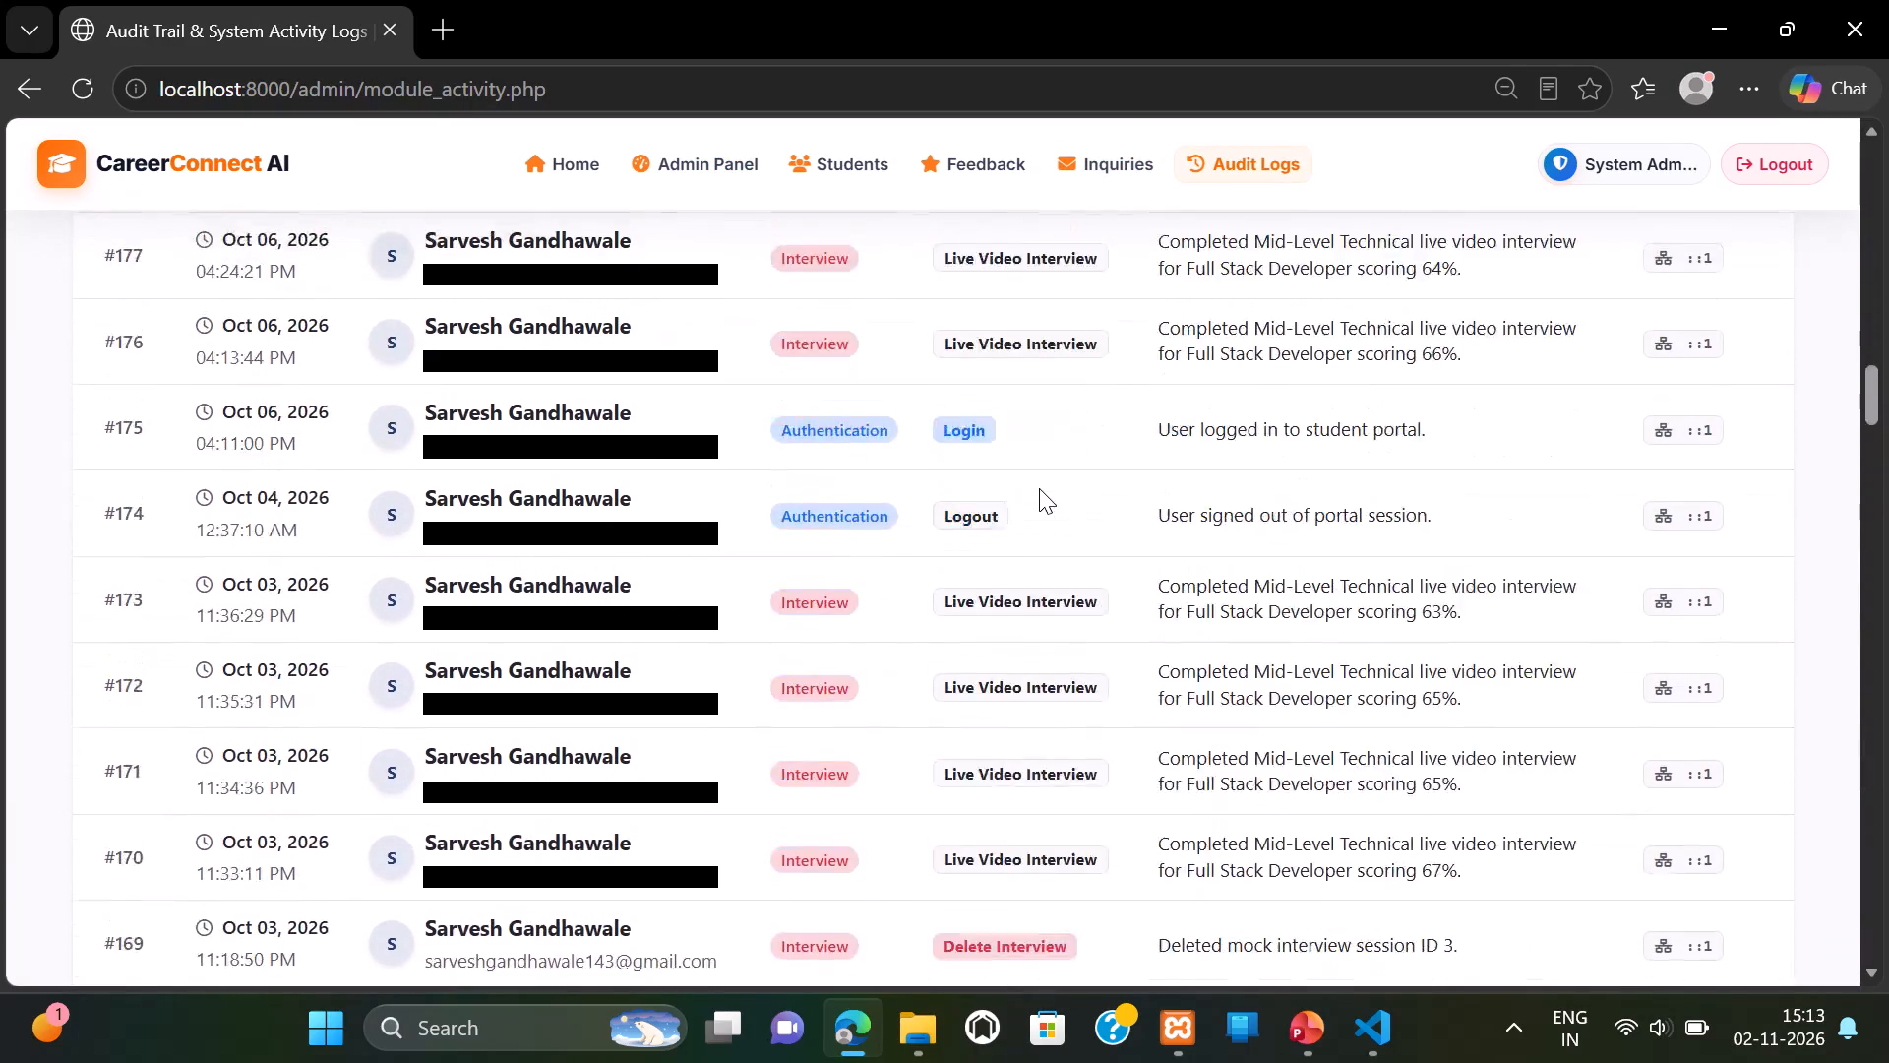
pyautogui.scroll(-18, 1039, 488)
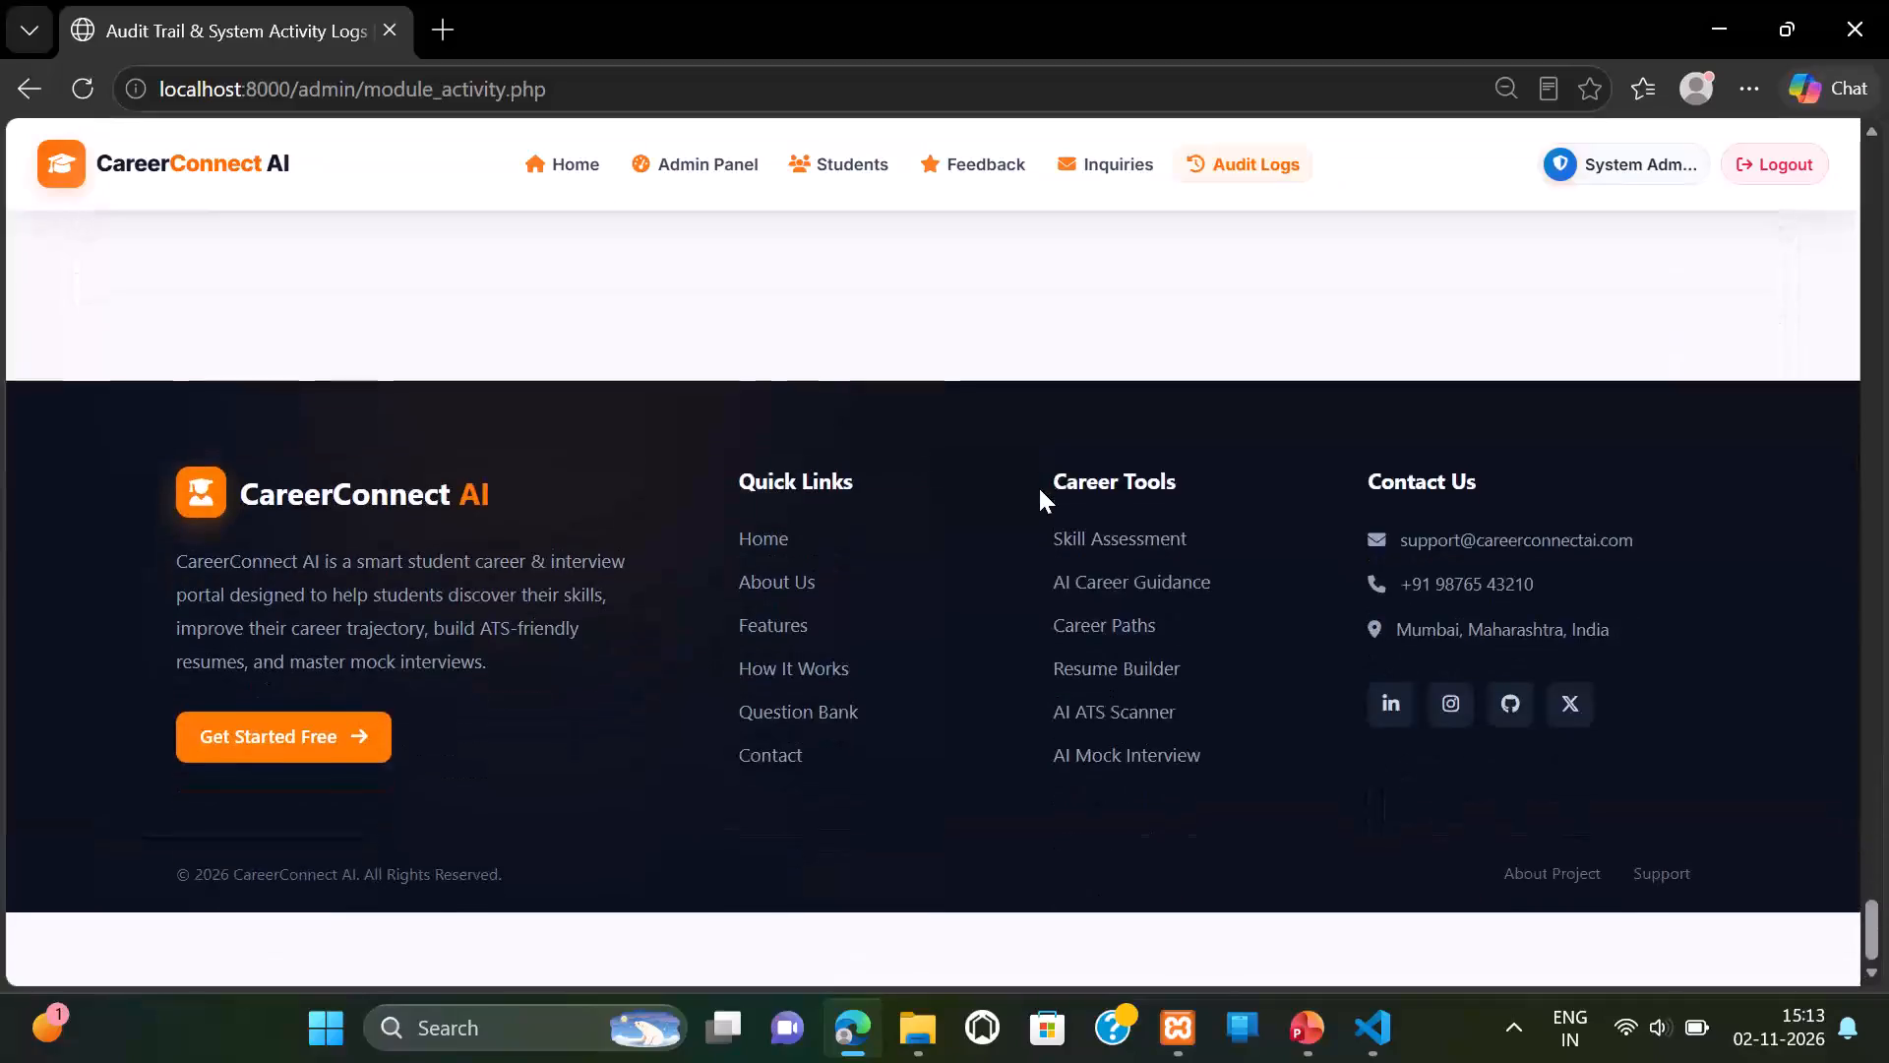
pyautogui.scroll(19, 1039, 488)
pyautogui.scroll(2, 1039, 488)
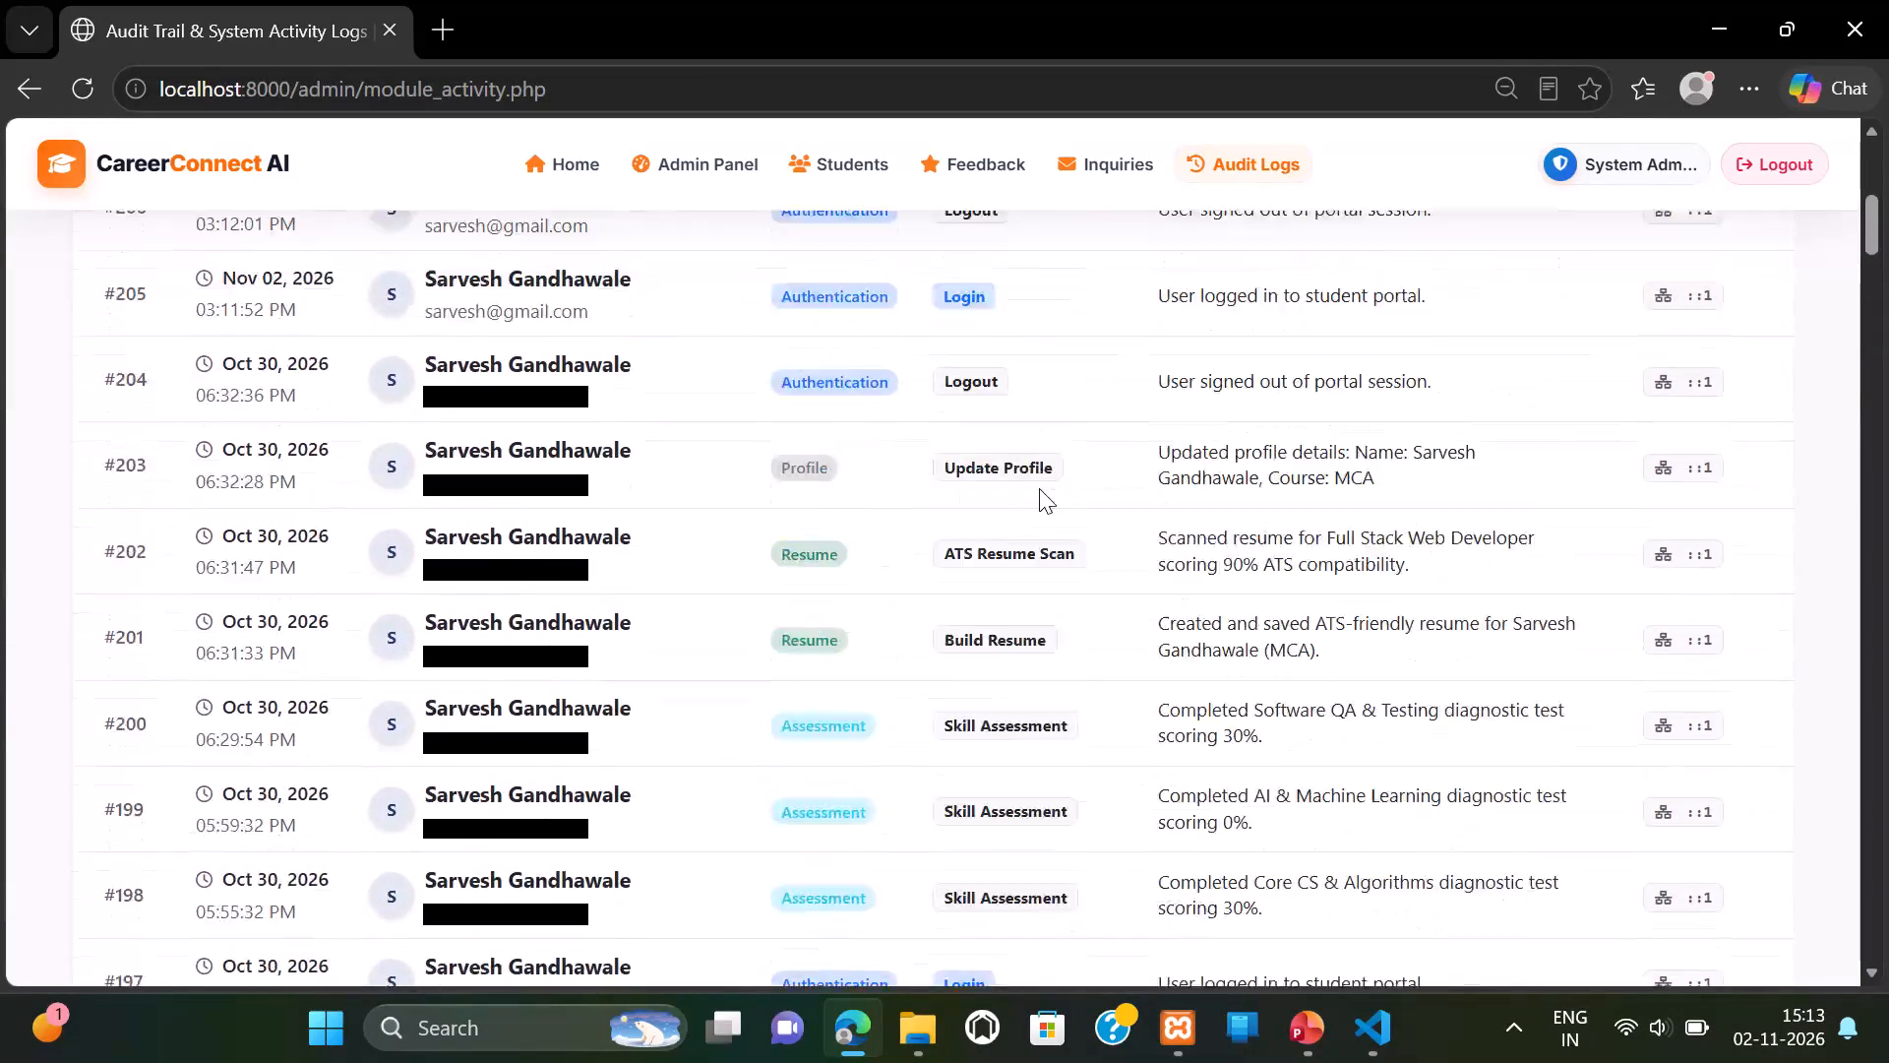
pyautogui.scroll(4, 1039, 488)
pyautogui.scroll(-3, 1039, 488)
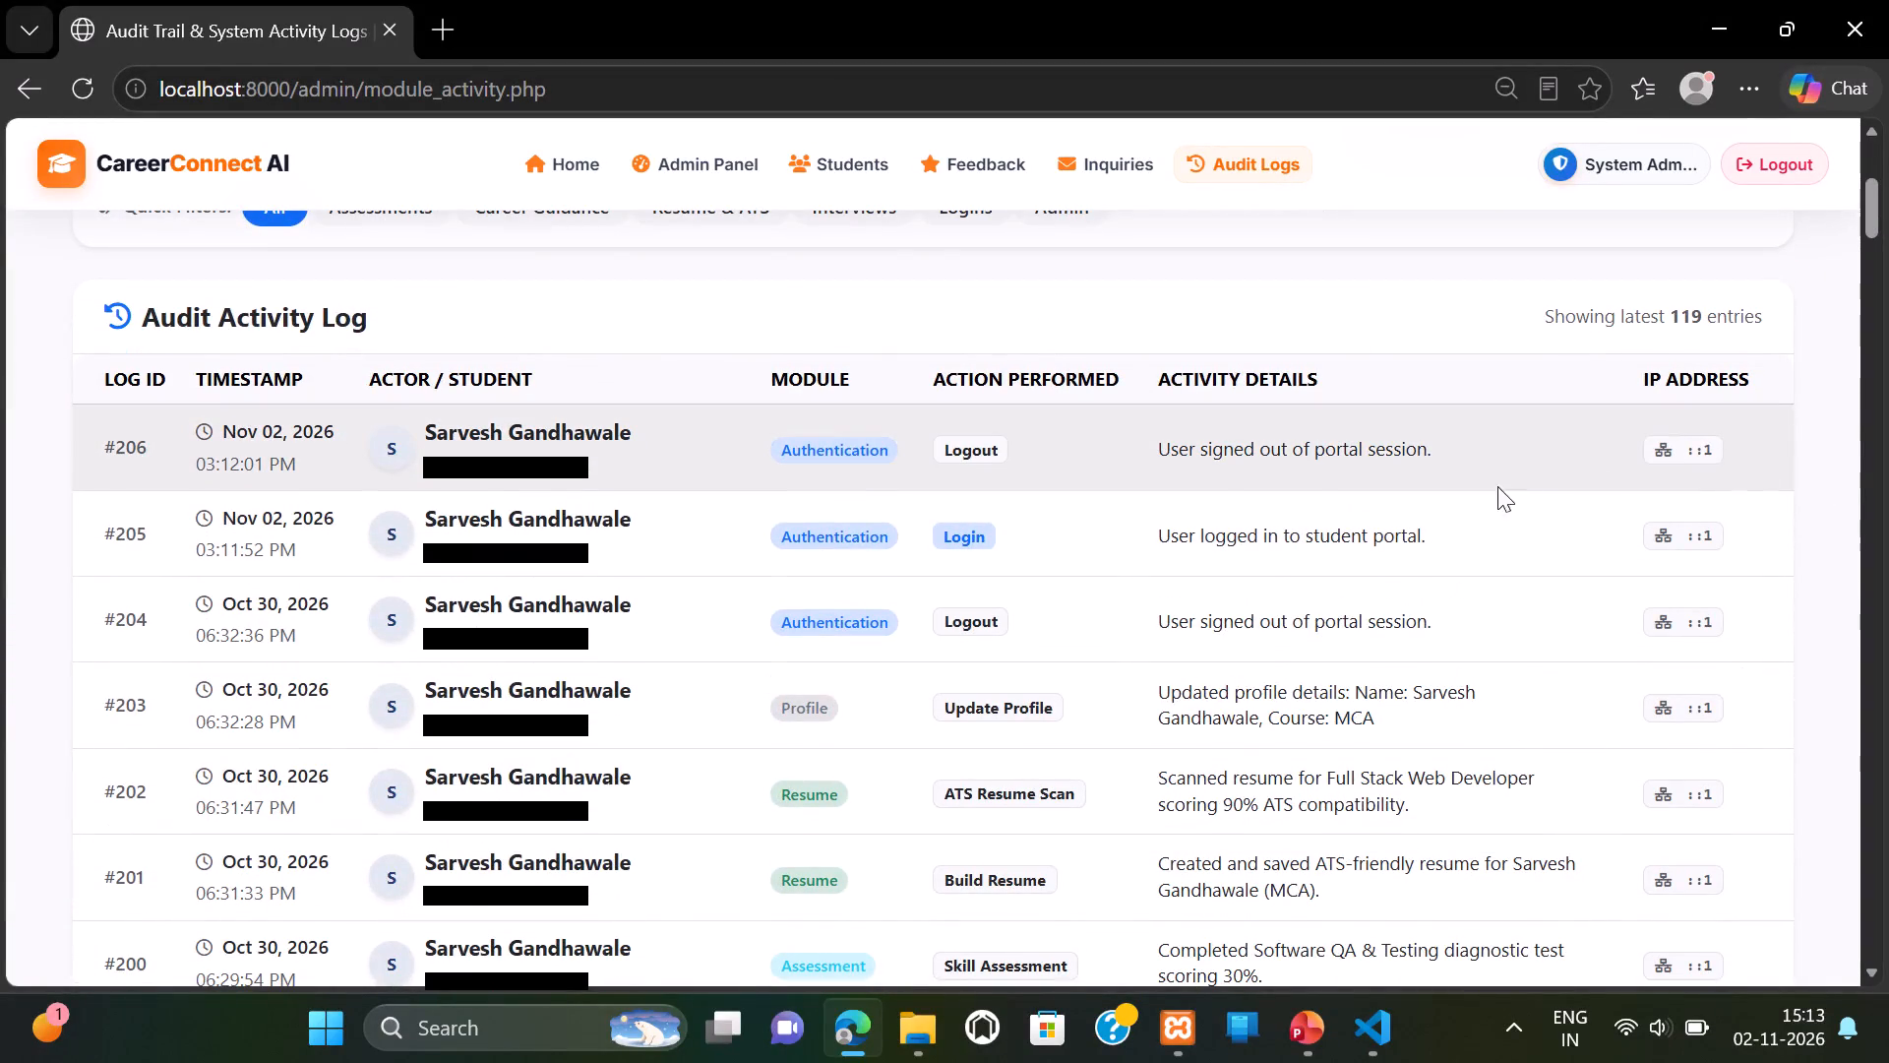
pyautogui.scroll(10, 1451, 498)
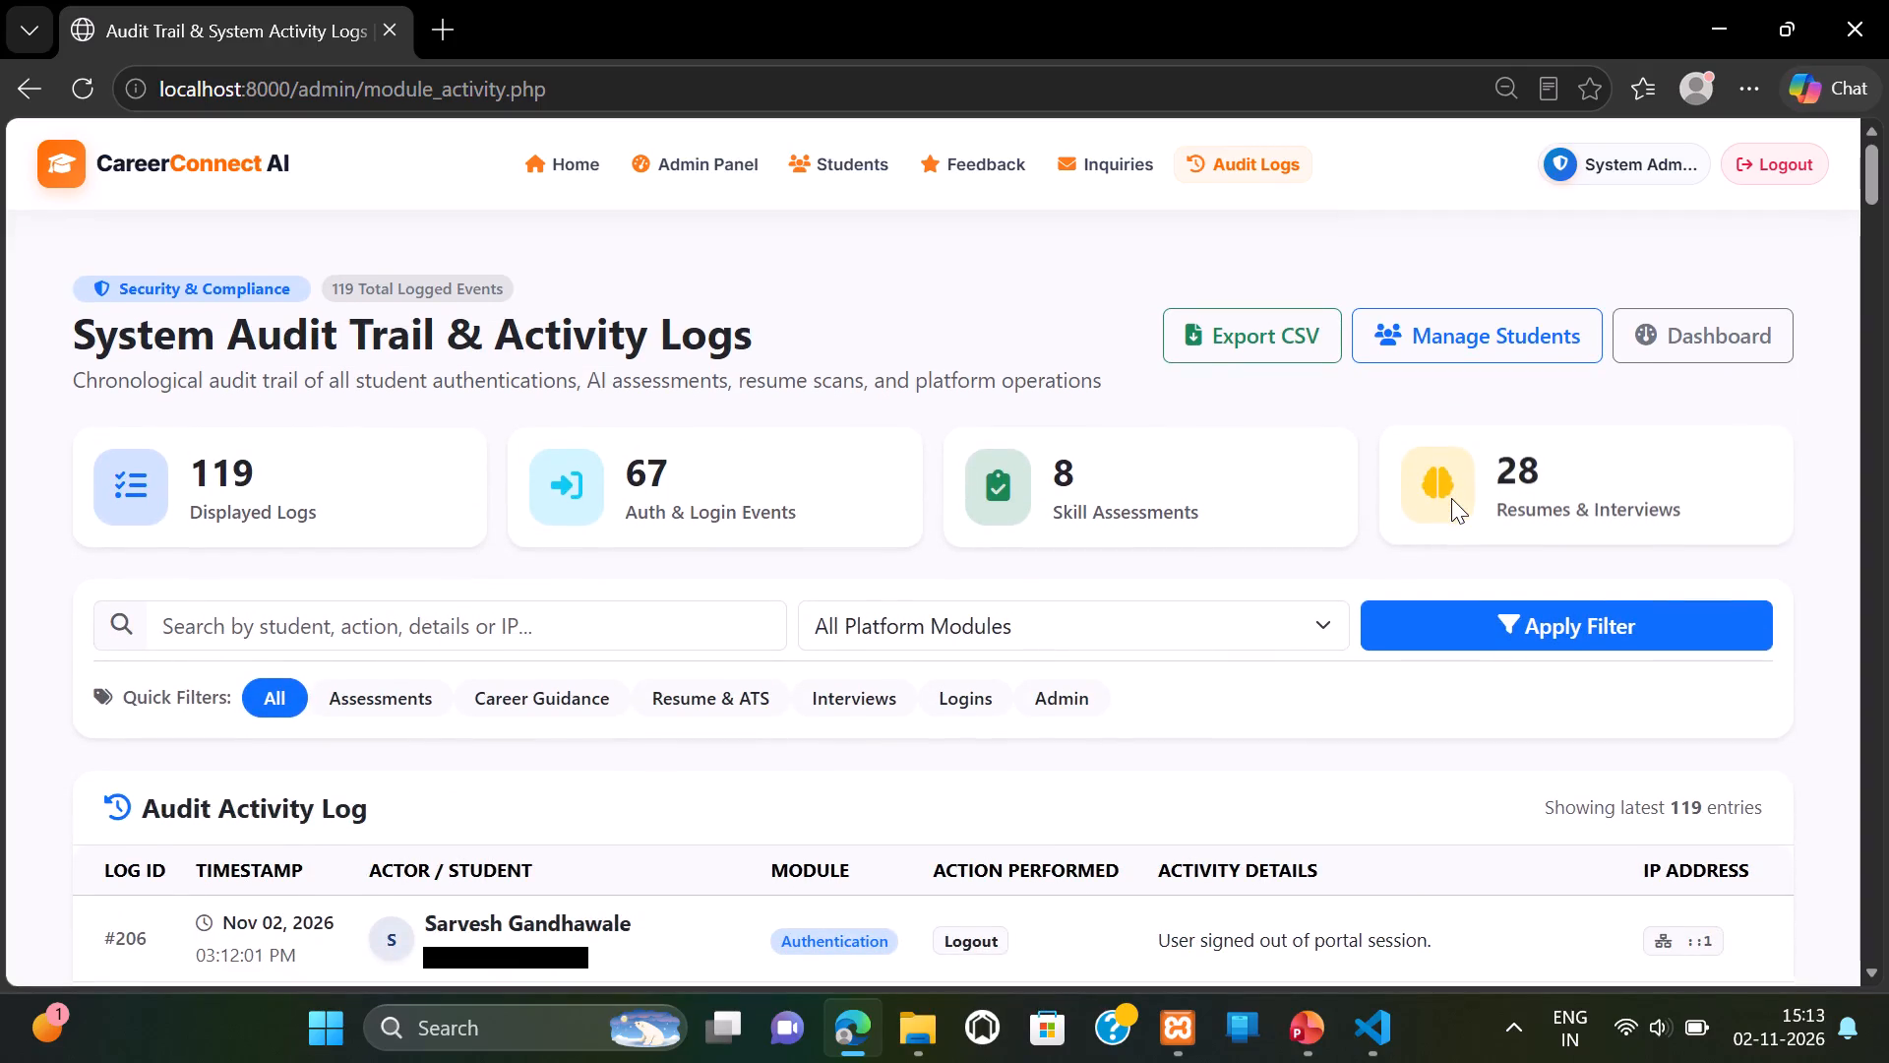
# Export the audit logs as CSV and open the exported file from the Downloads folder in Excel.
pyautogui.click(1249, 333)
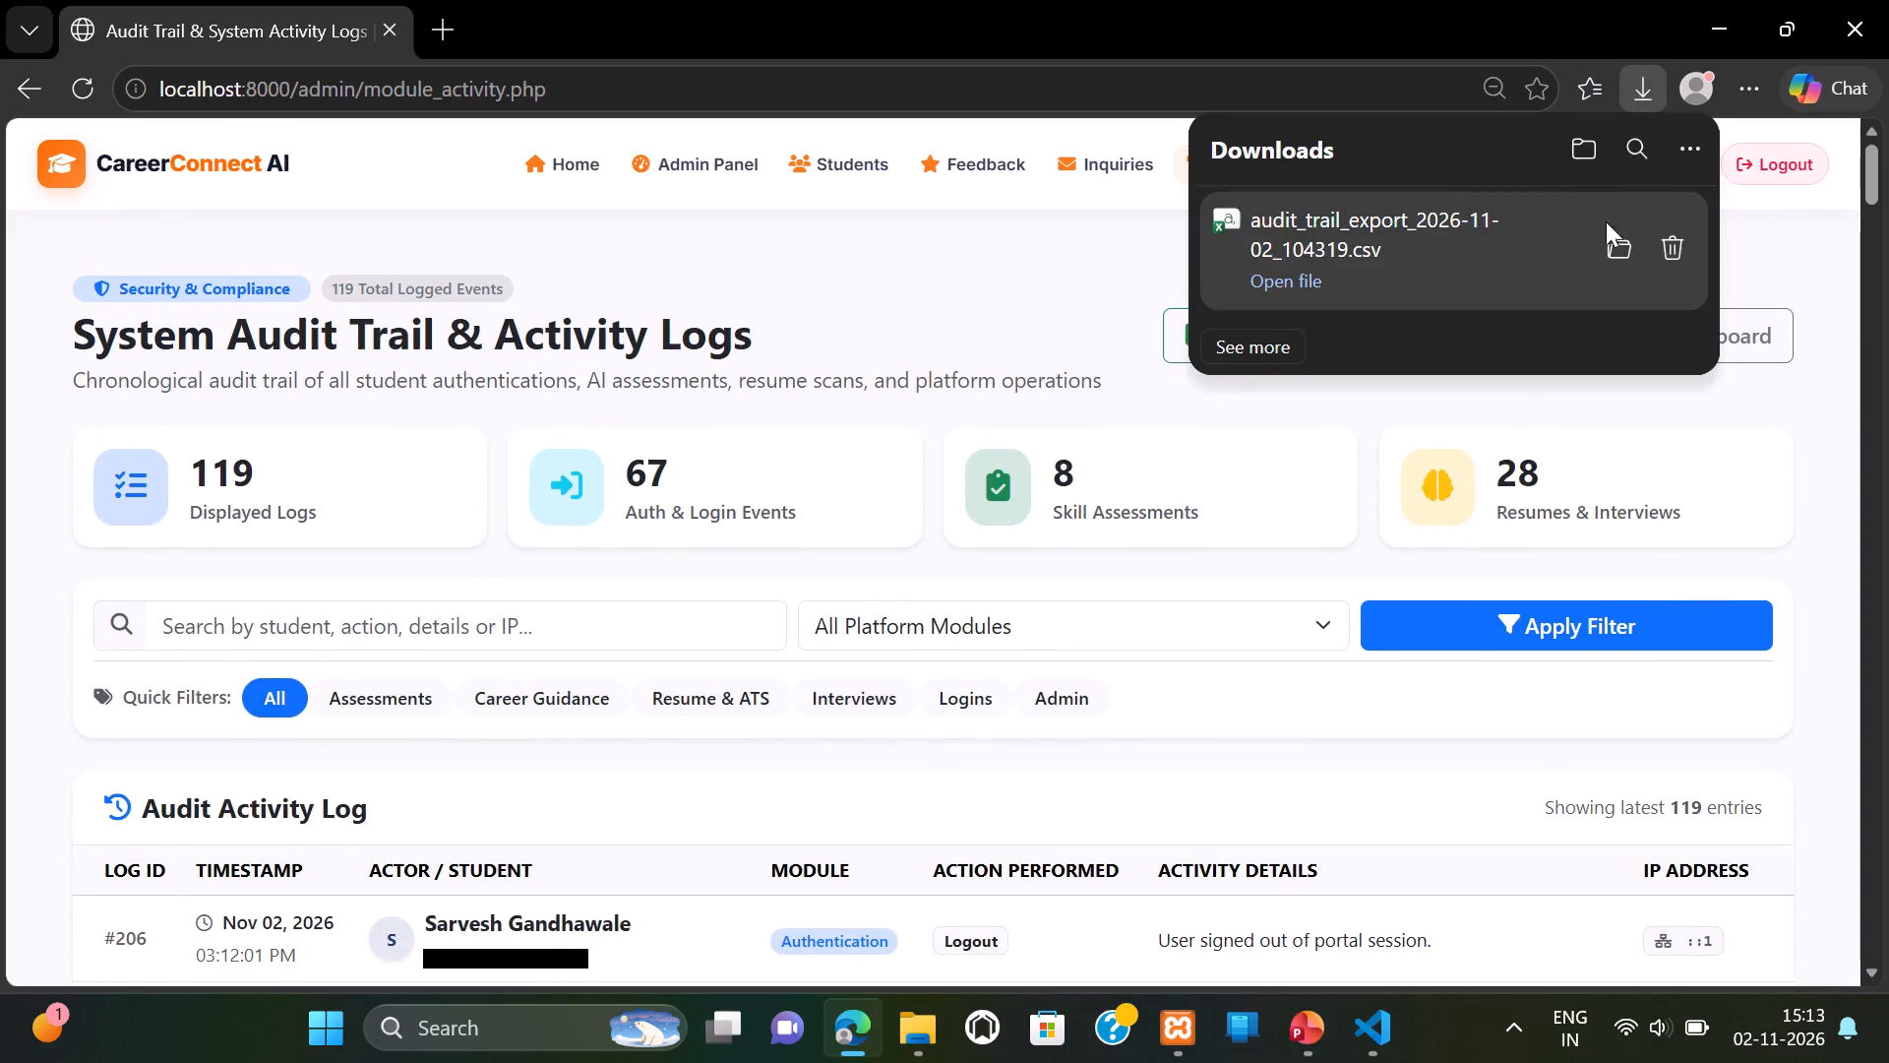
pyautogui.click(1610, 245)
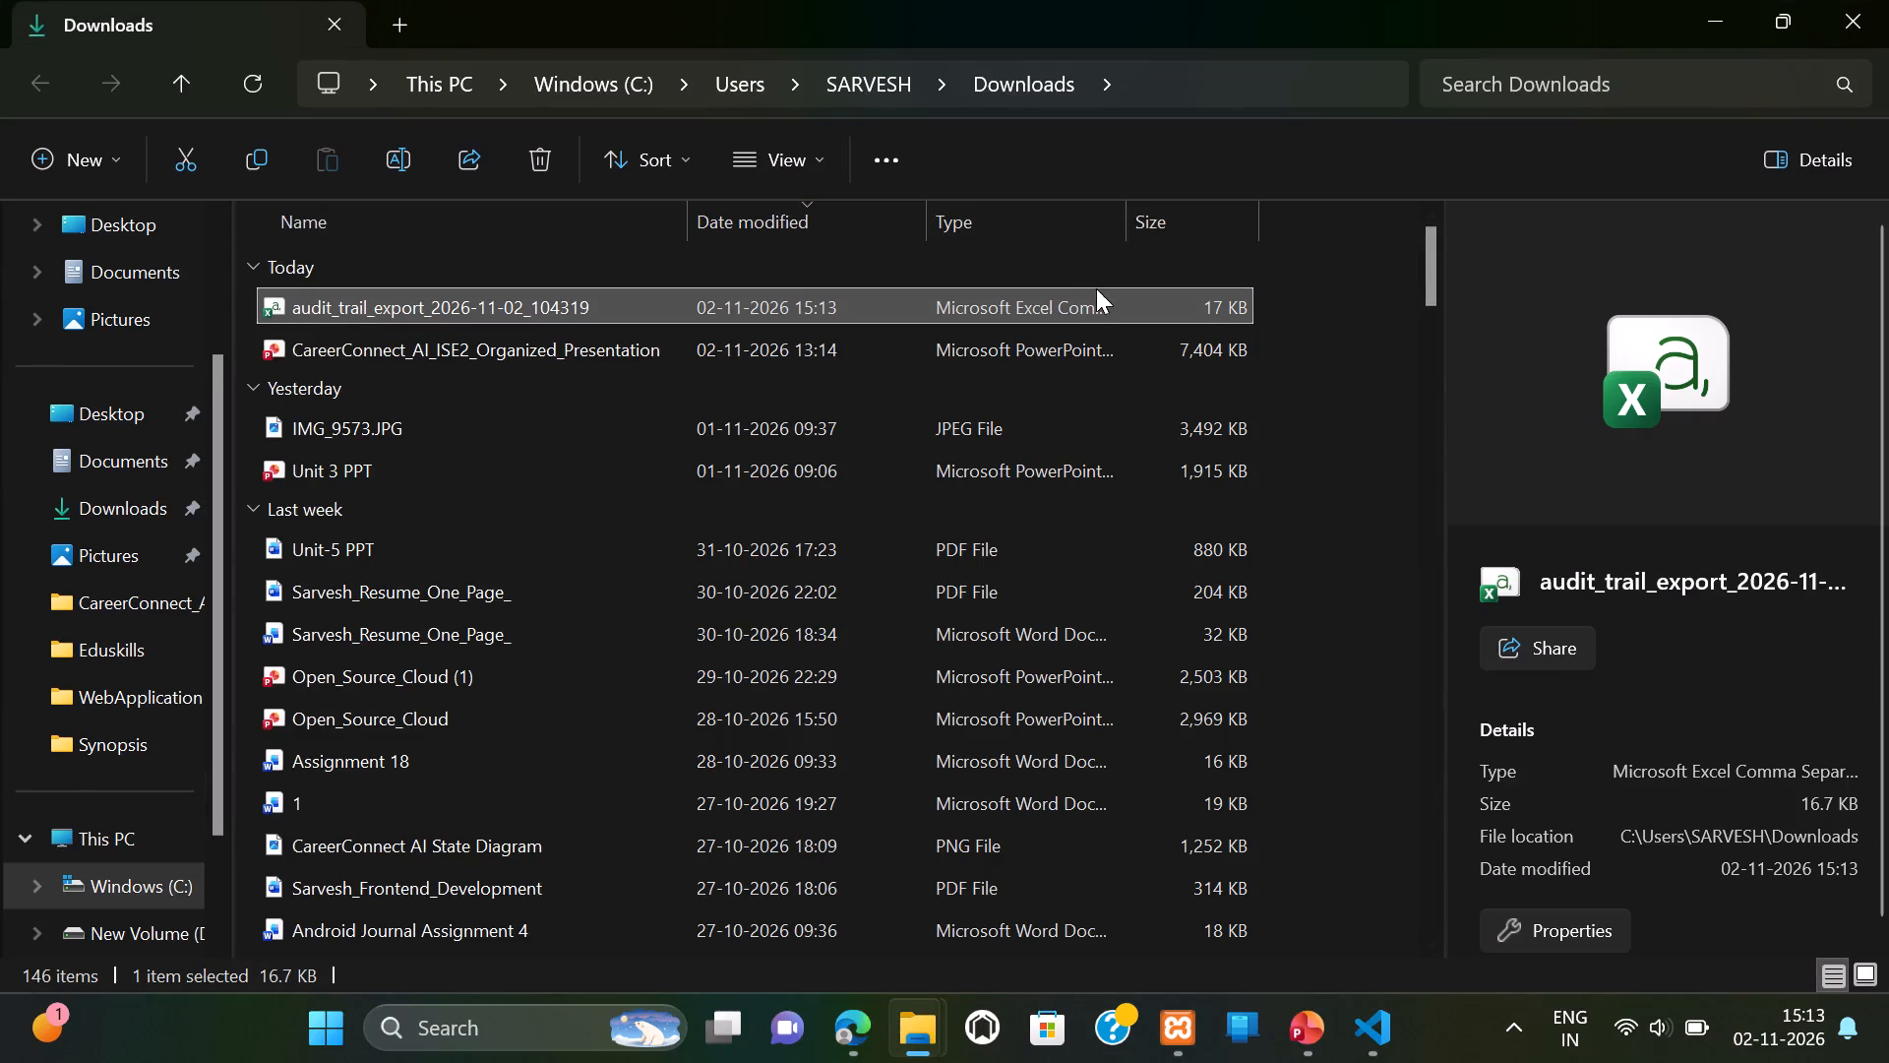
pyautogui.doubleClick(1080, 294)
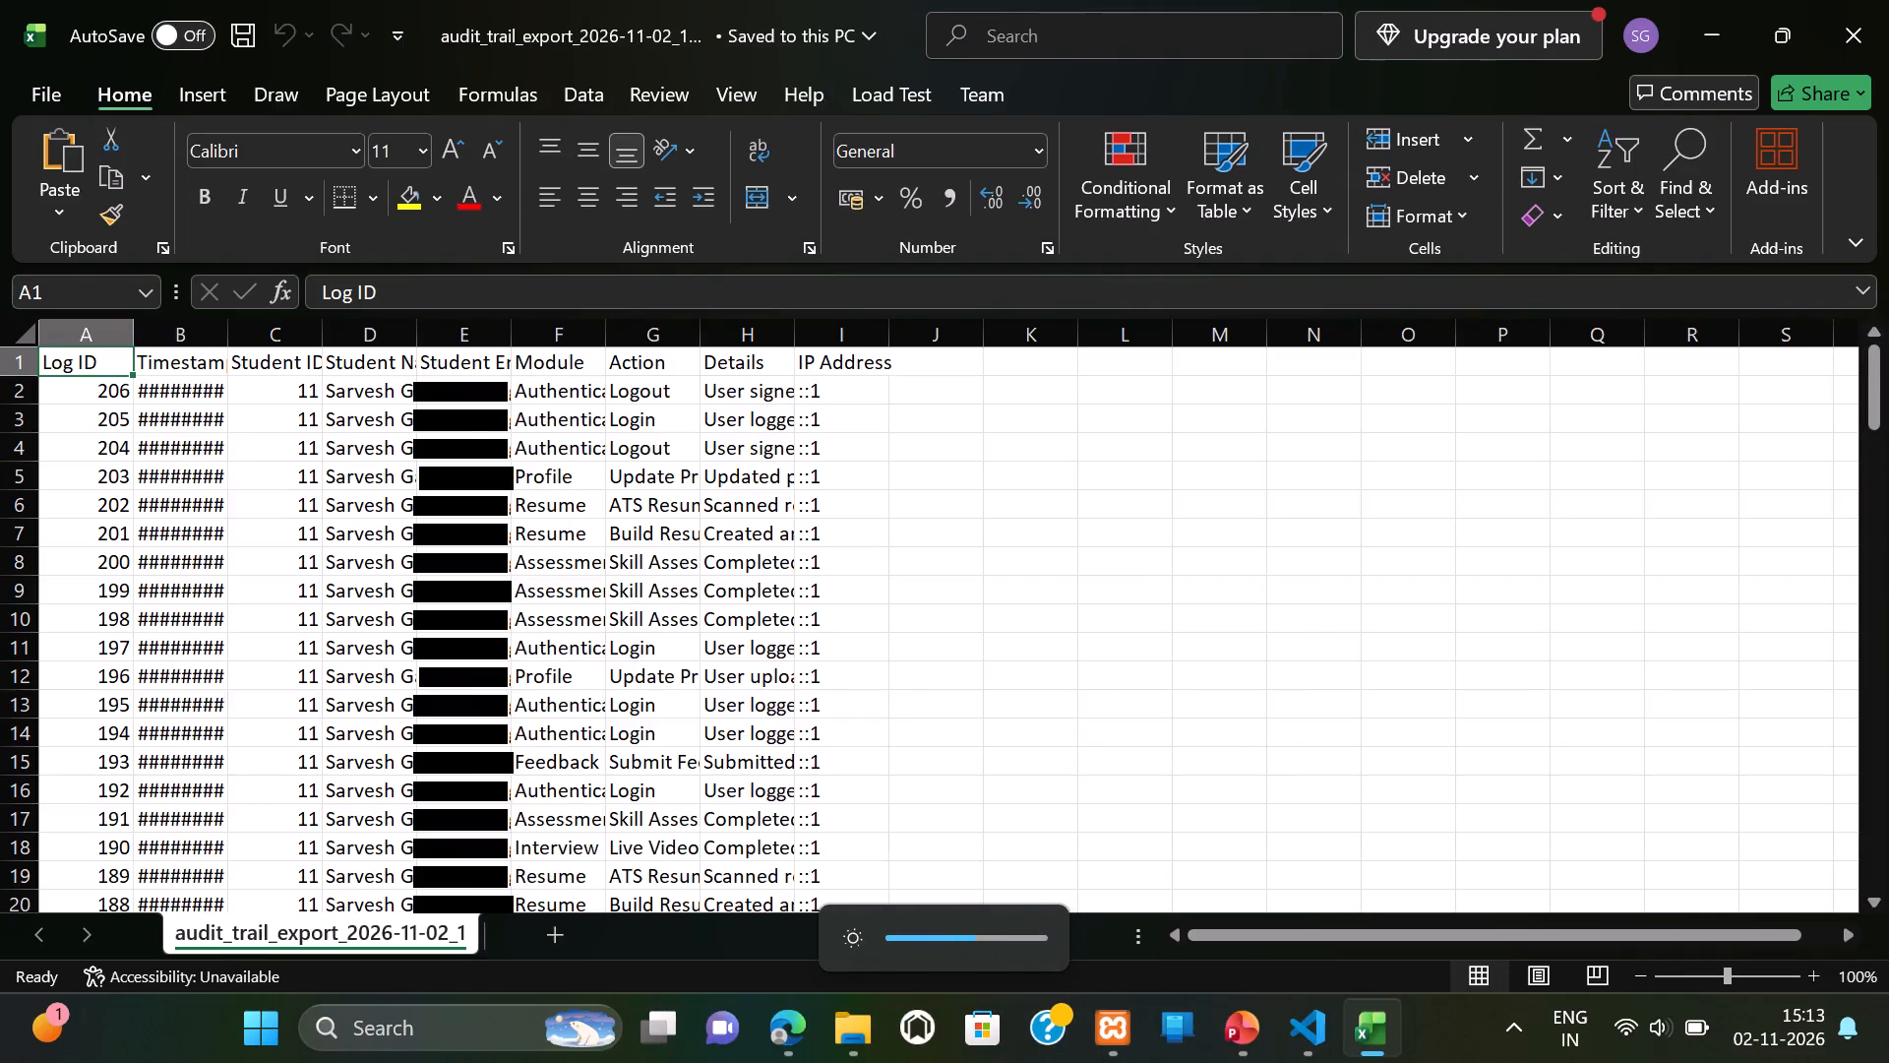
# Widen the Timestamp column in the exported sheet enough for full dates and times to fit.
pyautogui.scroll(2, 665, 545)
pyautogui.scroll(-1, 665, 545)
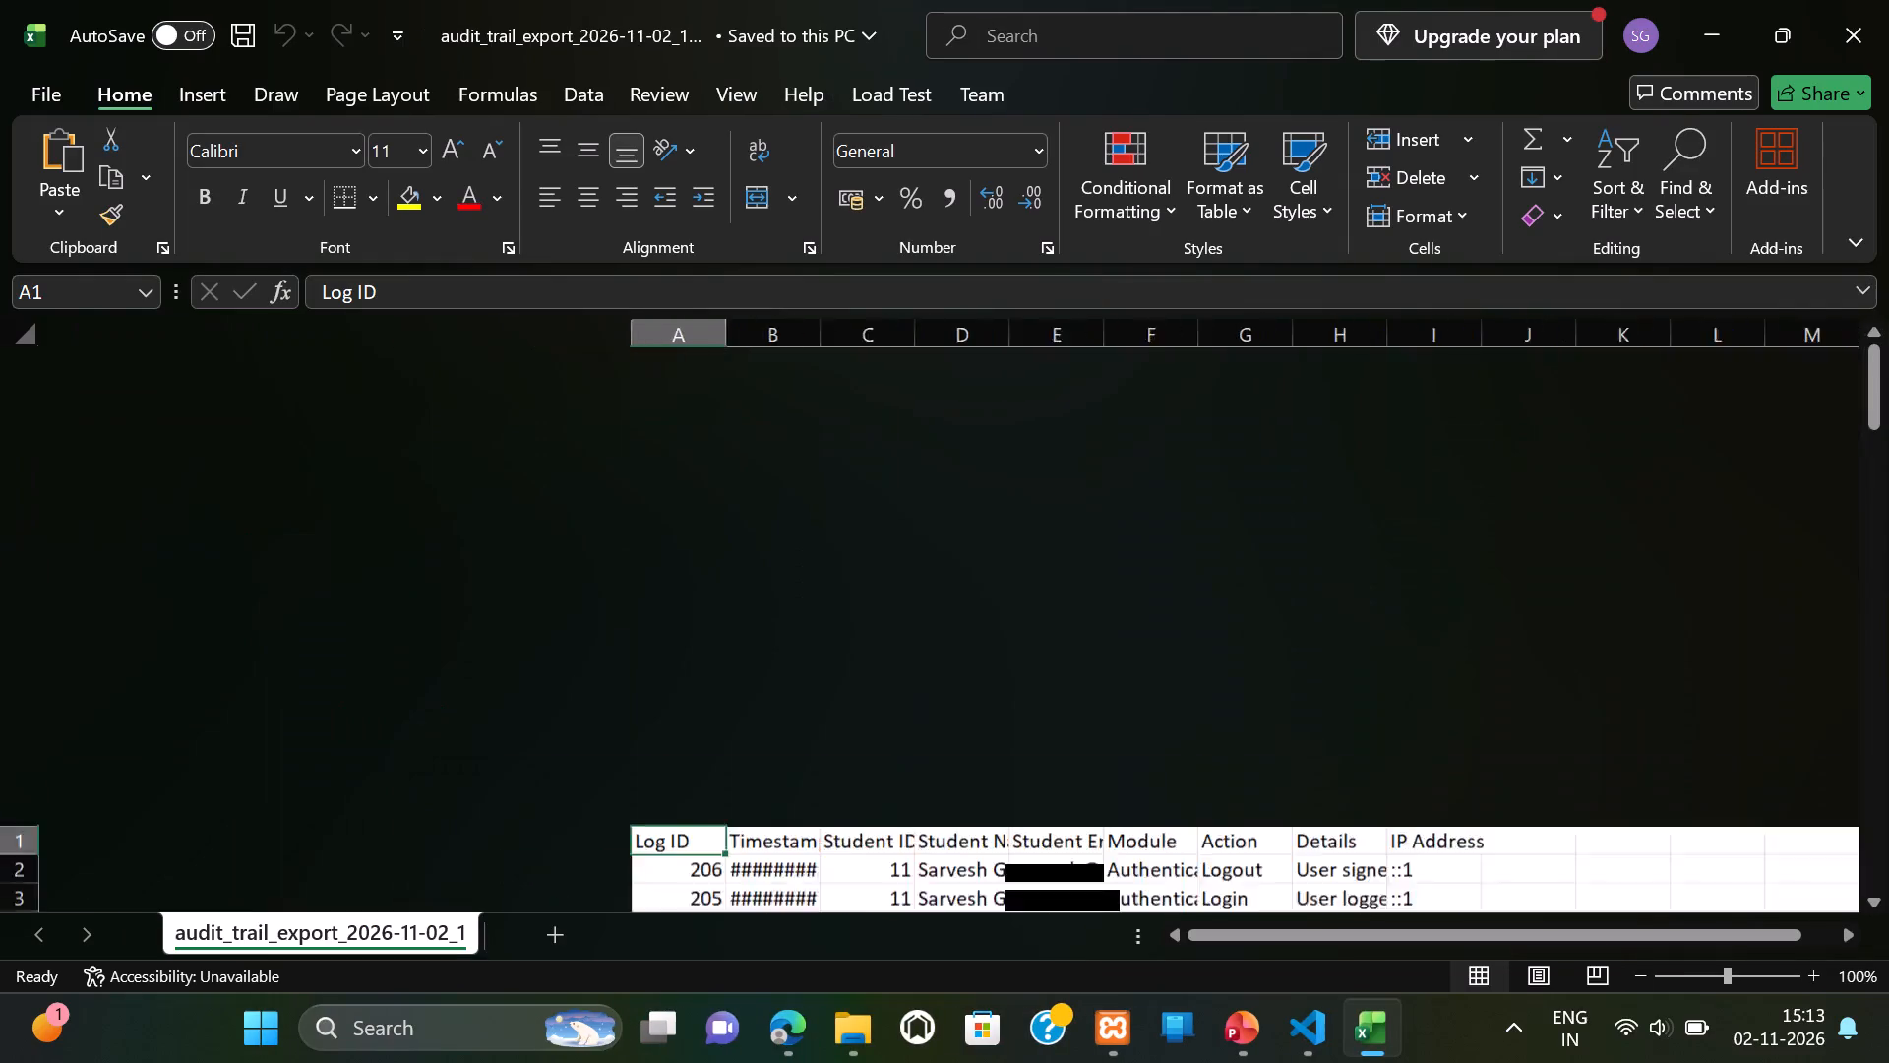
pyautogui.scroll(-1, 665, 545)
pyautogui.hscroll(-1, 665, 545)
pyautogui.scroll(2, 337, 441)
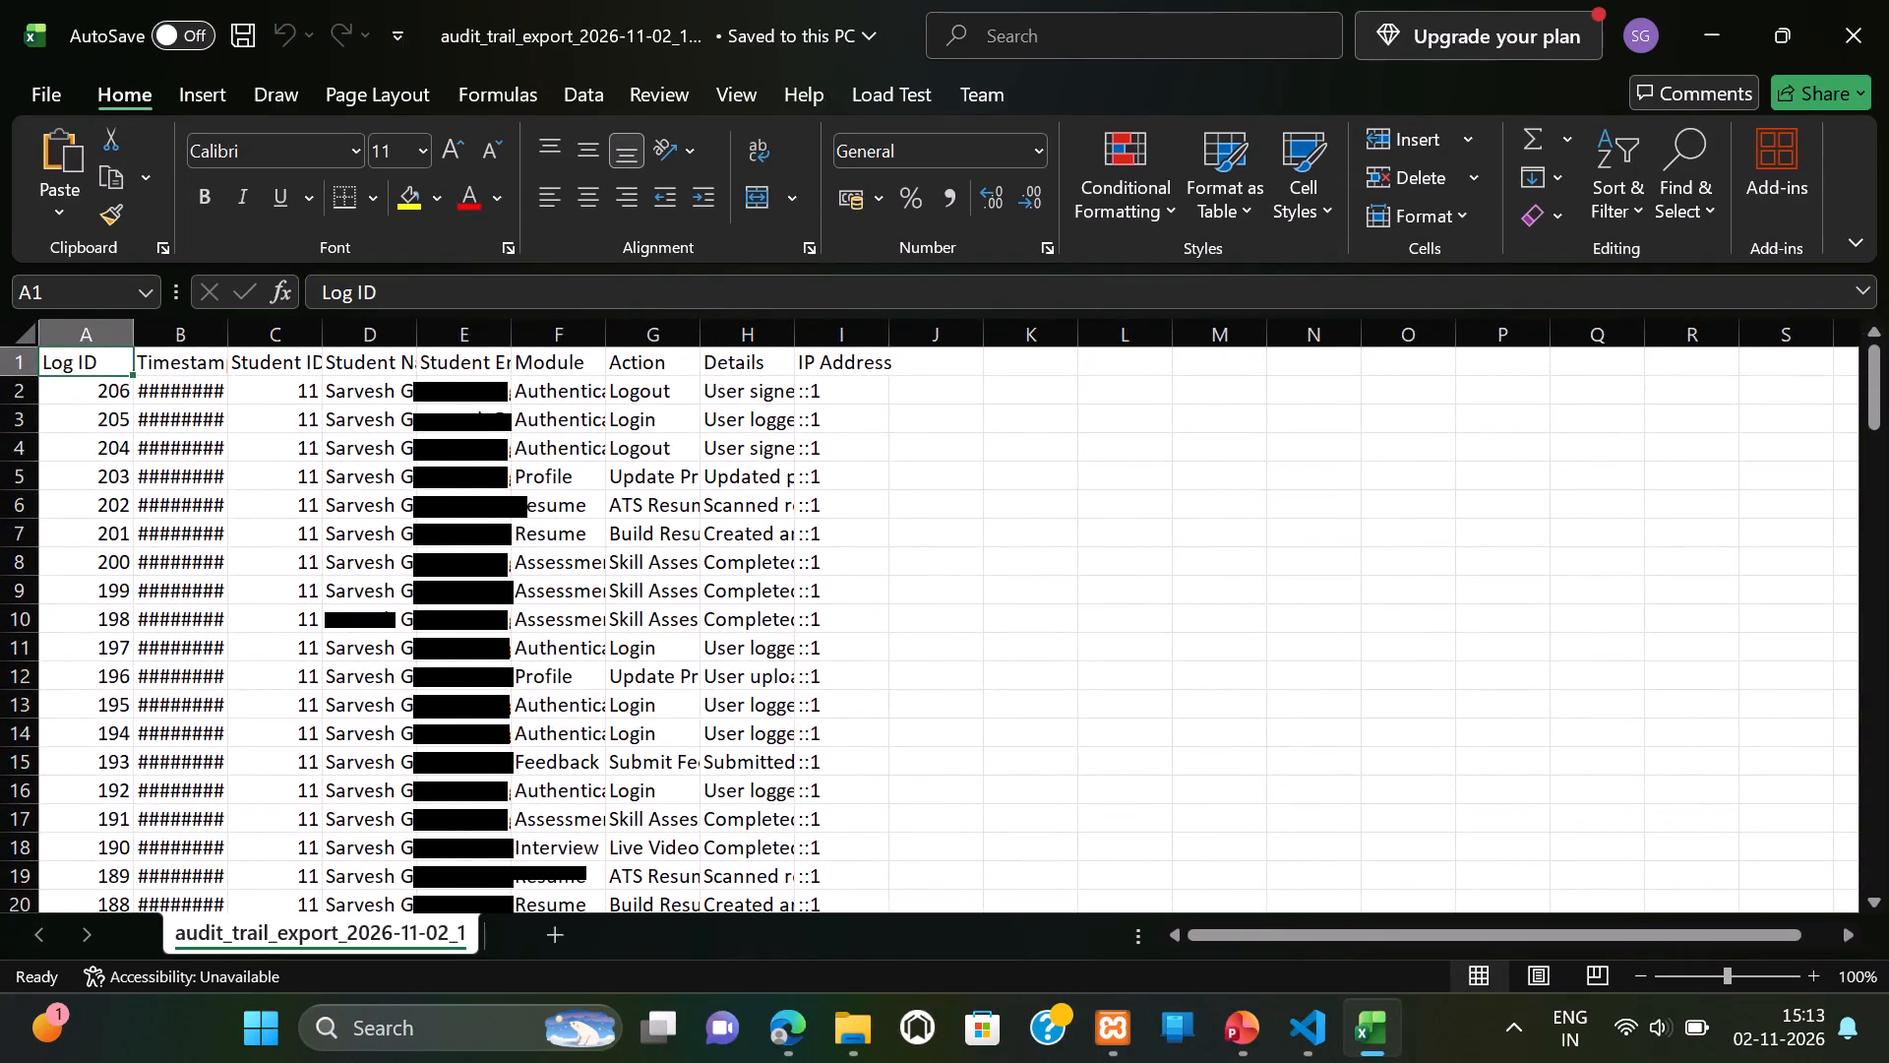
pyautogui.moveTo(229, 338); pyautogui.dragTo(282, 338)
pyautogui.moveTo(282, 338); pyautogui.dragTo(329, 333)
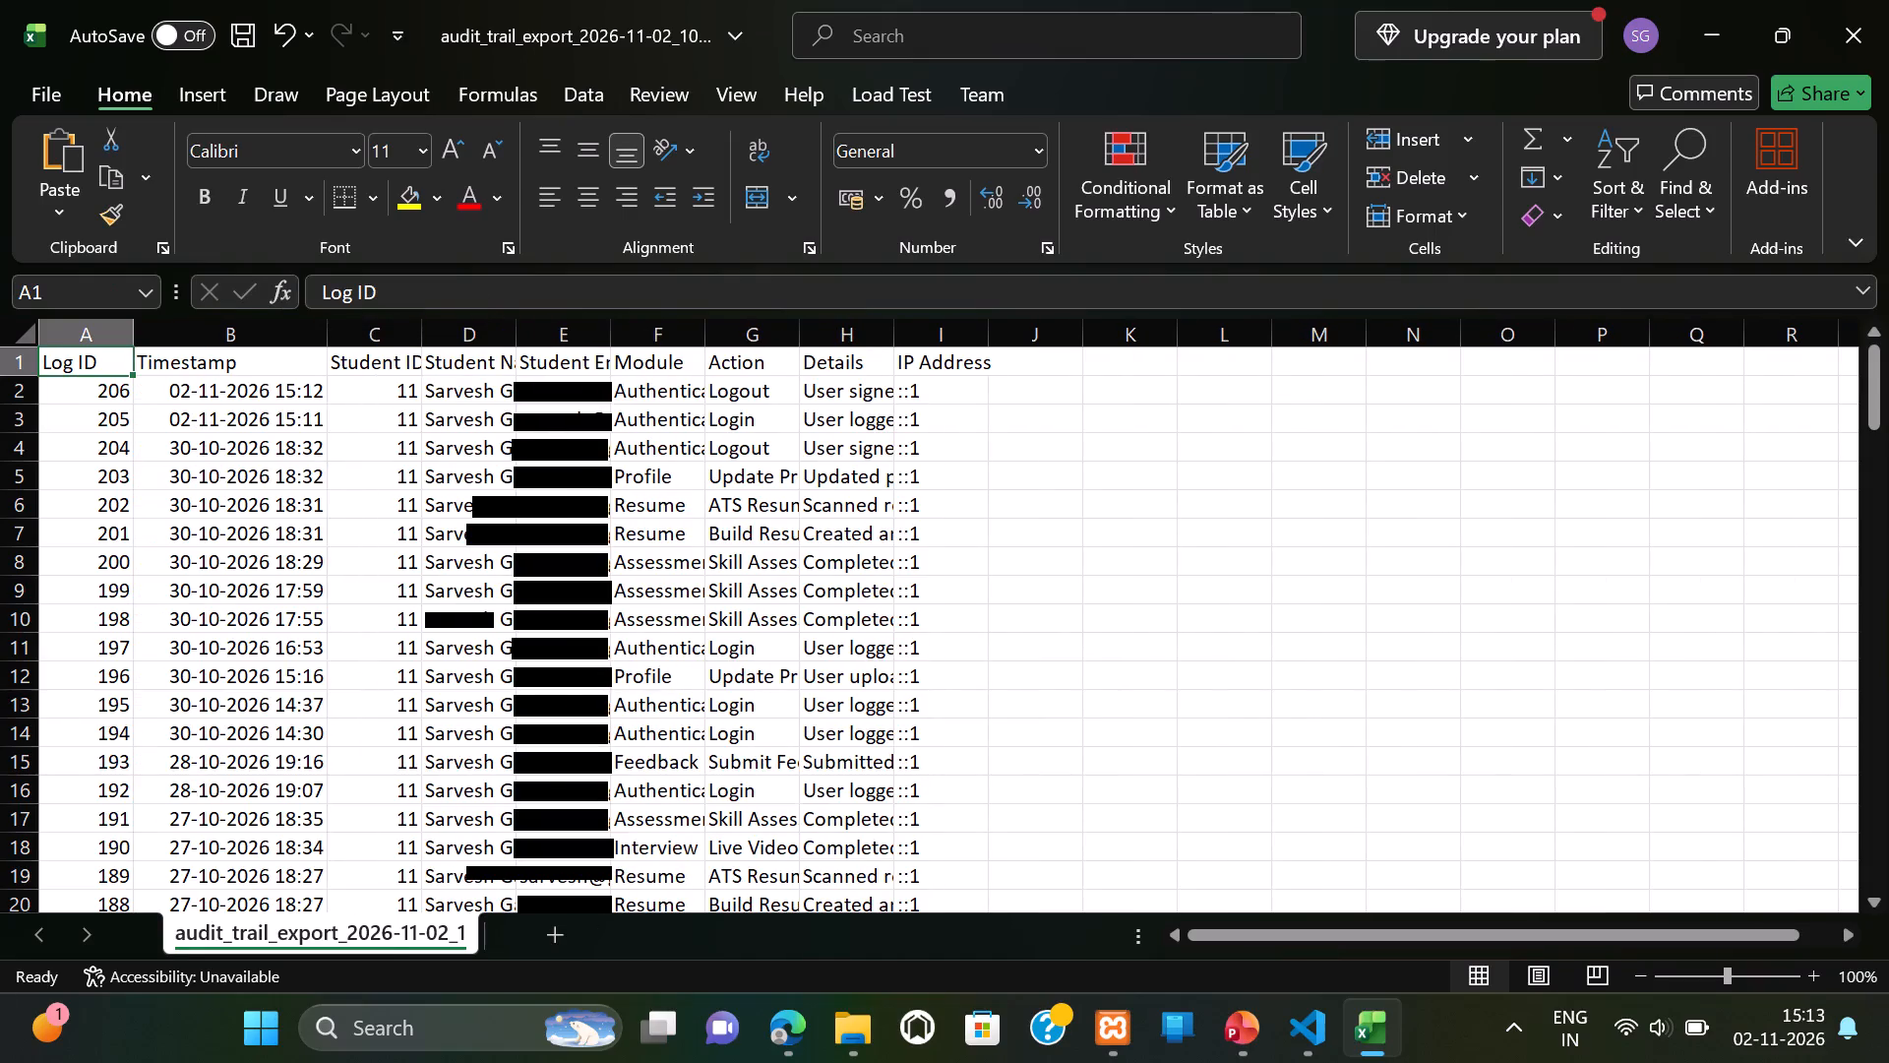
# Look through the exported audit log rows, then close the workbook without saving and return to the audit logs page.
pyautogui.scroll(1, 1073, 596)
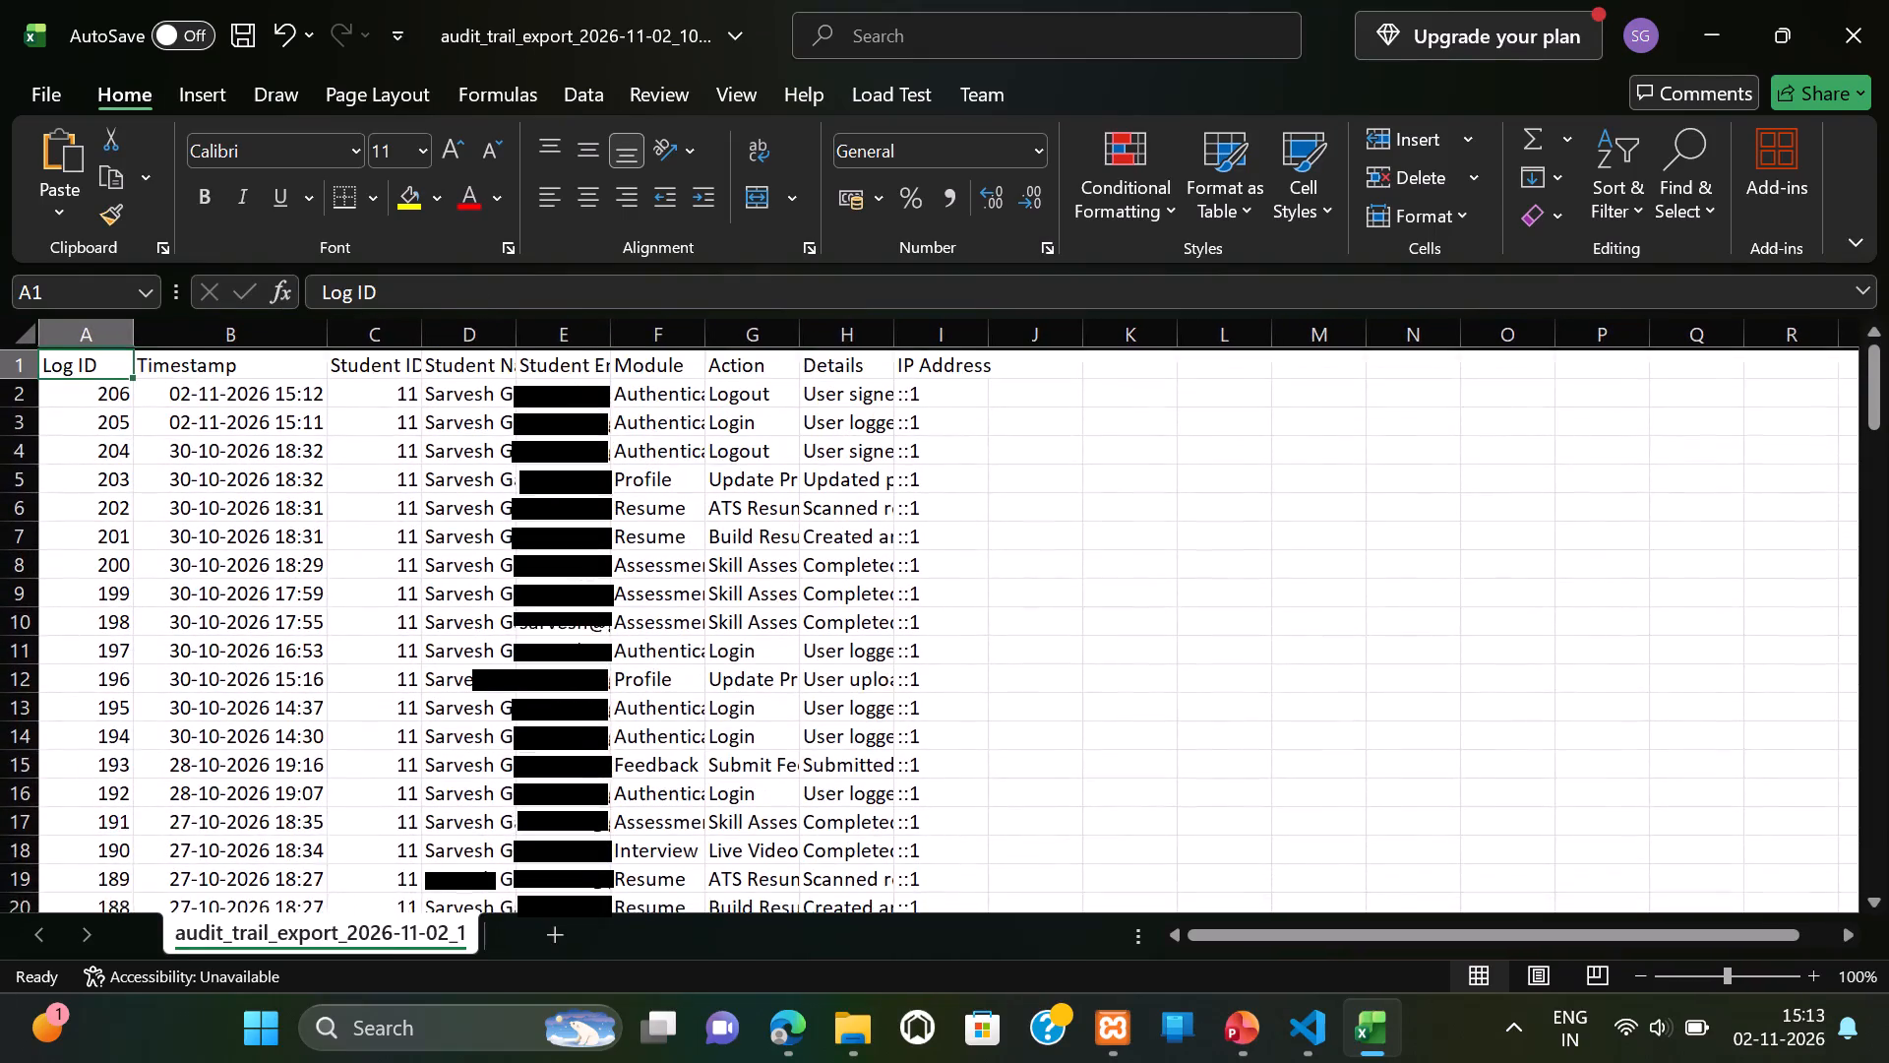
pyautogui.scroll(-8, 1073, 596)
pyautogui.scroll(1, 1073, 596)
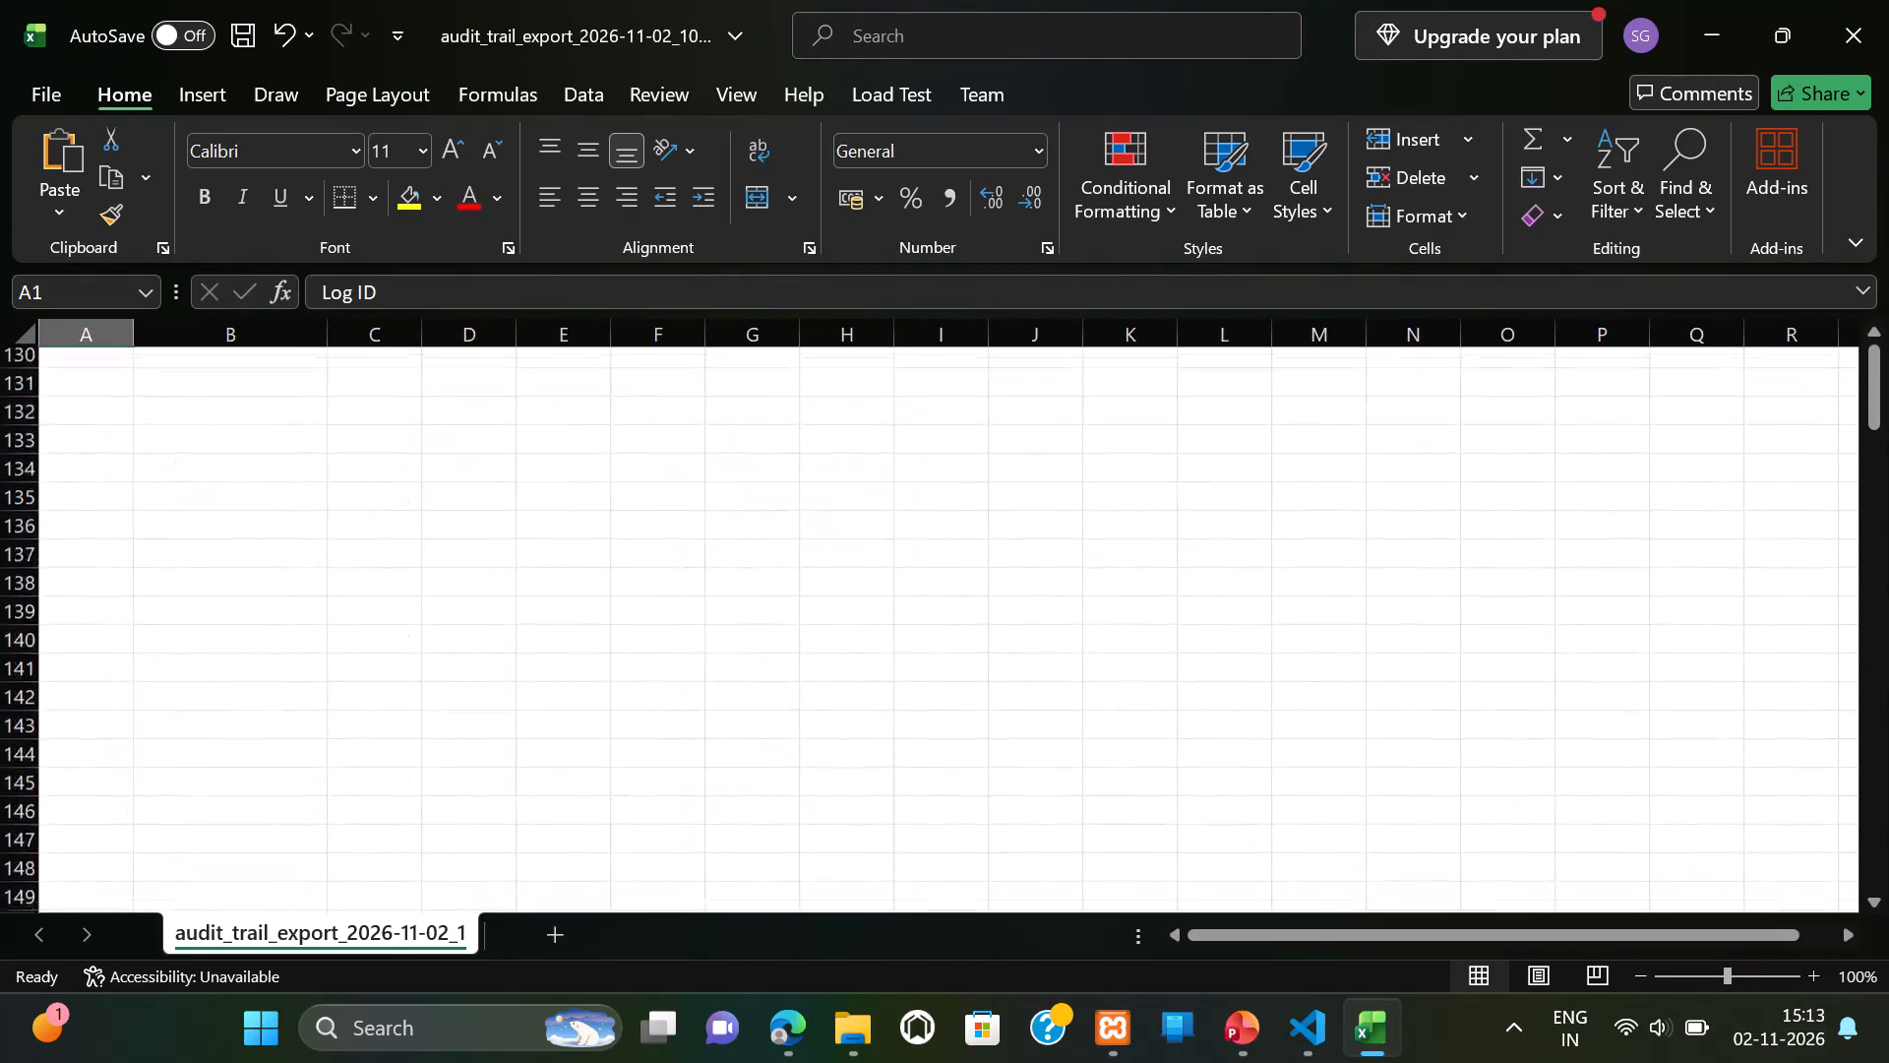
pyautogui.scroll(9, 1073, 596)
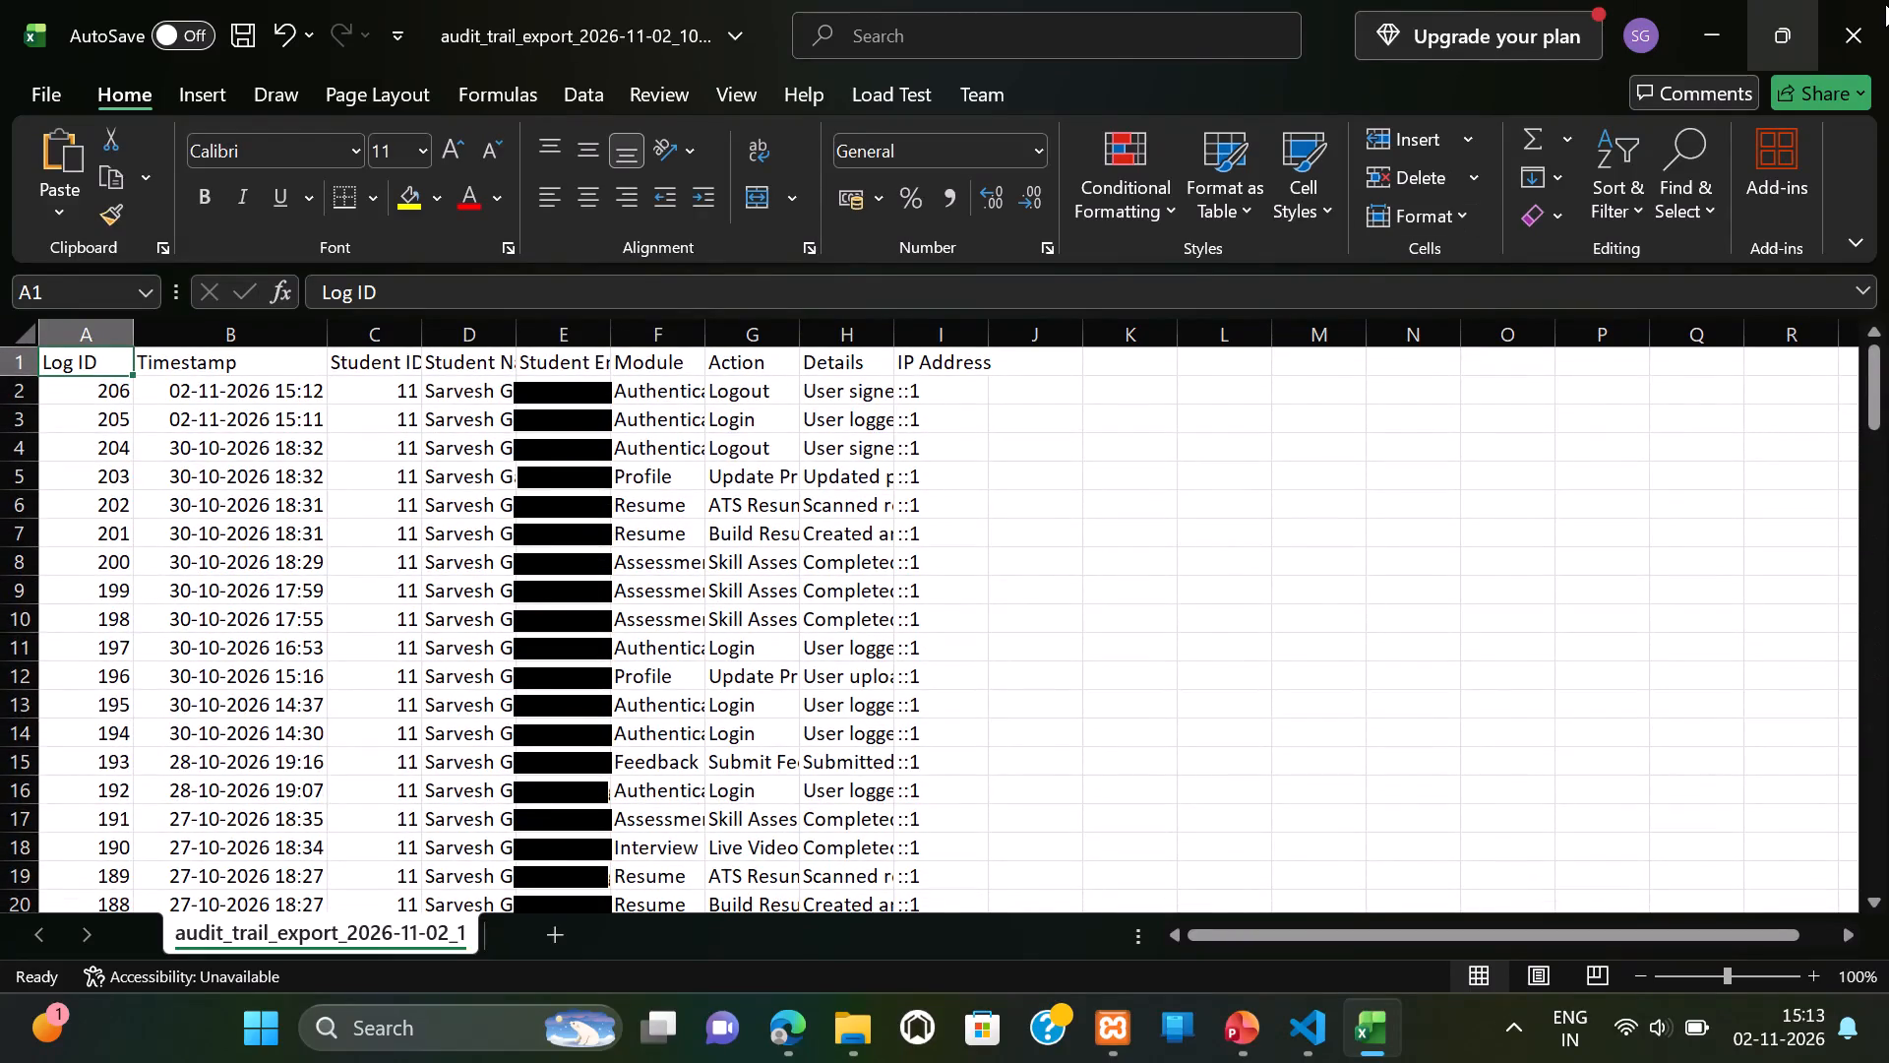
pyautogui.click(1885, 11)
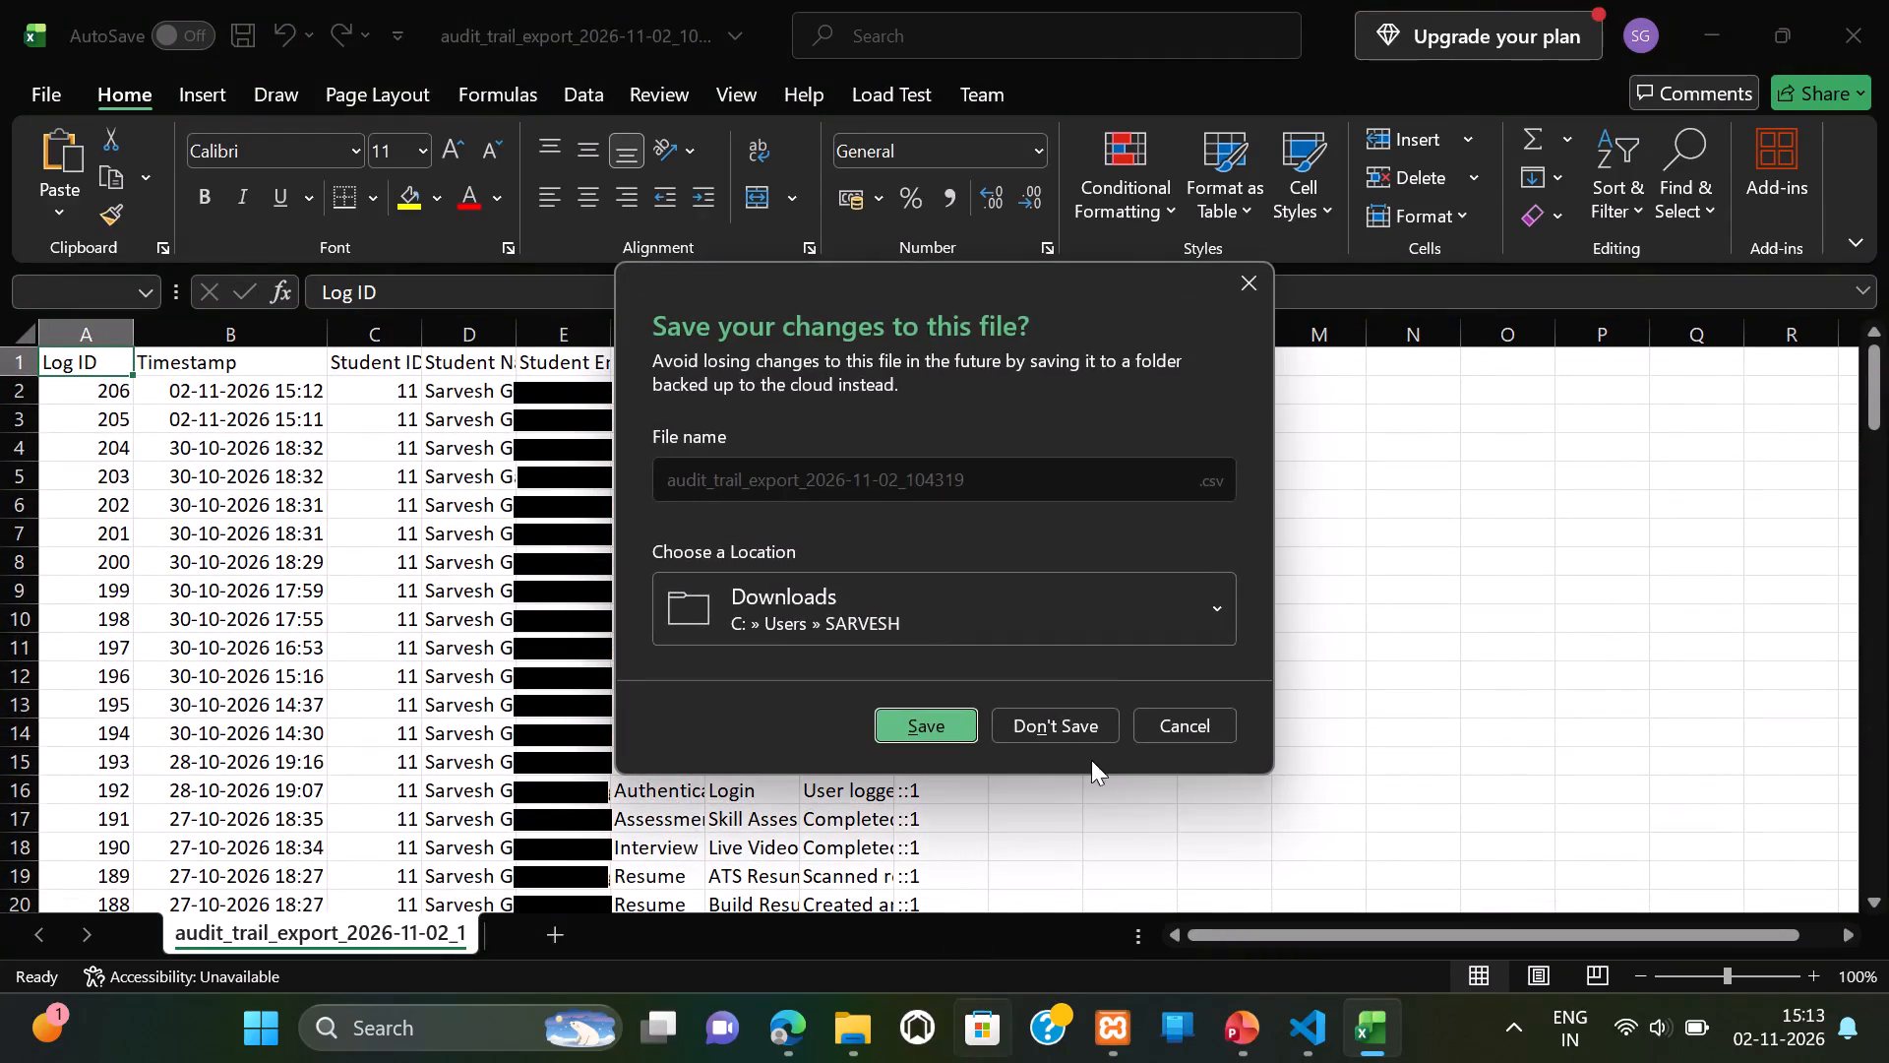
pyautogui.click(1080, 727)
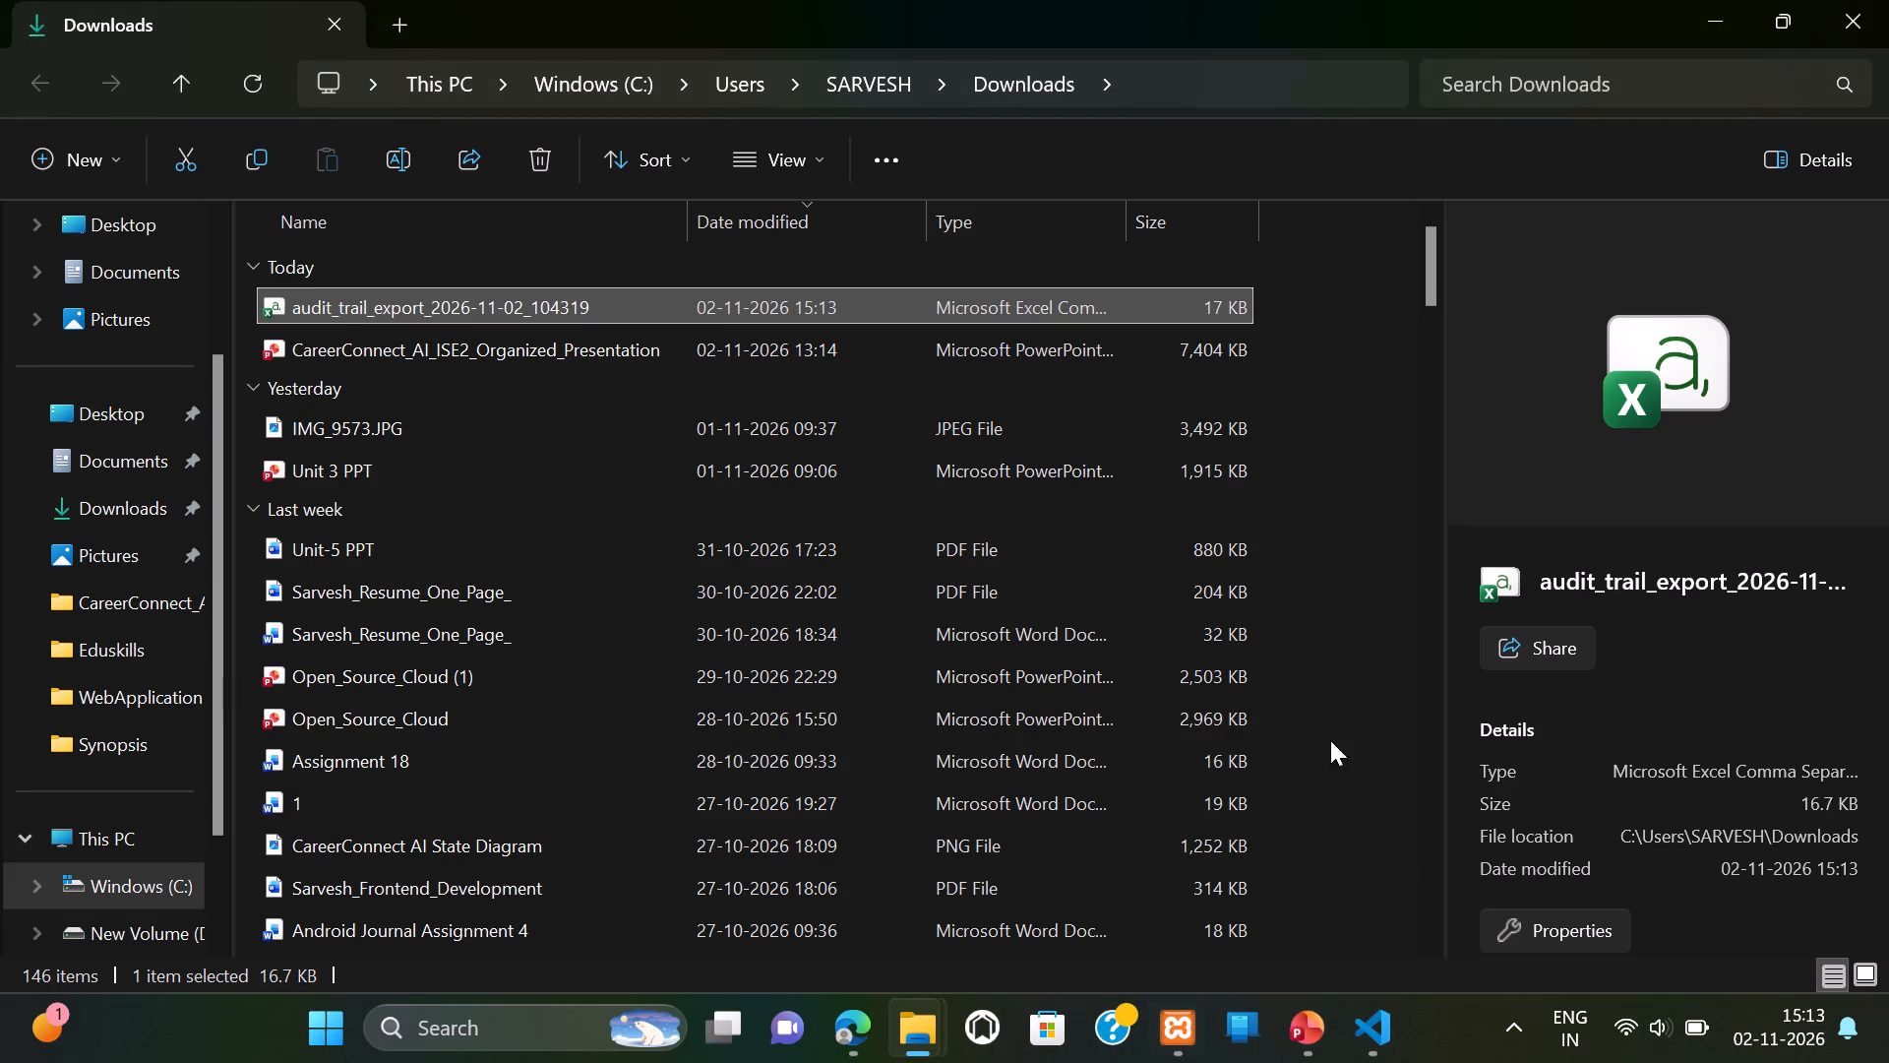
pyautogui.click(1688, 1023)
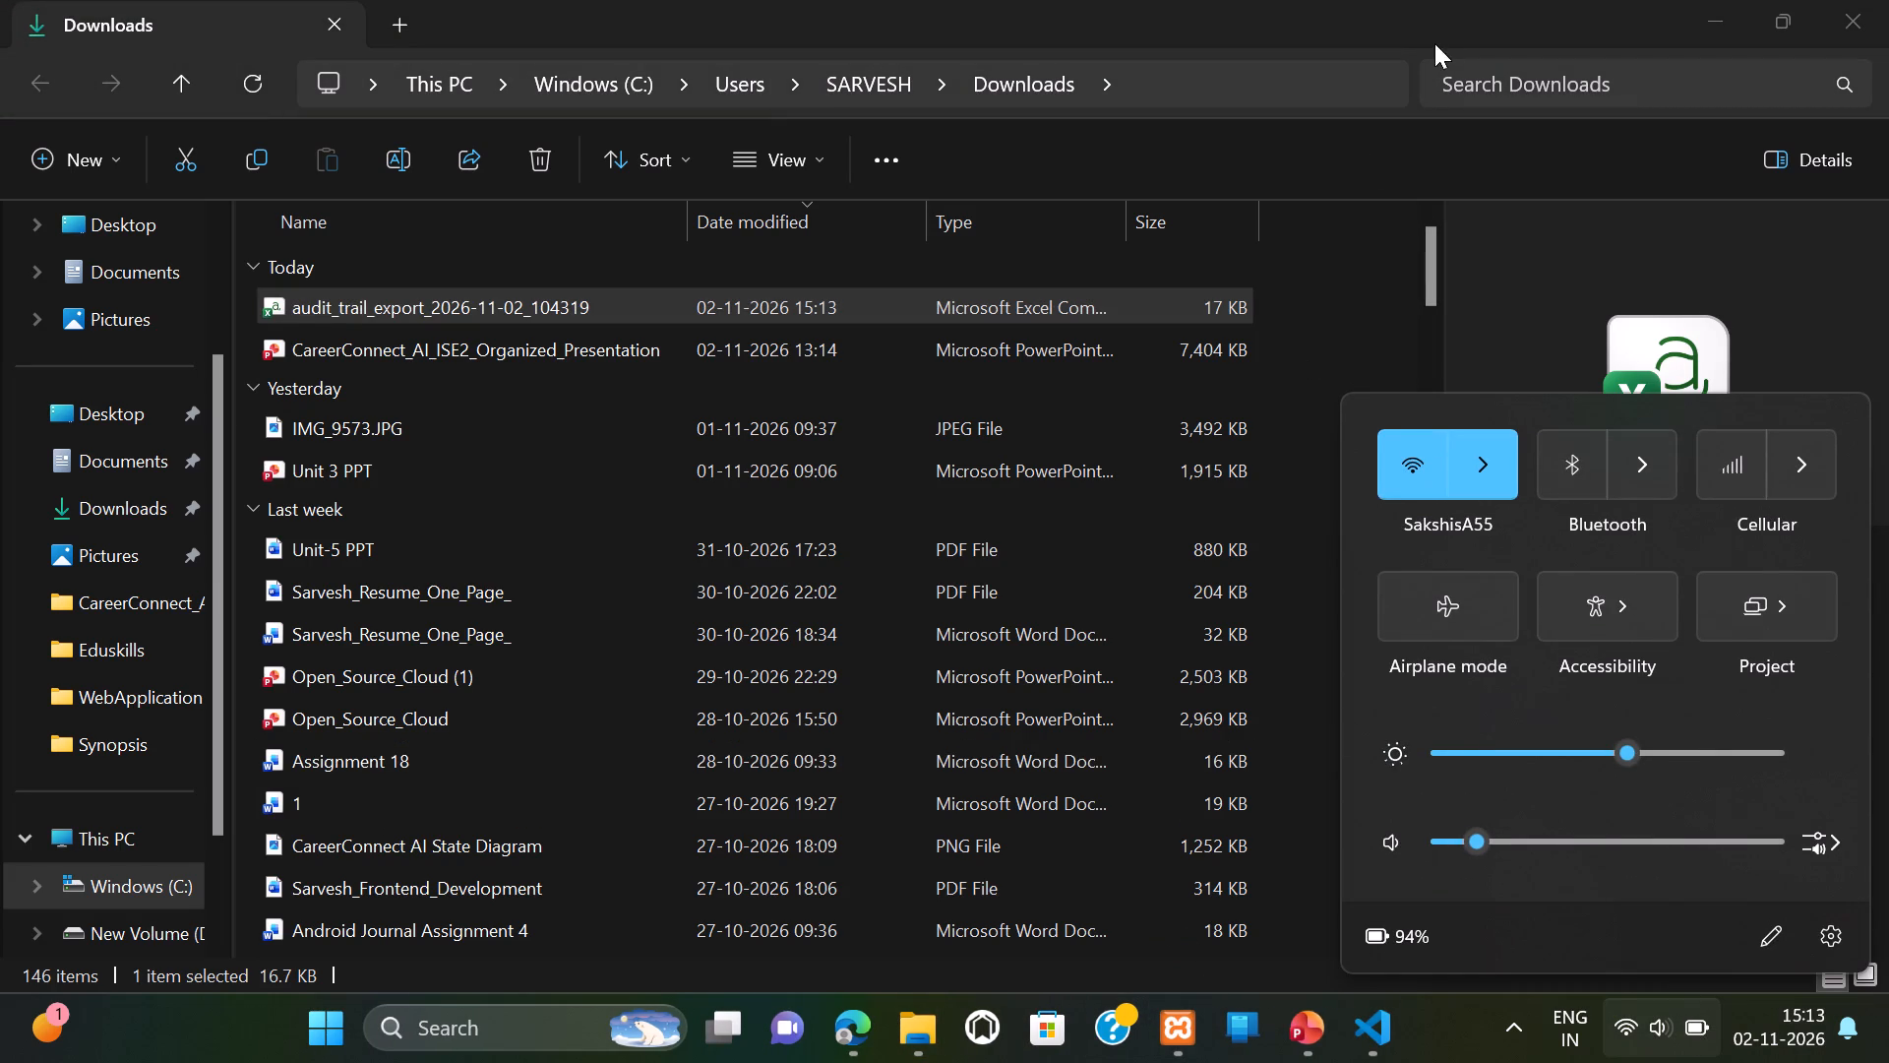
pyautogui.click(1726, 1)
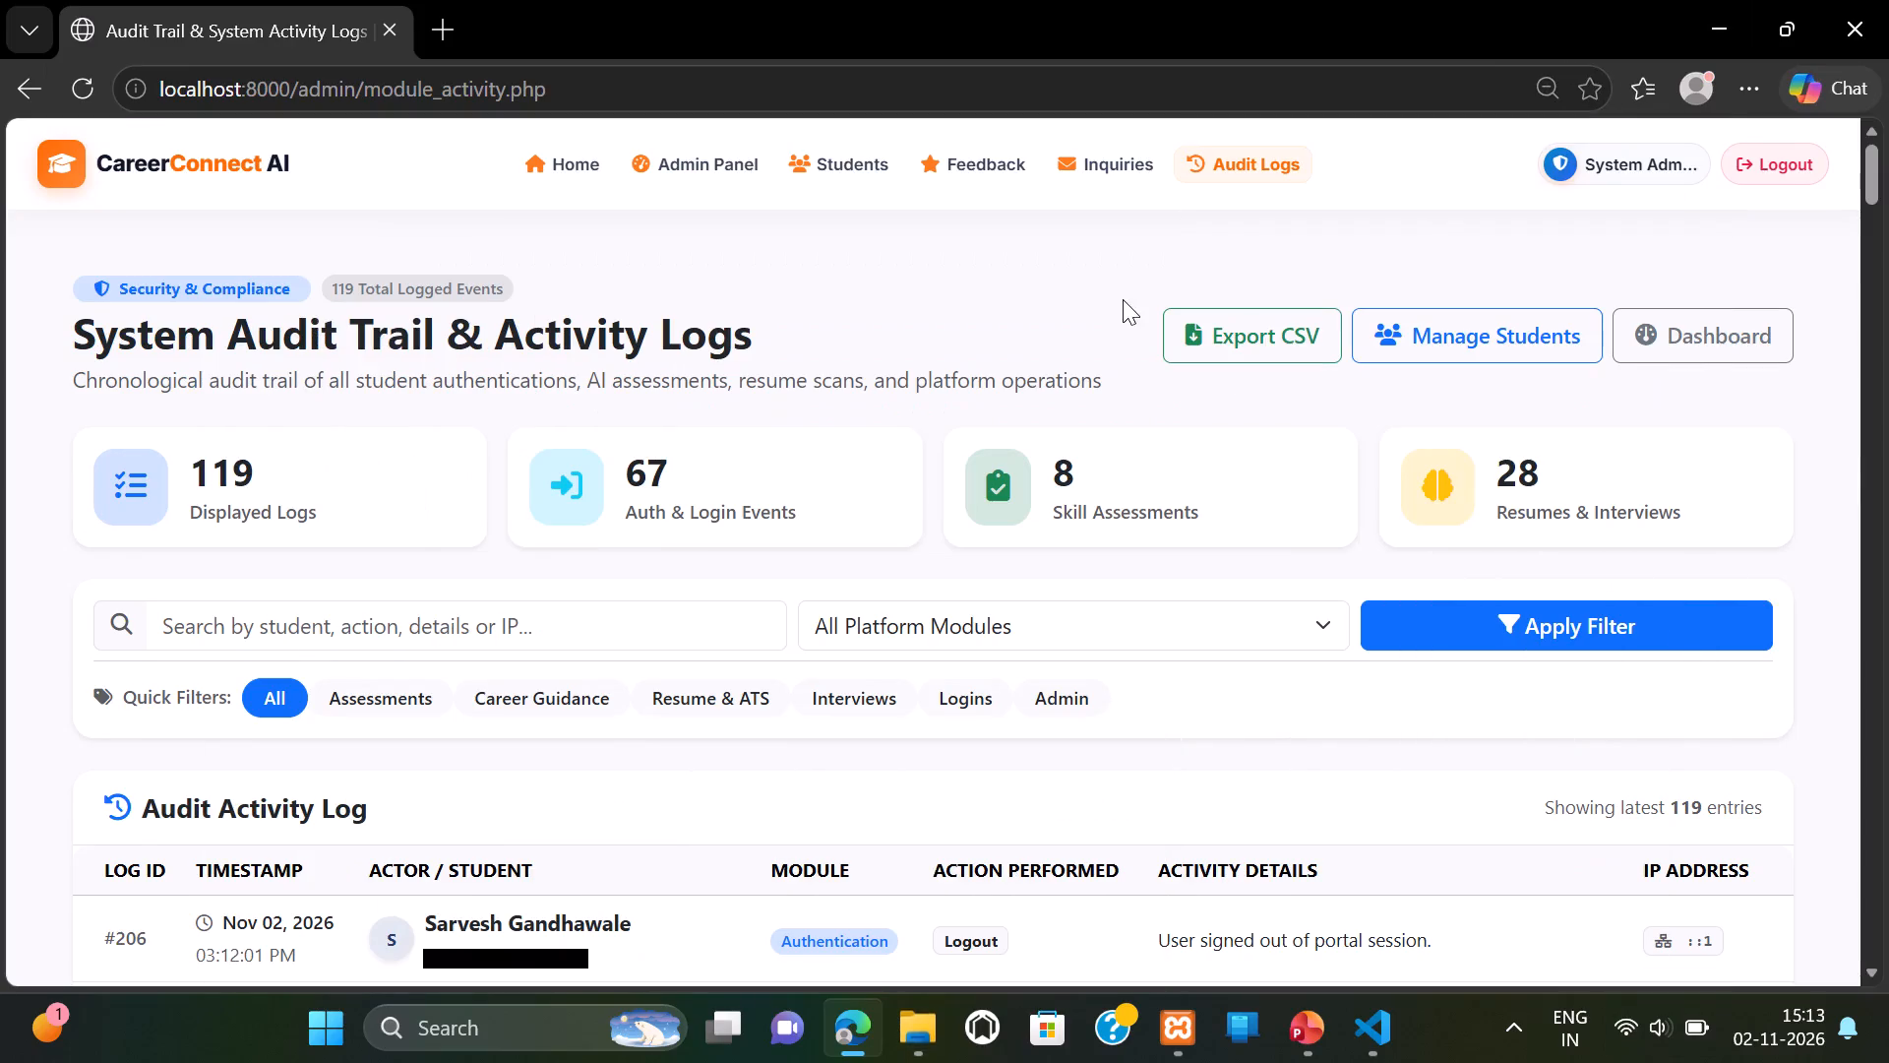
pyautogui.click(509, 1043)
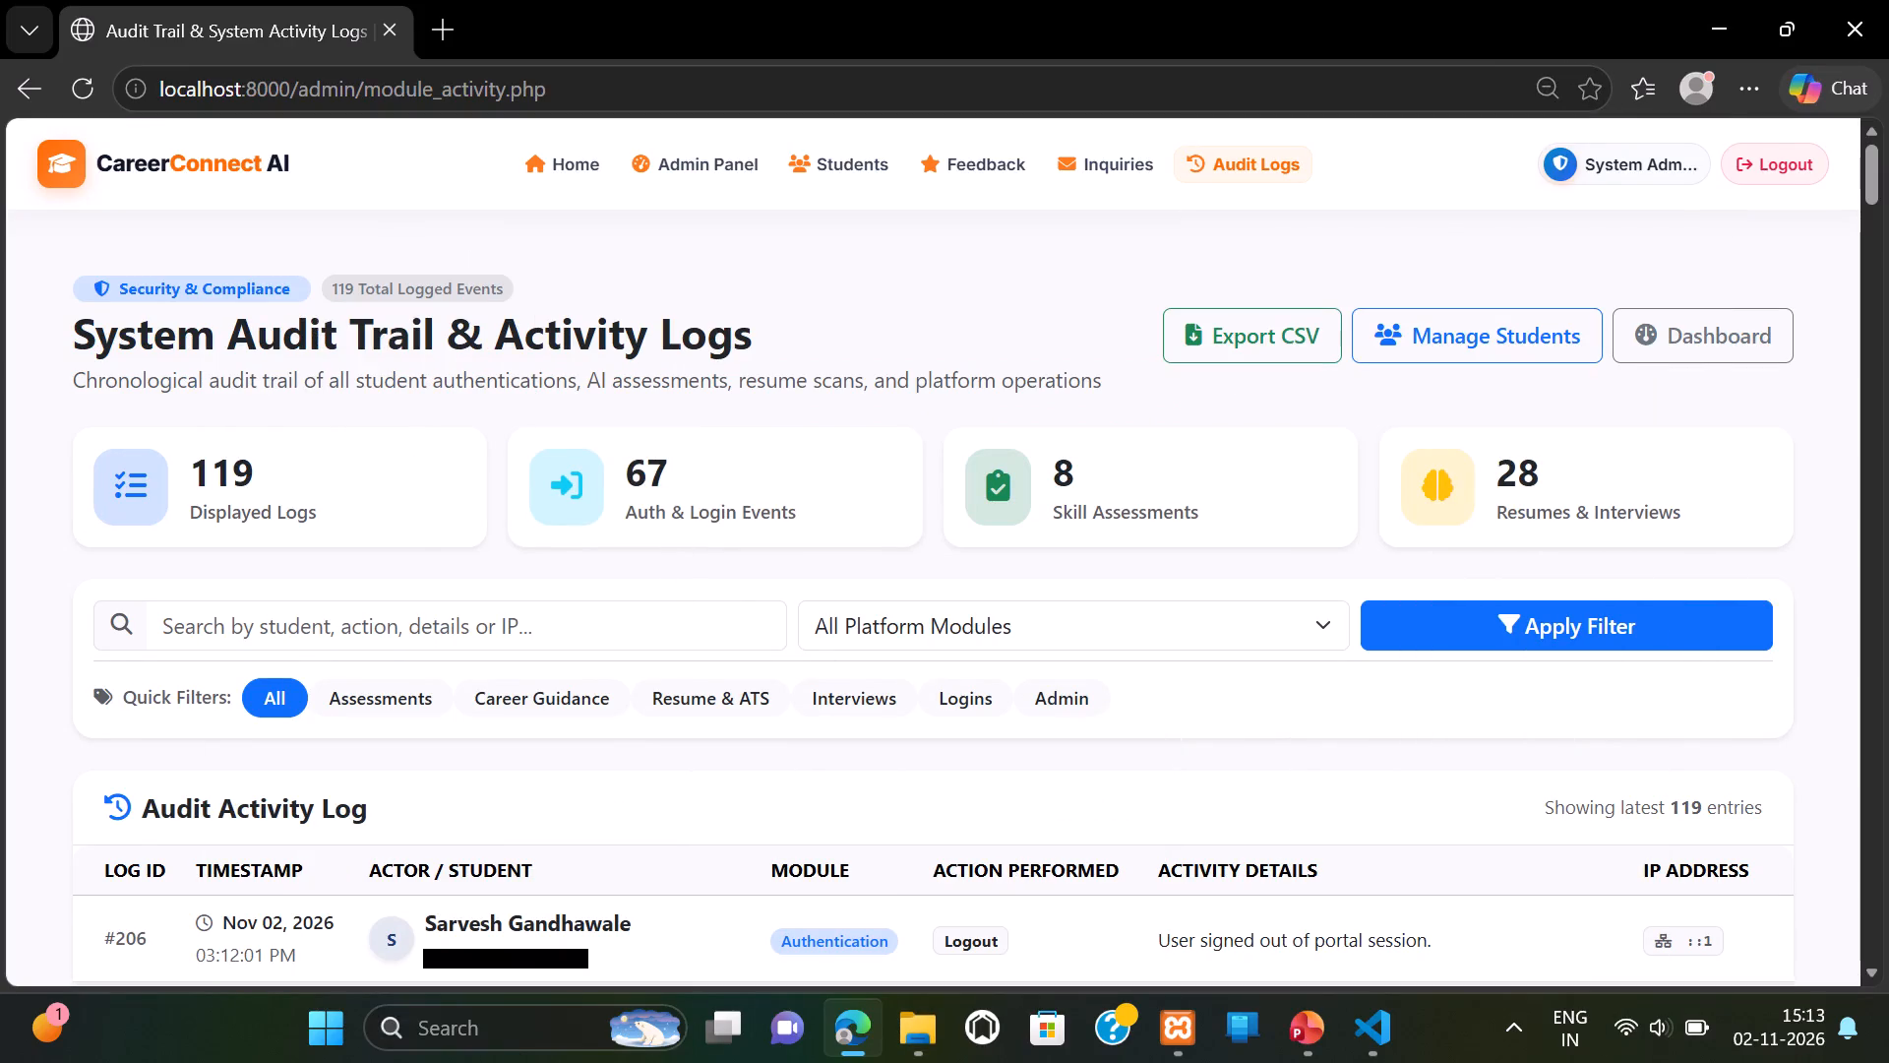
pyautogui.click(1094, 676)
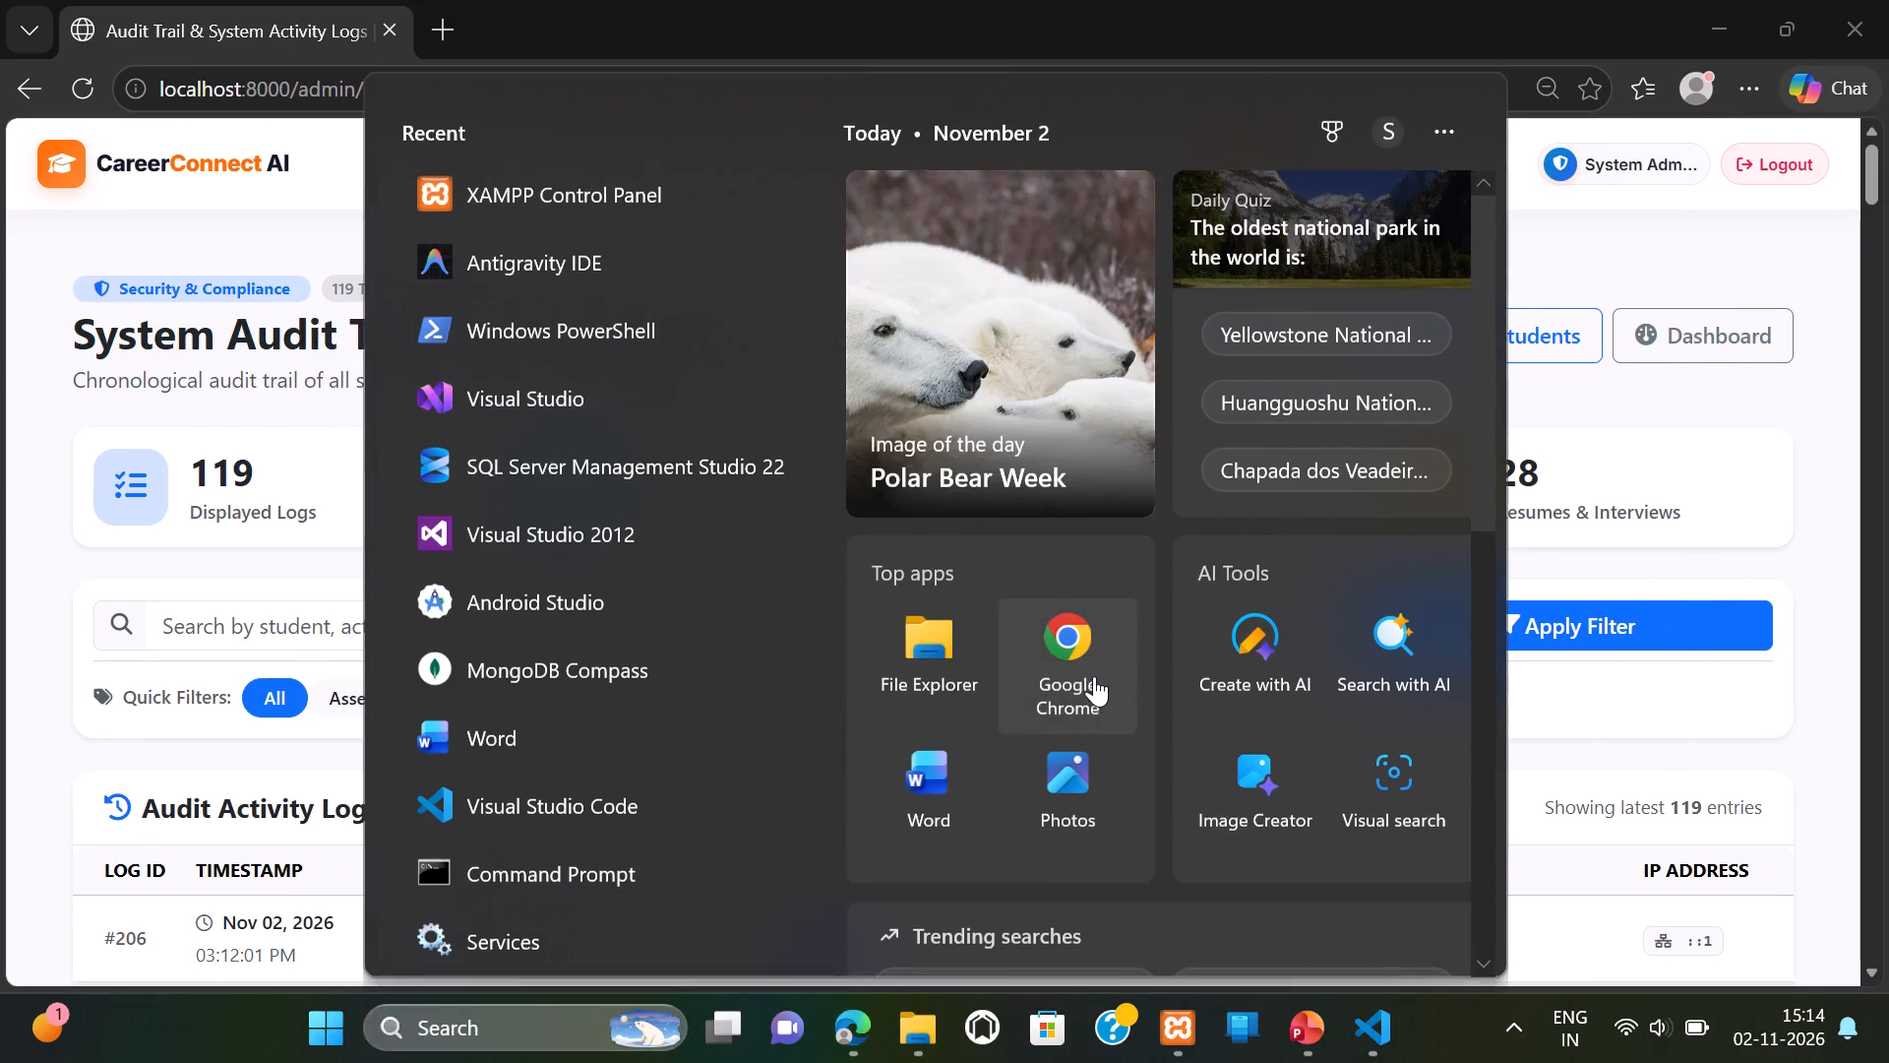
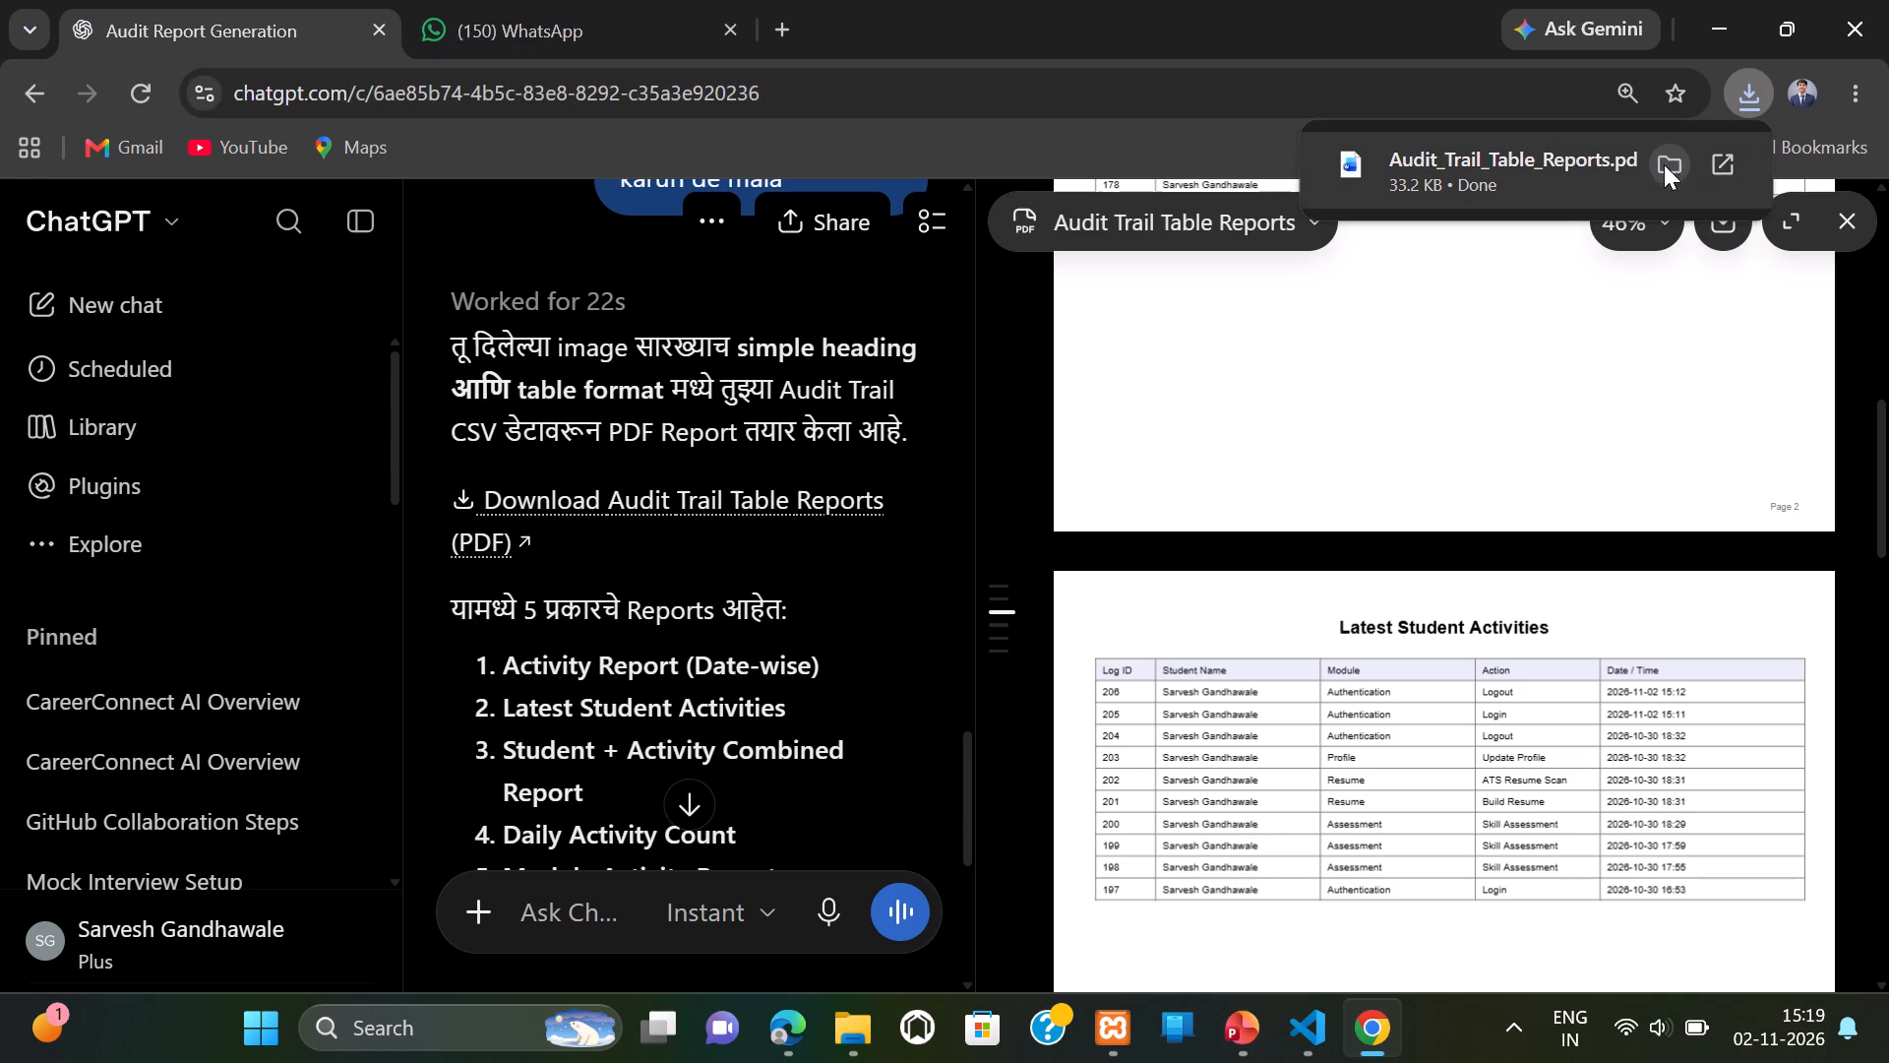
pyautogui.click(737, 31)
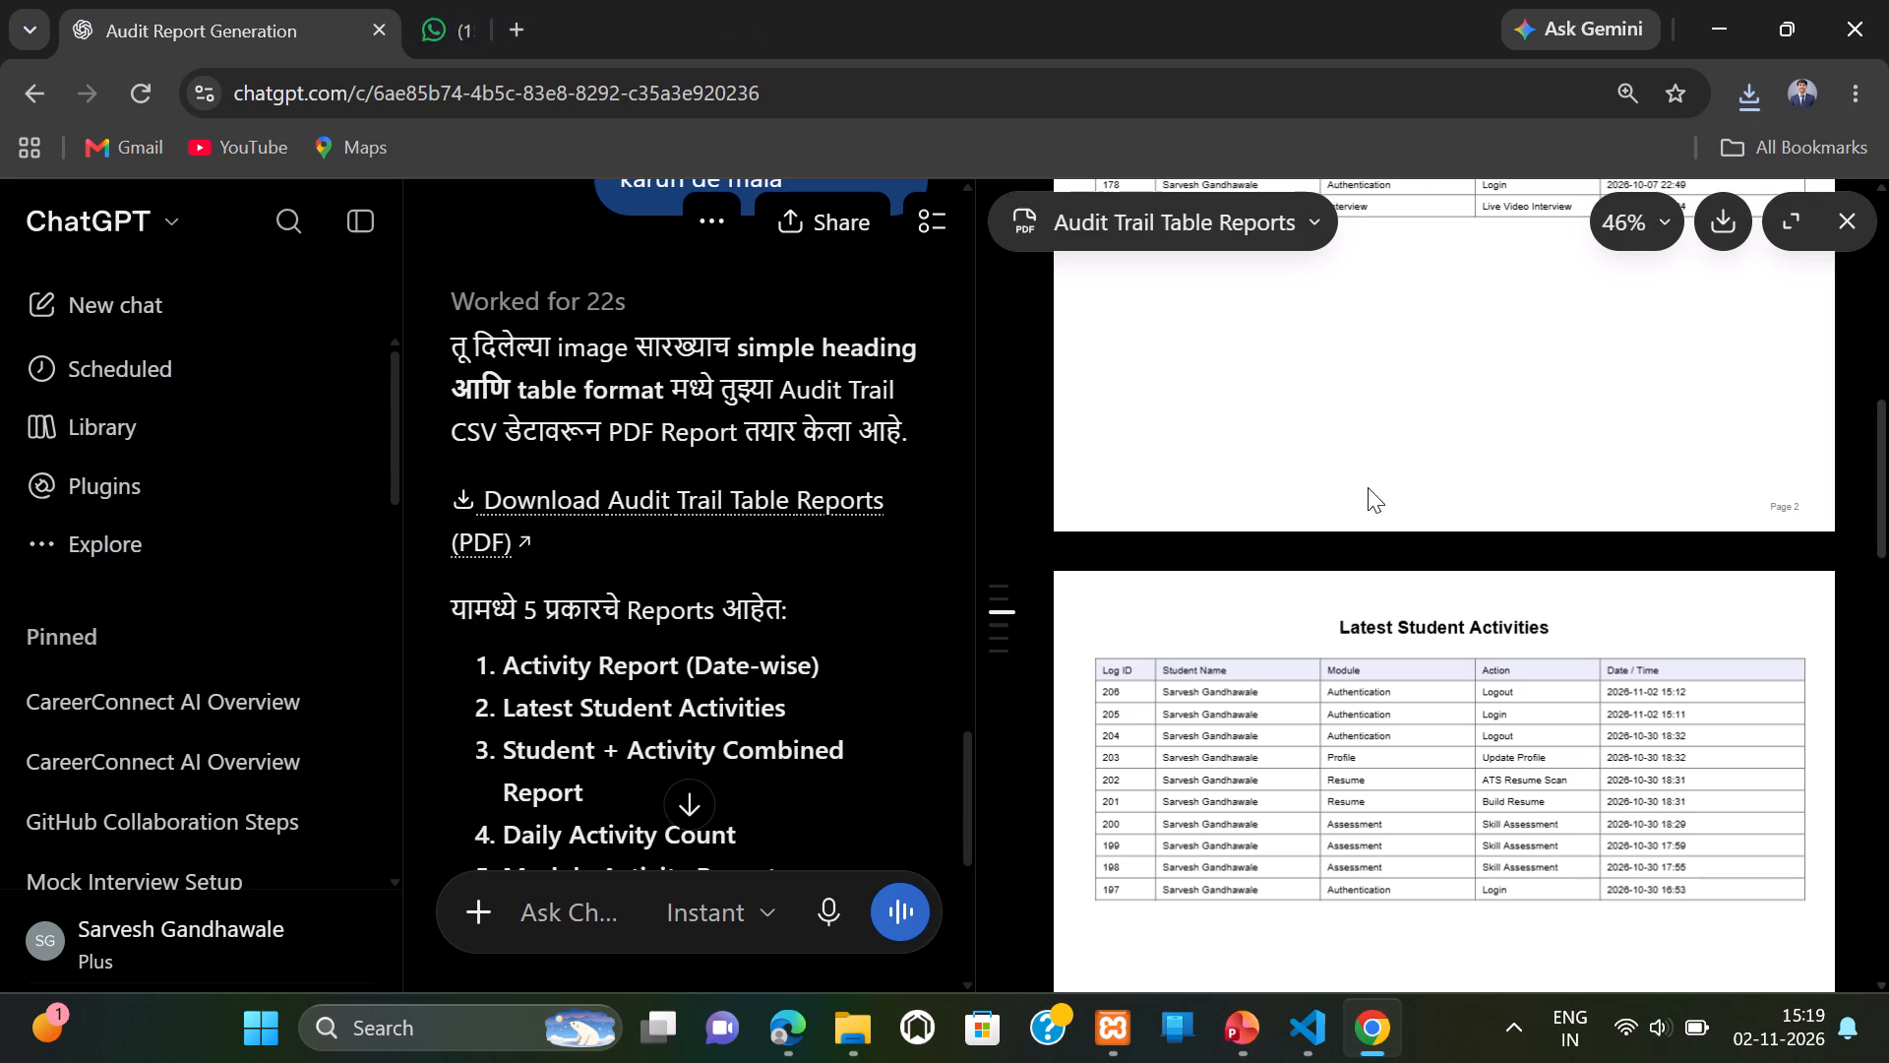
# Switch to the CareerConnect AI presentation in PowerPoint and add a Blank slide after slide 12, Application Output — Admin Side.
pyautogui.click(1250, 1040)
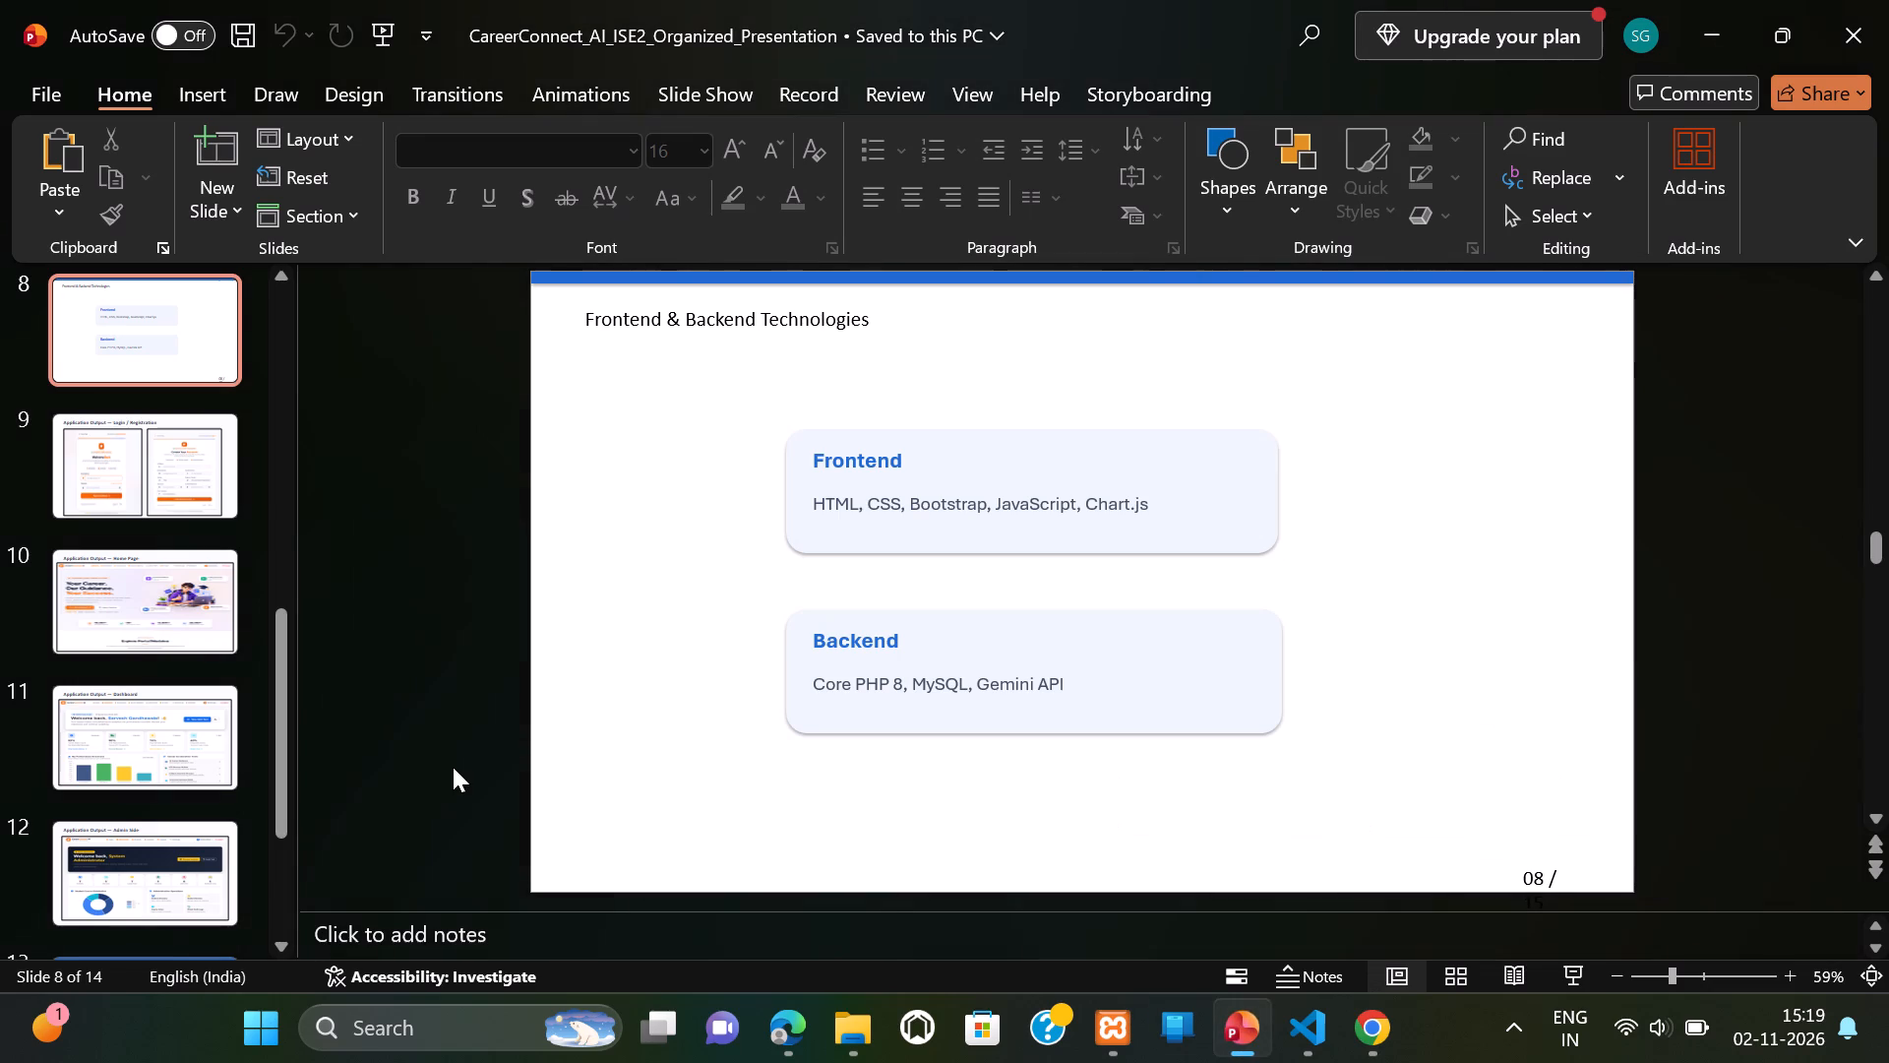
pyautogui.scroll(-2, 152, 630)
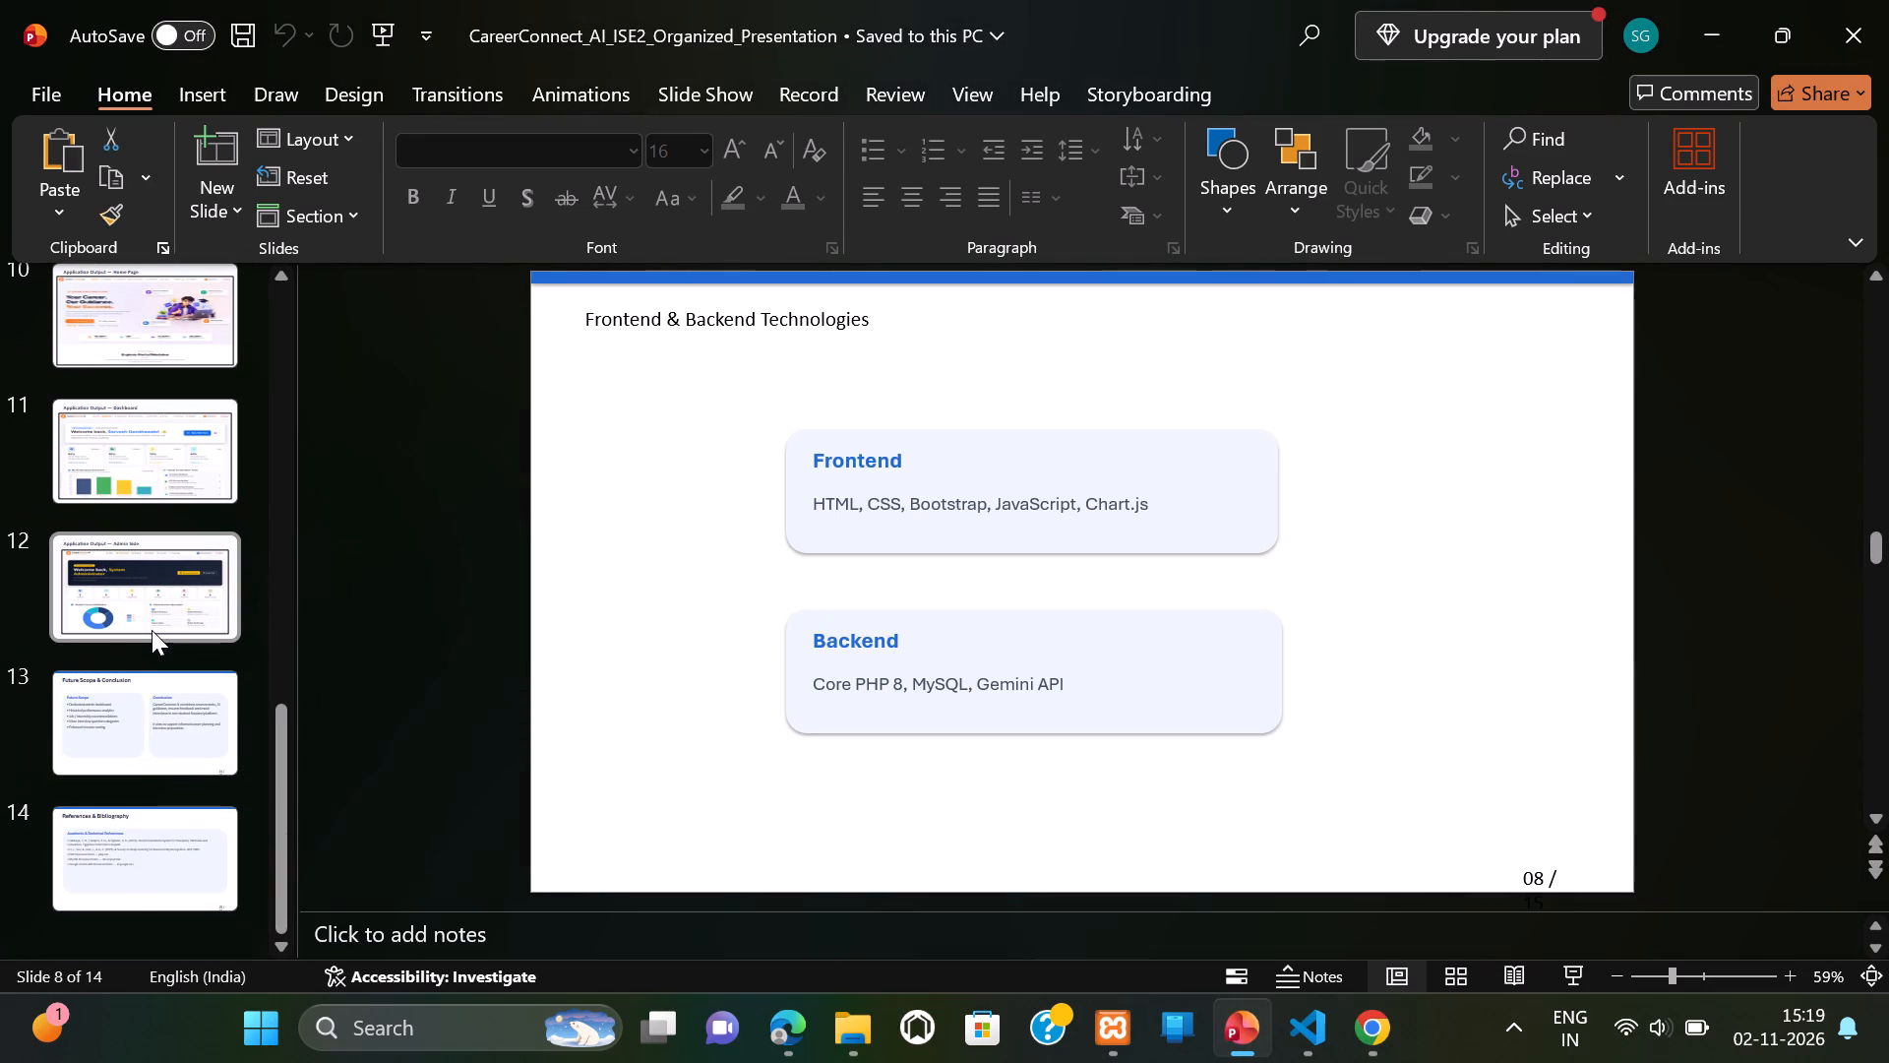
pyautogui.scroll(3, 152, 630)
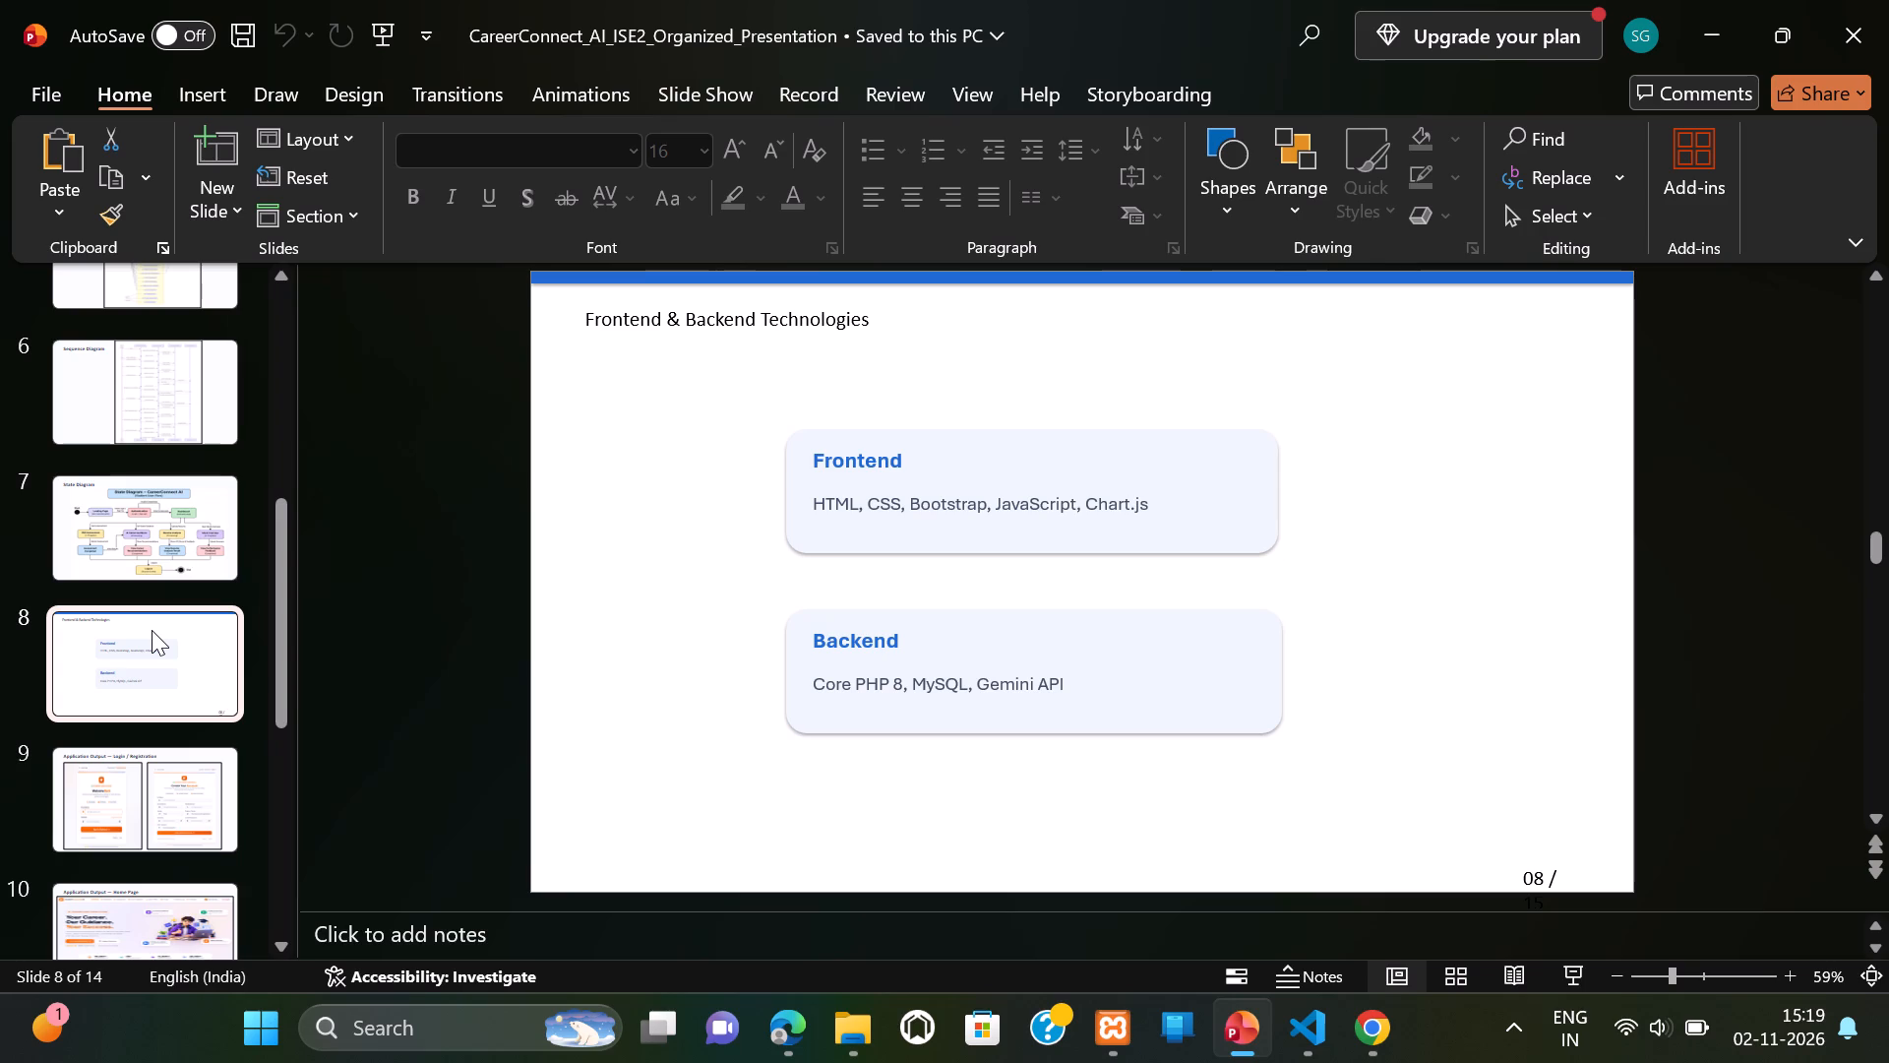
pyautogui.scroll(-4, 152, 630)
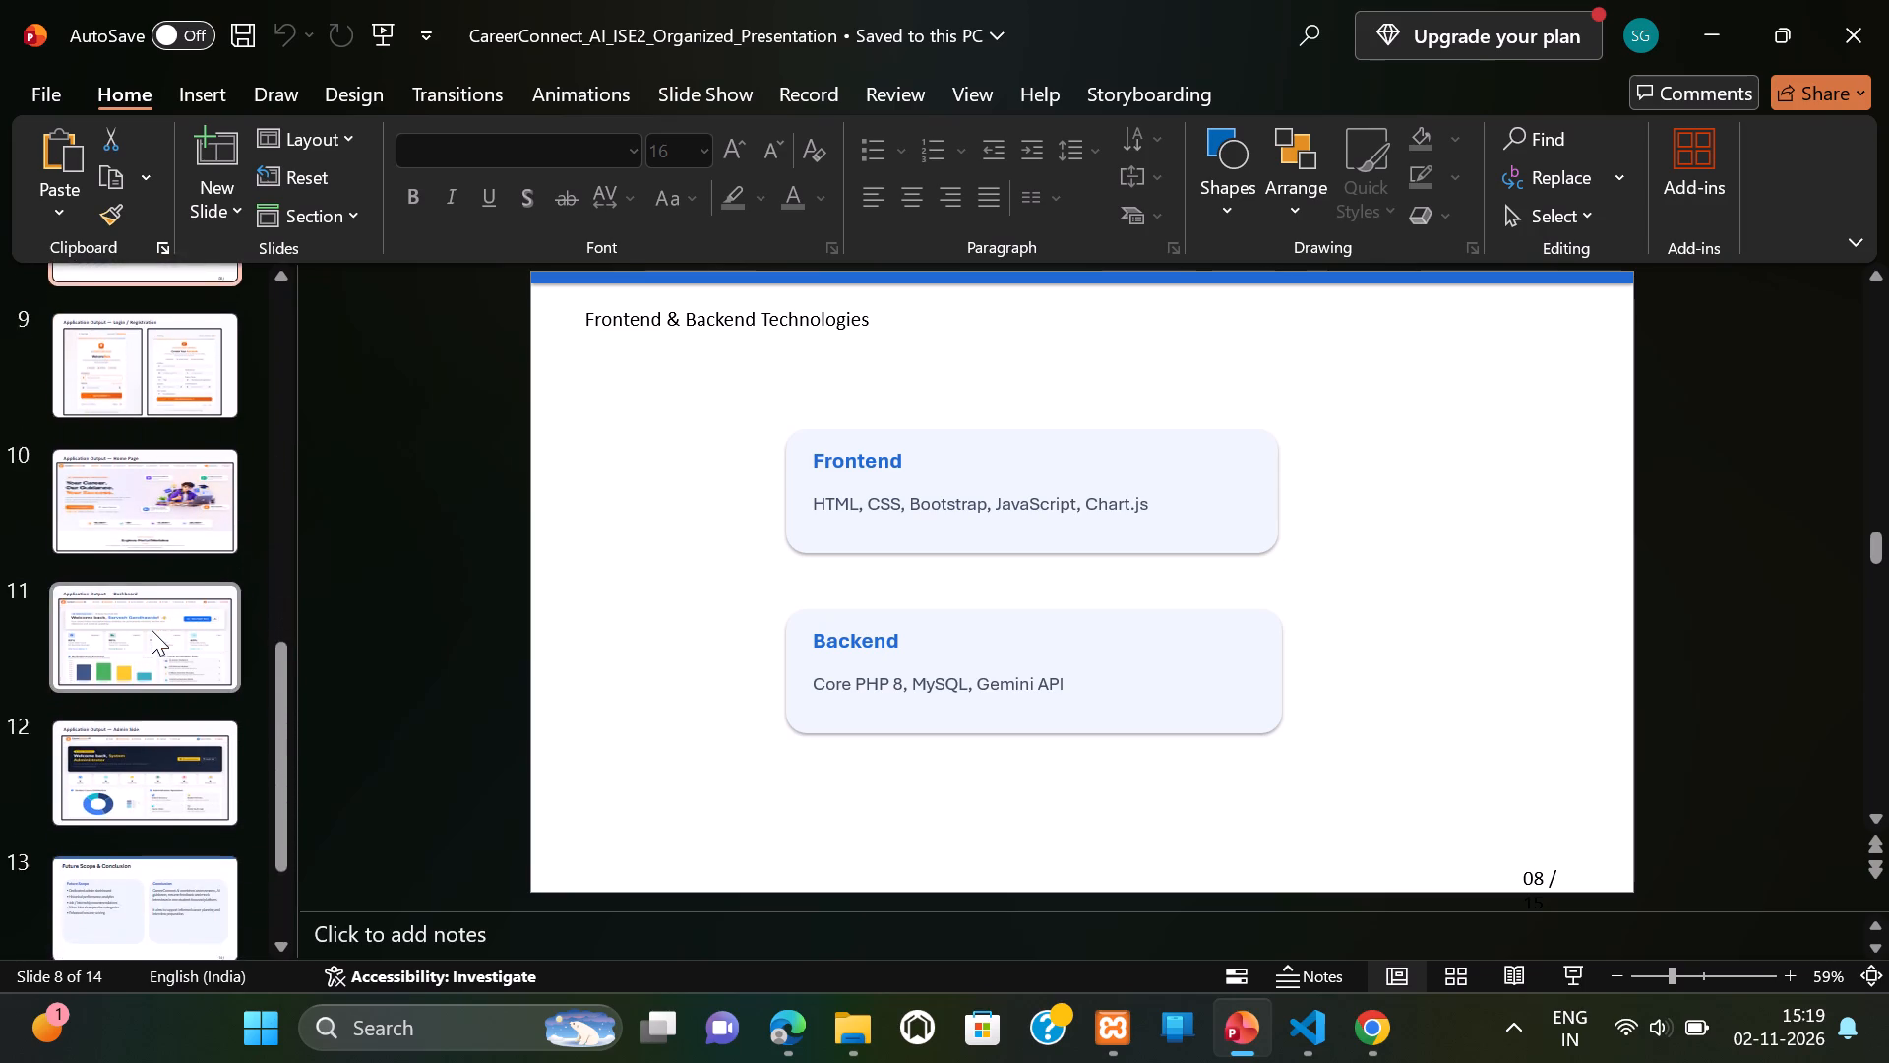
pyautogui.scroll(-1, 152, 630)
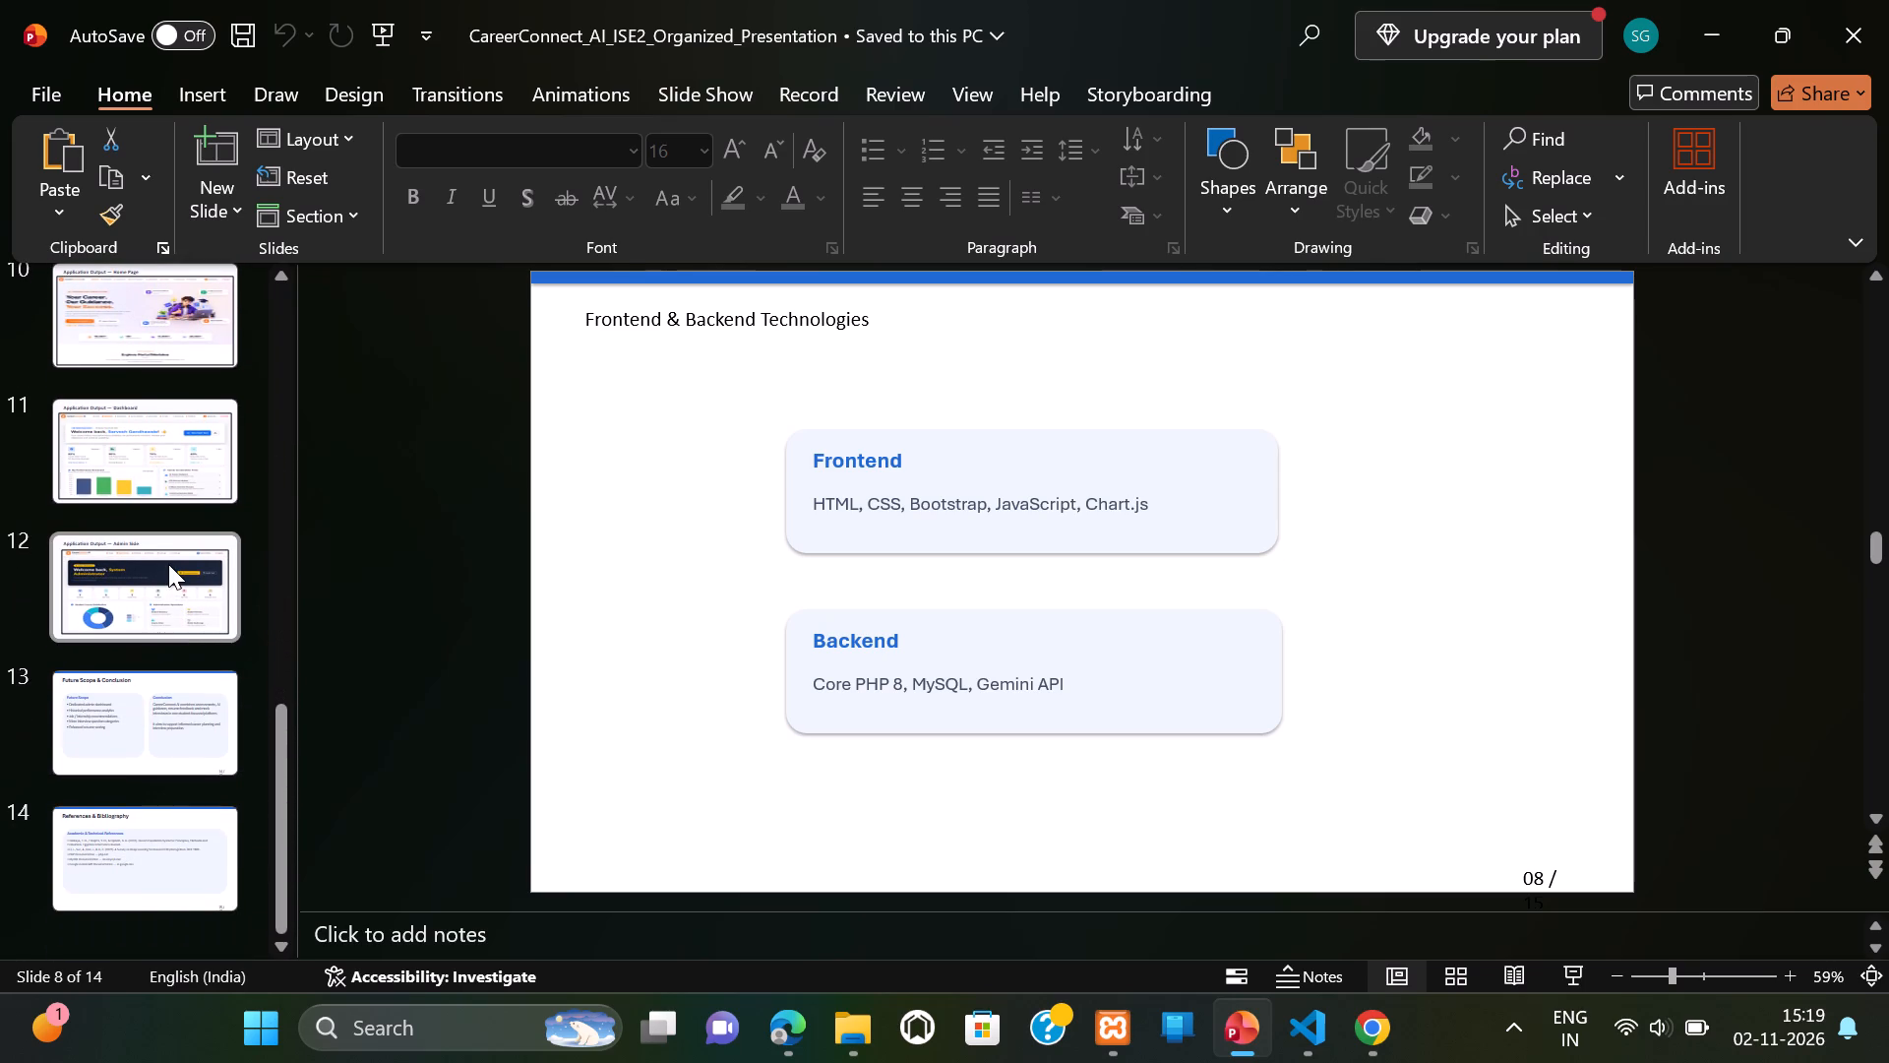
pyautogui.click(168, 564)
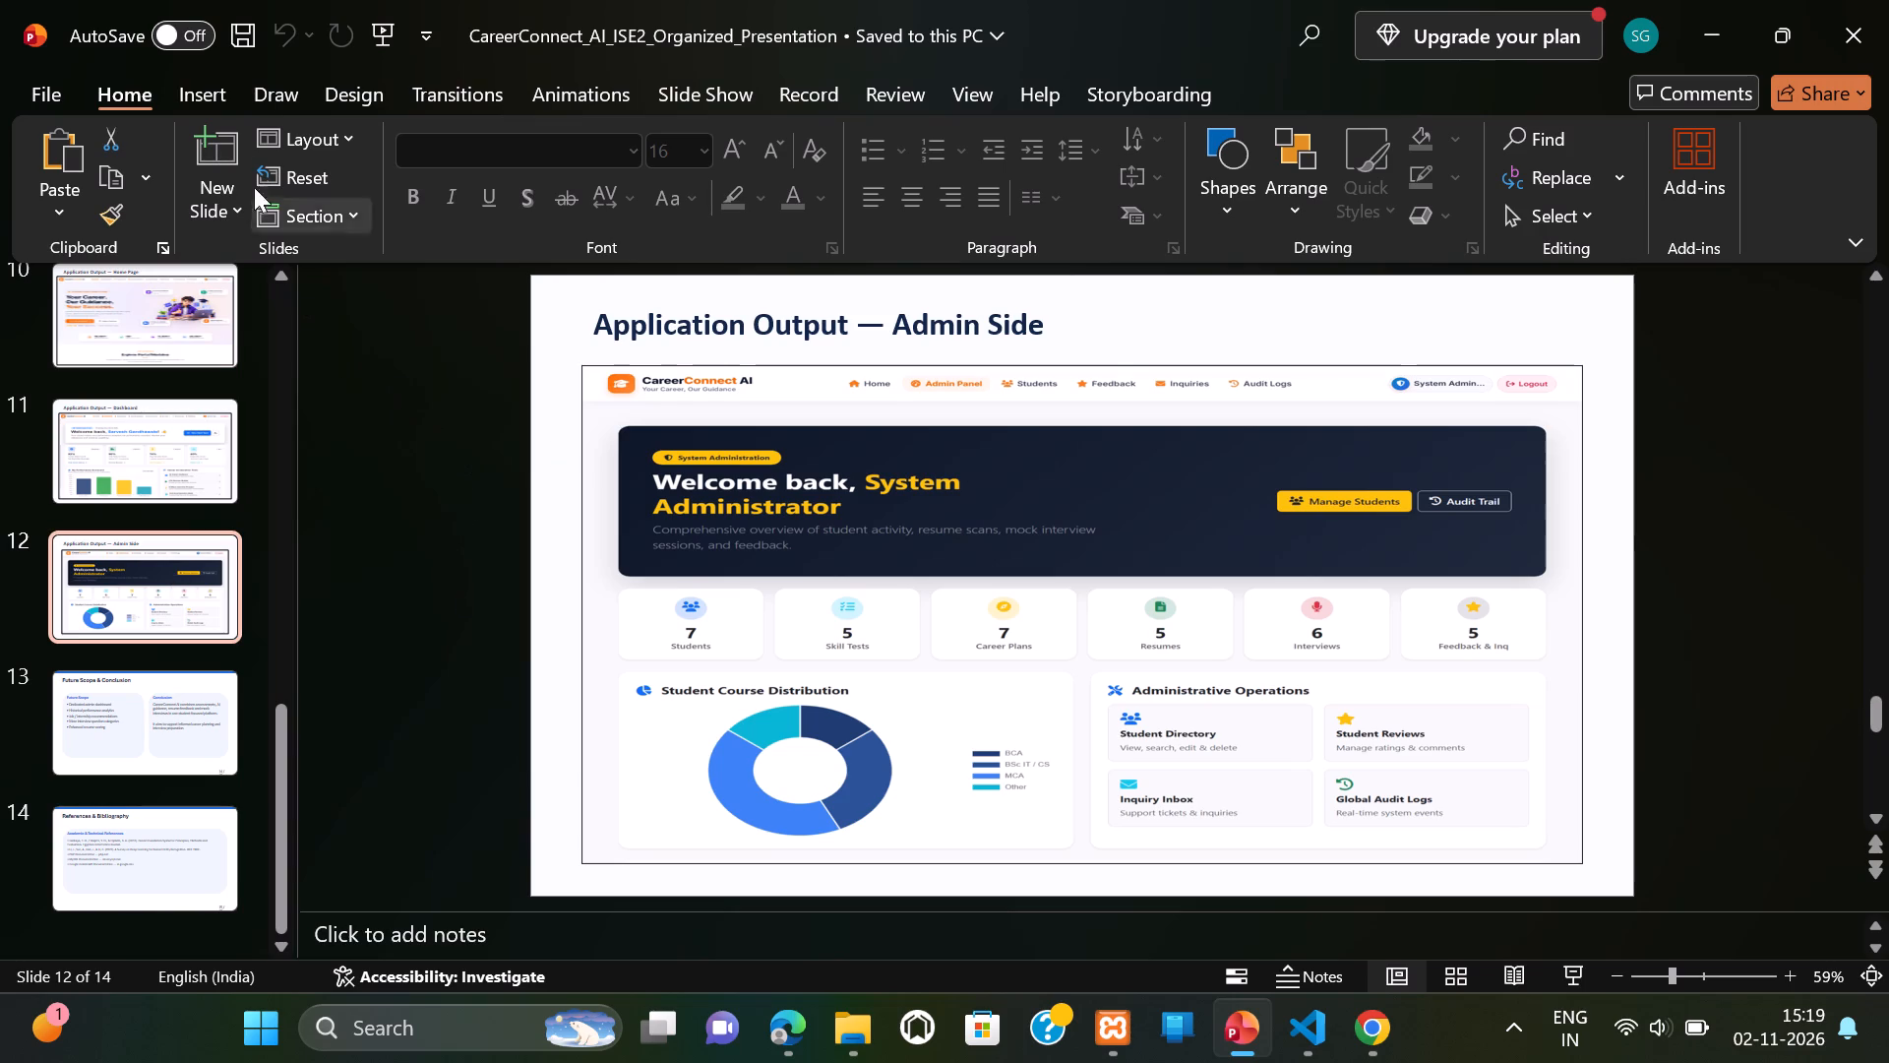
pyautogui.click(228, 183)
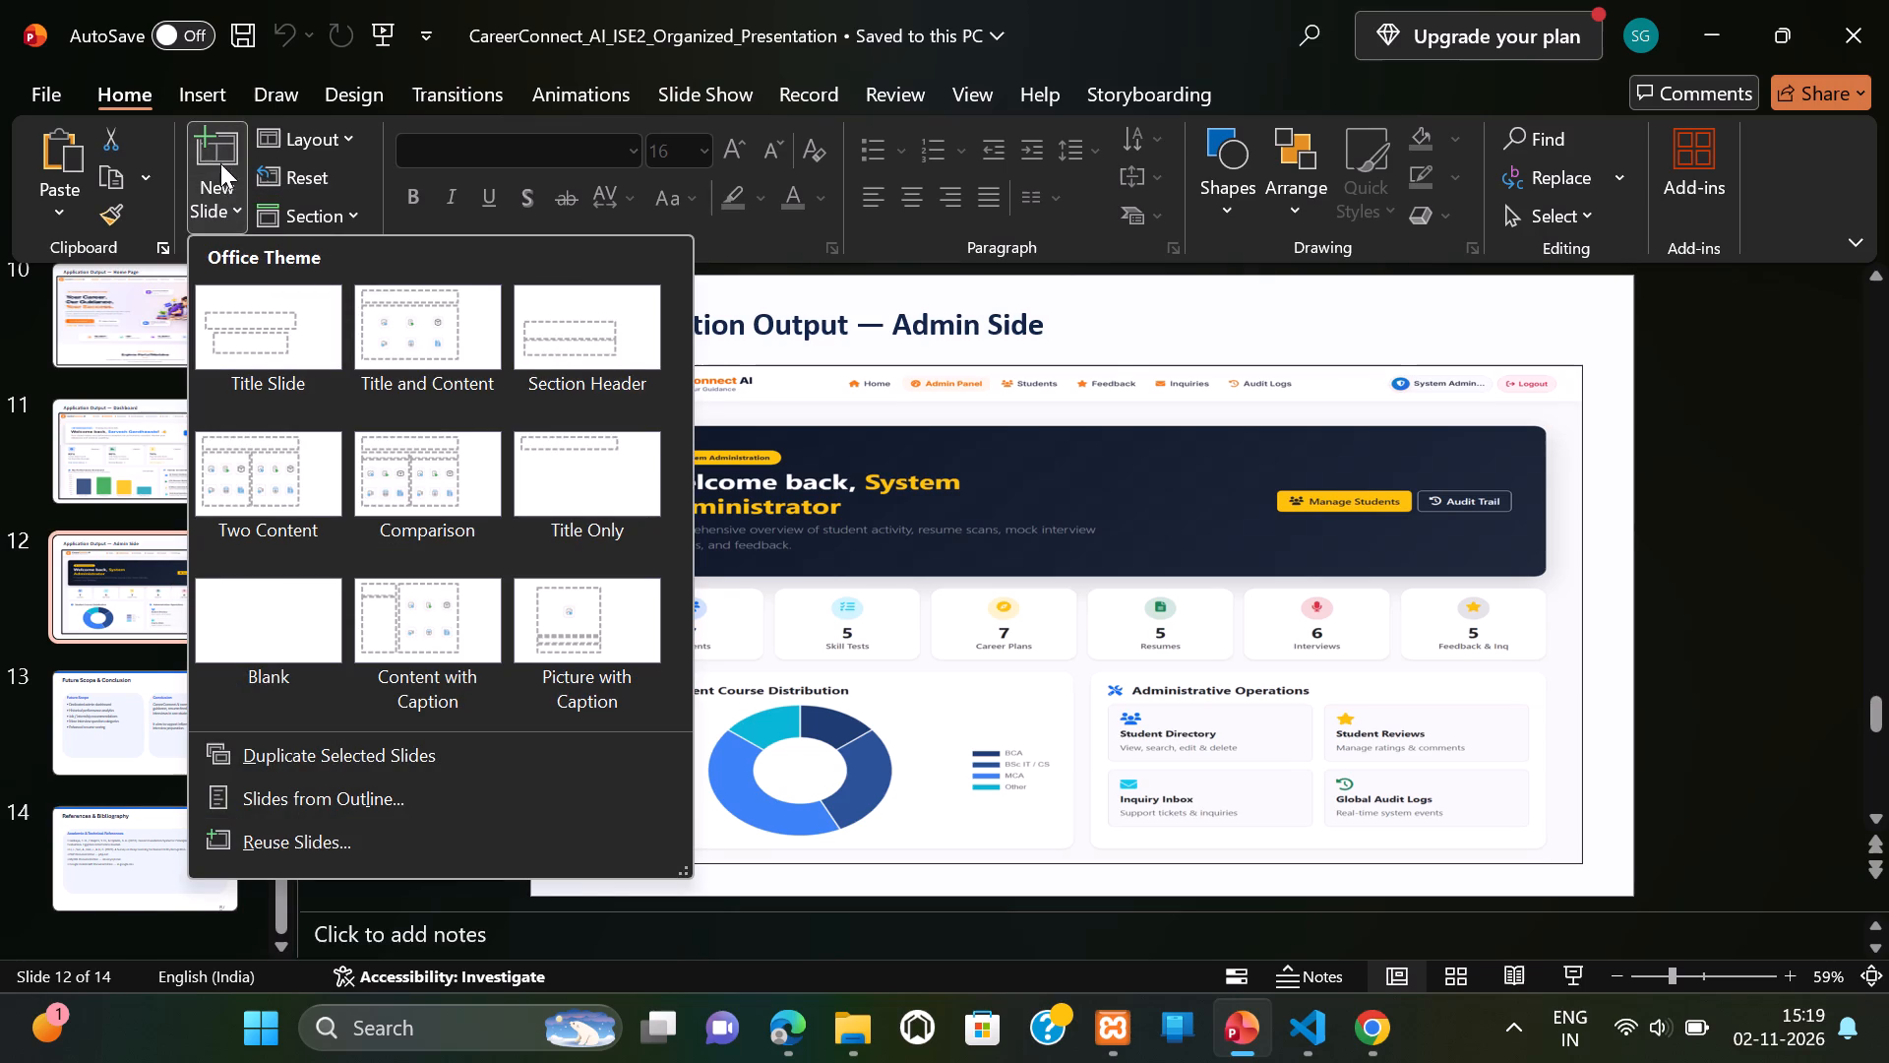
pyautogui.click(264, 639)
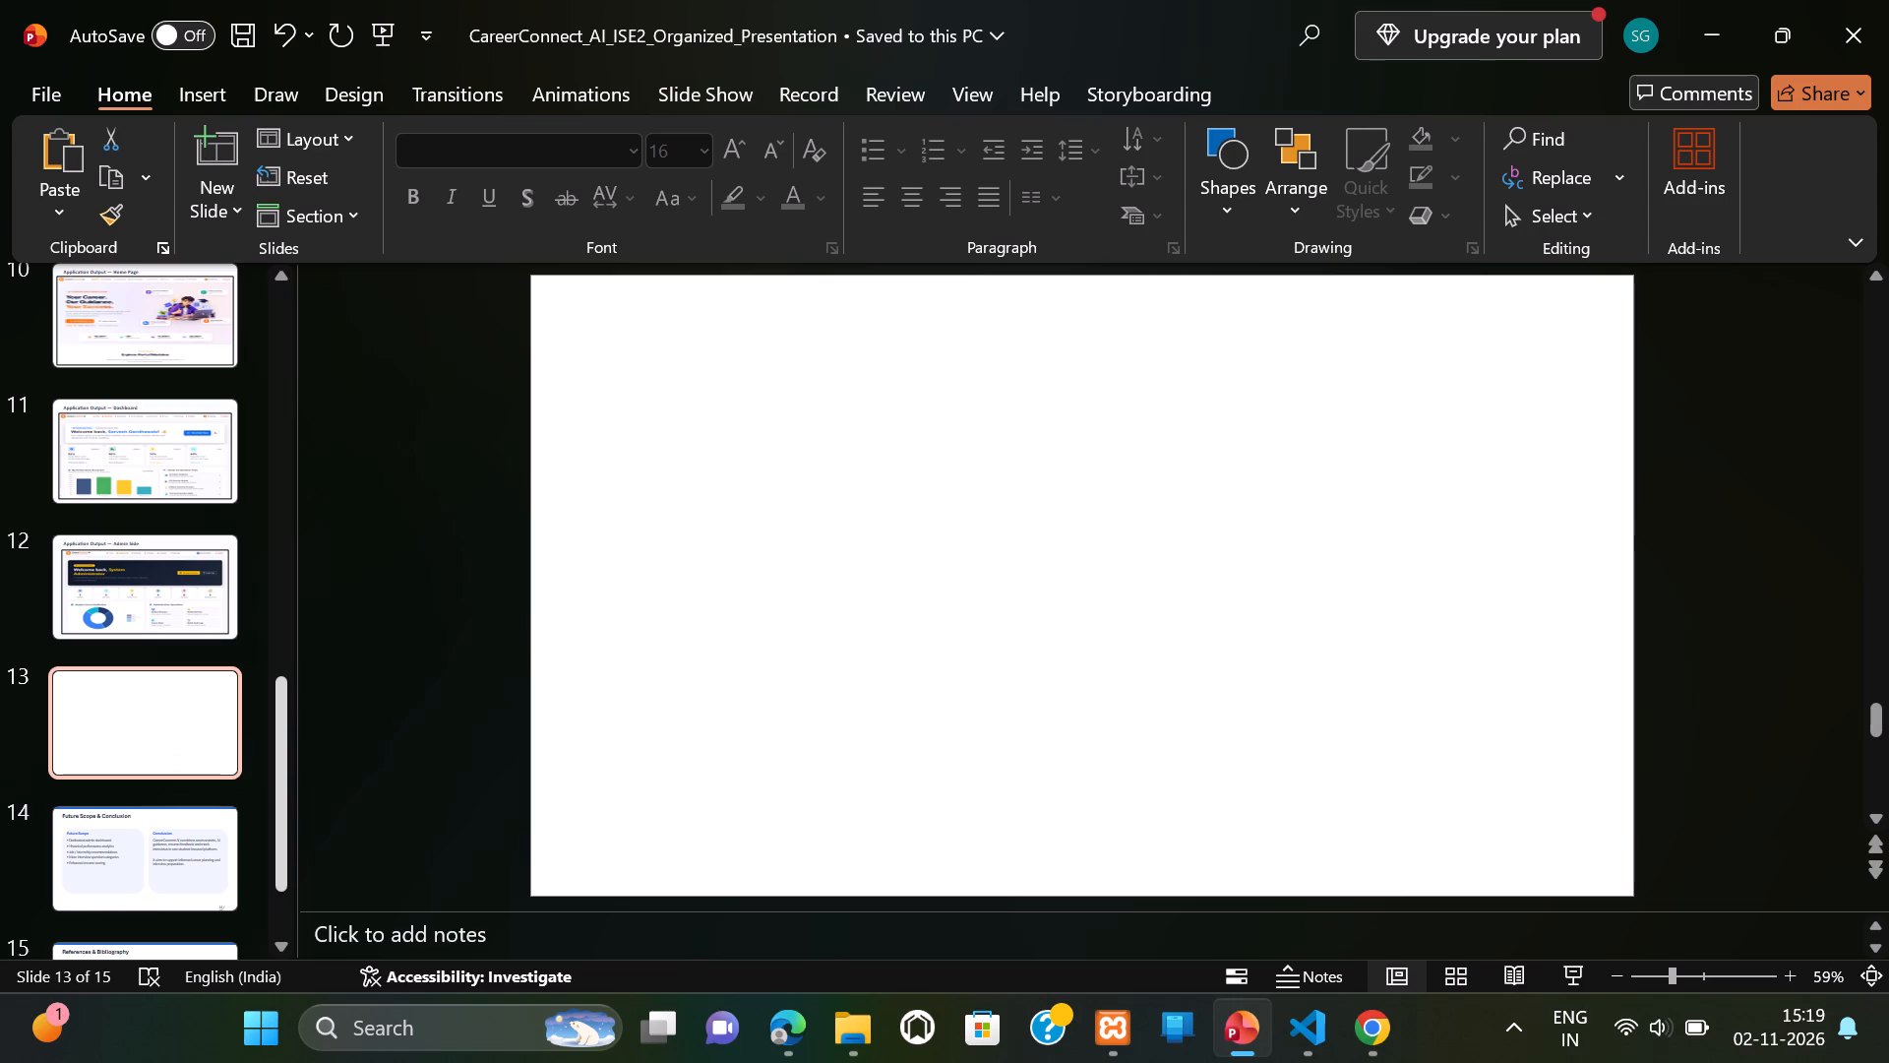
# Open Audit_Trail_Table_Reports from the Downloads folder in Word and enable editing.
pyautogui.click(824, 1026)
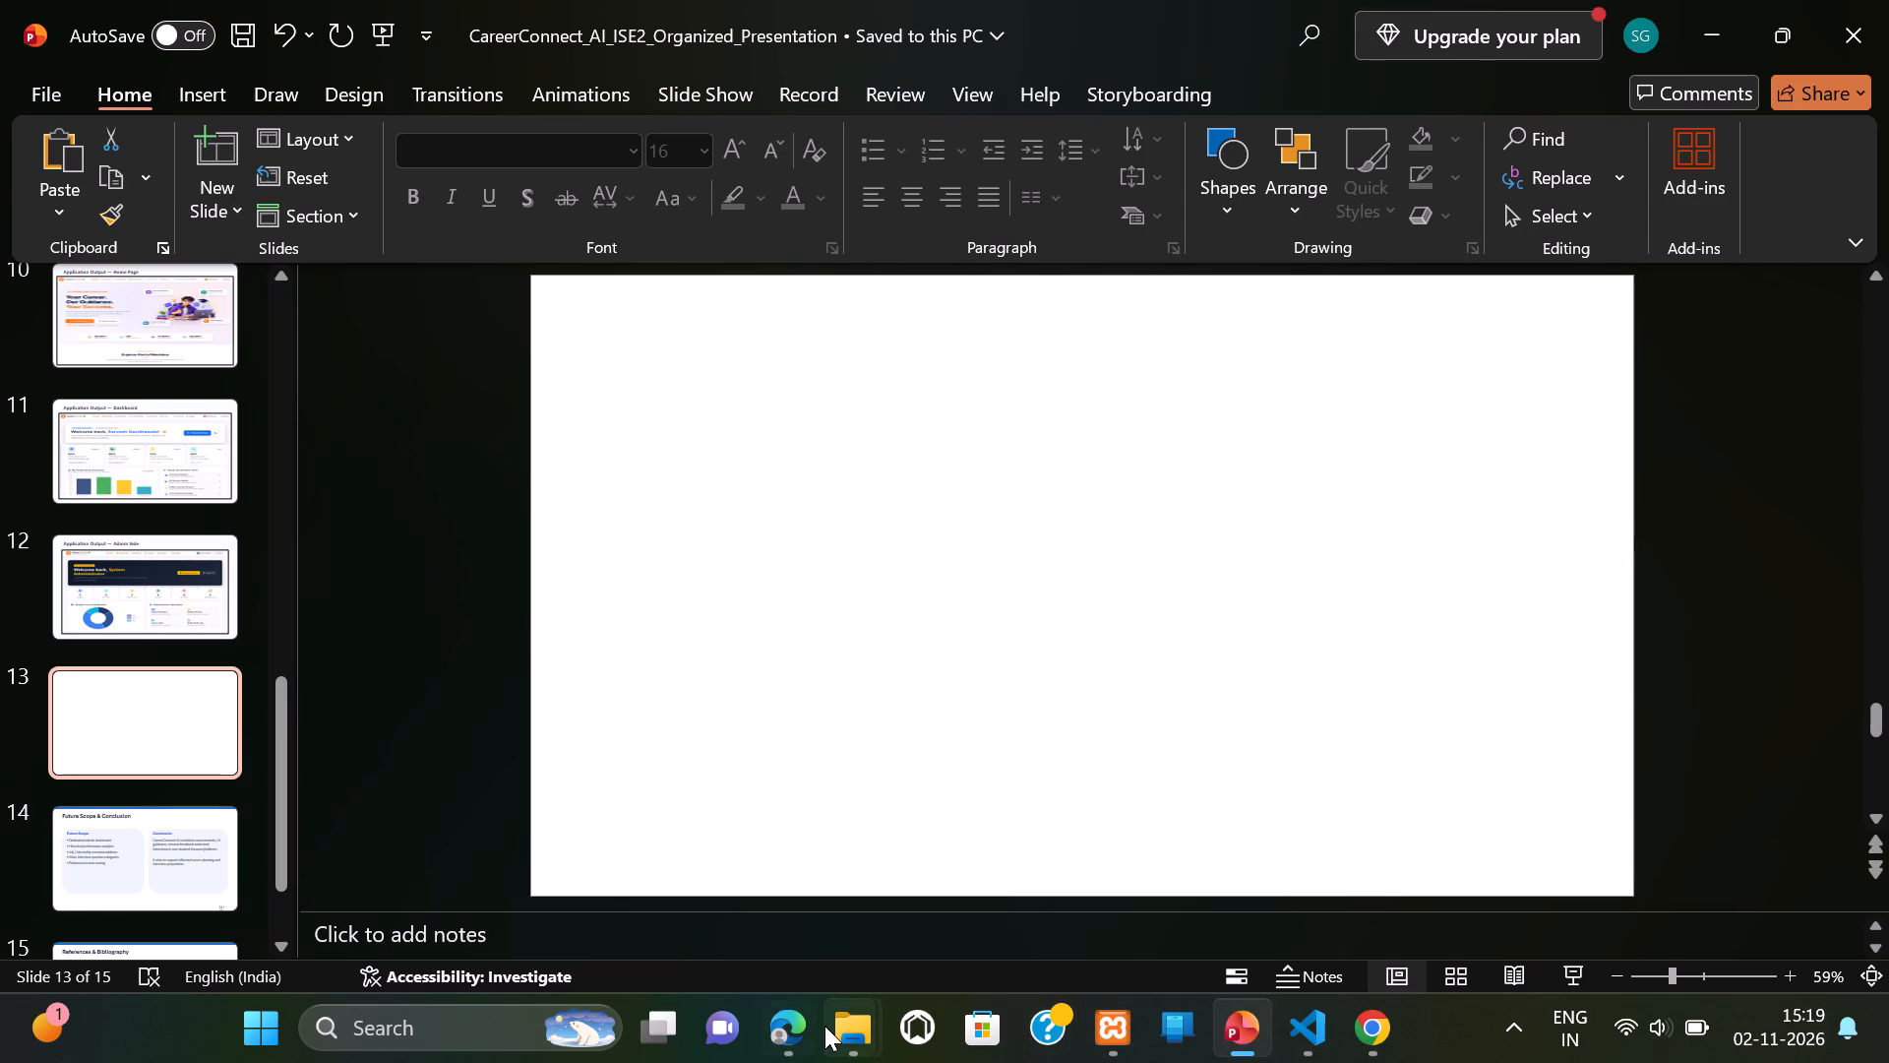
pyautogui.click(761, 865)
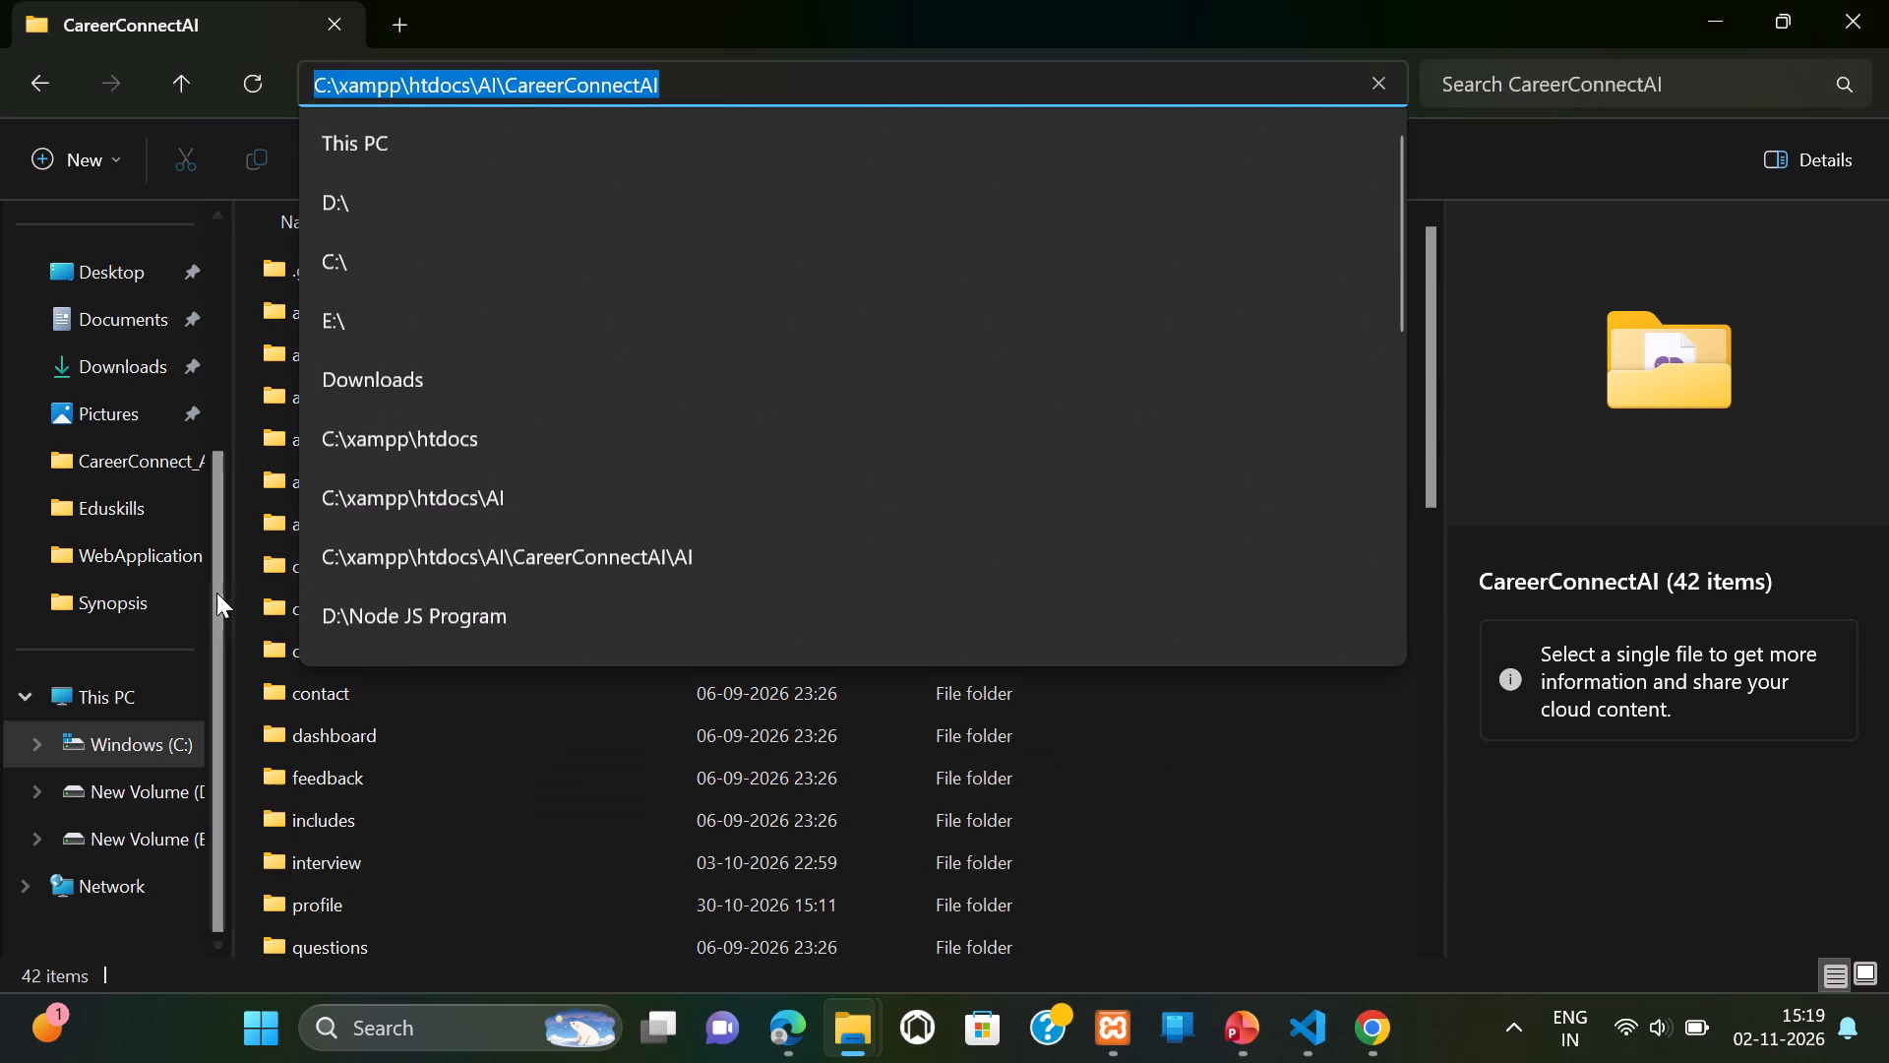
pyautogui.scroll(2, 74, 547)
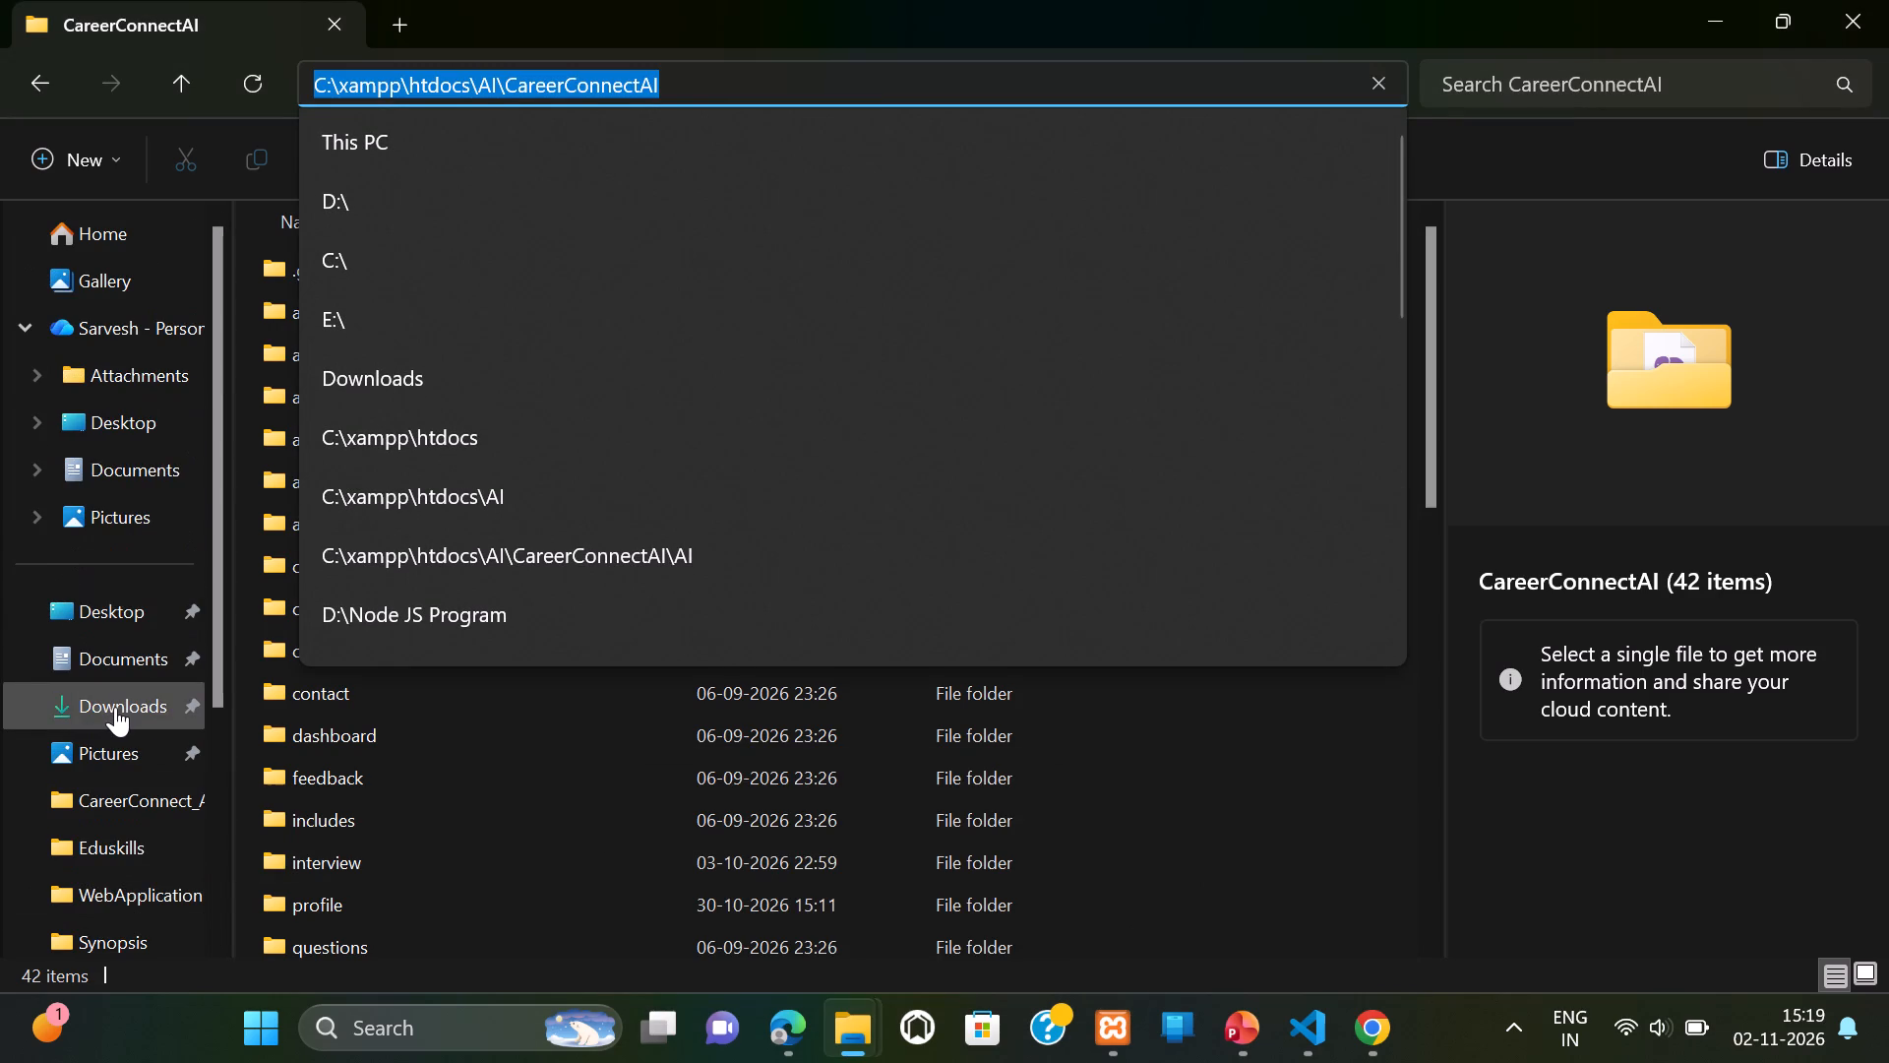
pyautogui.click(115, 707)
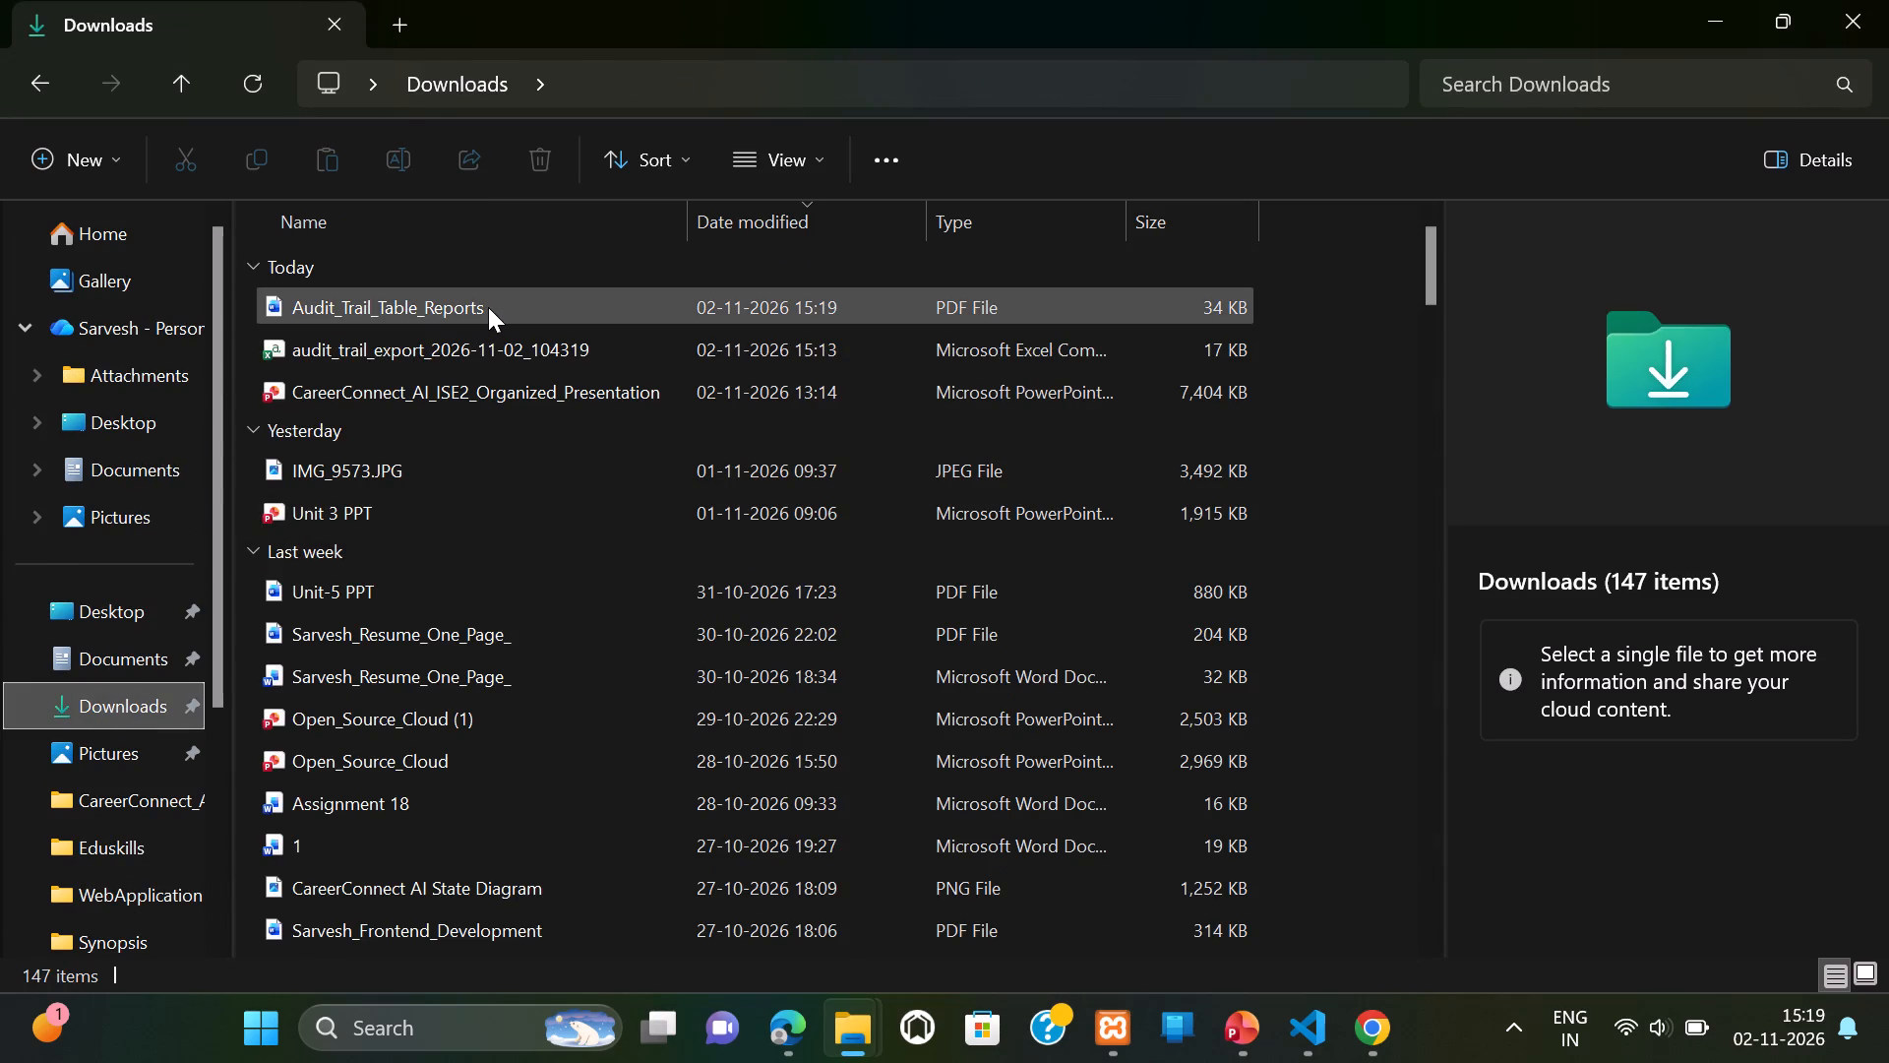
pyautogui.doubleClick(488, 307)
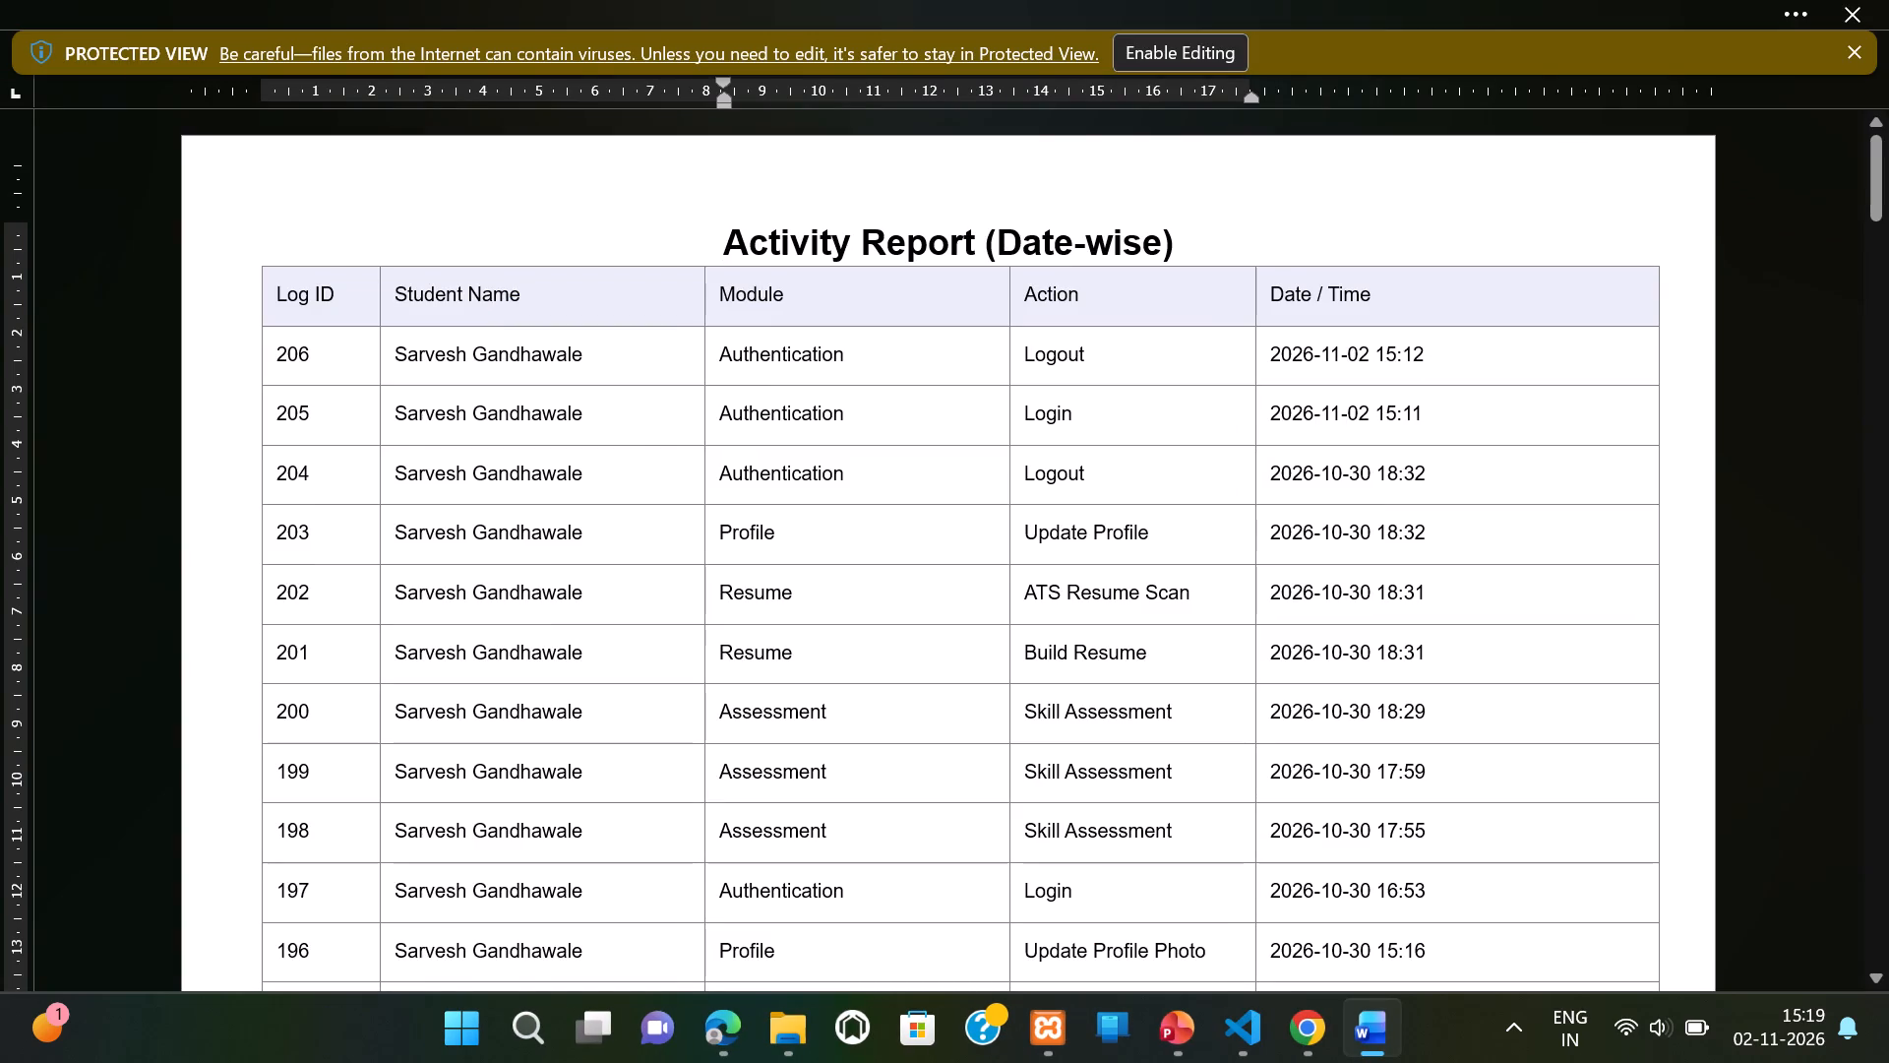
pyautogui.click(1168, 64)
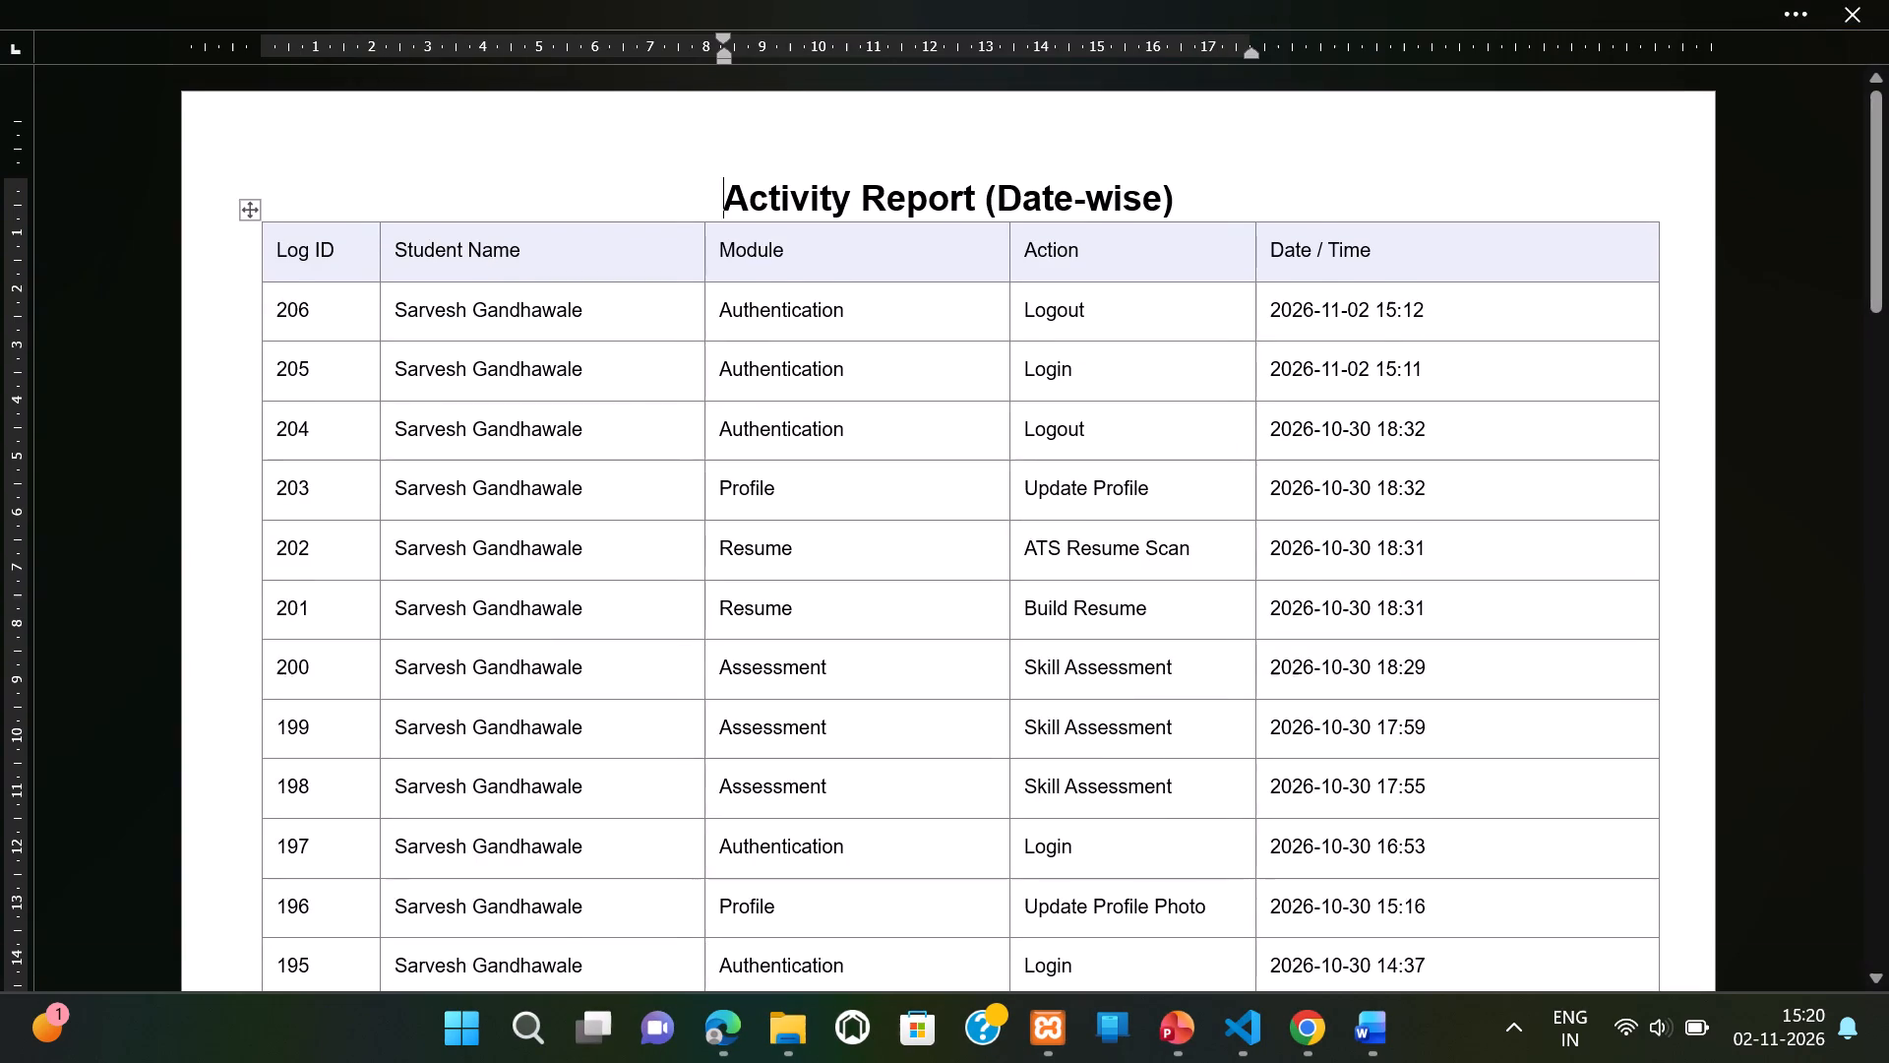
# Review the Word report tables from Activity Report (Date-wise) through Latest Student Activities to Student + Activity Combined Report.
pyautogui.scroll(-4, 934, 436)
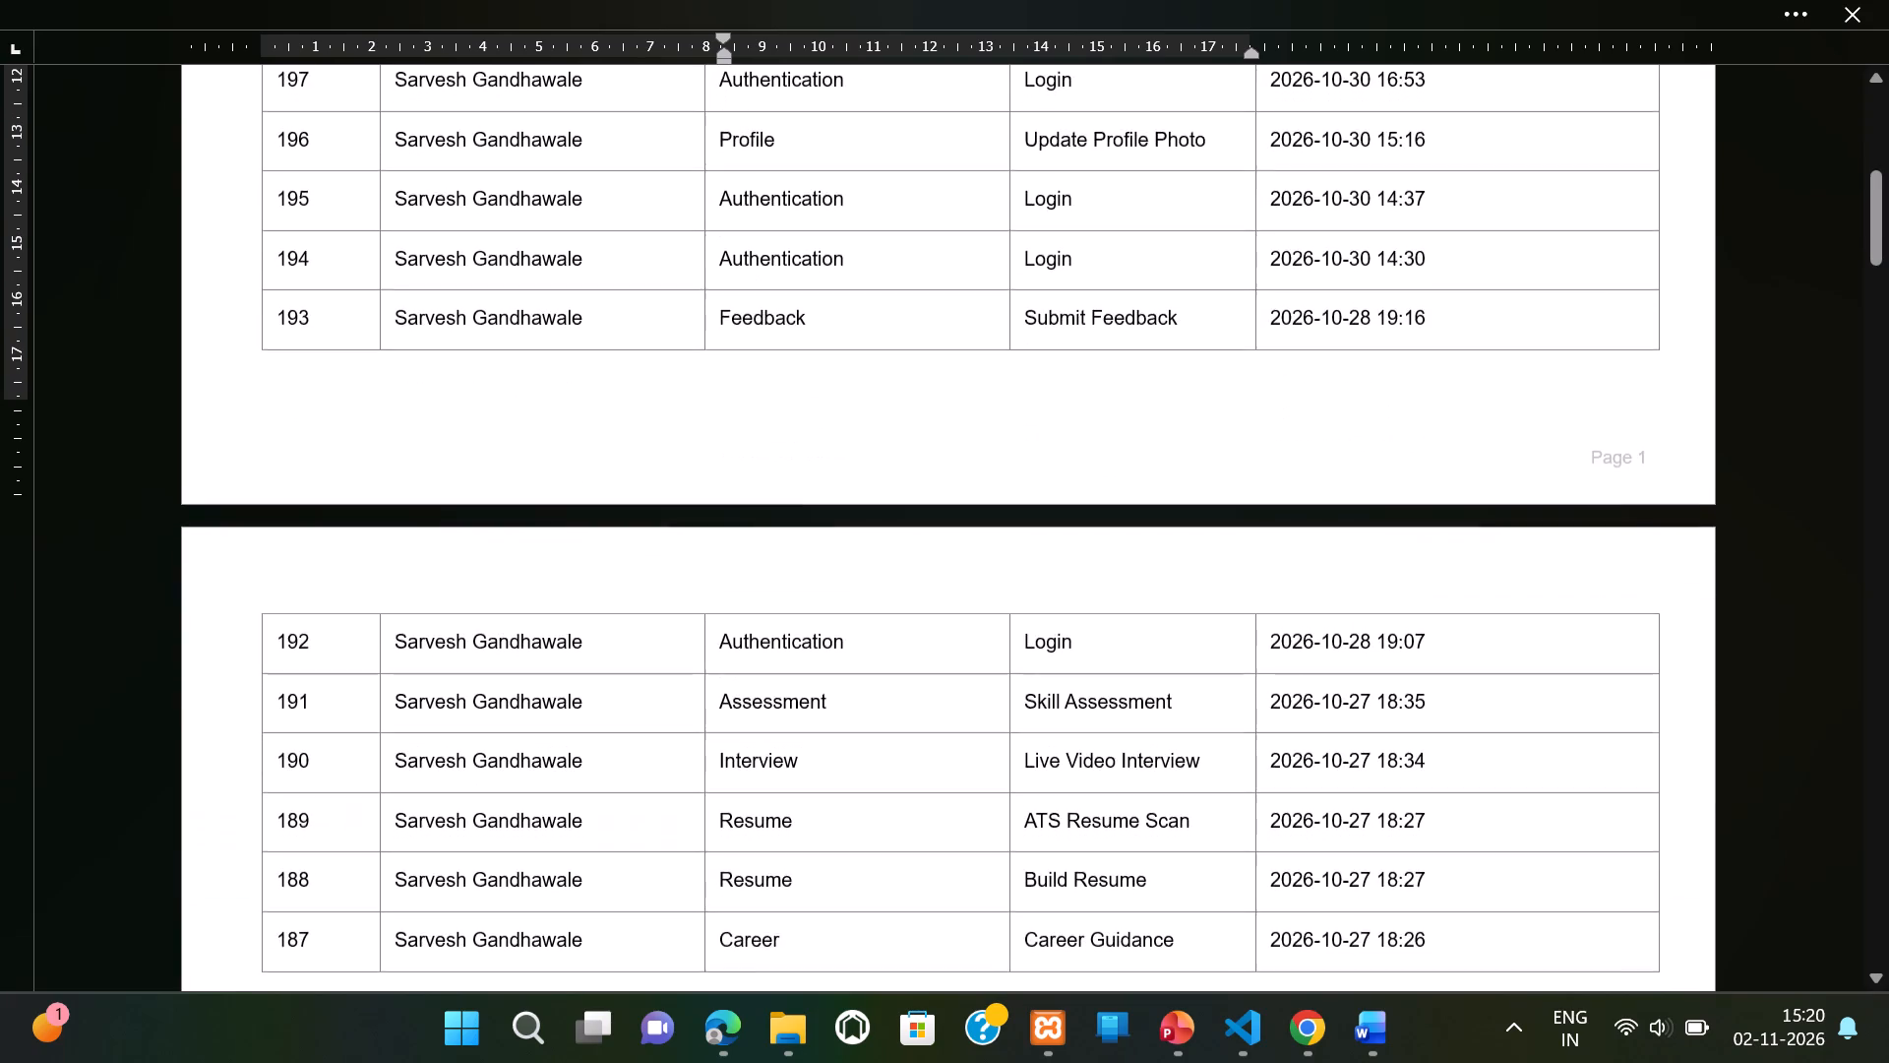
pyautogui.scroll(-3, 934, 436)
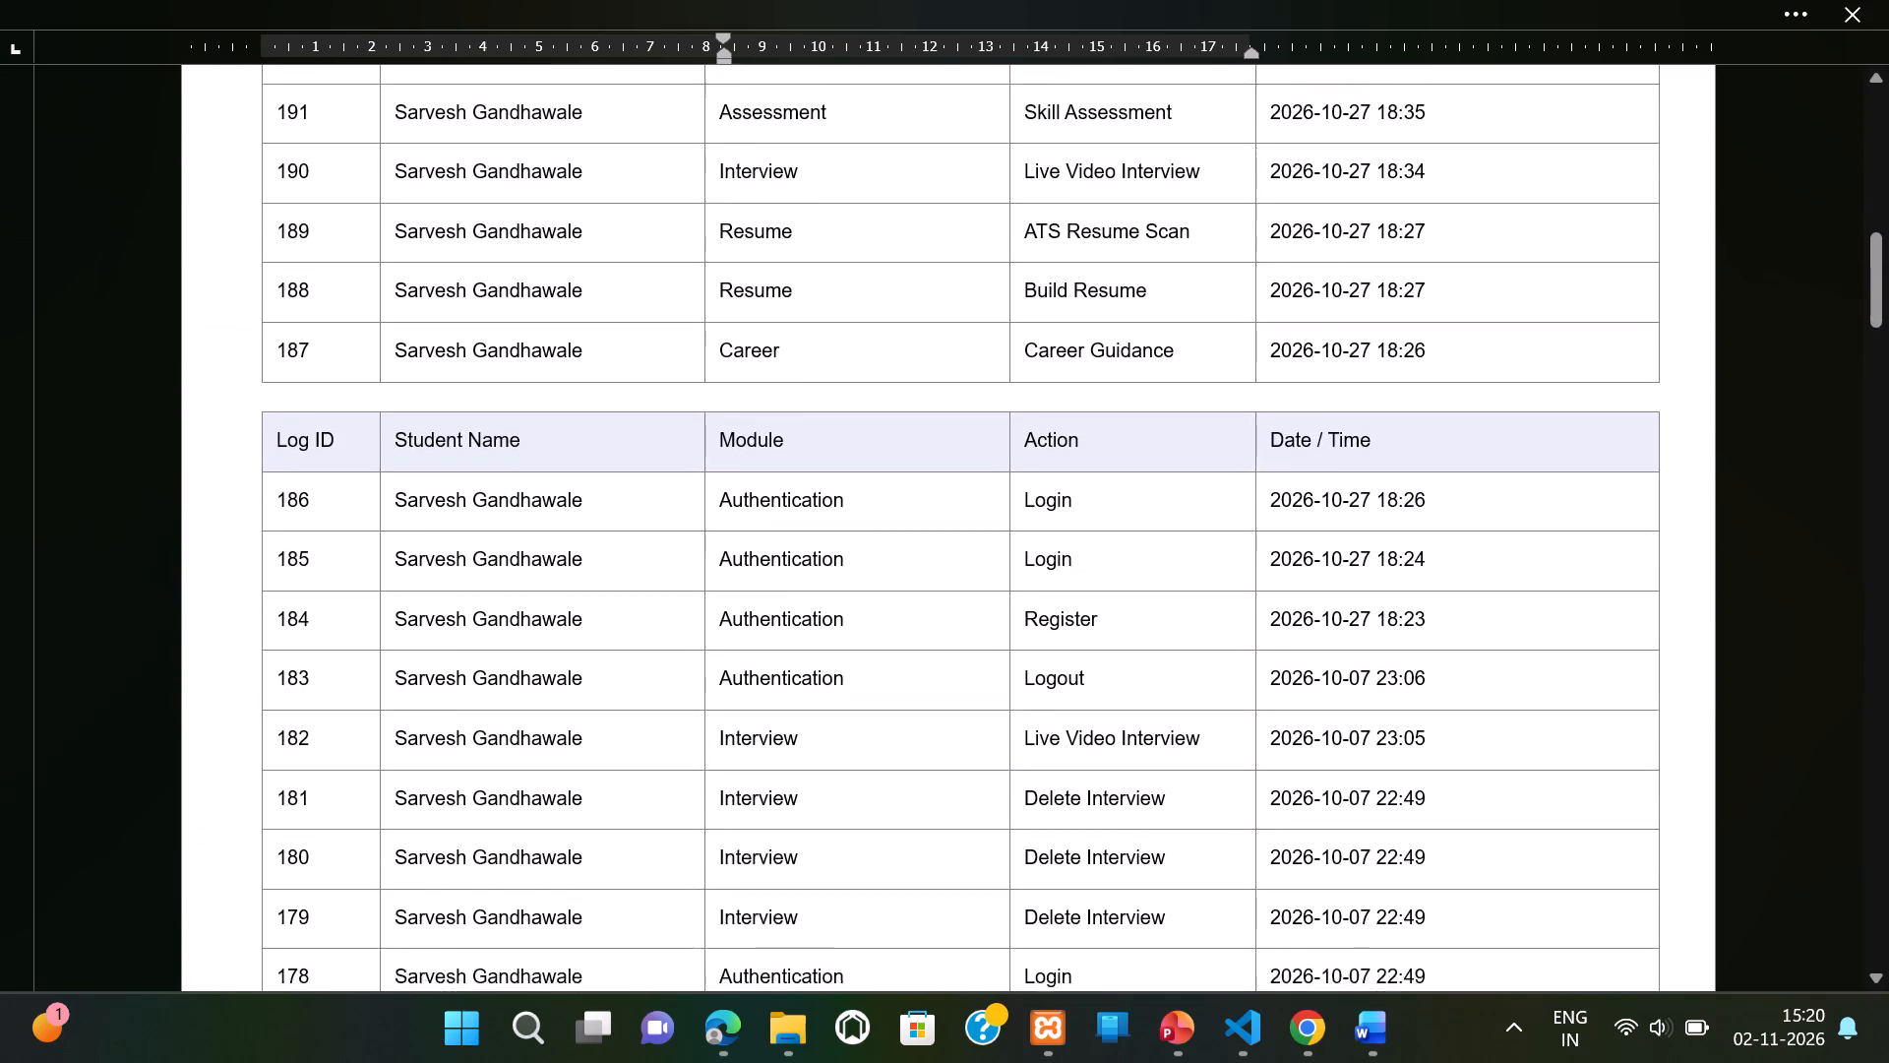
pyautogui.scroll(4, 934, 436)
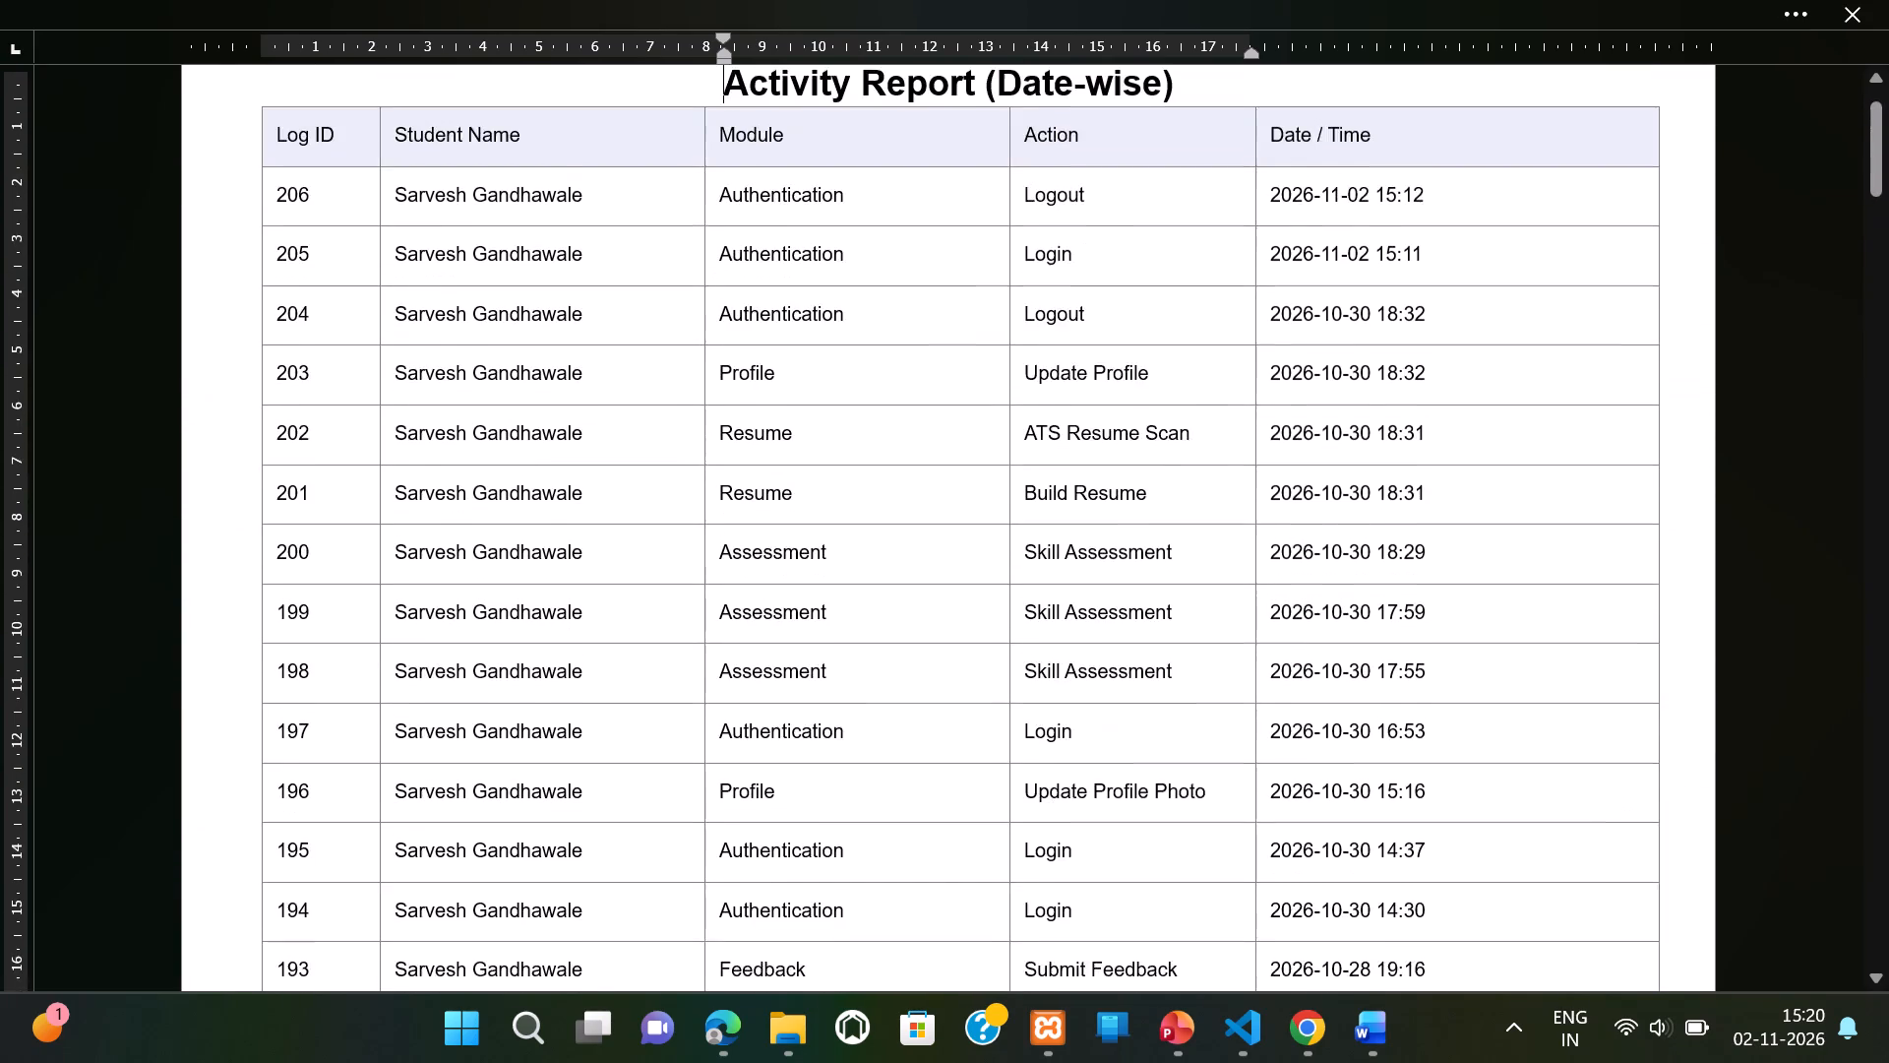
pyautogui.scroll(2, 934, 436)
pyautogui.scroll(-5, 934, 436)
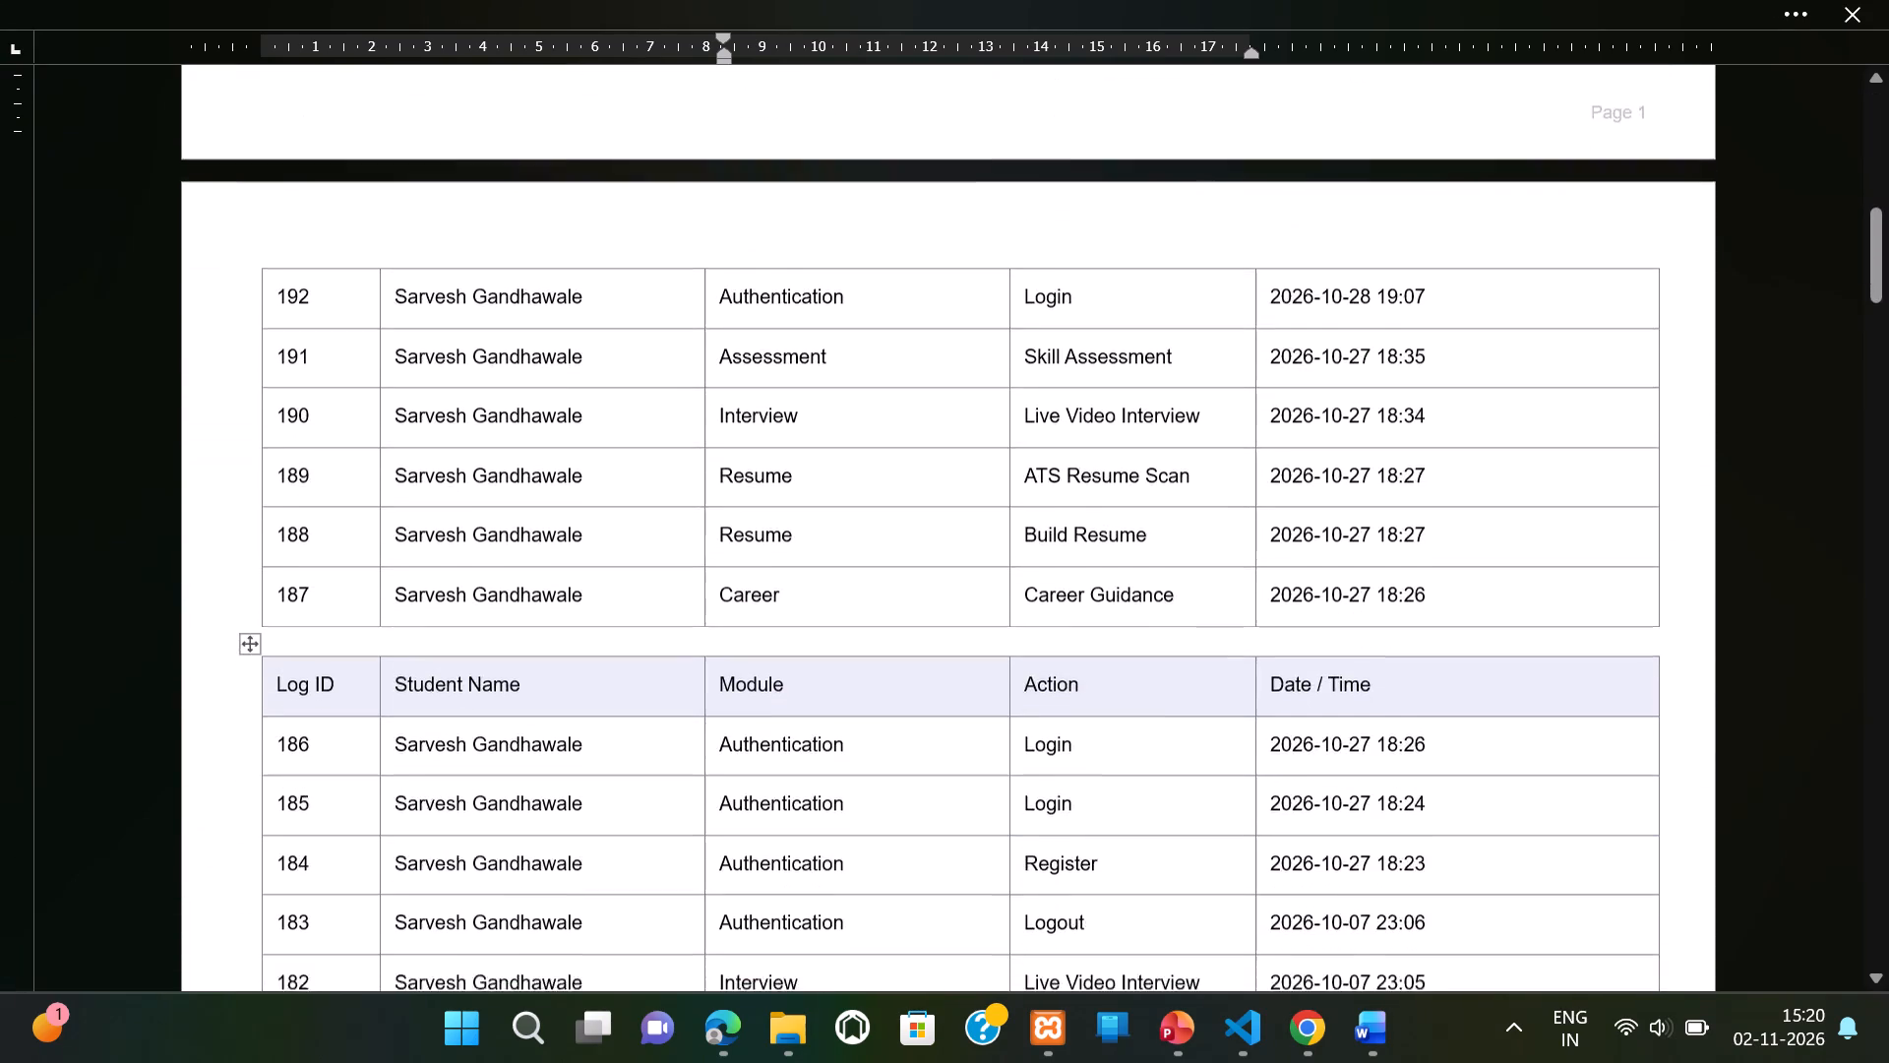
pyautogui.scroll(-8, 934, 436)
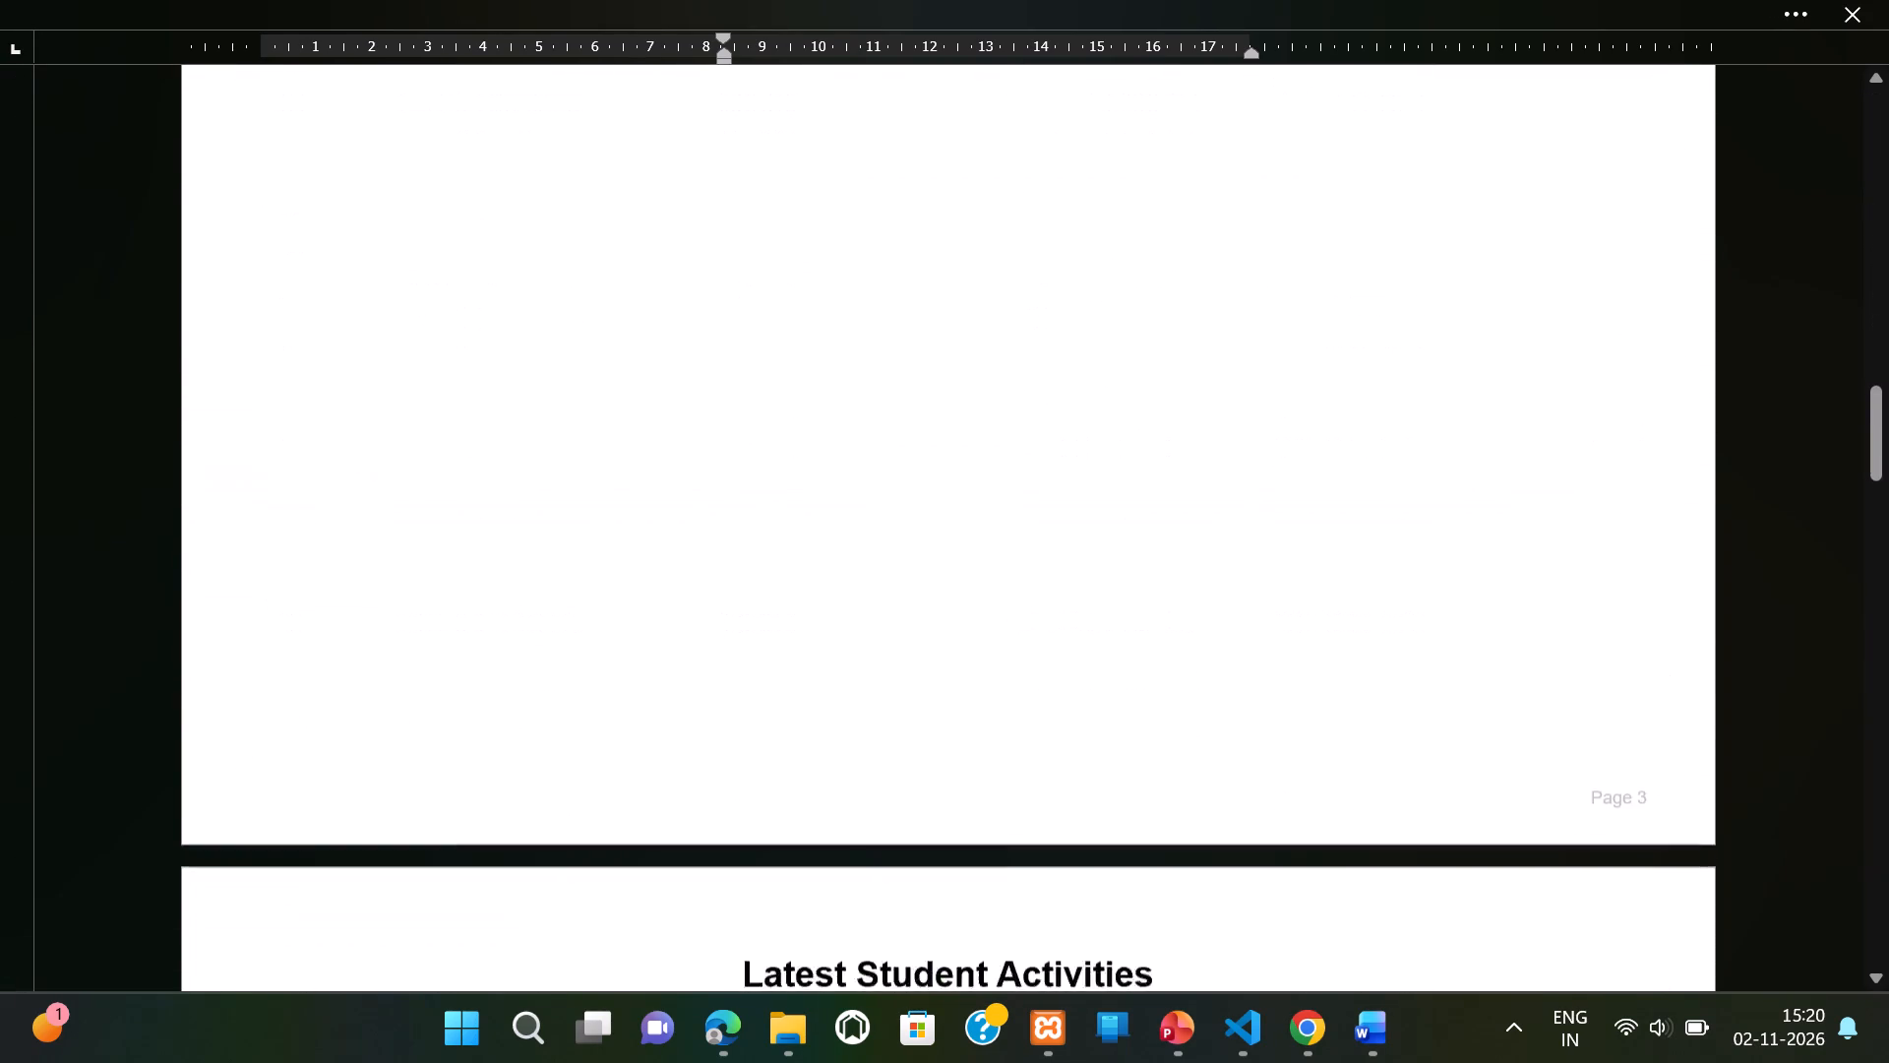
pyautogui.scroll(-4, 934, 436)
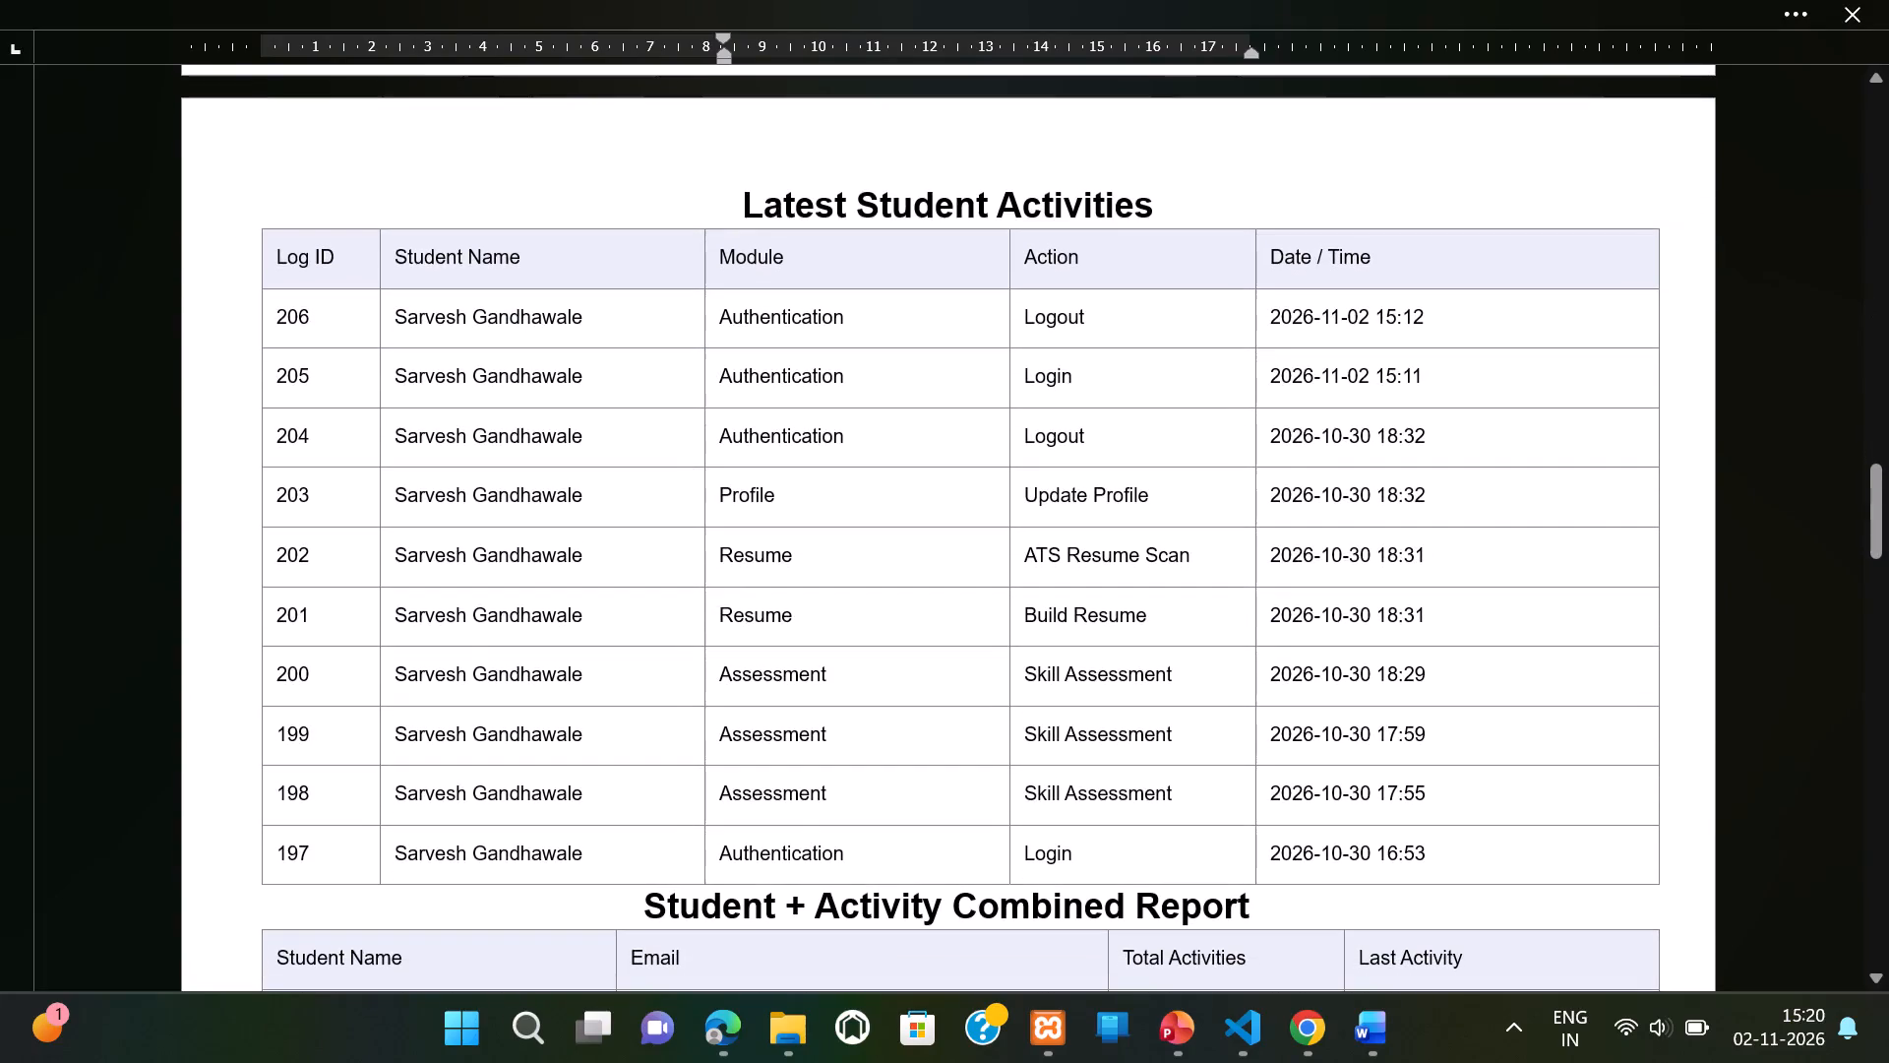
pyautogui.scroll(-3, 934, 436)
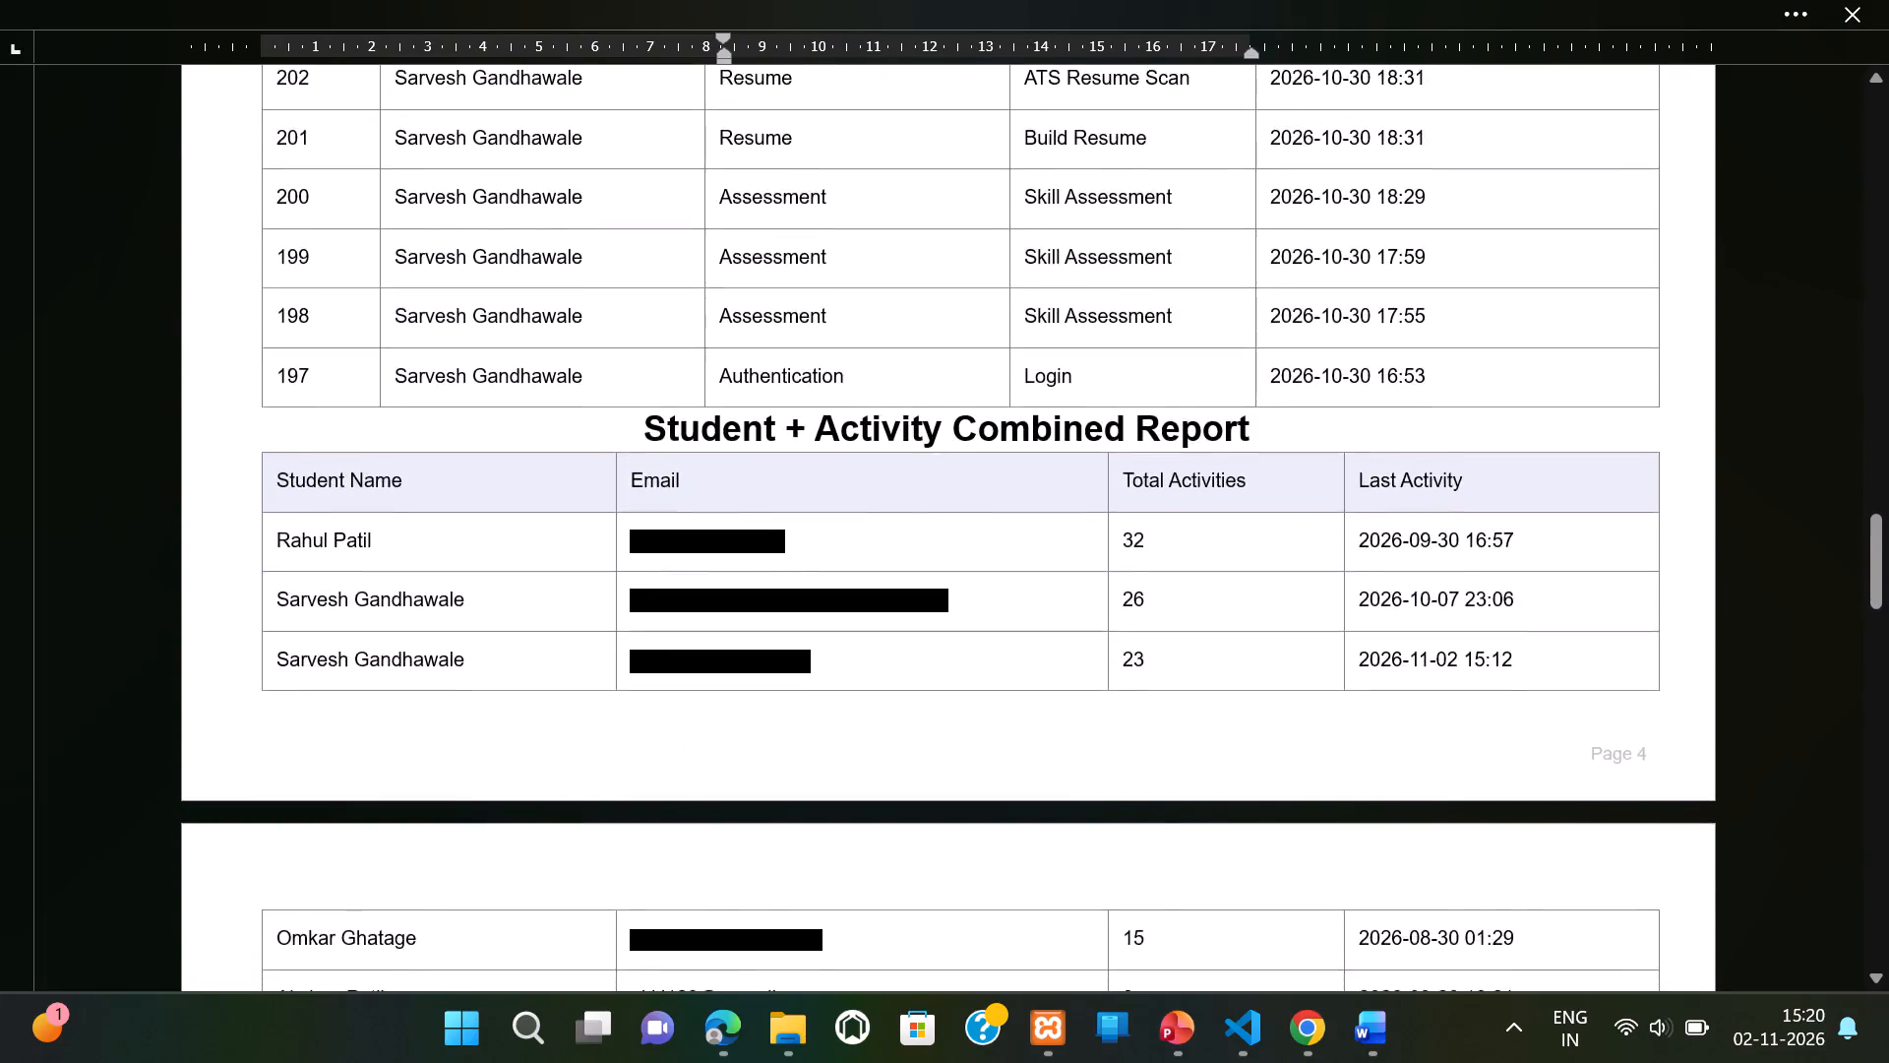
pyautogui.scroll(-2, 934, 436)
pyautogui.scroll(1, 934, 436)
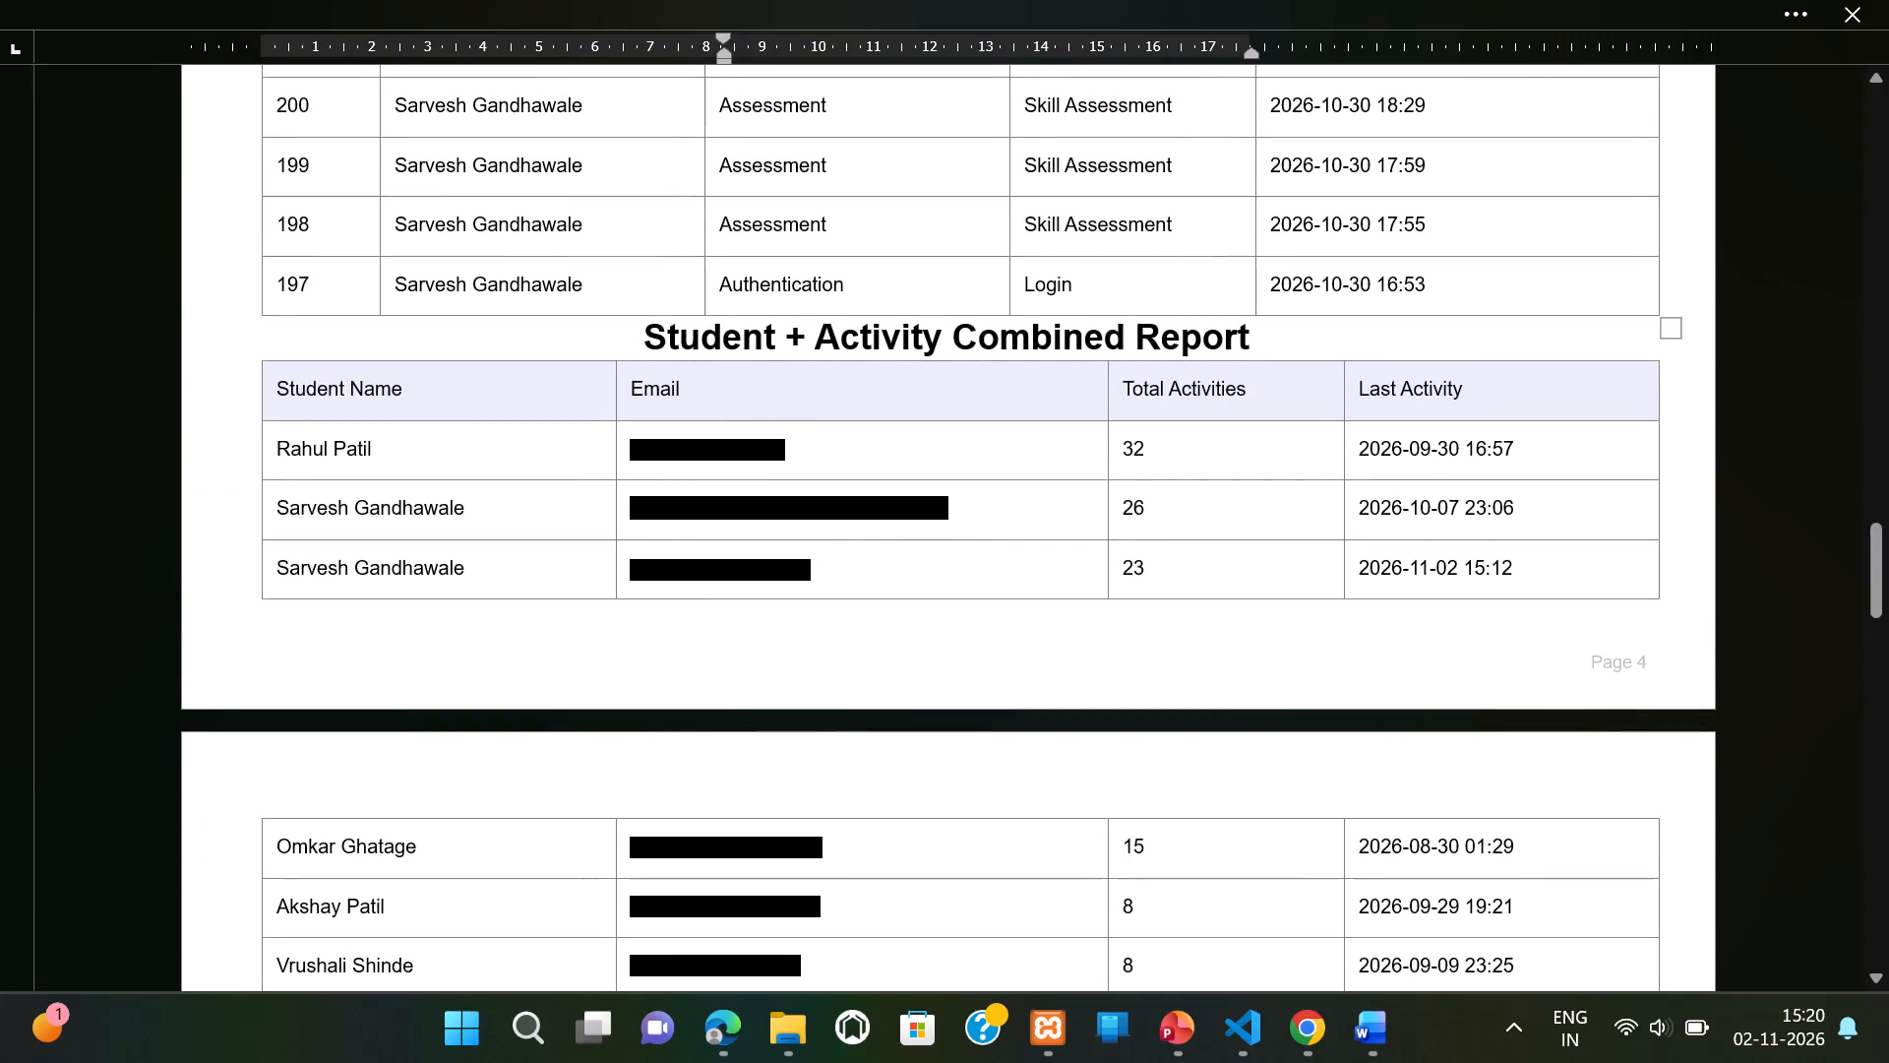
# Insert blank lines before the Student + Activity Combined Report heading to push it and its table onto the following page.
pyautogui.click(650, 327)
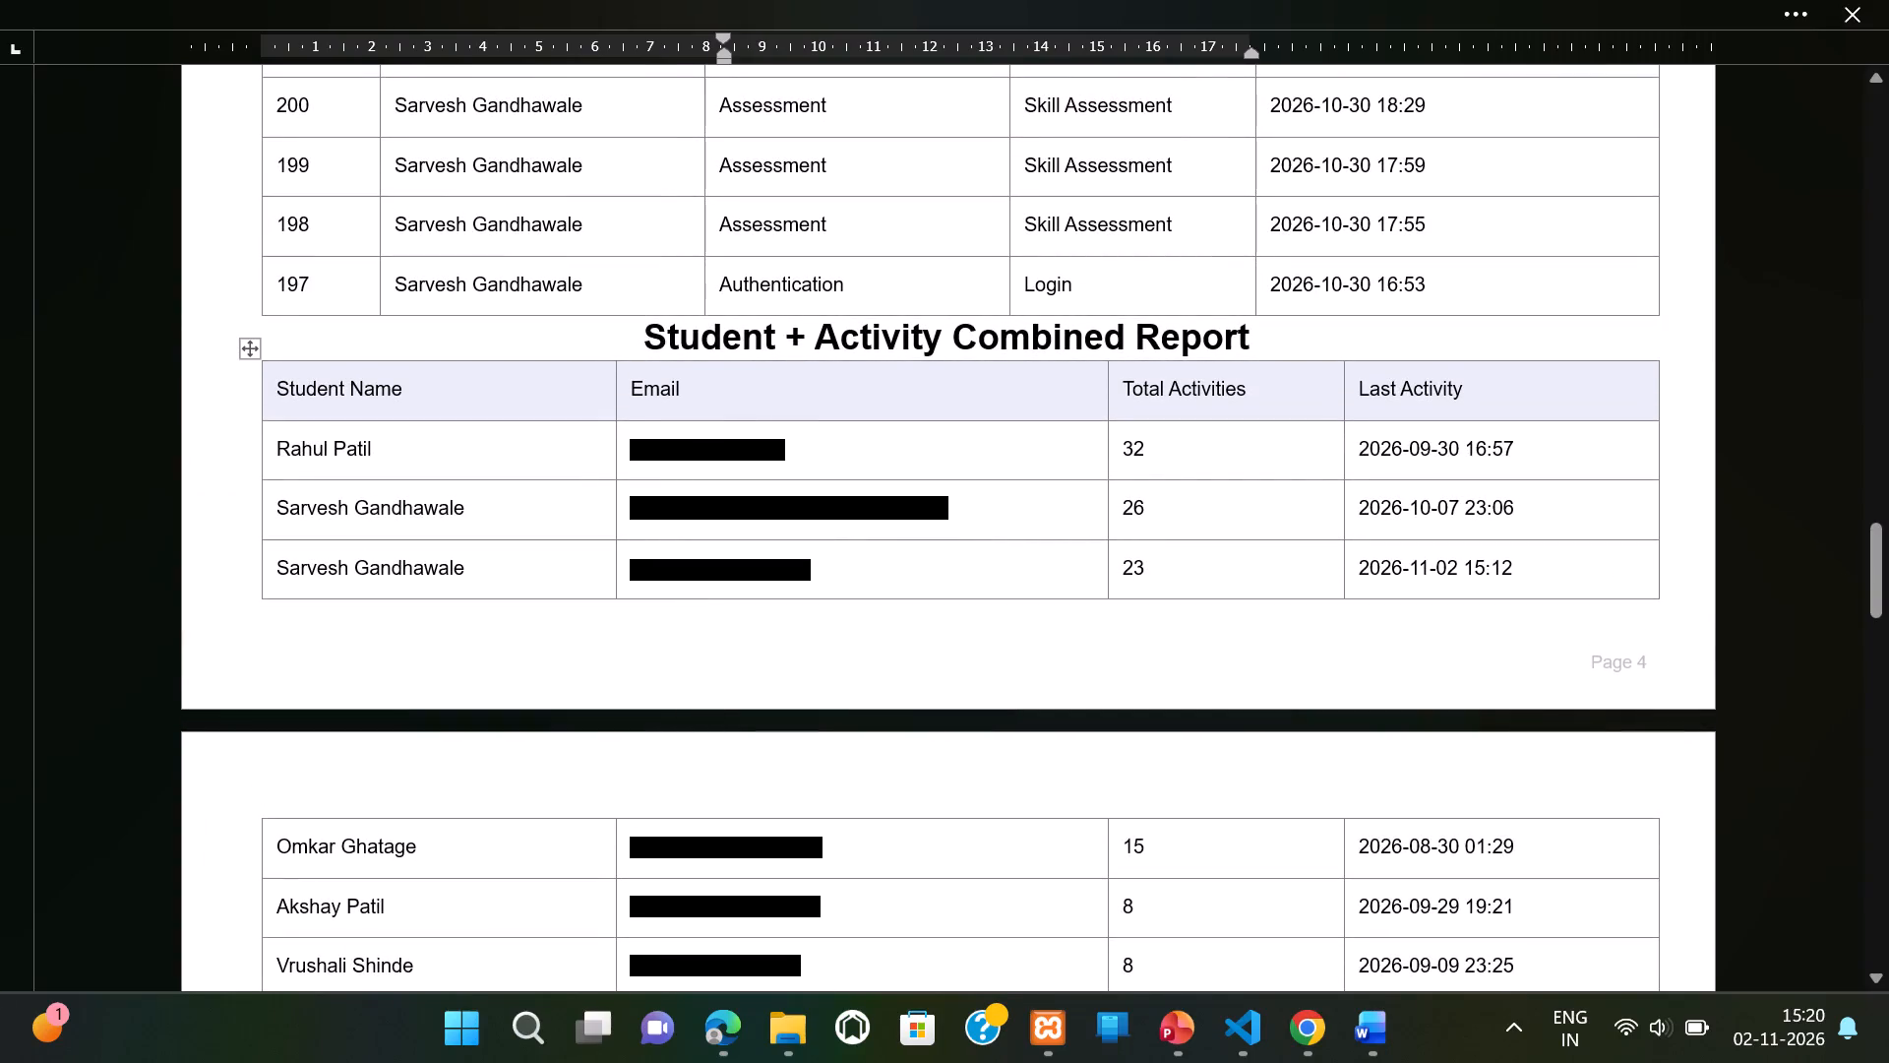
pyautogui.press('Return')
pyautogui.press('Return')
pyautogui.press('Return')
pyautogui.press('Return')
pyautogui.press('Return')
pyautogui.press('Return')
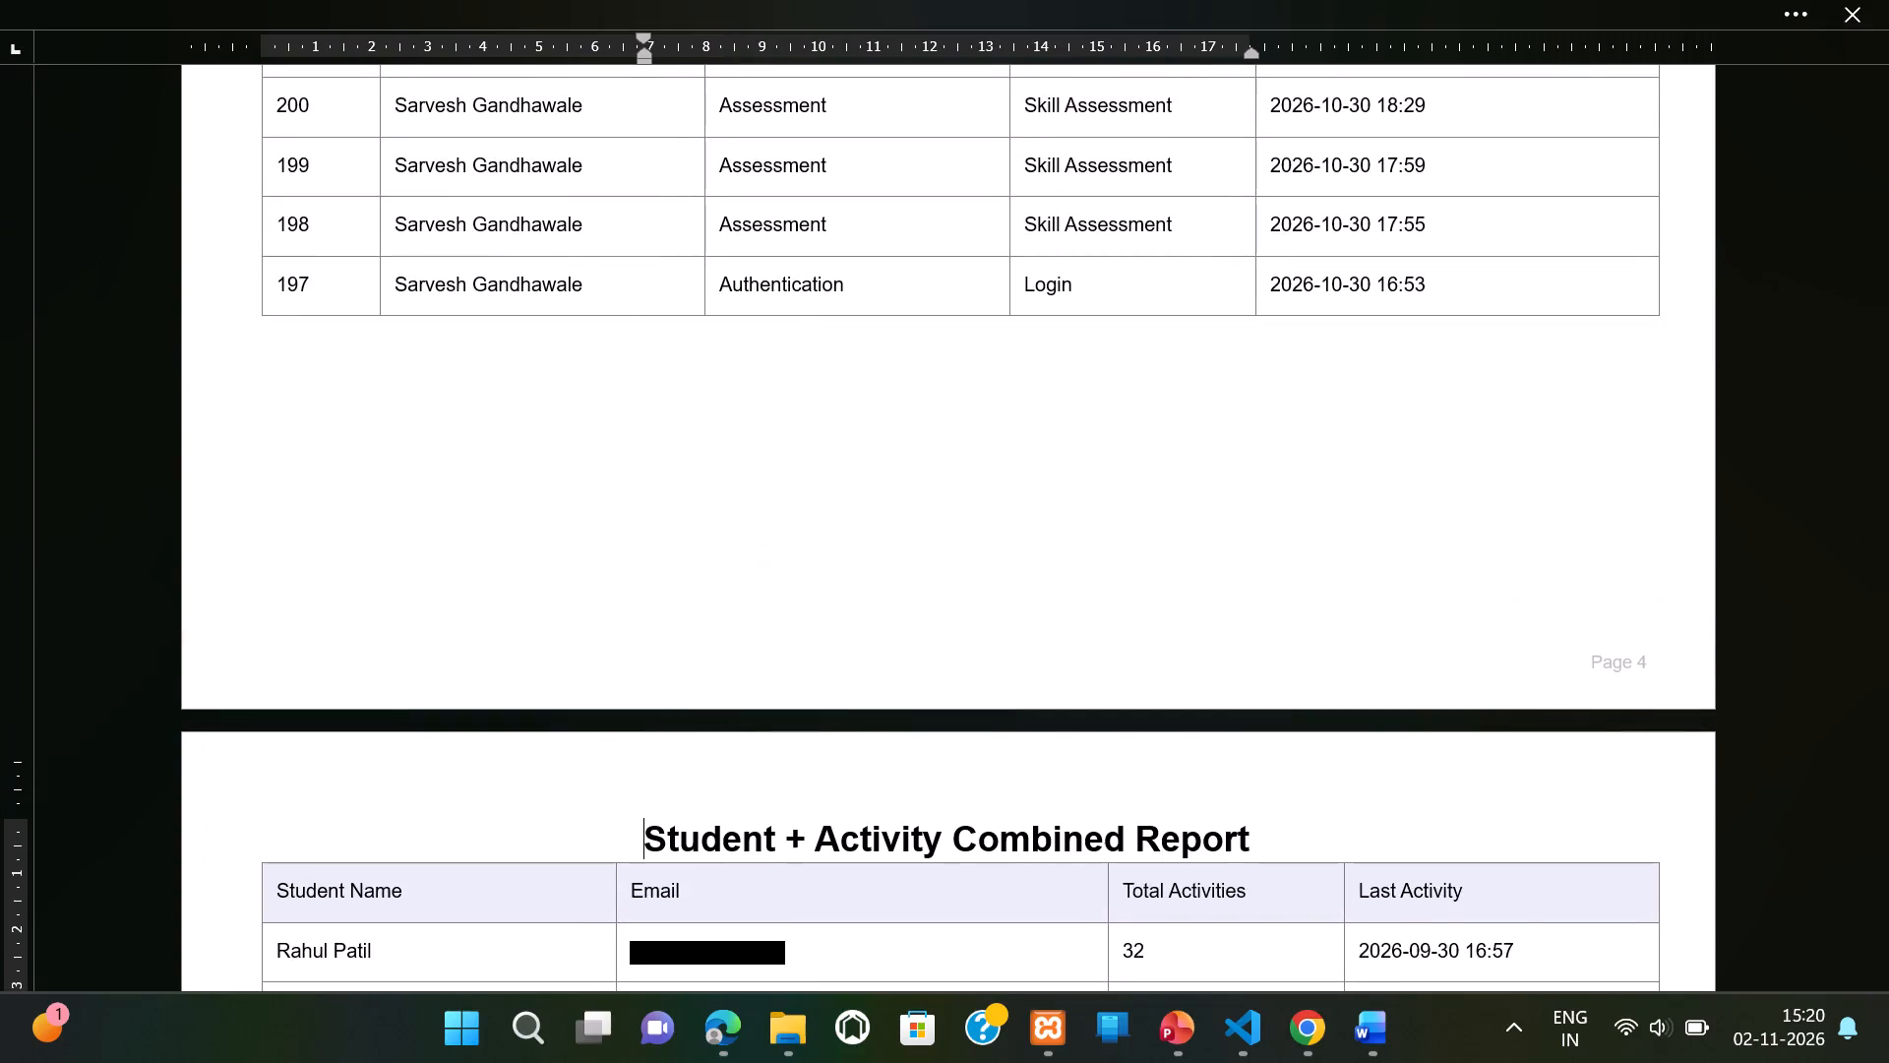
# Add an empty line between the Student + Activity Combined Report heading and its table.
pyautogui.scroll(-2, 650, 327)
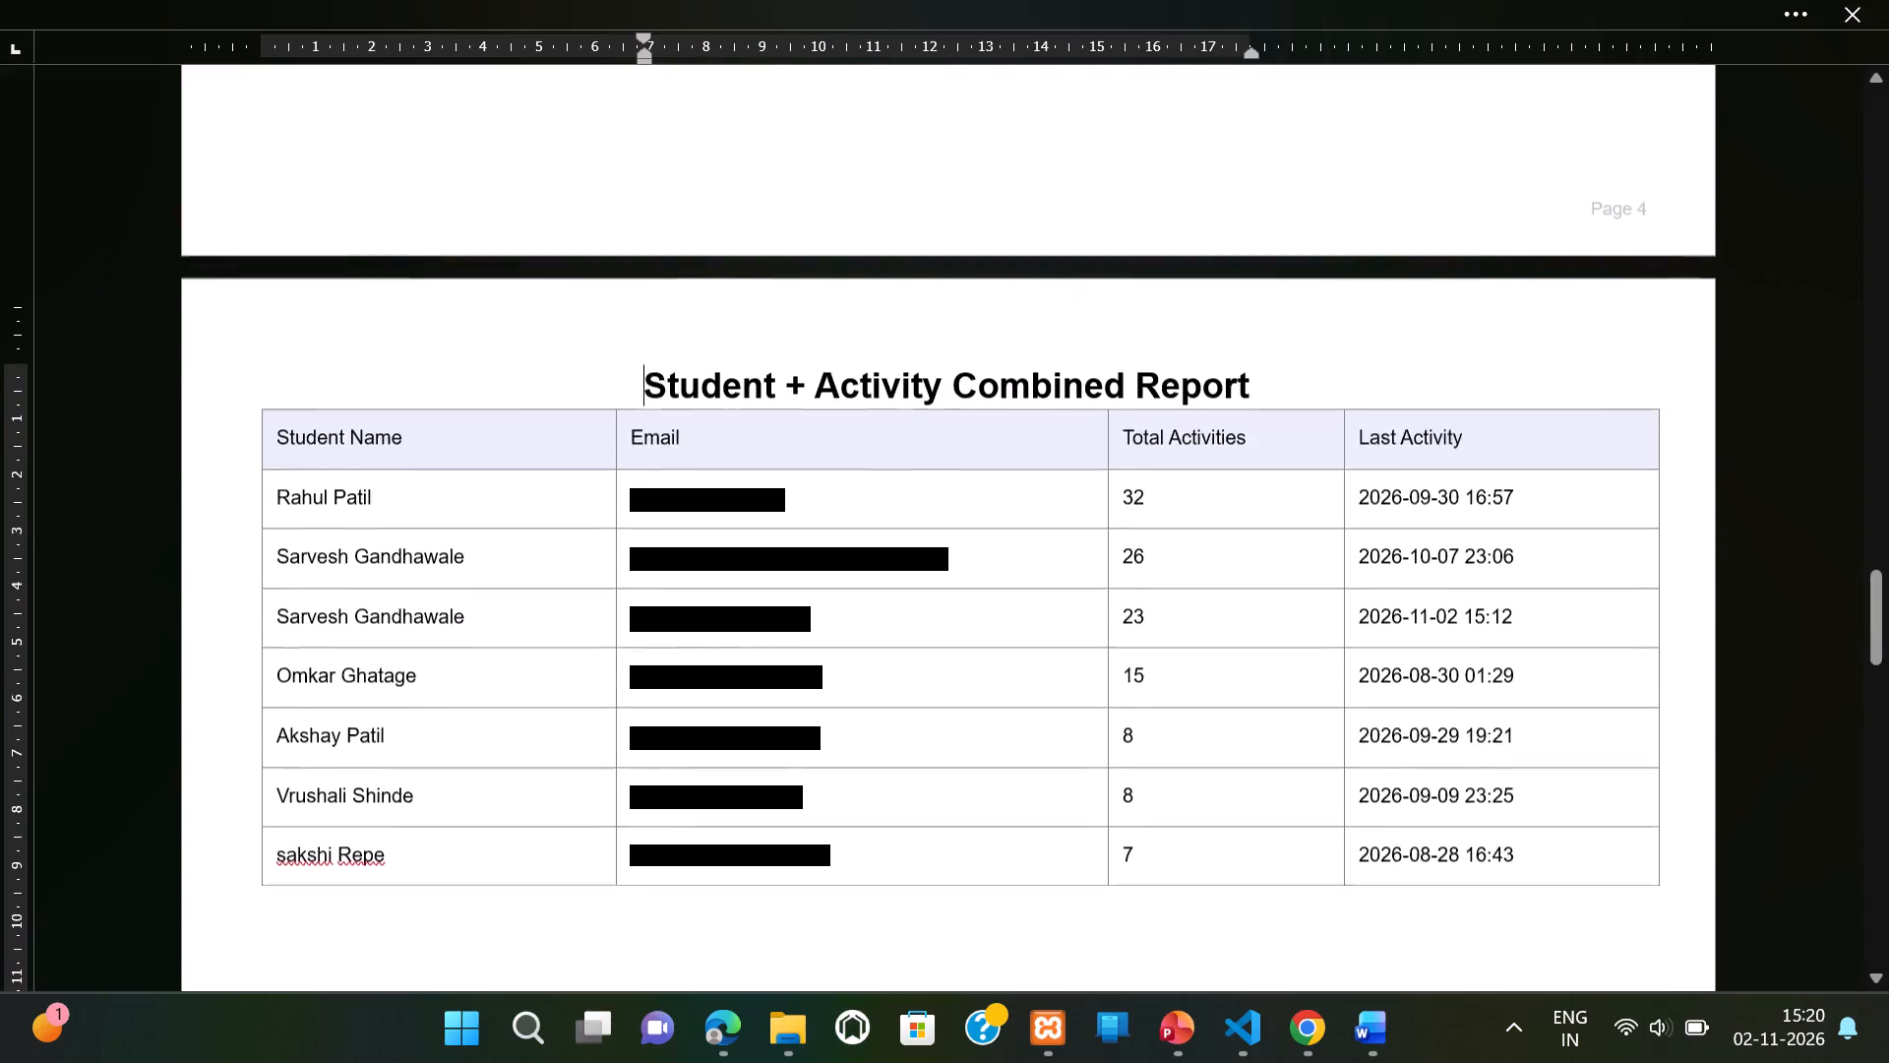
pyautogui.scroll(-1, 650, 327)
pyautogui.click(1289, 220)
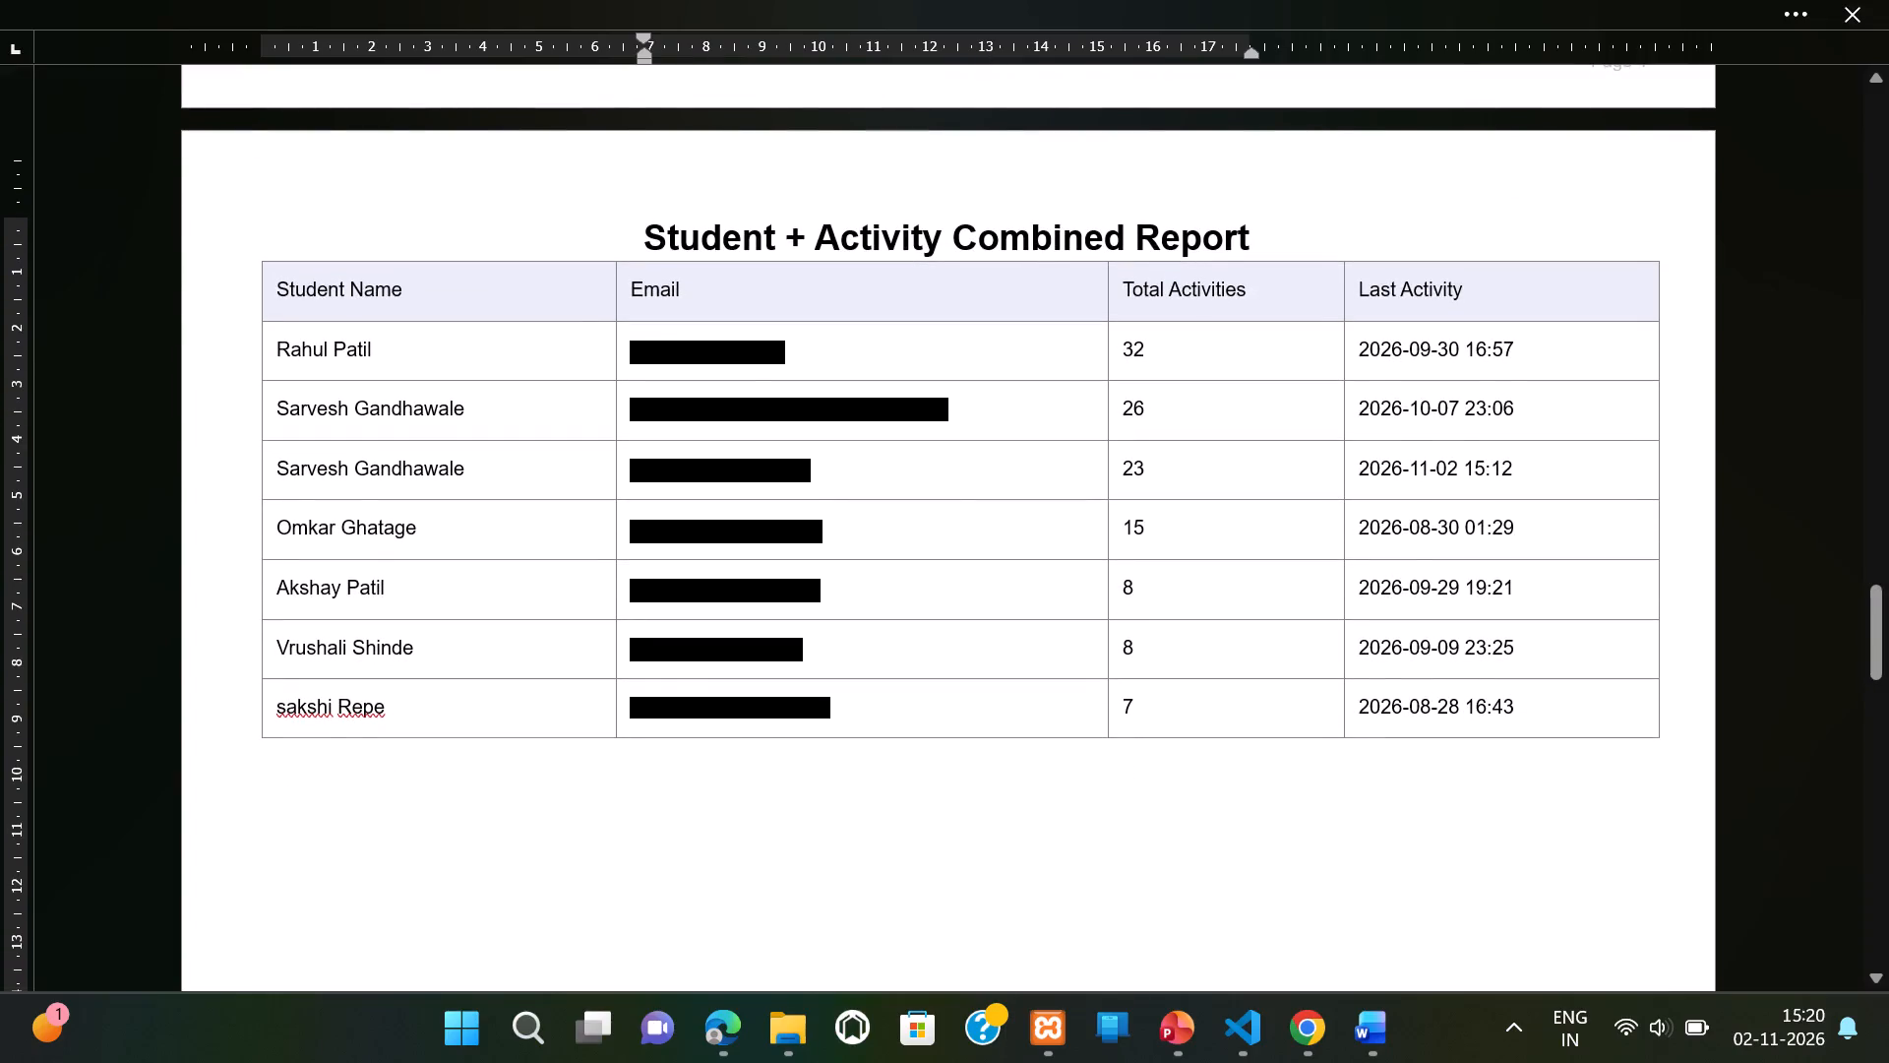
pyautogui.press('Return')
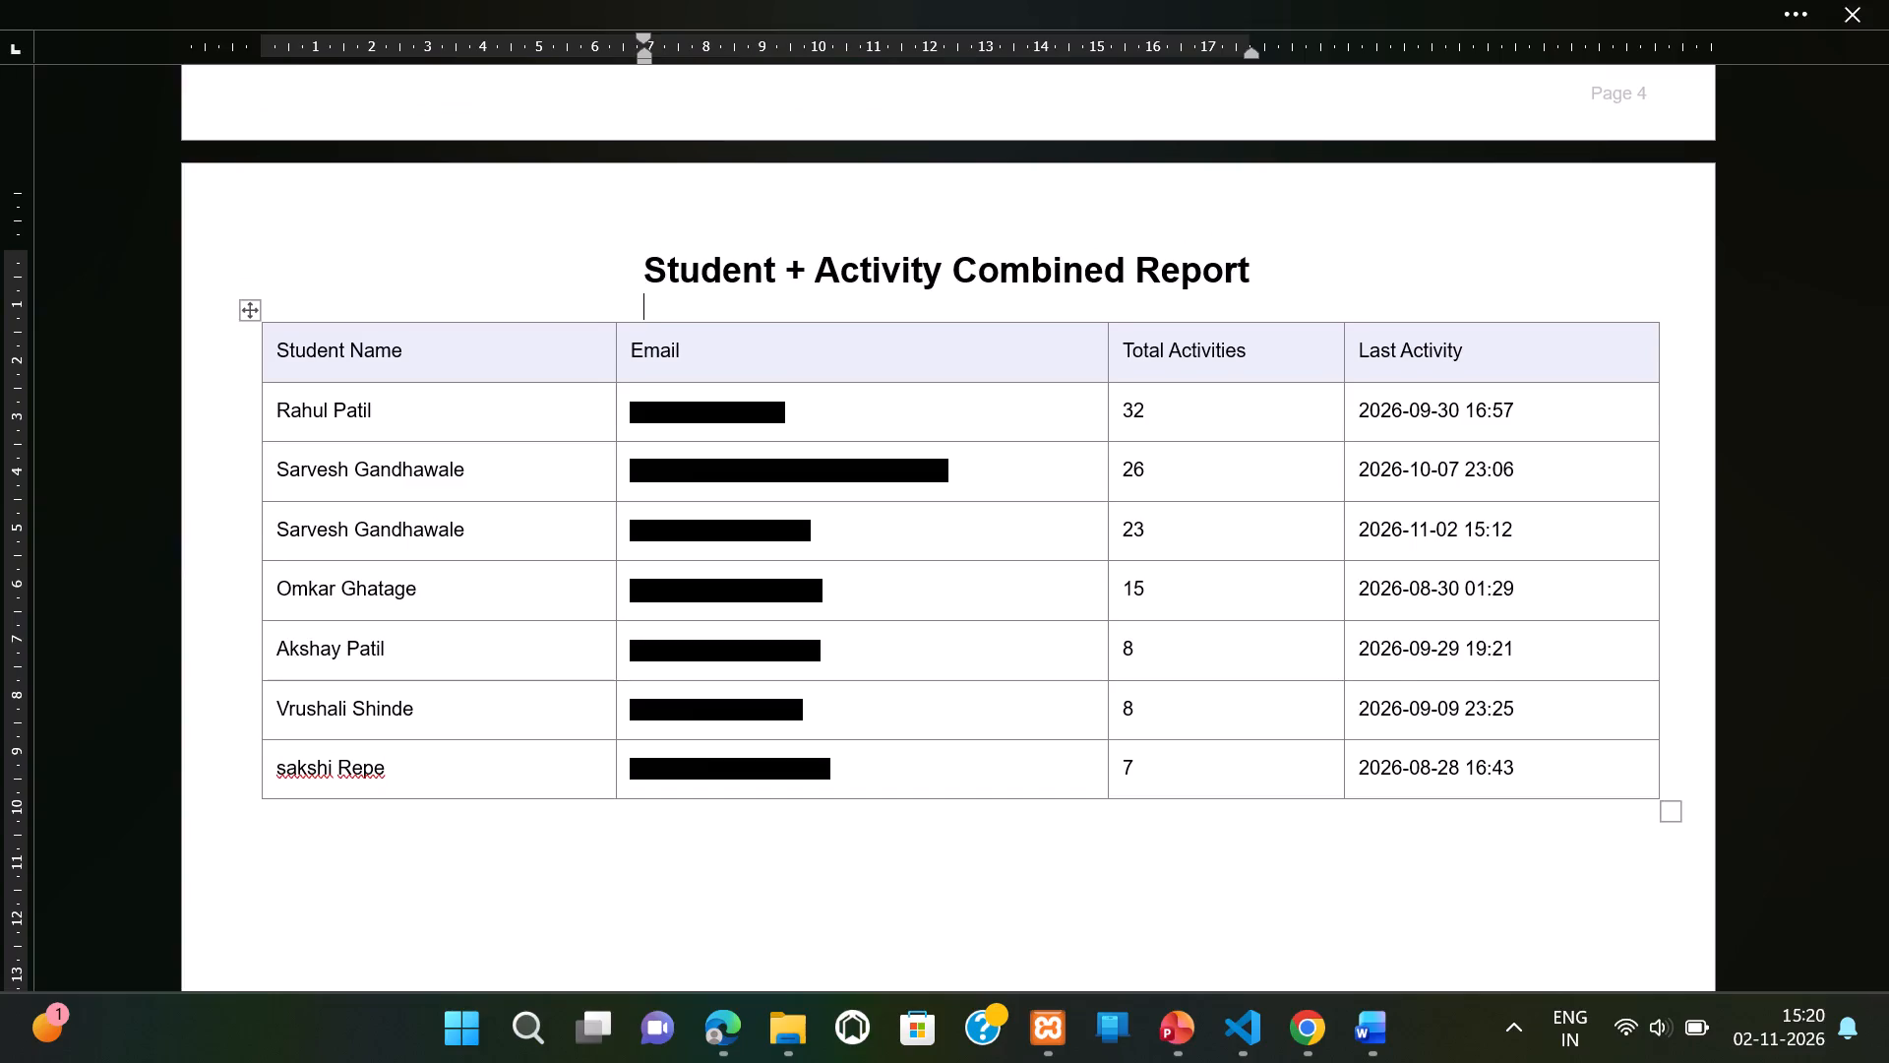
# Look over the page layout of the Daily Activity Count and Module Activity Report tables.
pyautogui.scroll(-7, 1147, 320)
pyautogui.scroll(3, 1147, 310)
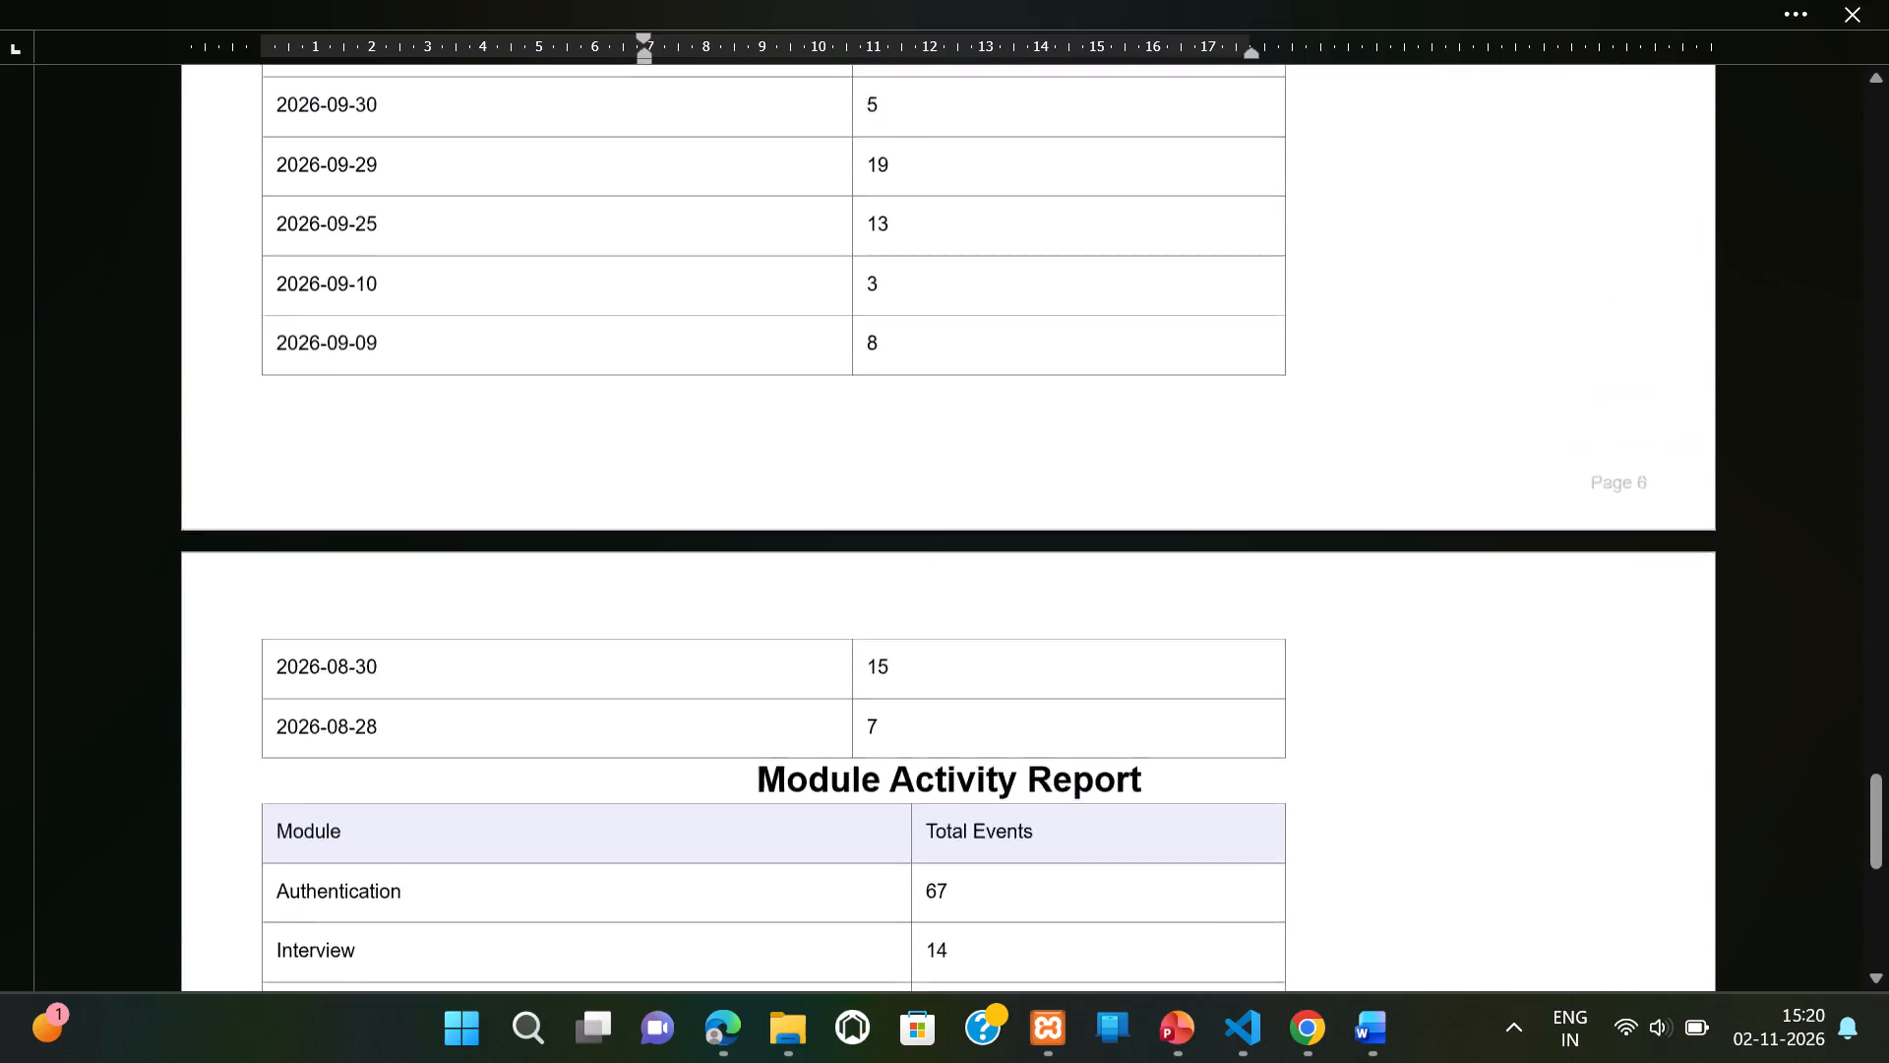
pyautogui.scroll(5, 1147, 310)
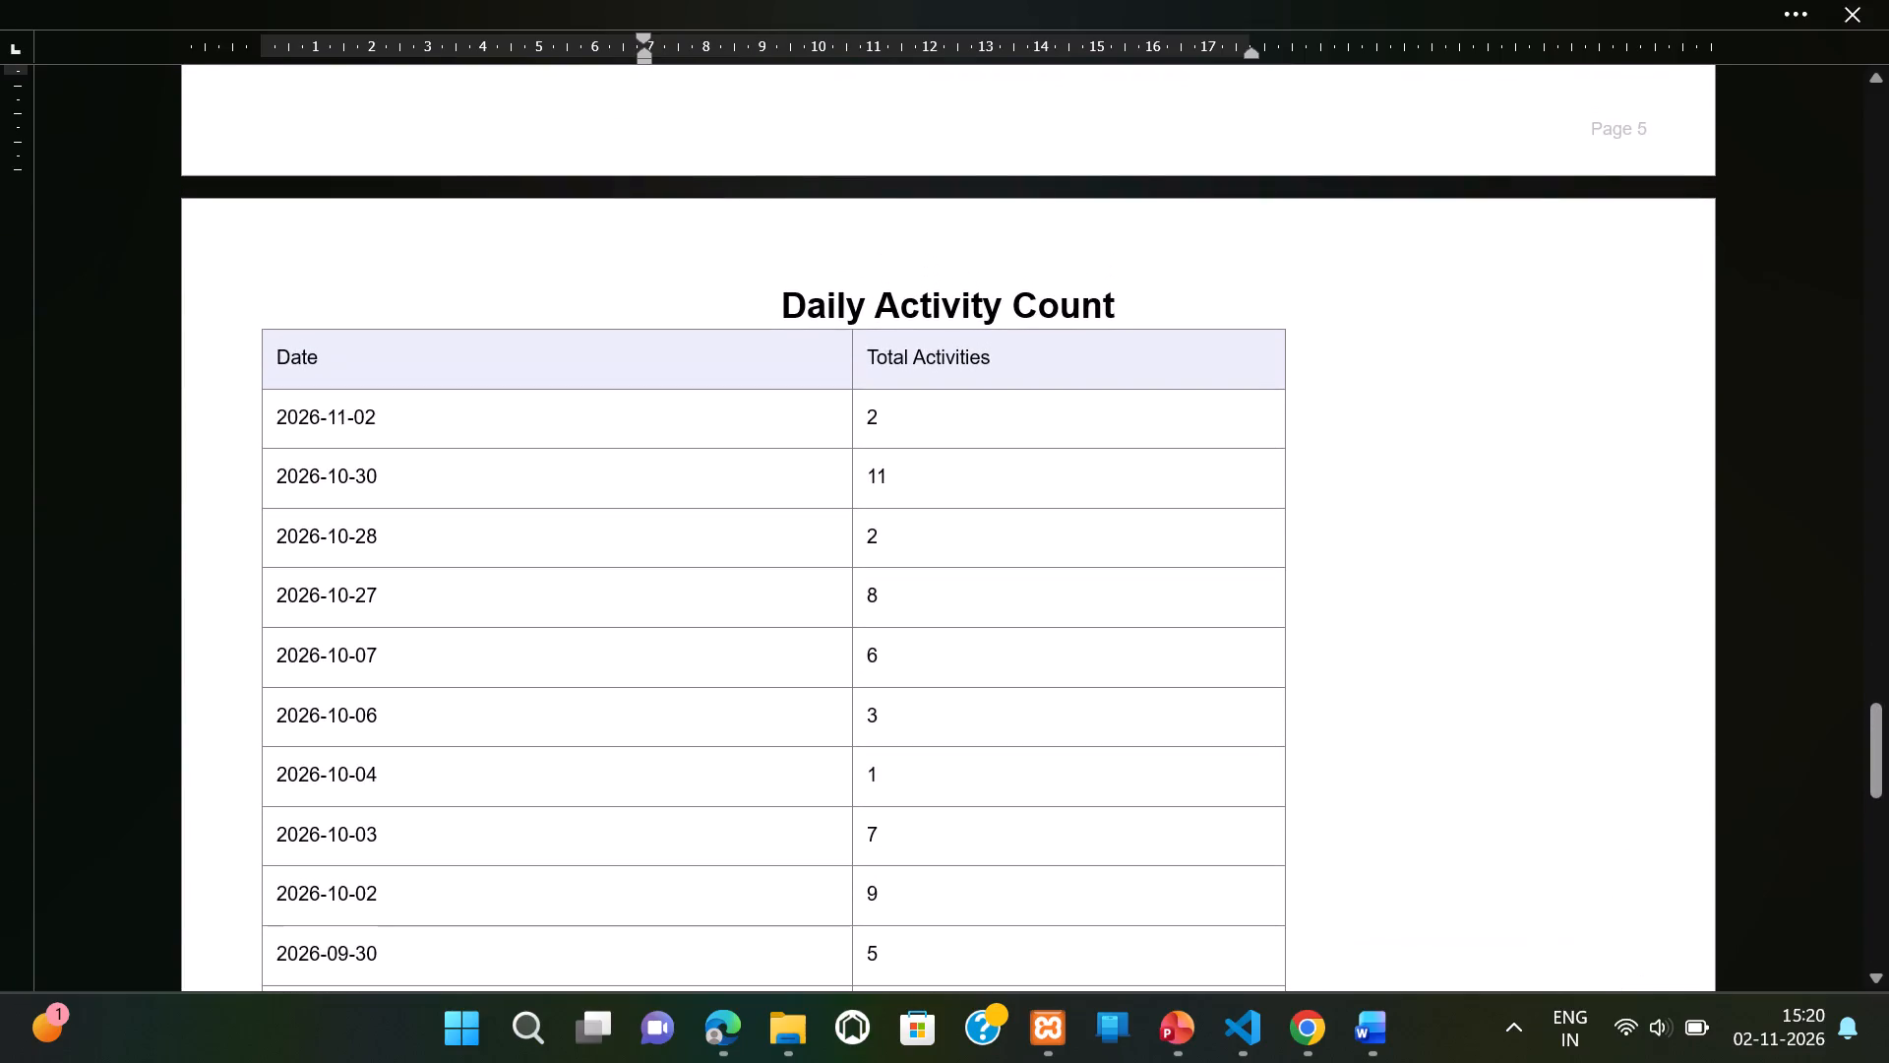
pyautogui.scroll(1, 1147, 310)
pyautogui.scroll(-2, 1147, 310)
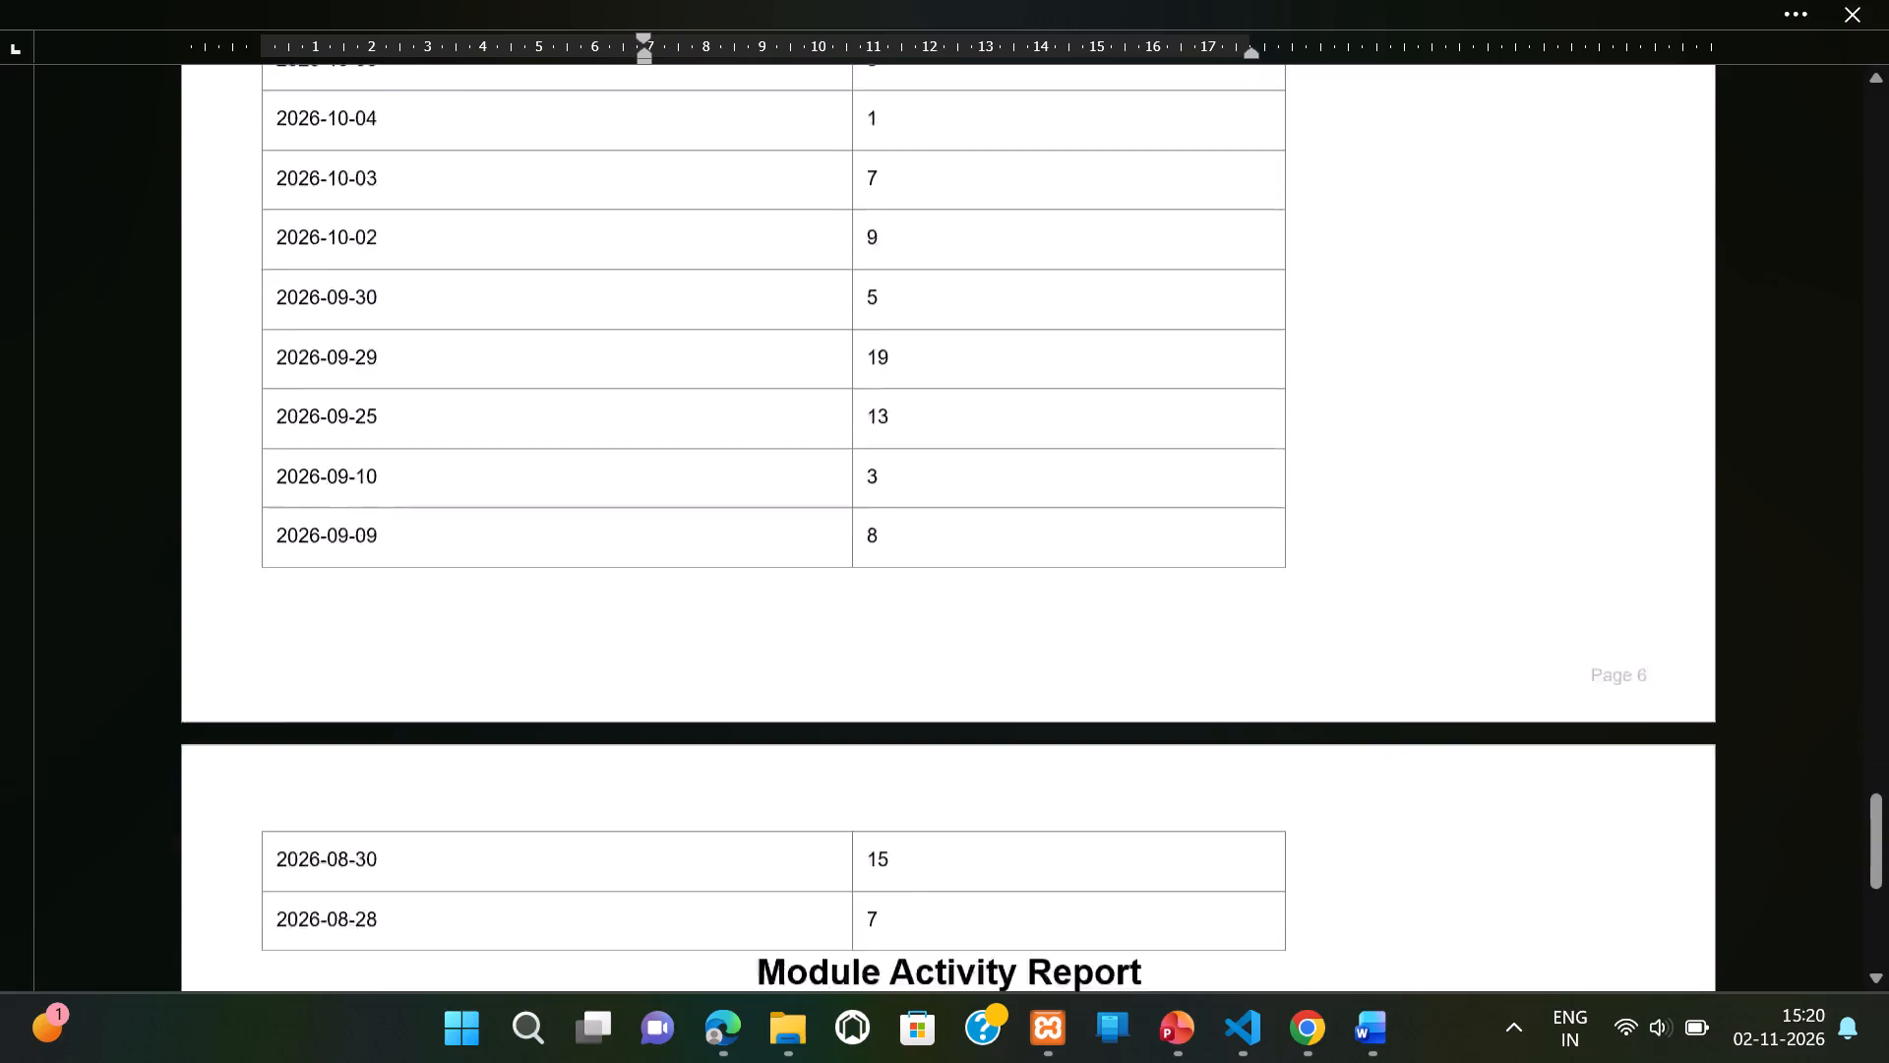
pyautogui.scroll(-3, 1147, 310)
pyautogui.scroll(1, 1056, 544)
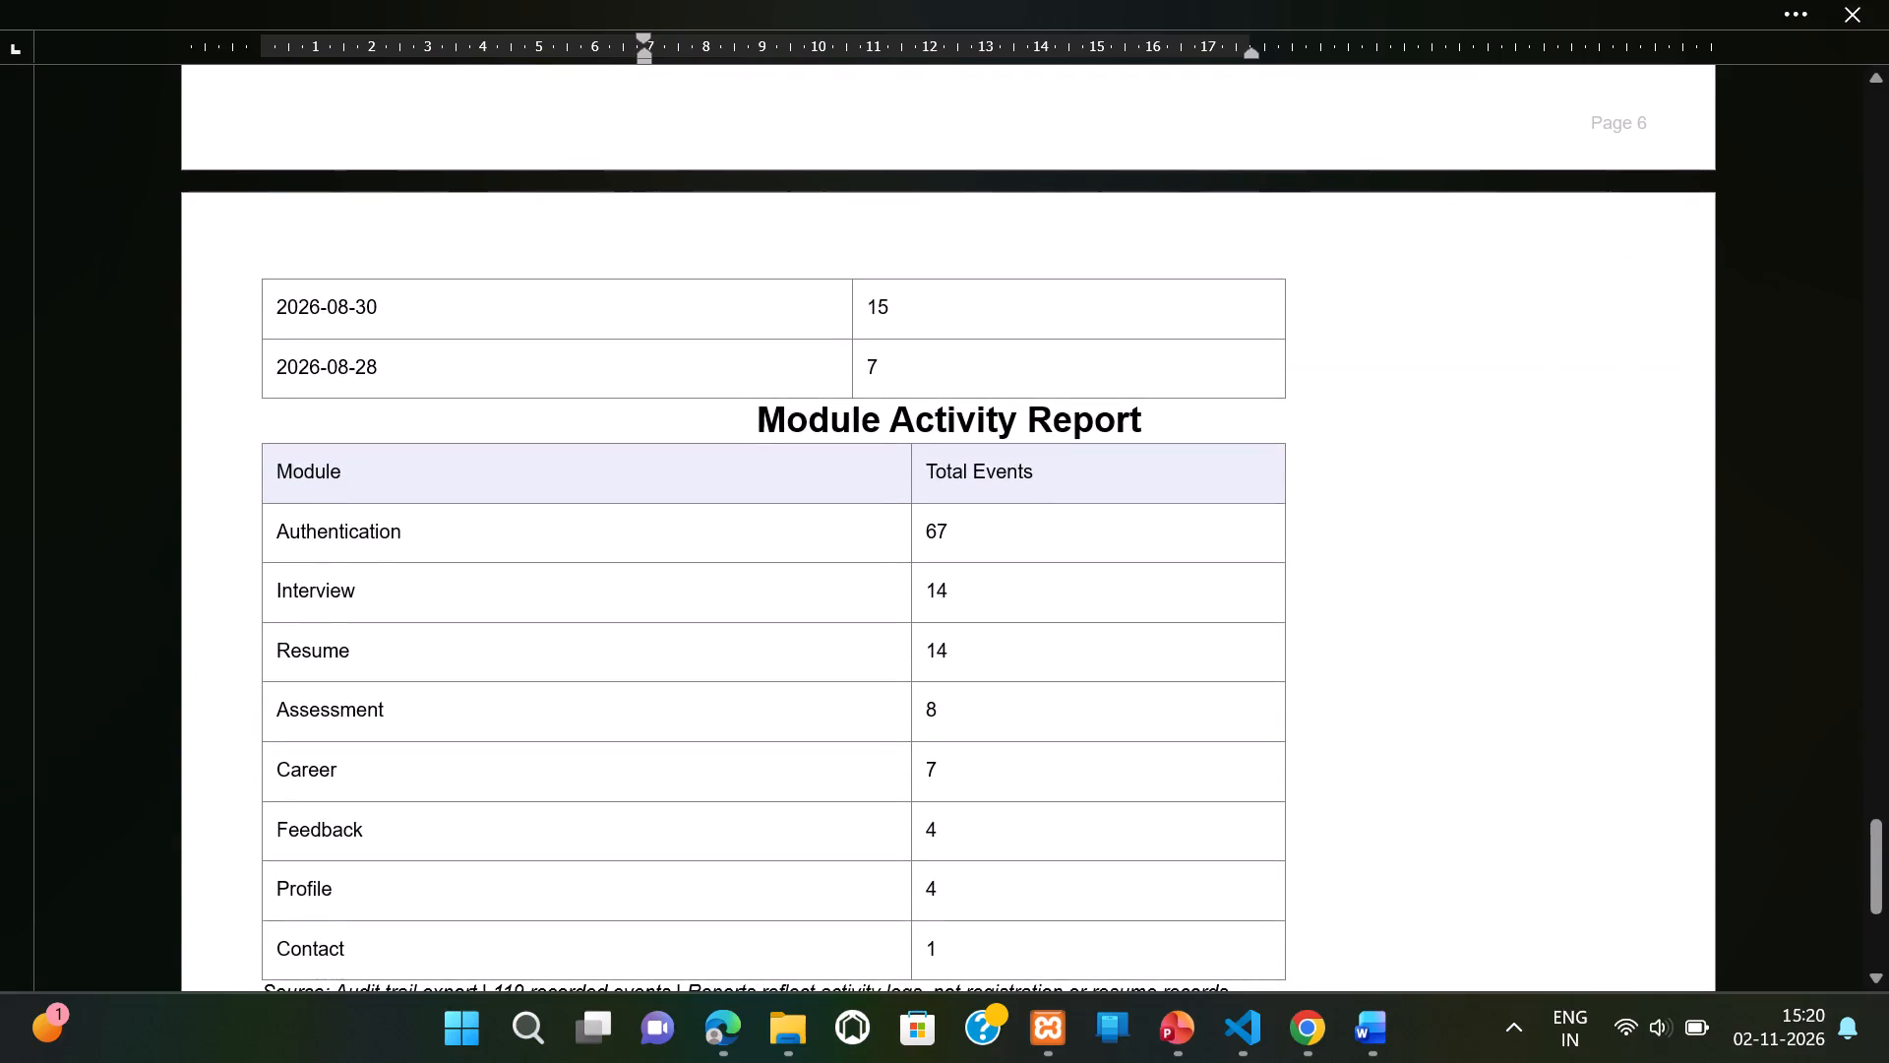
# Capture a rectangular screenshot of the Student + Activity Combined Report heading and its complete table.
pyautogui.scroll(10, 1056, 544)
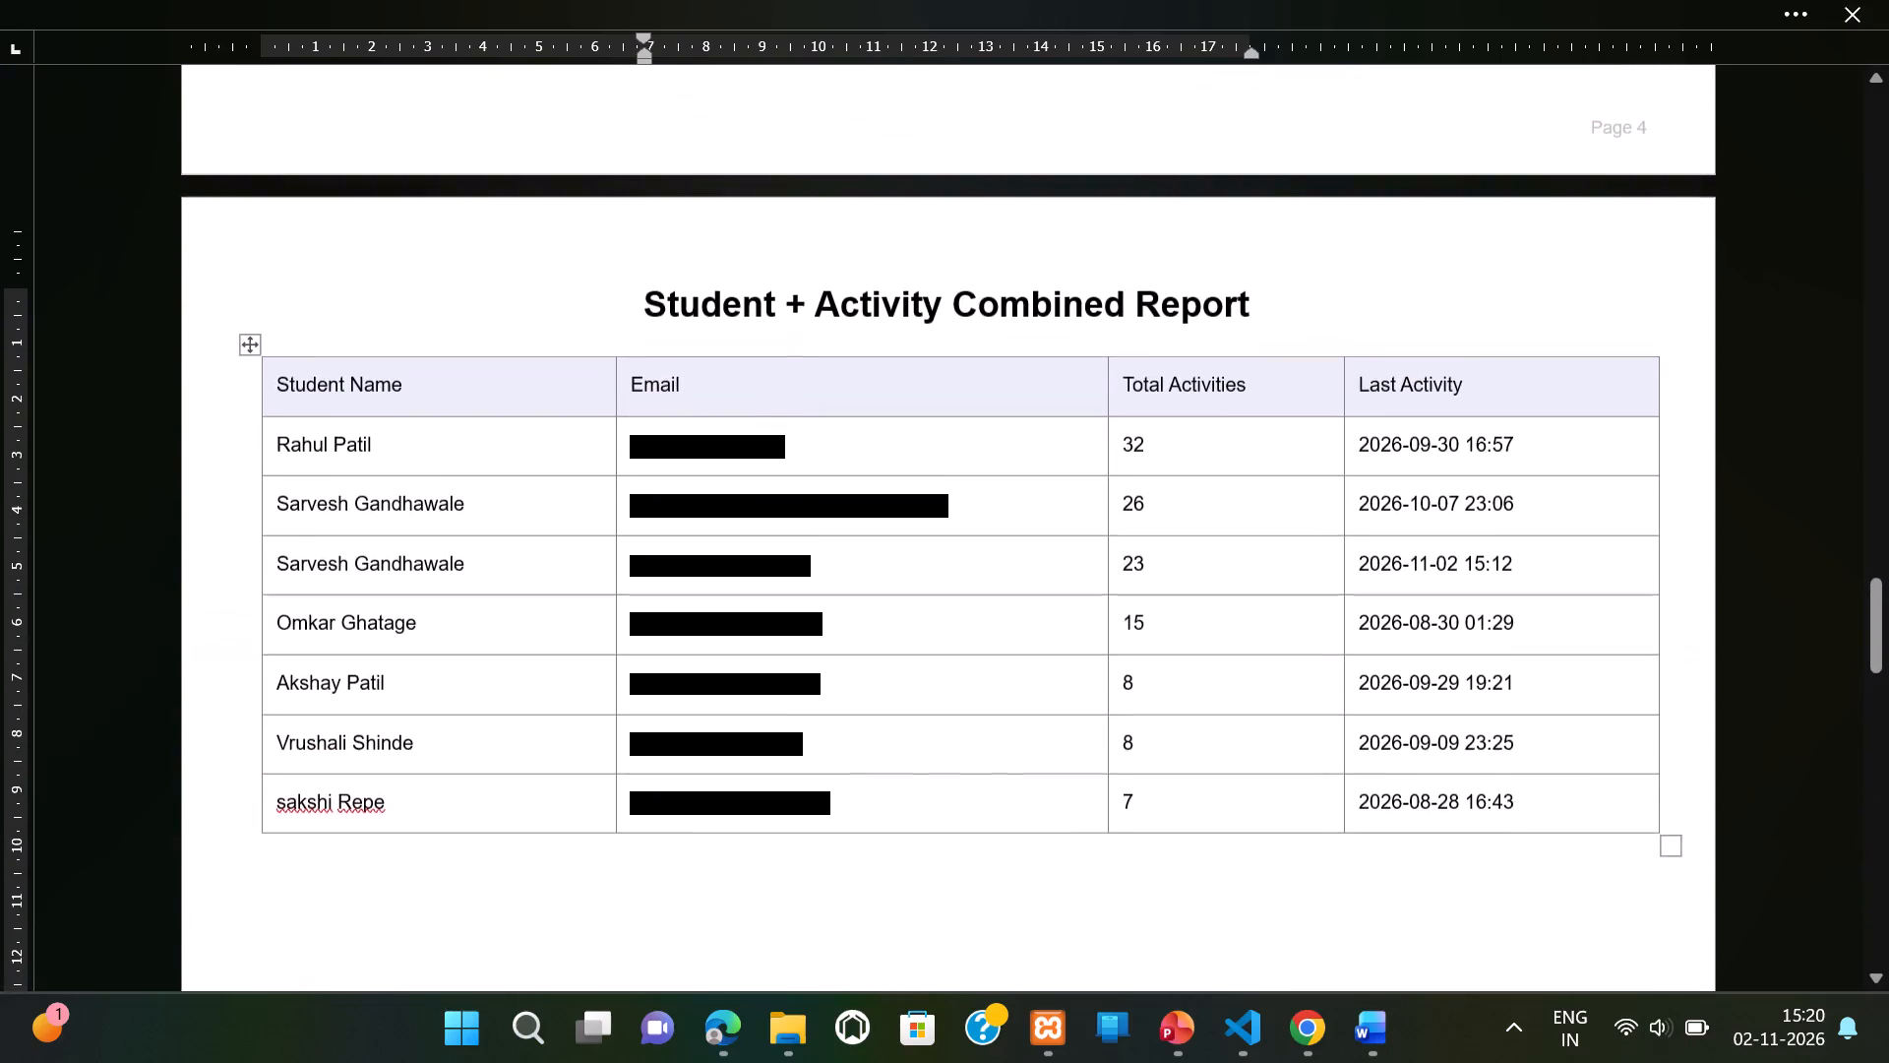
pyautogui.click(1438, 268)
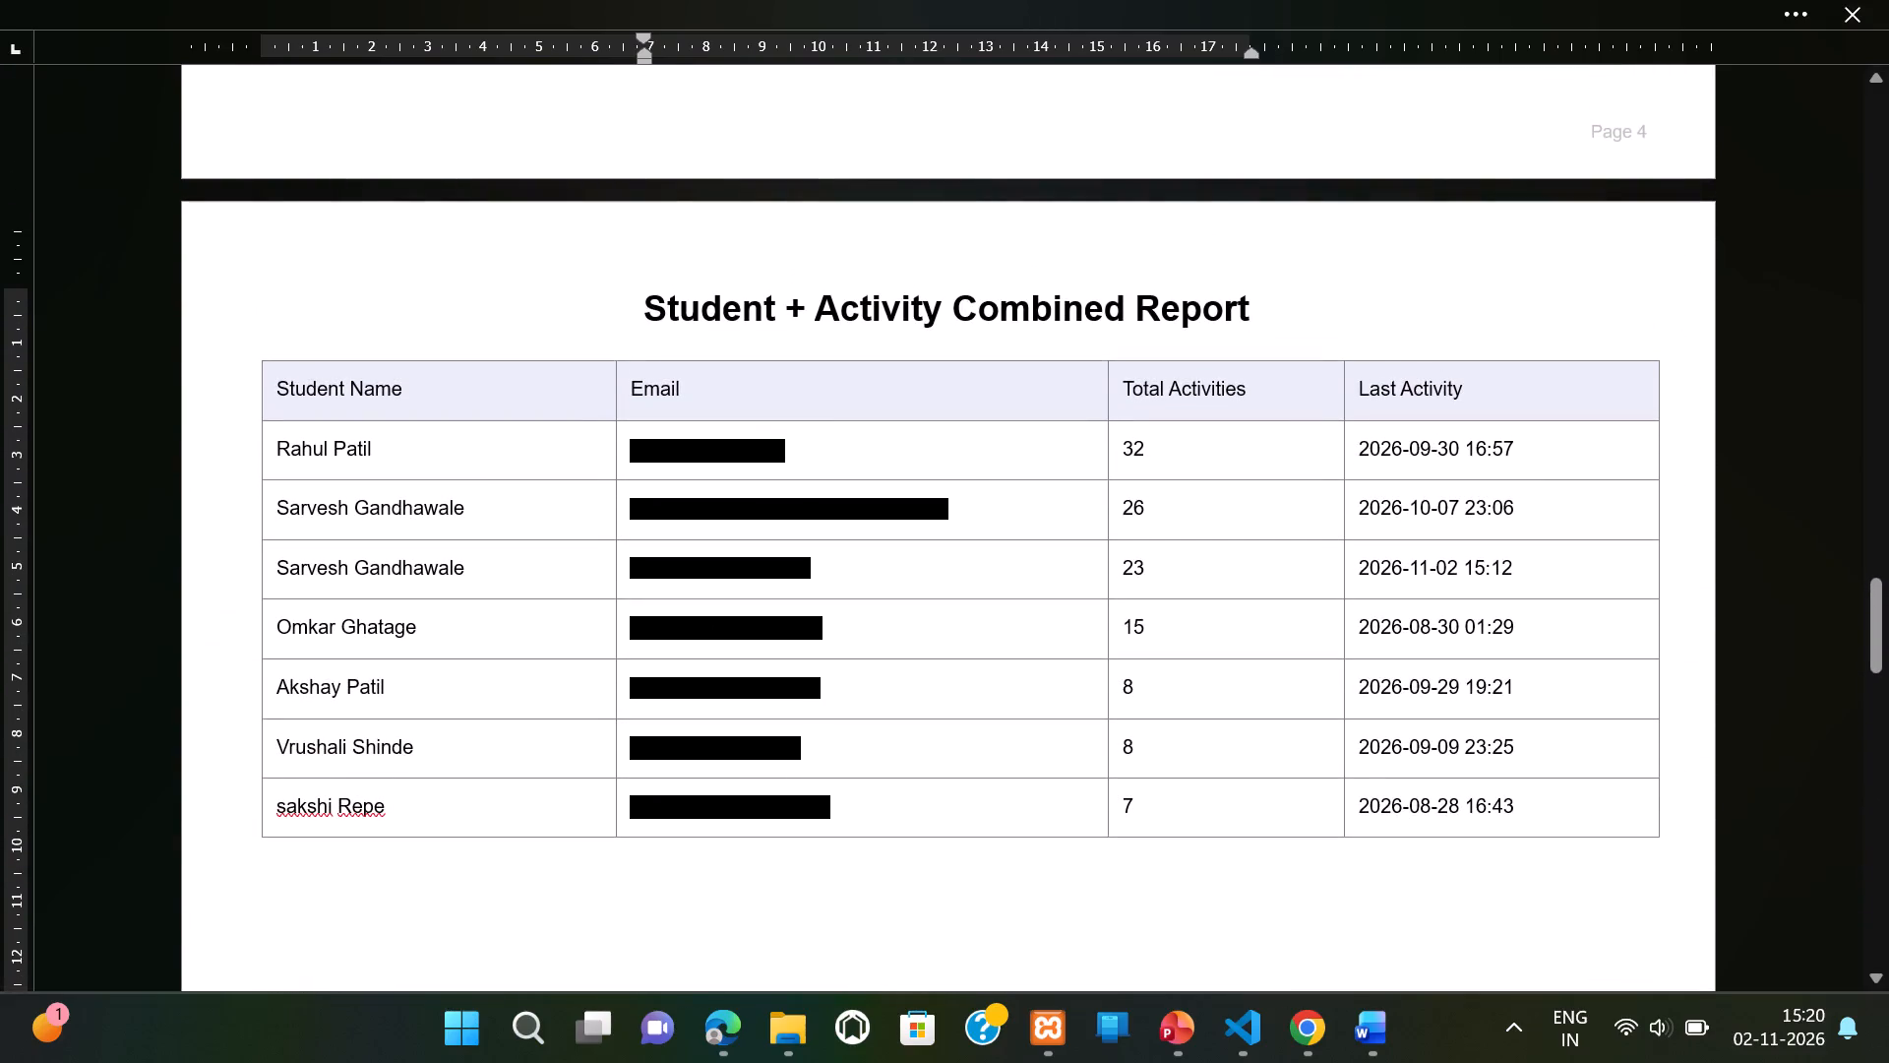
pyautogui.press('shift+super+s')
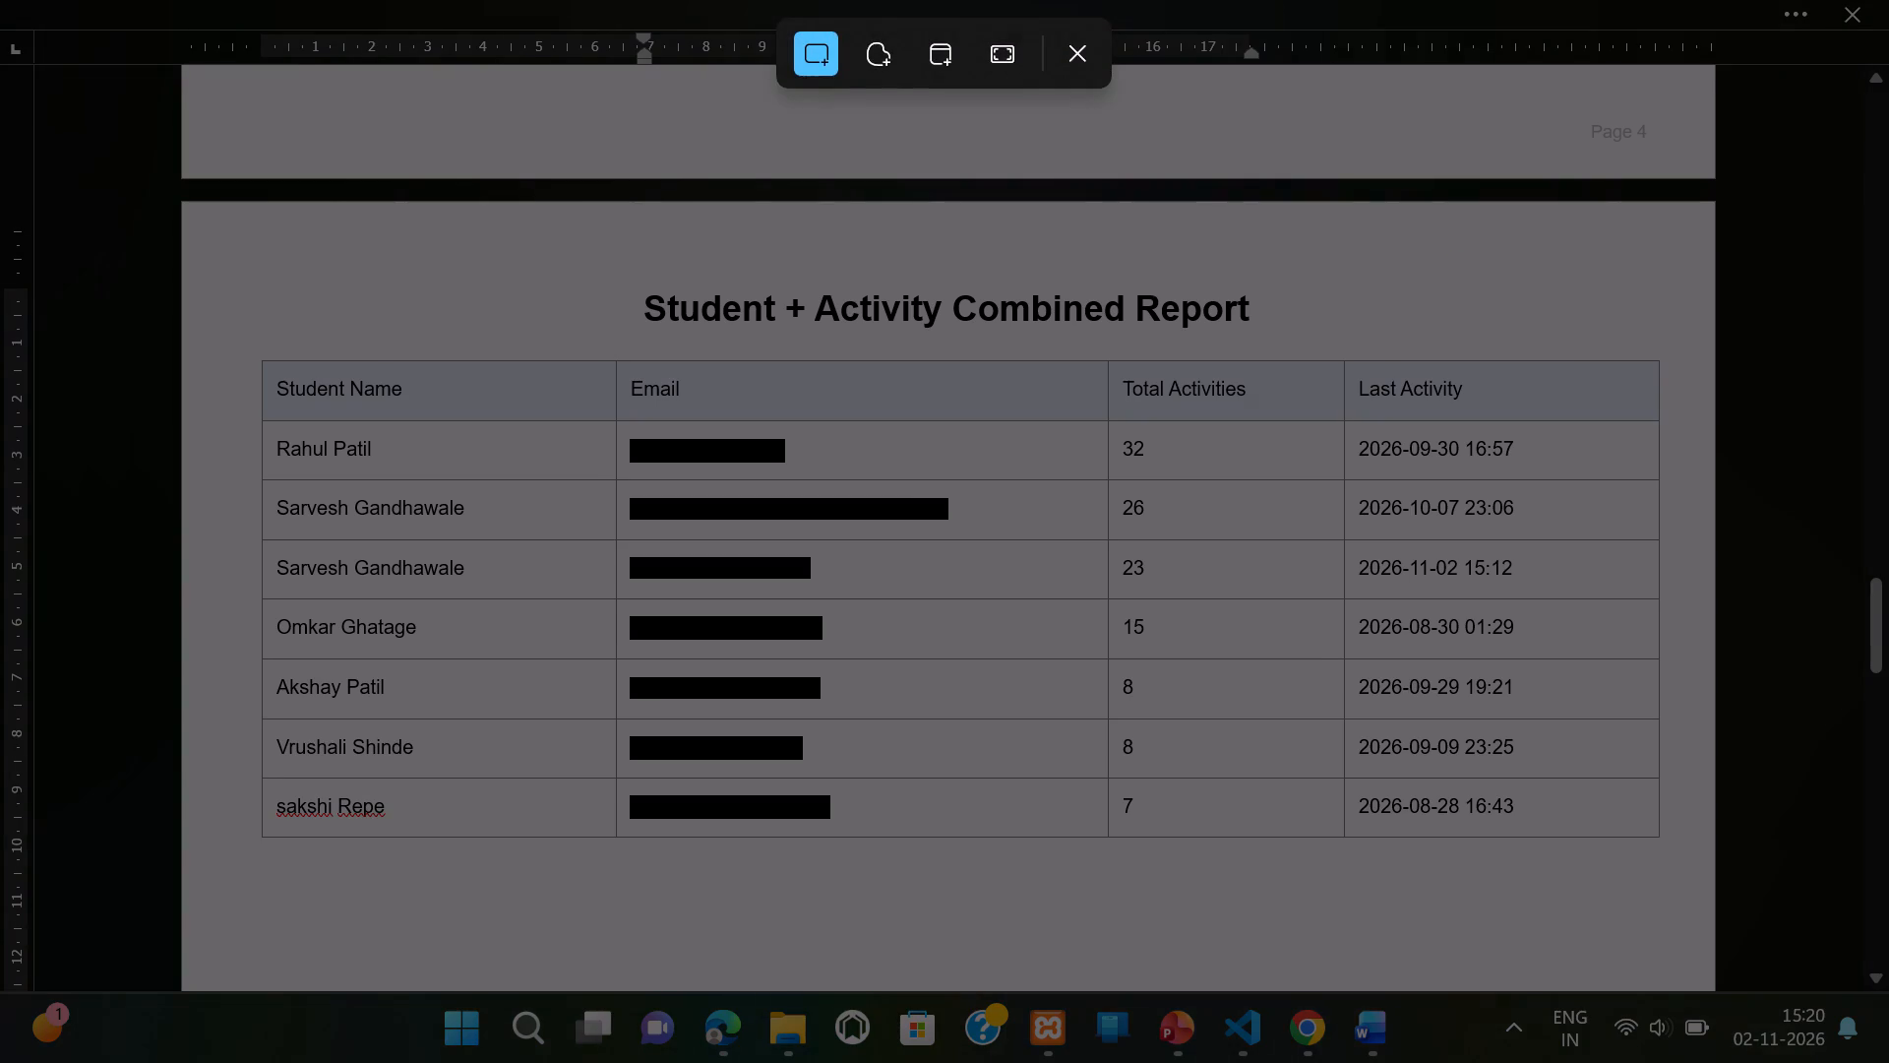
pyautogui.moveTo(193, 218); pyautogui.dragTo(1036, 840)
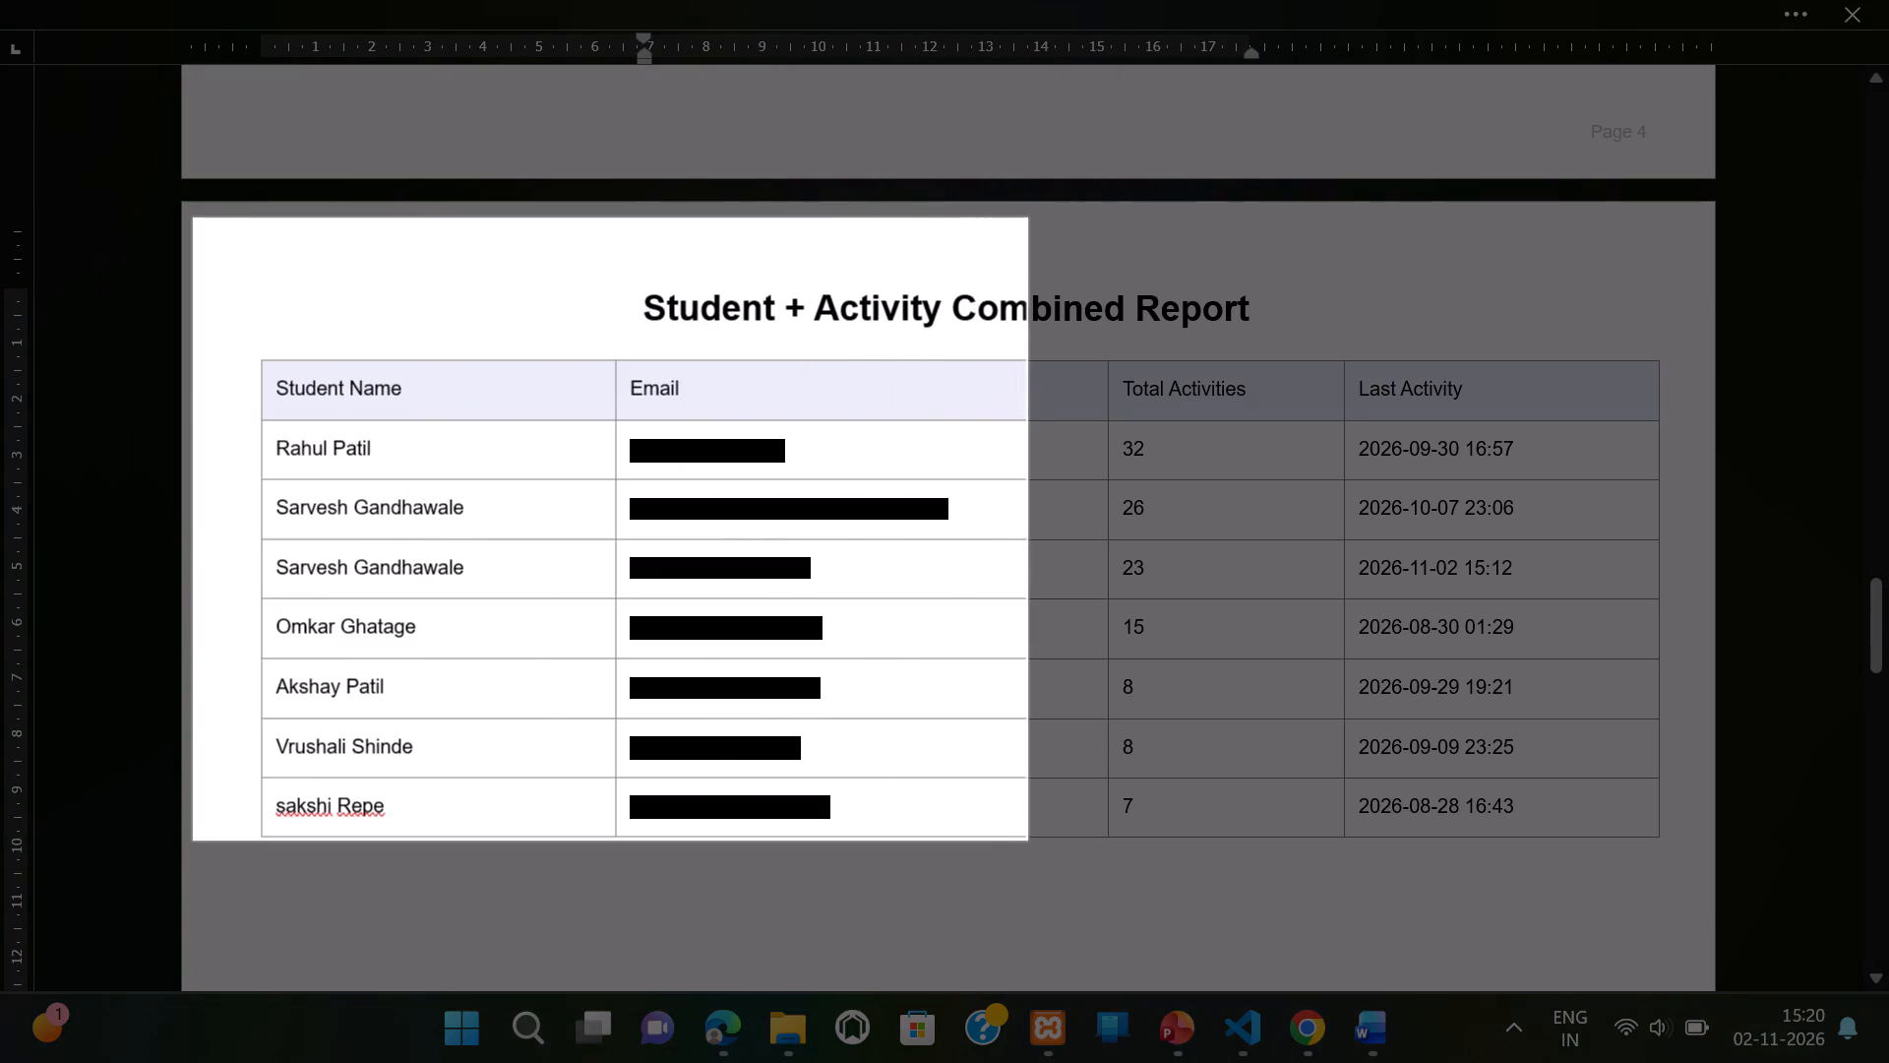
pyautogui.moveTo(1036, 840); pyautogui.dragTo(1442, 852)
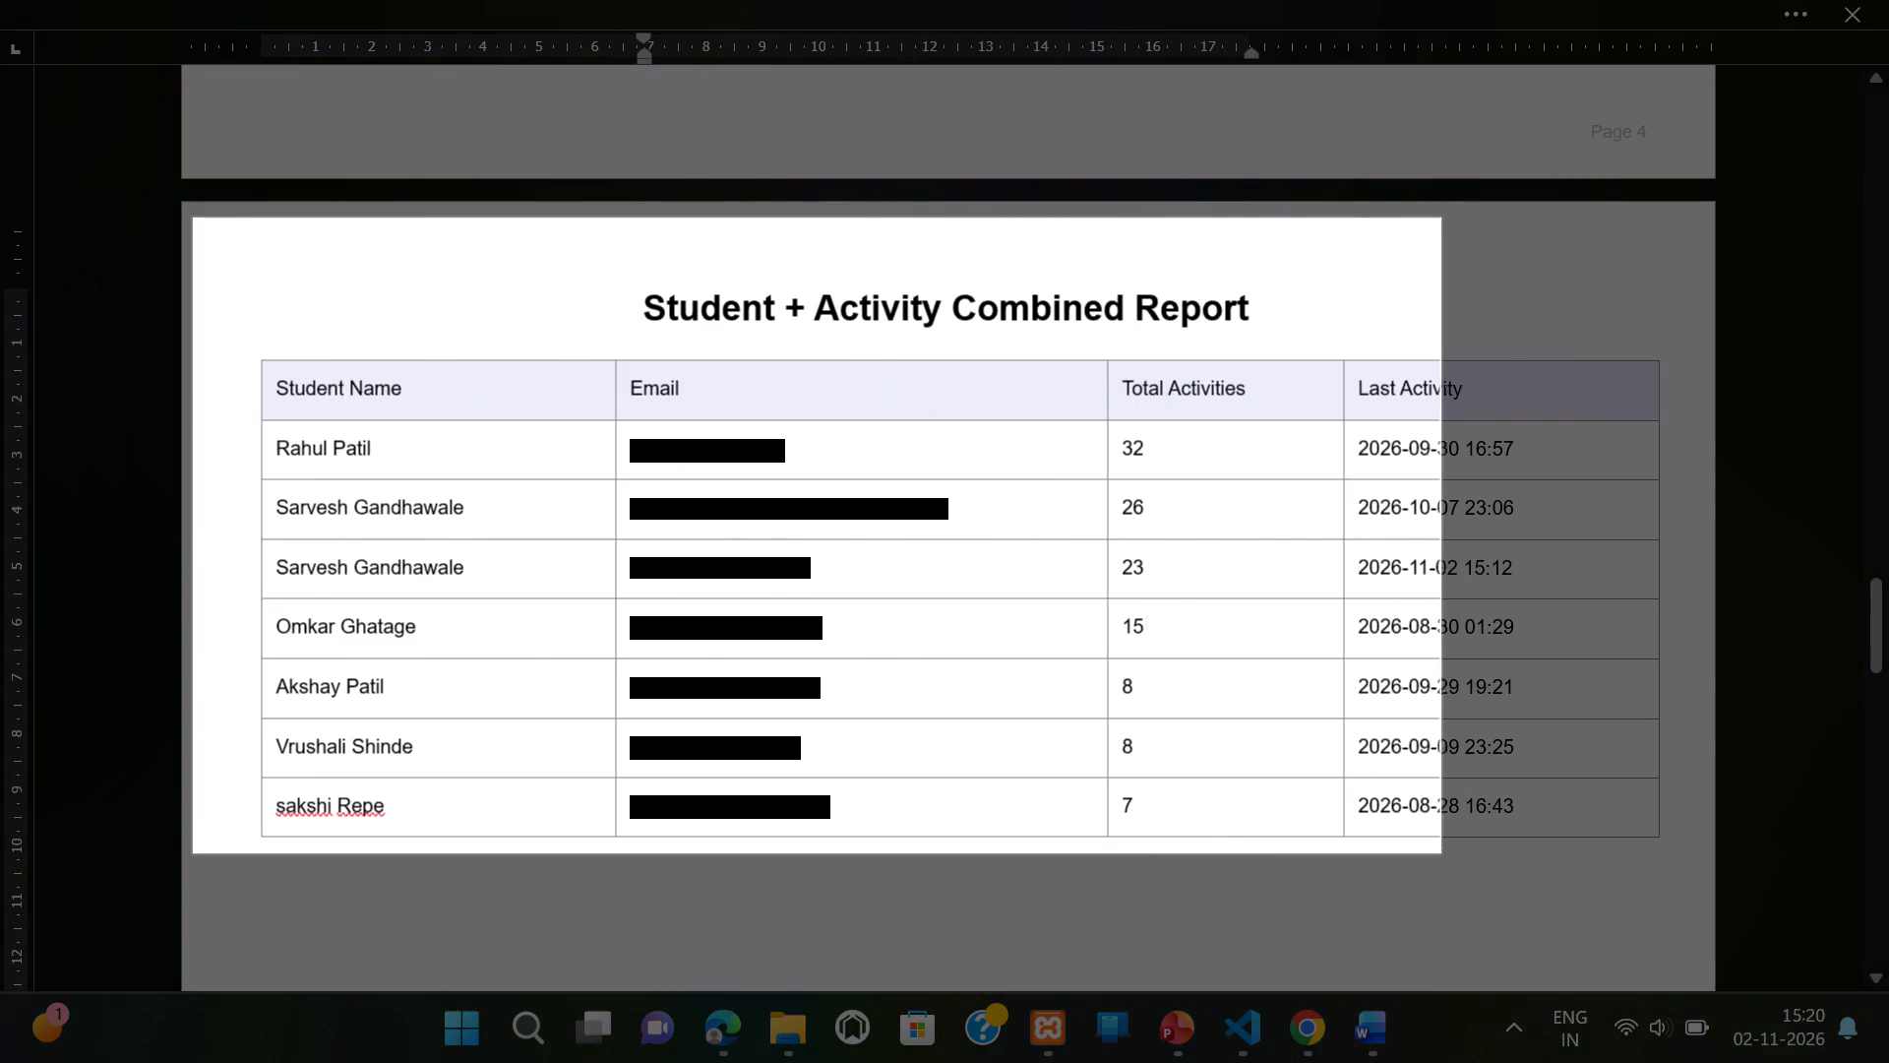
pyautogui.moveTo(1442, 852); pyautogui.dragTo(1734, 953)
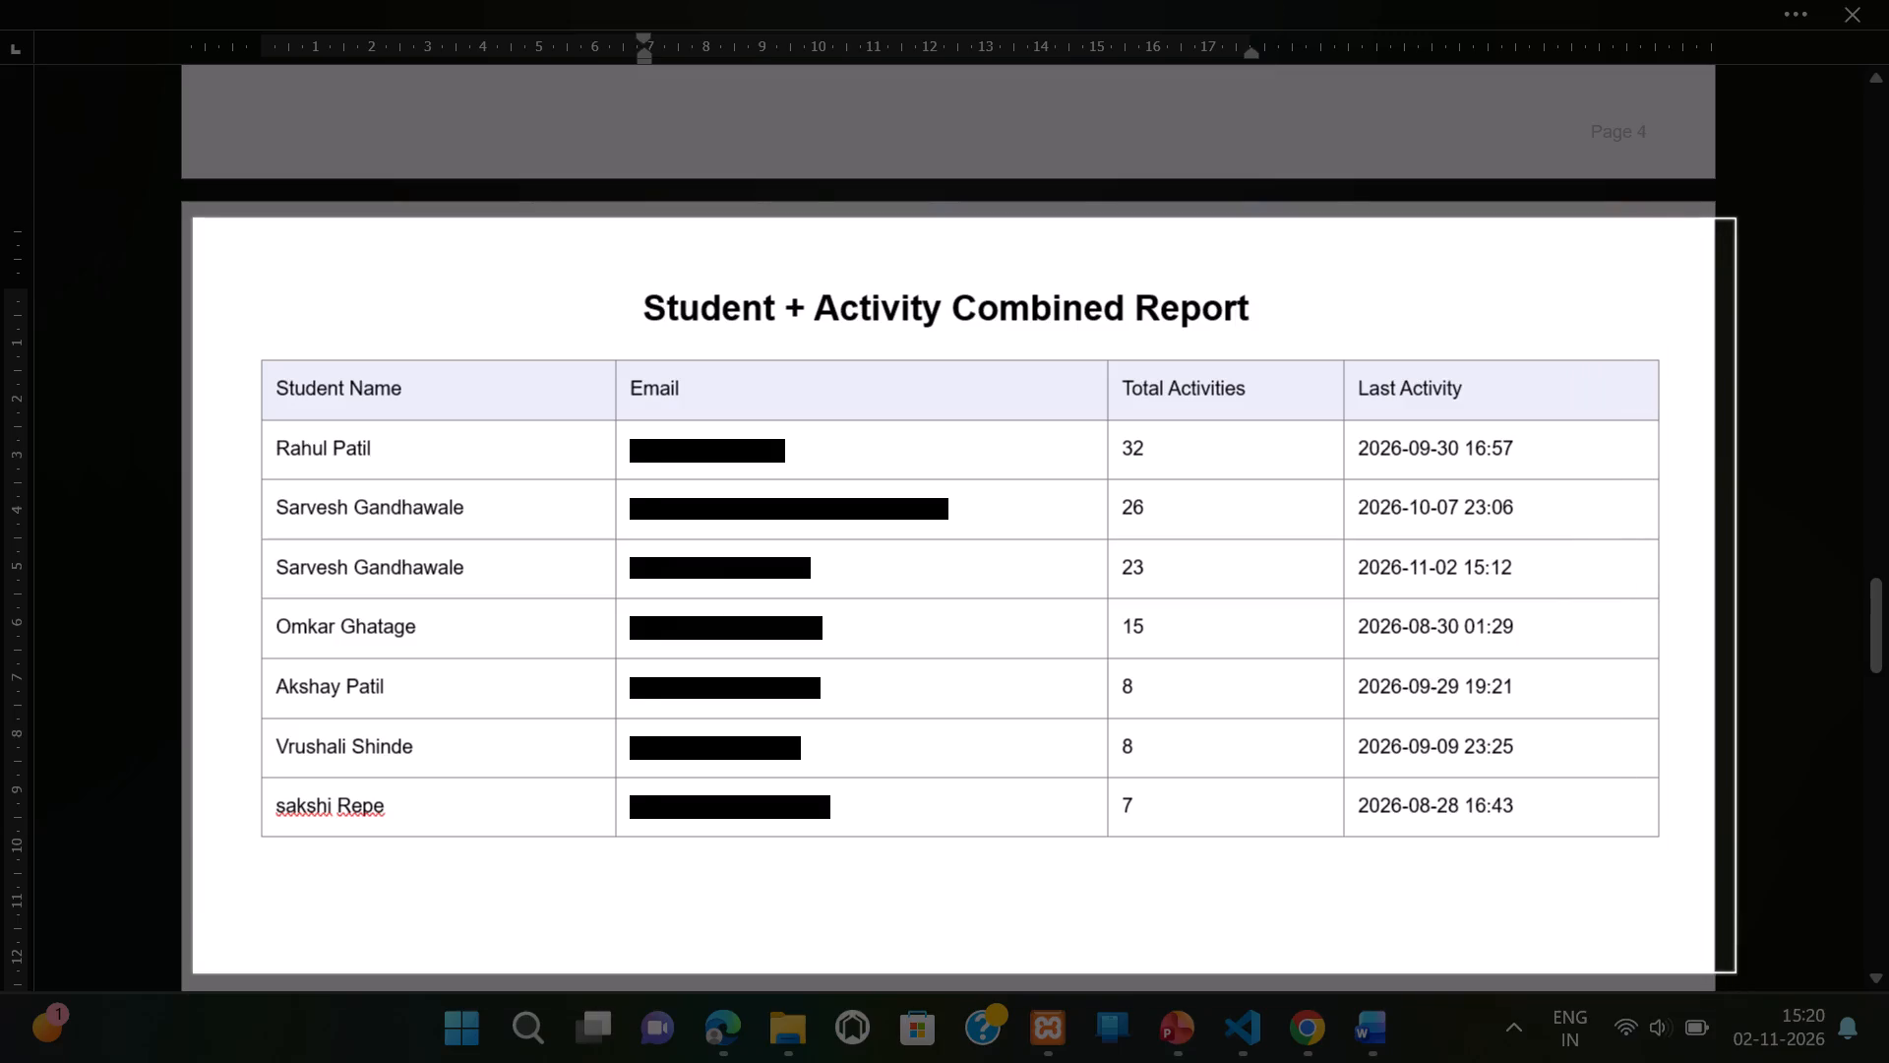
pyautogui.moveTo(1734, 953); pyautogui.dragTo(1711, 852)
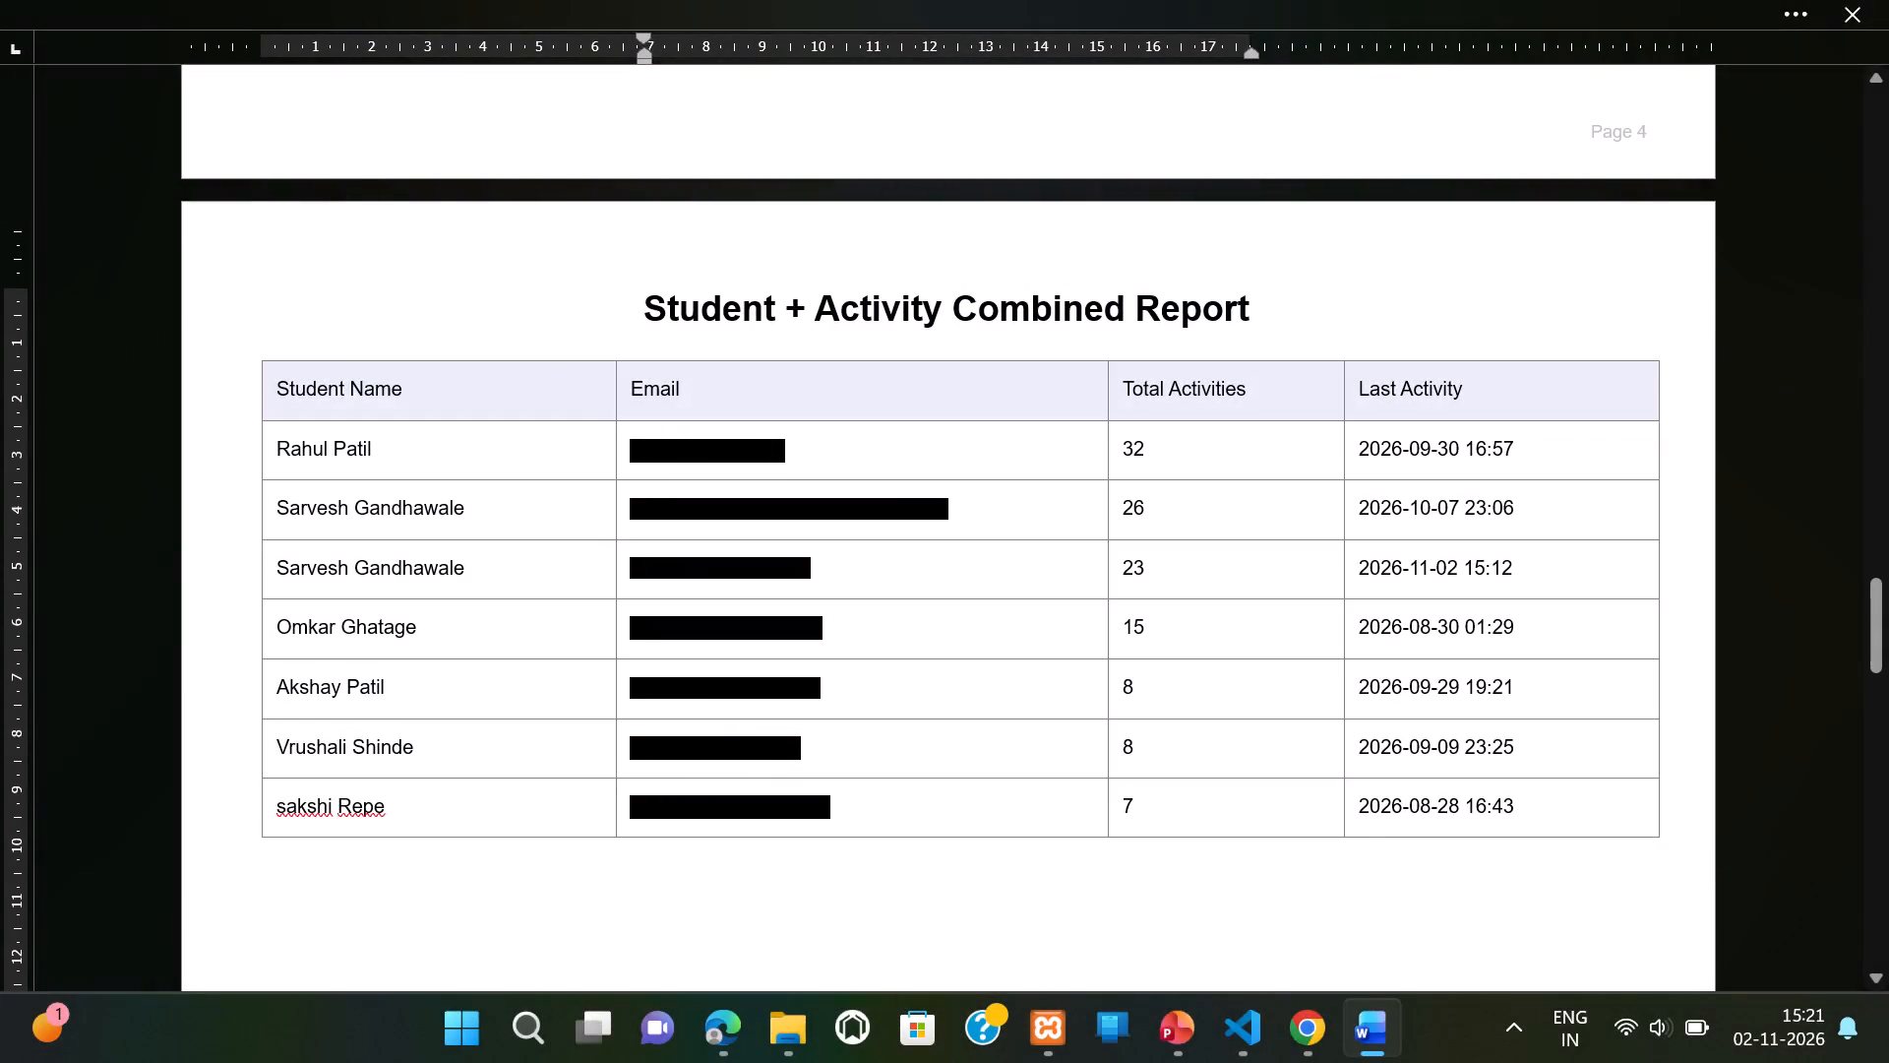
# Switch to the CareerConnect AI presentation in PowerPoint at blank slide 13.
pyautogui.click(1161, 1036)
pyautogui.click(794, 595)
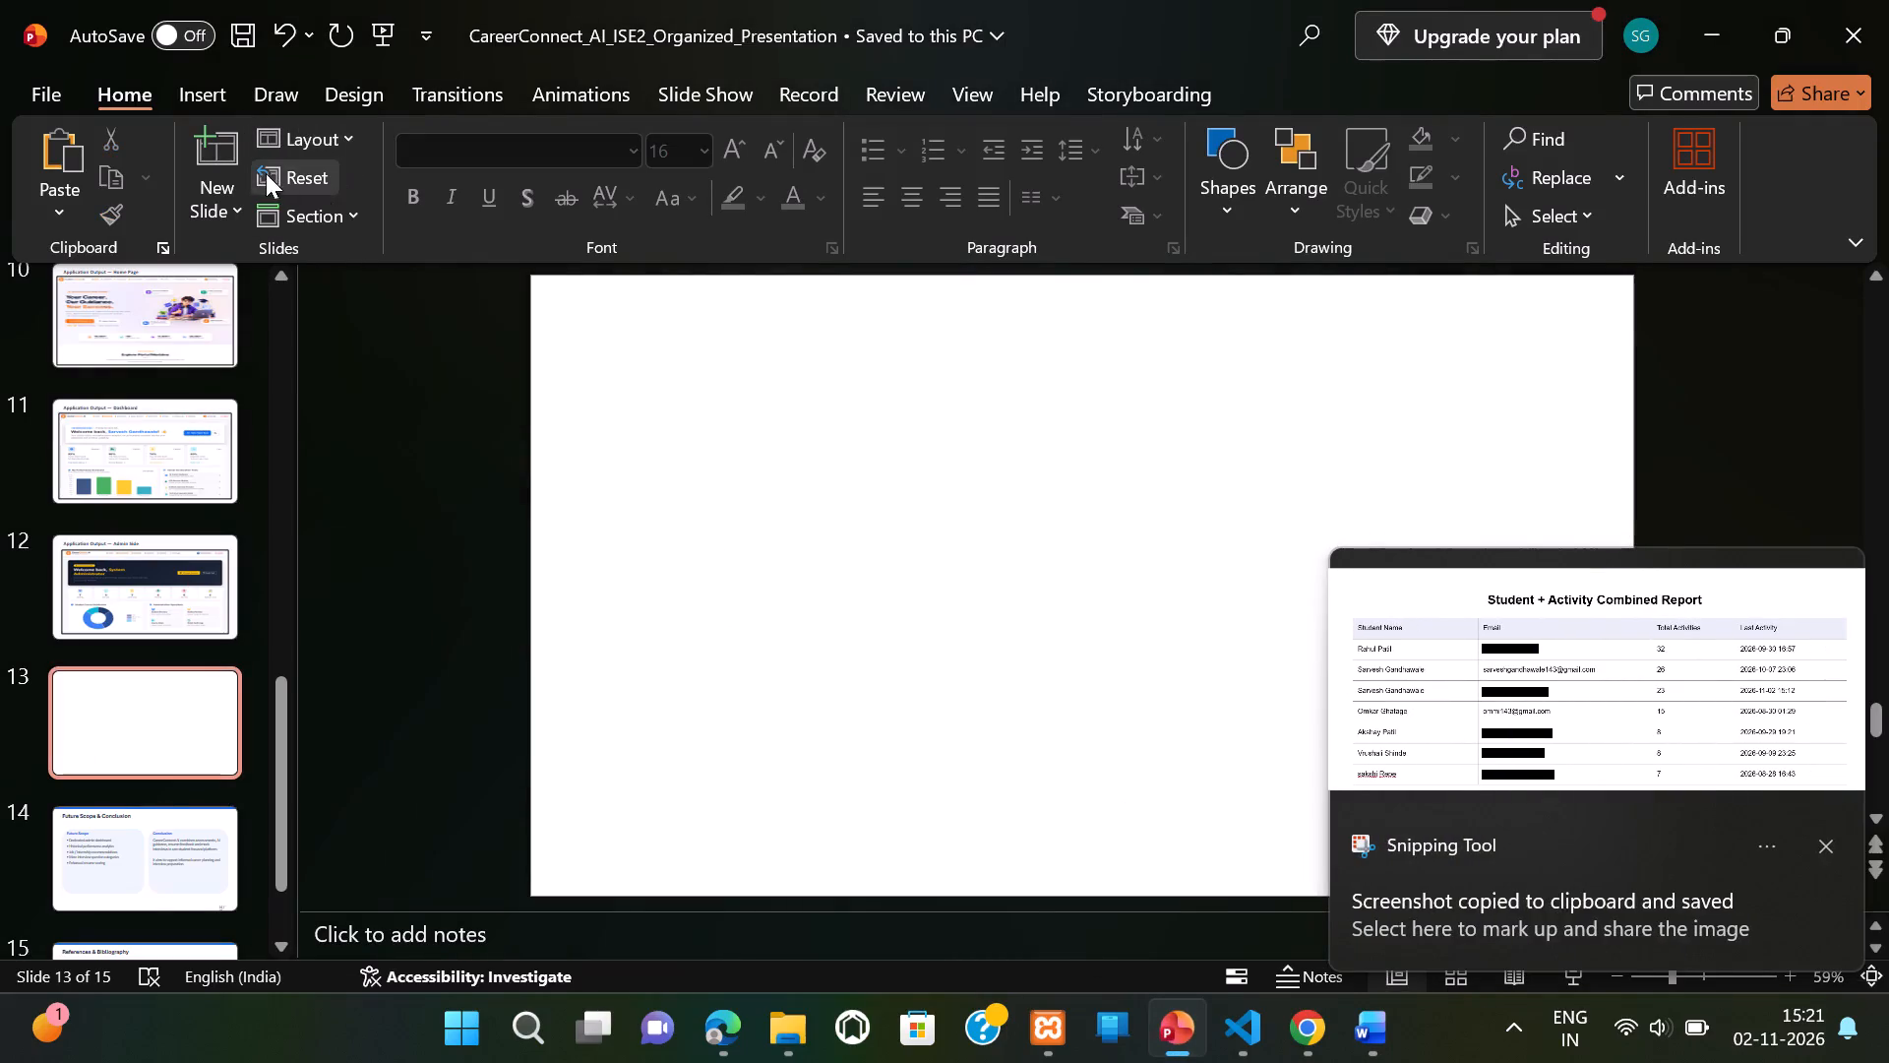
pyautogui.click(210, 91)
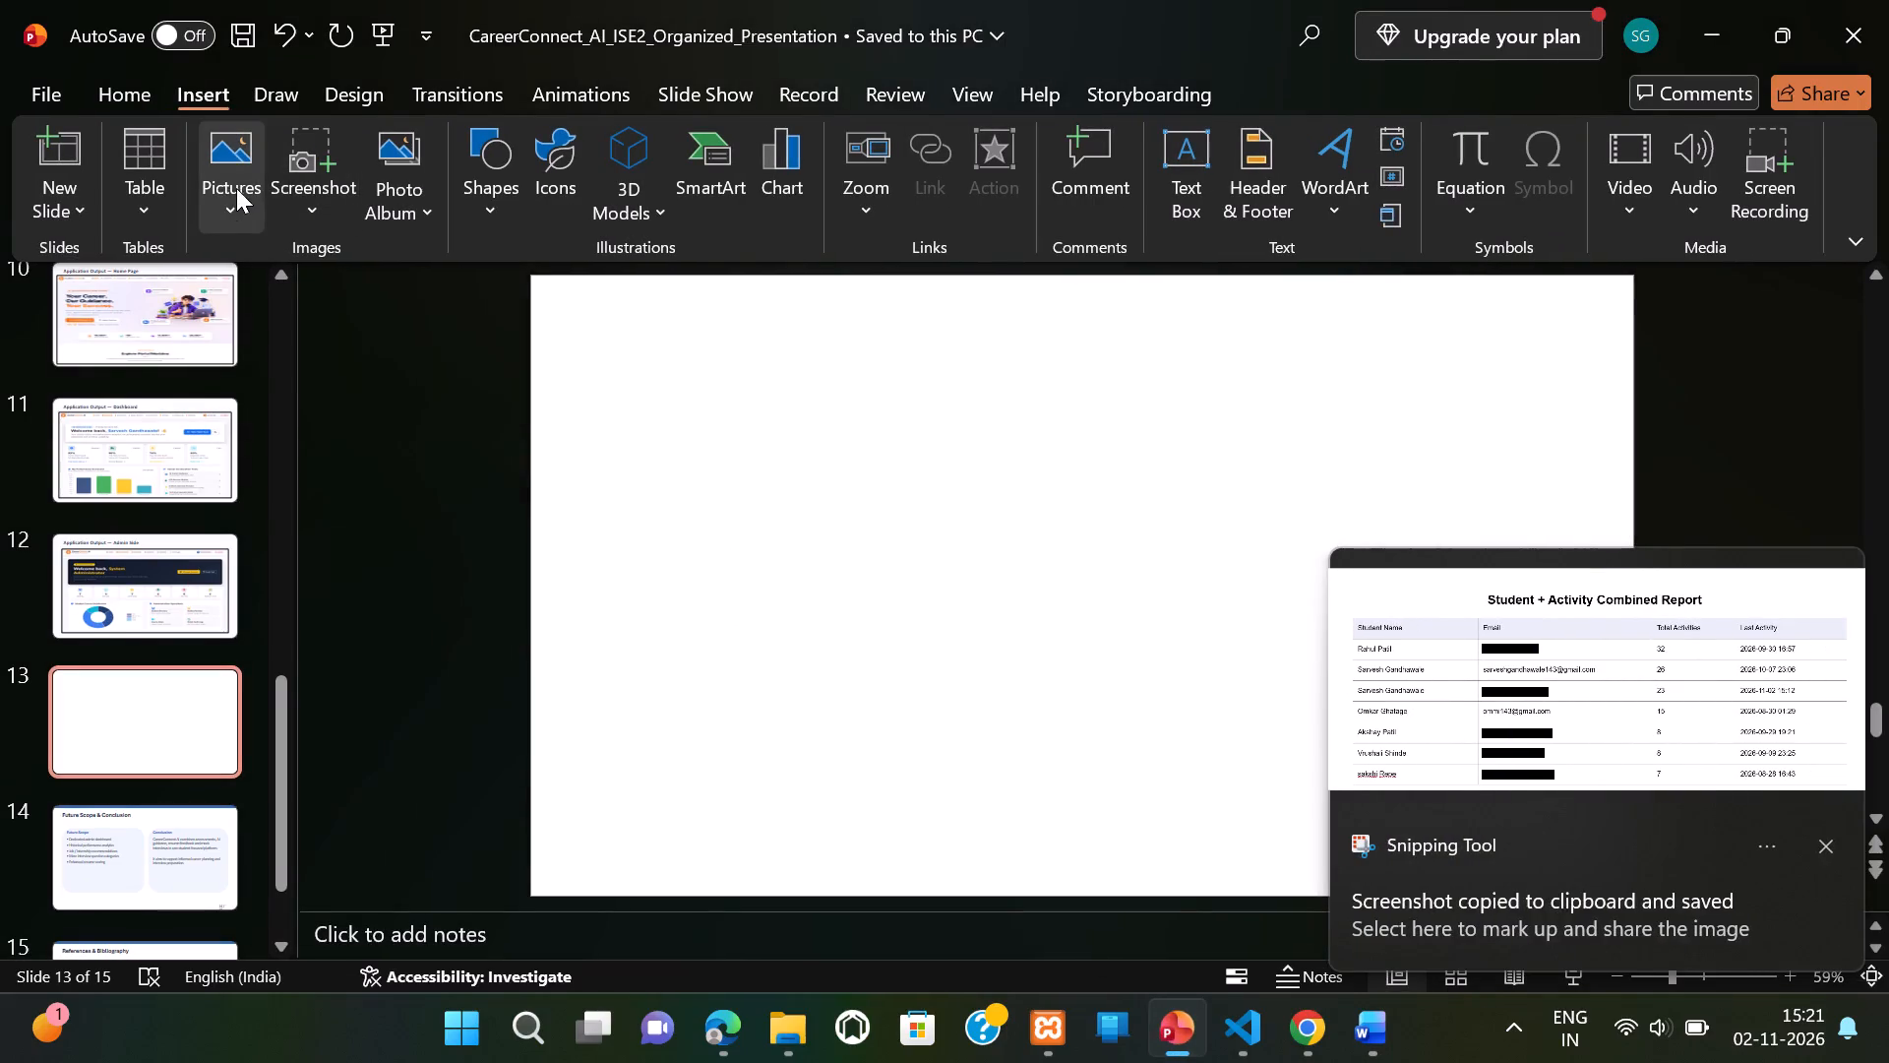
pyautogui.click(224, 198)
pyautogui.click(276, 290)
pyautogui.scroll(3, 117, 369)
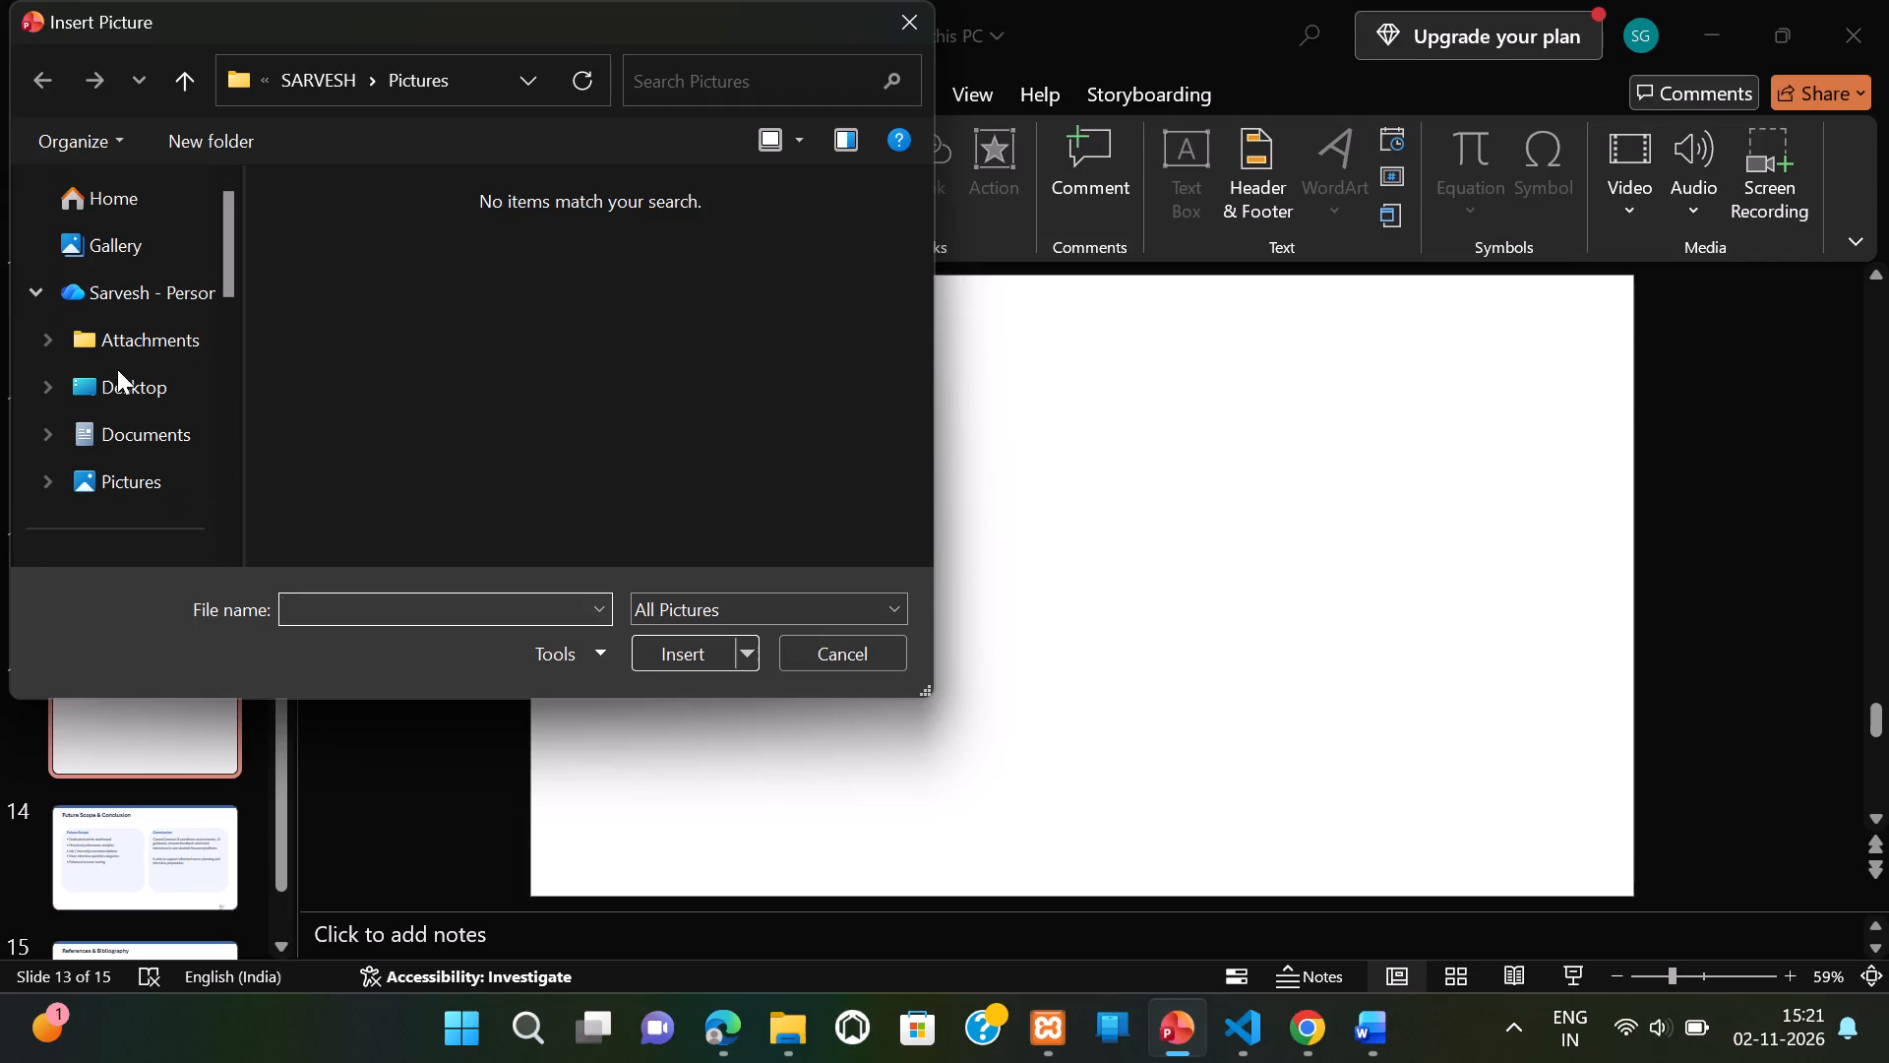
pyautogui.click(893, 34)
# Paste the captured Student + Activity Combined Report screenshot onto slide 13.
pyautogui.click(807, 346)
pyautogui.hotkey('ctrl', 'v')
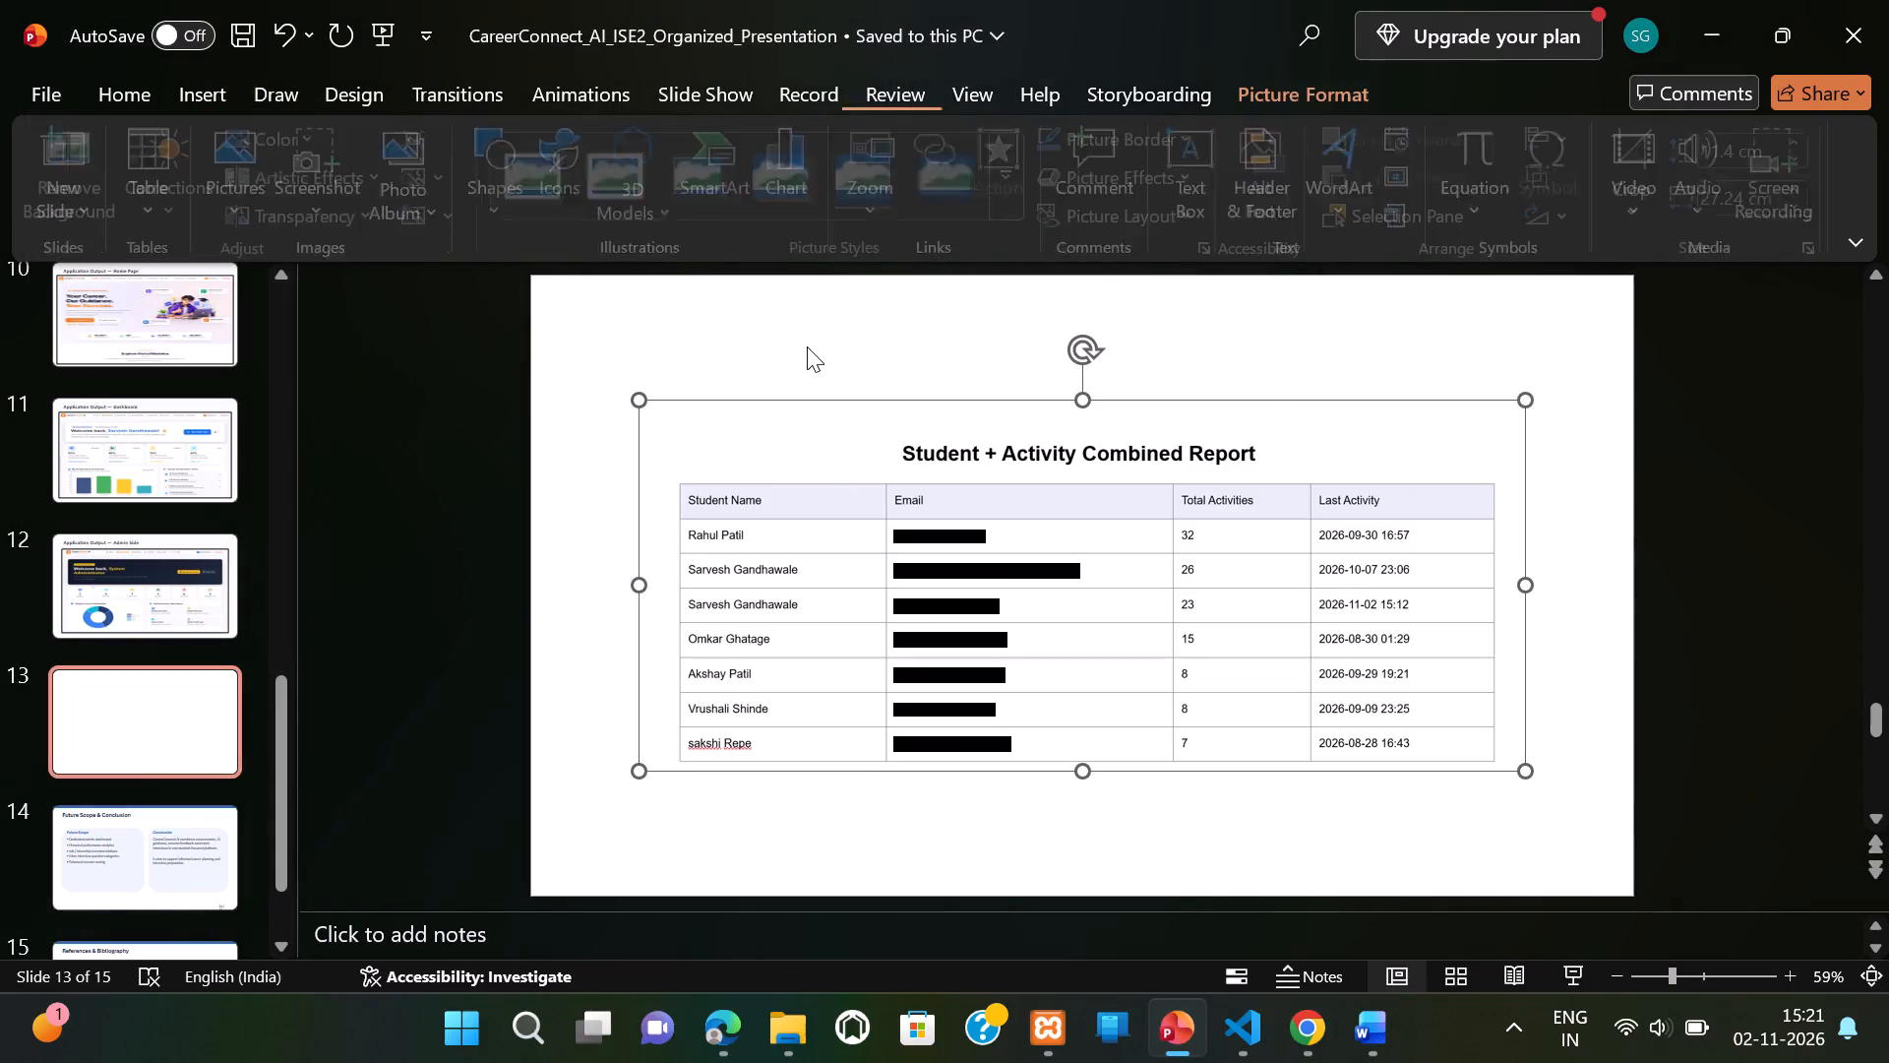
# Enlarge the pasted report picture to about 13.35 cm high by 30.85 cm wide and reposition it near the slide's centre.
pyautogui.moveTo(1105, 545); pyautogui.dragTo(1058, 467)
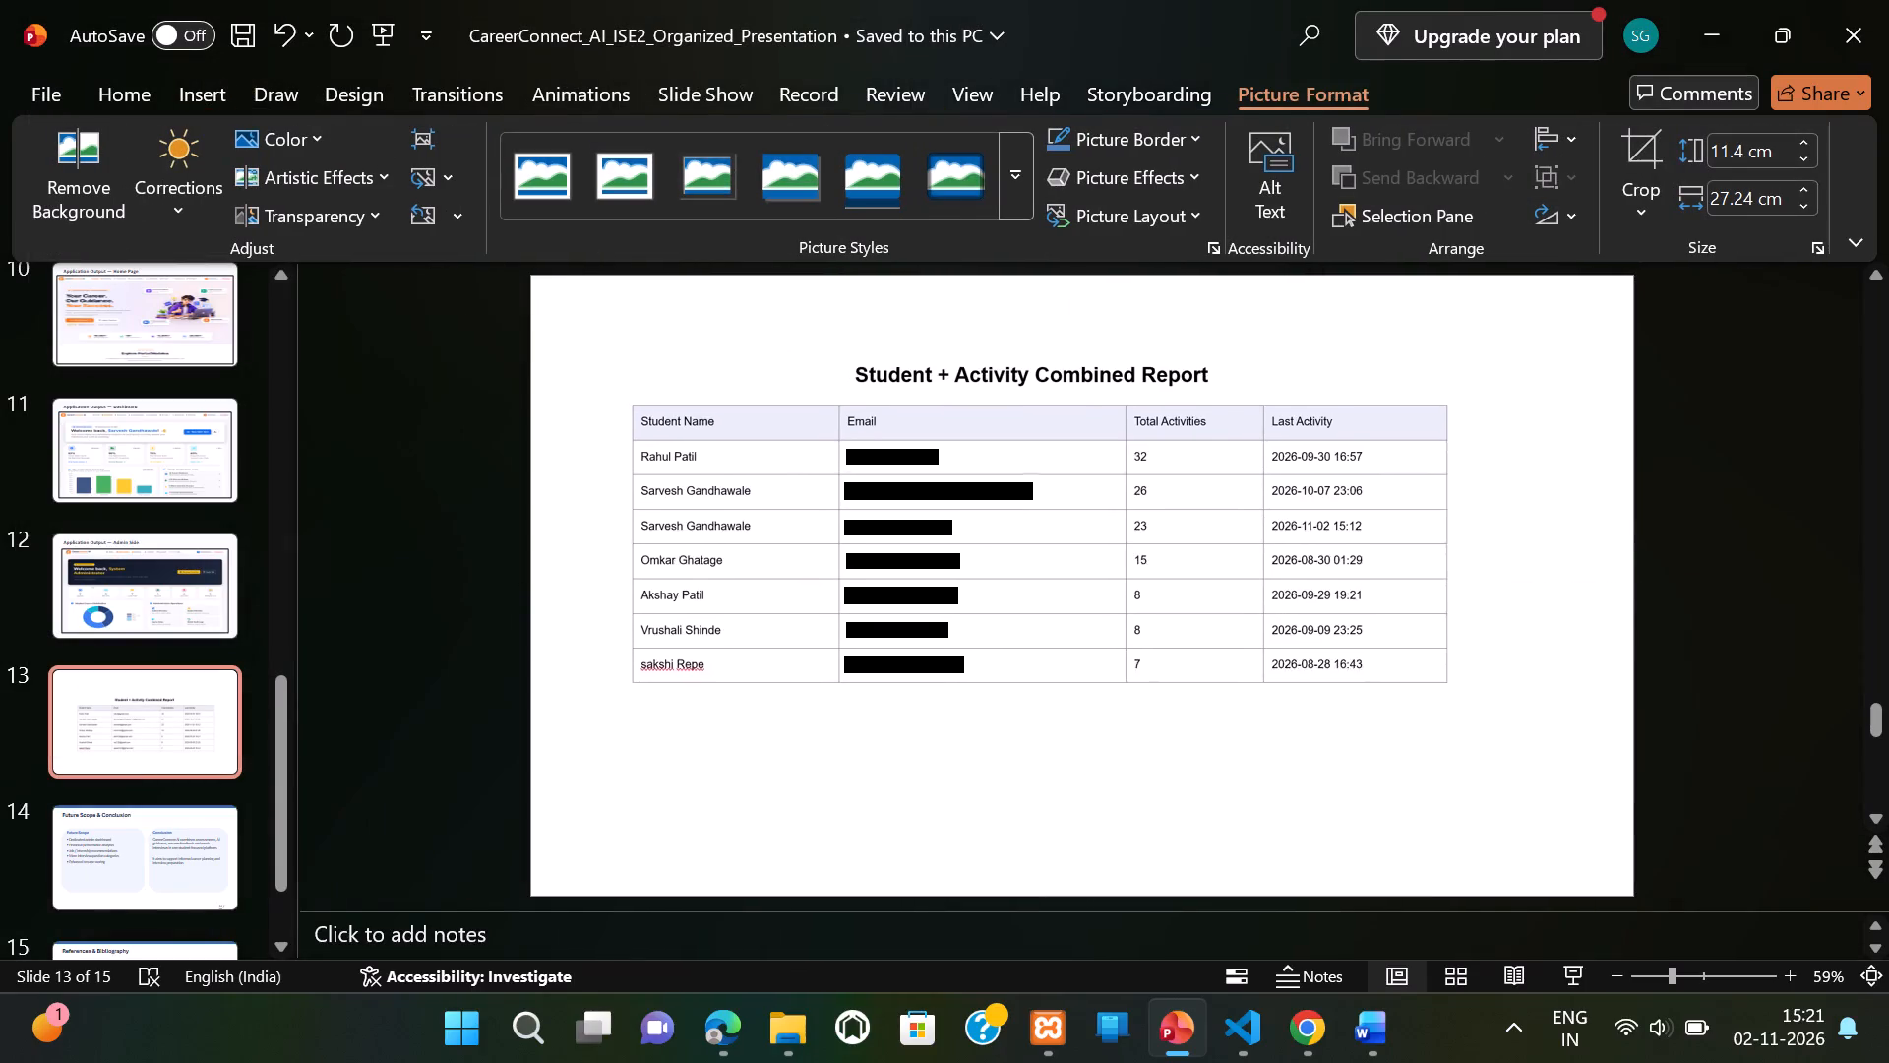
pyautogui.moveTo(1058, 467); pyautogui.dragTo(1071, 493)
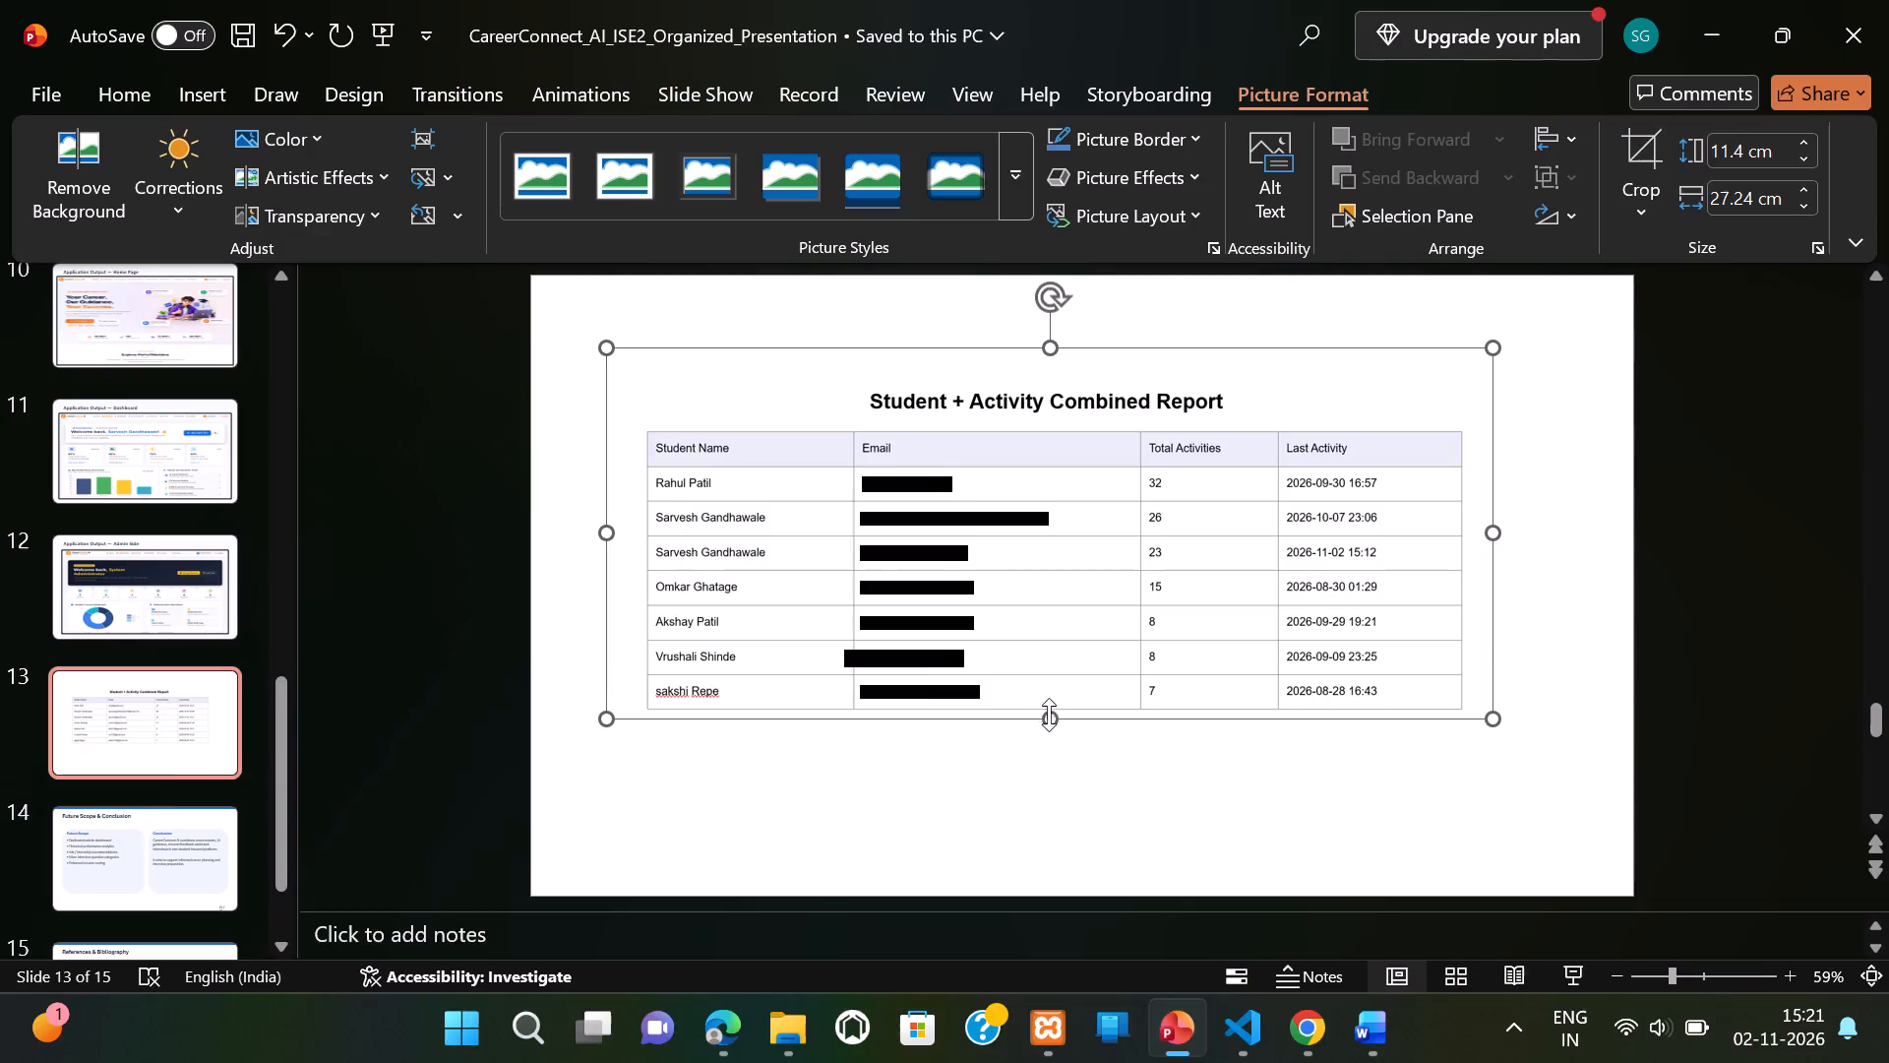
pyautogui.moveTo(1052, 715); pyautogui.dragTo(1053, 783)
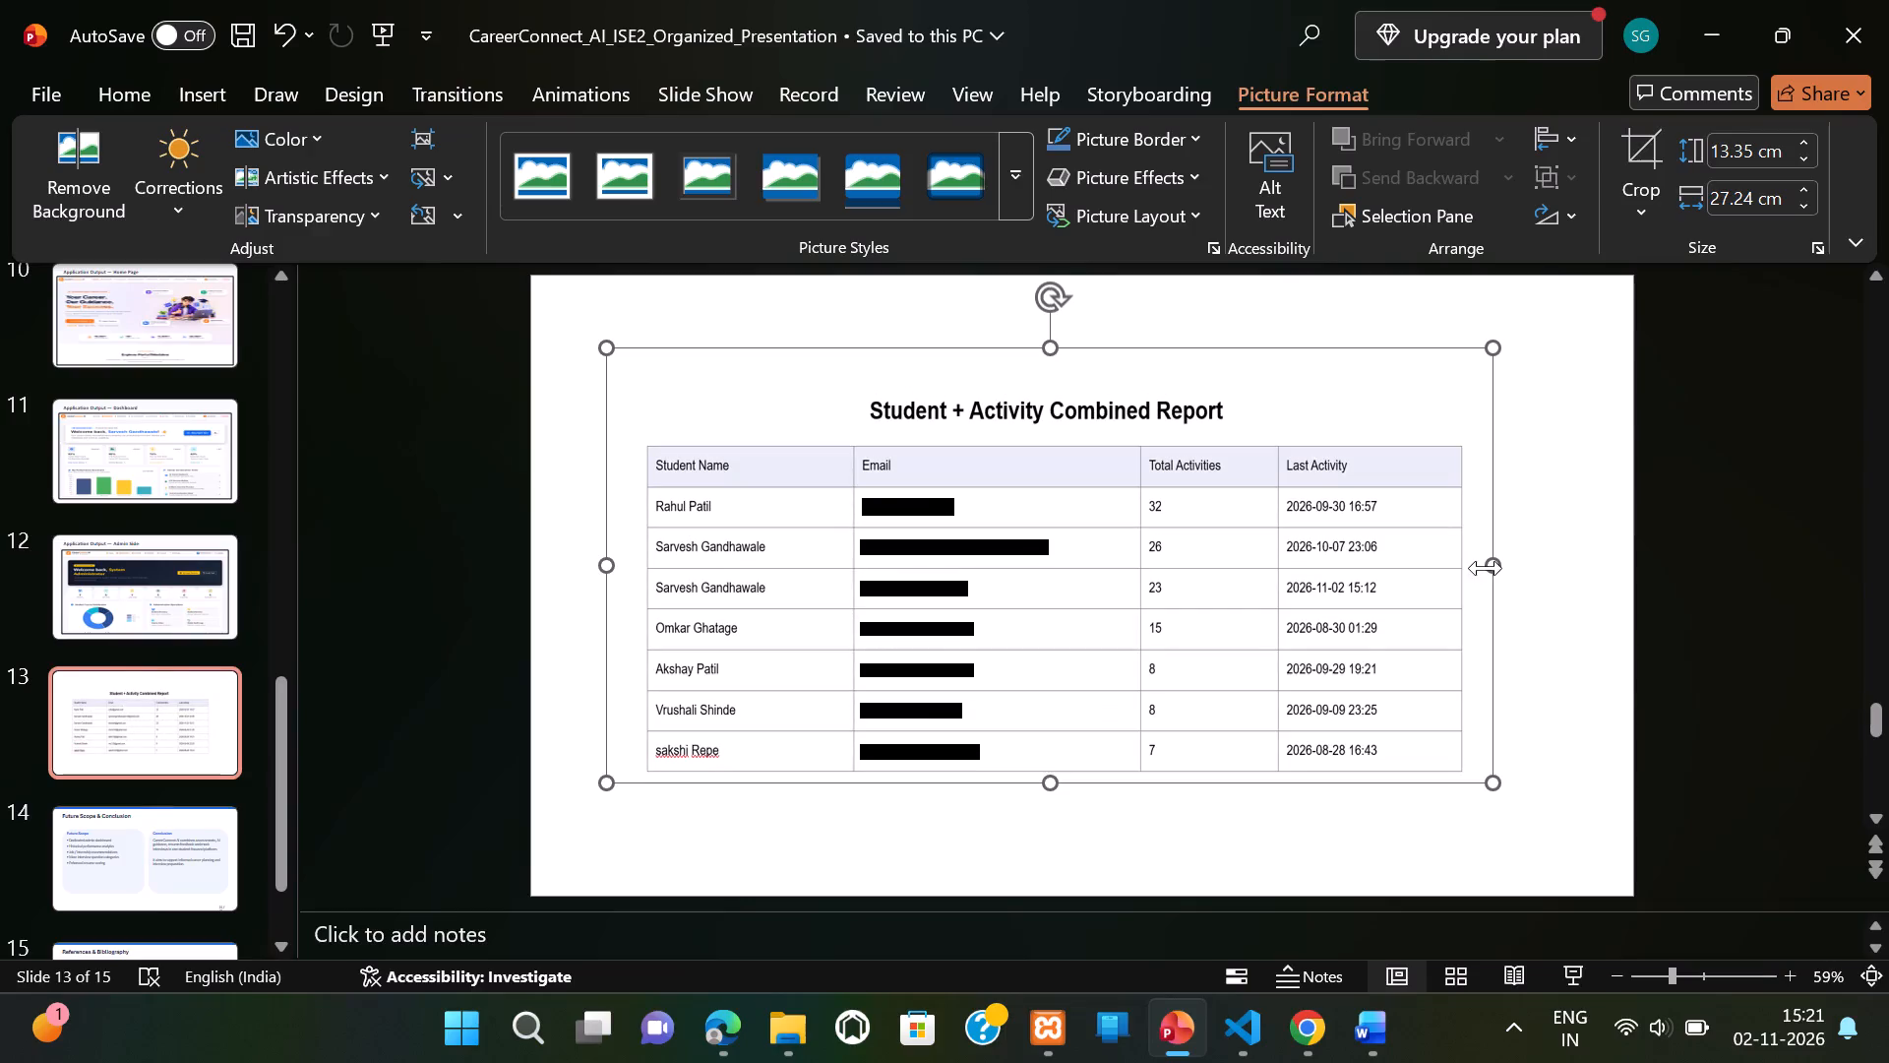
pyautogui.moveTo(1490, 568); pyautogui.dragTo(1611, 556)
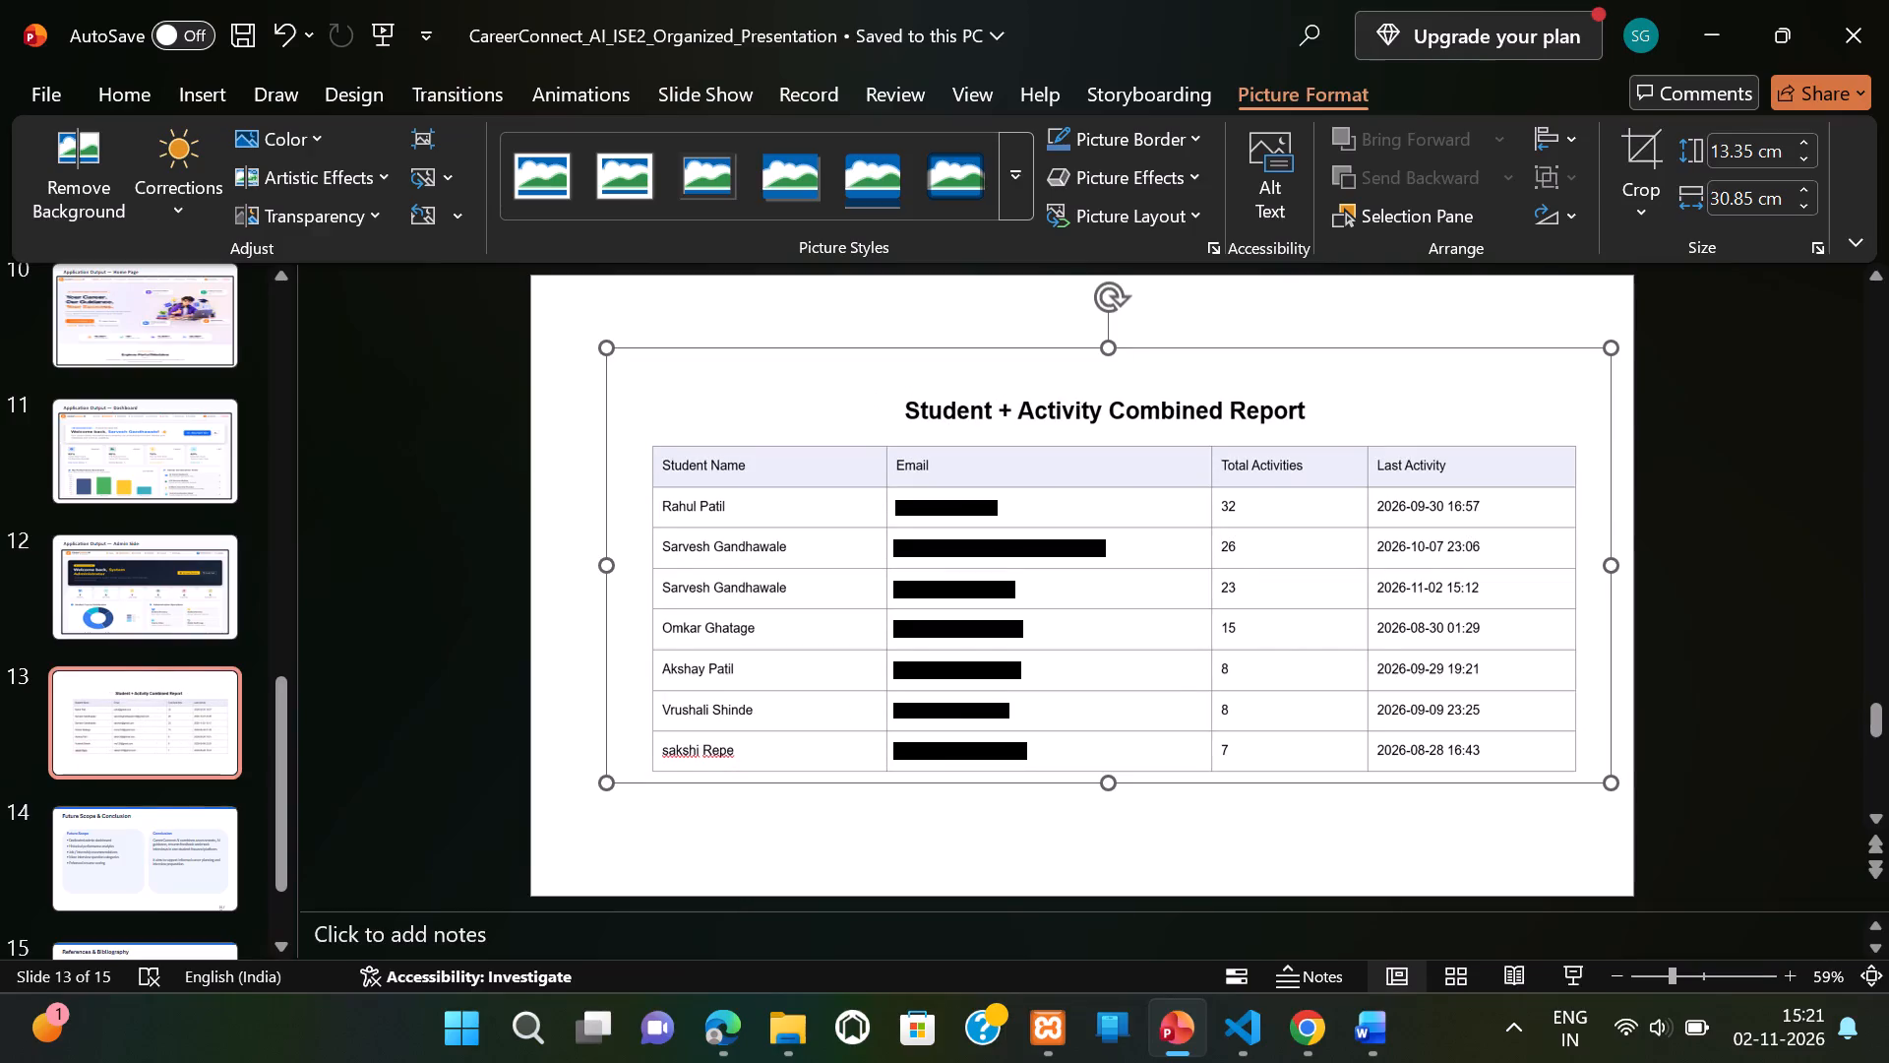
pyautogui.moveTo(1085, 535); pyautogui.dragTo(1042, 546)
pyautogui.click(1286, 333)
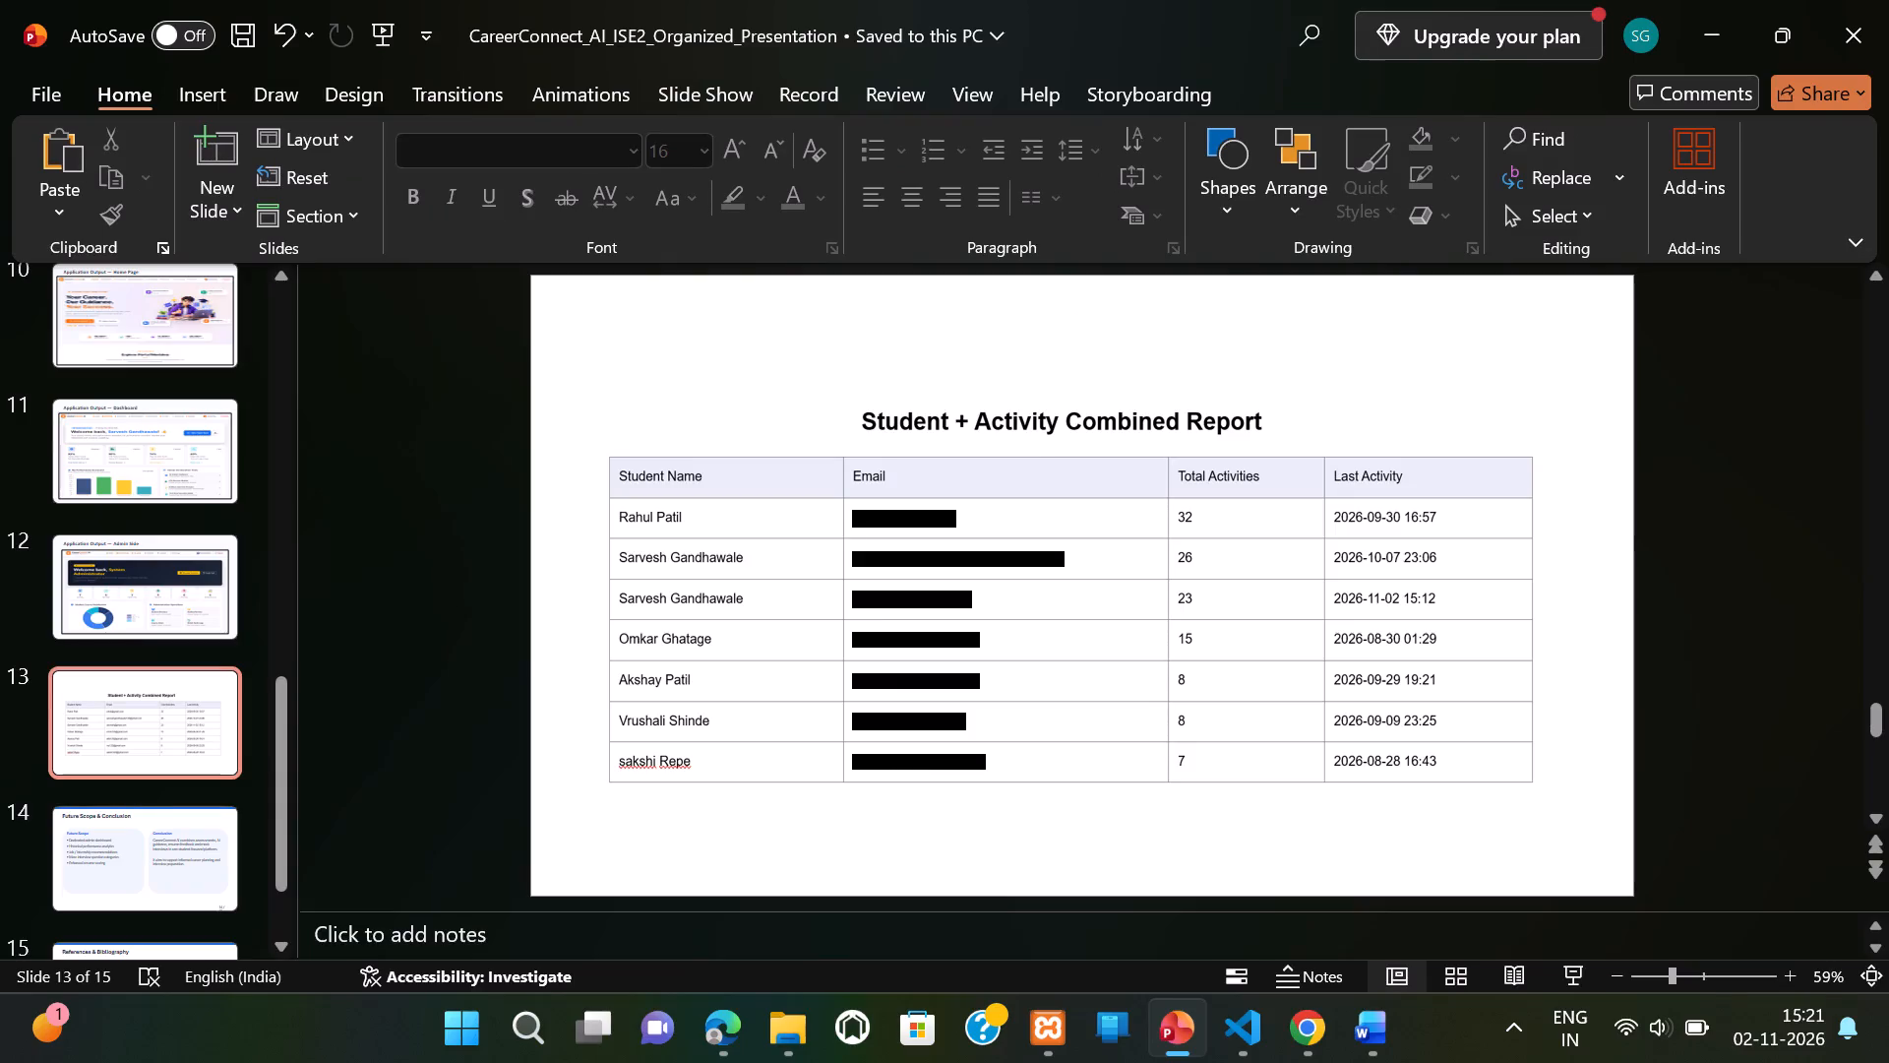
# Switch back to the Audit_Trail_Table_Reports document in Word.
pyautogui.scroll(-1, 178, 576)
pyautogui.click(1384, 1041)
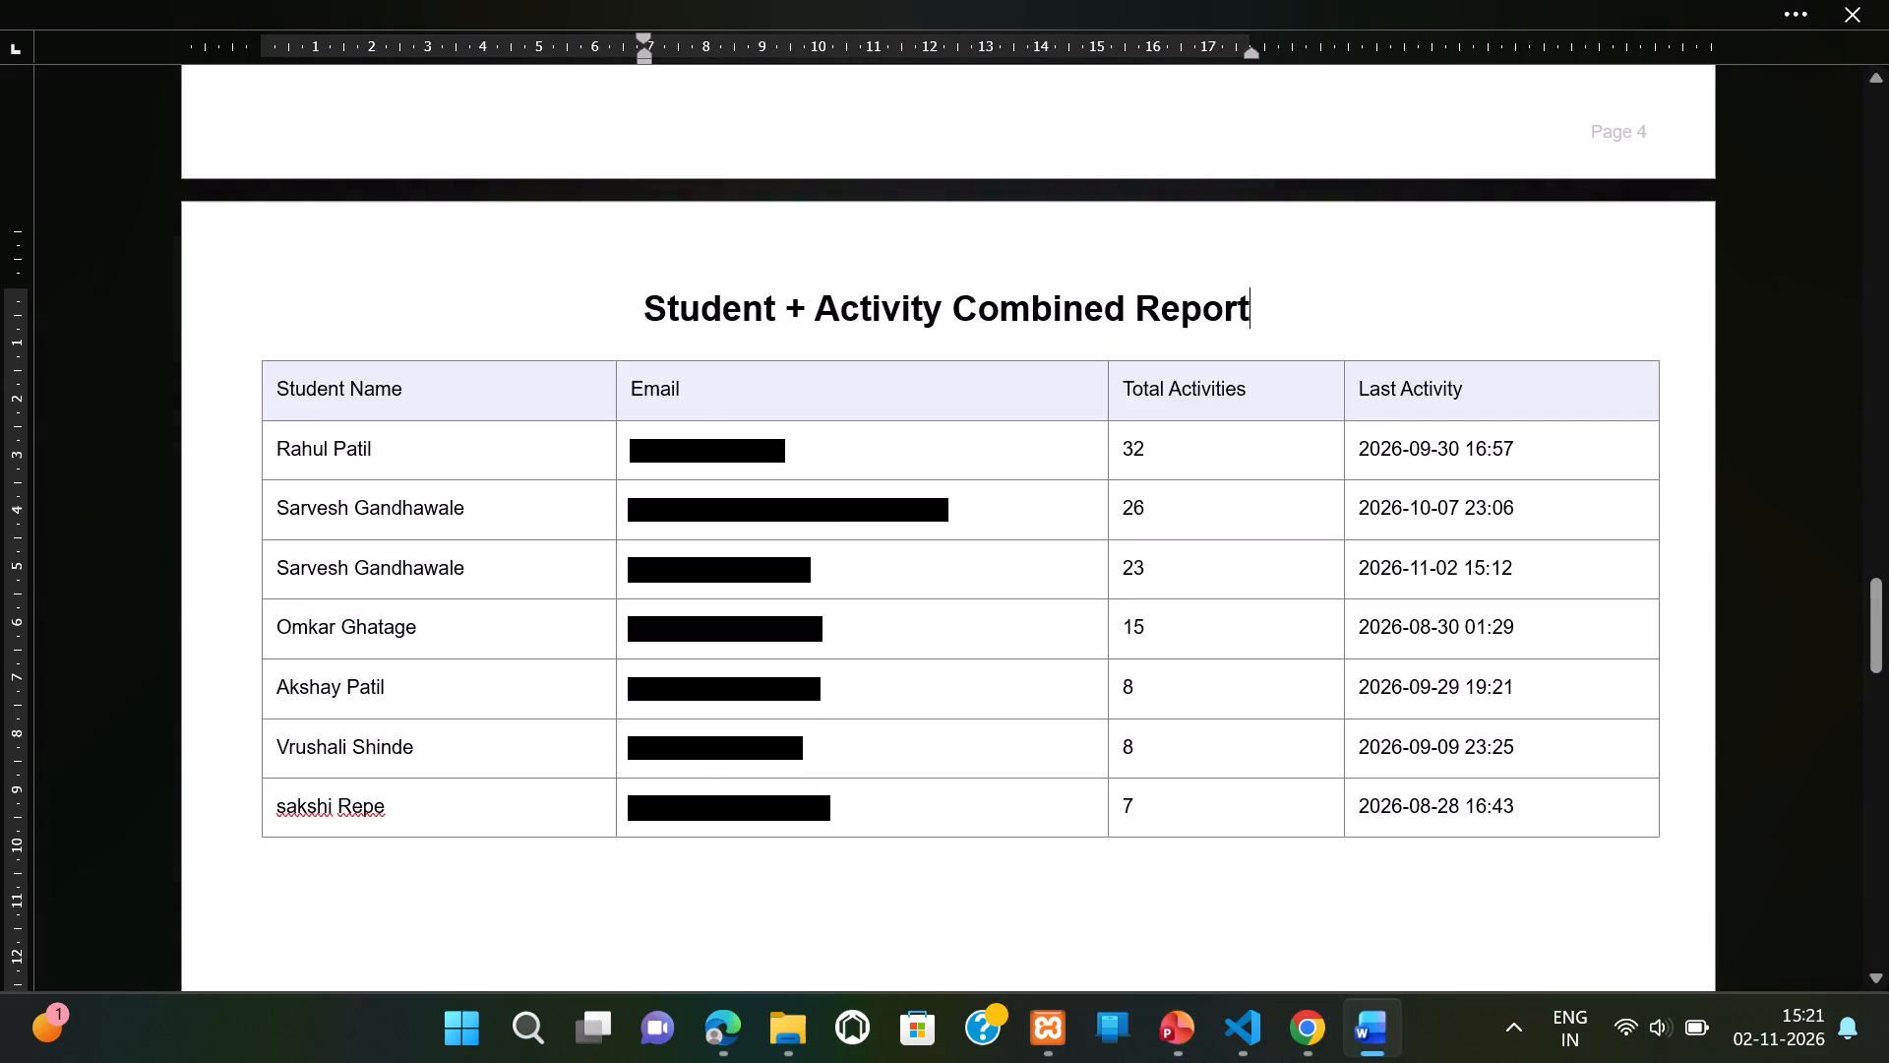
# Look through the Daily Activity Count and Module Activity Report tables in the rest of the document.
pyautogui.scroll(-4, 1322, 796)
pyautogui.scroll(1, 1322, 796)
pyautogui.scroll(-2, 1322, 796)
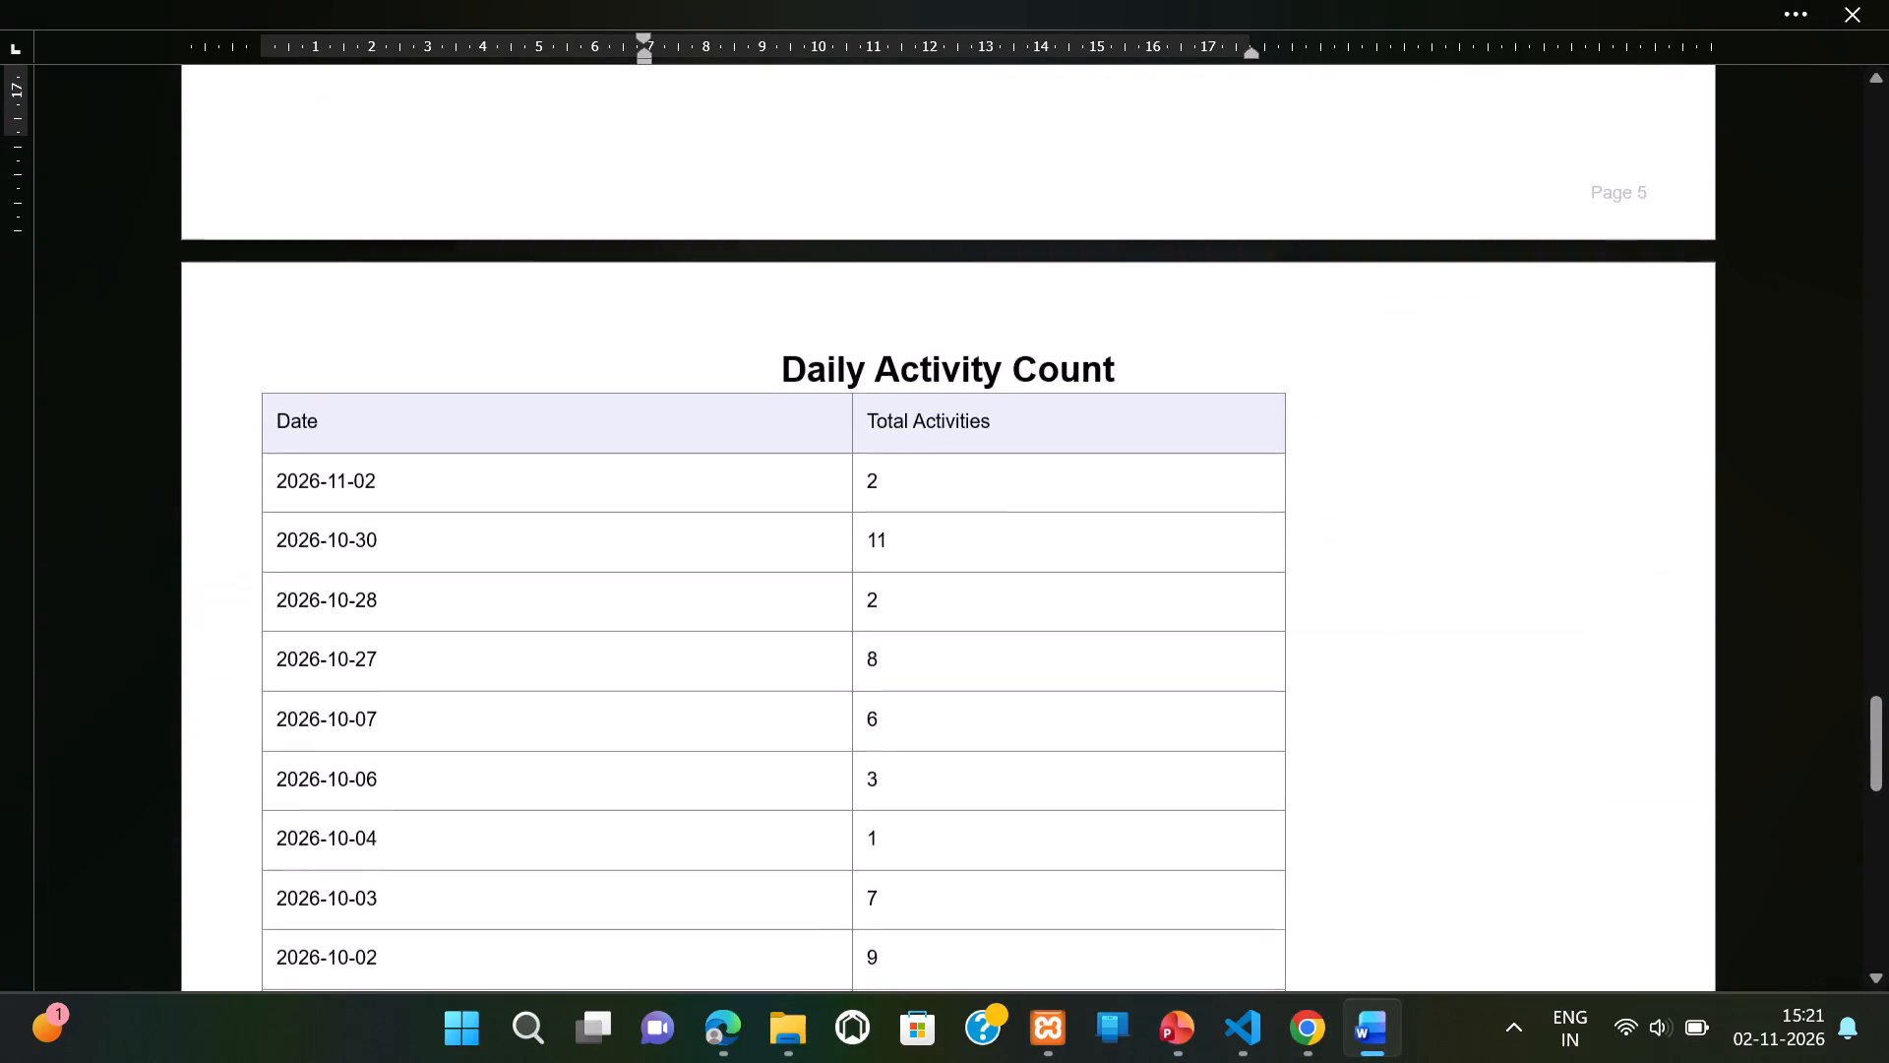
pyautogui.scroll(-6, 1322, 796)
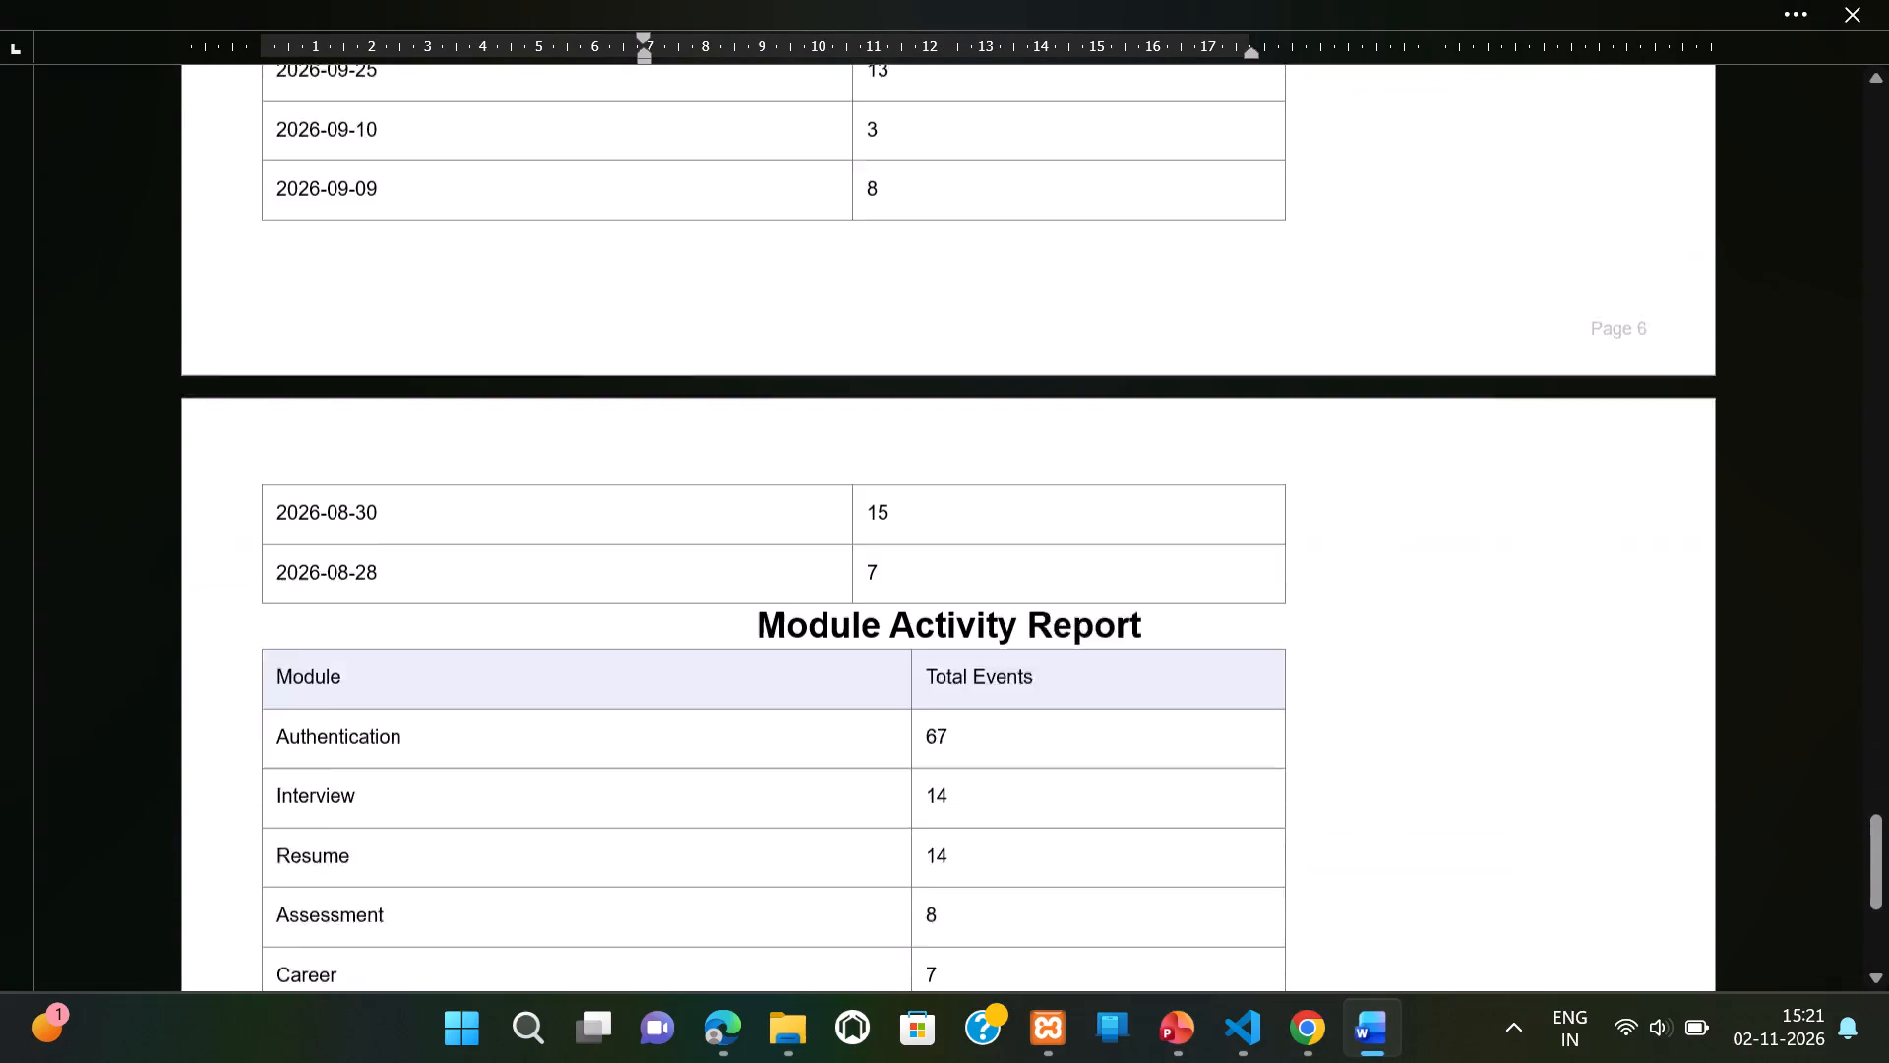
pyautogui.scroll(-6, 1322, 796)
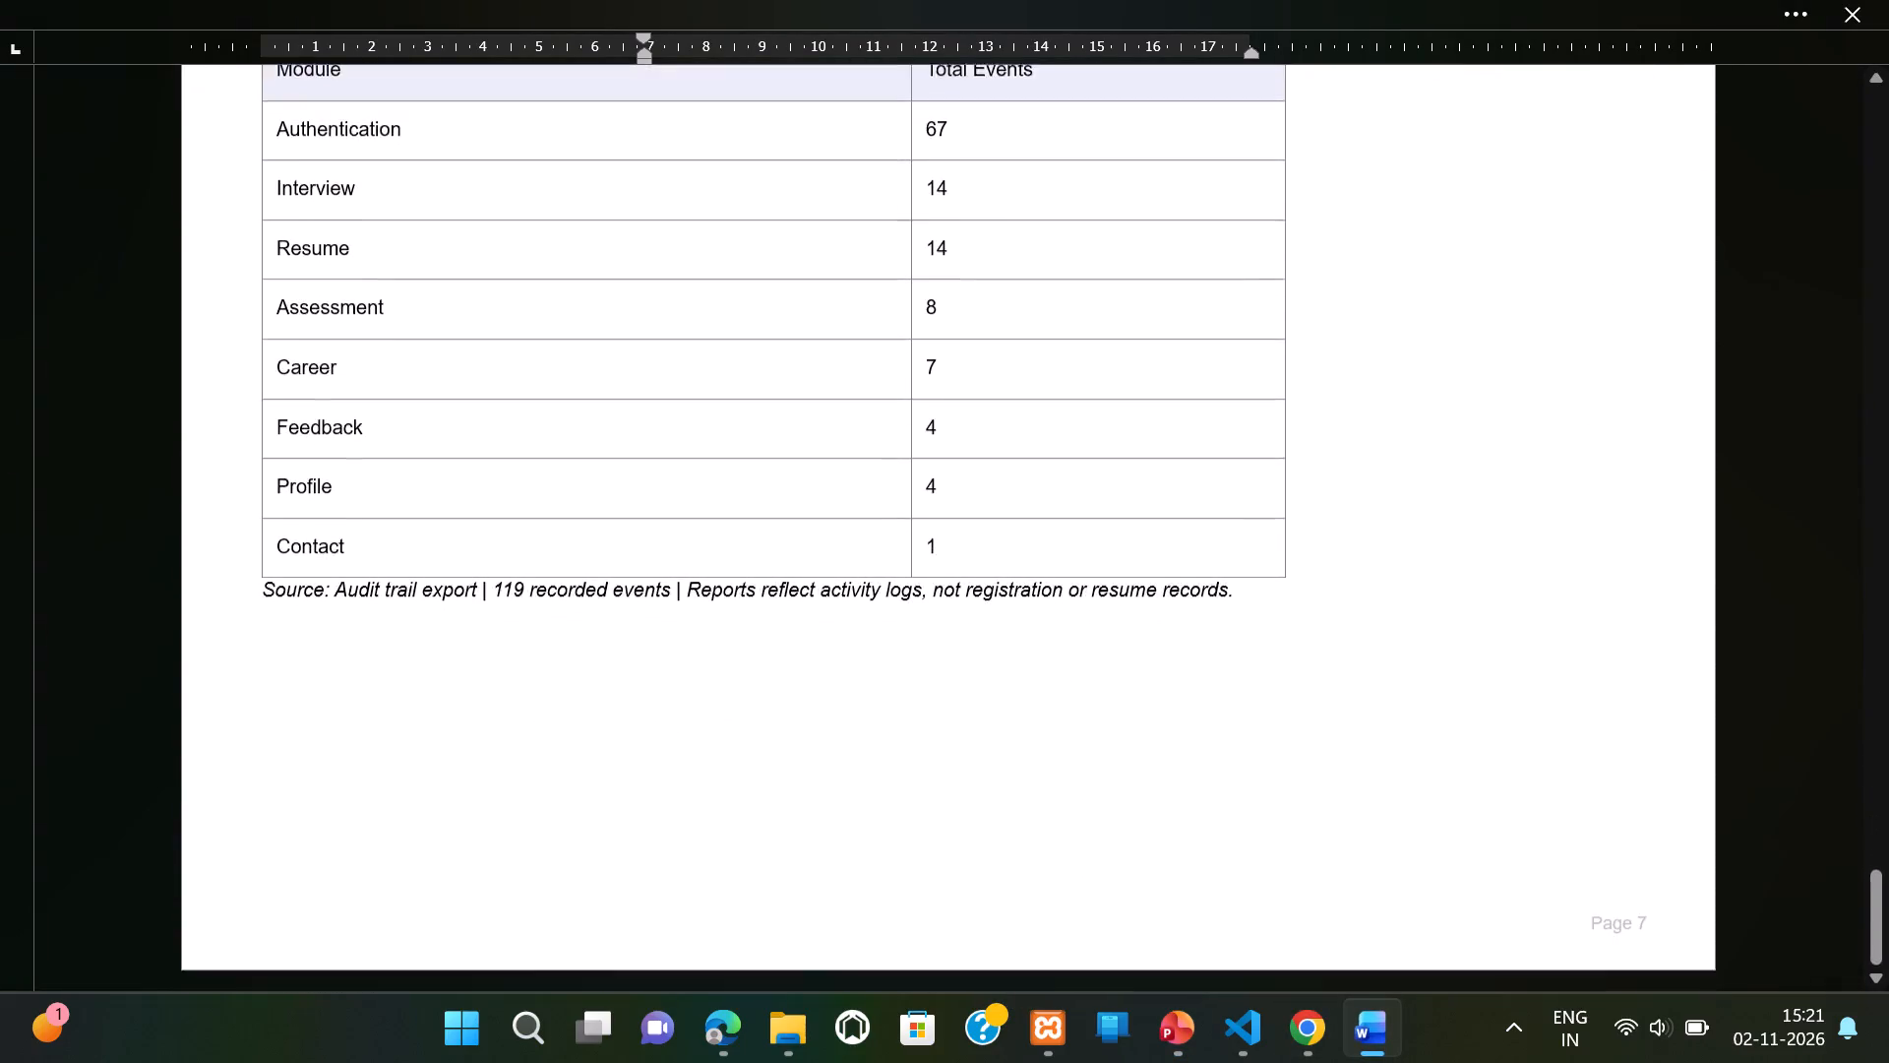
pyautogui.scroll(12, 1322, 796)
pyautogui.scroll(-1, 1322, 796)
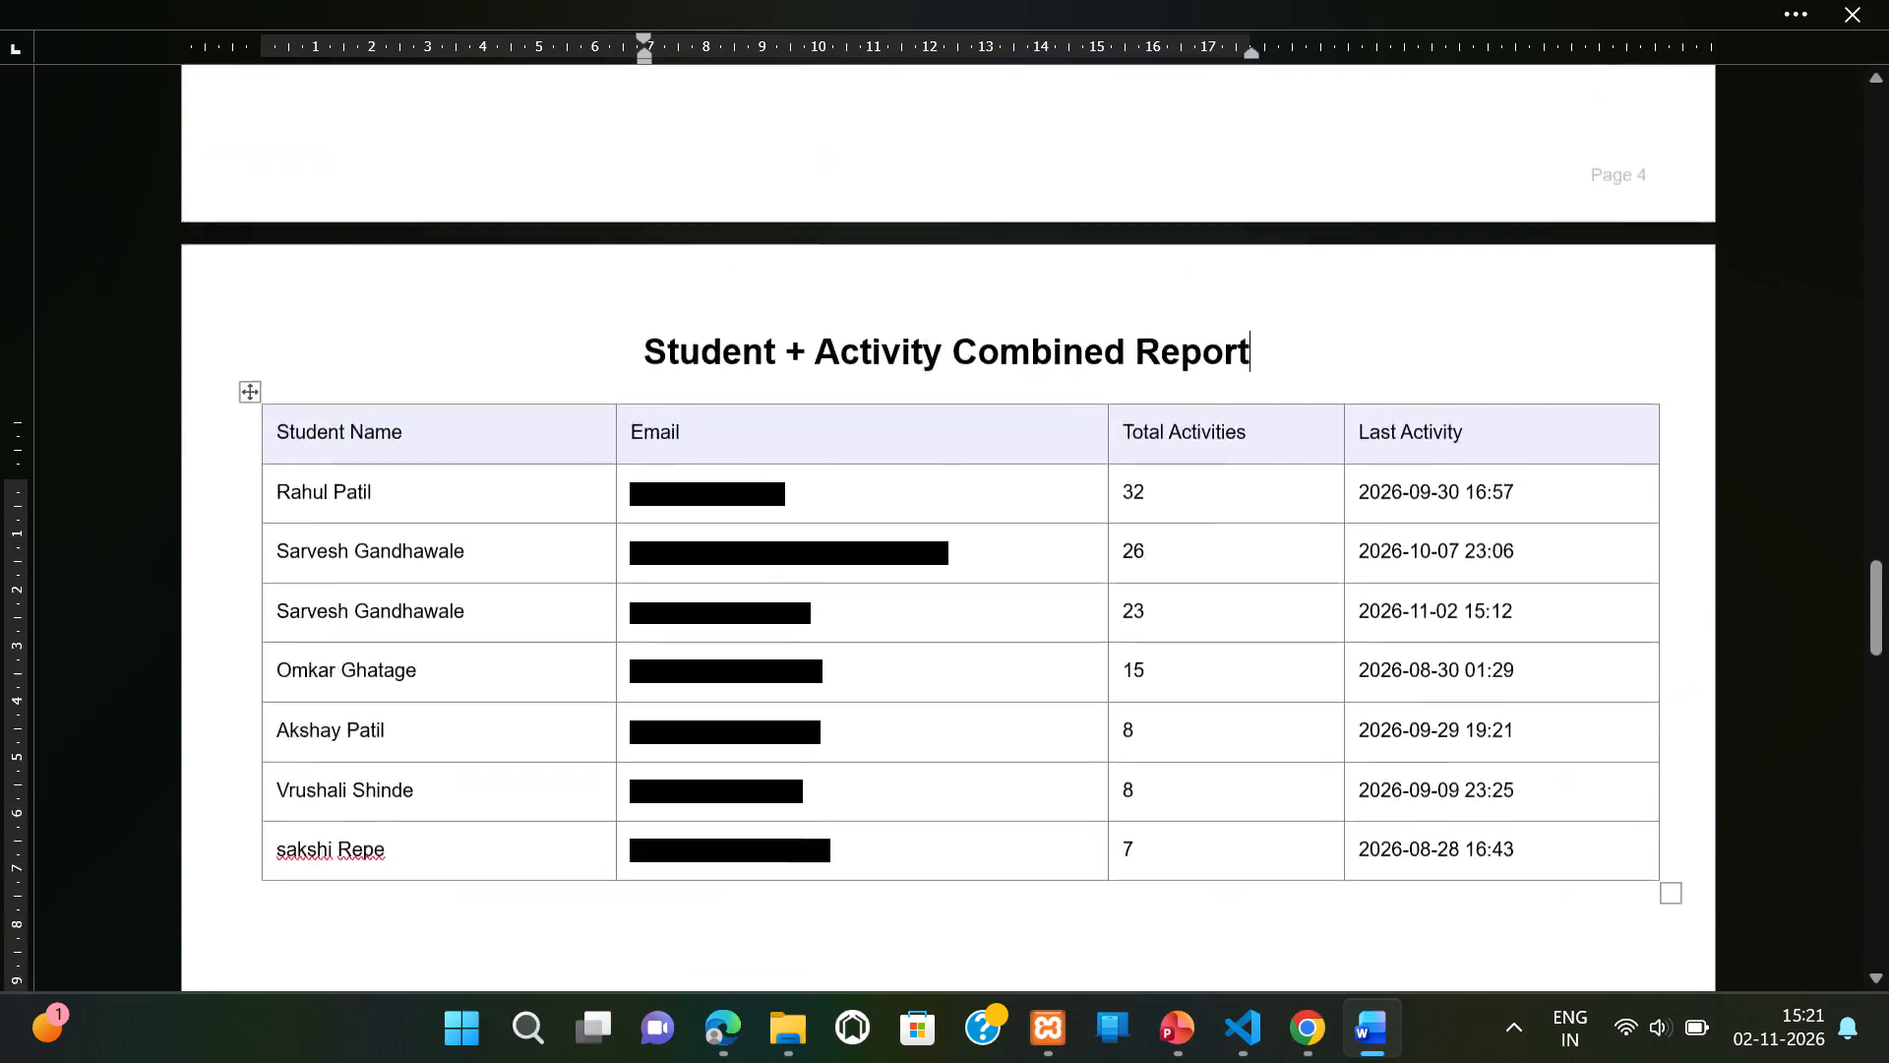
# Insert a blank line between the Daily Activity Count heading and its table.
pyautogui.scroll(-4, 1322, 796)
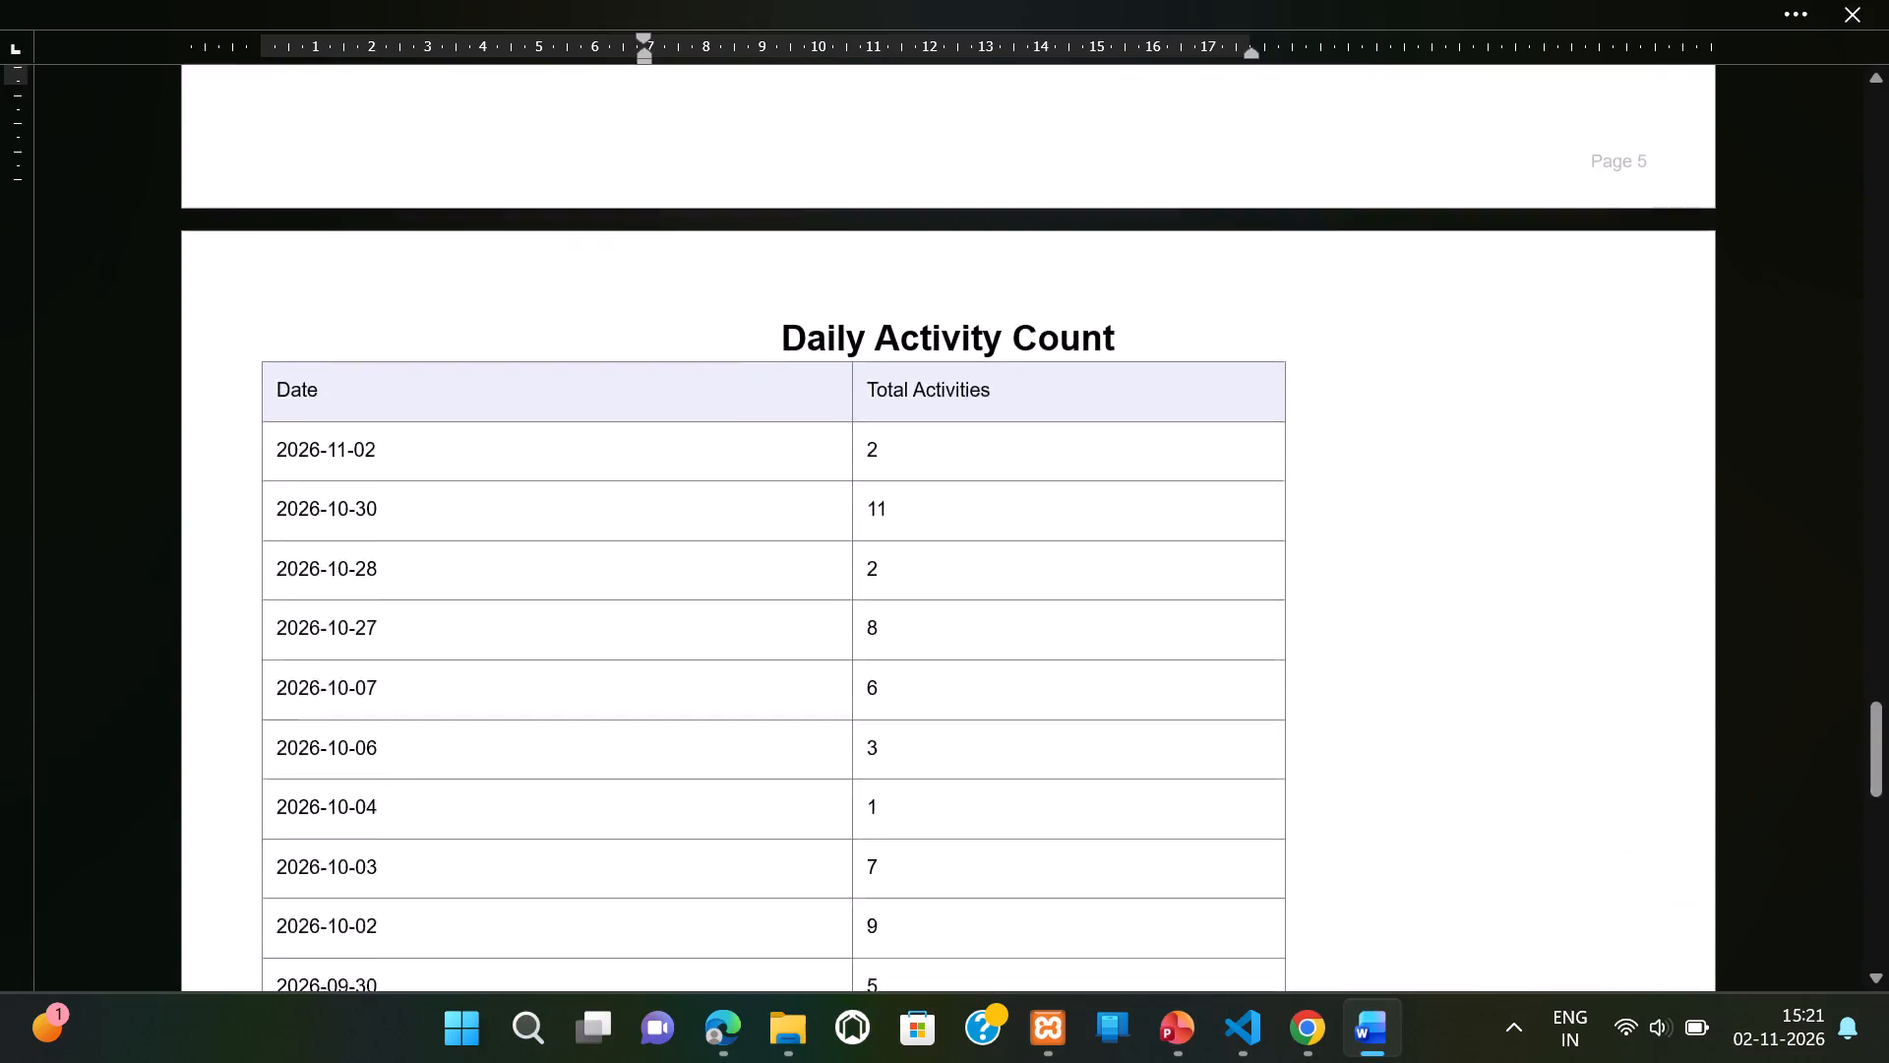
pyautogui.scroll(-3, 1322, 796)
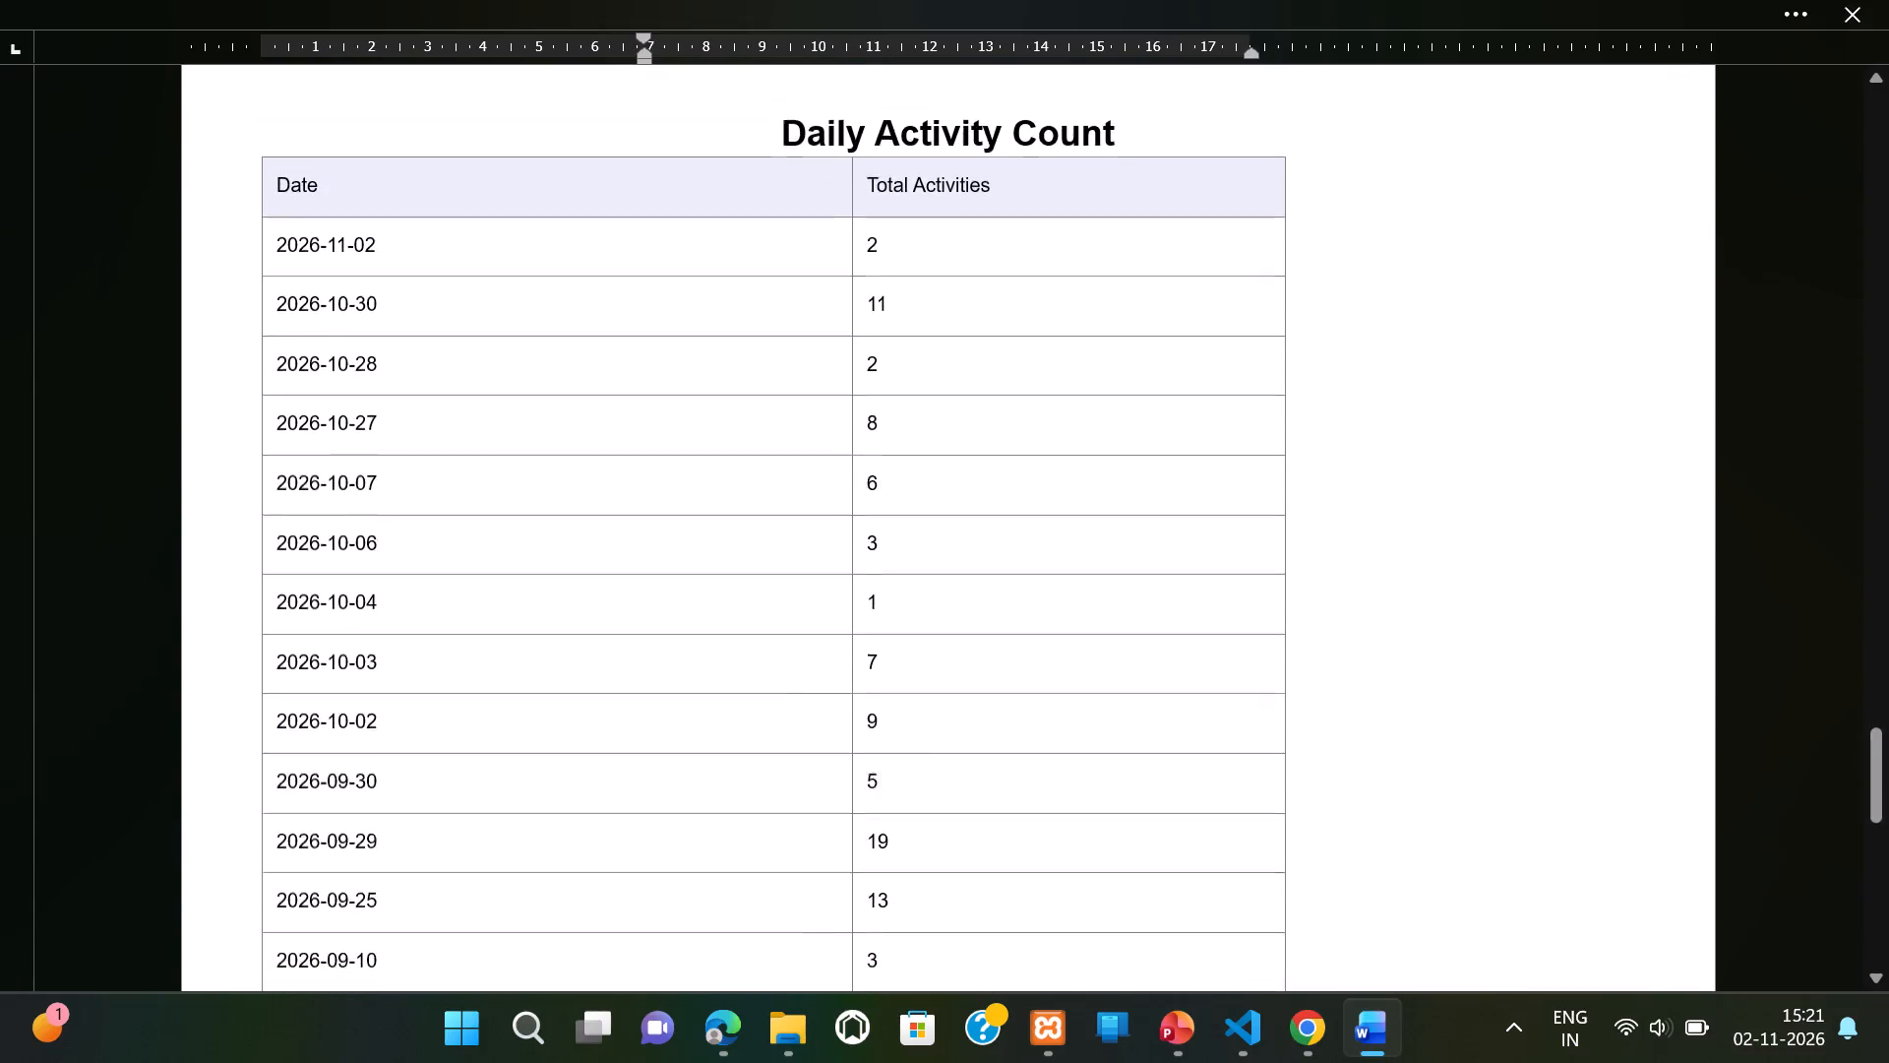
pyautogui.click(1187, 170)
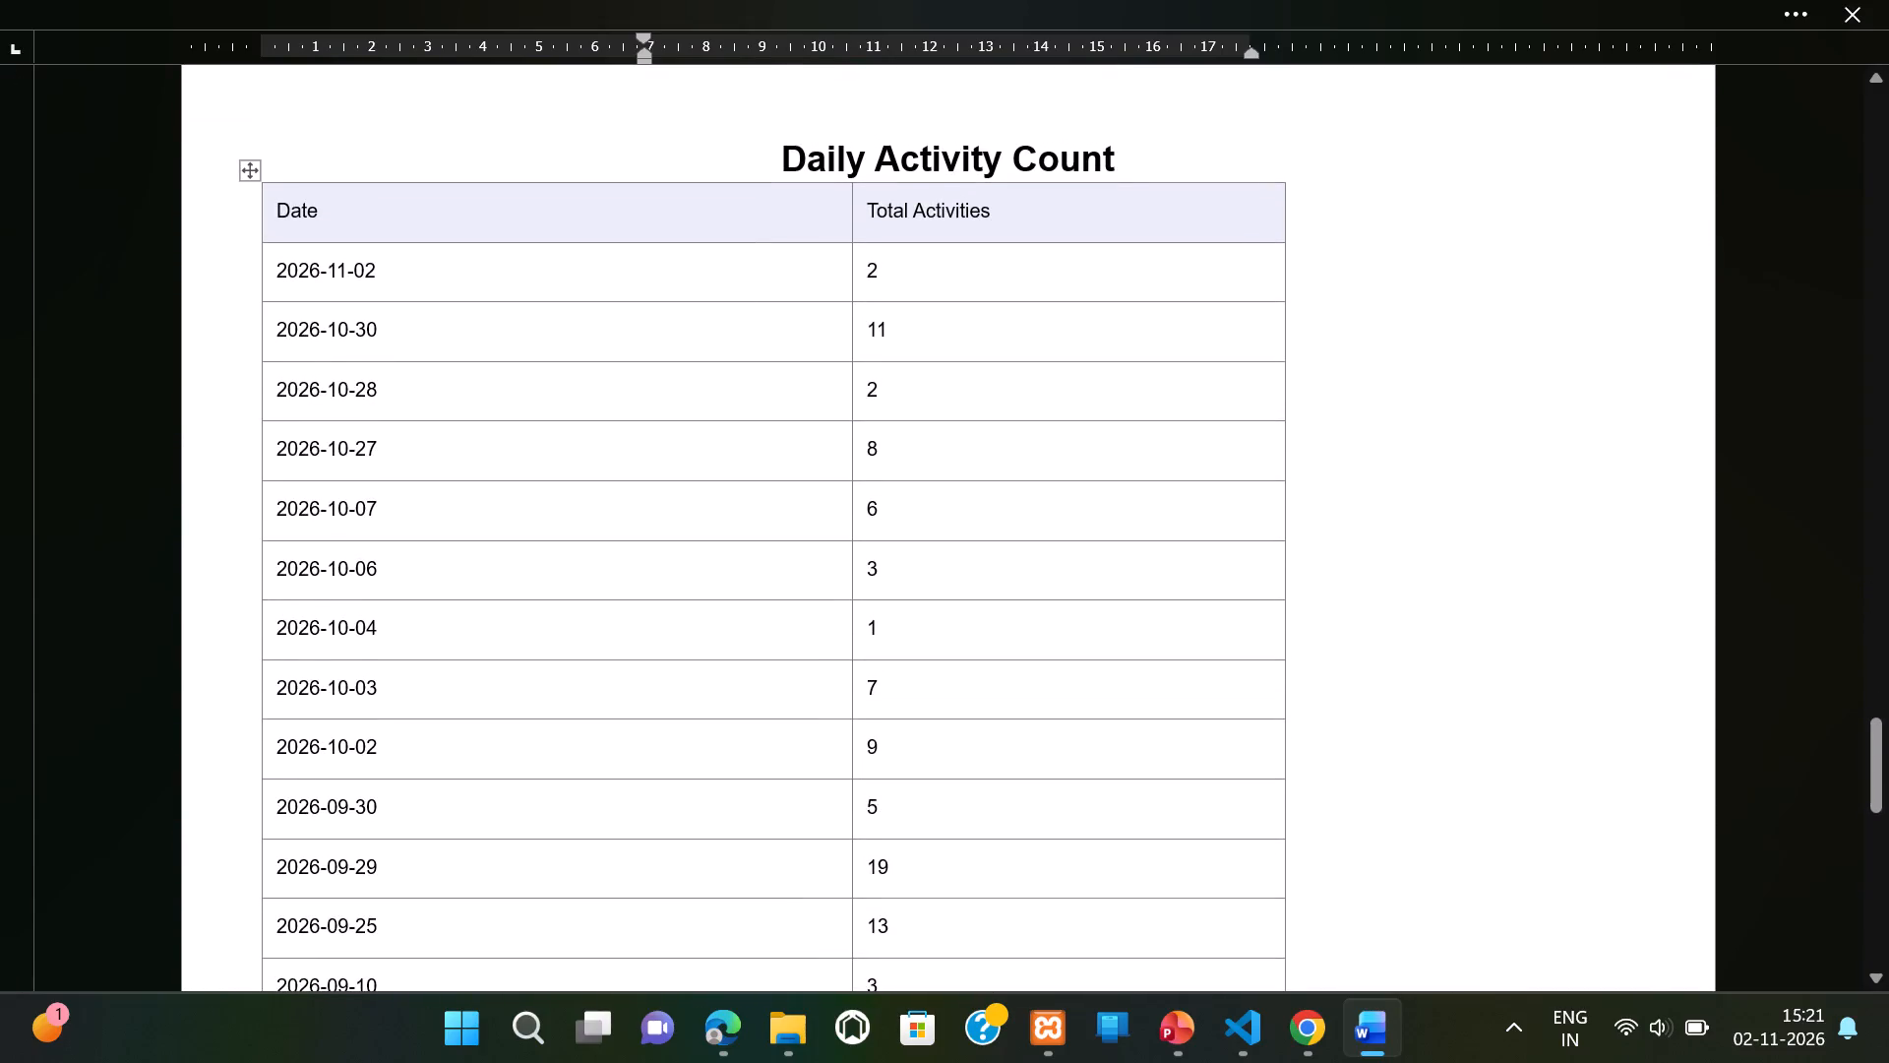
pyautogui.press('Return')
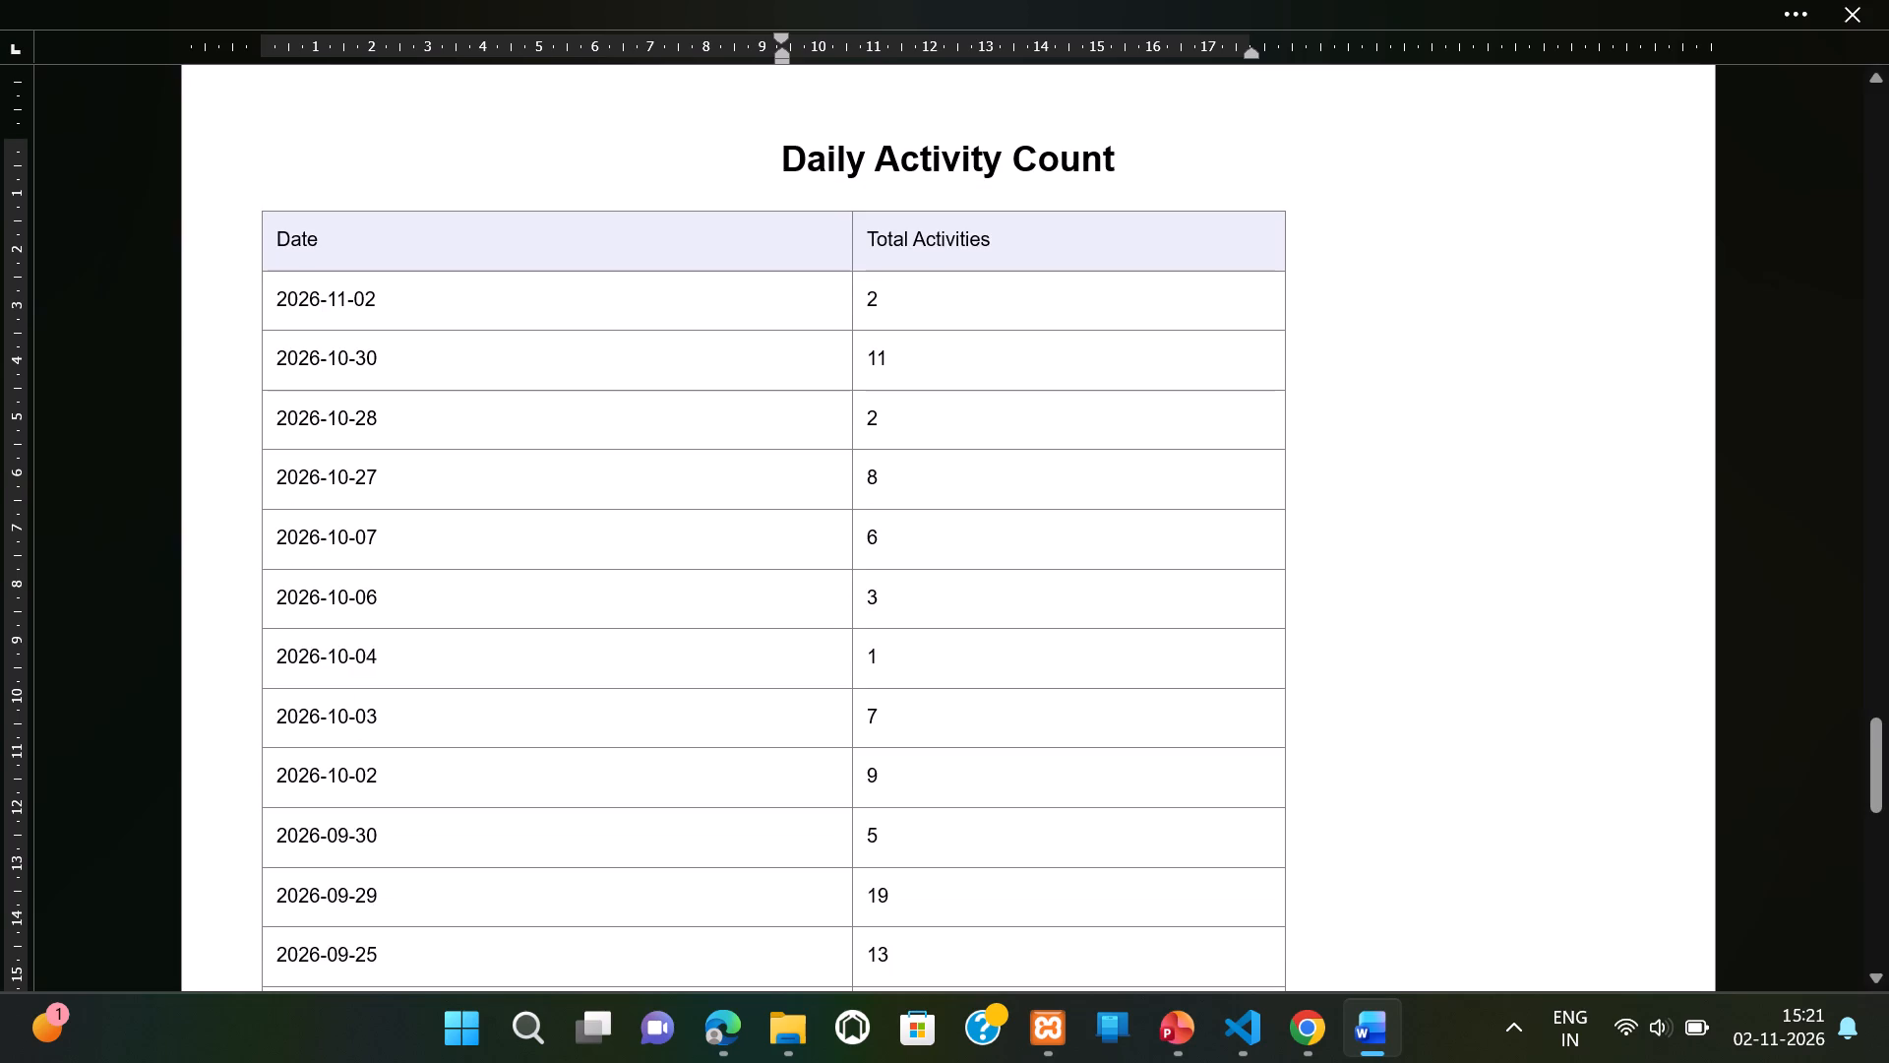
pyautogui.scroll(1, 1146, 207)
# Switch to the CareerConnect AI presentation in PowerPoint and add a slide with the Blank layout after slide 13.
pyautogui.hotkey('alt', 'Tab')
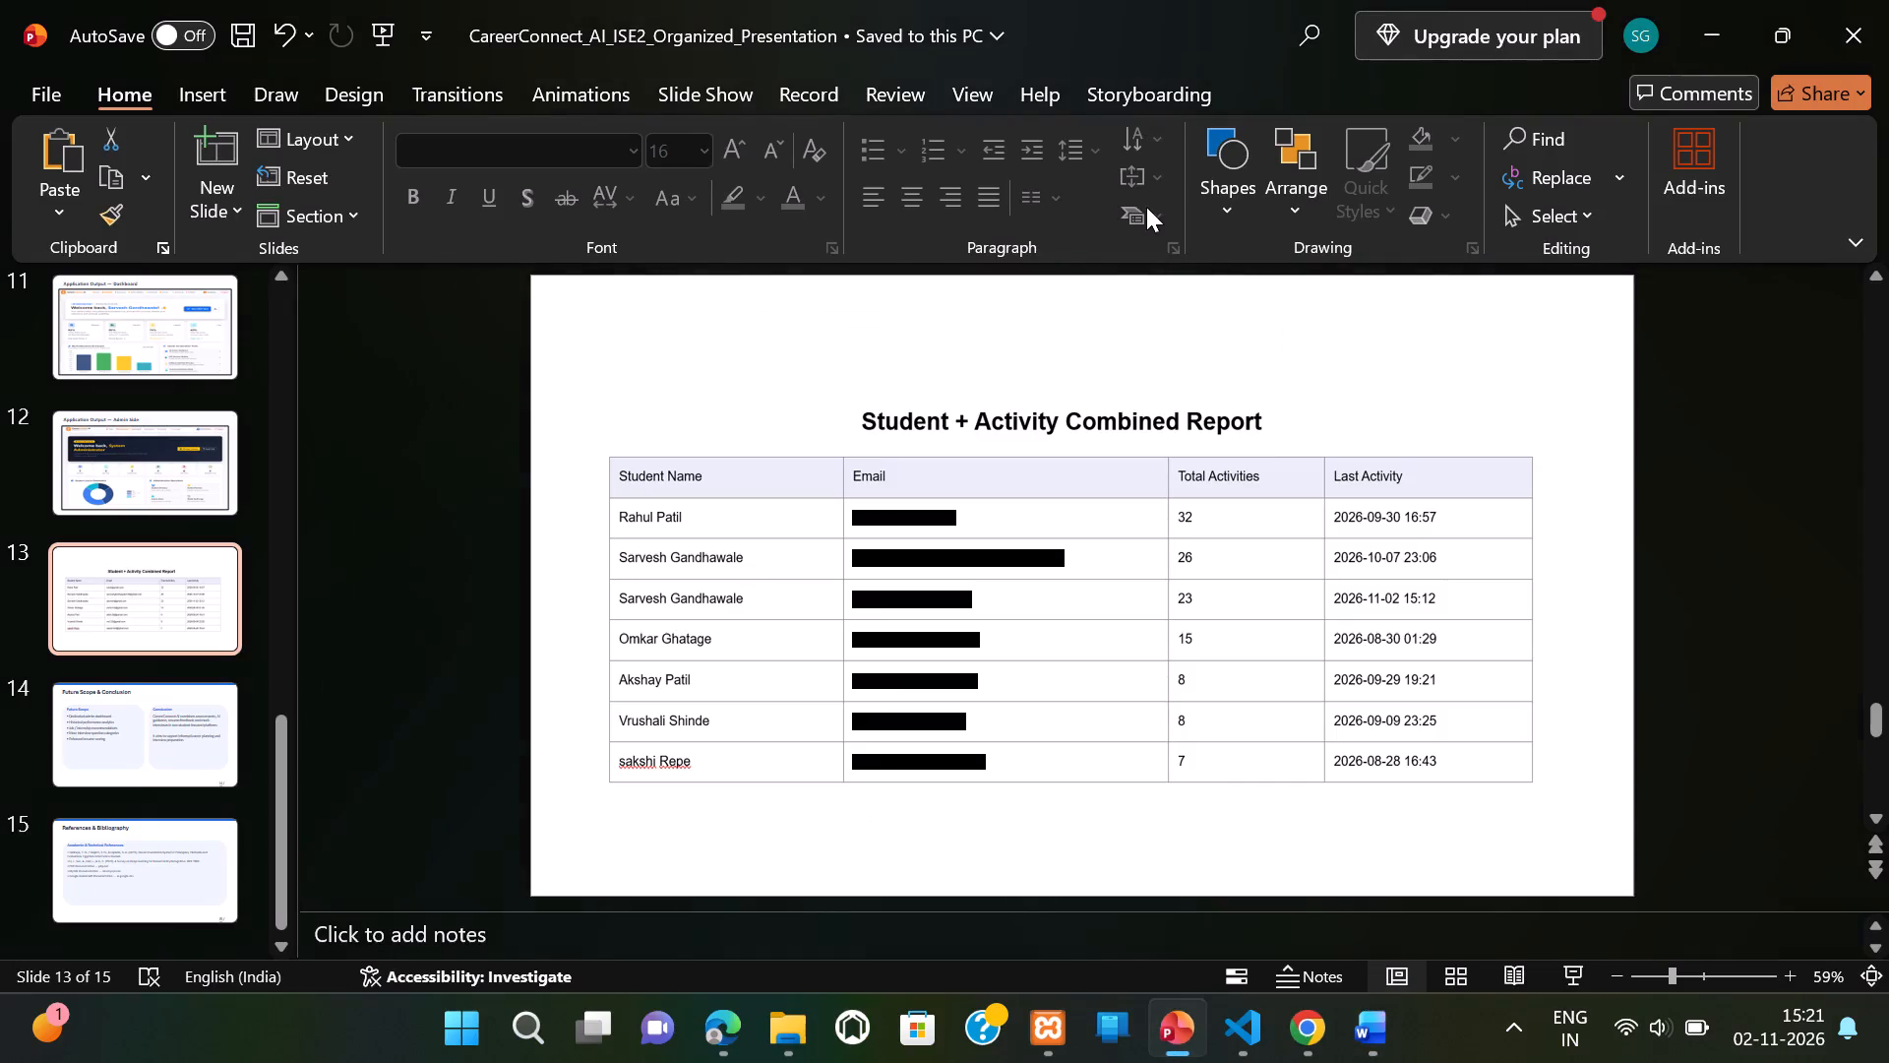
pyautogui.click(219, 206)
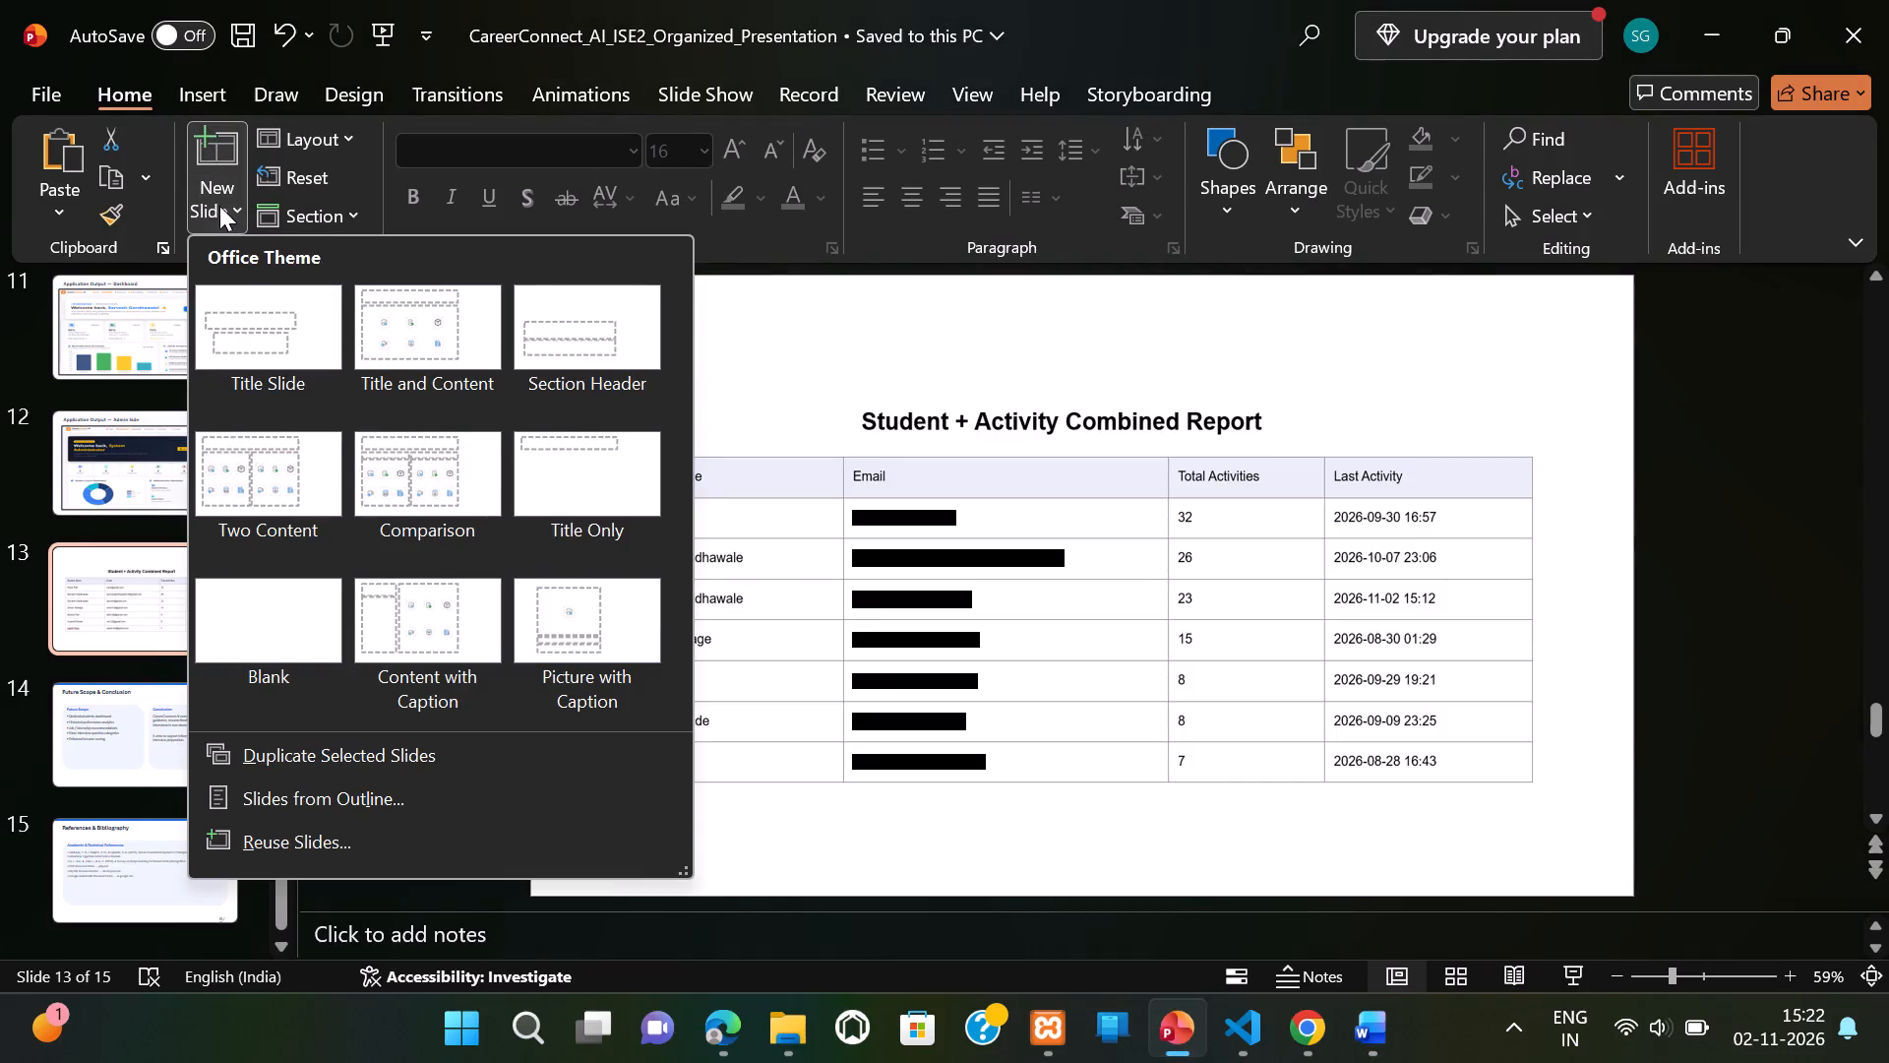
pyautogui.click(265, 675)
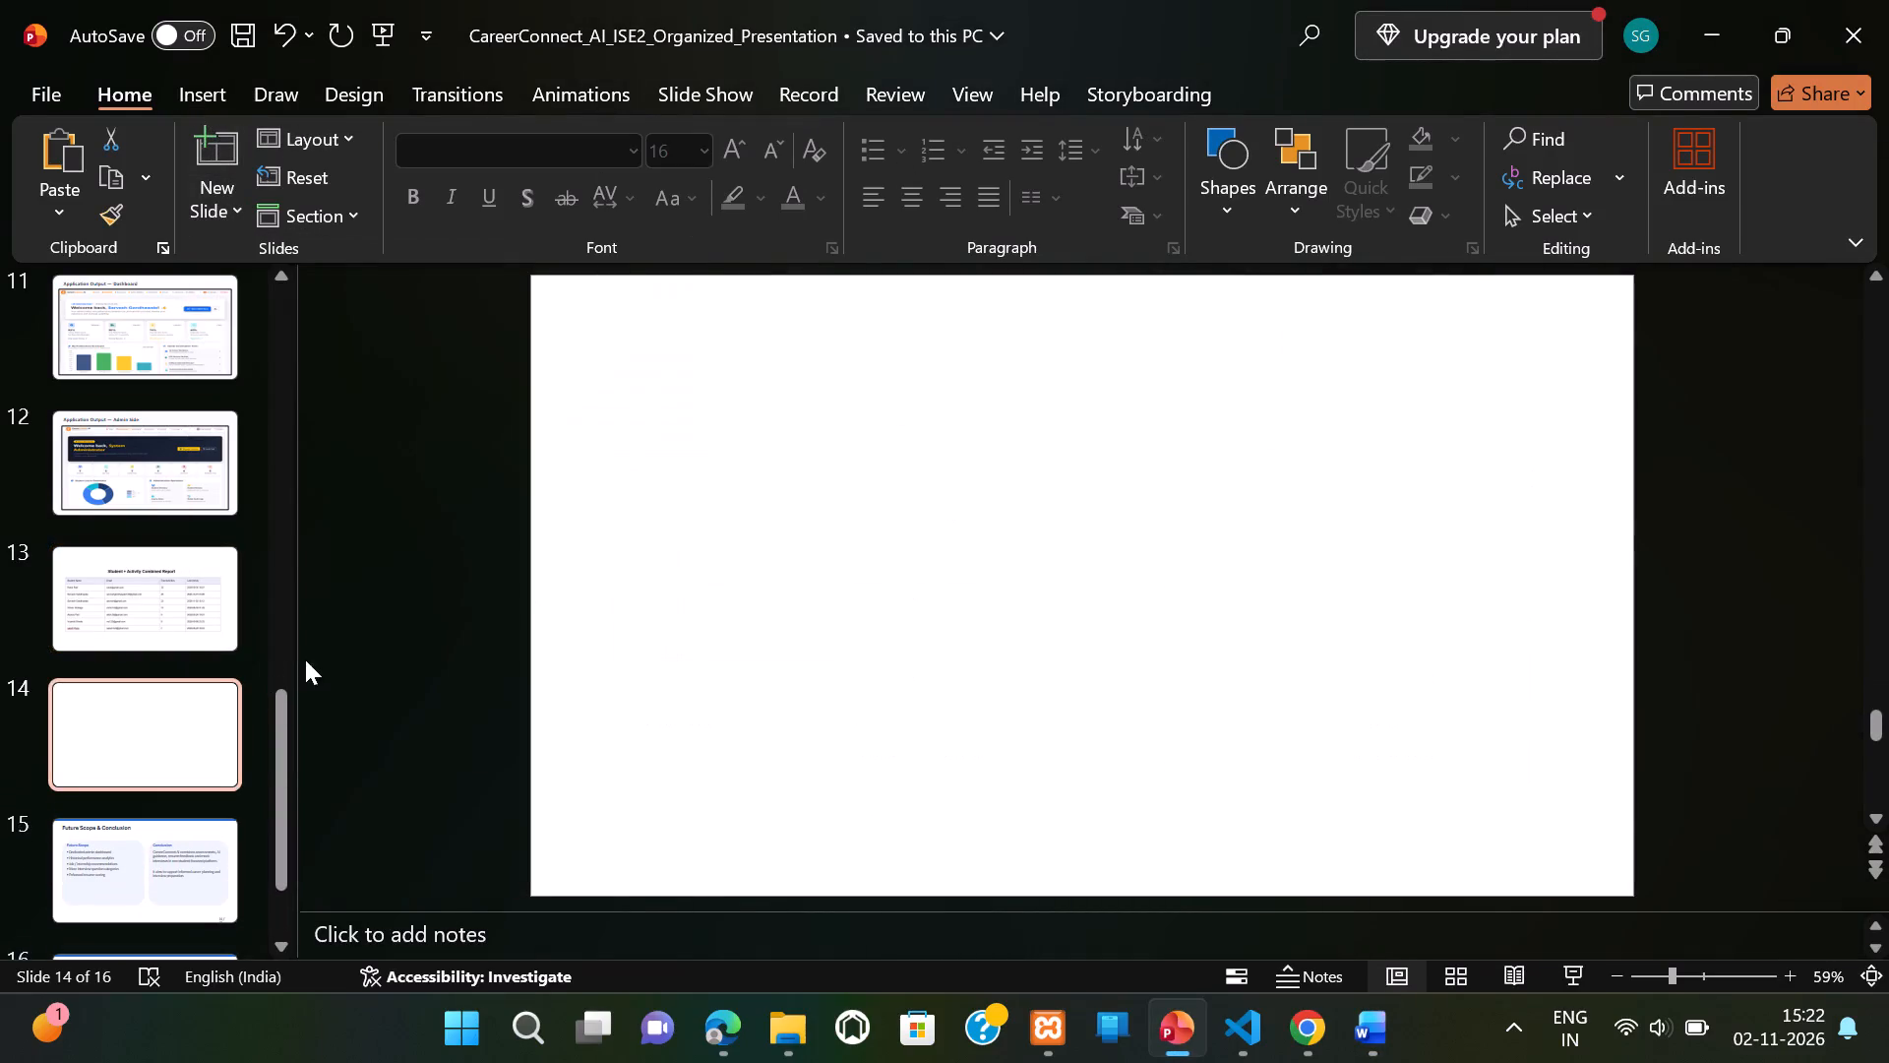
# Move the Student + Activity Combined Report picture from slide 13 to the blank slide 14.
pyautogui.click(213, 585)
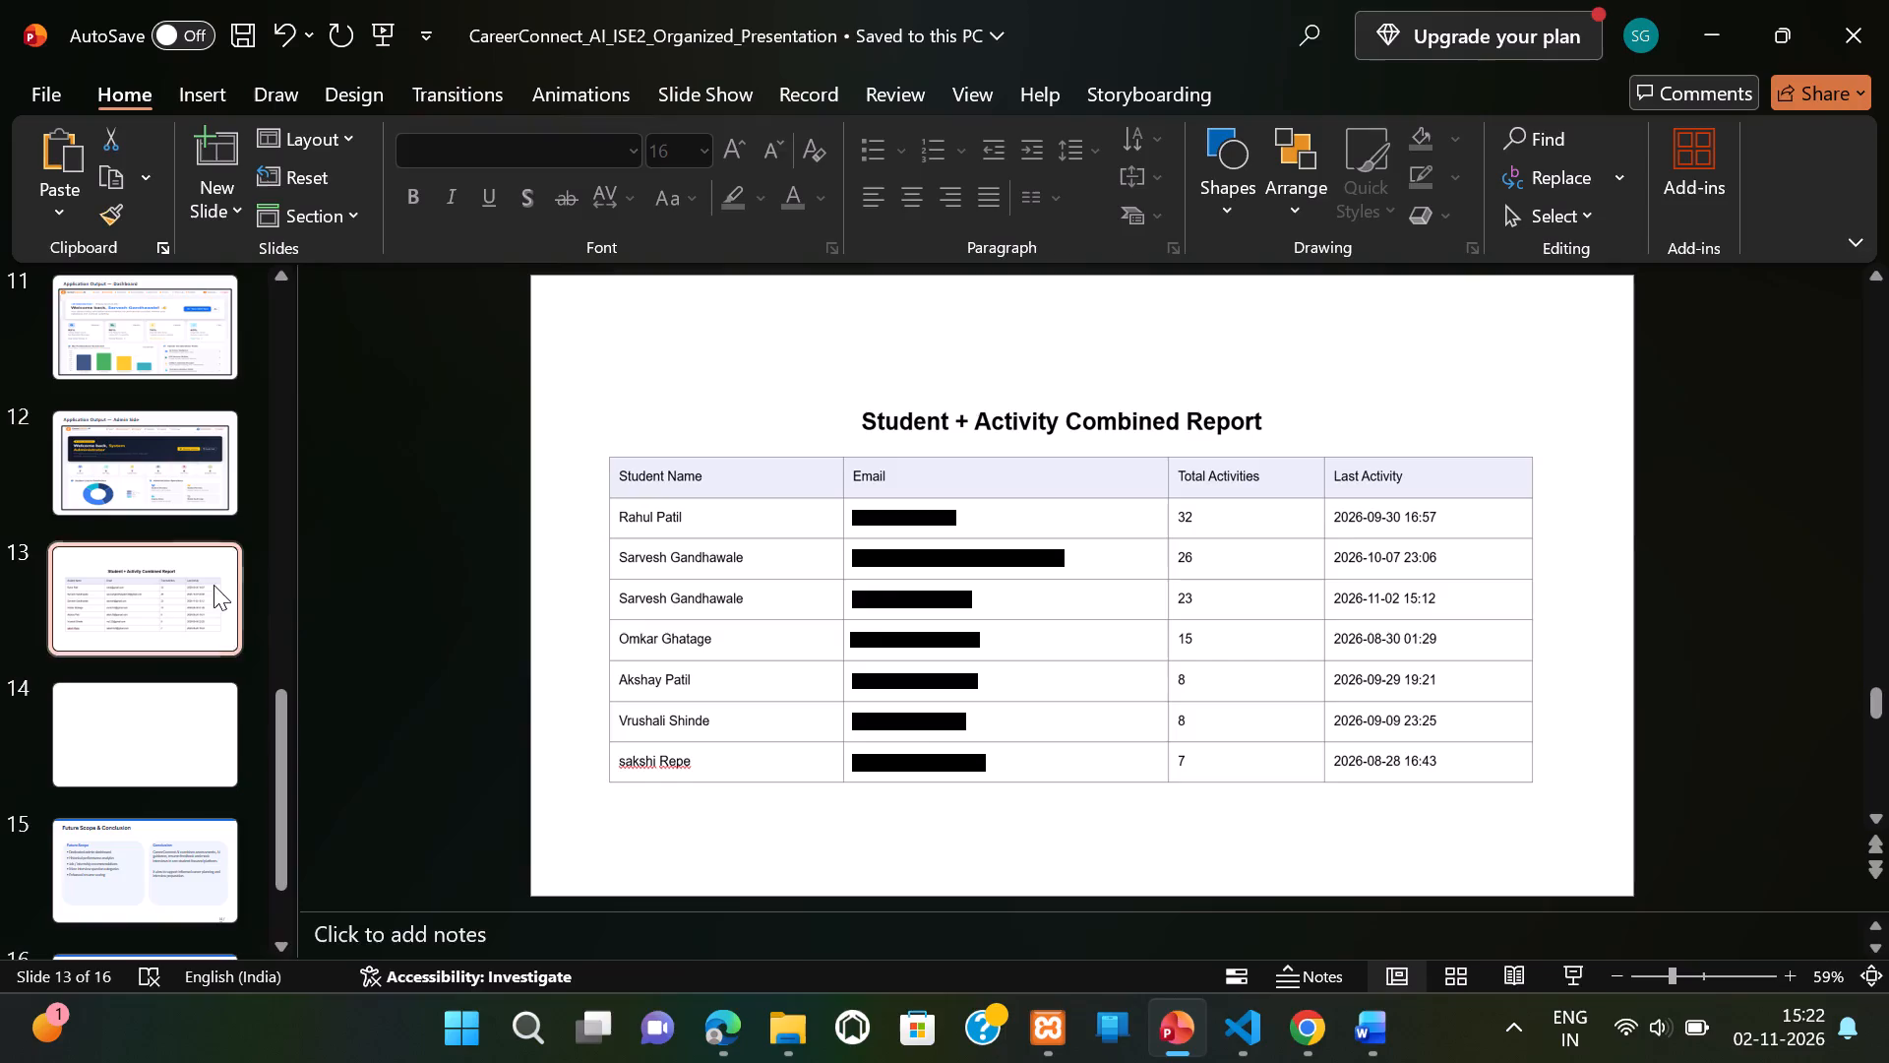
pyautogui.click(961, 594)
pyautogui.hotkey('ctrl', 'x')
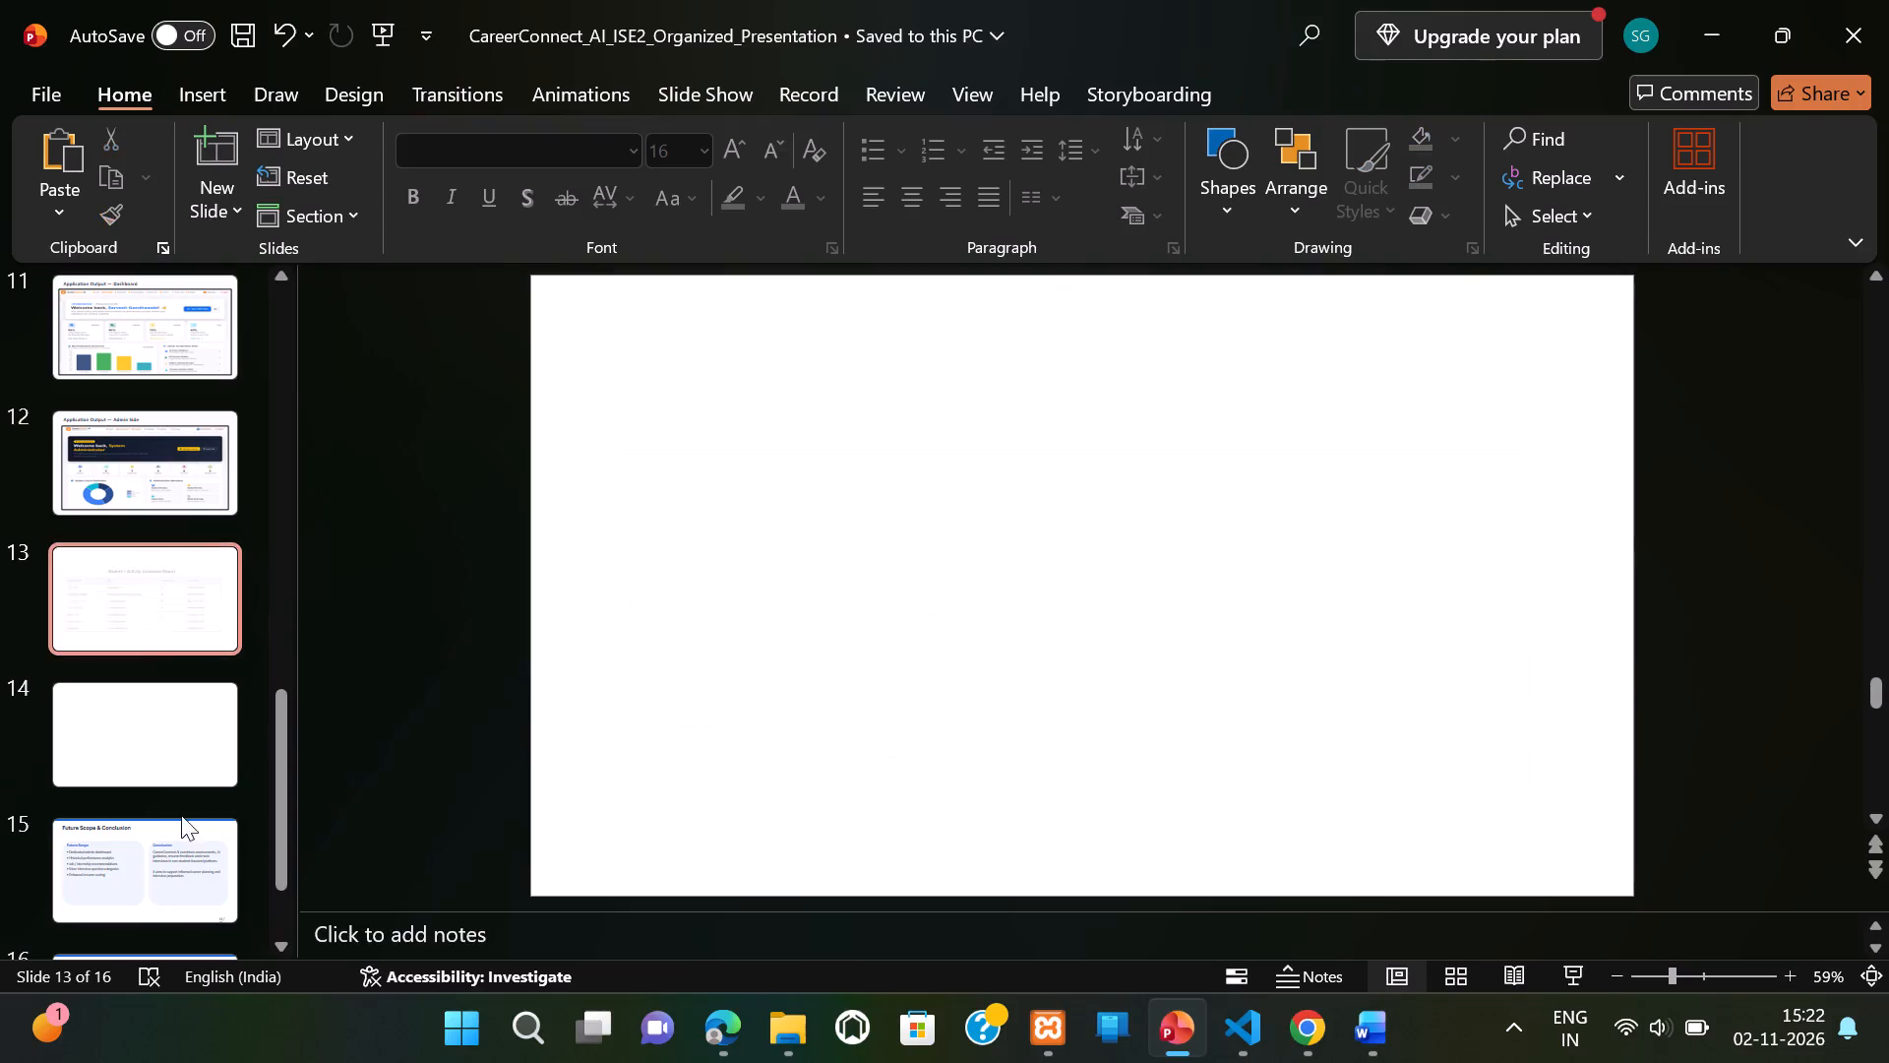
pyautogui.click(165, 699)
pyautogui.click(897, 426)
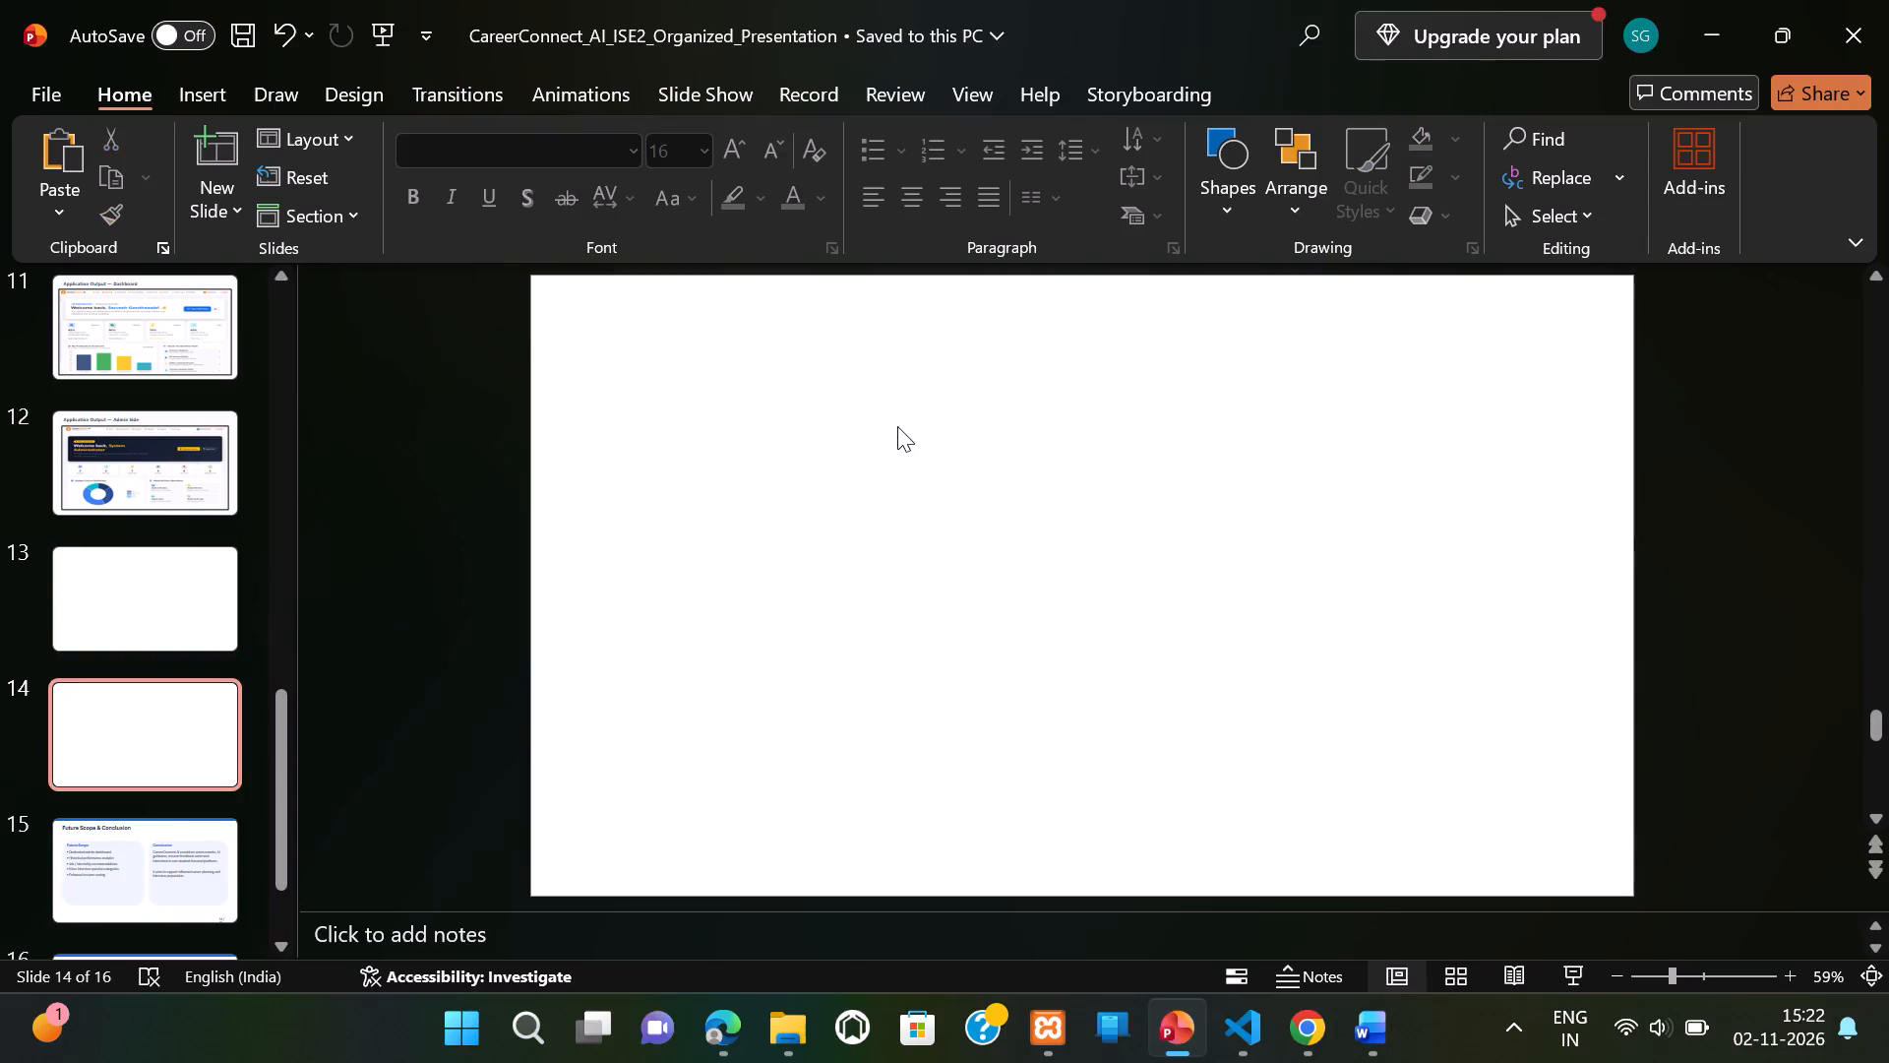
pyautogui.hotkey('ctrl', 'v')
pyautogui.keyDown('ctrl'); pyautogui.click(897, 426); pyautogui.keyUp('ctrl')
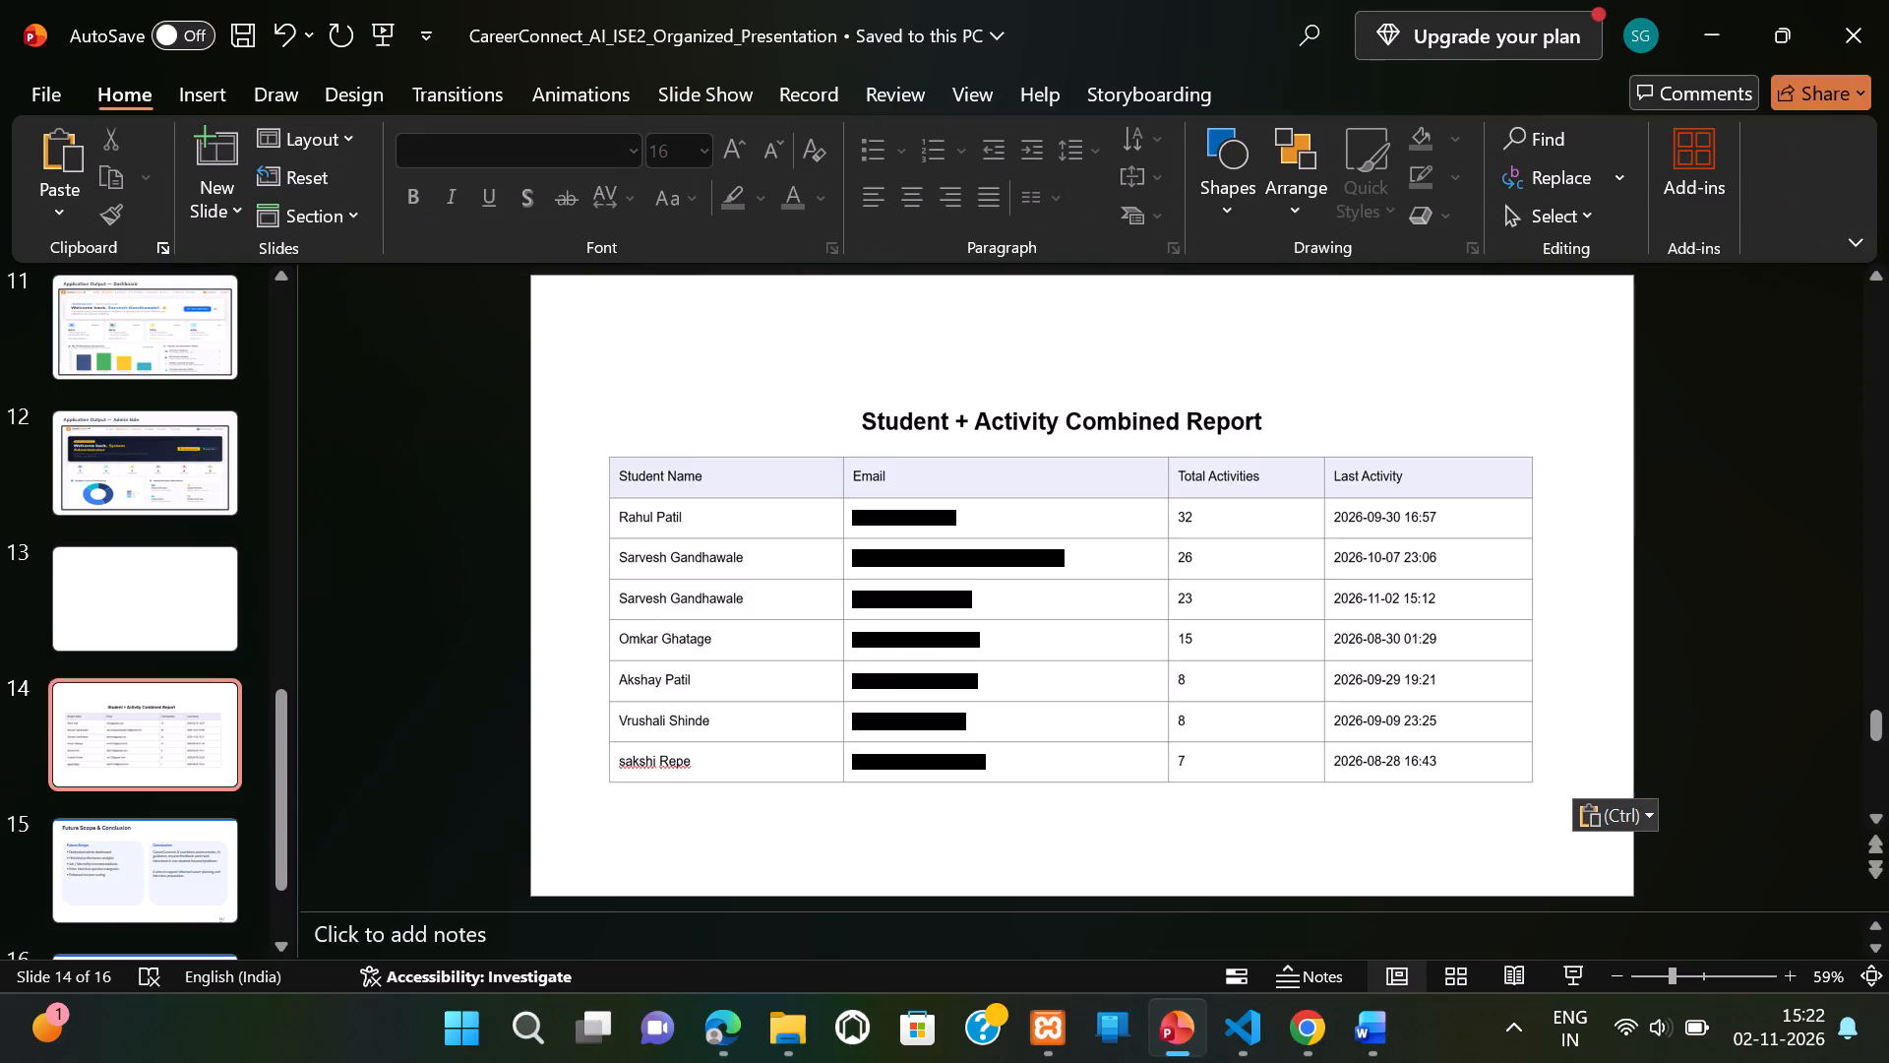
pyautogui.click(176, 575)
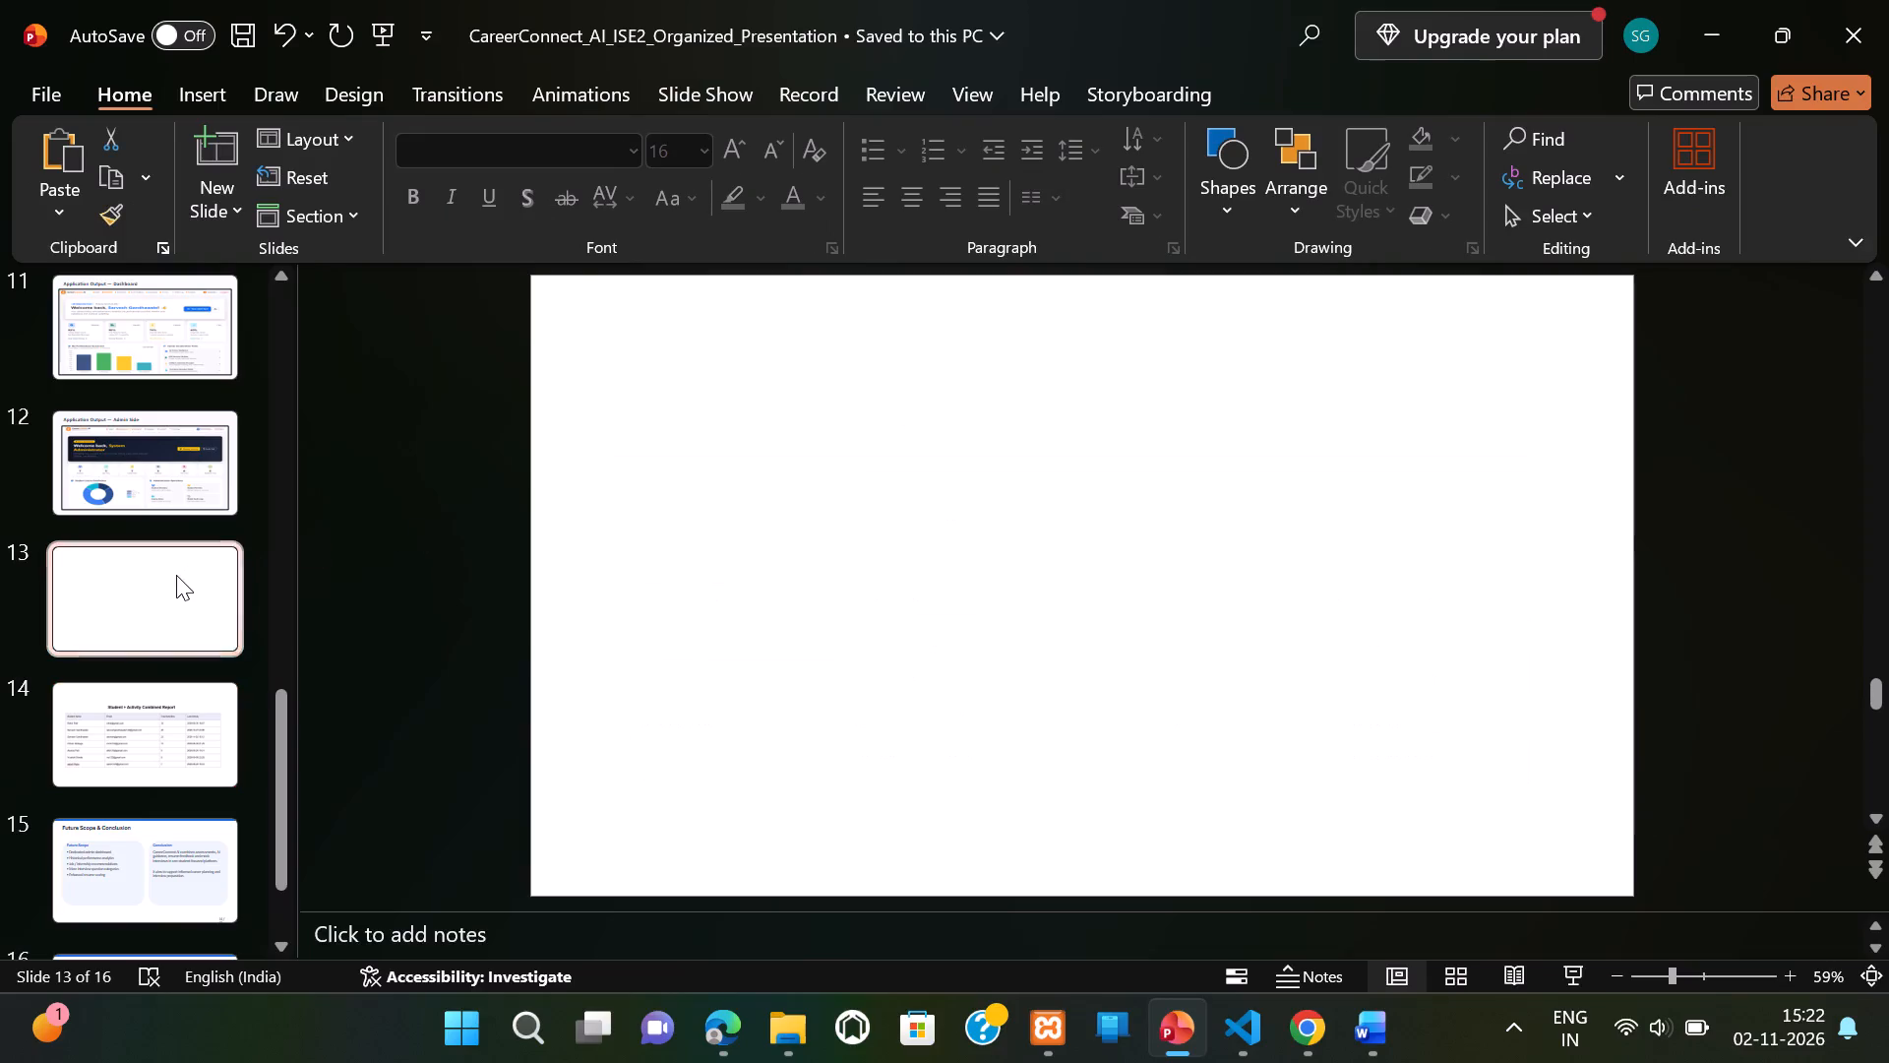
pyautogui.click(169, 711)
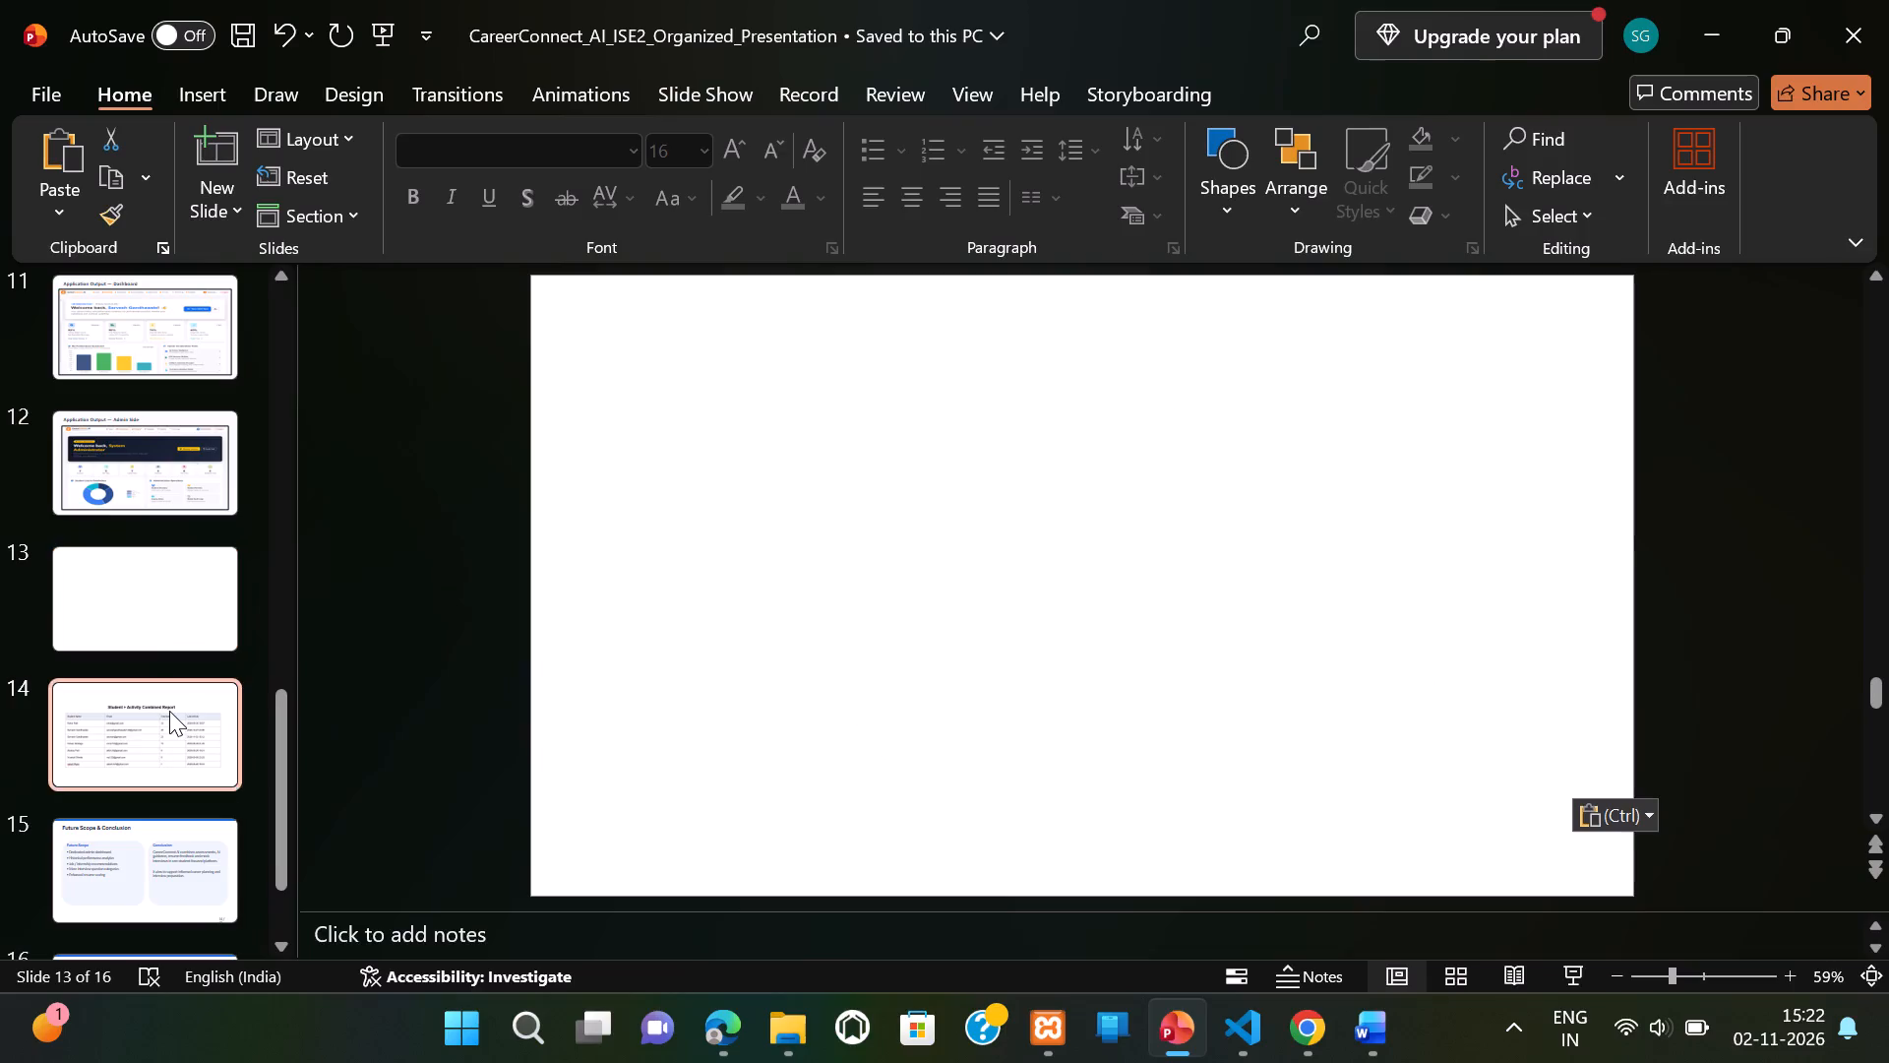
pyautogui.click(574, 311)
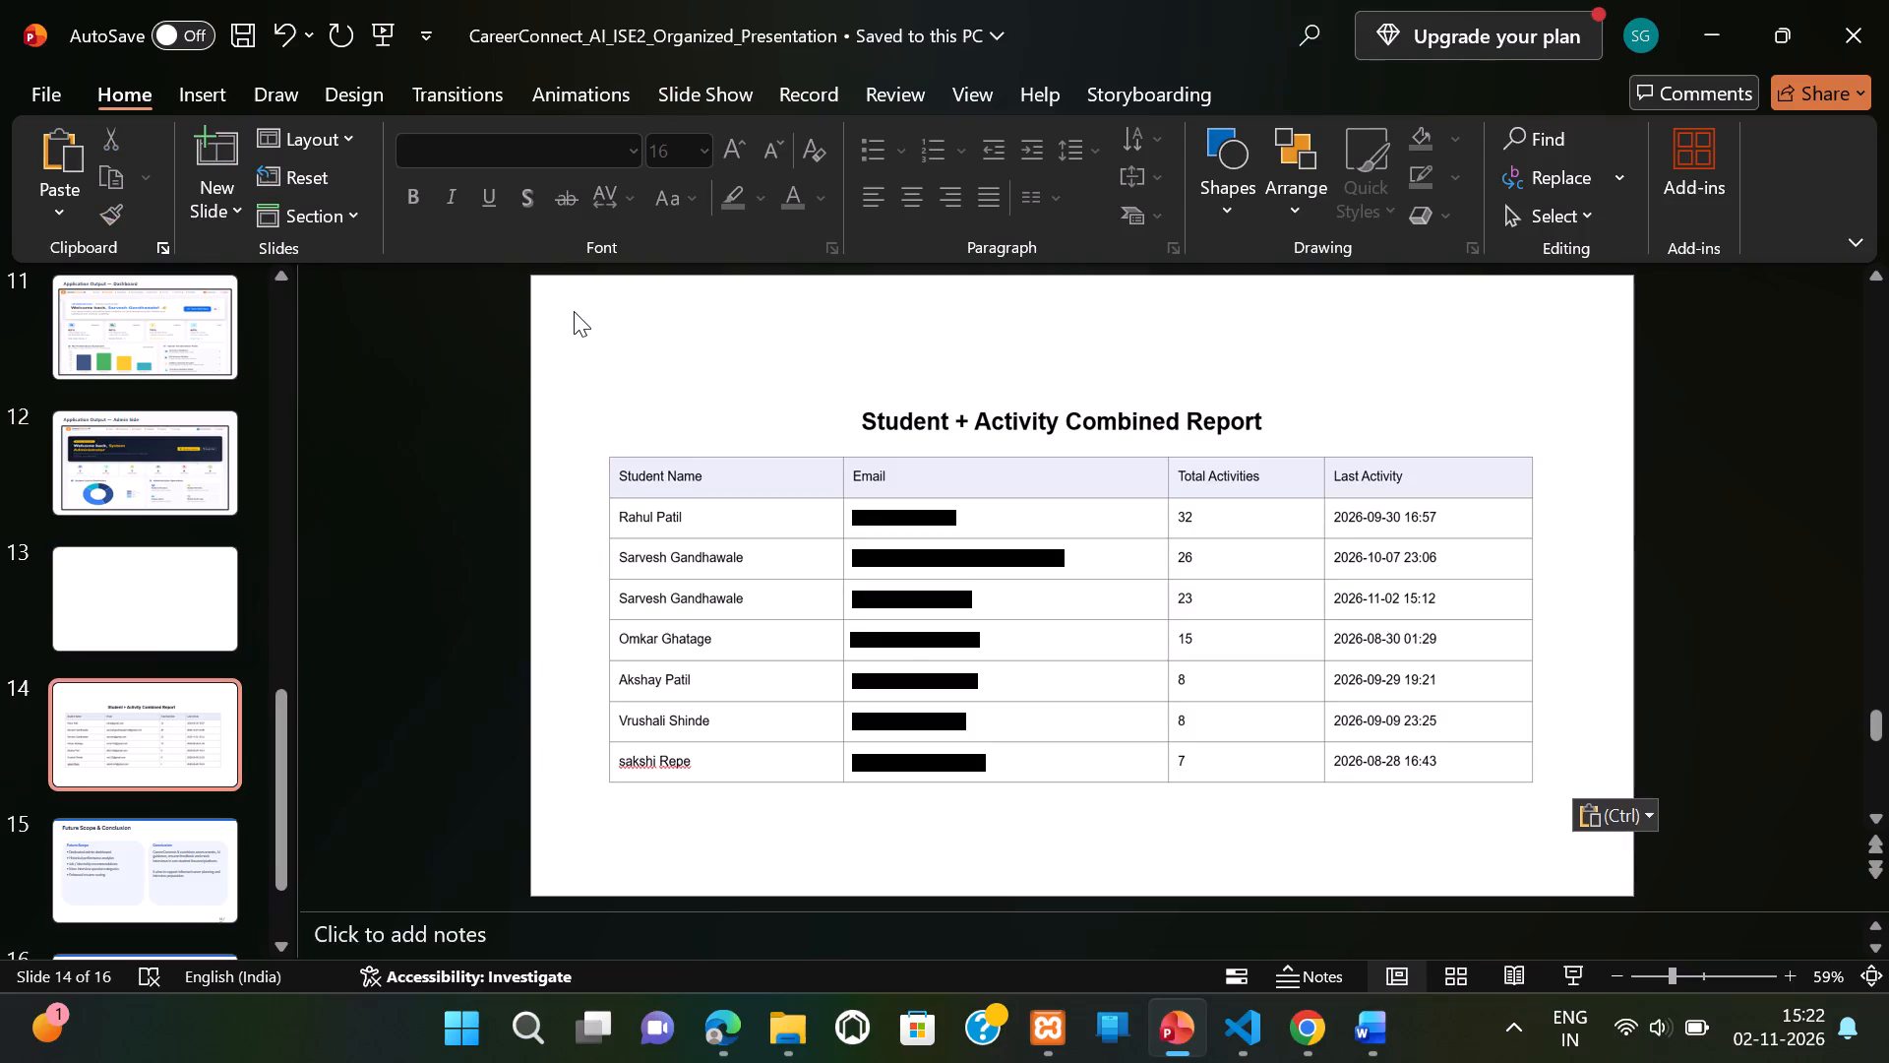
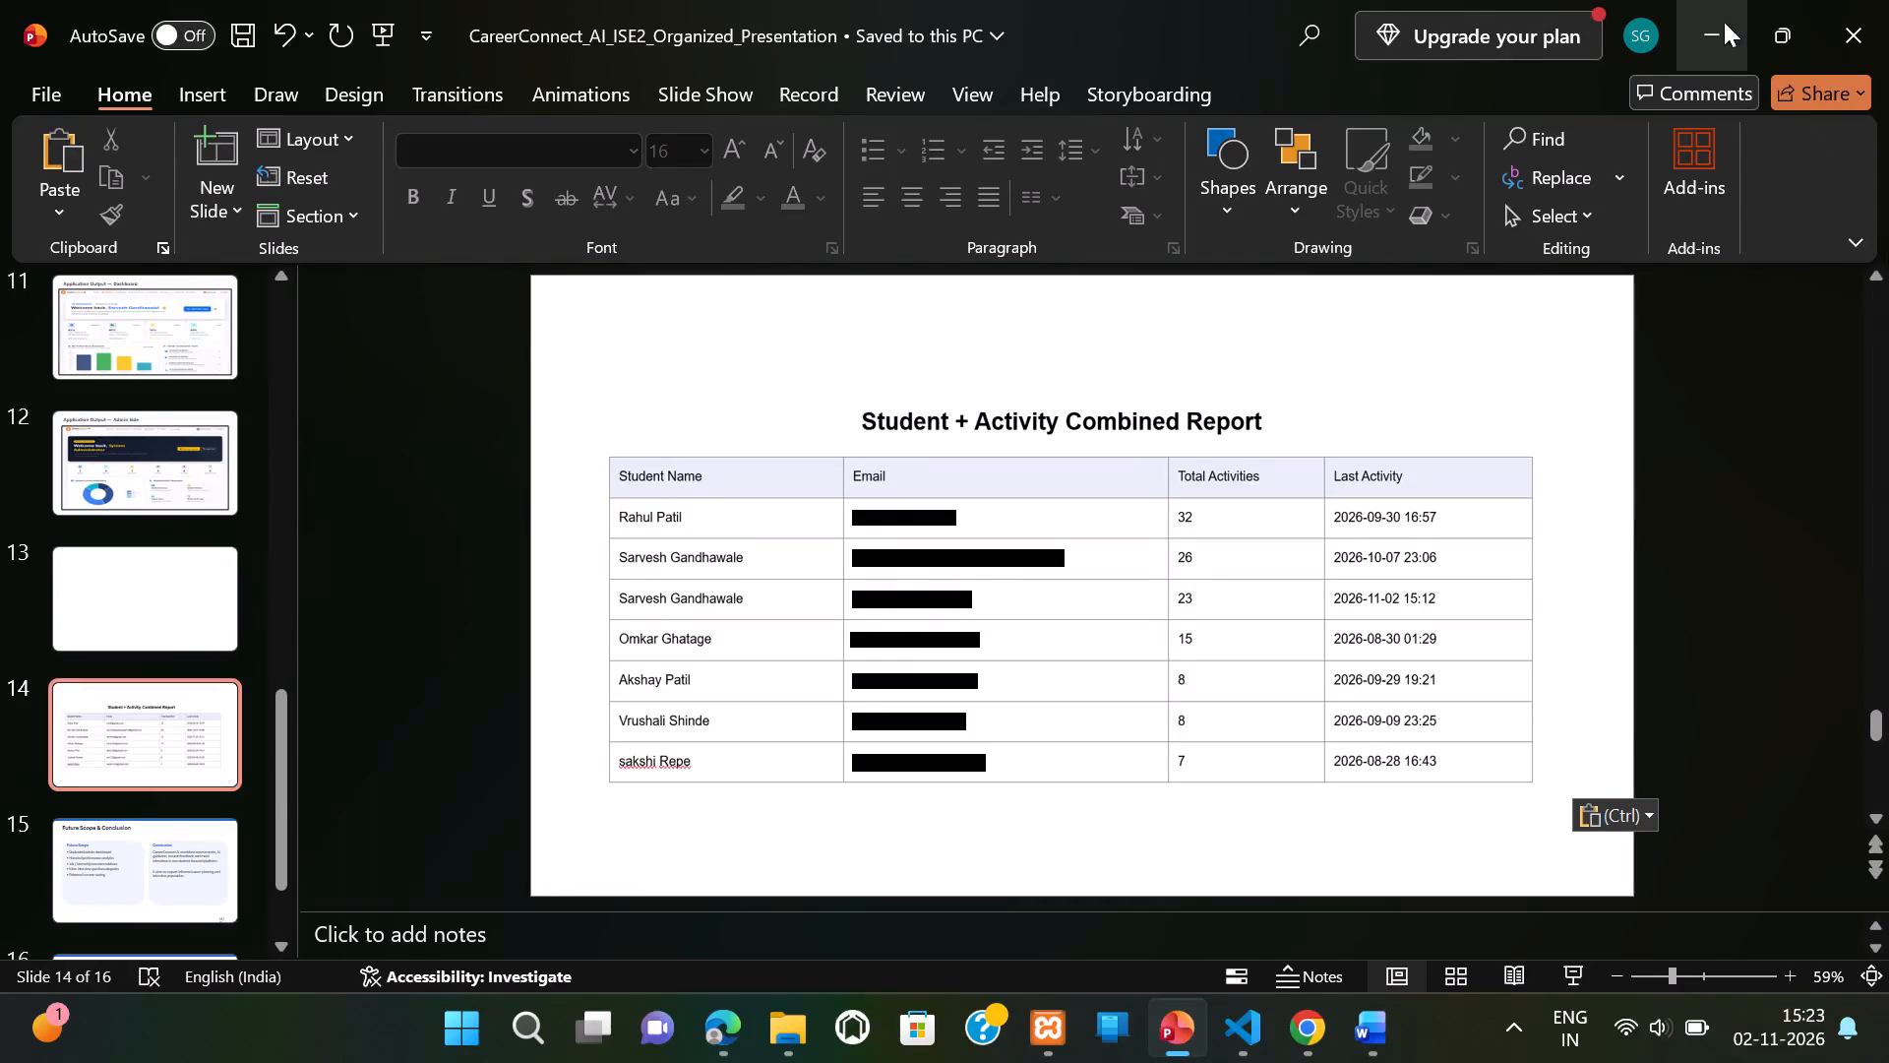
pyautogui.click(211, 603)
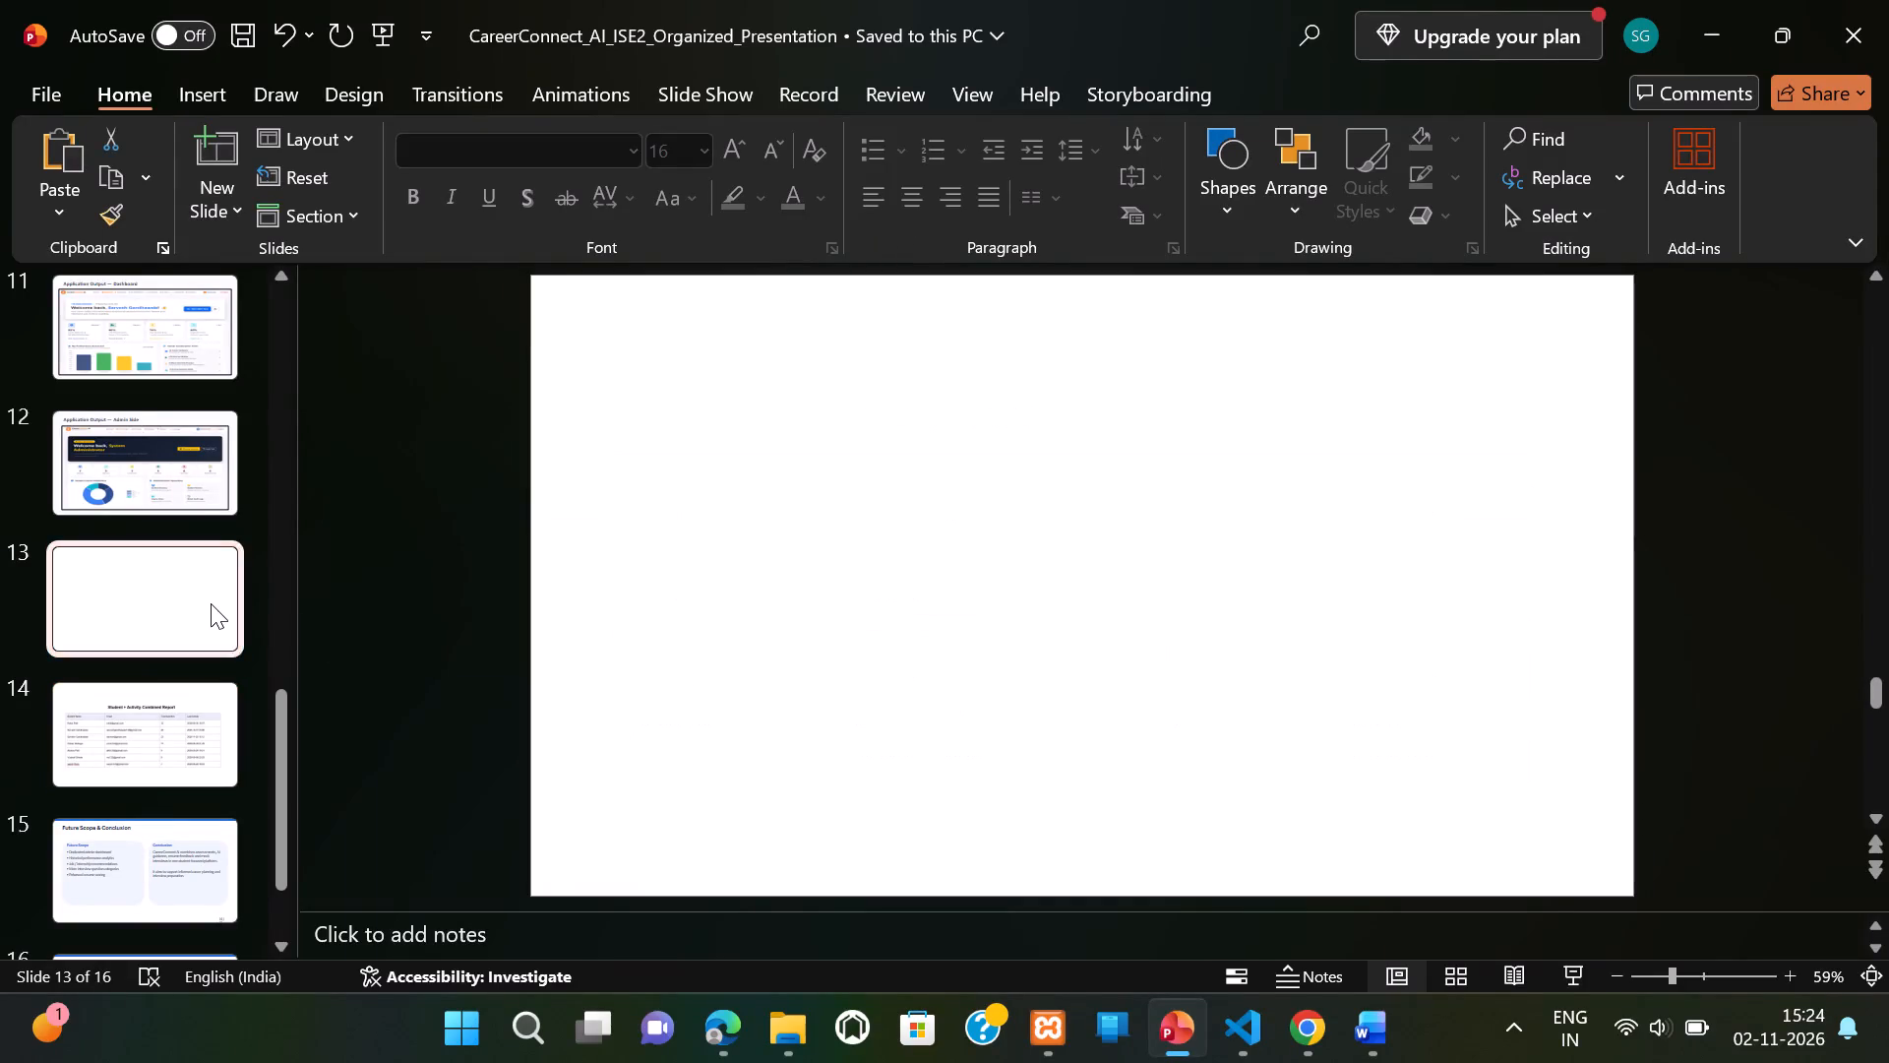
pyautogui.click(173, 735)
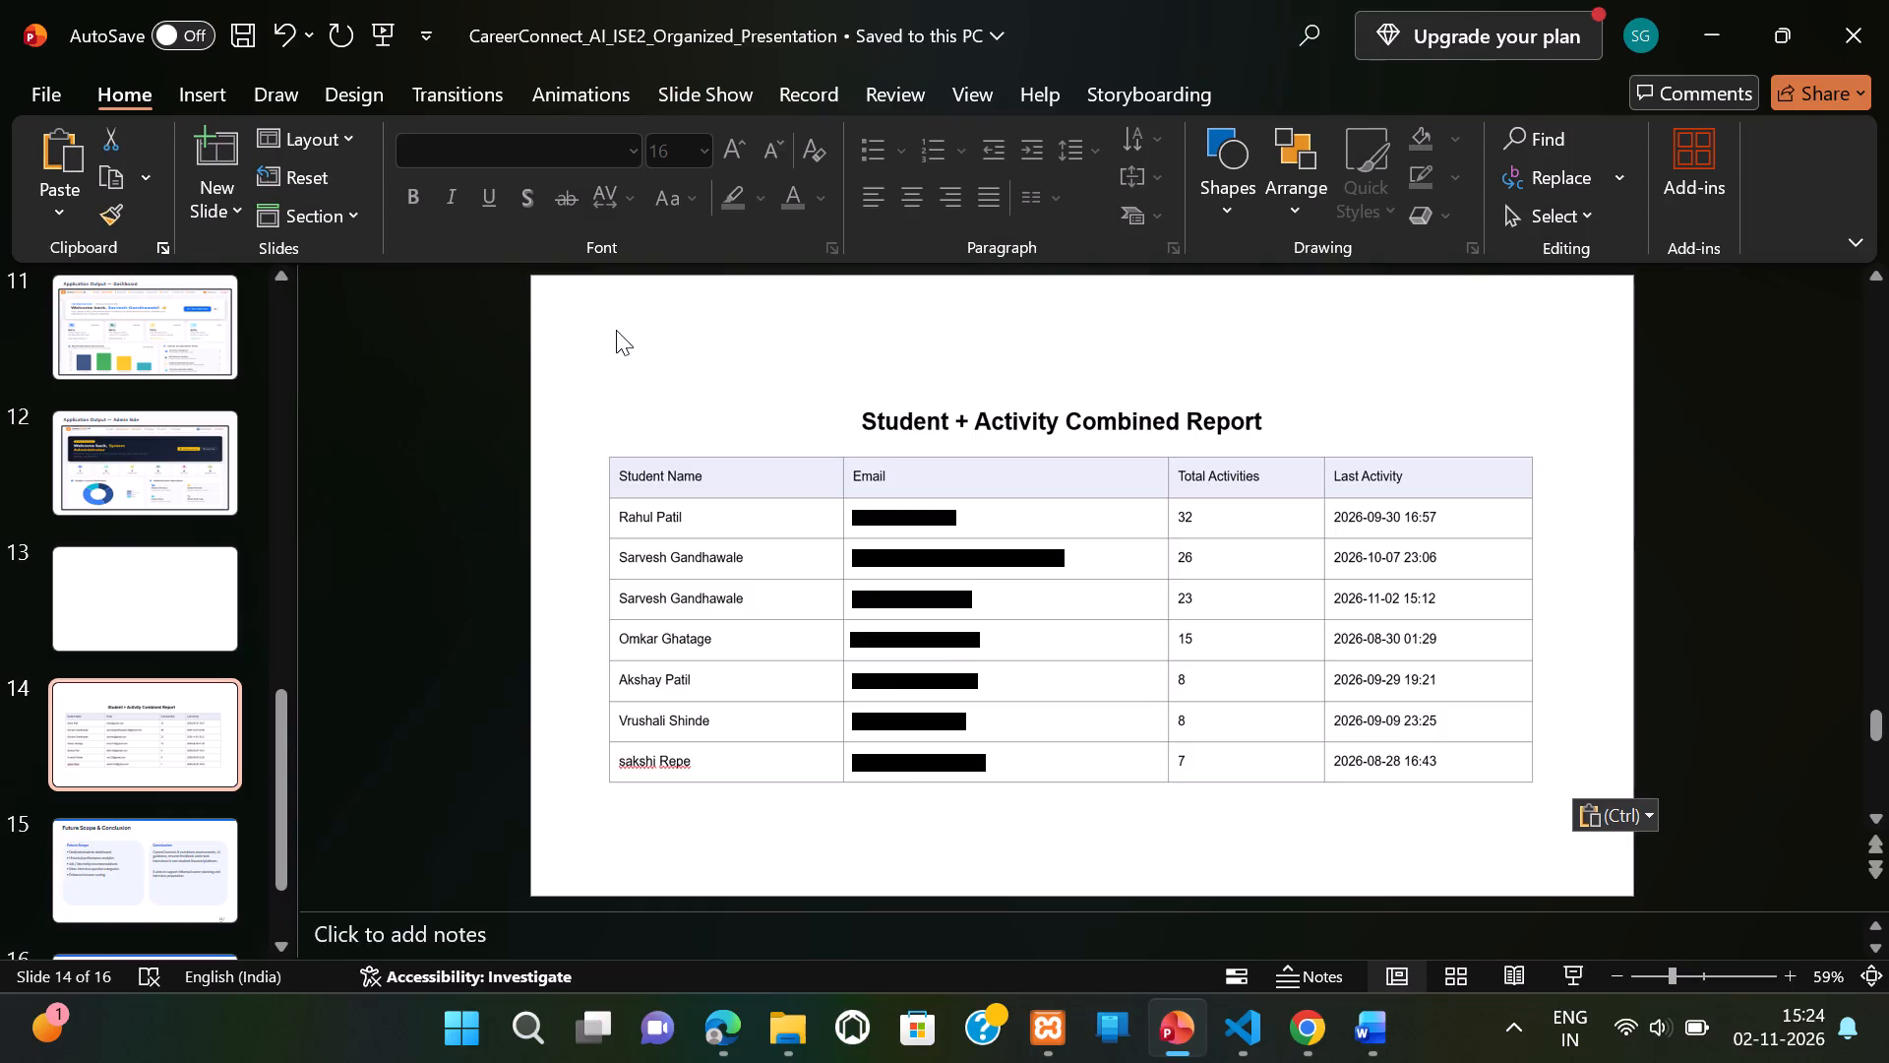
# Switch to the Audit_Trail_Table_Reports document in Word and insert a blank line above and below the Module Activity Report heading.
pyautogui.hotkey('alt', 'Tab')
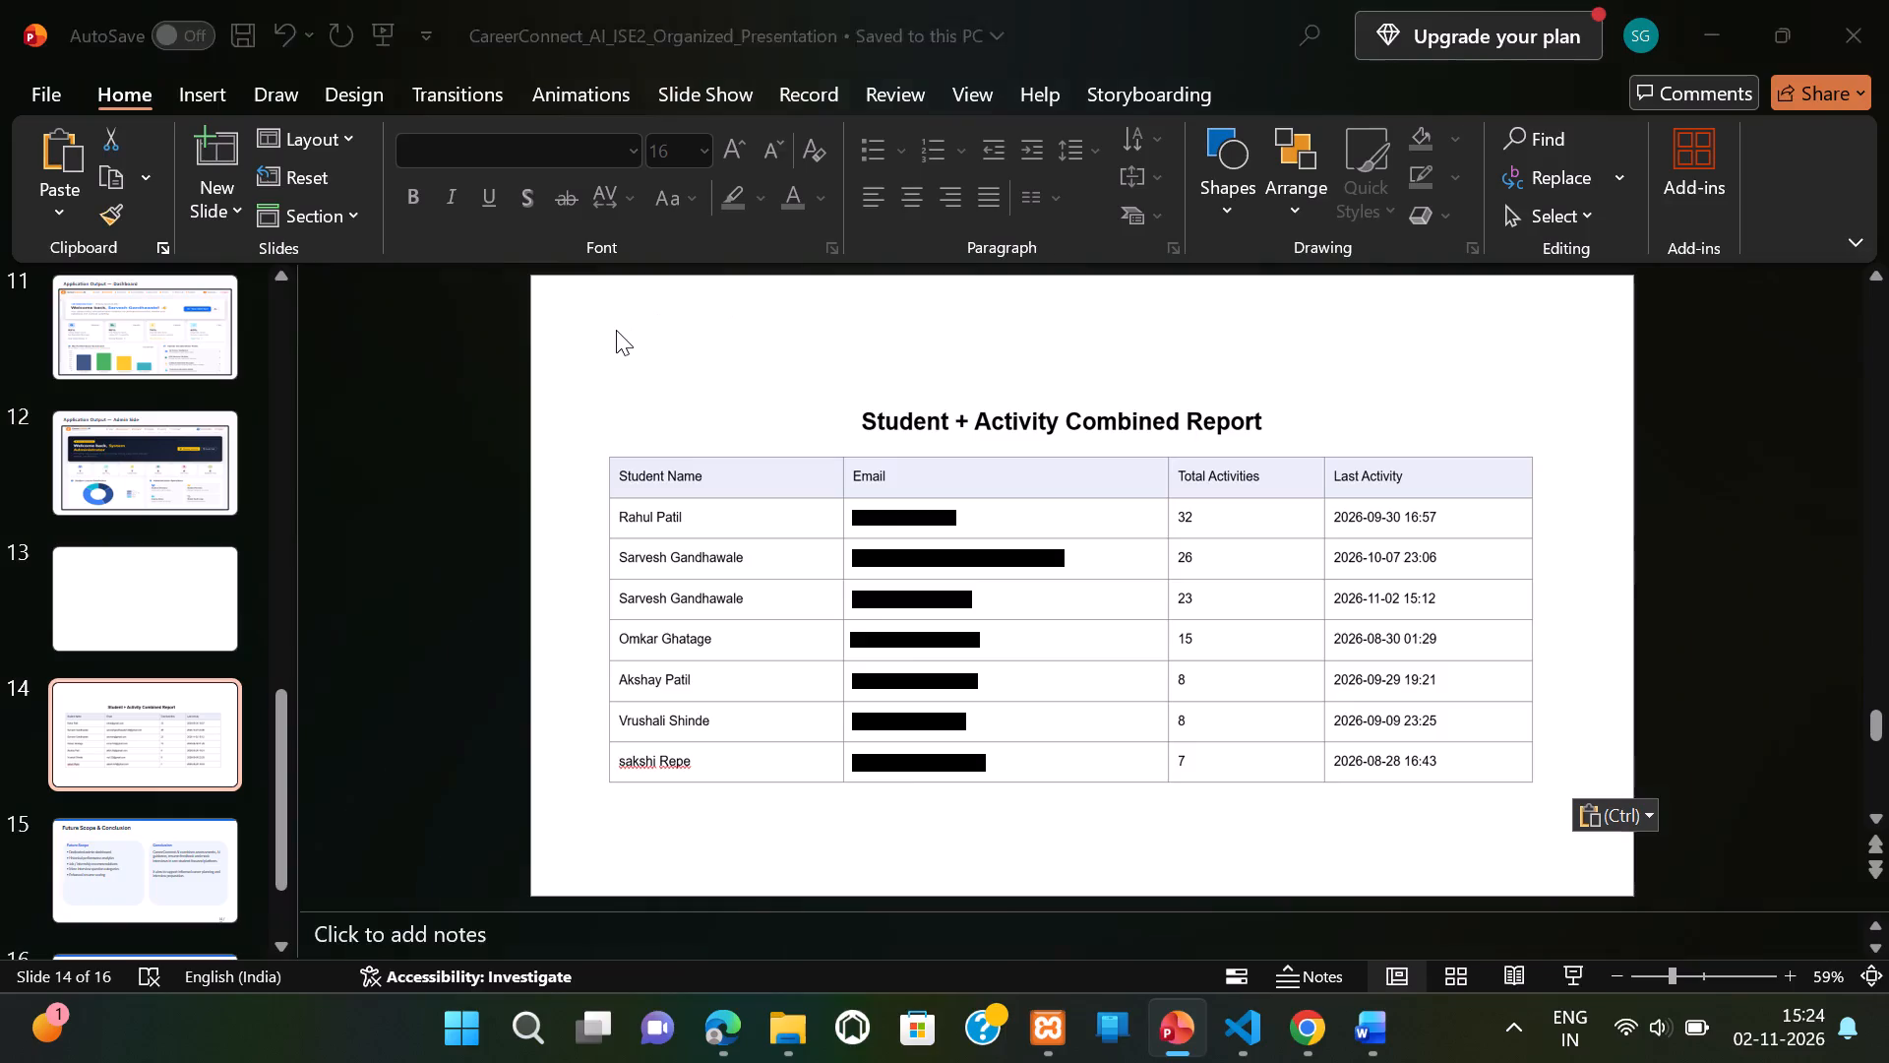
pyautogui.scroll(-2, 1012, 364)
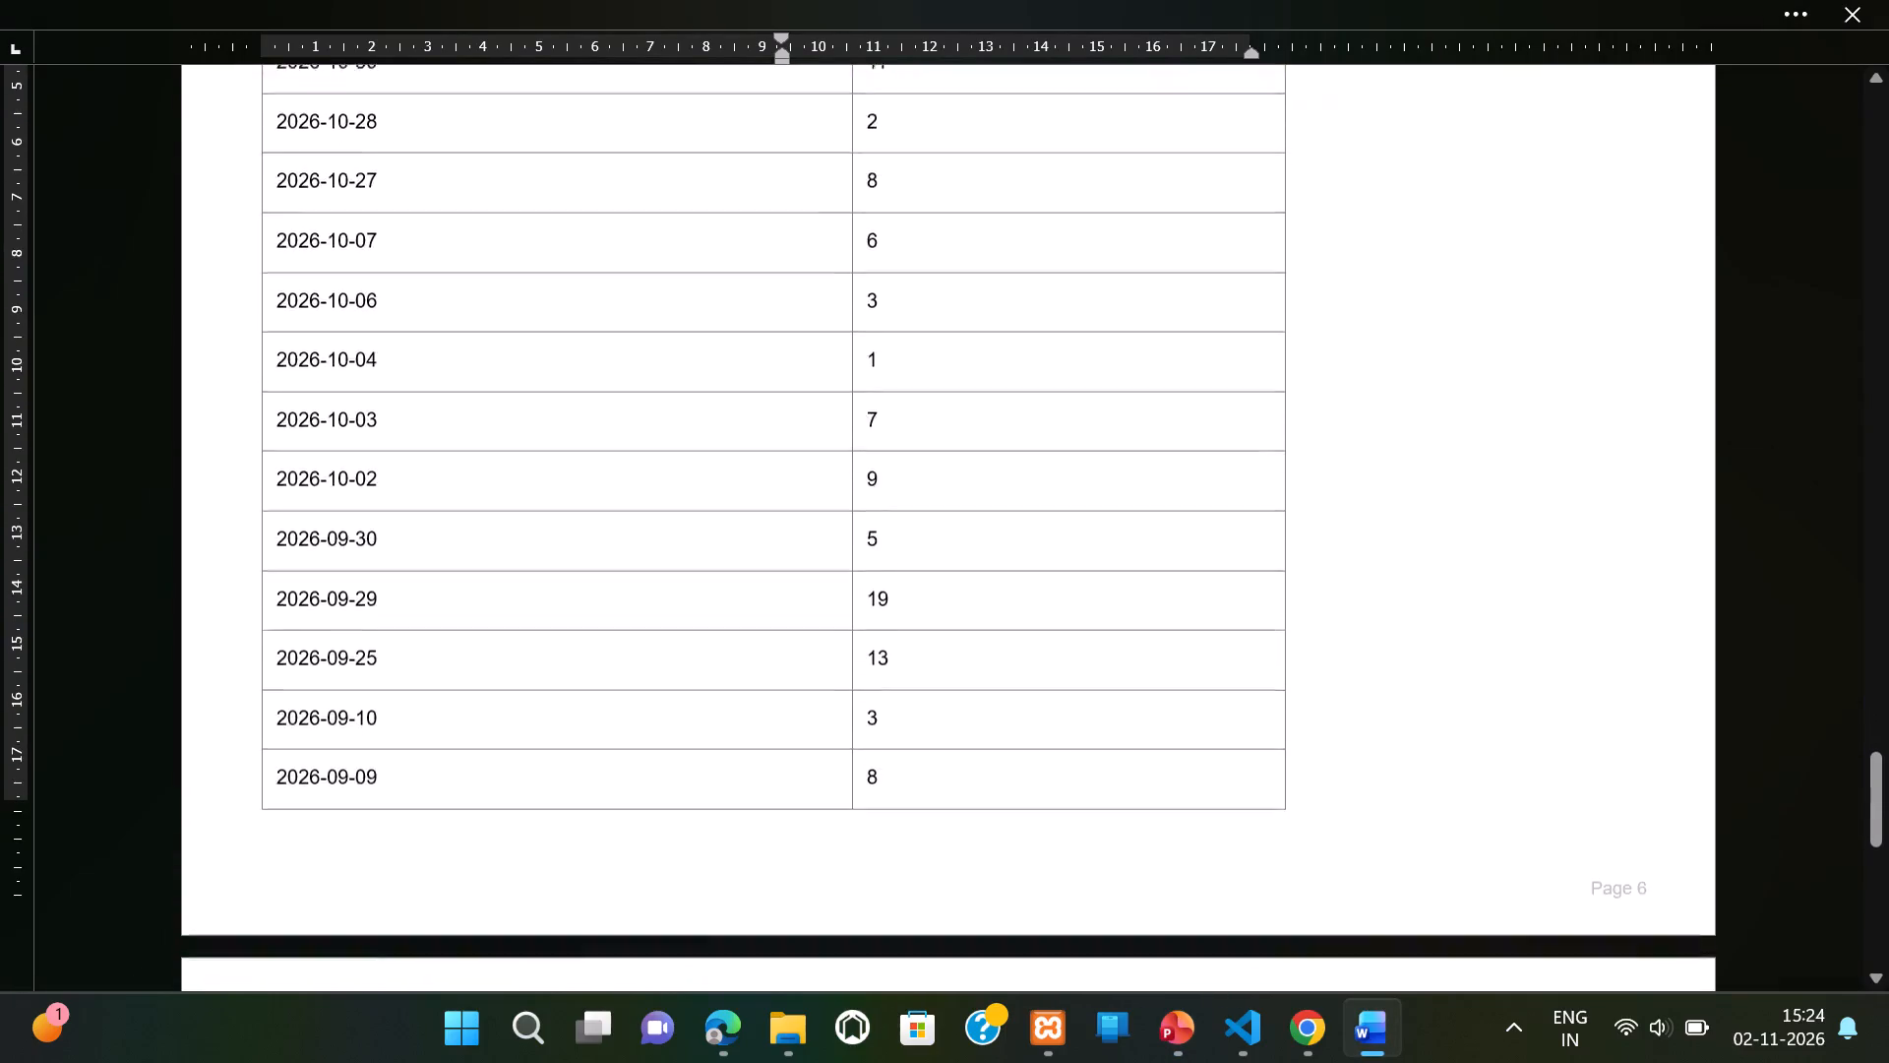
pyautogui.scroll(10, 1012, 364)
pyautogui.scroll(-3, 1012, 364)
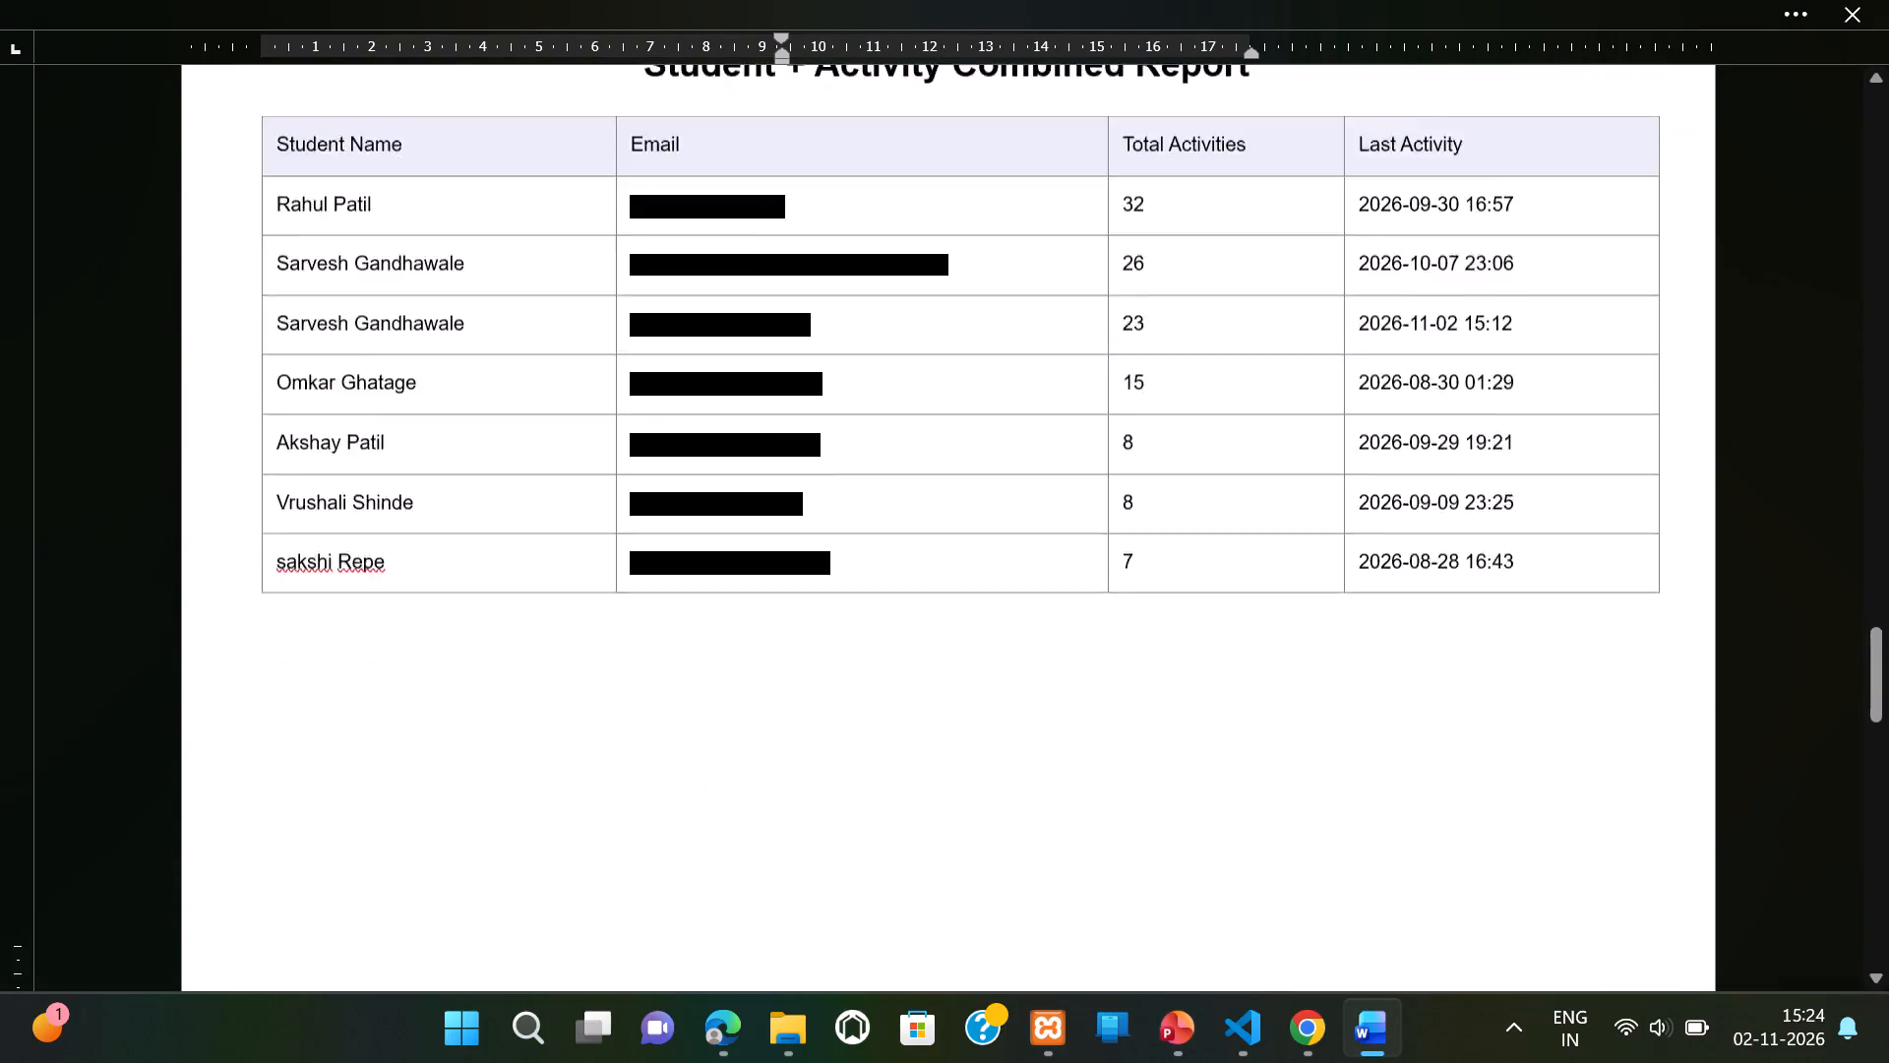
pyautogui.scroll(-10, 1012, 364)
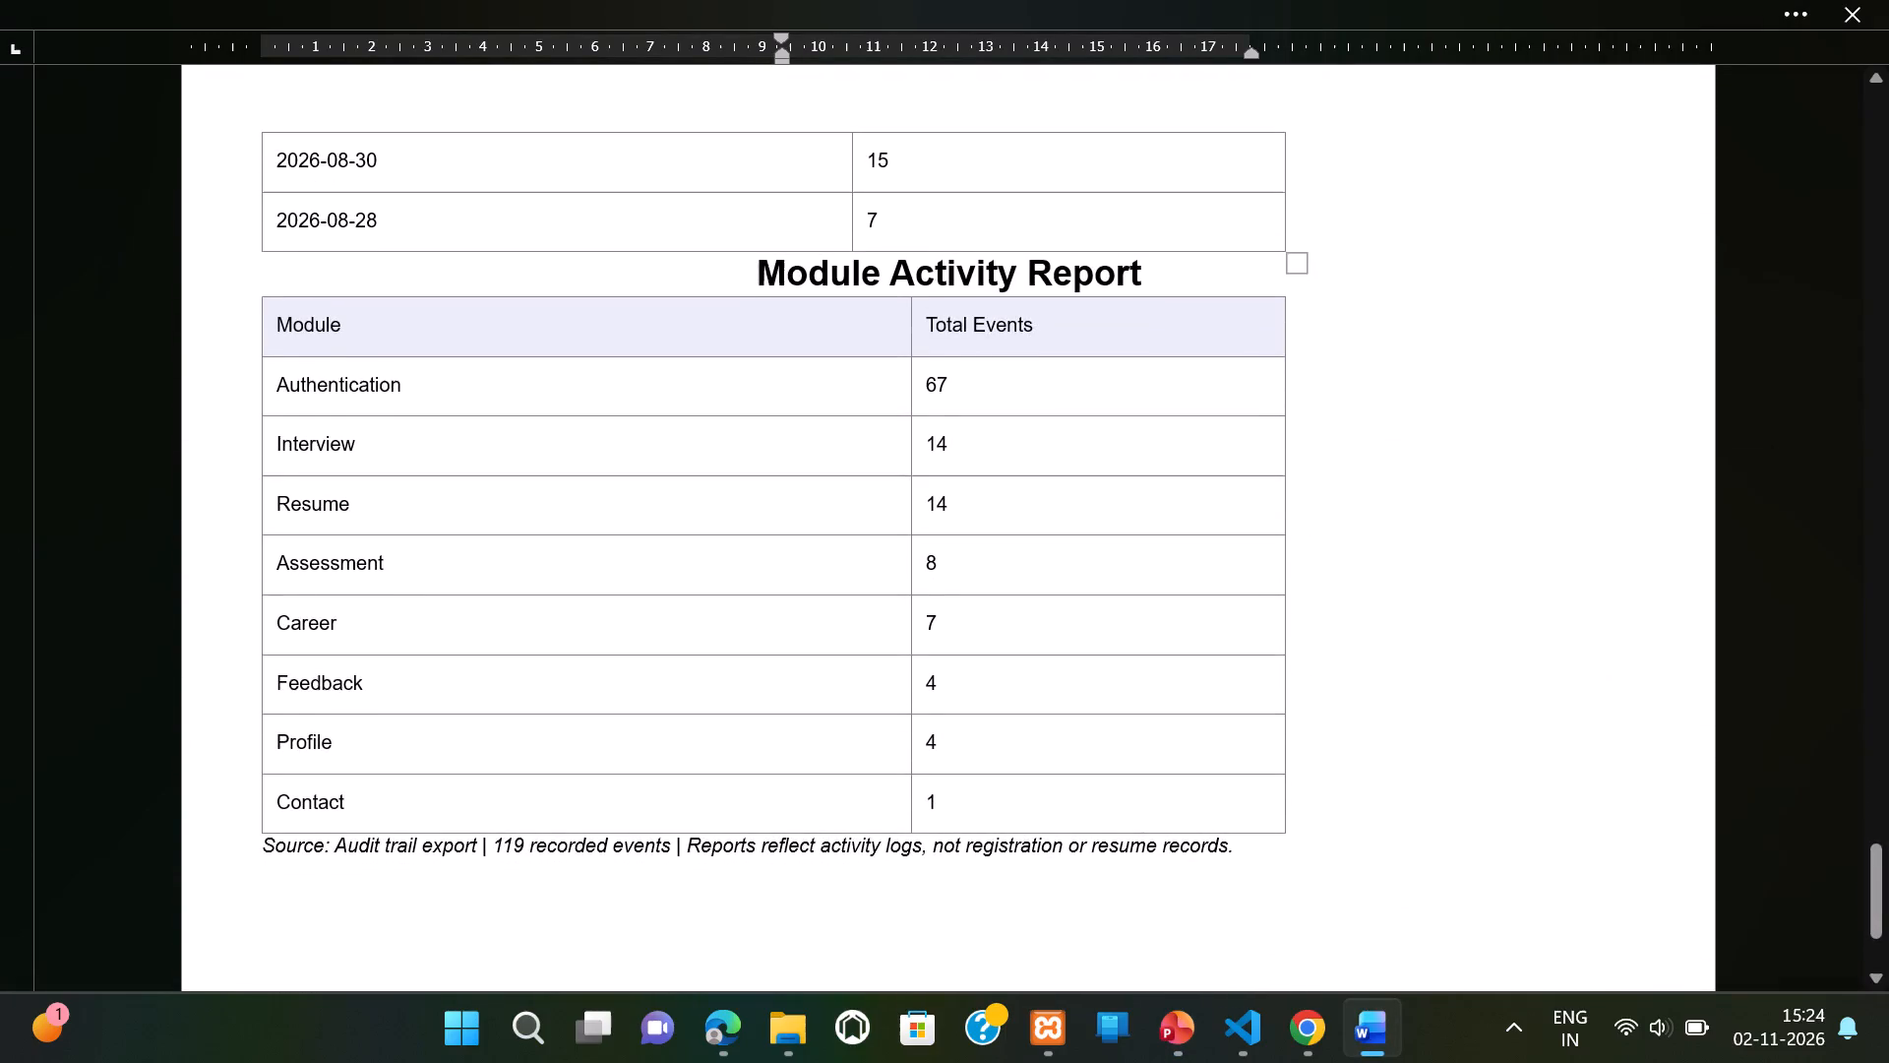
pyautogui.click(750, 264)
pyautogui.press('Return')
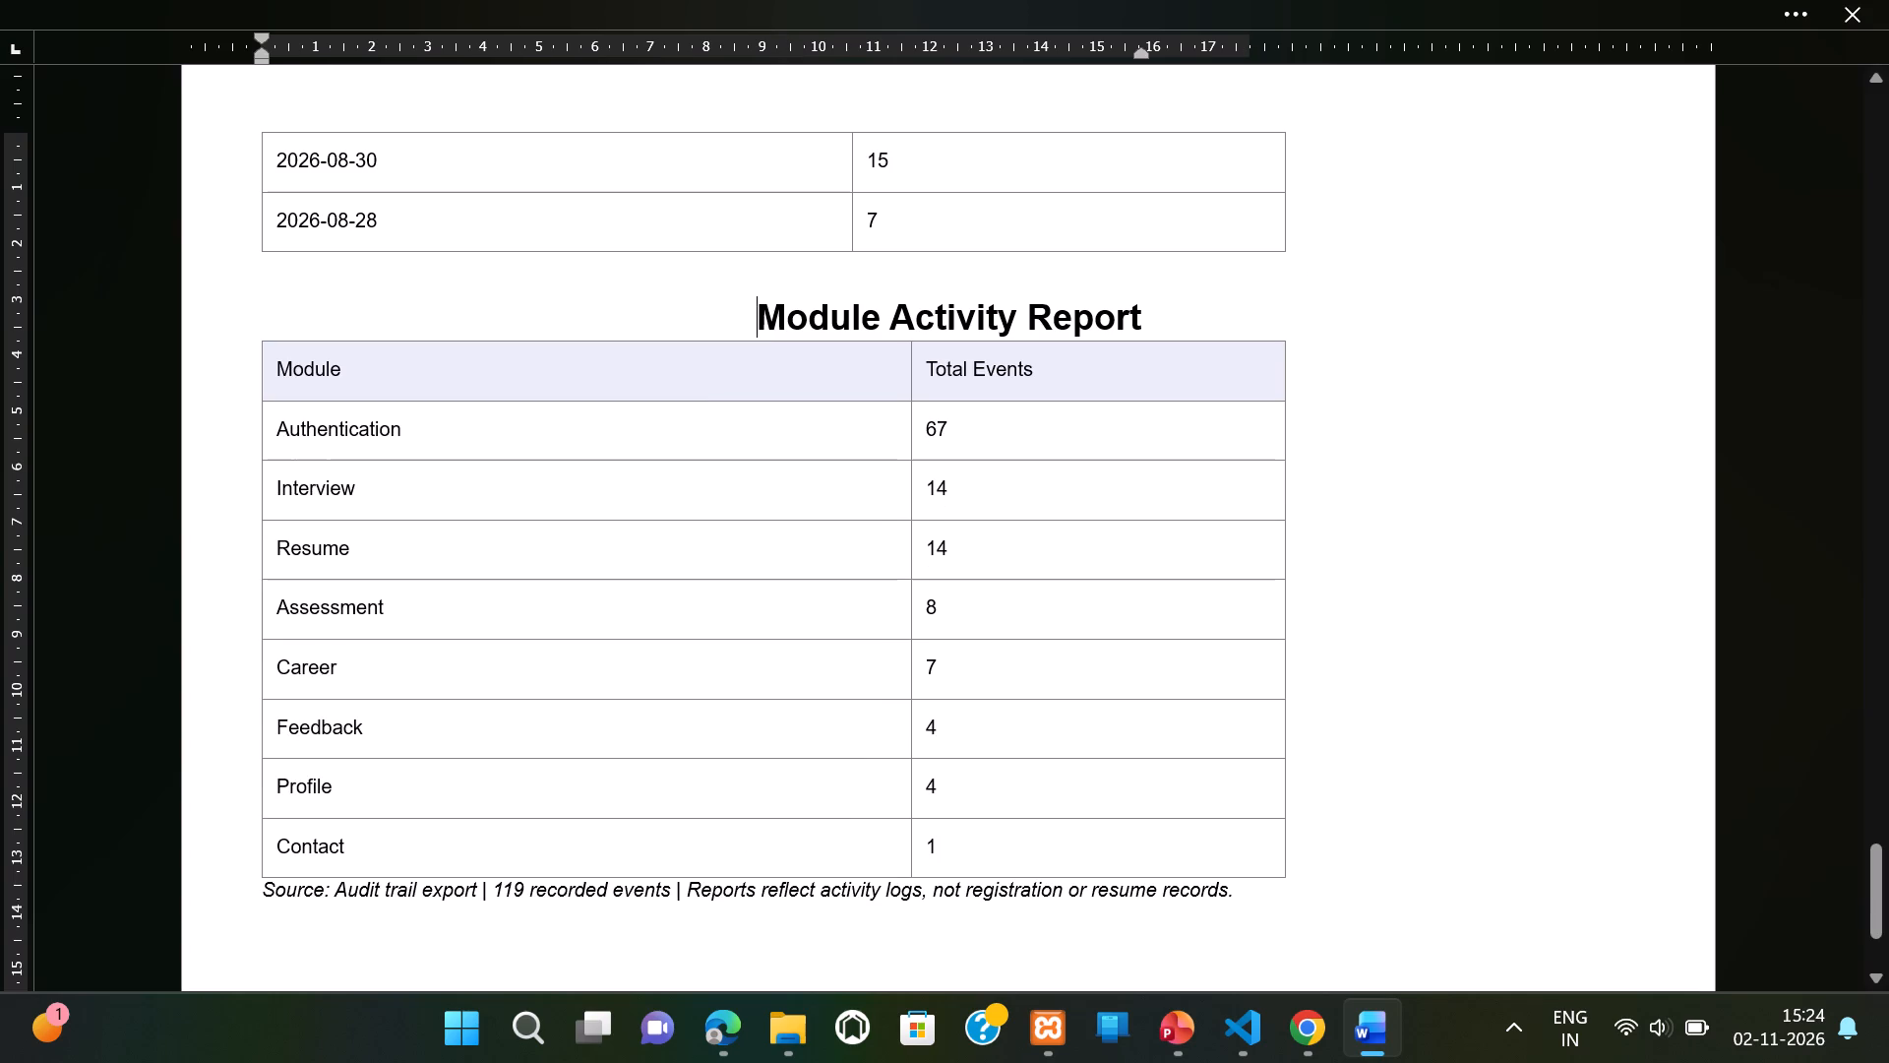
pyautogui.click(1156, 317)
pyautogui.press('Return')
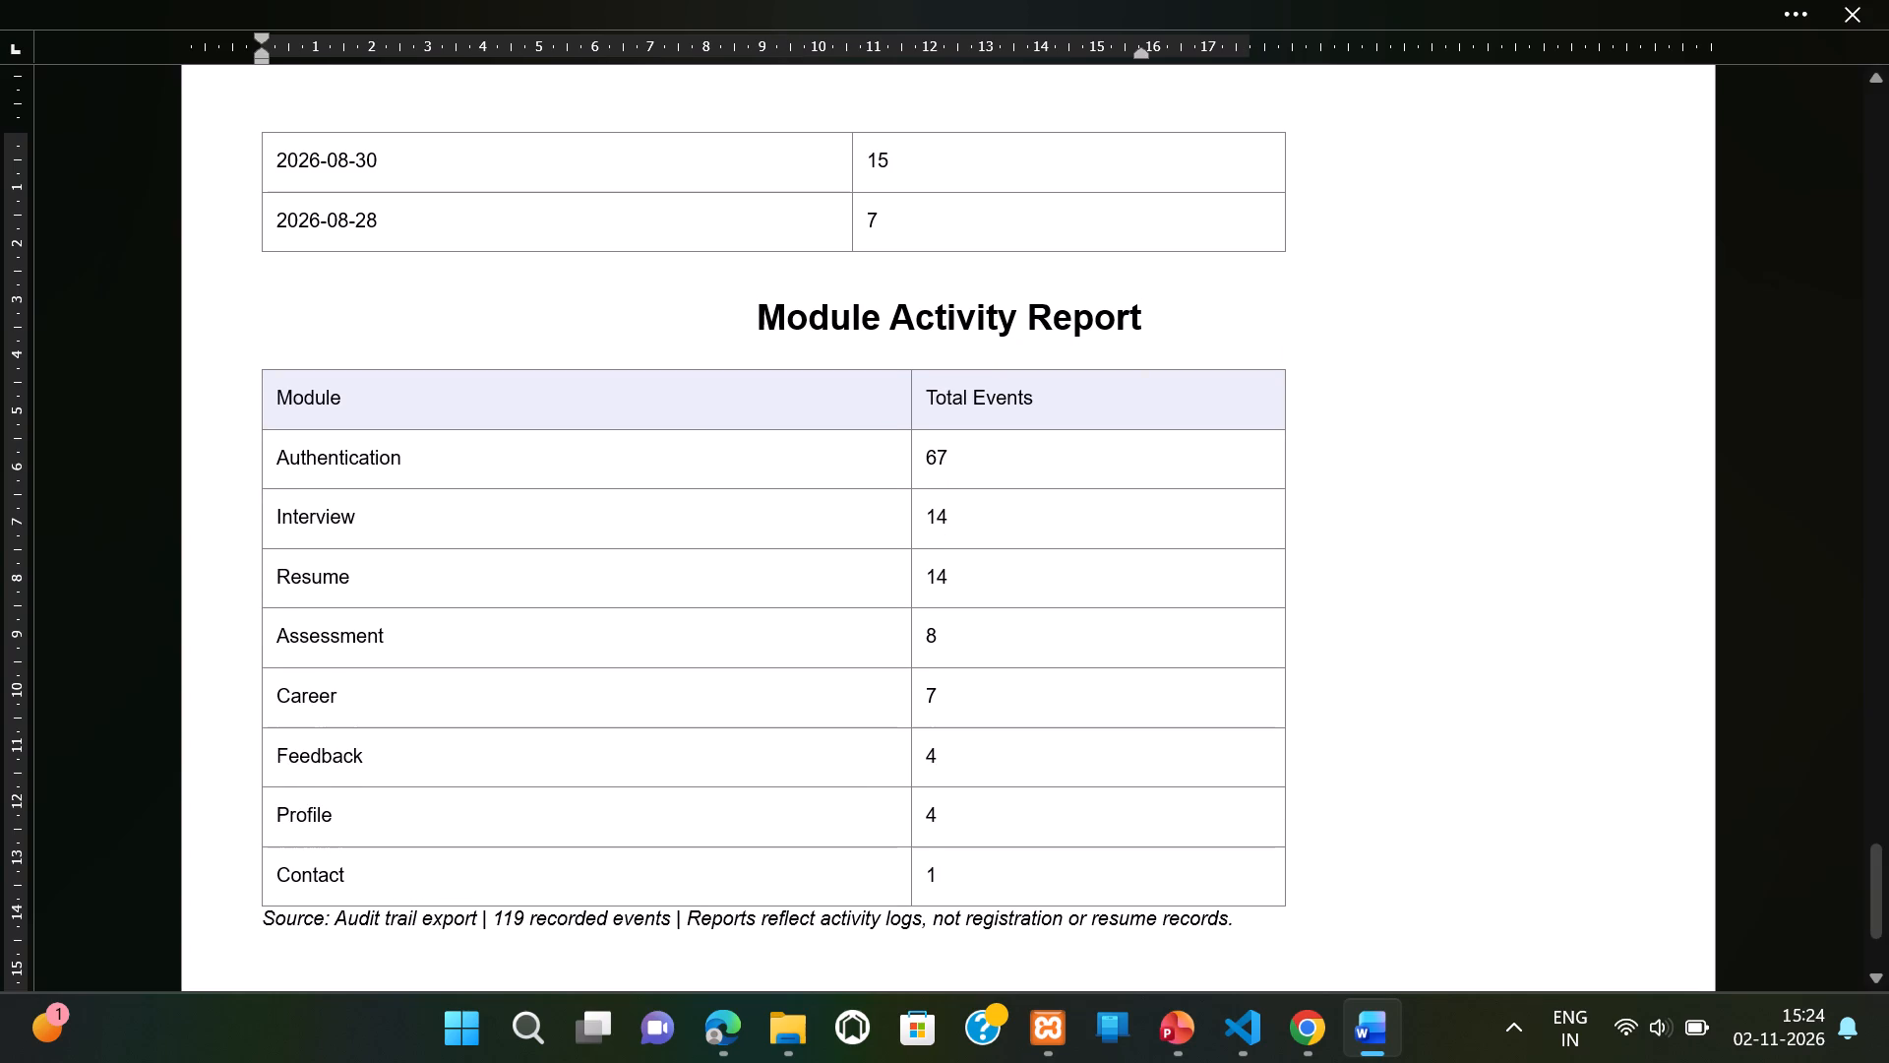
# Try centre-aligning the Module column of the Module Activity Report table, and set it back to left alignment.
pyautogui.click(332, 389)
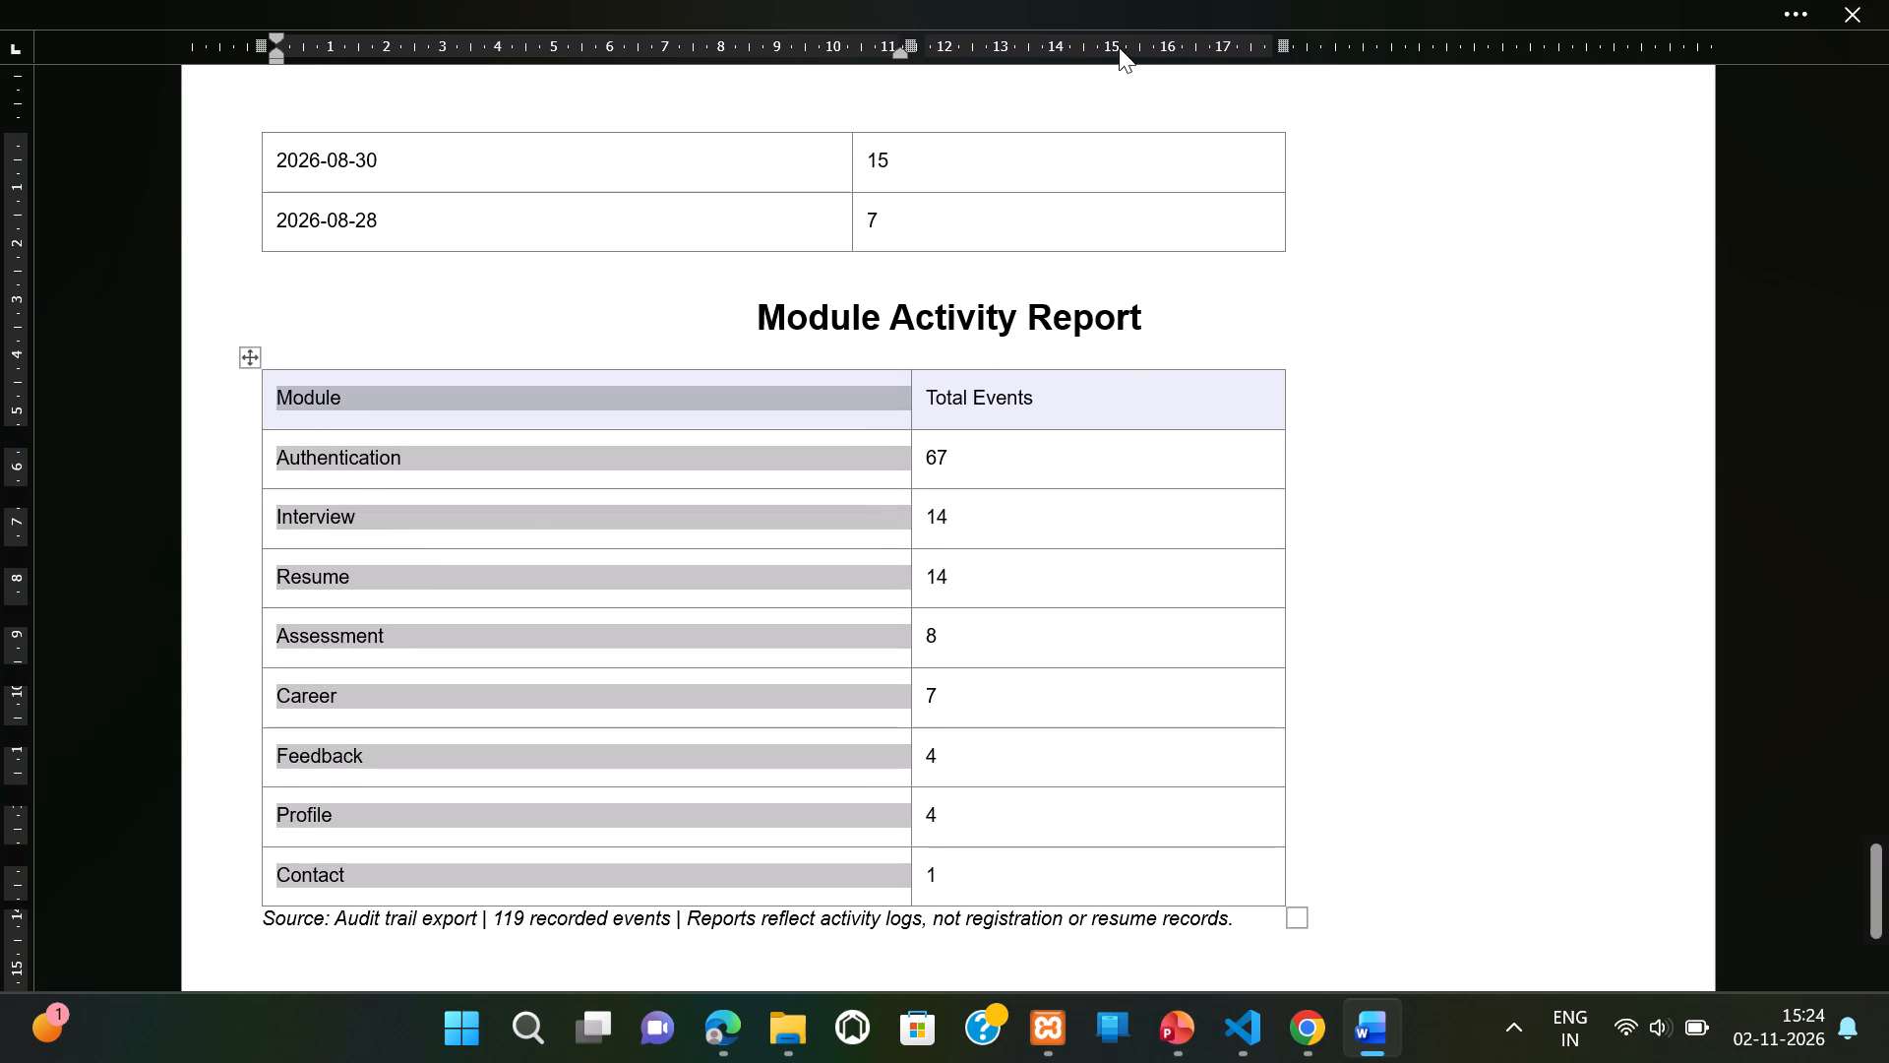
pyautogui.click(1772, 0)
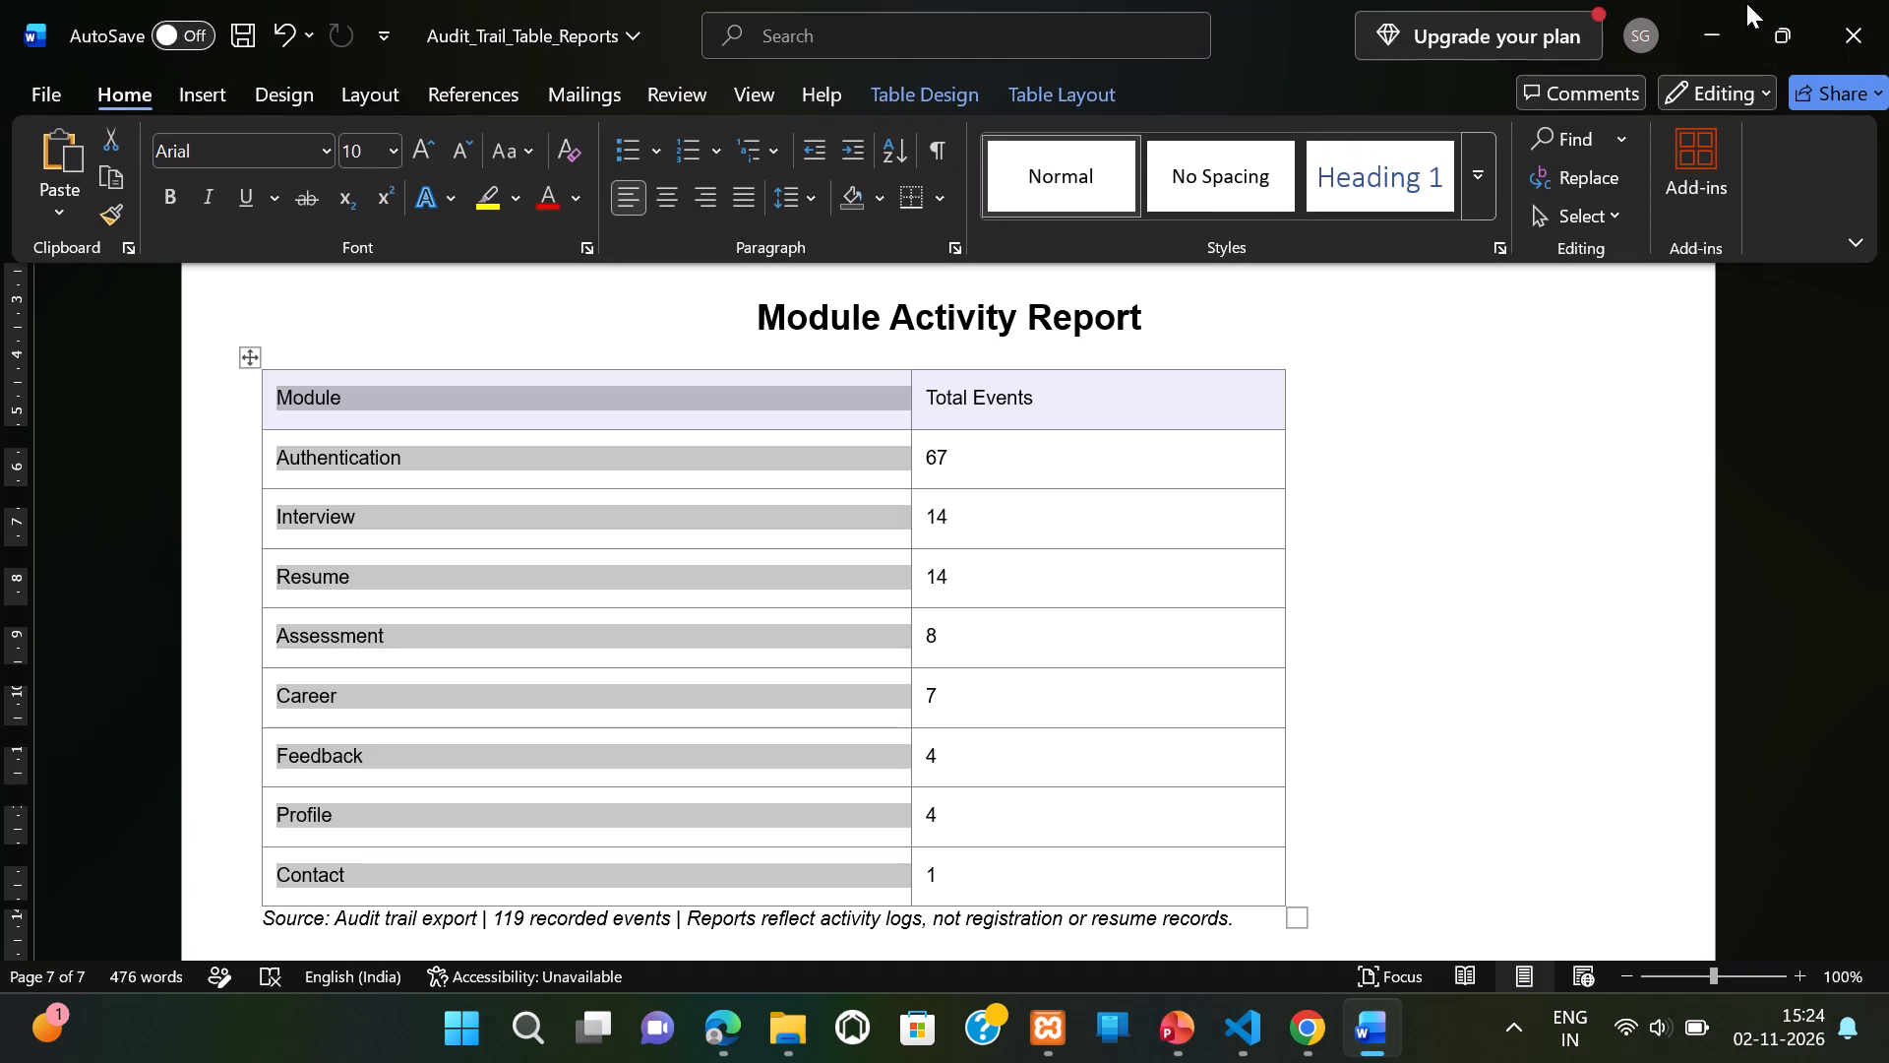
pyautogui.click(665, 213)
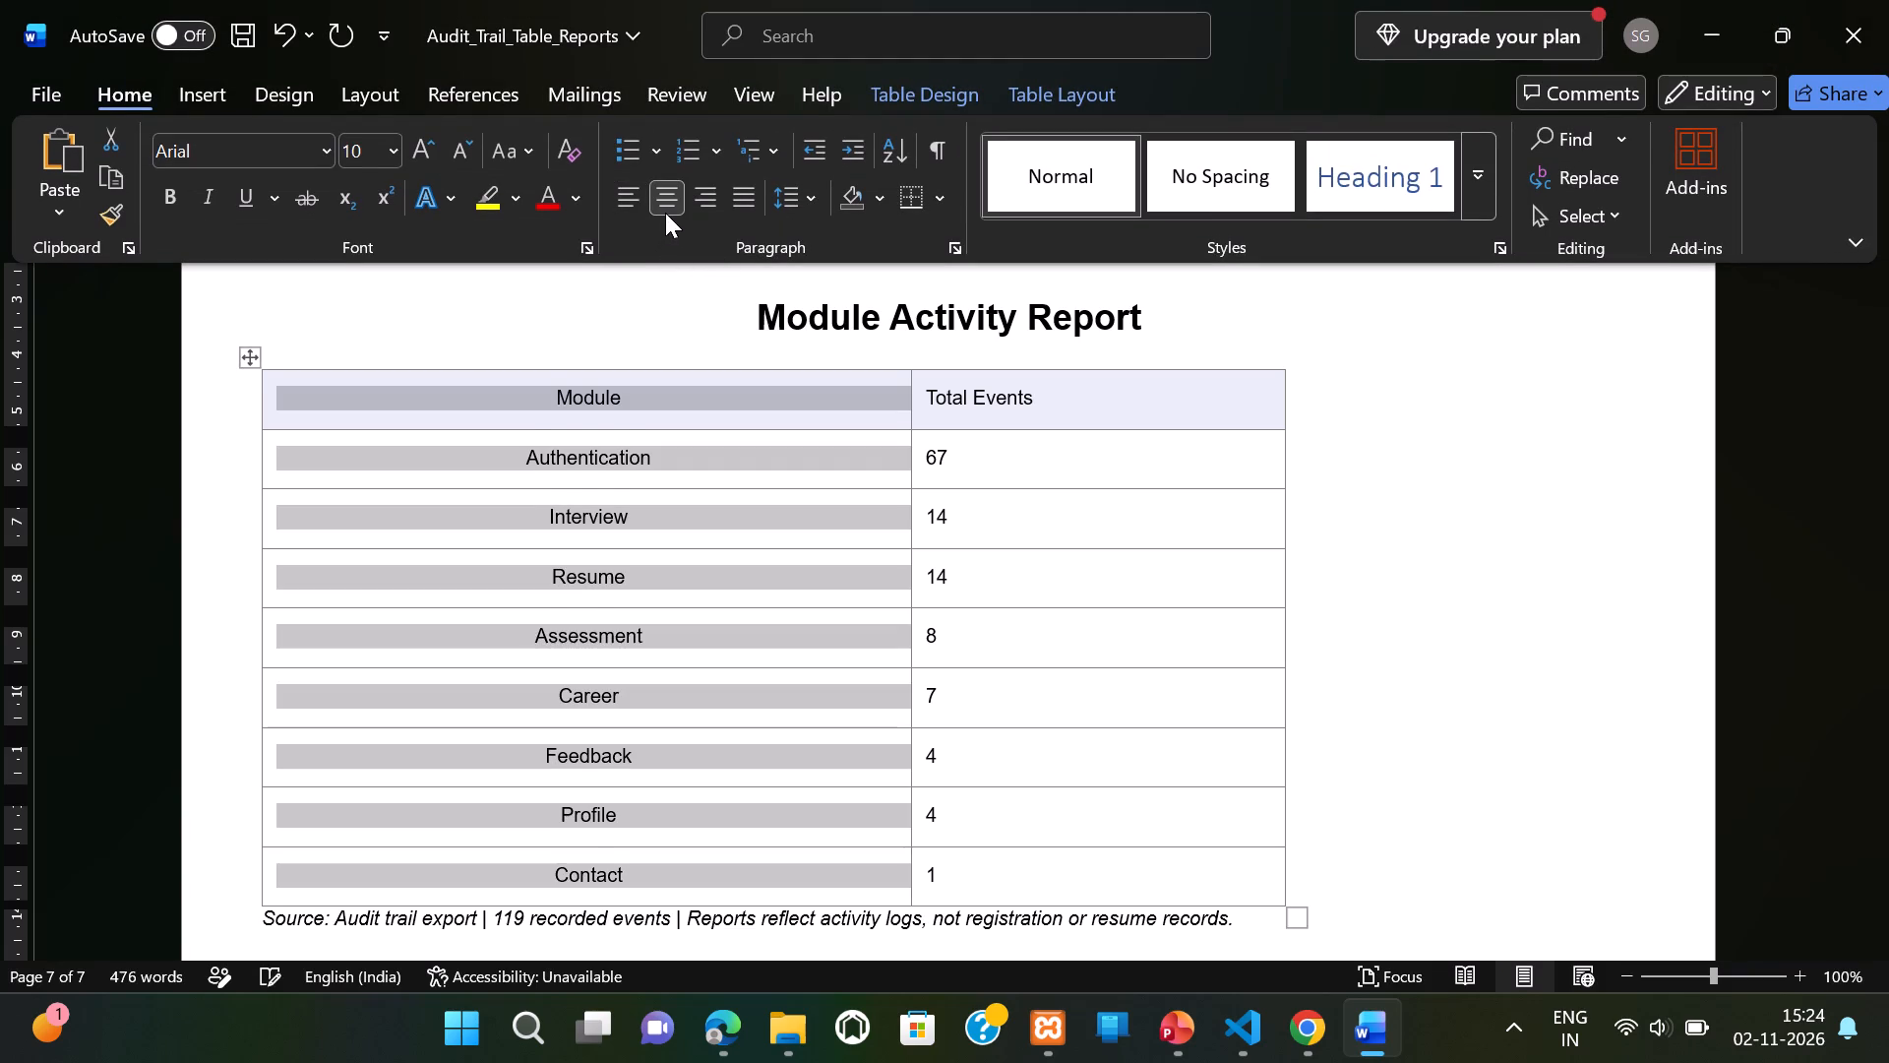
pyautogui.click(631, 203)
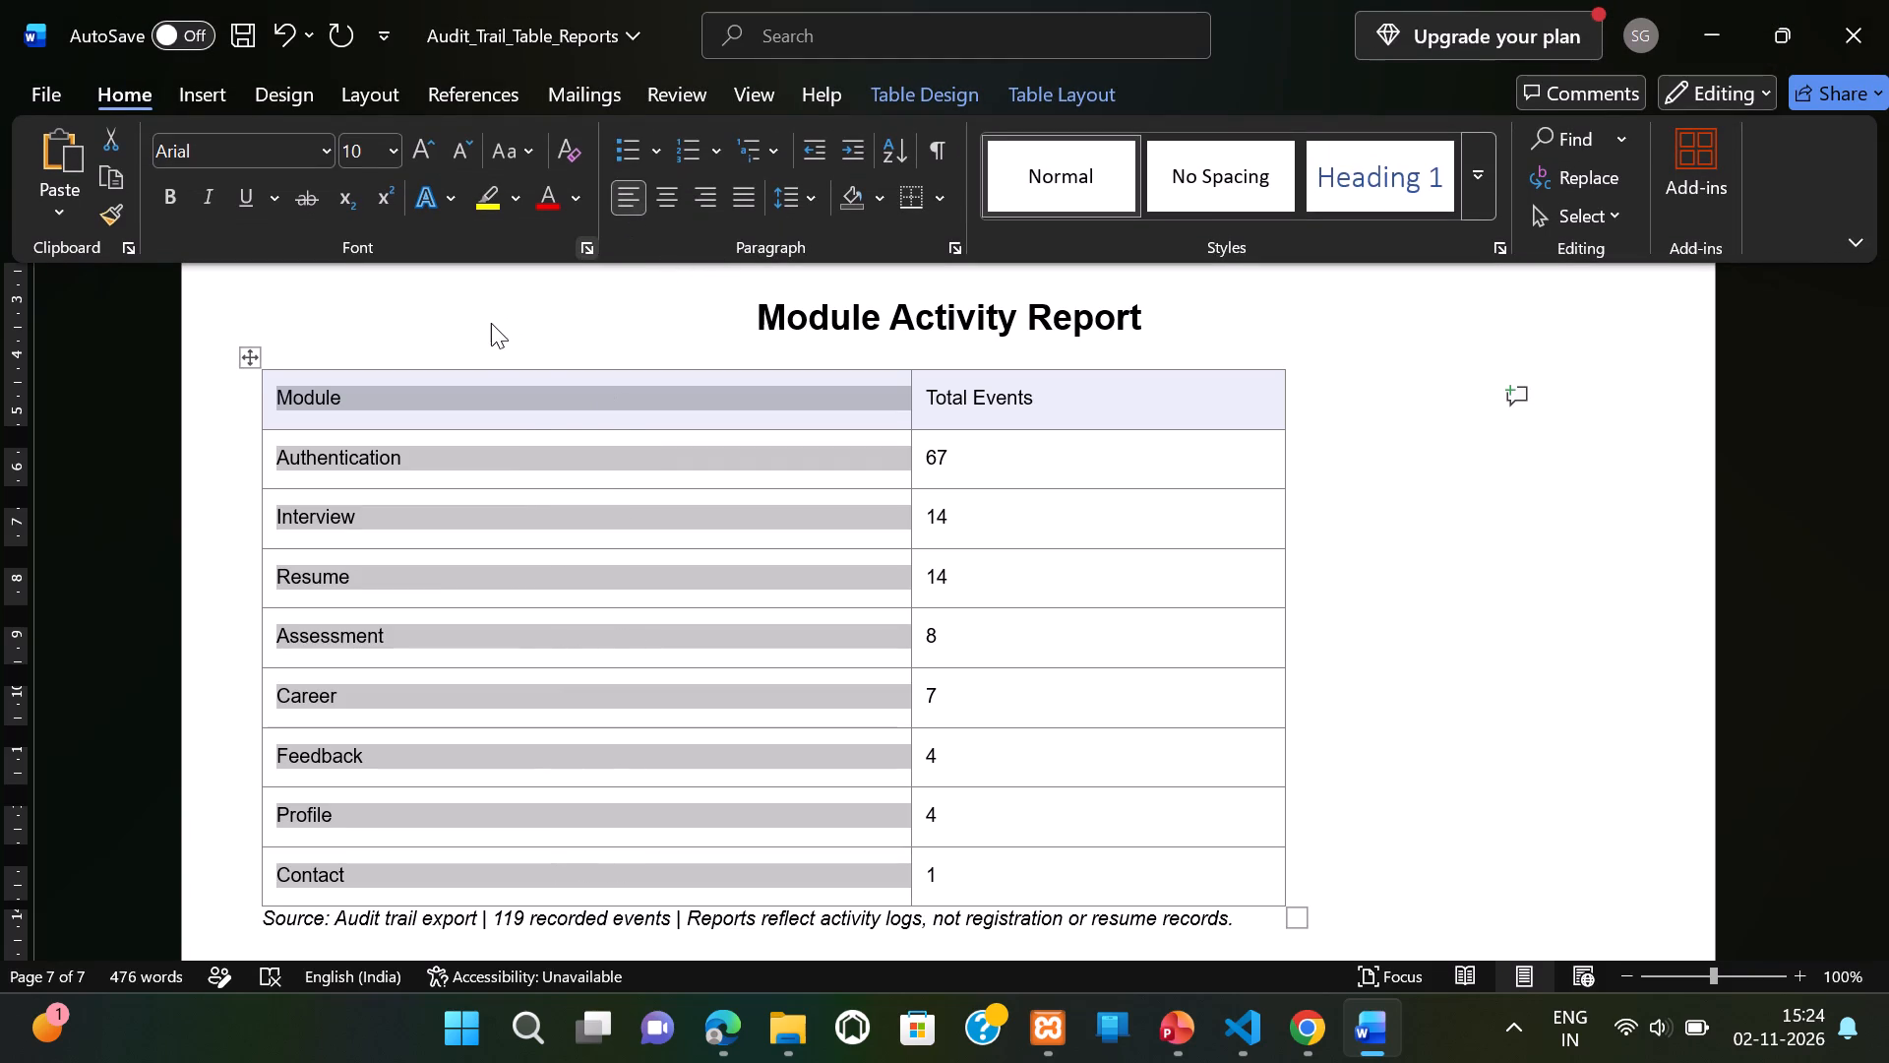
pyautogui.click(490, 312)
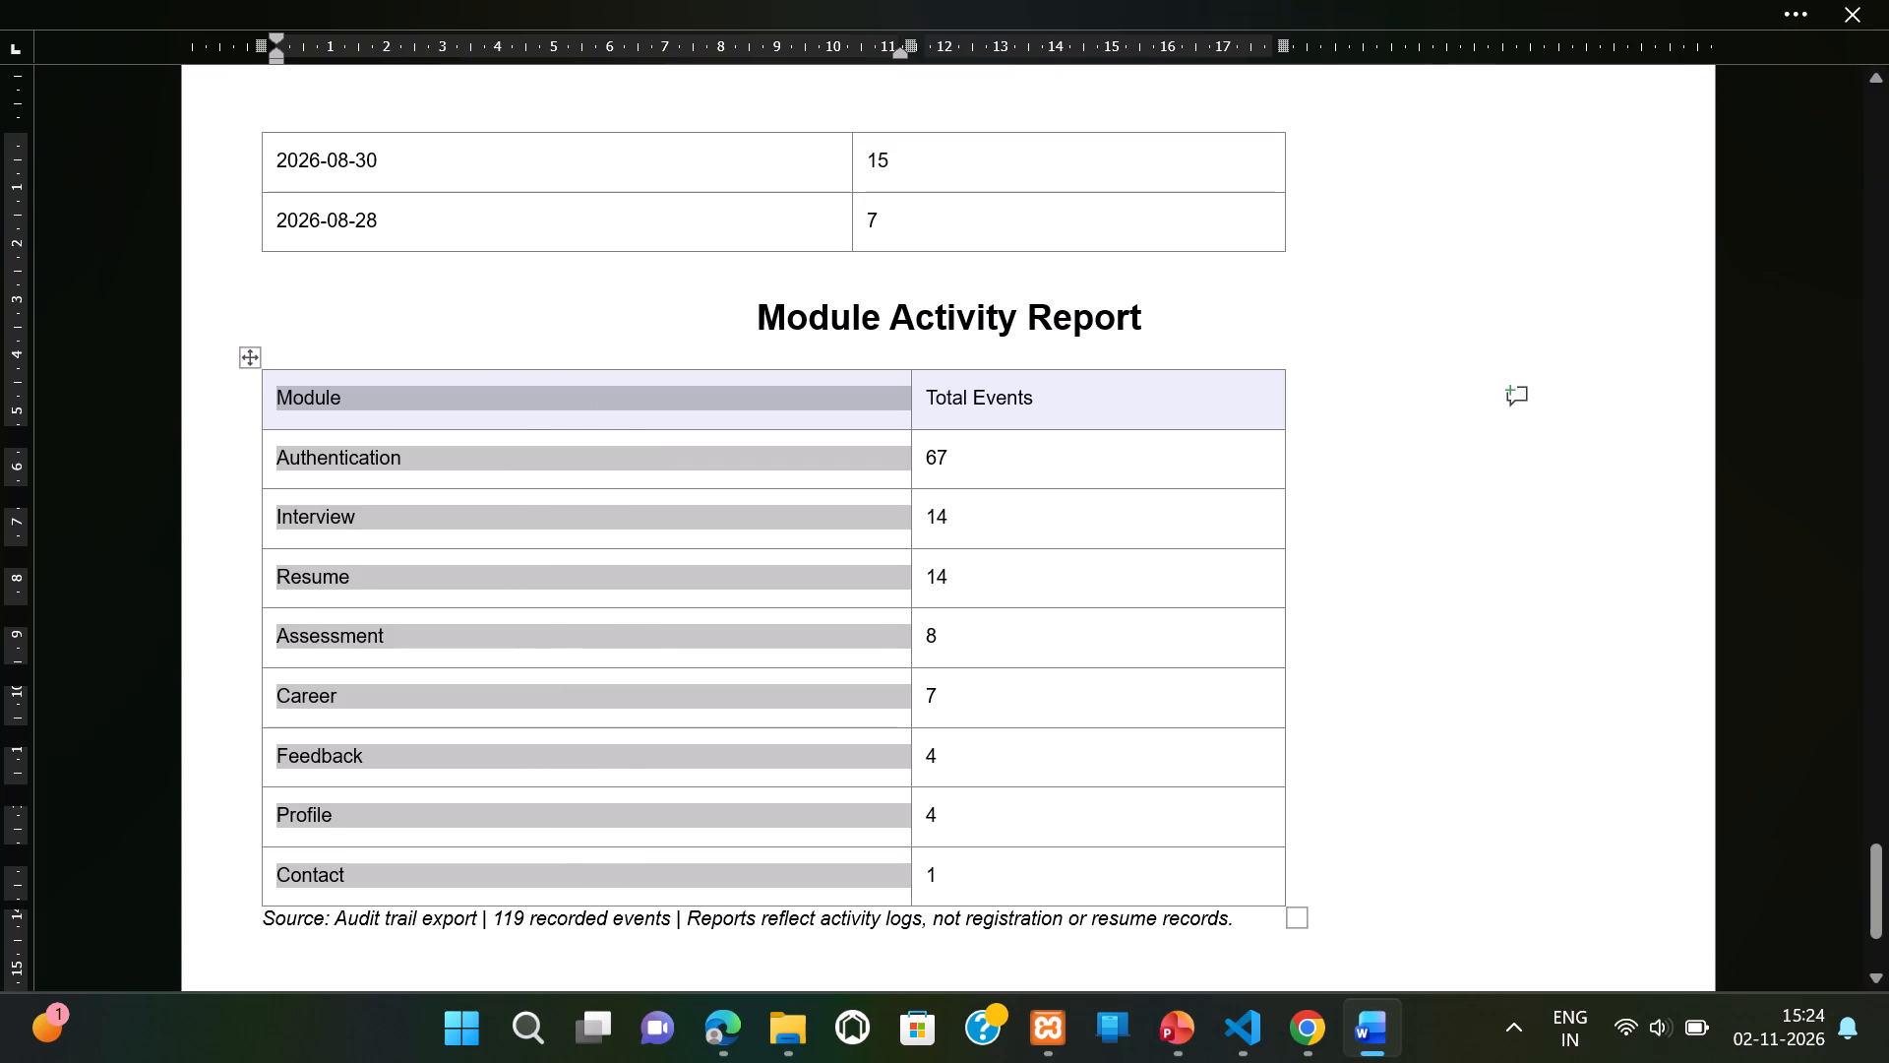
# Remove the extra indent before the Module Activity Report heading so it sits above its table.
pyautogui.click(736, 321)
pyautogui.press('BackSpace')
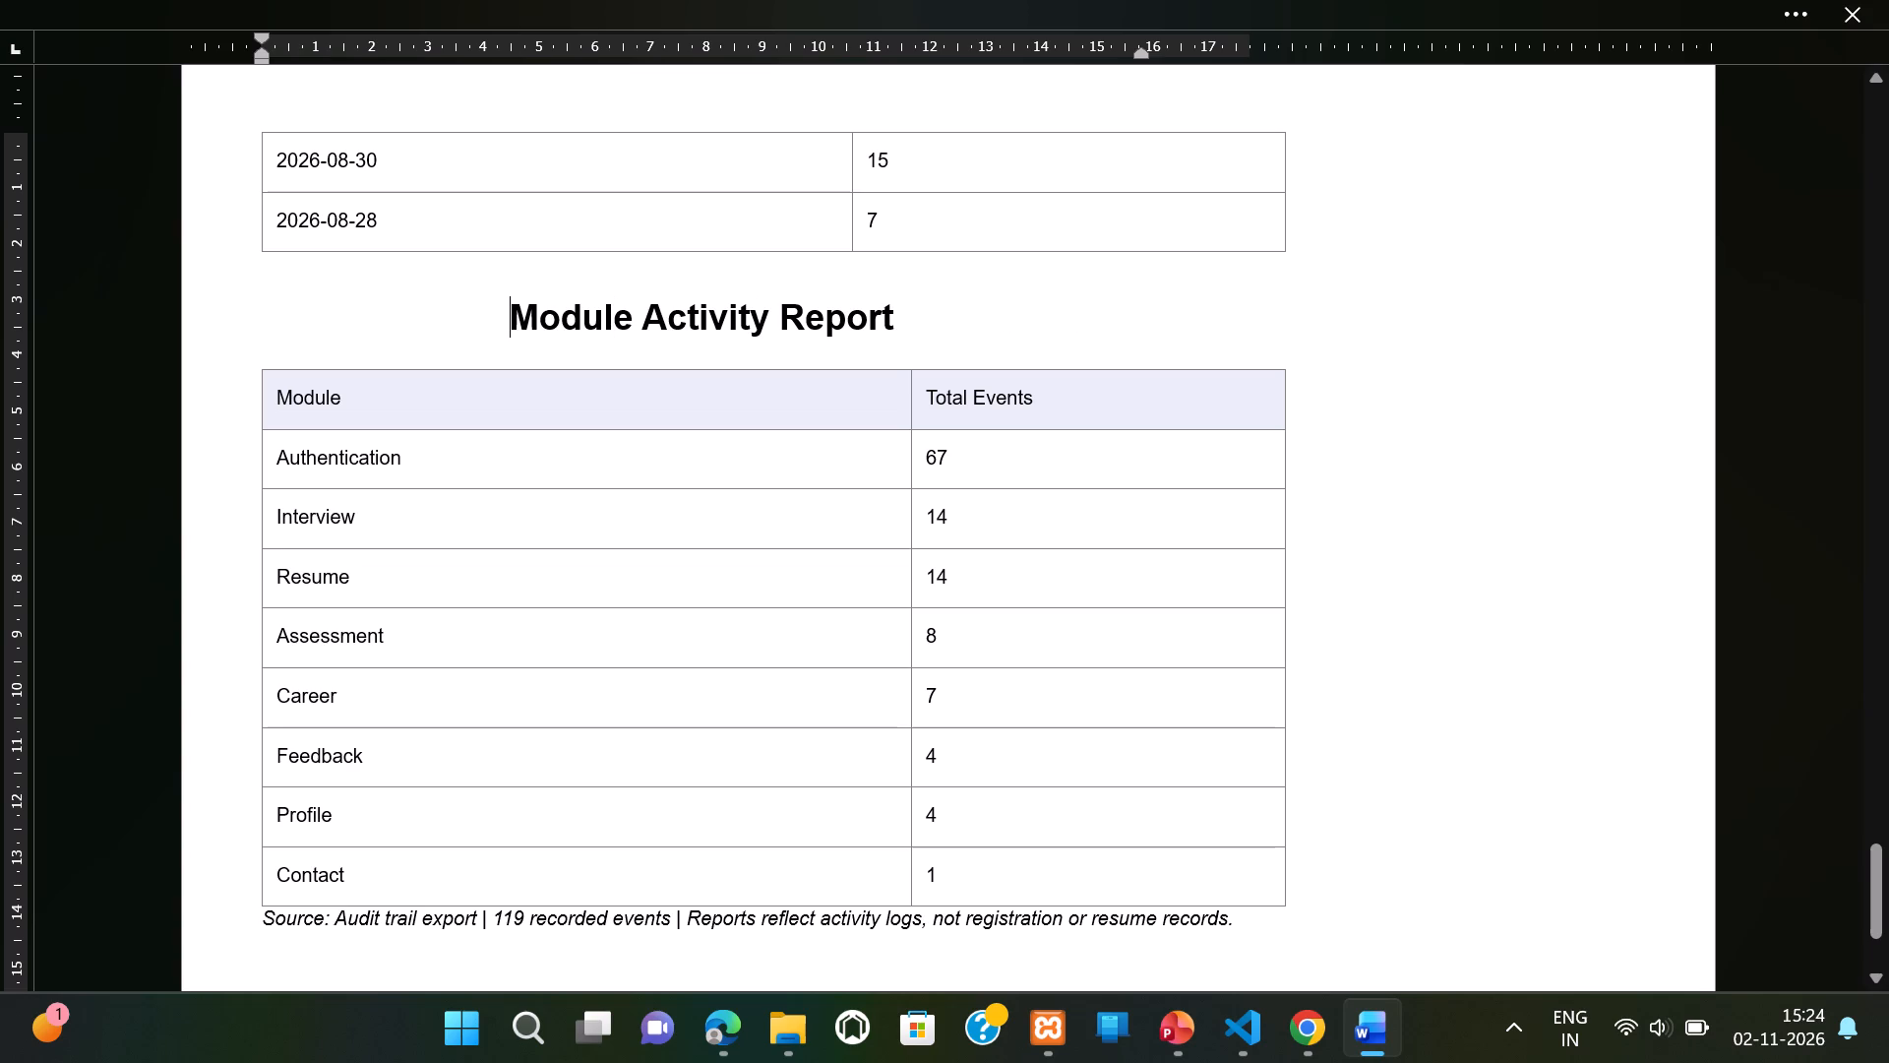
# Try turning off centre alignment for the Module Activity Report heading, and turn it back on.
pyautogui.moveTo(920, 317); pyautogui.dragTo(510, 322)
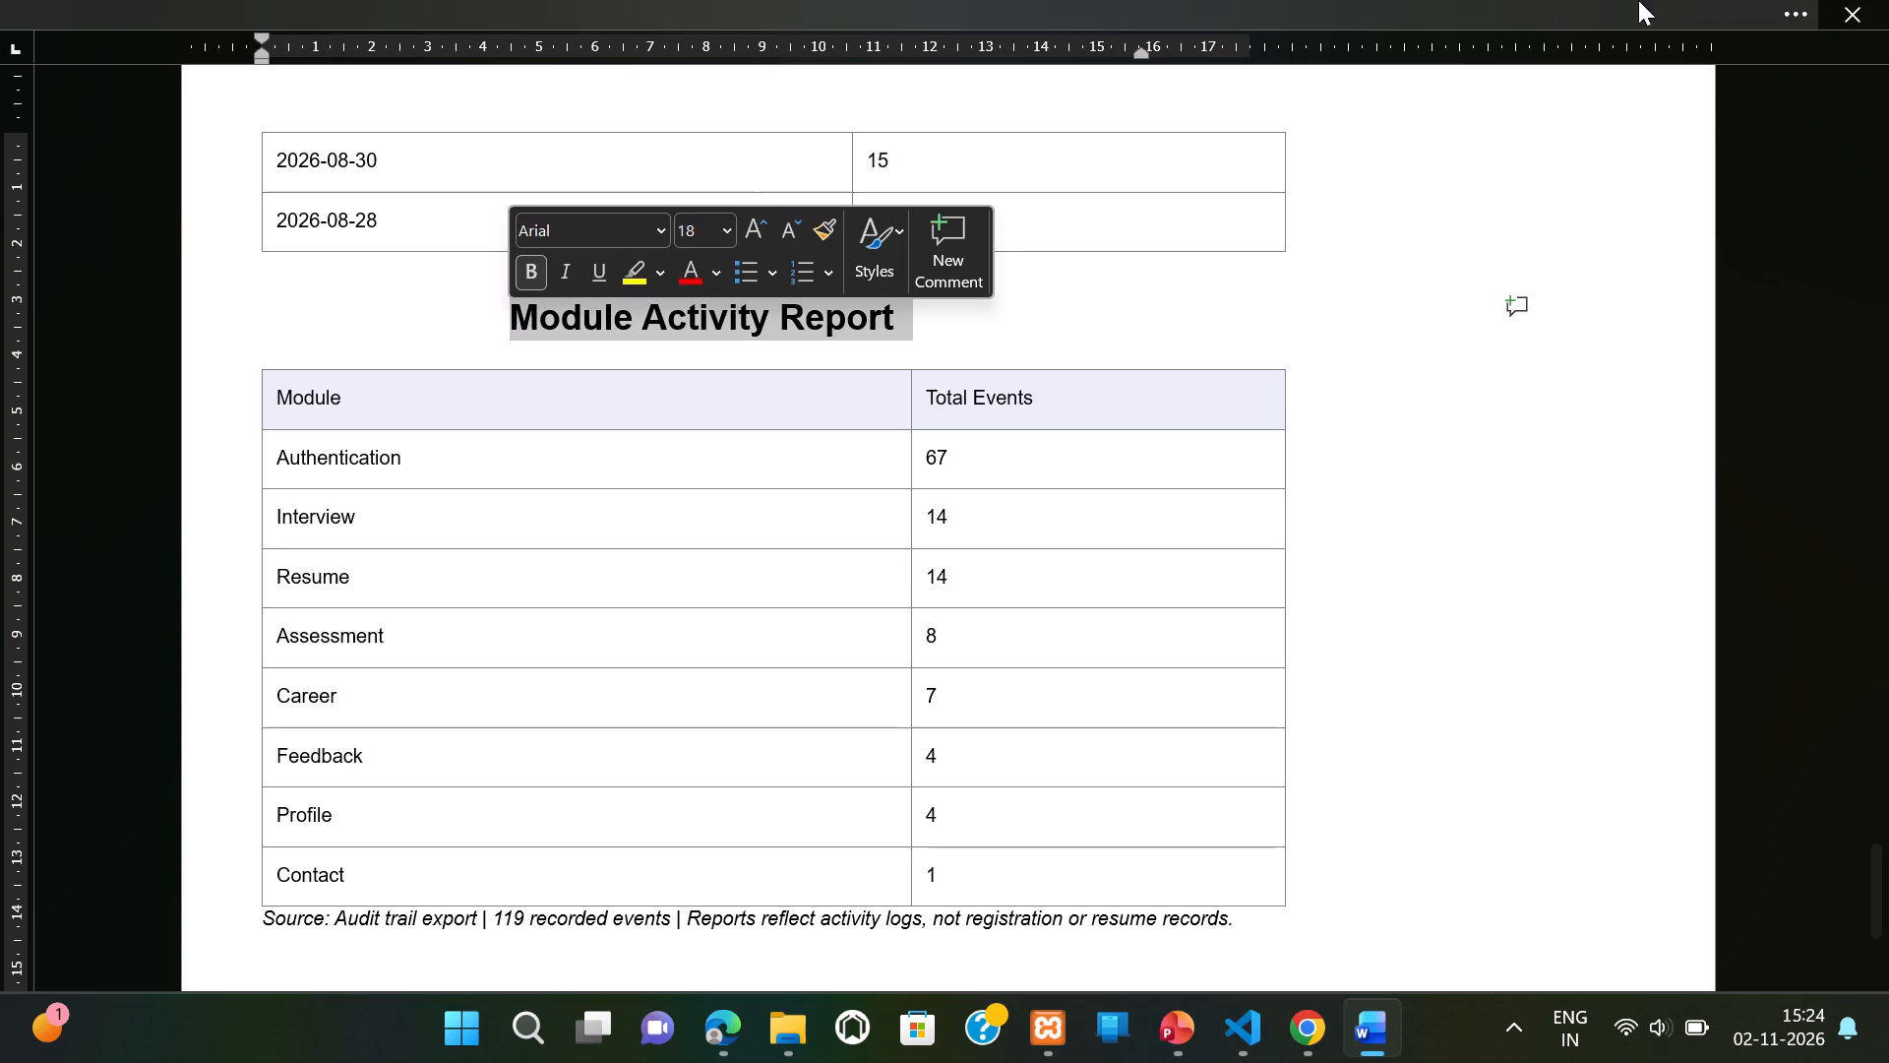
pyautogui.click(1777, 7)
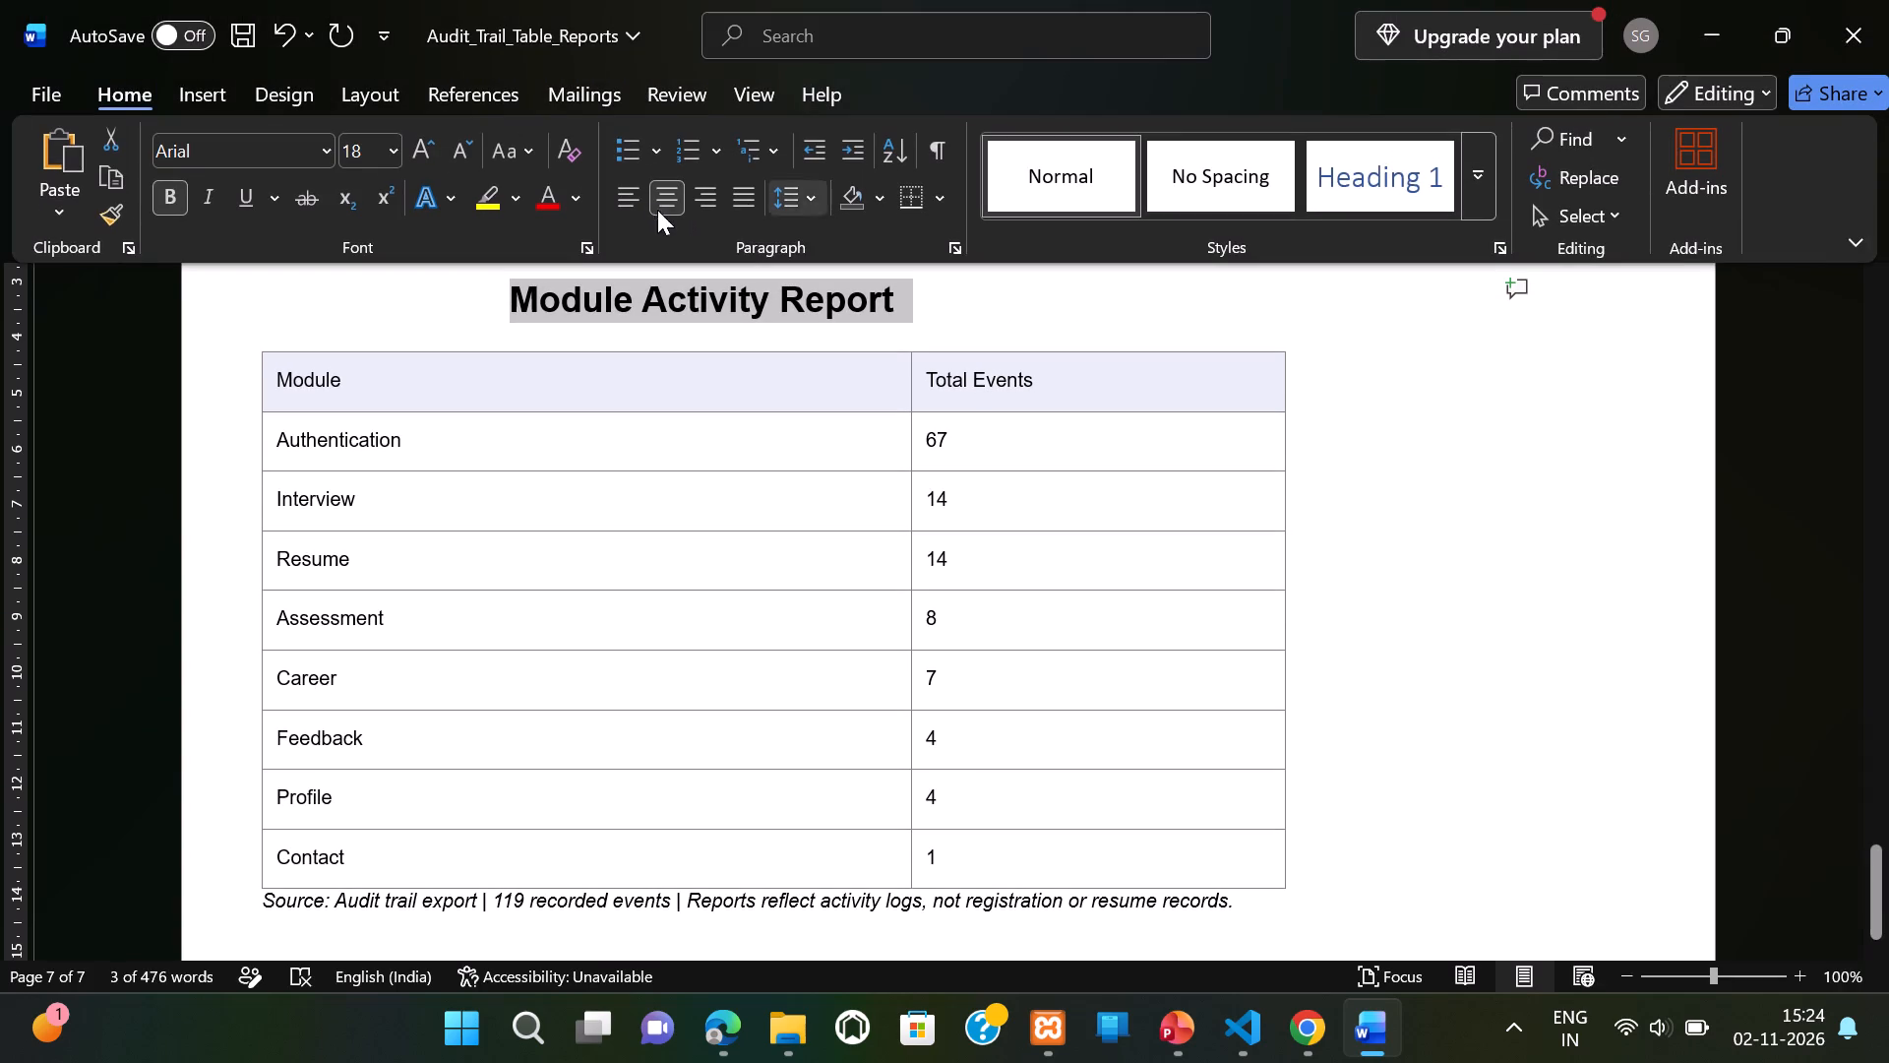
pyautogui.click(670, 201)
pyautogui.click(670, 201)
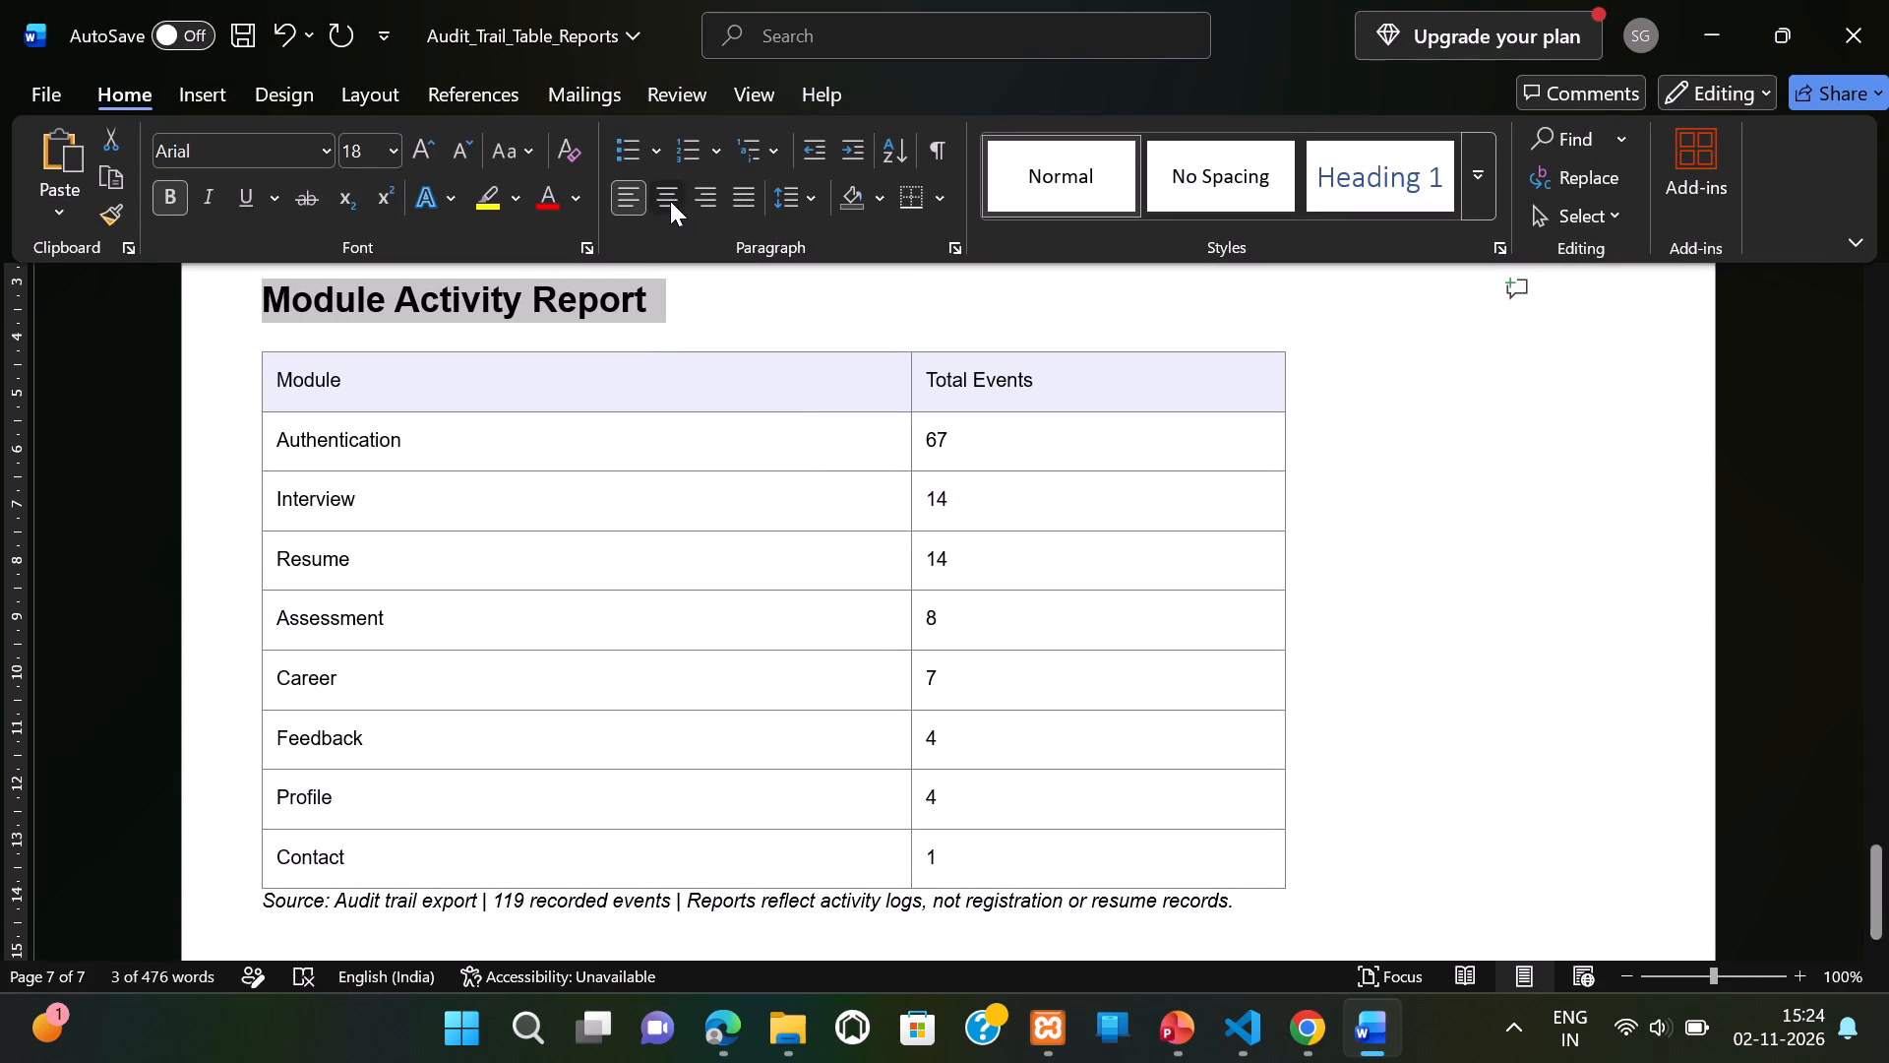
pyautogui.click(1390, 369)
# Delete the italic source note below the Module Activity Report table.
pyautogui.scroll(-1, 1390, 369)
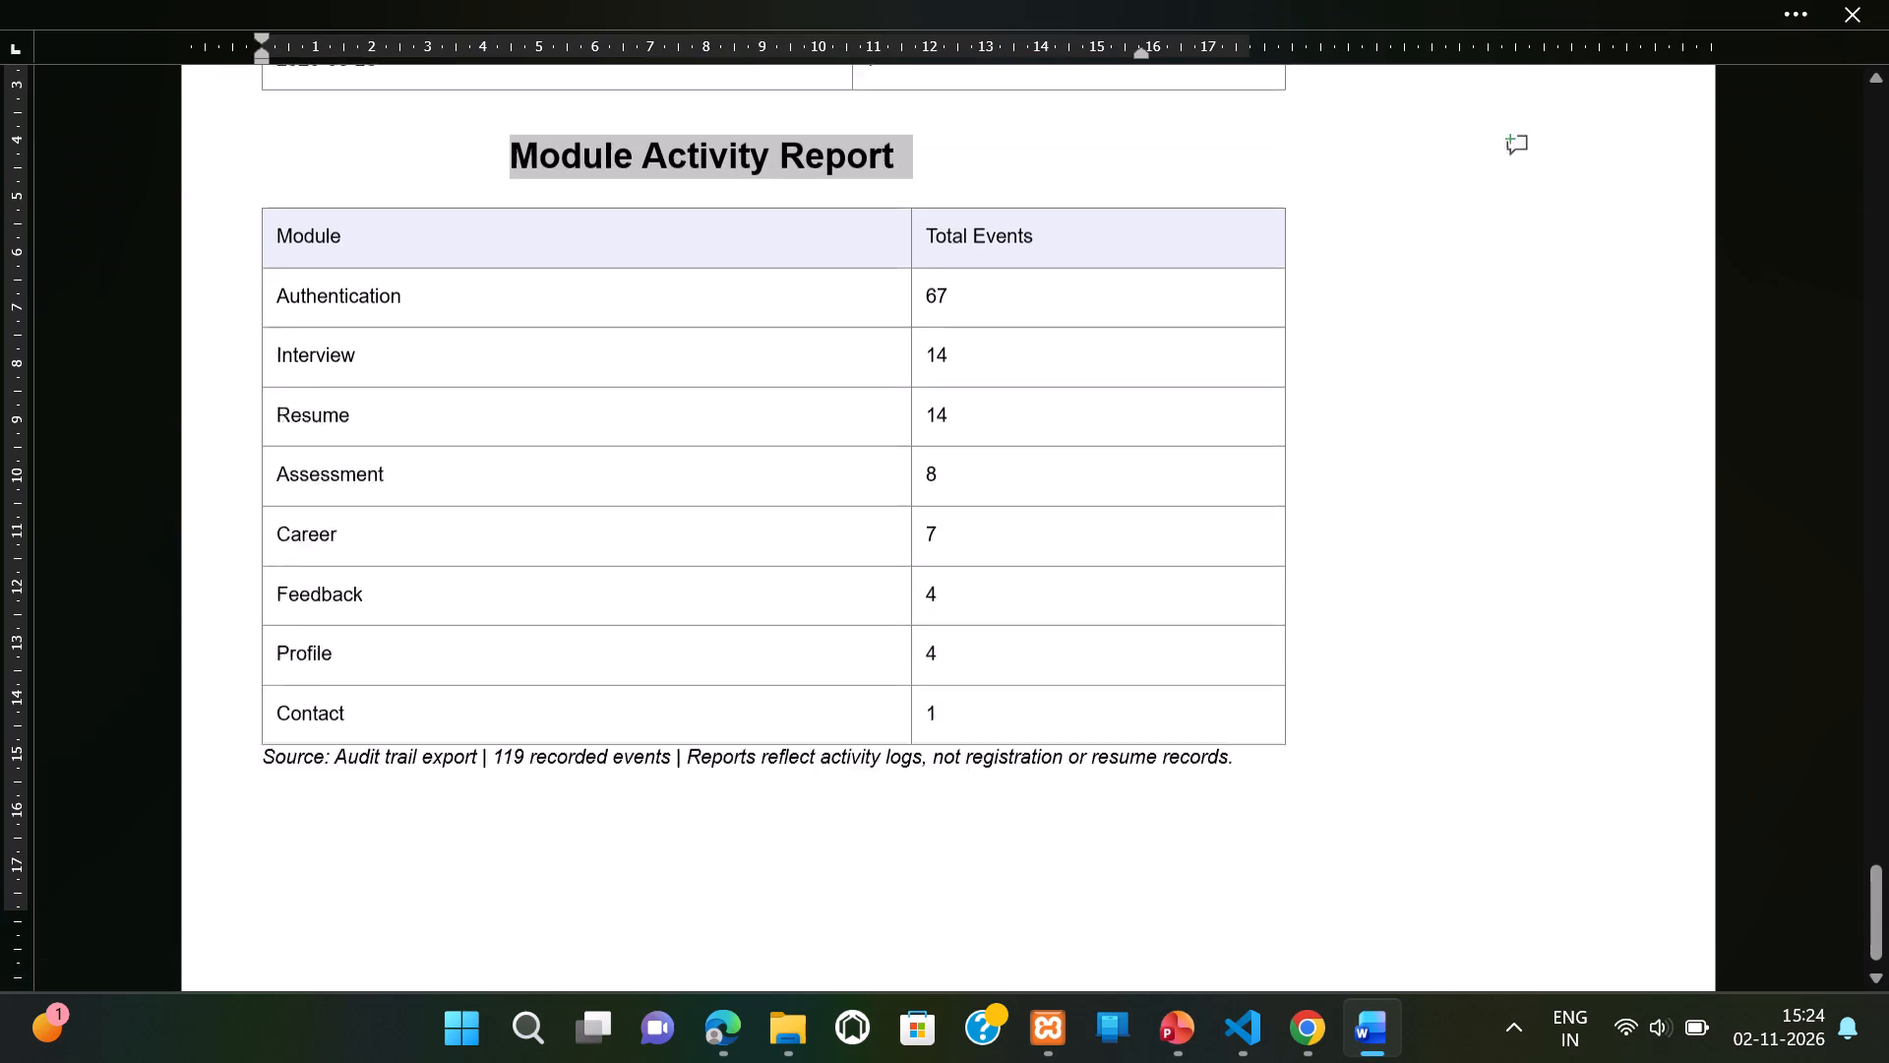
pyautogui.scroll(-1, 1390, 369)
pyautogui.moveTo(1246, 690); pyautogui.dragTo(216, 538)
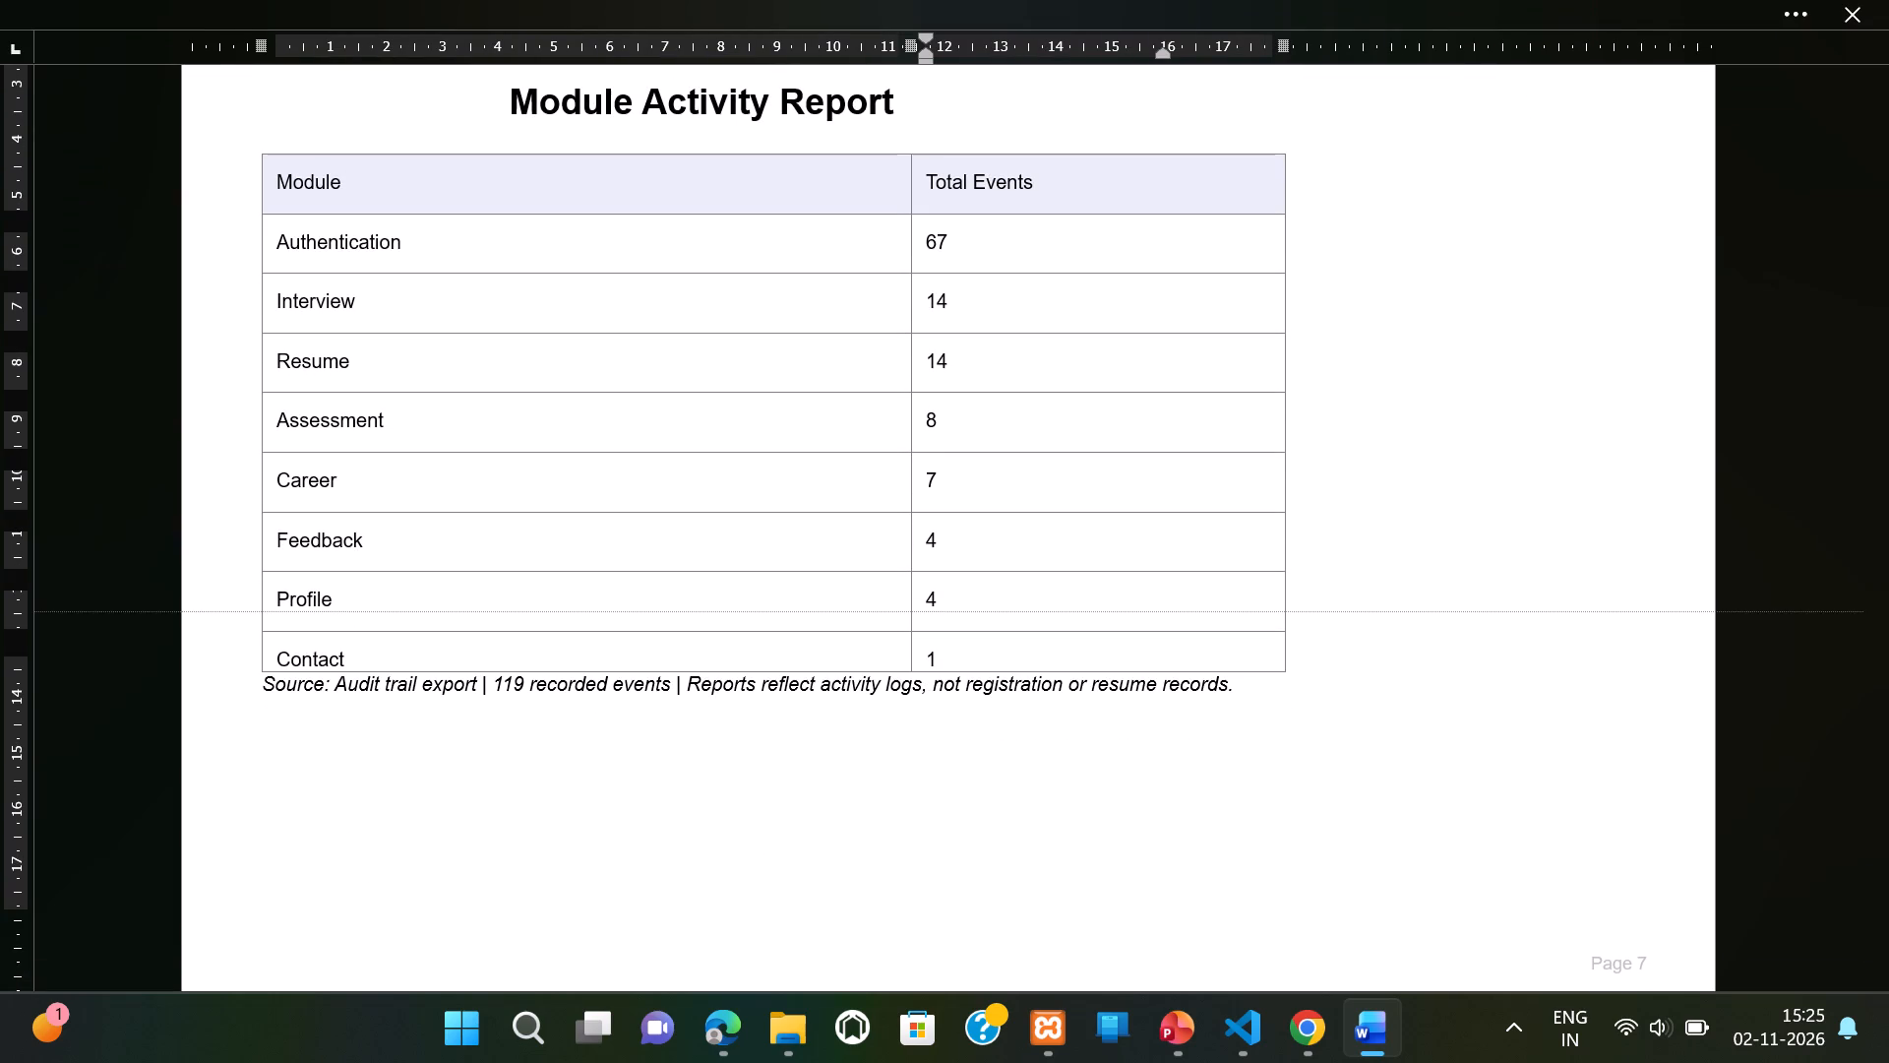
pyautogui.moveTo(216, 538); pyautogui.dragTo(436, 712)
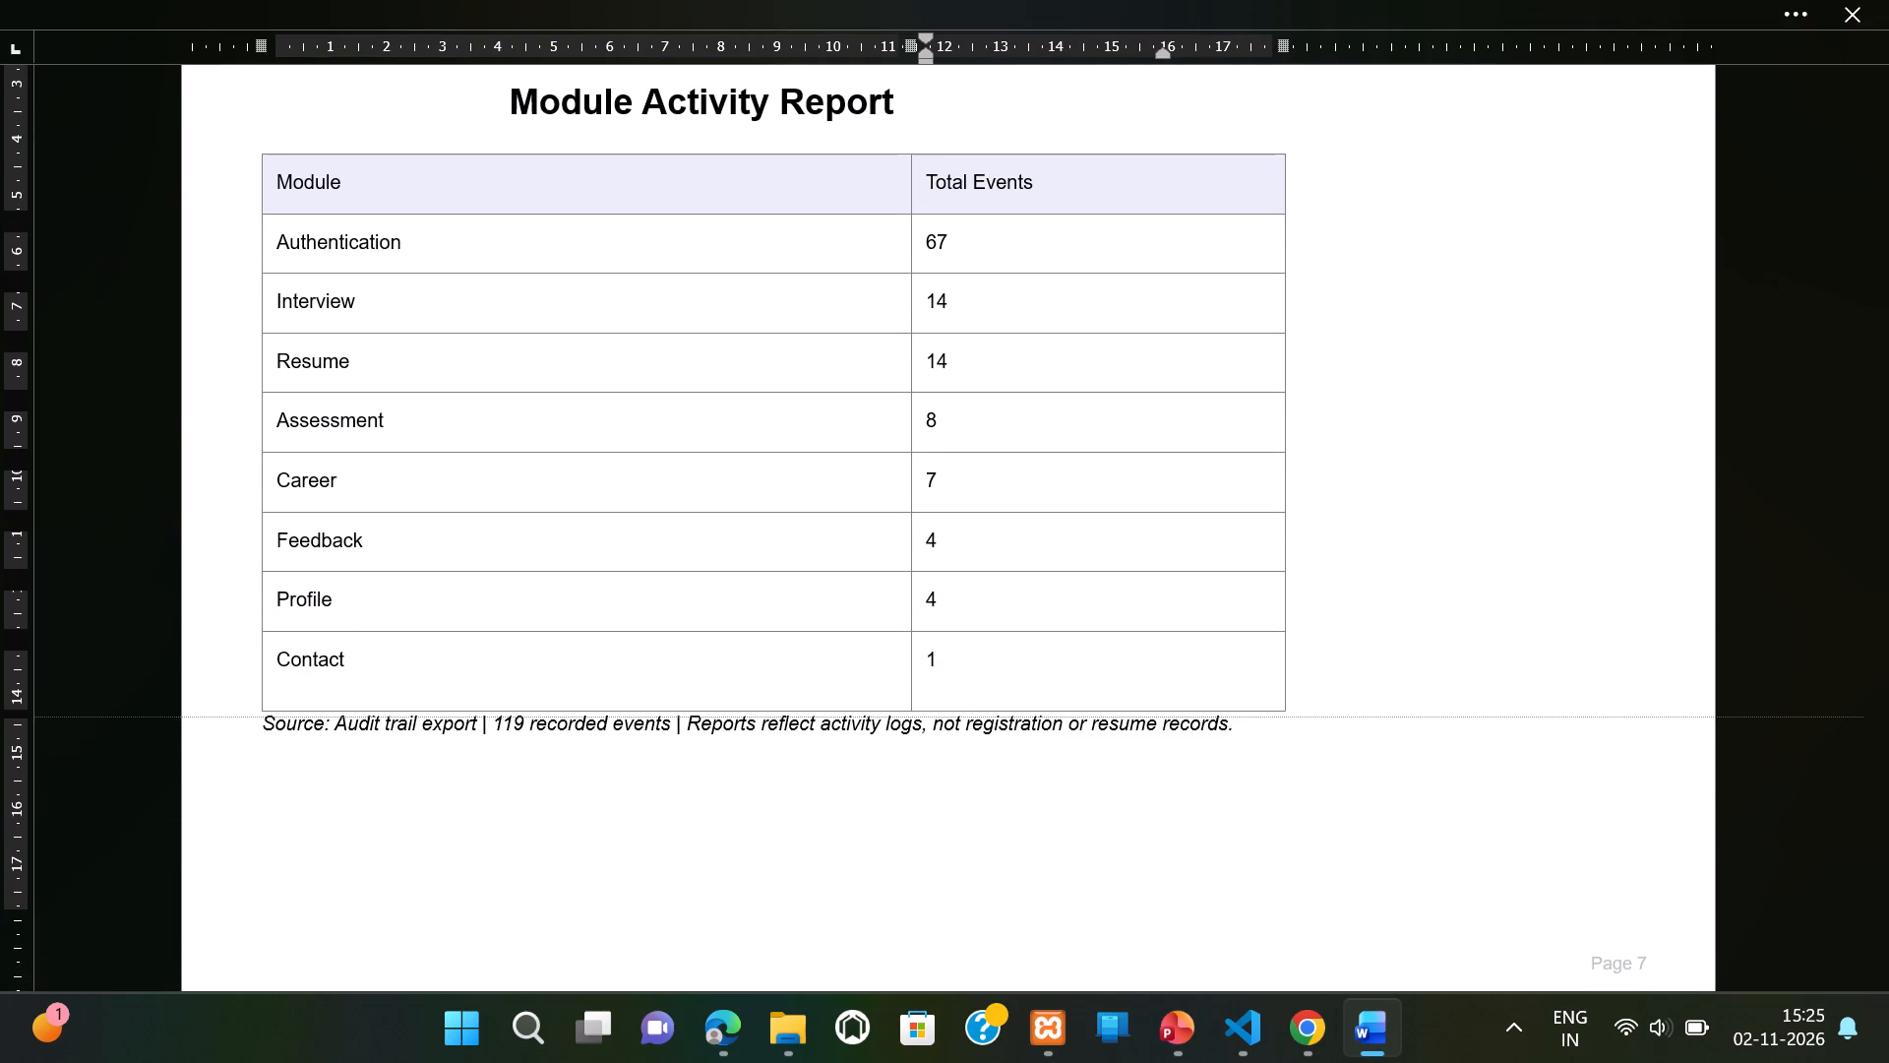
pyautogui.moveTo(436, 712); pyautogui.dragTo(475, 684)
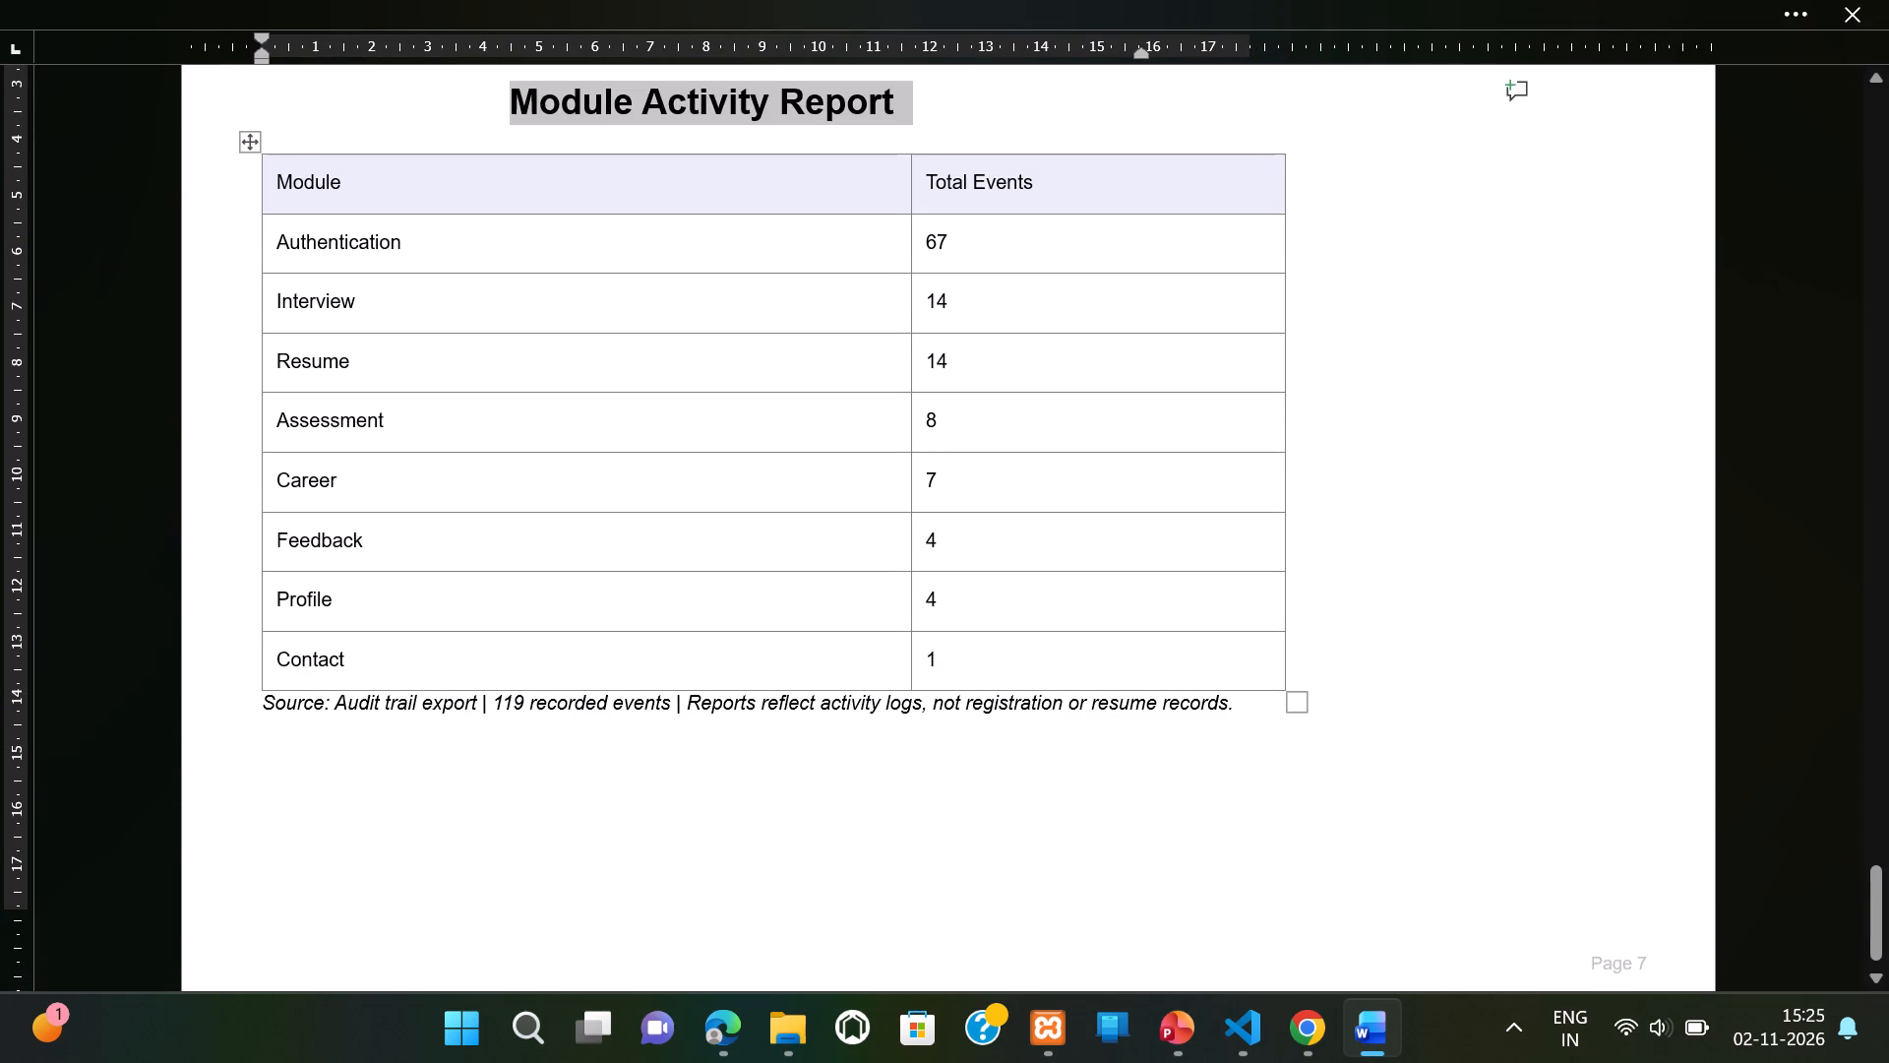
pyautogui.moveTo(267, 707); pyautogui.dragTo(1212, 744)
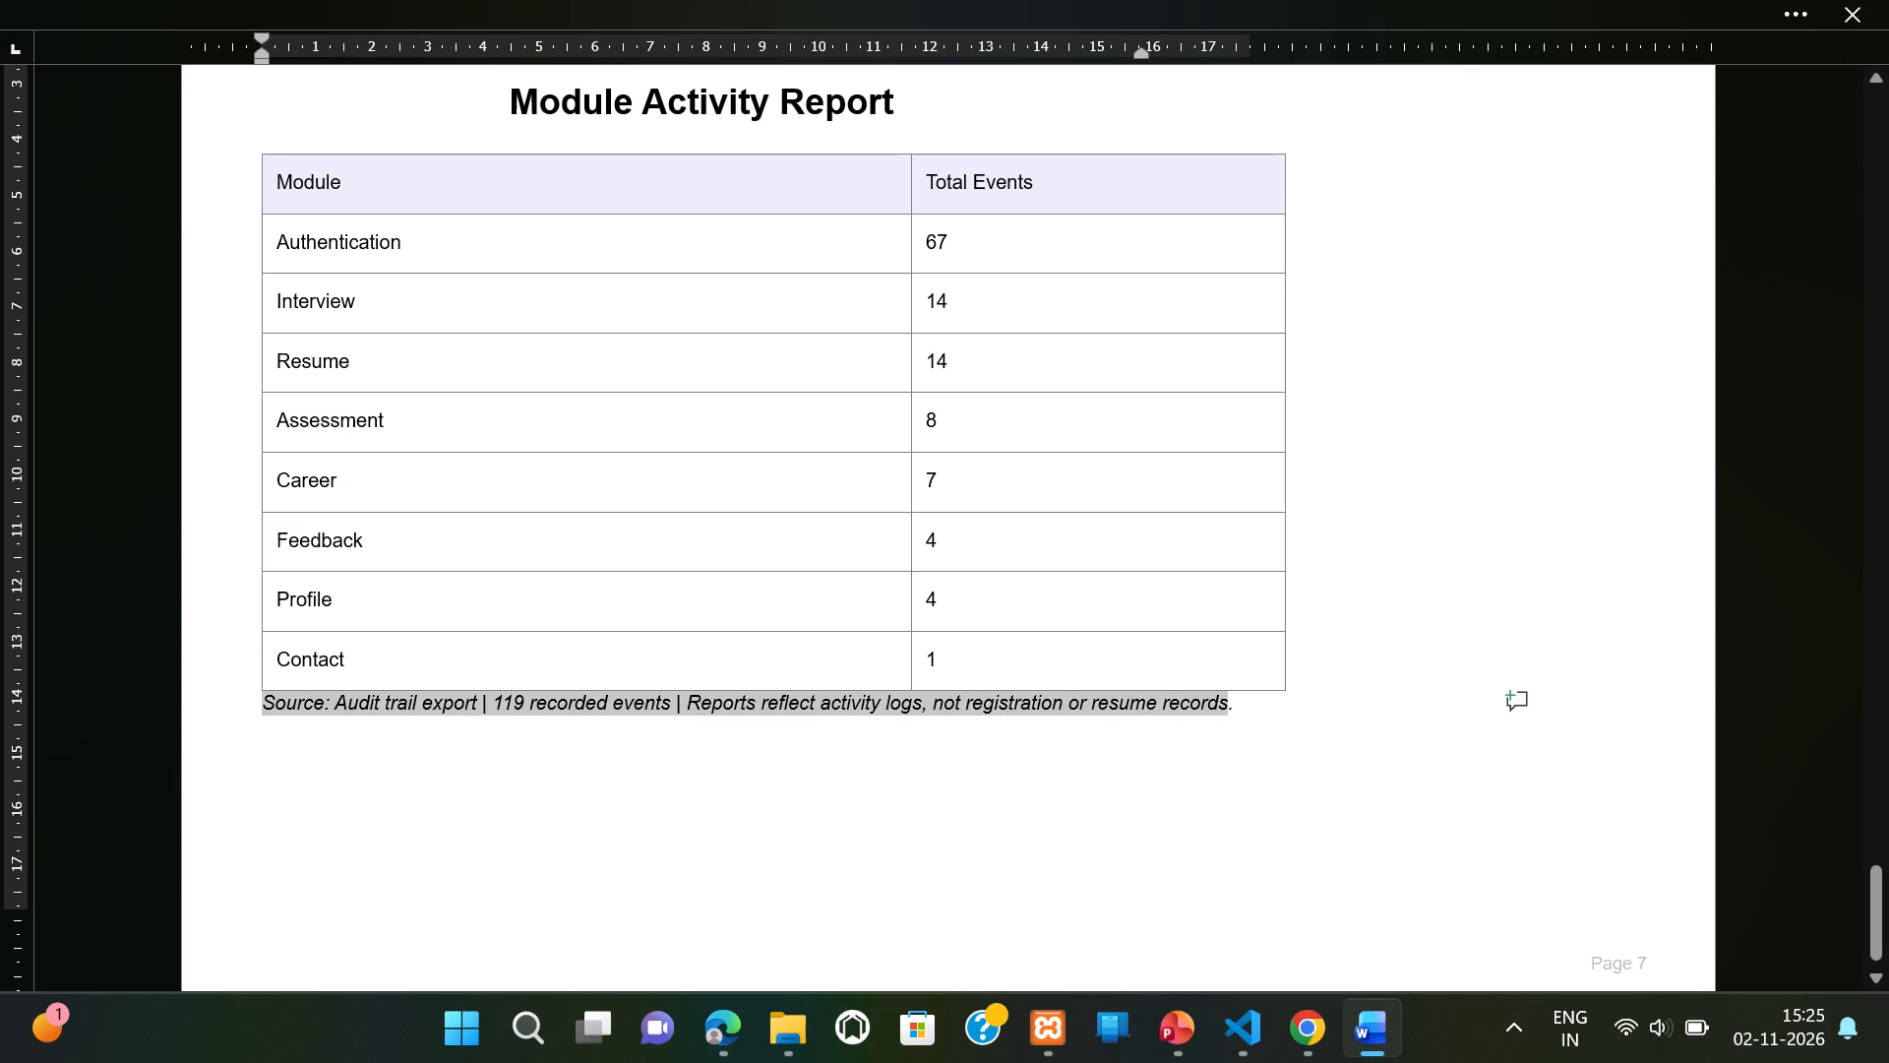
pyautogui.moveTo(1212, 744); pyautogui.dragTo(1267, 746)
pyautogui.press('BackSpace')
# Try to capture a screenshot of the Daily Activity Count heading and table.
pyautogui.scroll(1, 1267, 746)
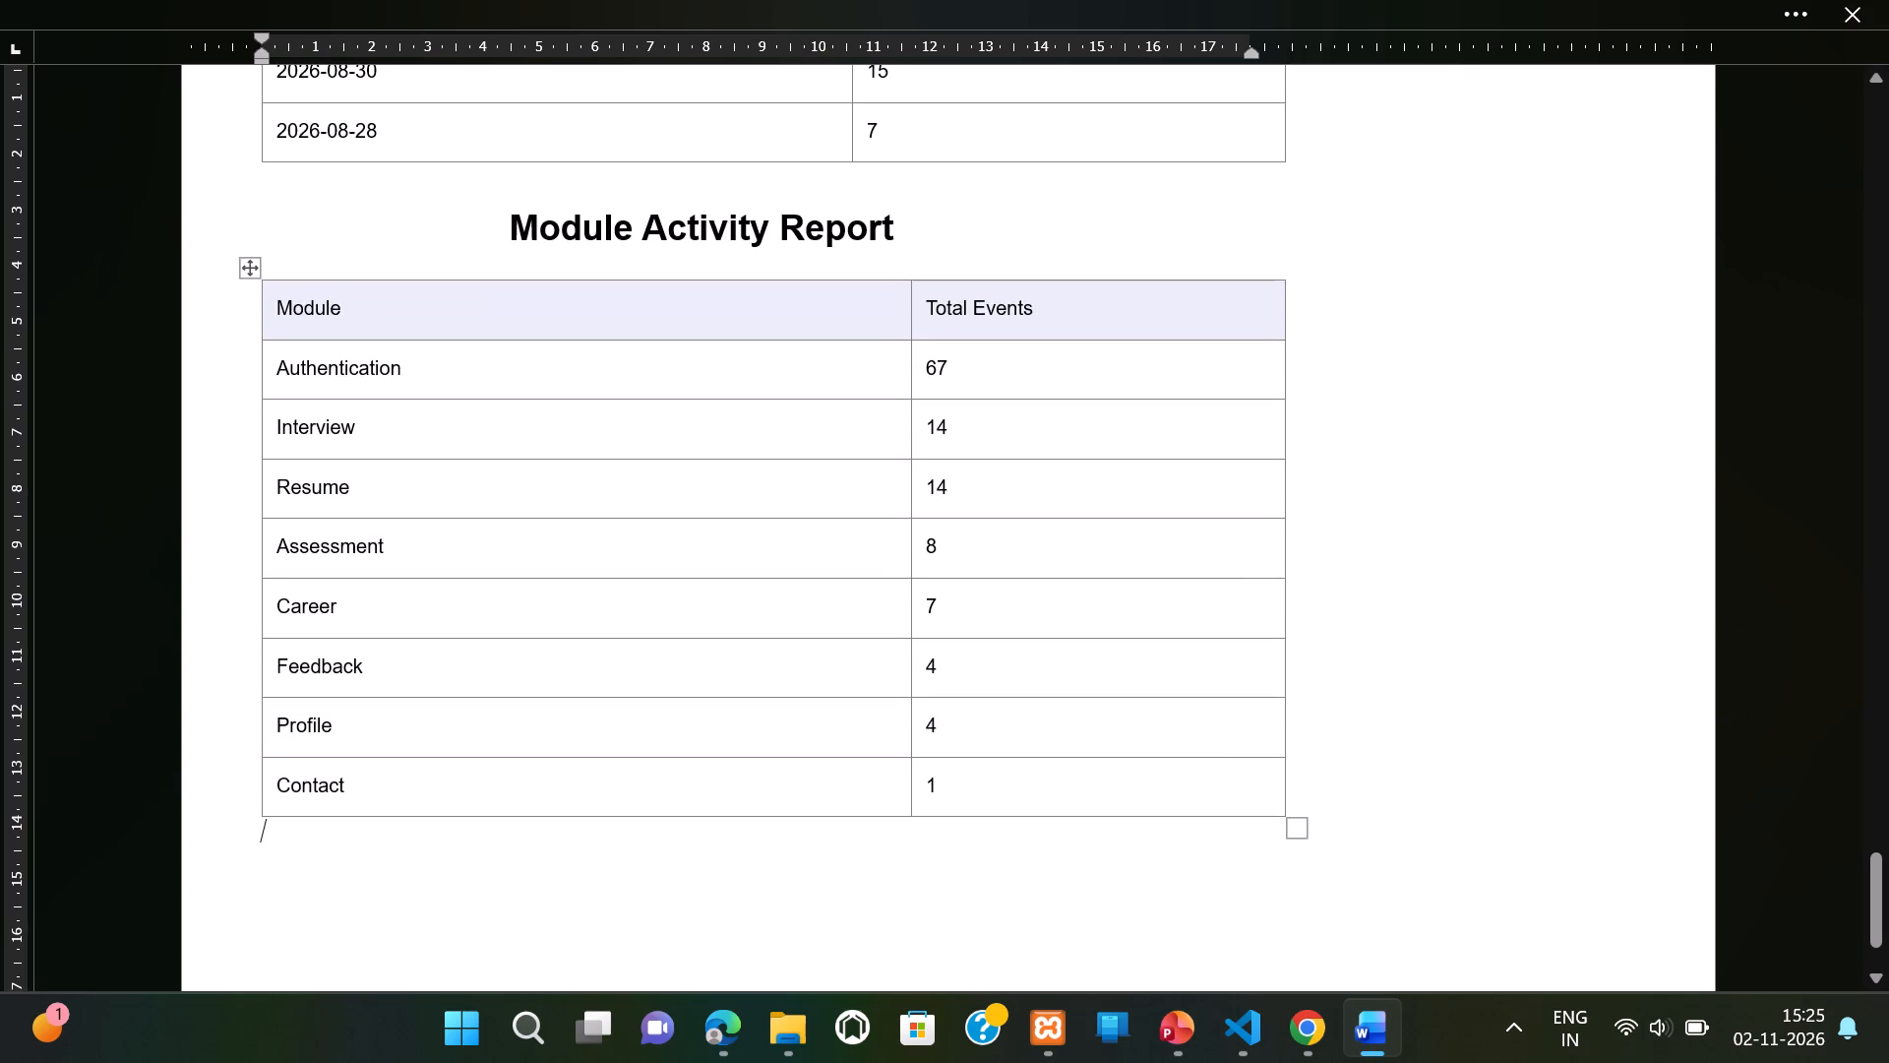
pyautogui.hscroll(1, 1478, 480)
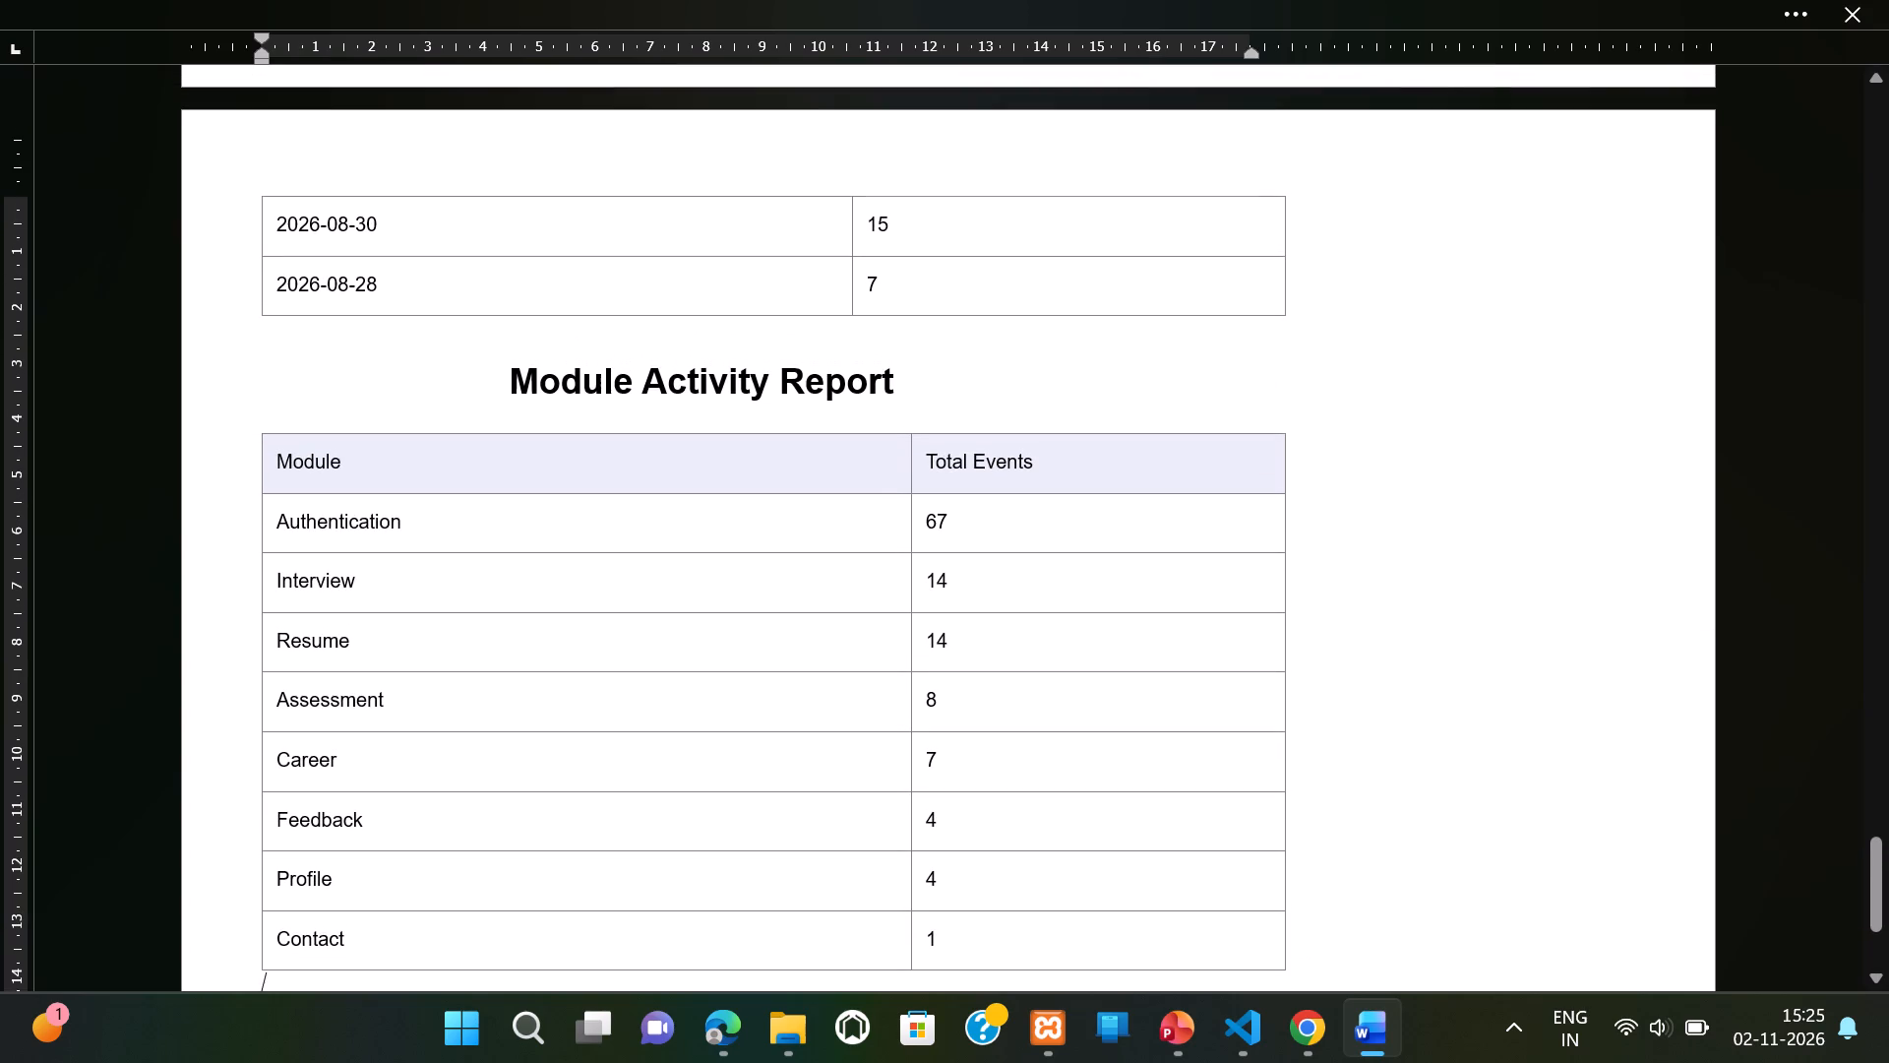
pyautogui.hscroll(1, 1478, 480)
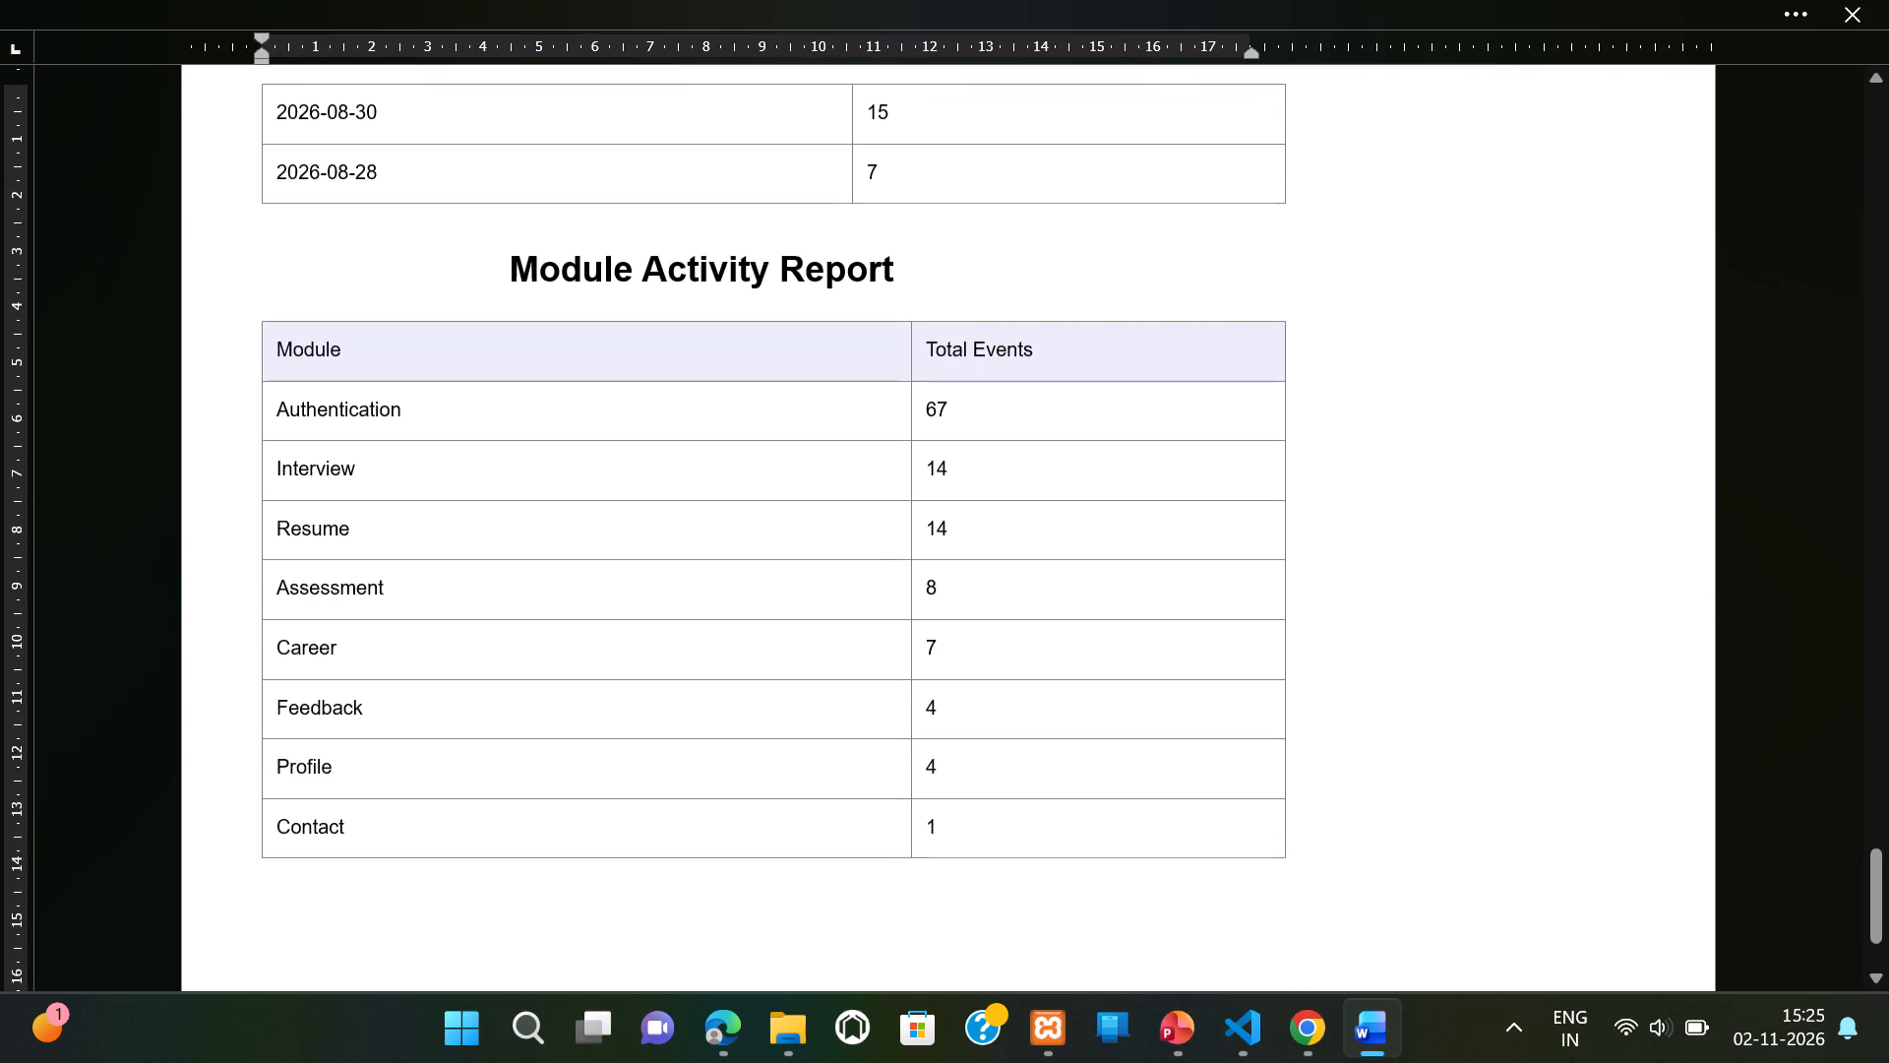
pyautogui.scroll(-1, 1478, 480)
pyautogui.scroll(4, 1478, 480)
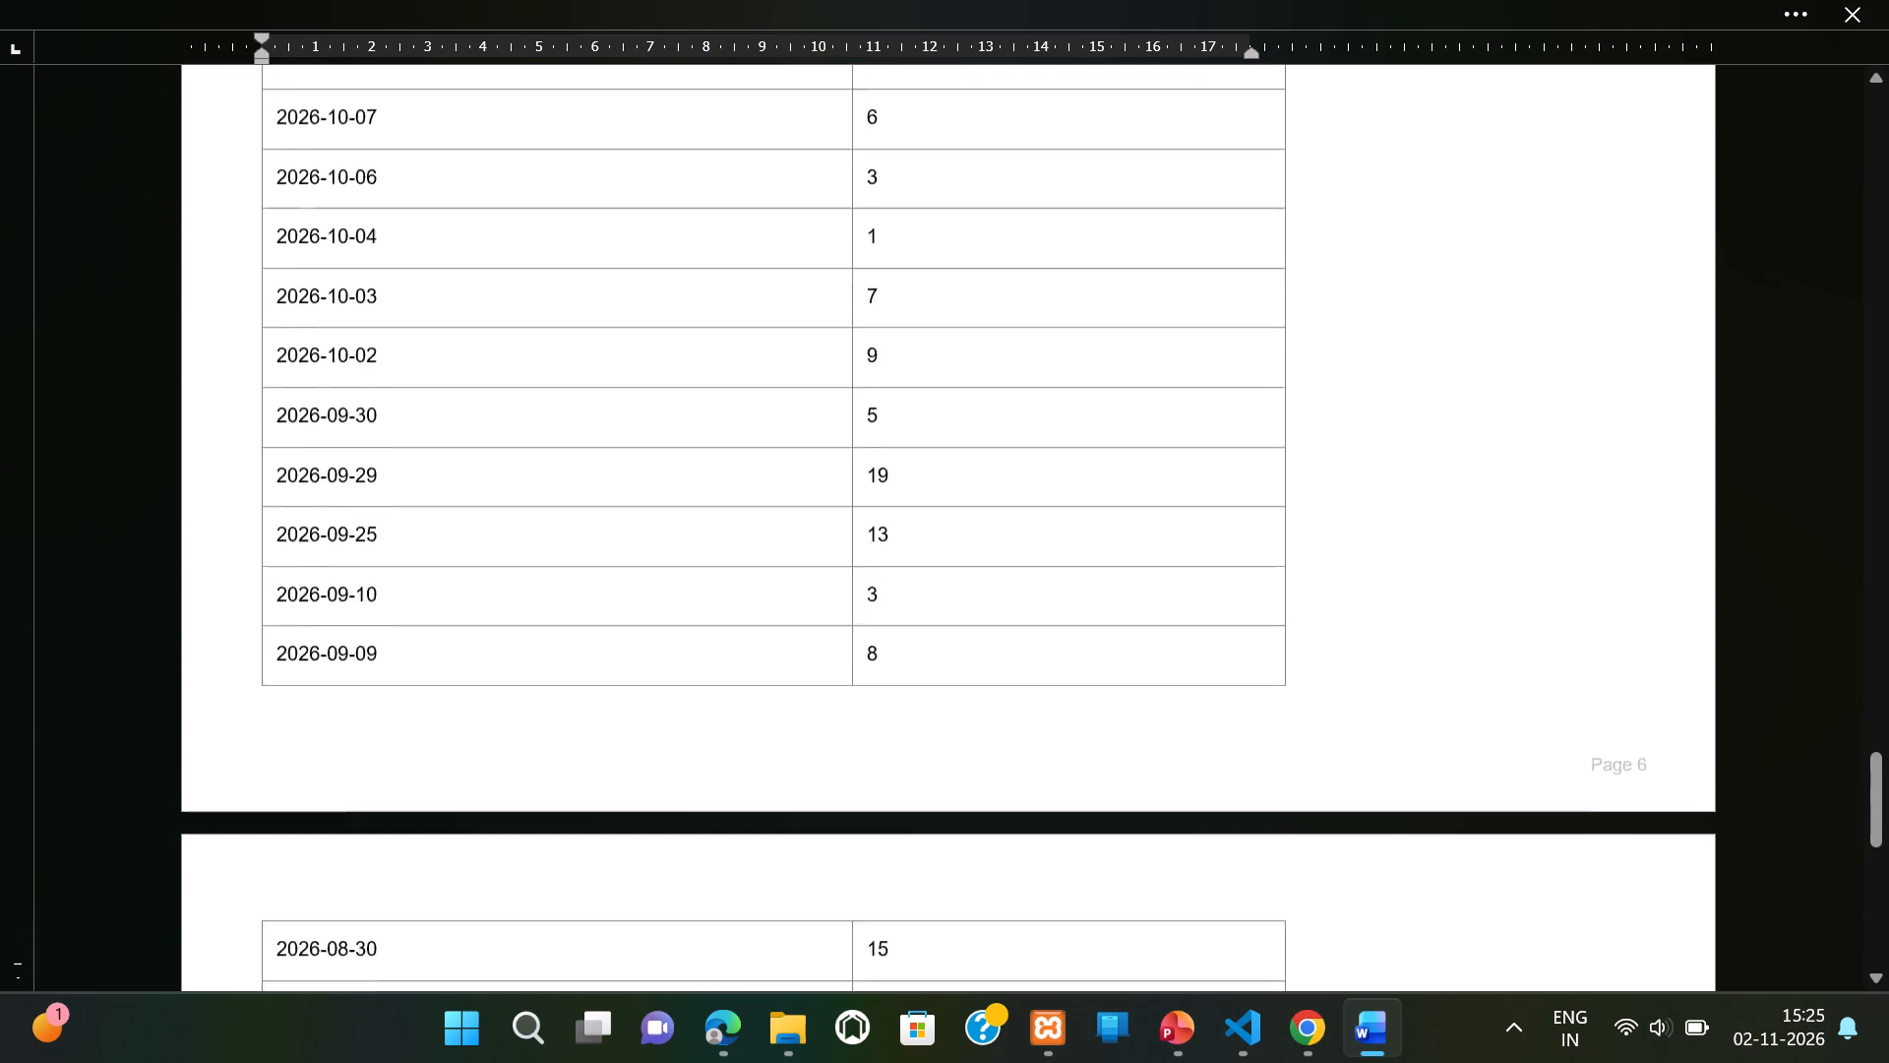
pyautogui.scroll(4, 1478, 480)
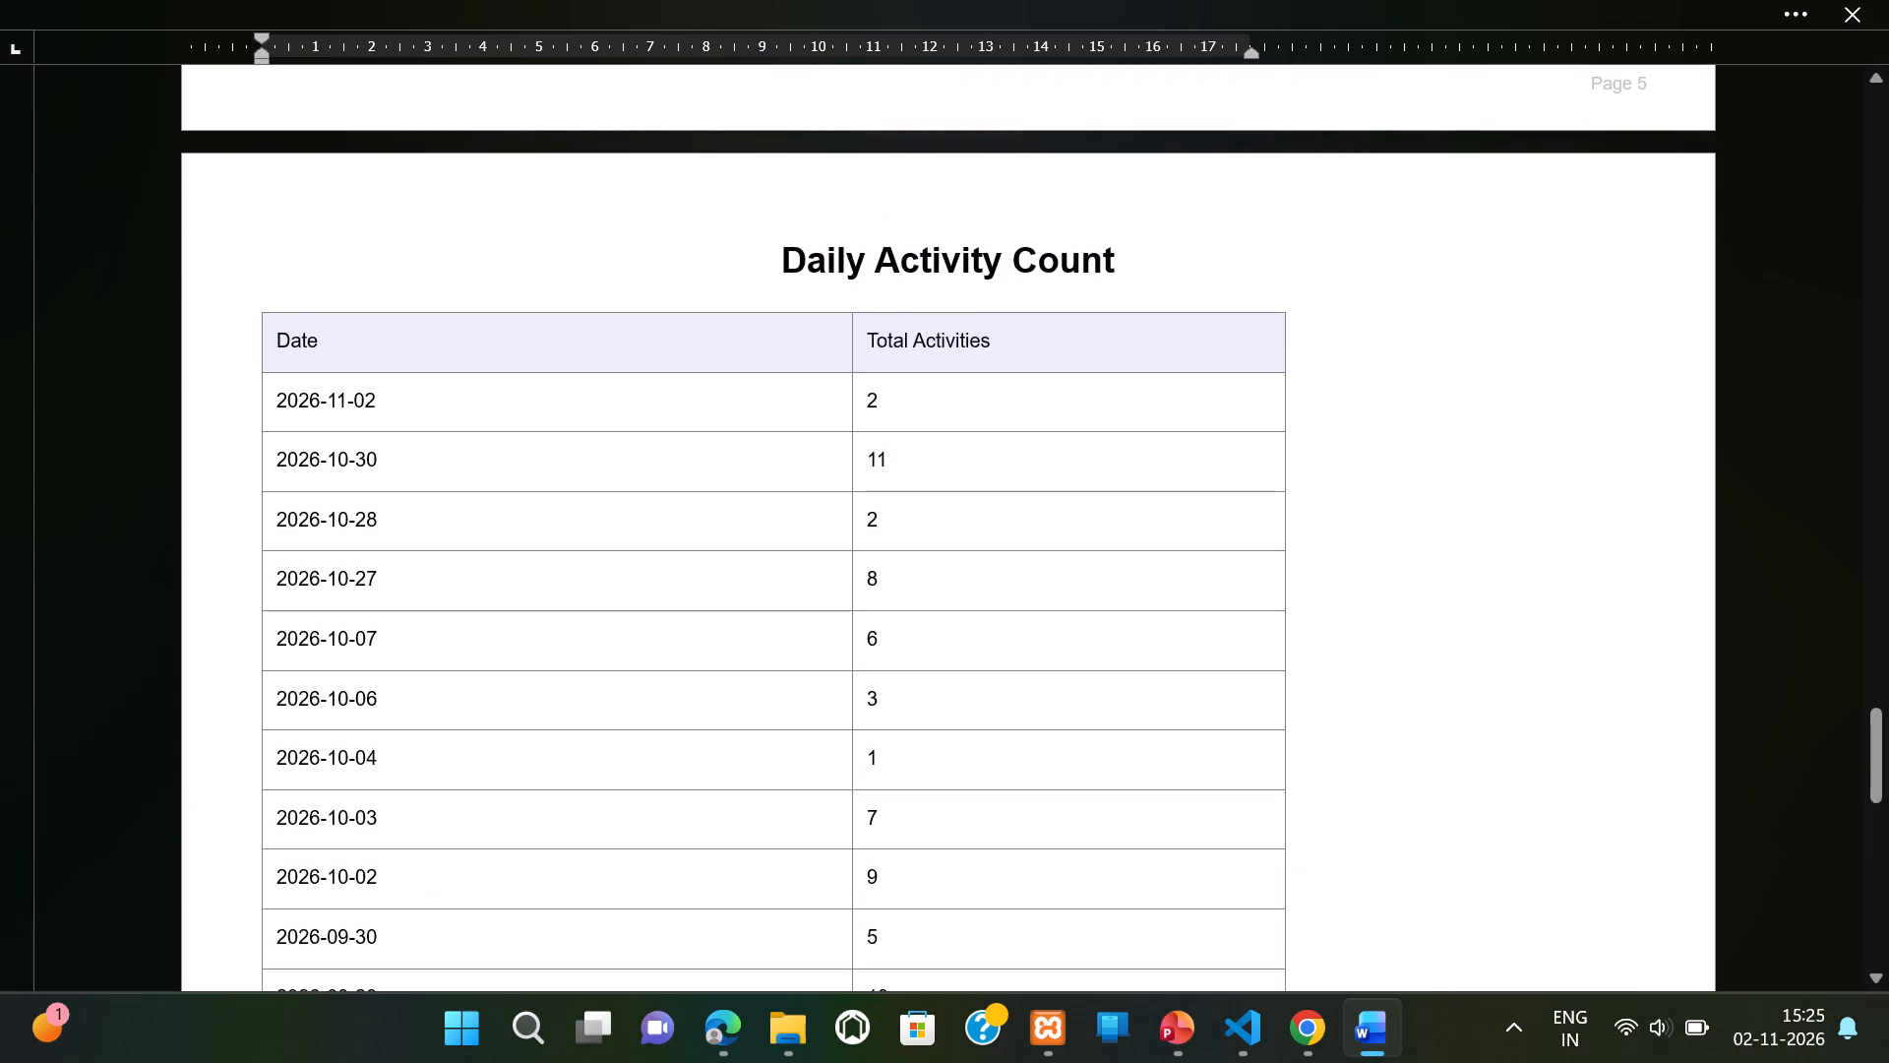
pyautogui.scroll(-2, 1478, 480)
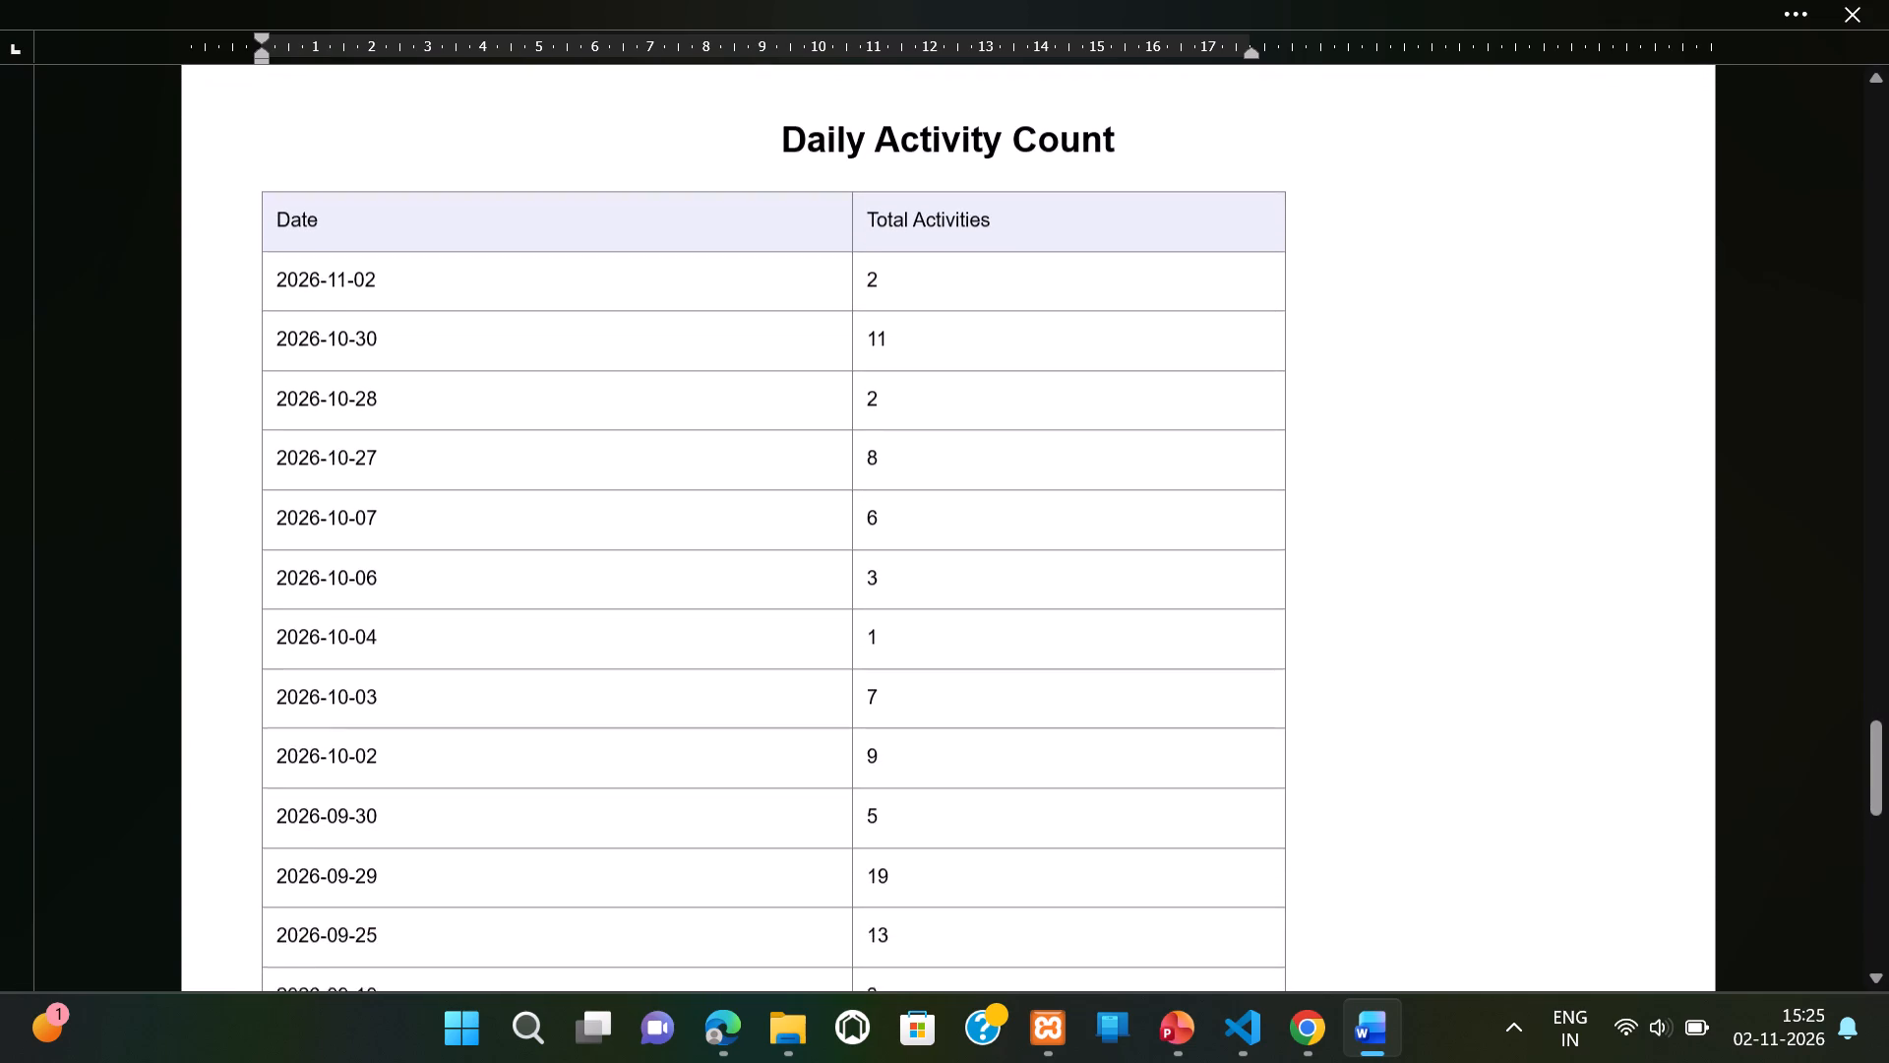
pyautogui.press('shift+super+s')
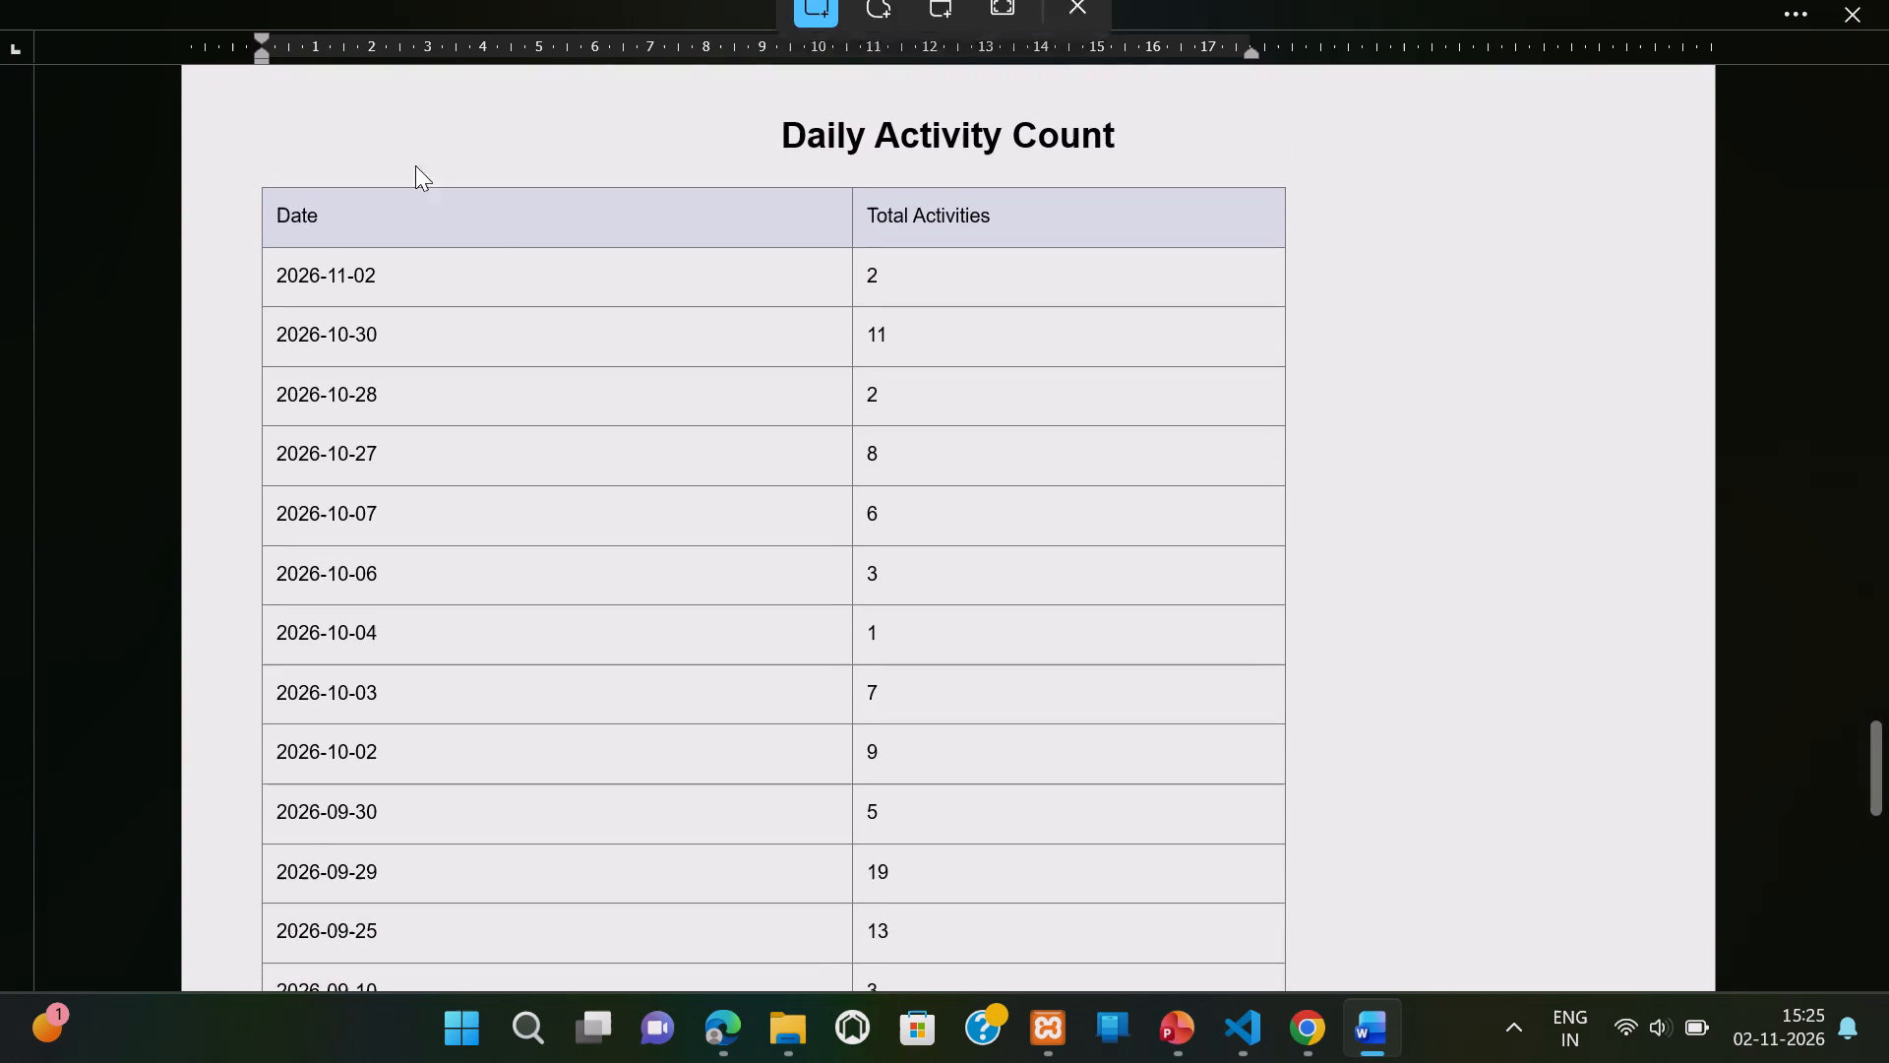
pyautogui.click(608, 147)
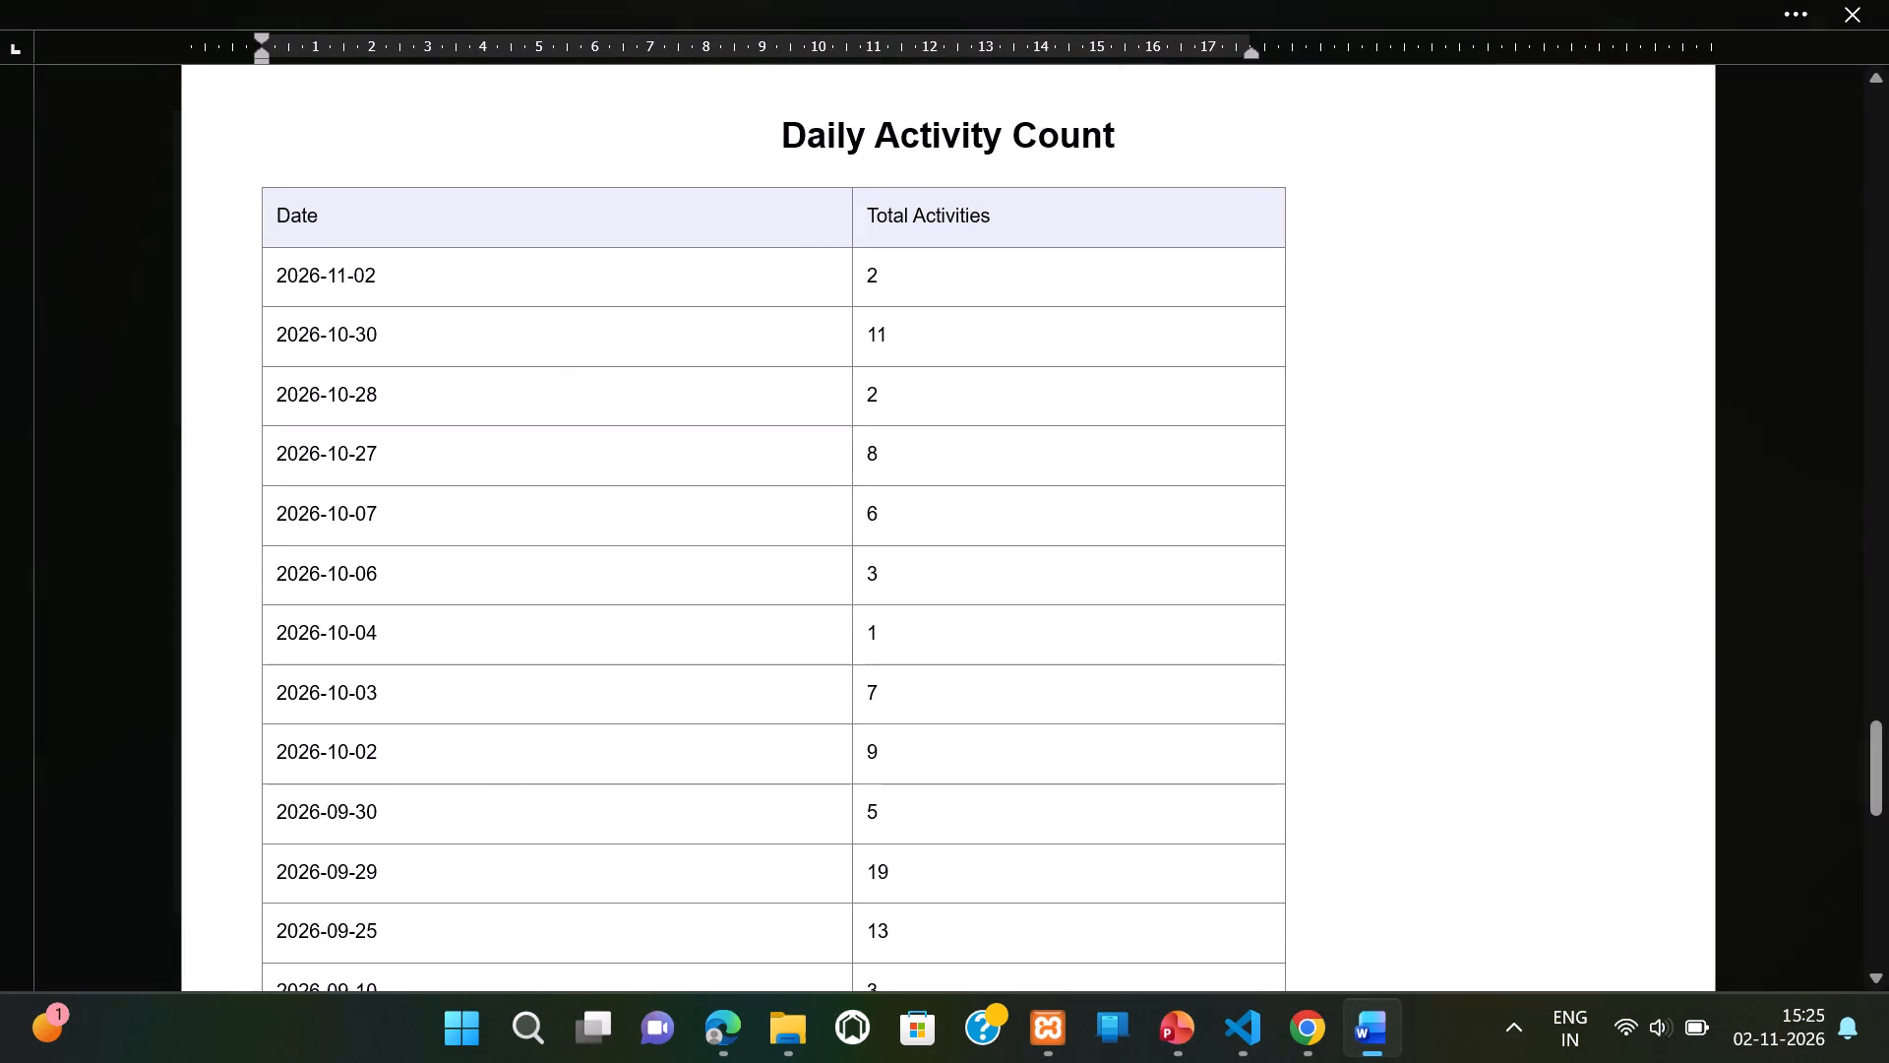
# Move the Daily Activity Count heading to the page's left margin and indent it by five tab steps to sit over the table.
pyautogui.click(778, 125)
pyautogui.press('BackSpace')
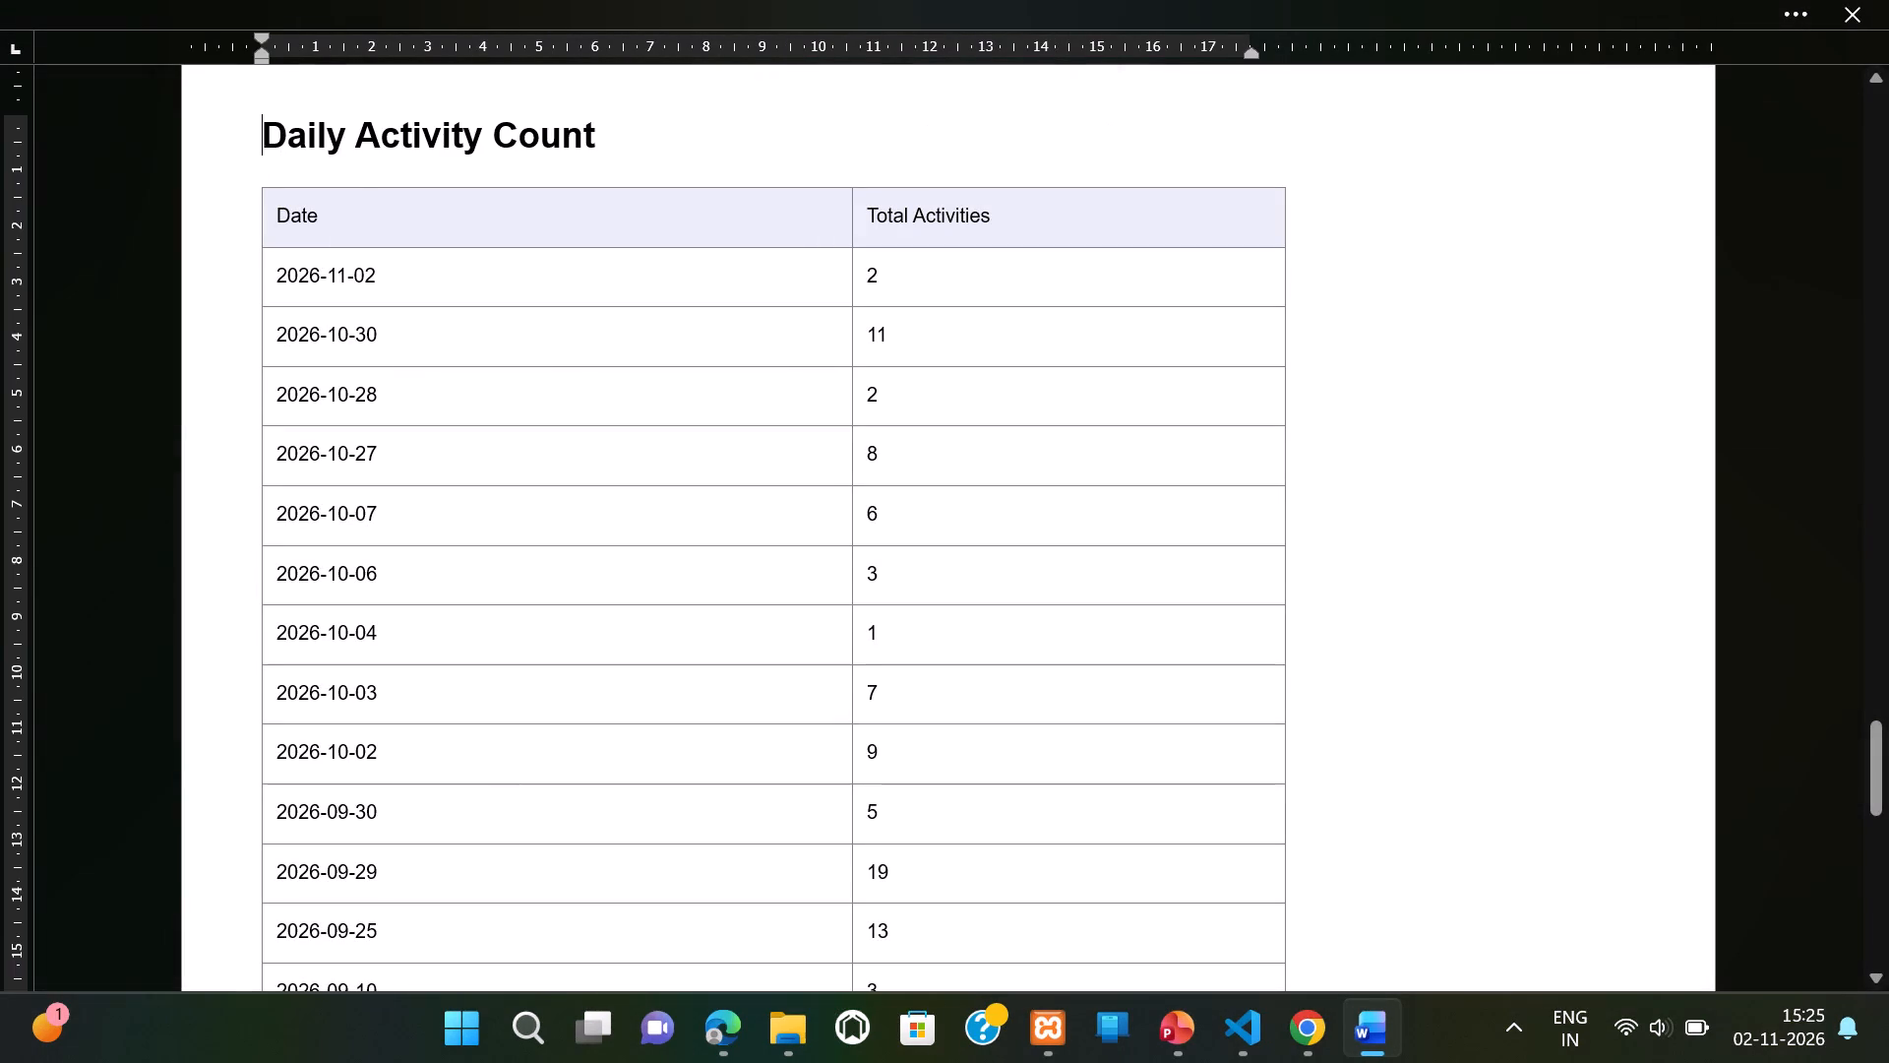
pyautogui.press('Tab')
pyautogui.press('Tab')
pyautogui.press('Tab')
pyautogui.press('Tab')
pyautogui.press('Tab')
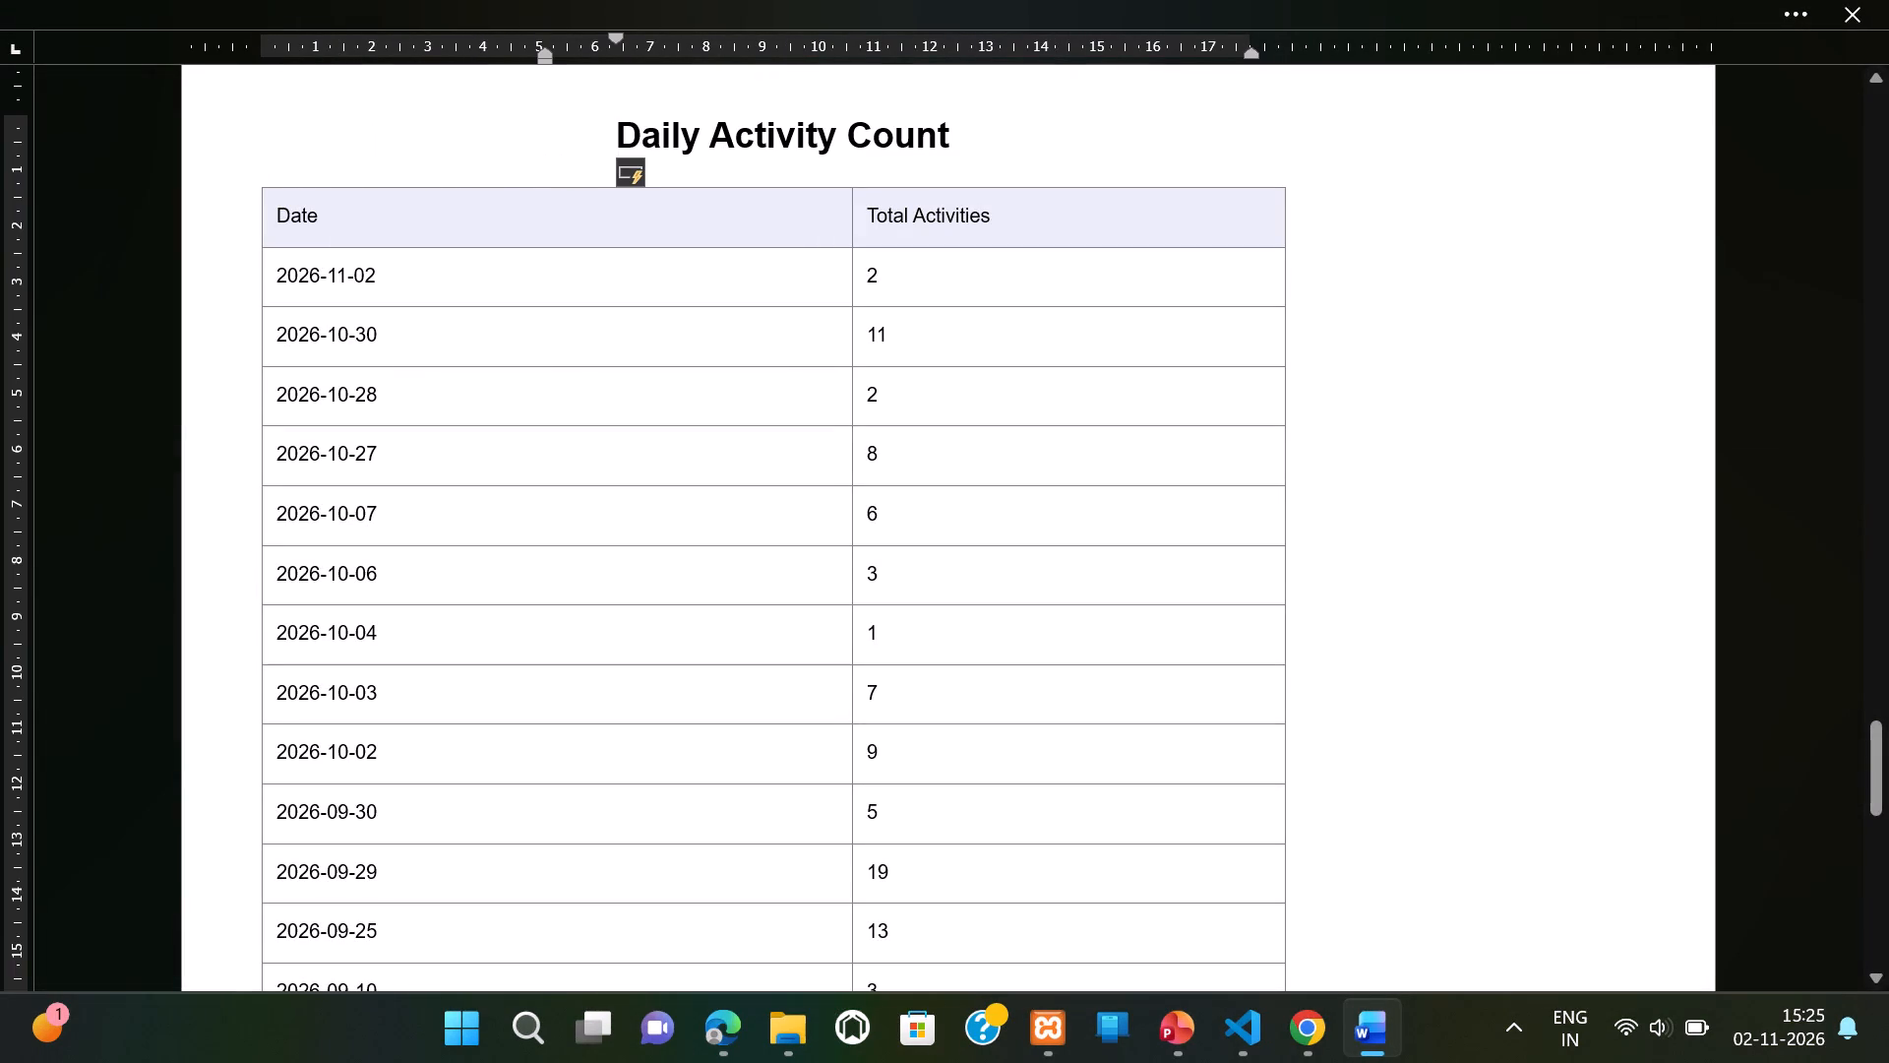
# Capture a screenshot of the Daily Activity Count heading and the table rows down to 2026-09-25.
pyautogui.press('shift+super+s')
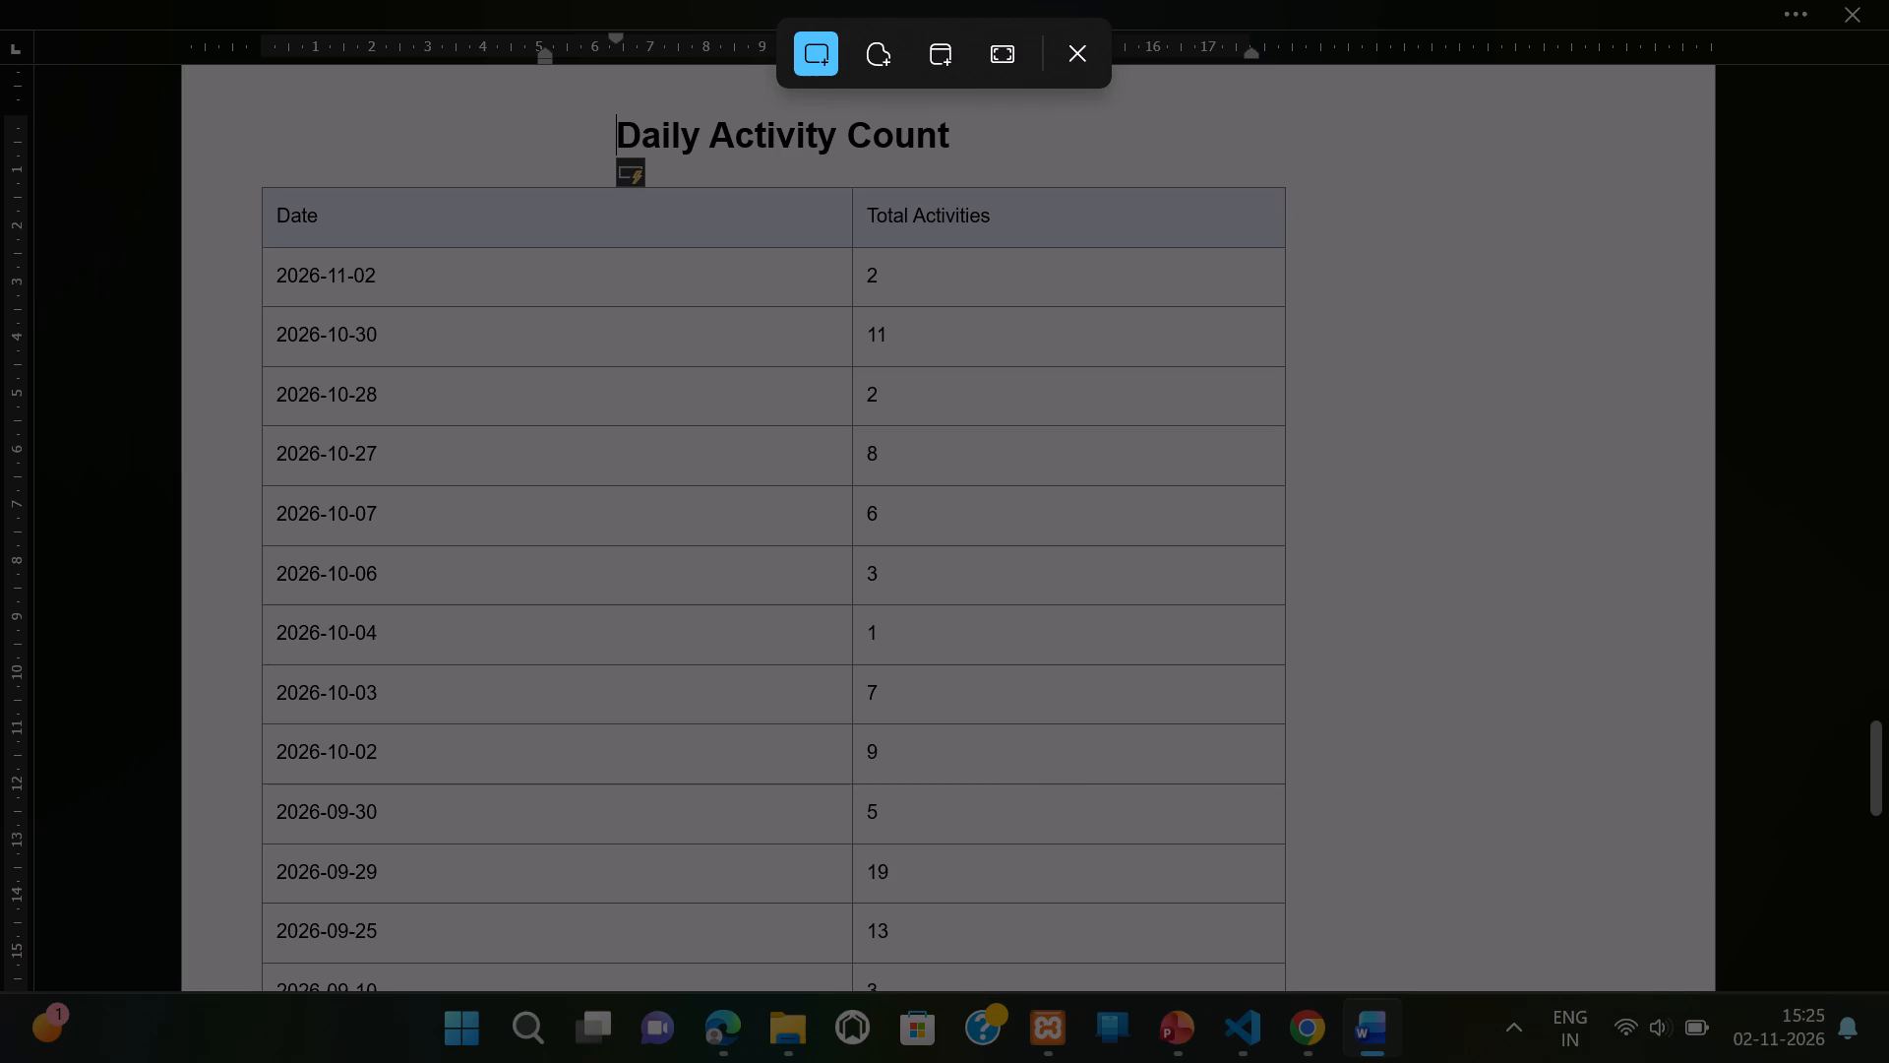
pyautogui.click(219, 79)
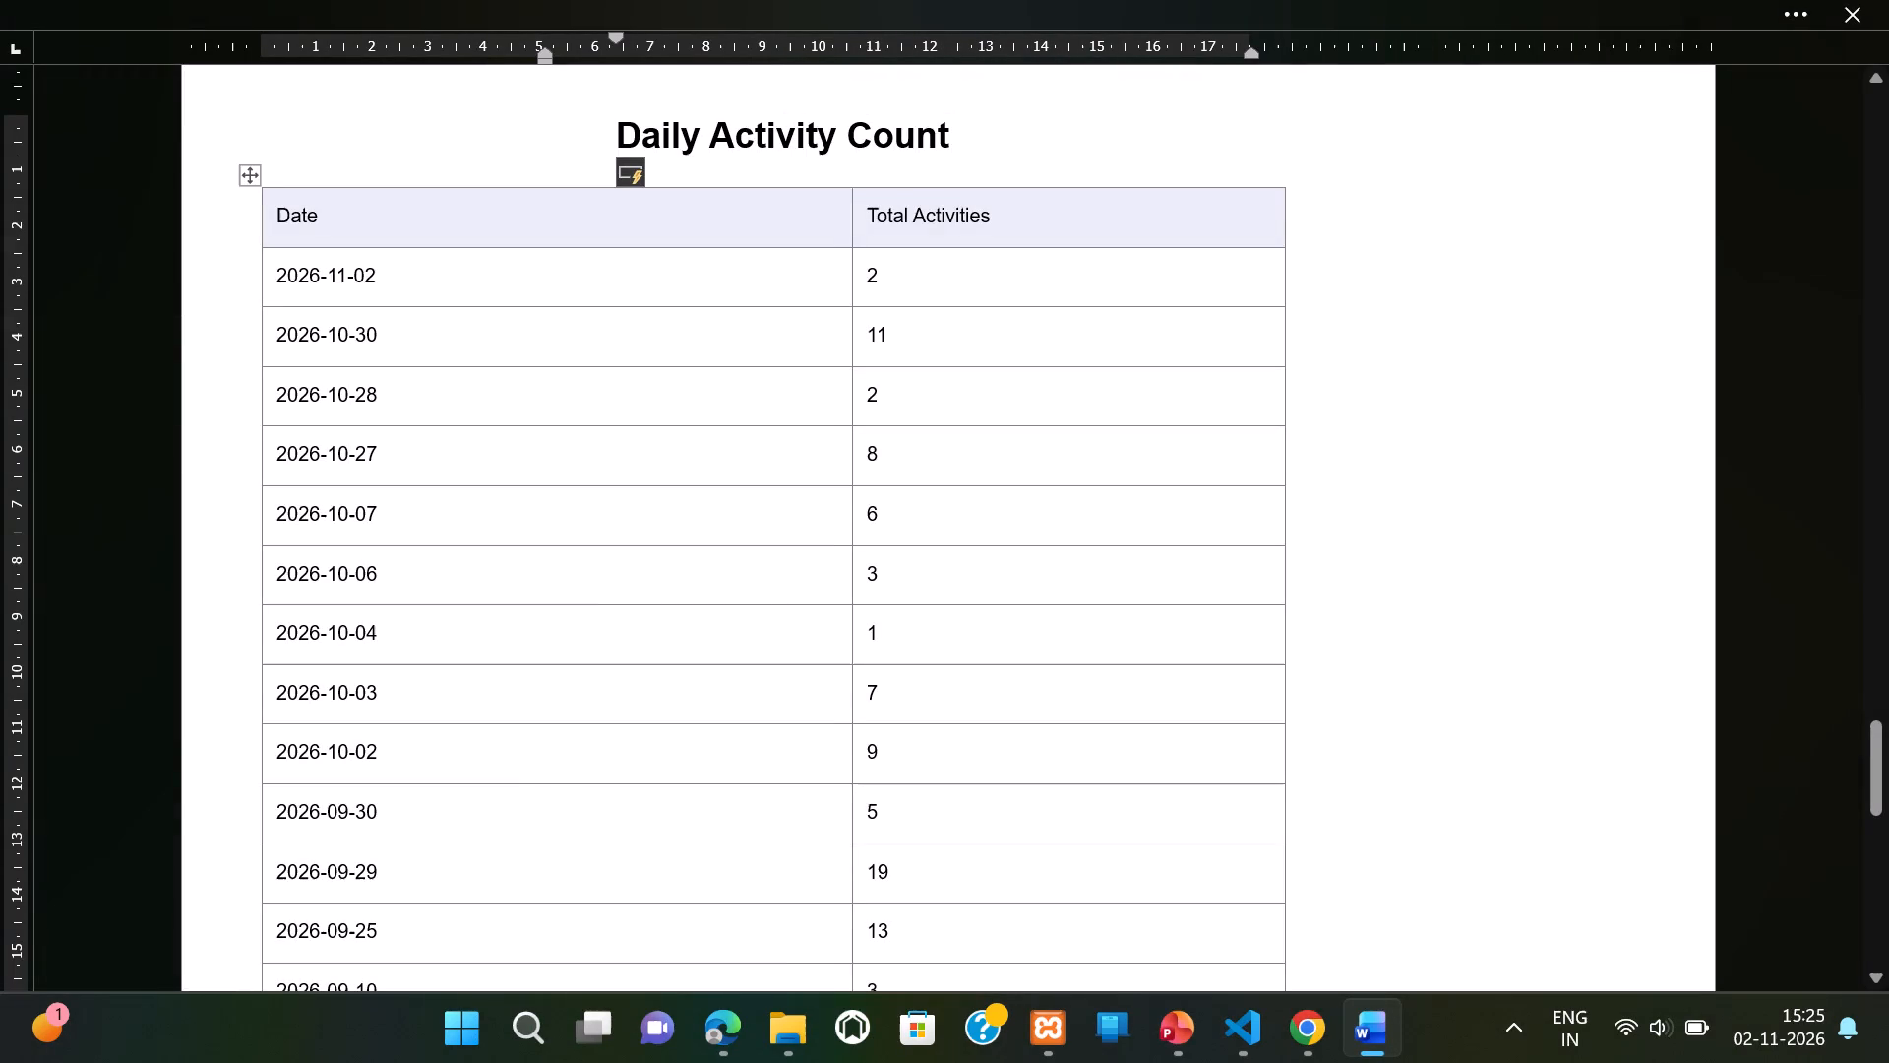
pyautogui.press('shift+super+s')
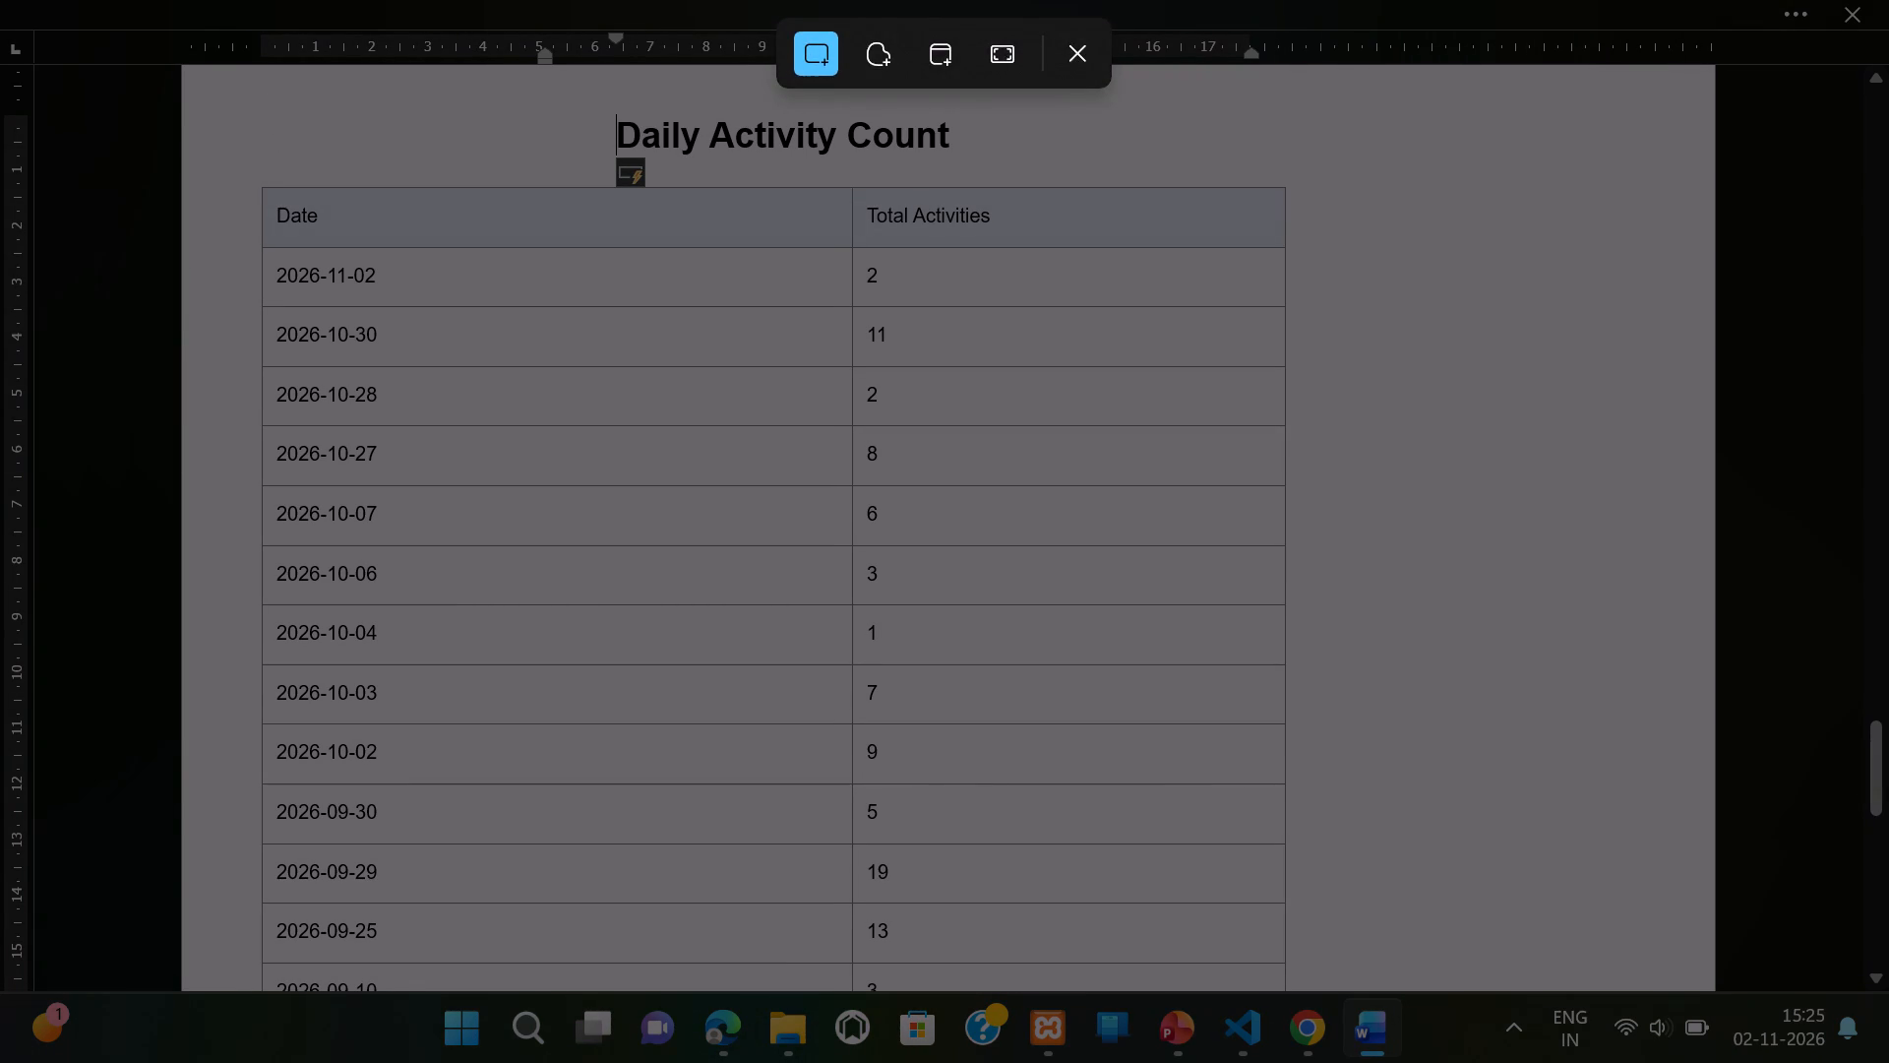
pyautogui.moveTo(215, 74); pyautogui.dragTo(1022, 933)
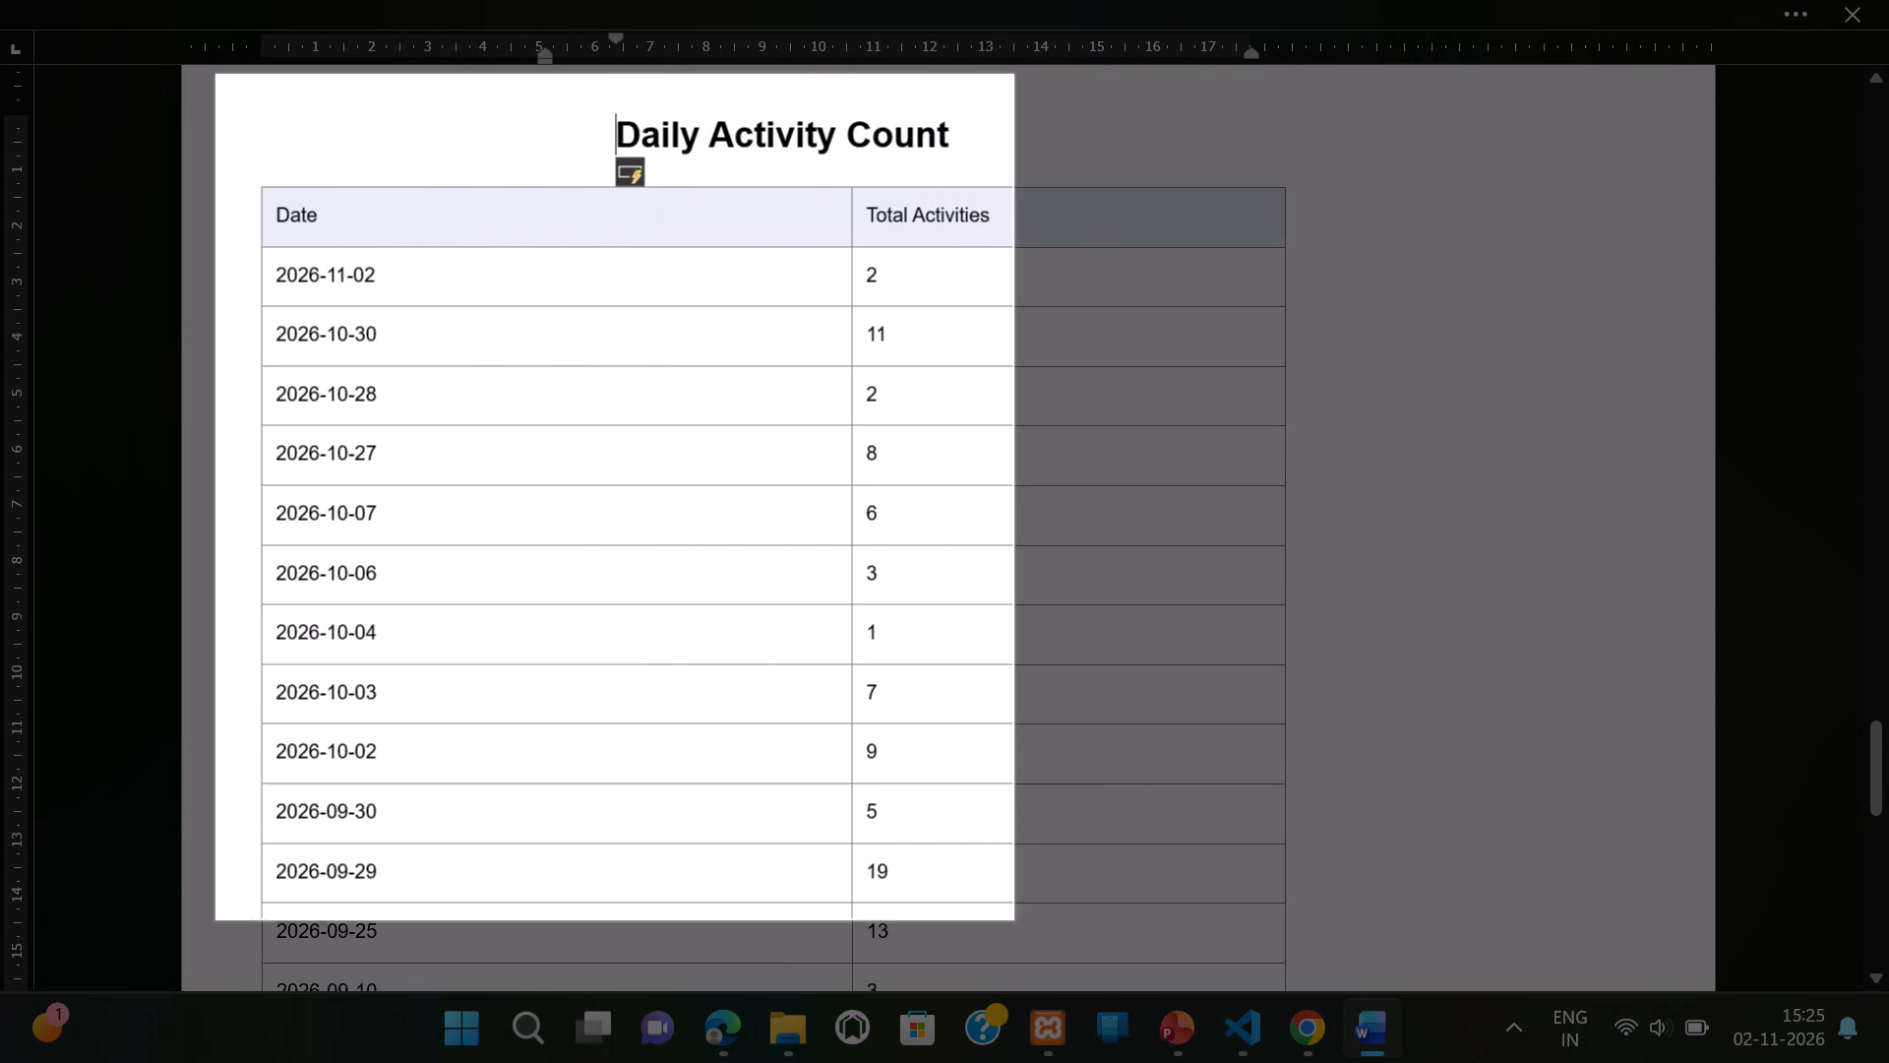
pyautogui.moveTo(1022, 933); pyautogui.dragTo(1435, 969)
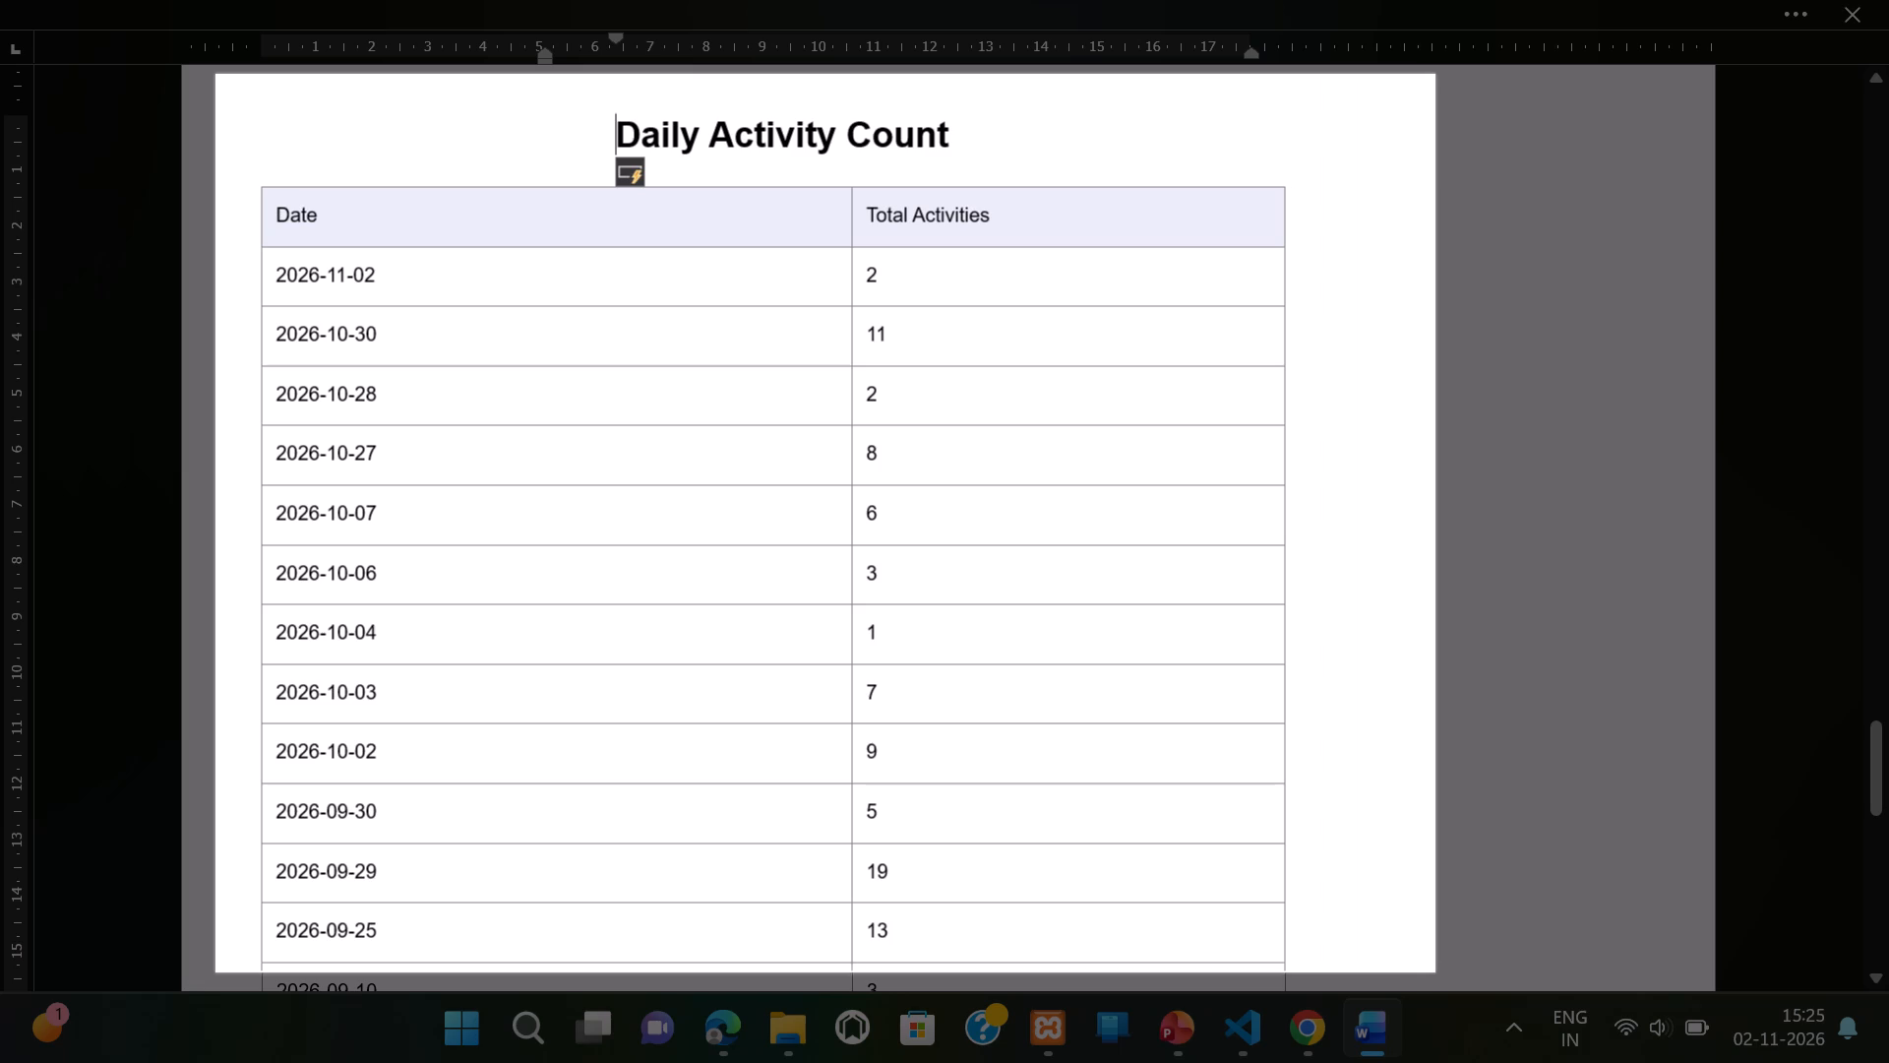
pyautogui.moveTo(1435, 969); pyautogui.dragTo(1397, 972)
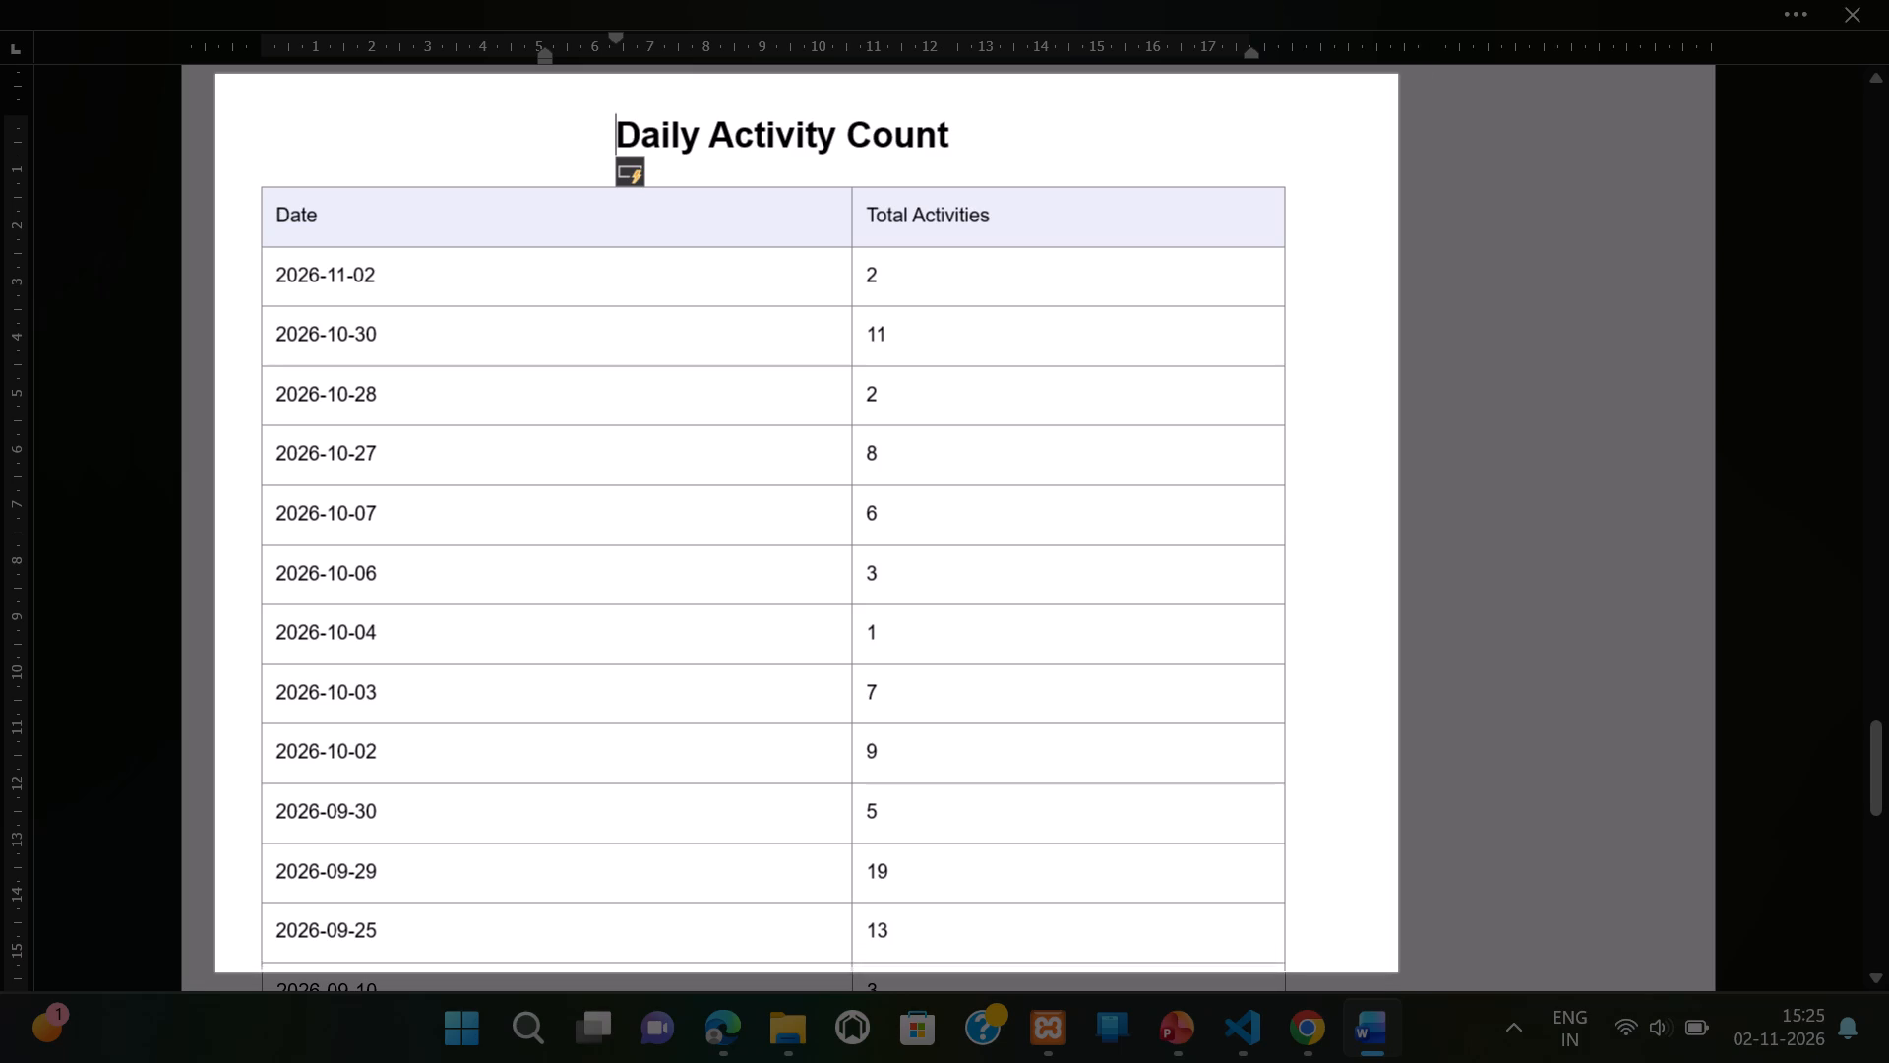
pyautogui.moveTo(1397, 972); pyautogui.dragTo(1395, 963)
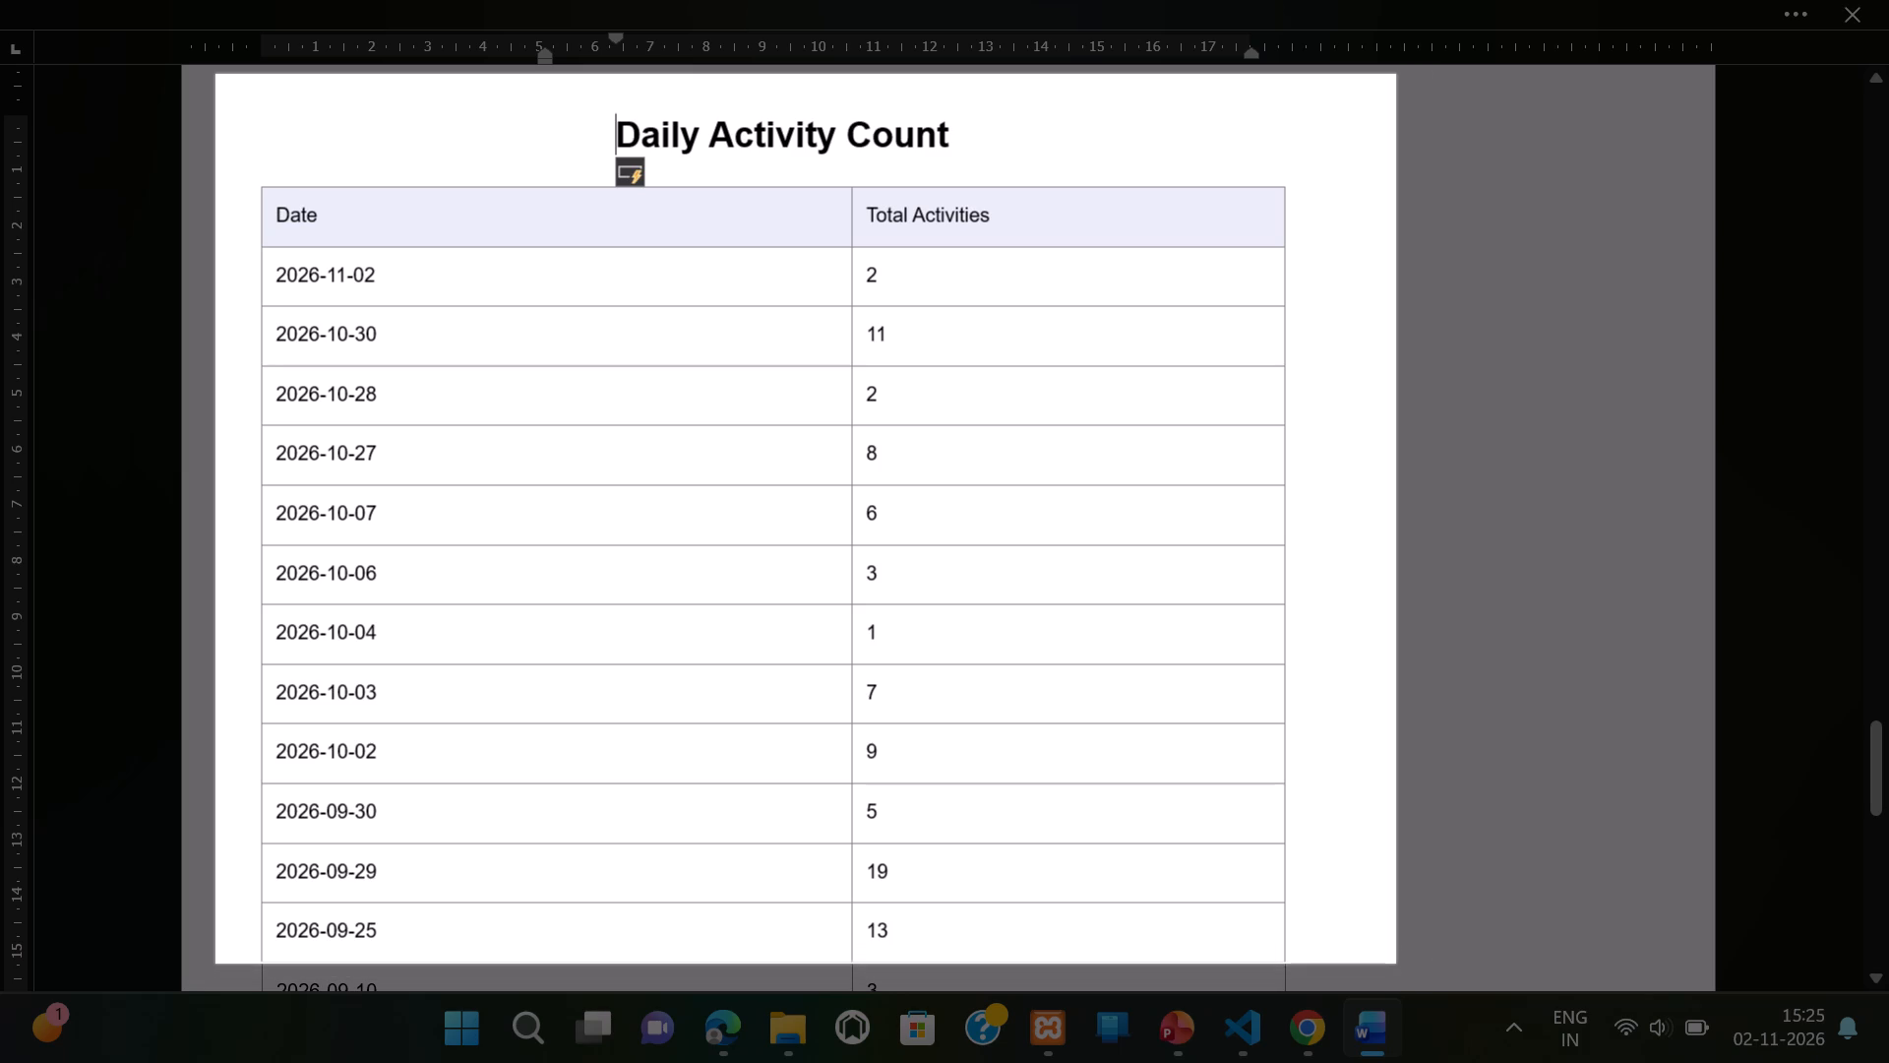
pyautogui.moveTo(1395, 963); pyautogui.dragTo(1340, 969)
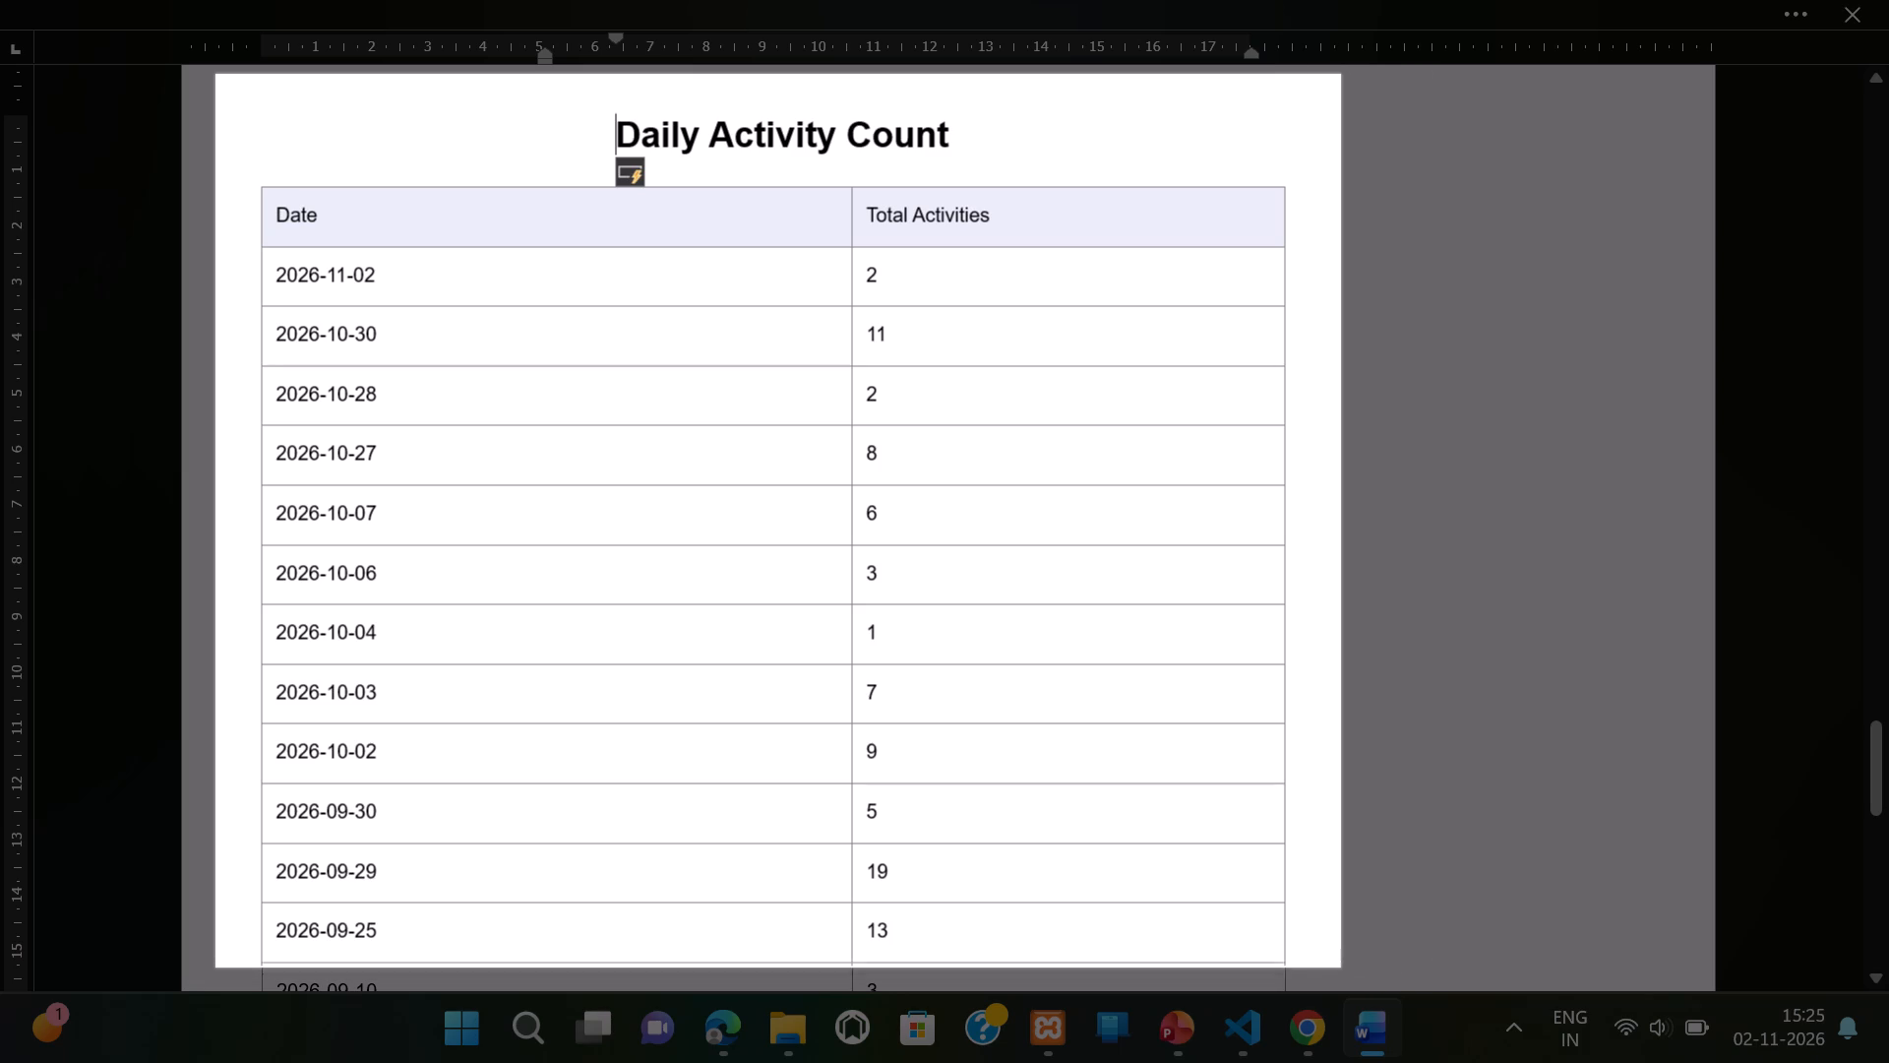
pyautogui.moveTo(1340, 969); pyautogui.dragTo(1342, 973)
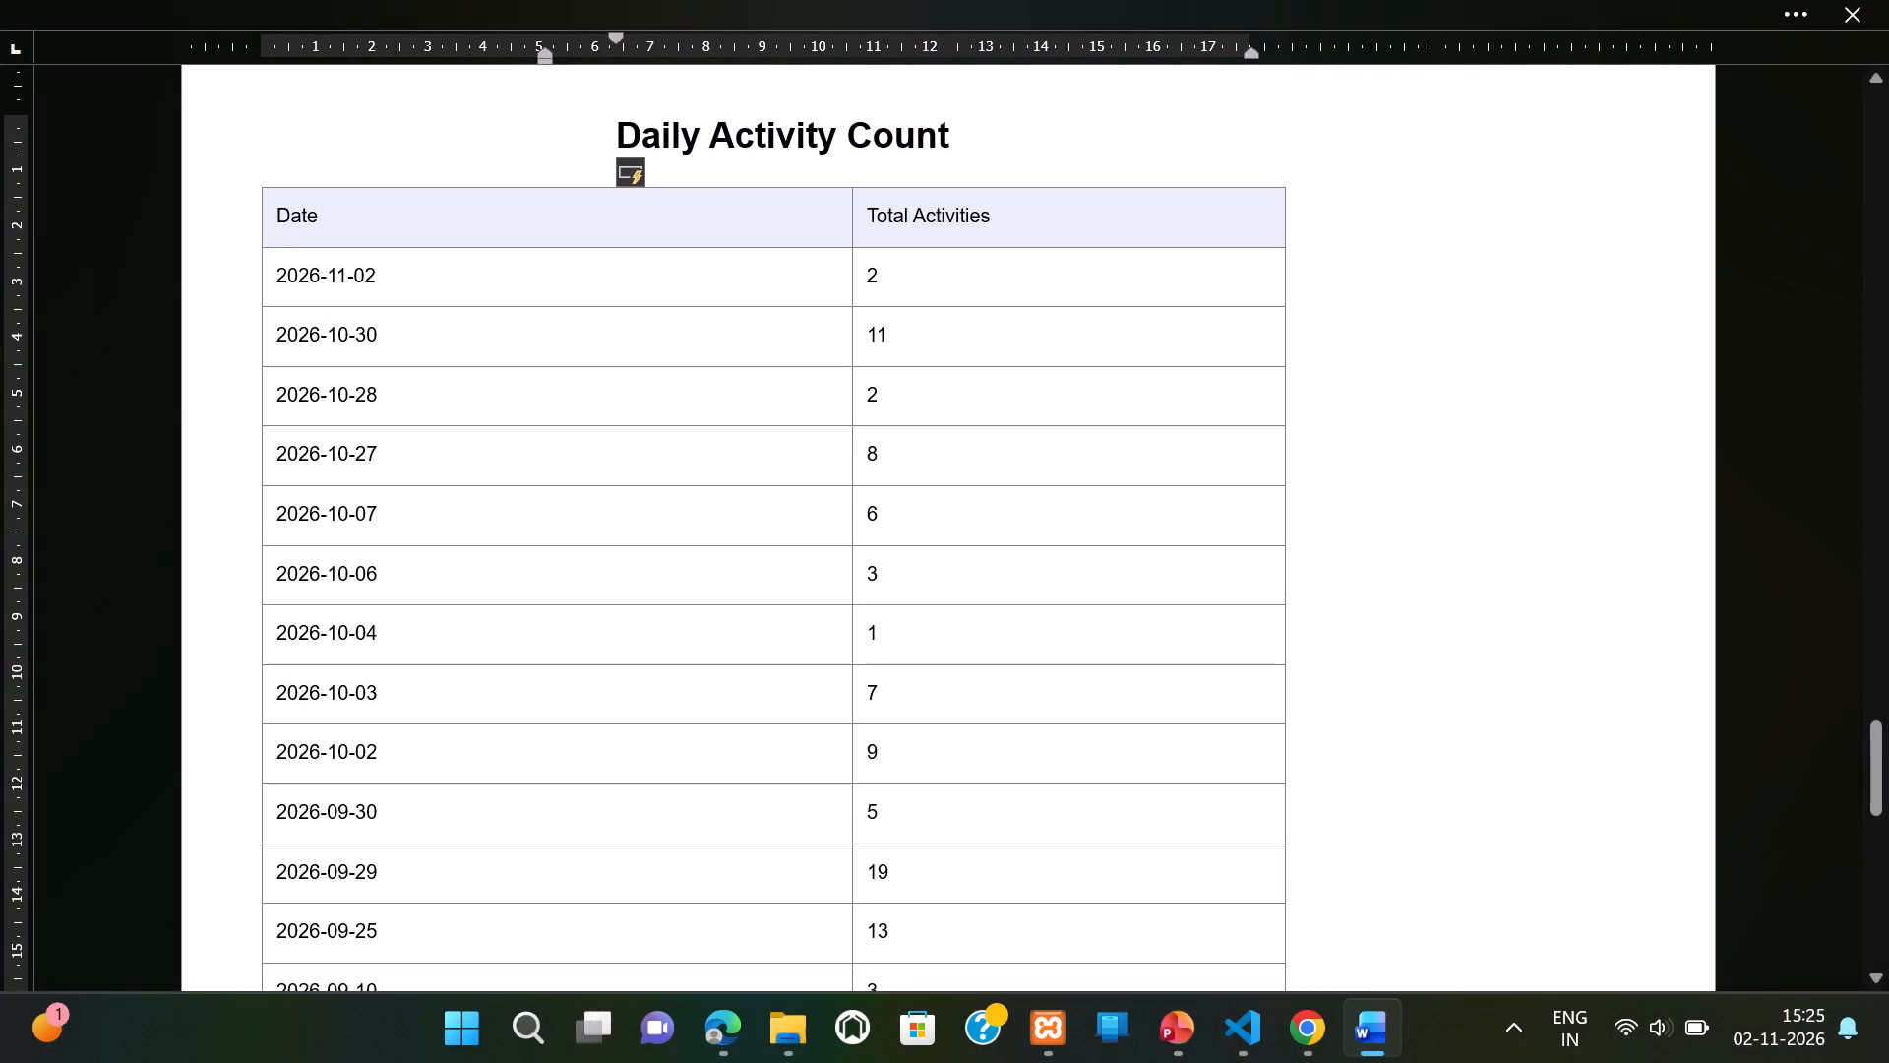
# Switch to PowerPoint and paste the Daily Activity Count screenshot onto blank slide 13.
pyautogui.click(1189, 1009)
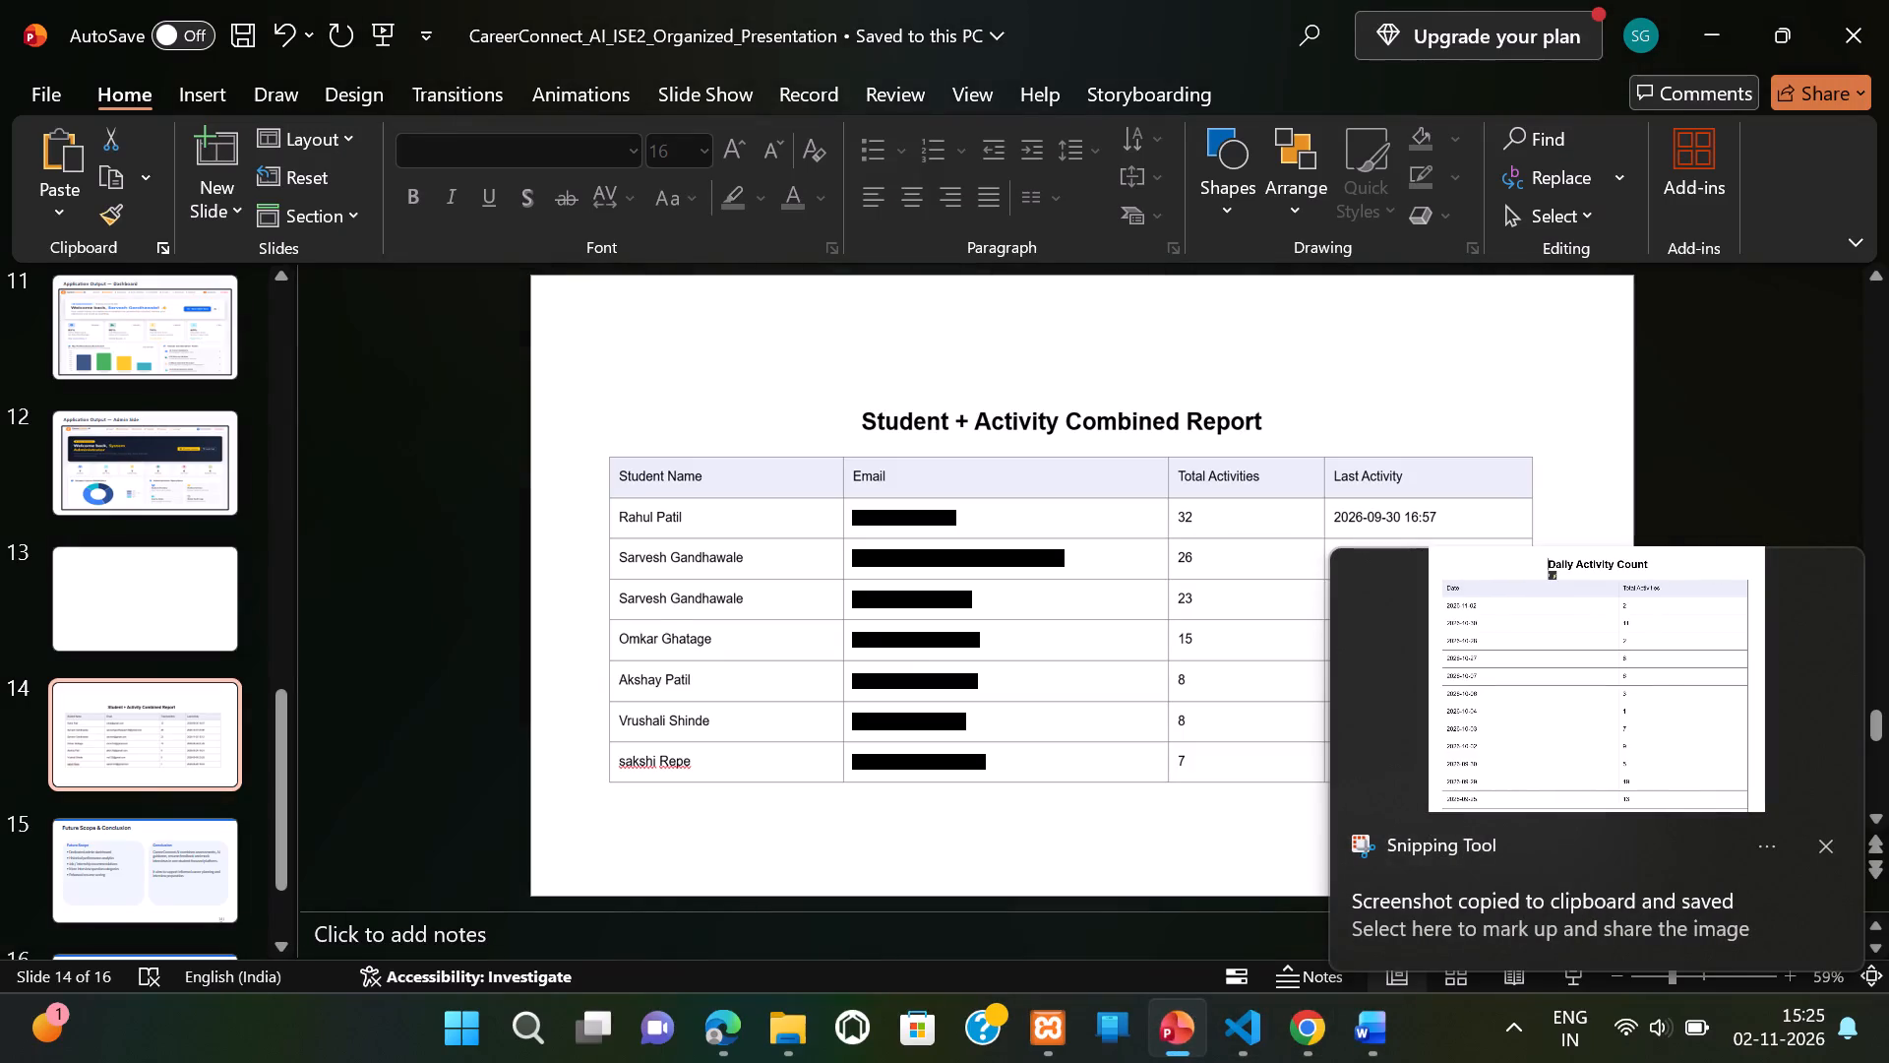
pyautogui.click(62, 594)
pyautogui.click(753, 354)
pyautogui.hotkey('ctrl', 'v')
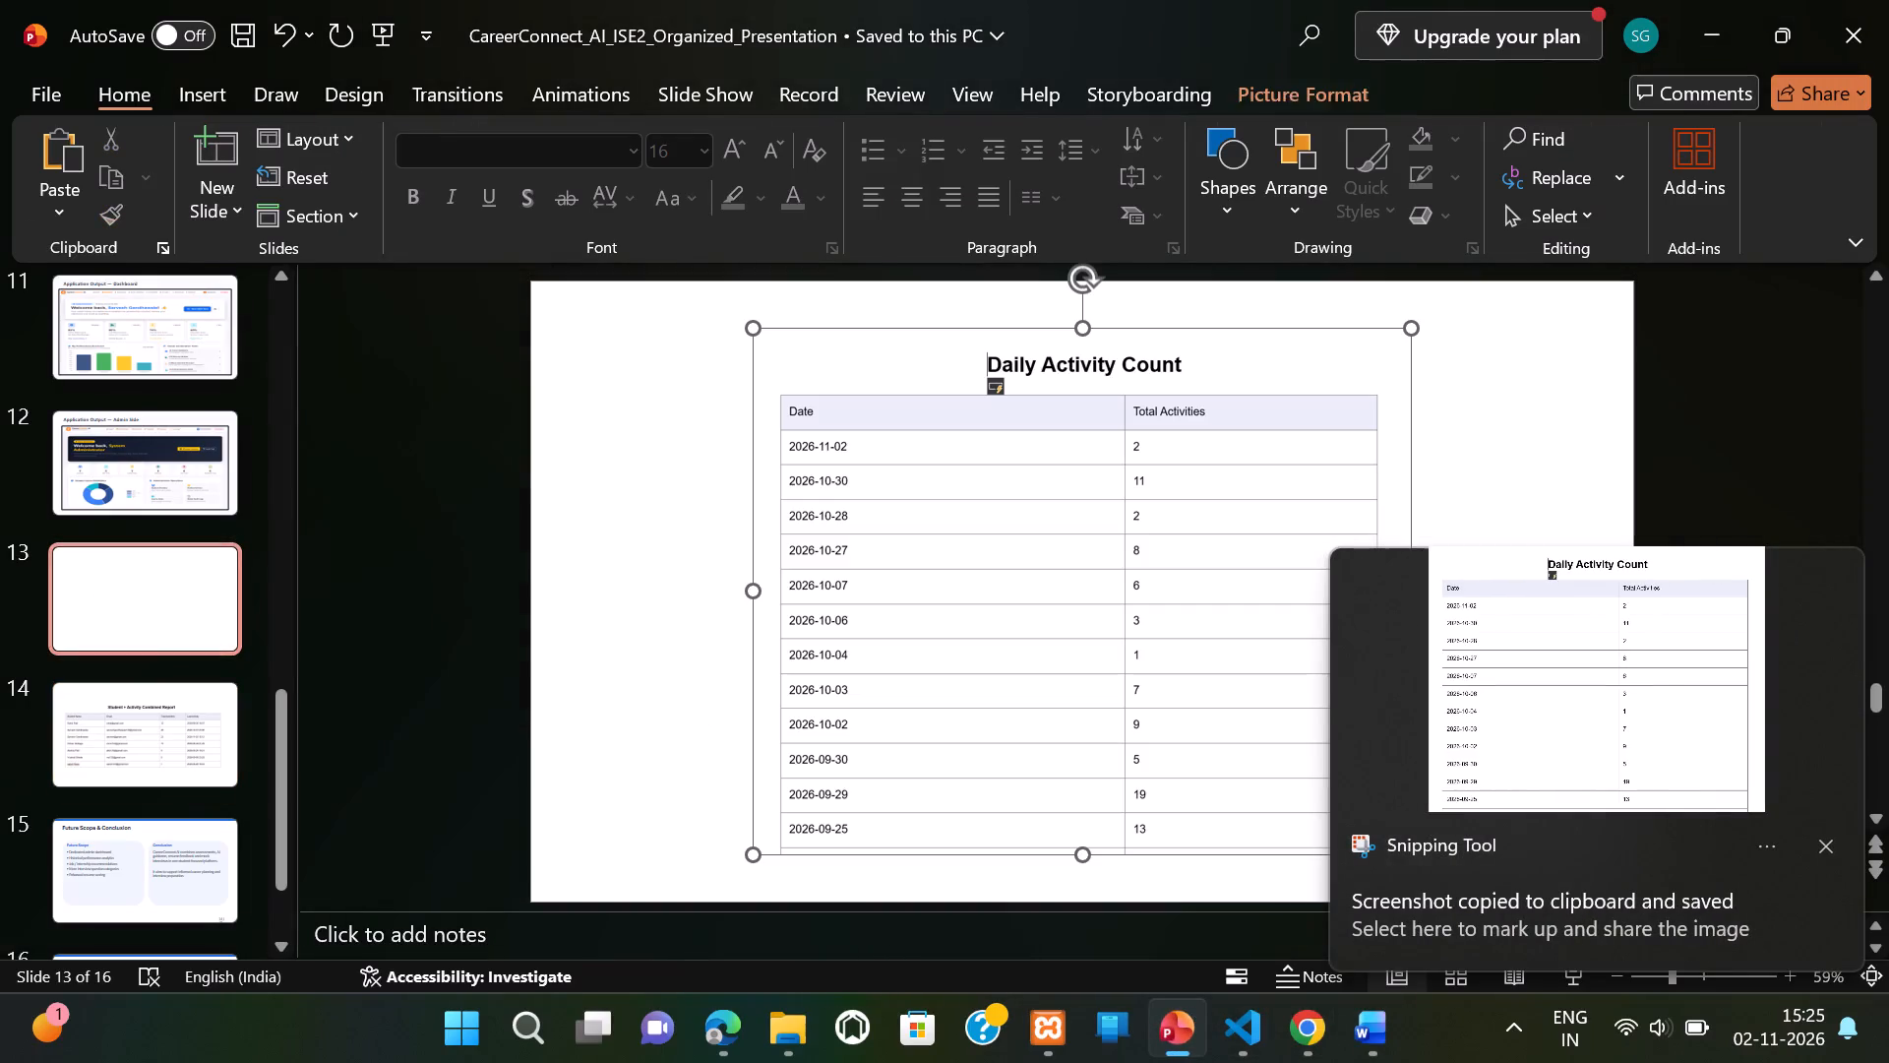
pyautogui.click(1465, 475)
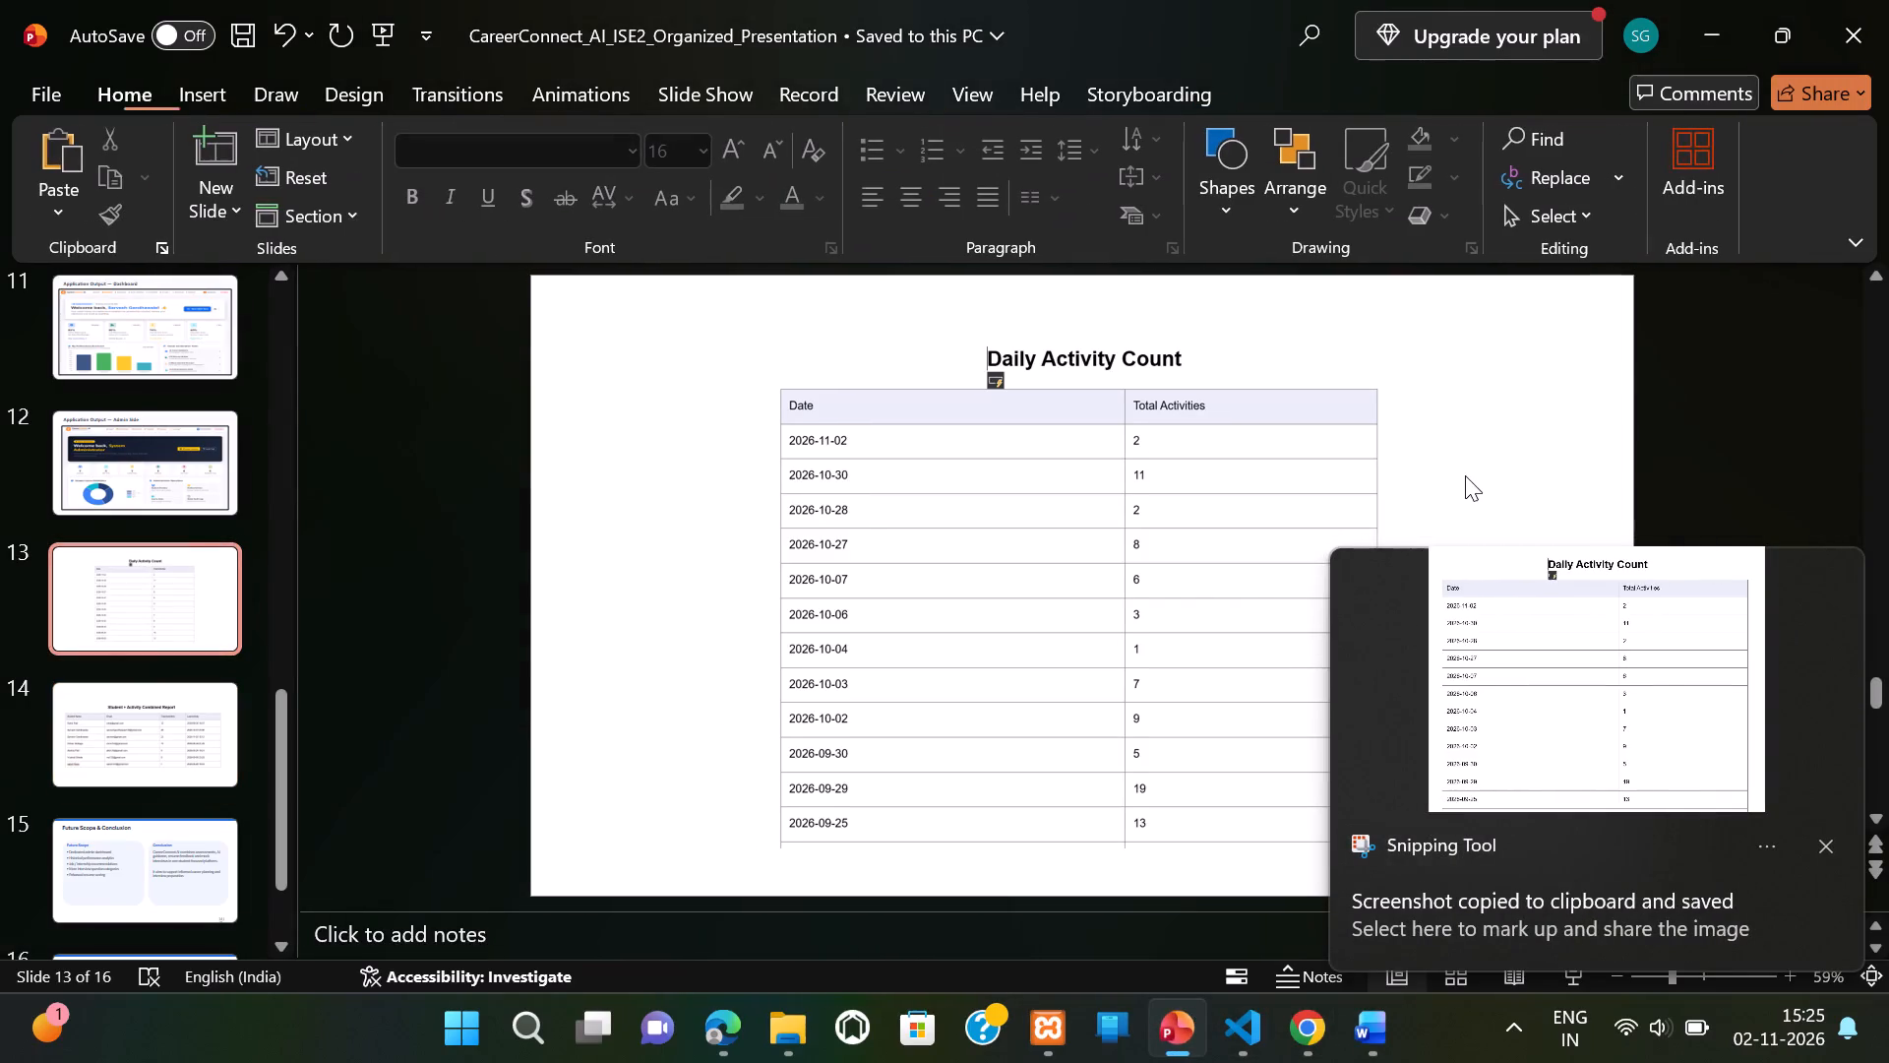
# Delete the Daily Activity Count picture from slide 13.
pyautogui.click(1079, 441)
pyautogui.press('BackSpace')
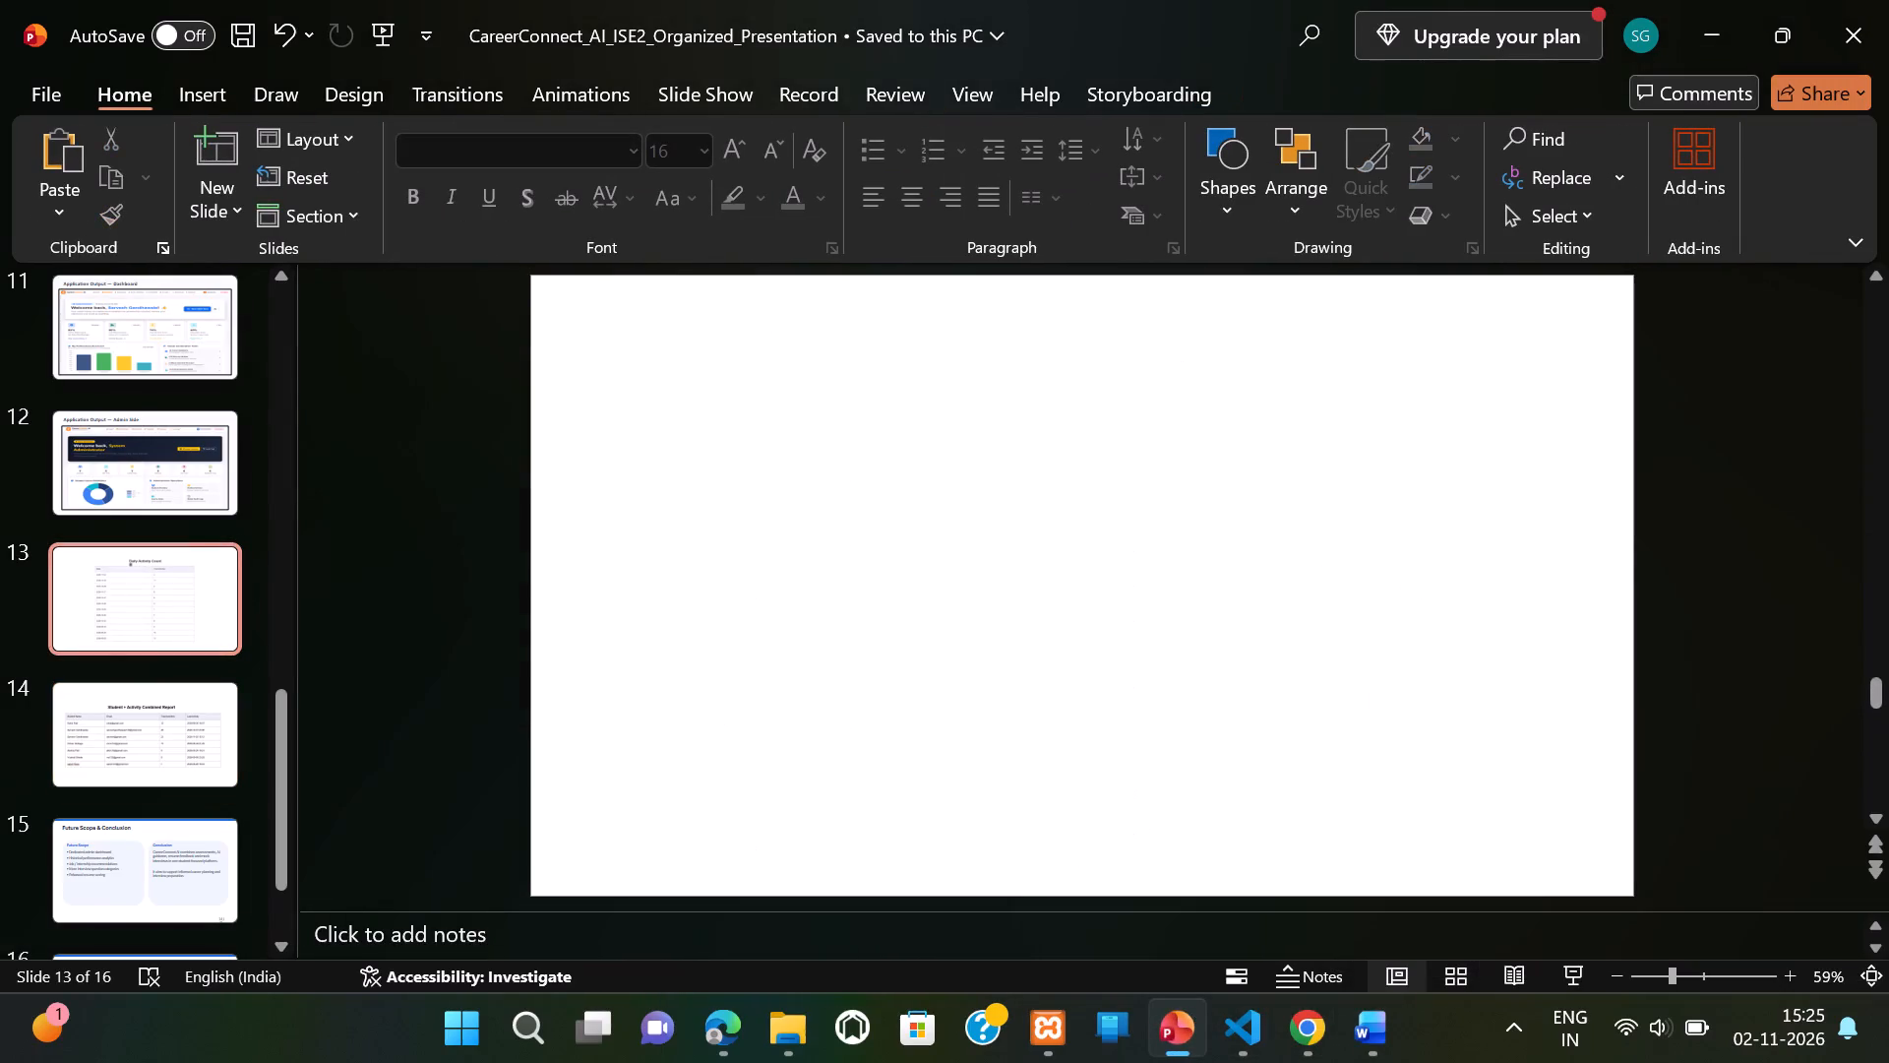
# Return to the Word report and undo the automatic left indent on the Daily Activity Count heading.
pyautogui.hotkey('alt', 'Tab')
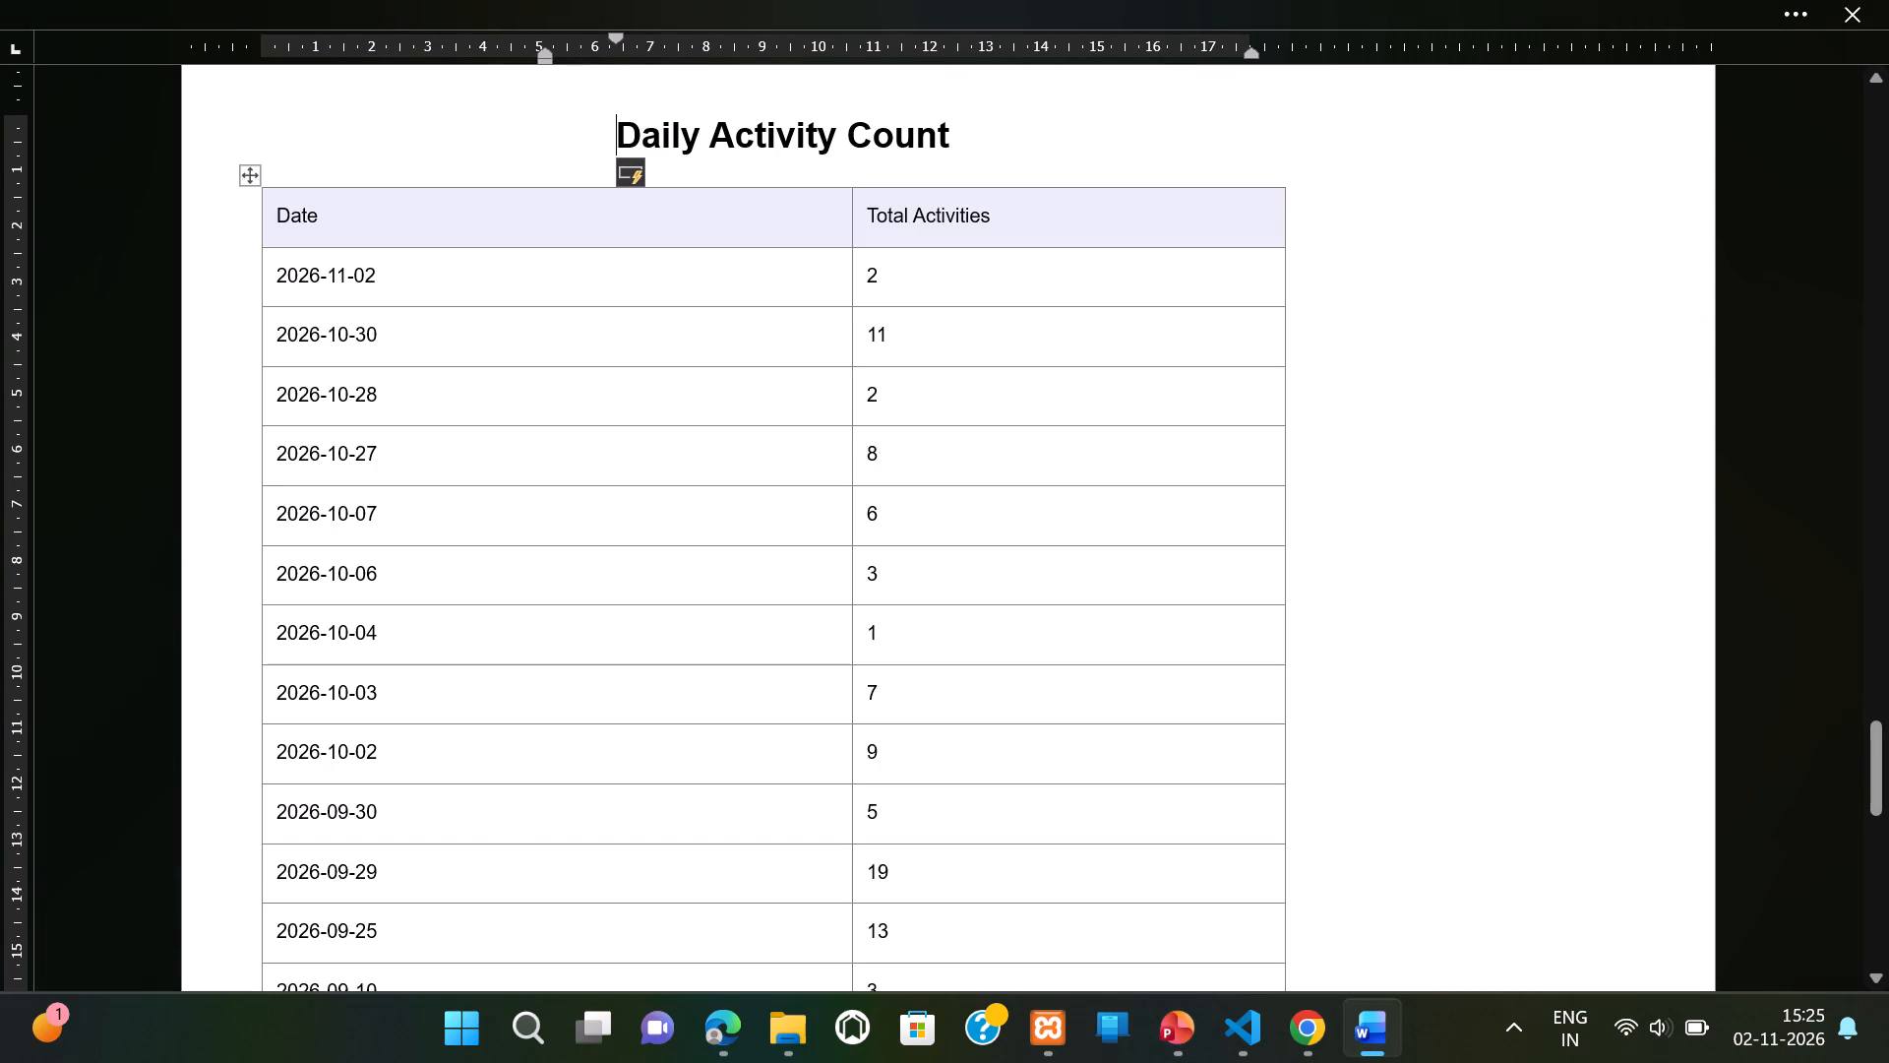
pyautogui.click(1409, 276)
pyautogui.click(1006, 113)
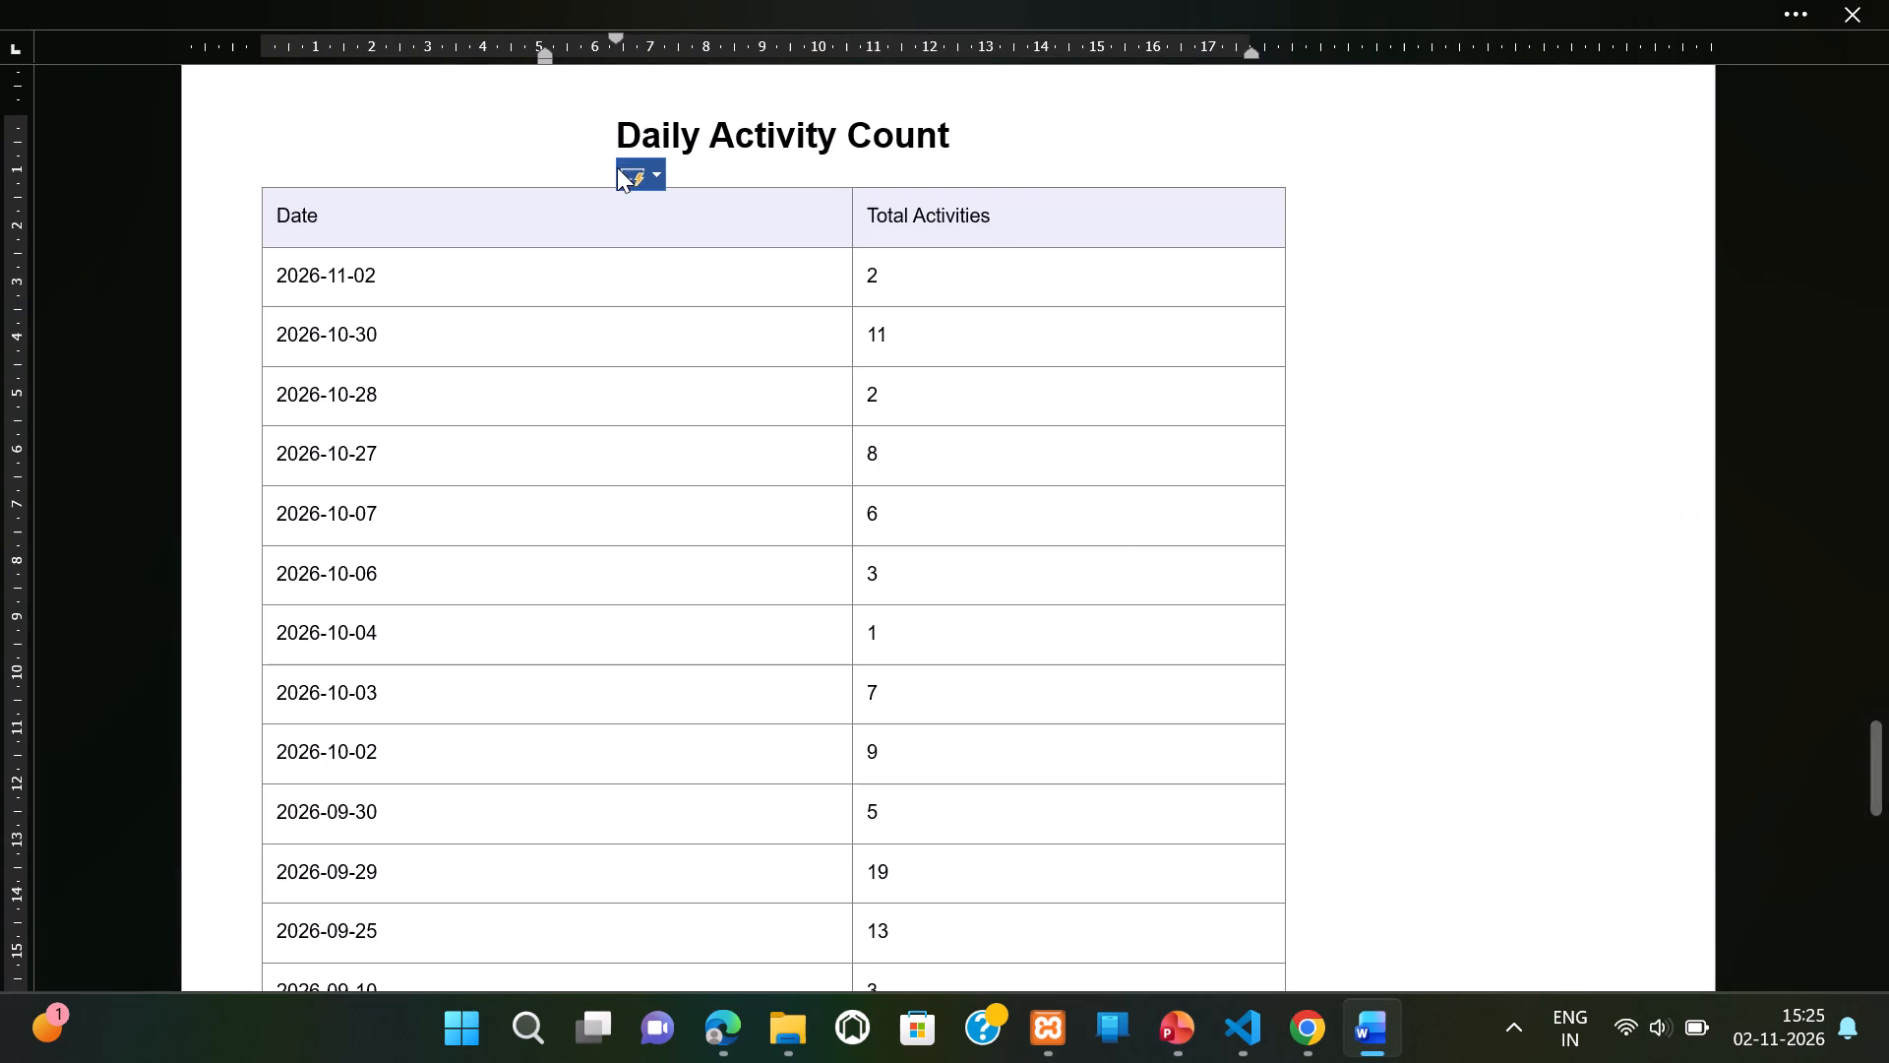
pyautogui.click(635, 167)
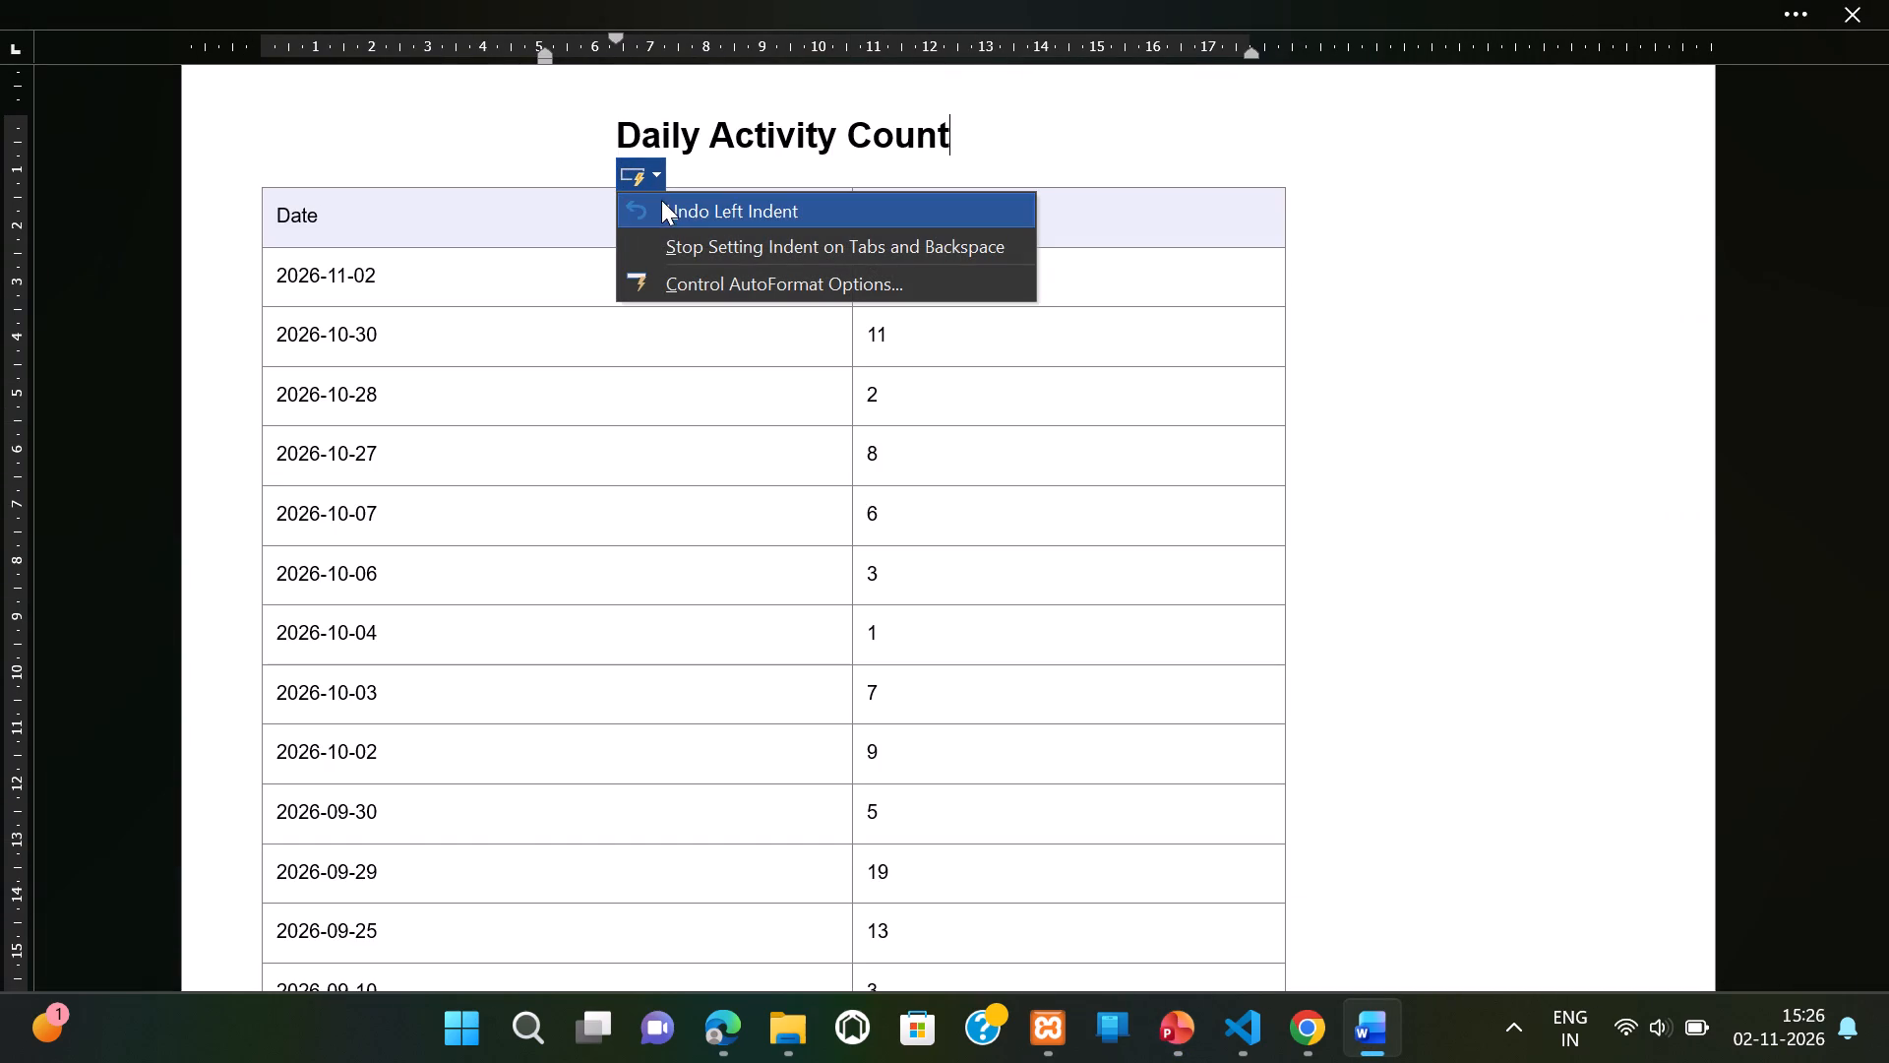
pyautogui.click(662, 204)
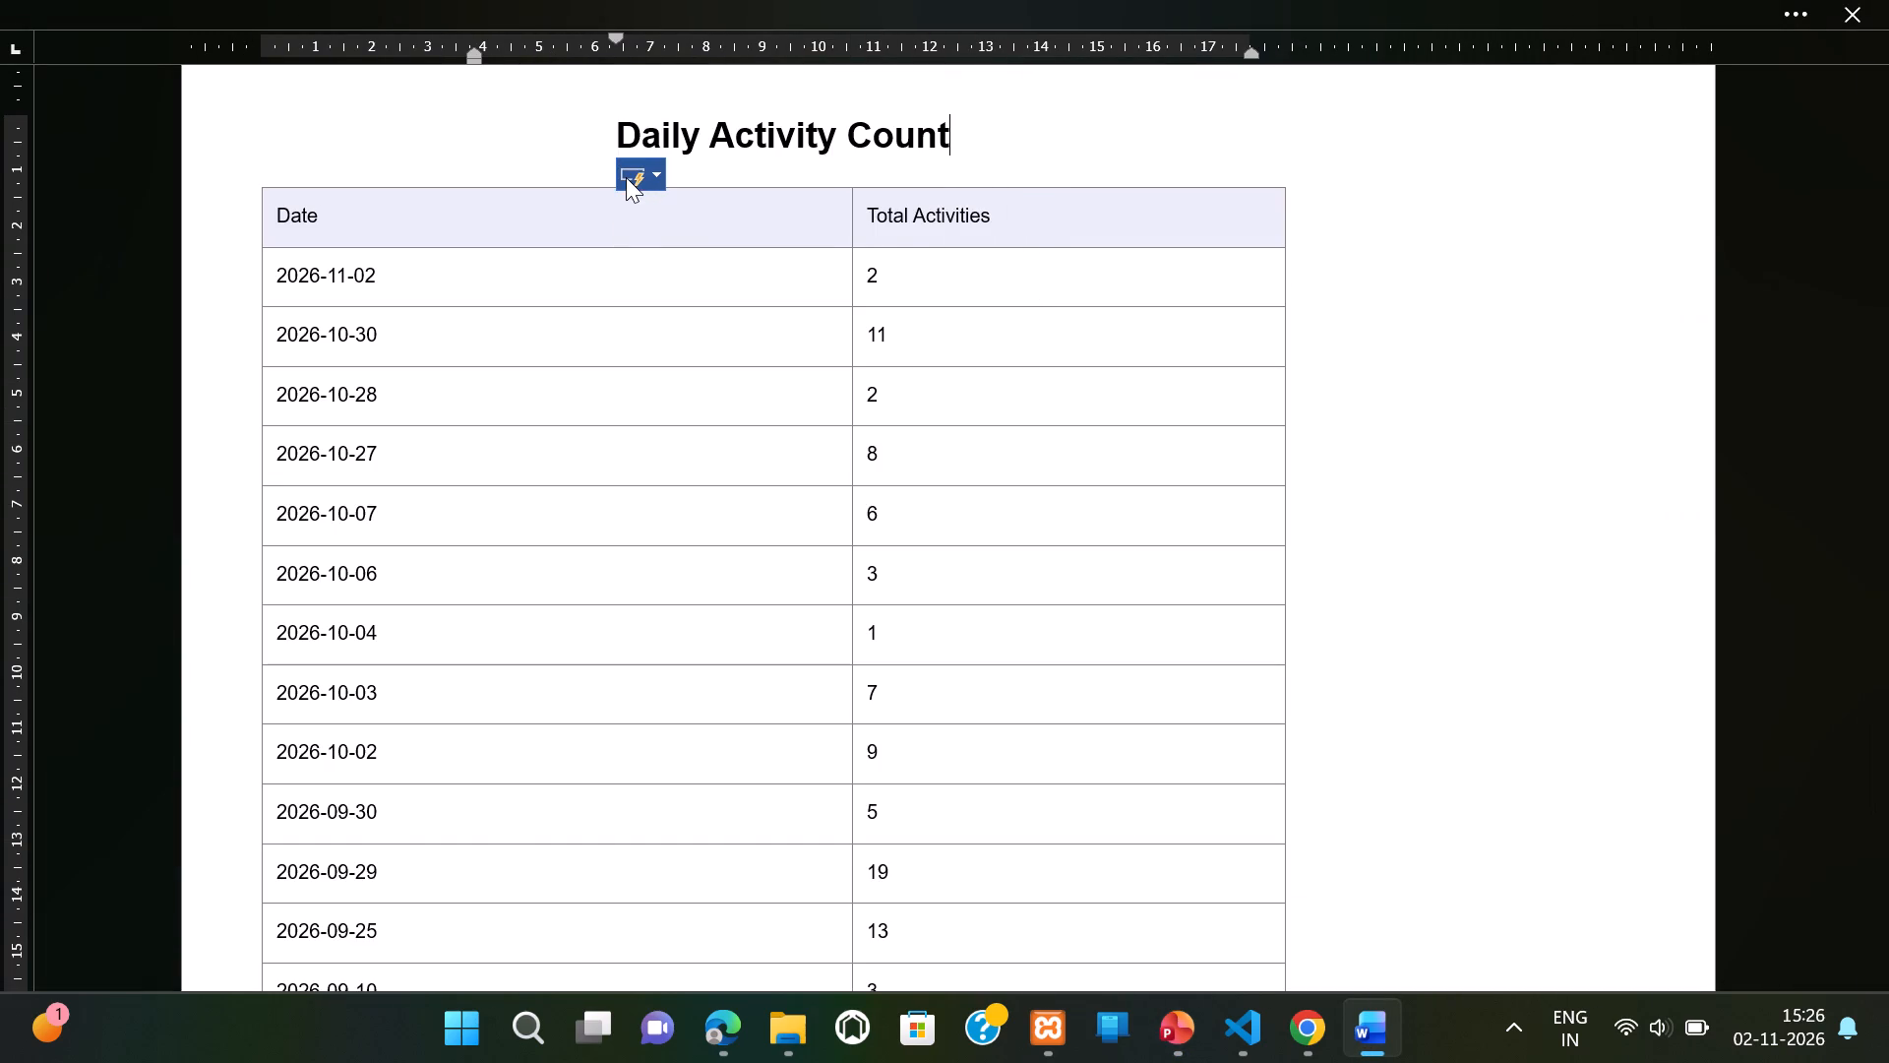
# Stop Word from setting indents on tabs and backspace, using the Daily Activity Count heading's AutoCorrect options.
pyautogui.click(626, 177)
pyautogui.click(1482, 85)
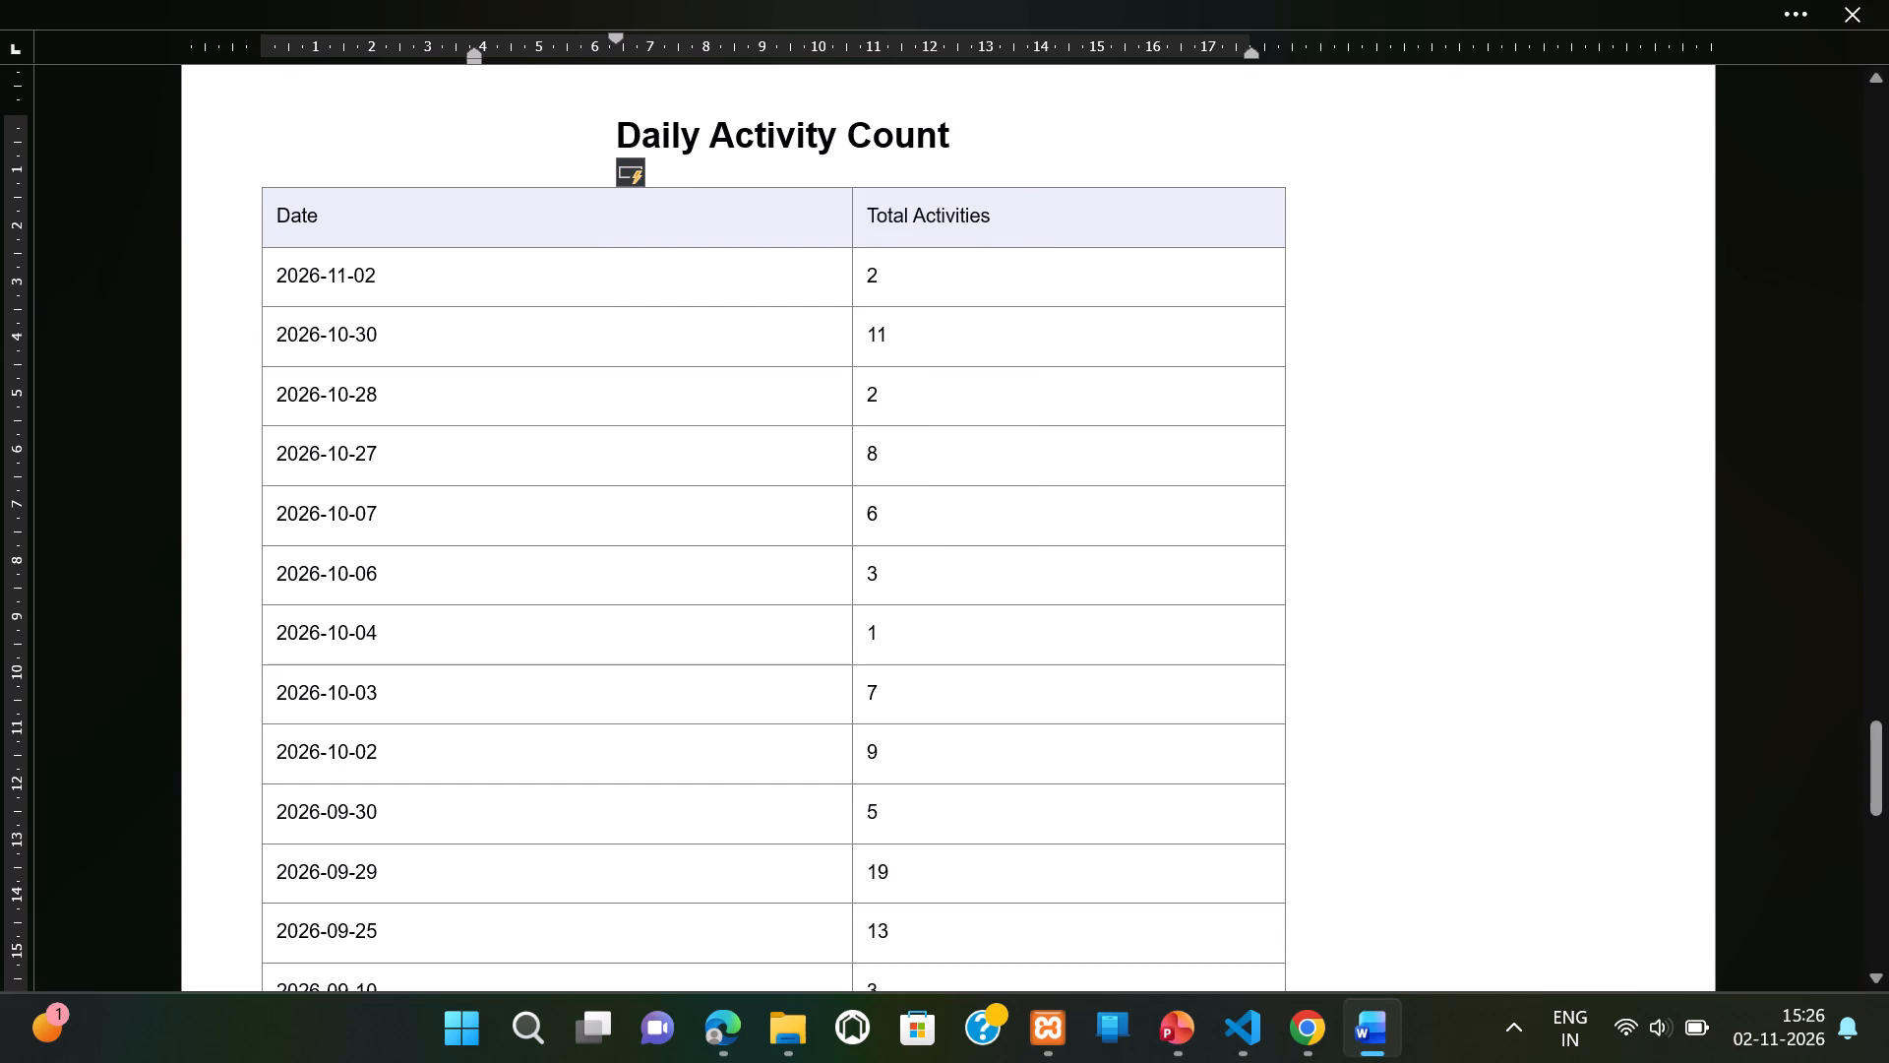
pyautogui.moveTo(636, 172); pyautogui.dragTo(918, 299)
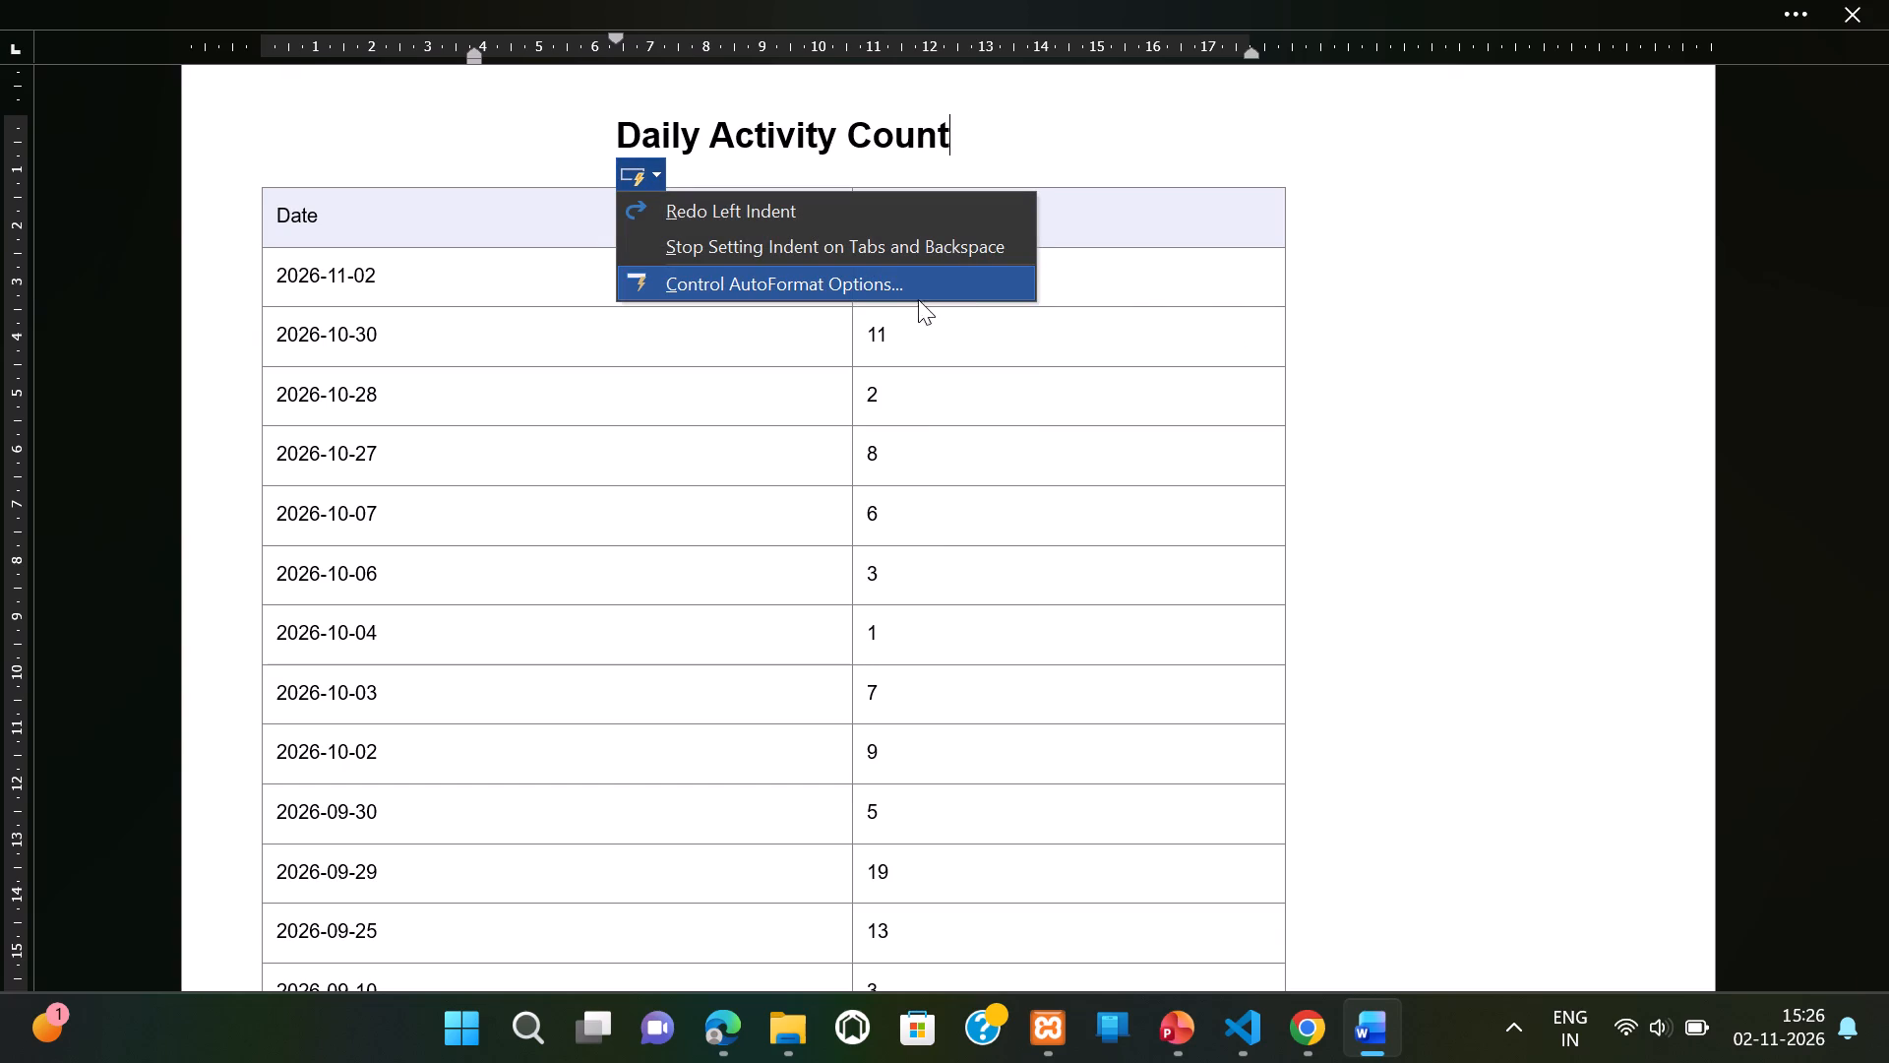
pyautogui.moveTo(918, 299); pyautogui.dragTo(915, 251)
pyautogui.click(915, 251)
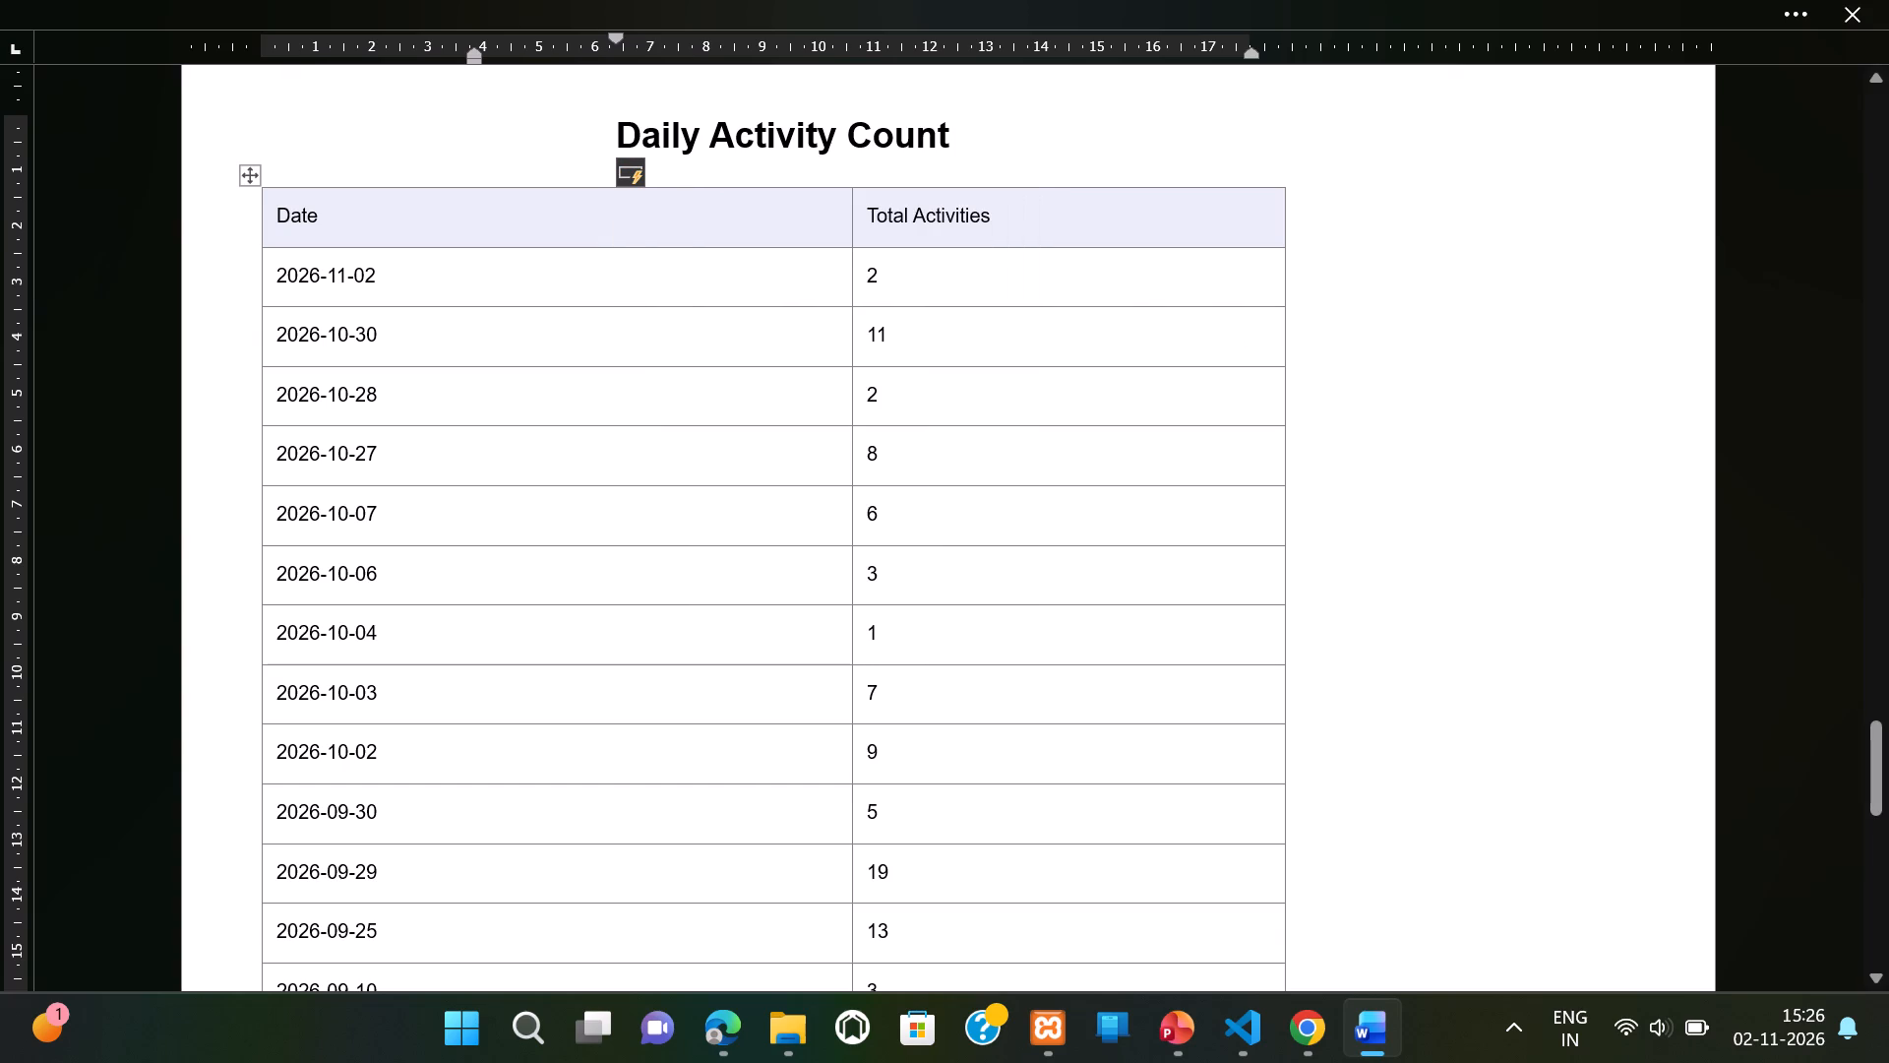
pyautogui.click(1300, 224)
# Capture a screenshot of the Module Activity Report heading and its full table.
pyautogui.scroll(-9, 1300, 224)
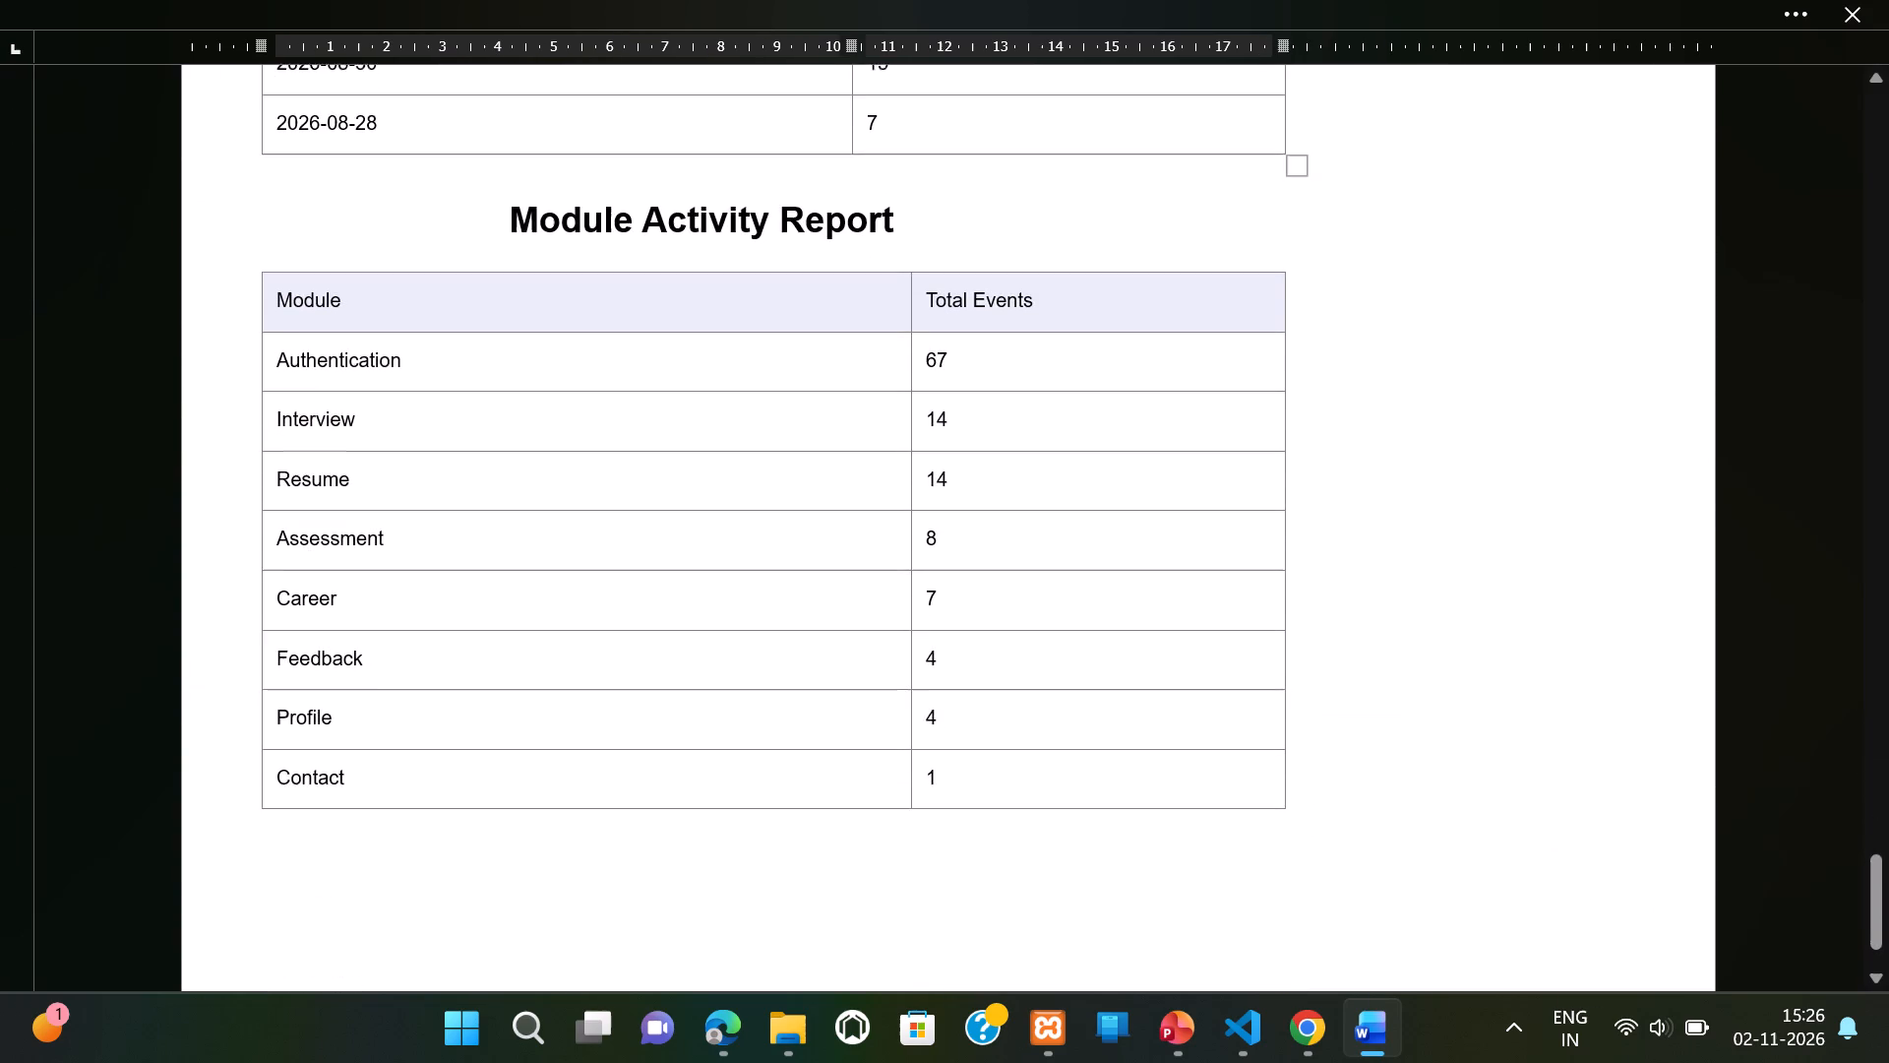
pyautogui.press('shift+super+s')
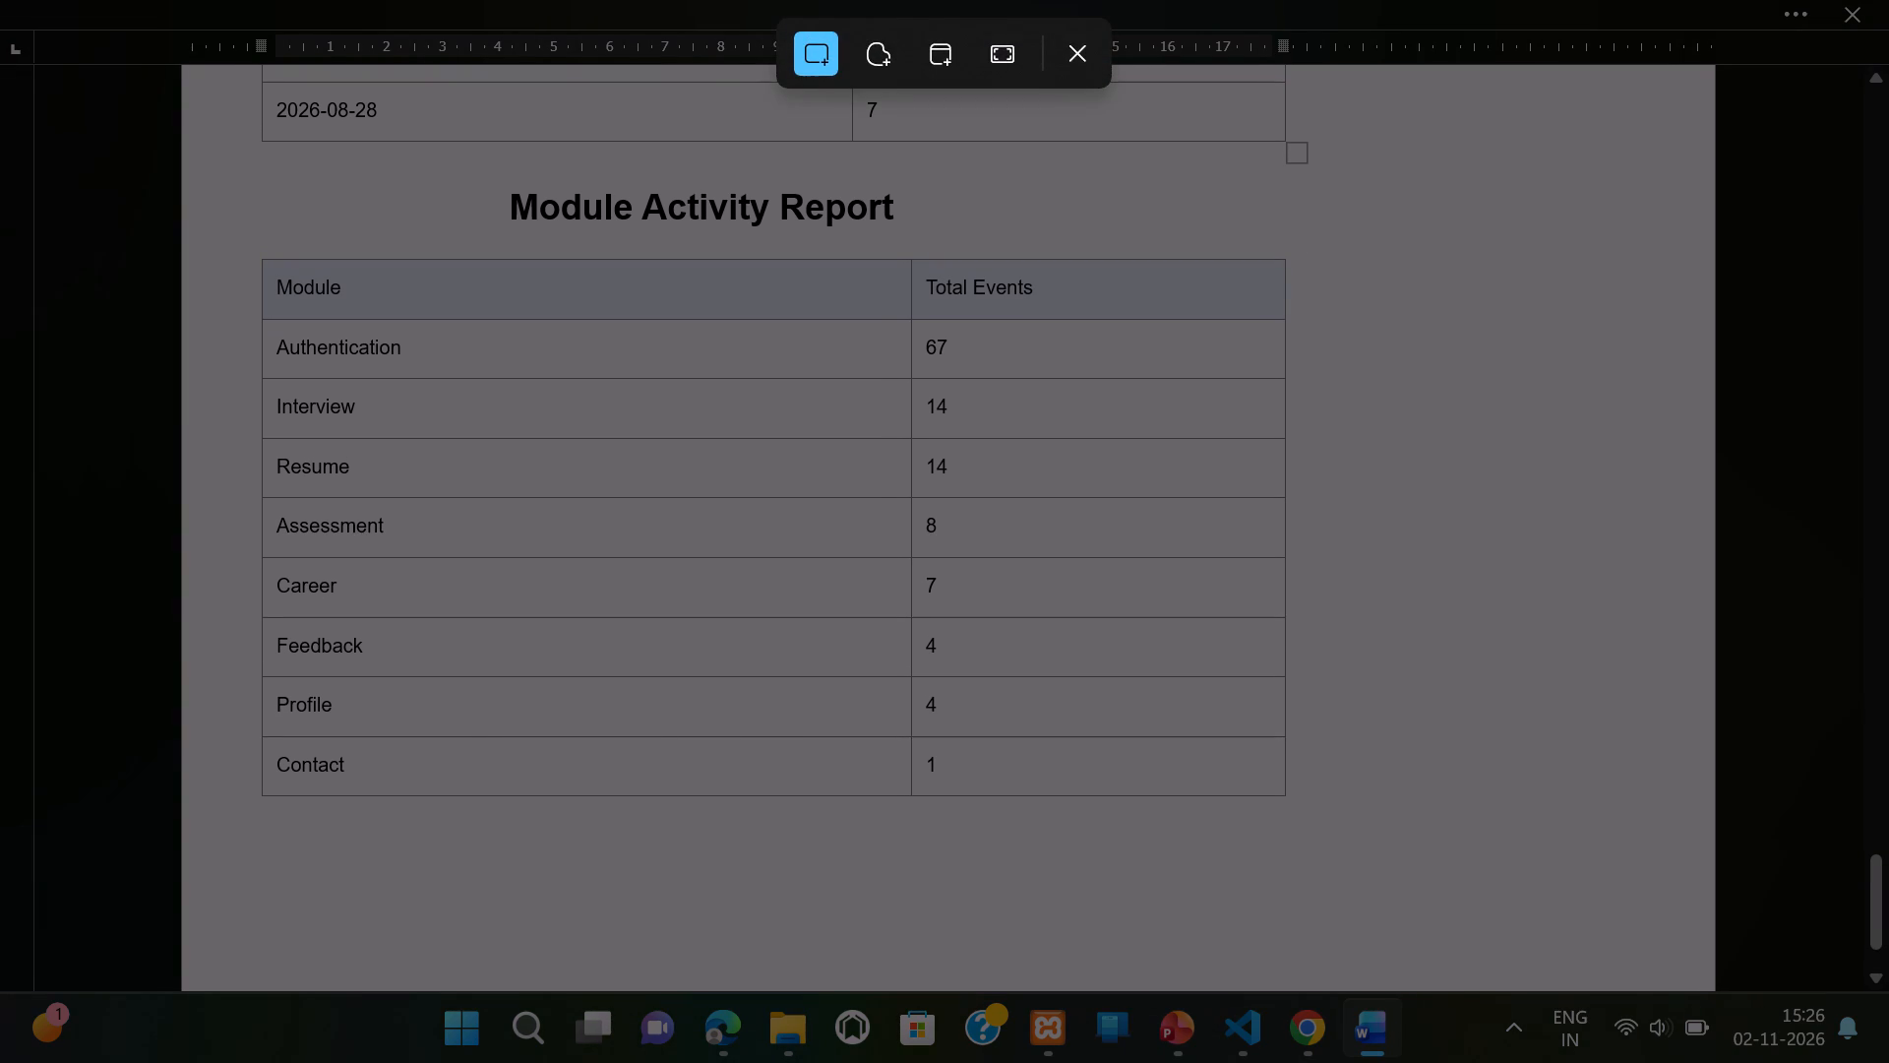
pyautogui.moveTo(212, 173); pyautogui.dragTo(1066, 884)
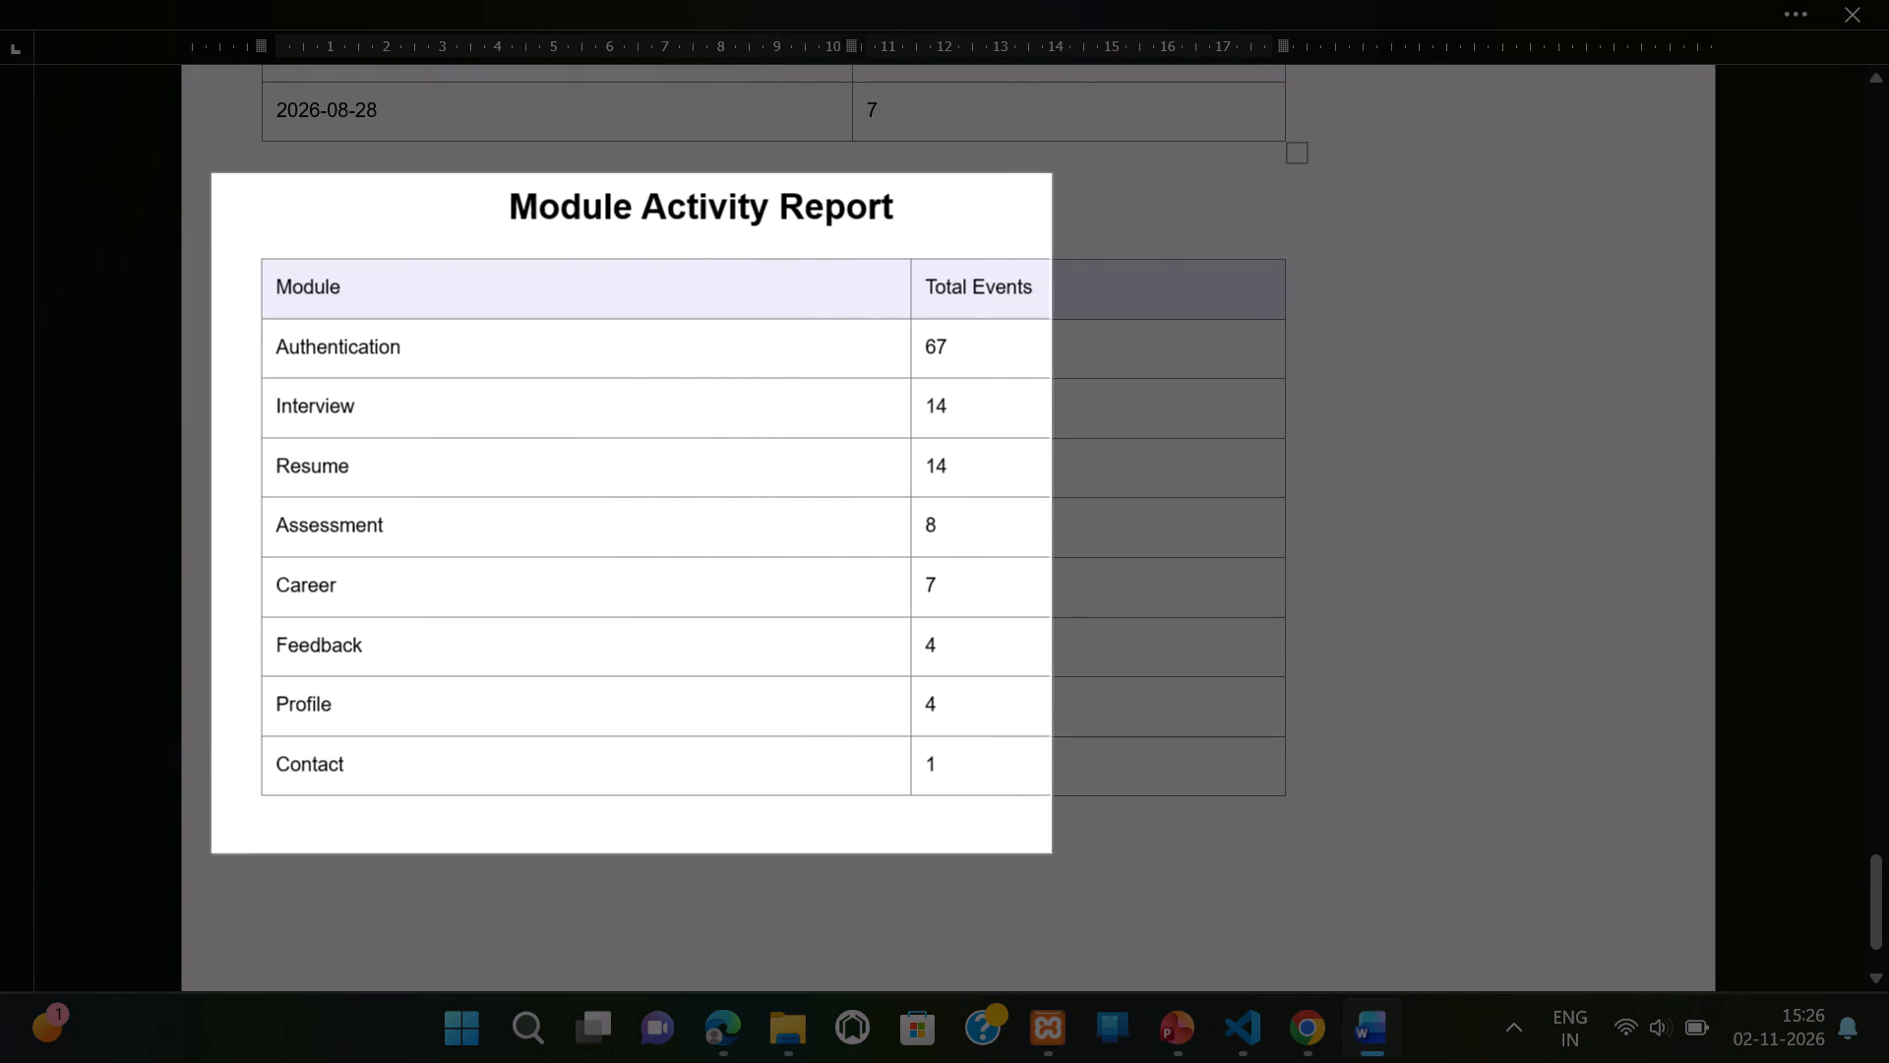
pyautogui.moveTo(1066, 884); pyautogui.dragTo(1340, 837)
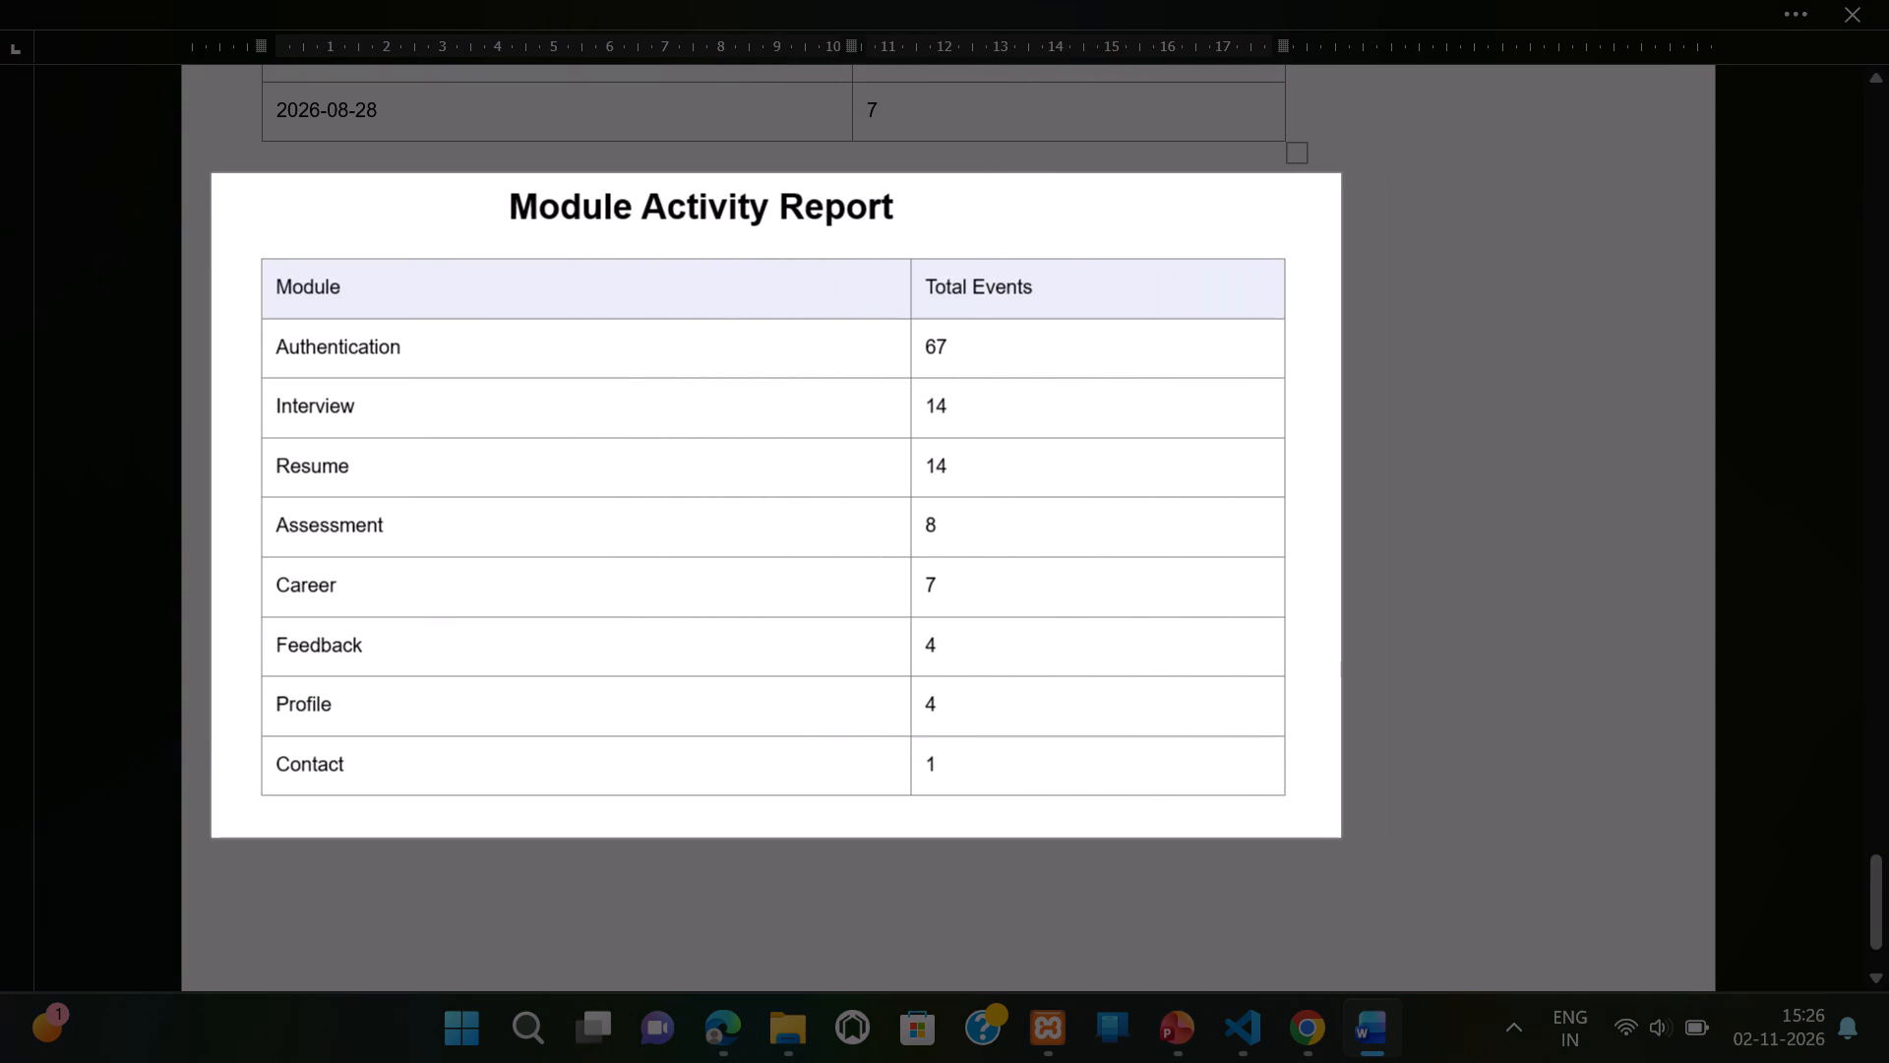
pyautogui.moveTo(1340, 837); pyautogui.dragTo(1342, 847)
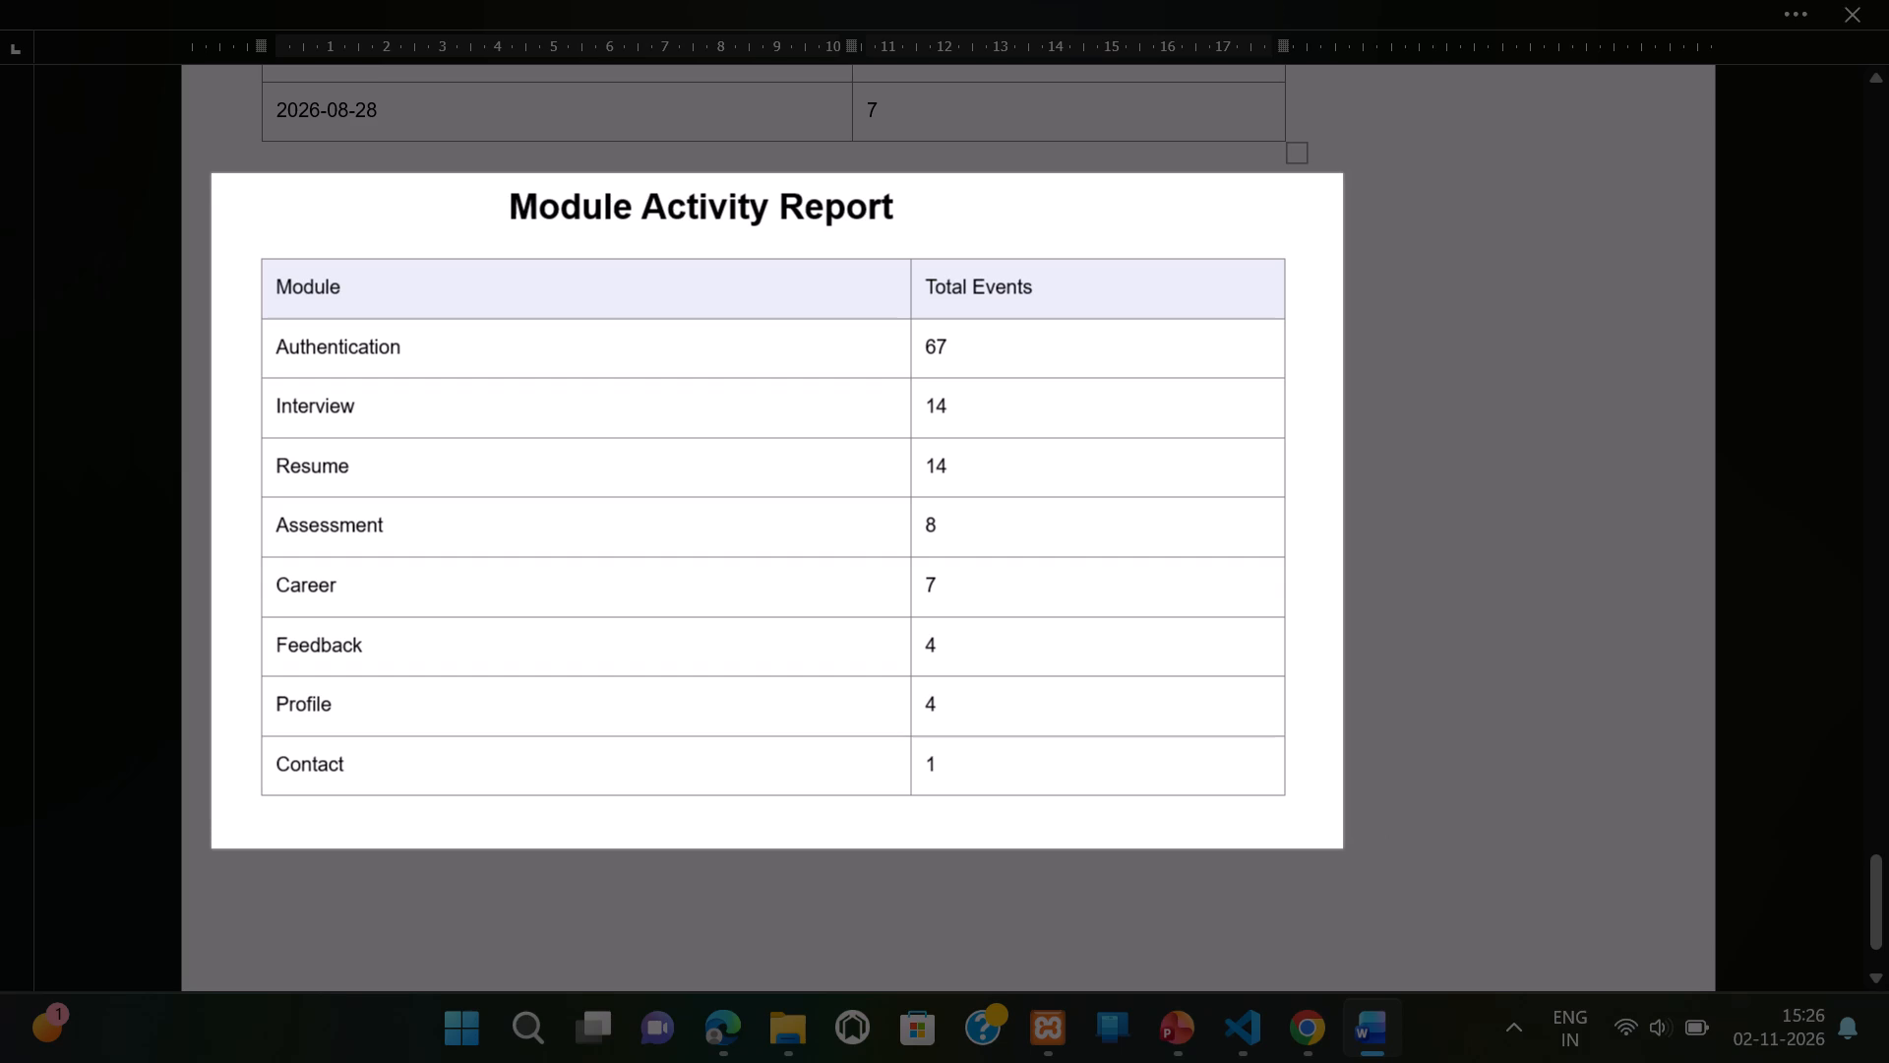
pyautogui.moveTo(1342, 847); pyautogui.dragTo(1342, 843)
# Switch to PowerPoint, paste the Module Activity Report screenshot onto slide 13 and shift it slightly up and to the left.
pyautogui.hotkey('alt', 'Tab')
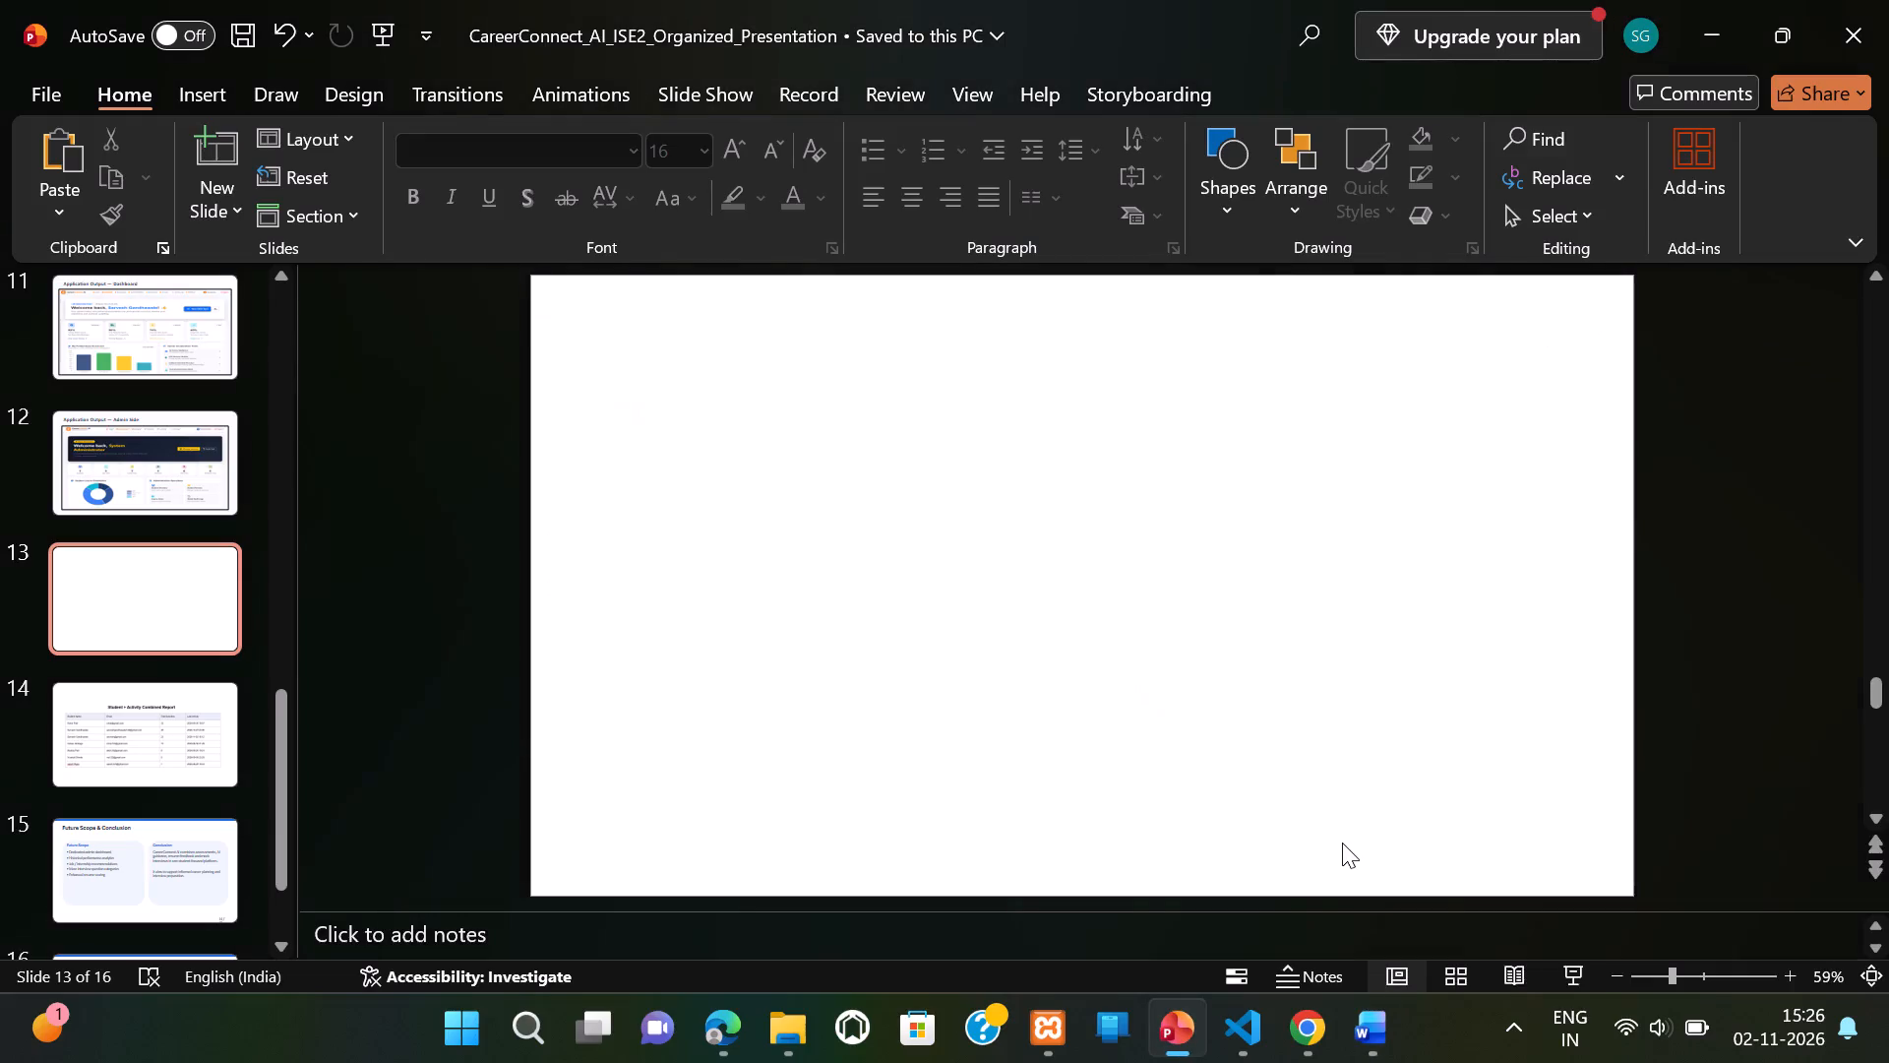
pyautogui.hotkey('ctrl', 'v')
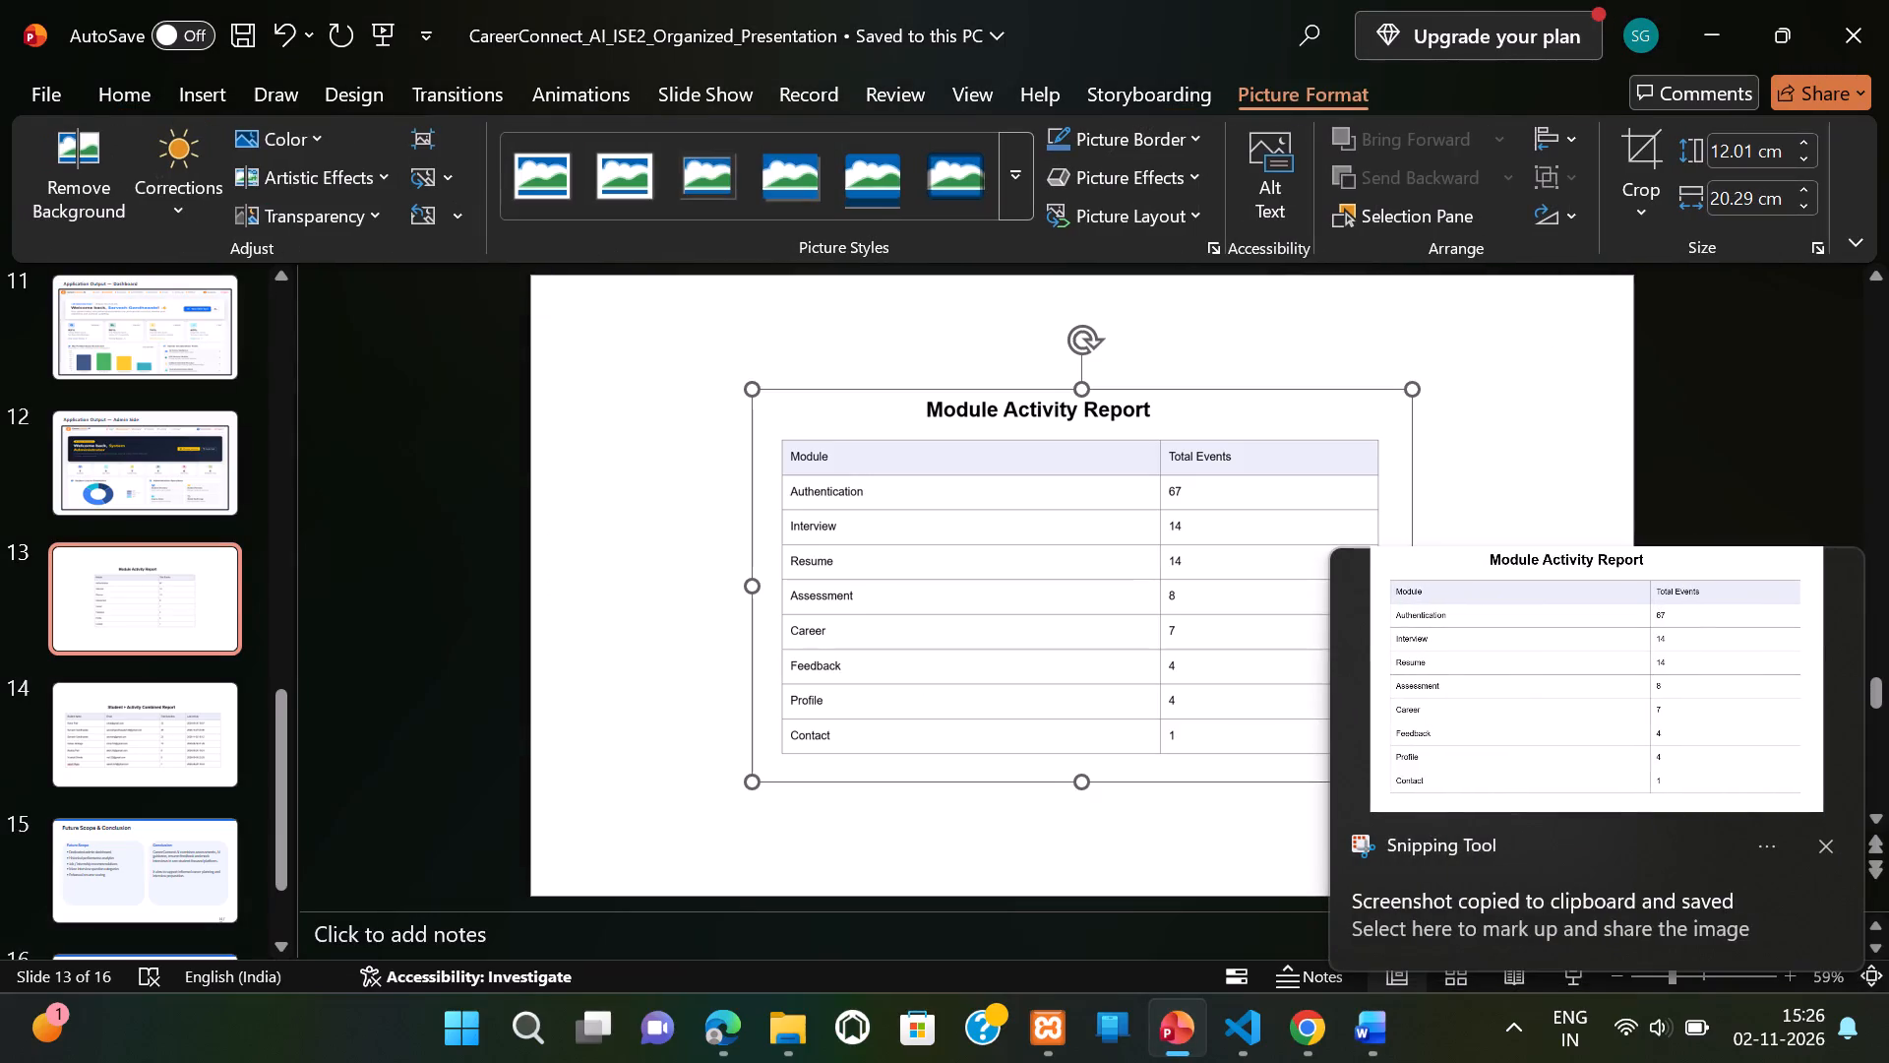
pyautogui.moveTo(977, 502); pyautogui.dragTo(929, 468)
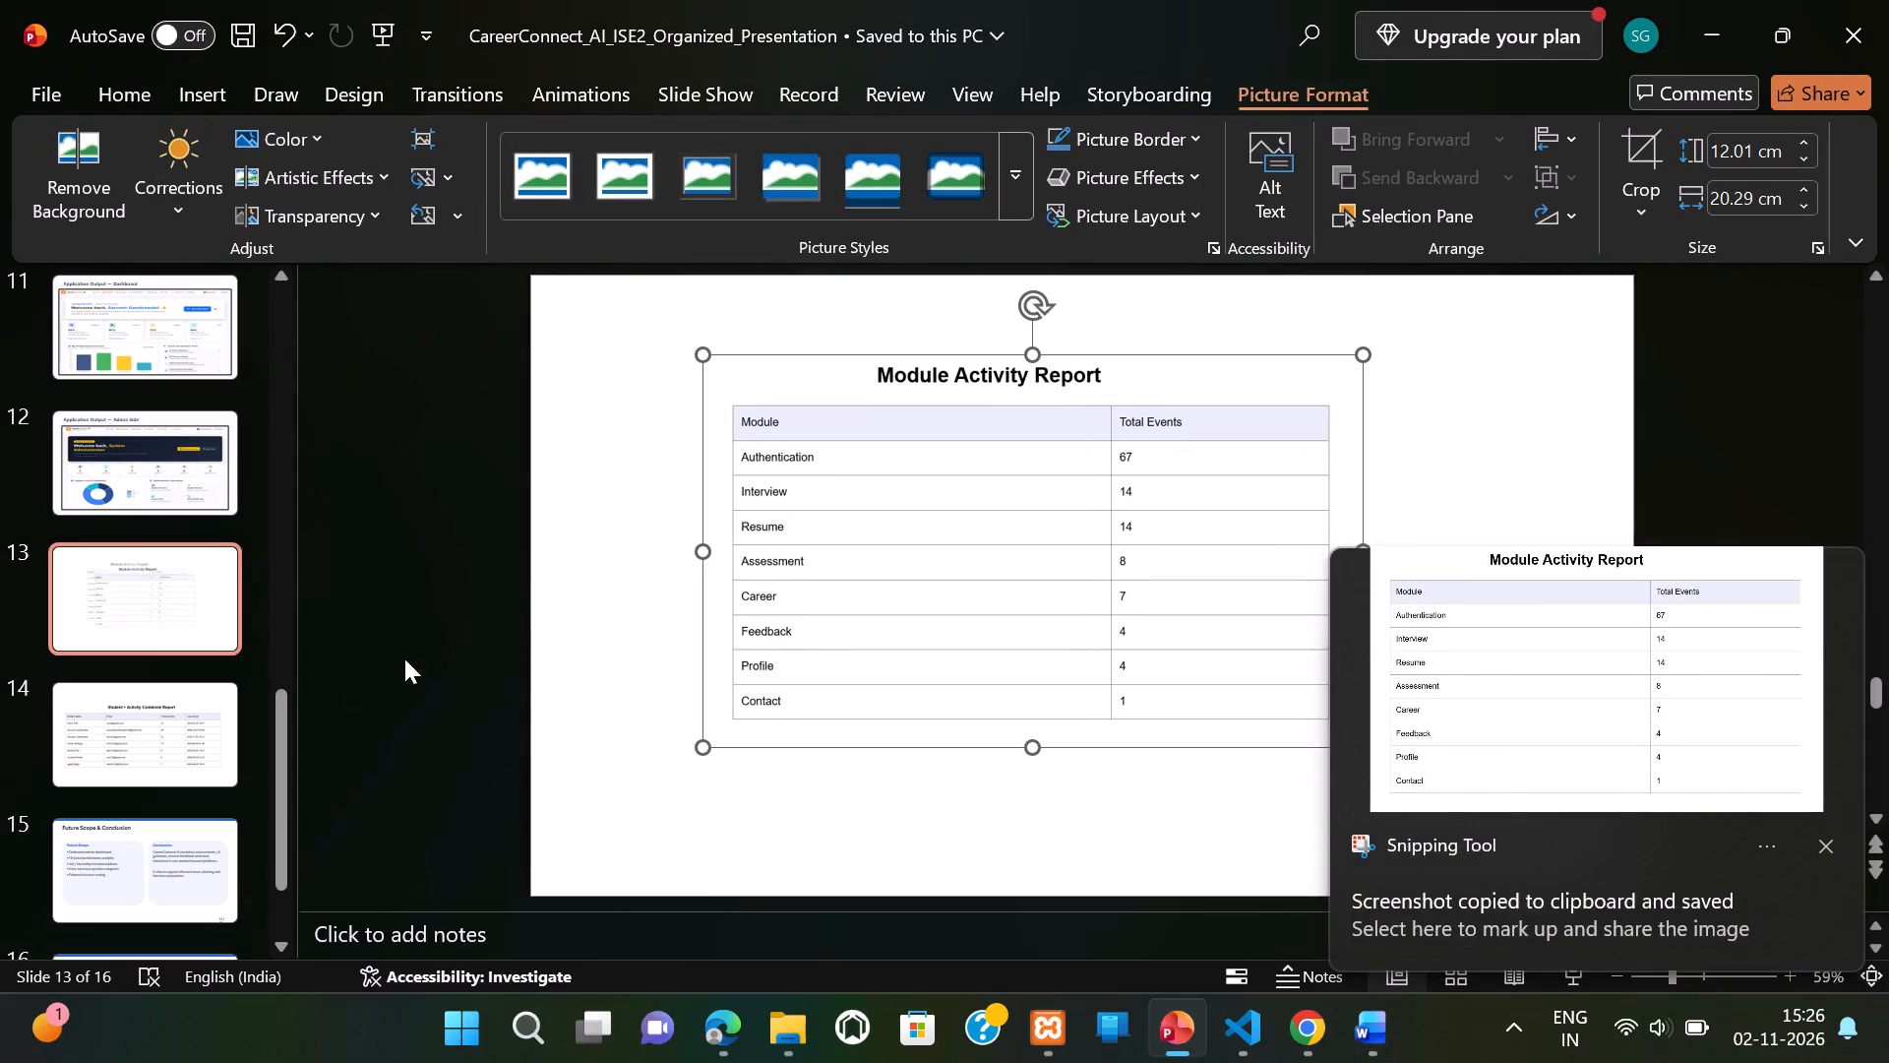
# Move the Student + Activity Combined Report picture from slide 14 to slide 13, placing it low on the slide.
pyautogui.click(144, 738)
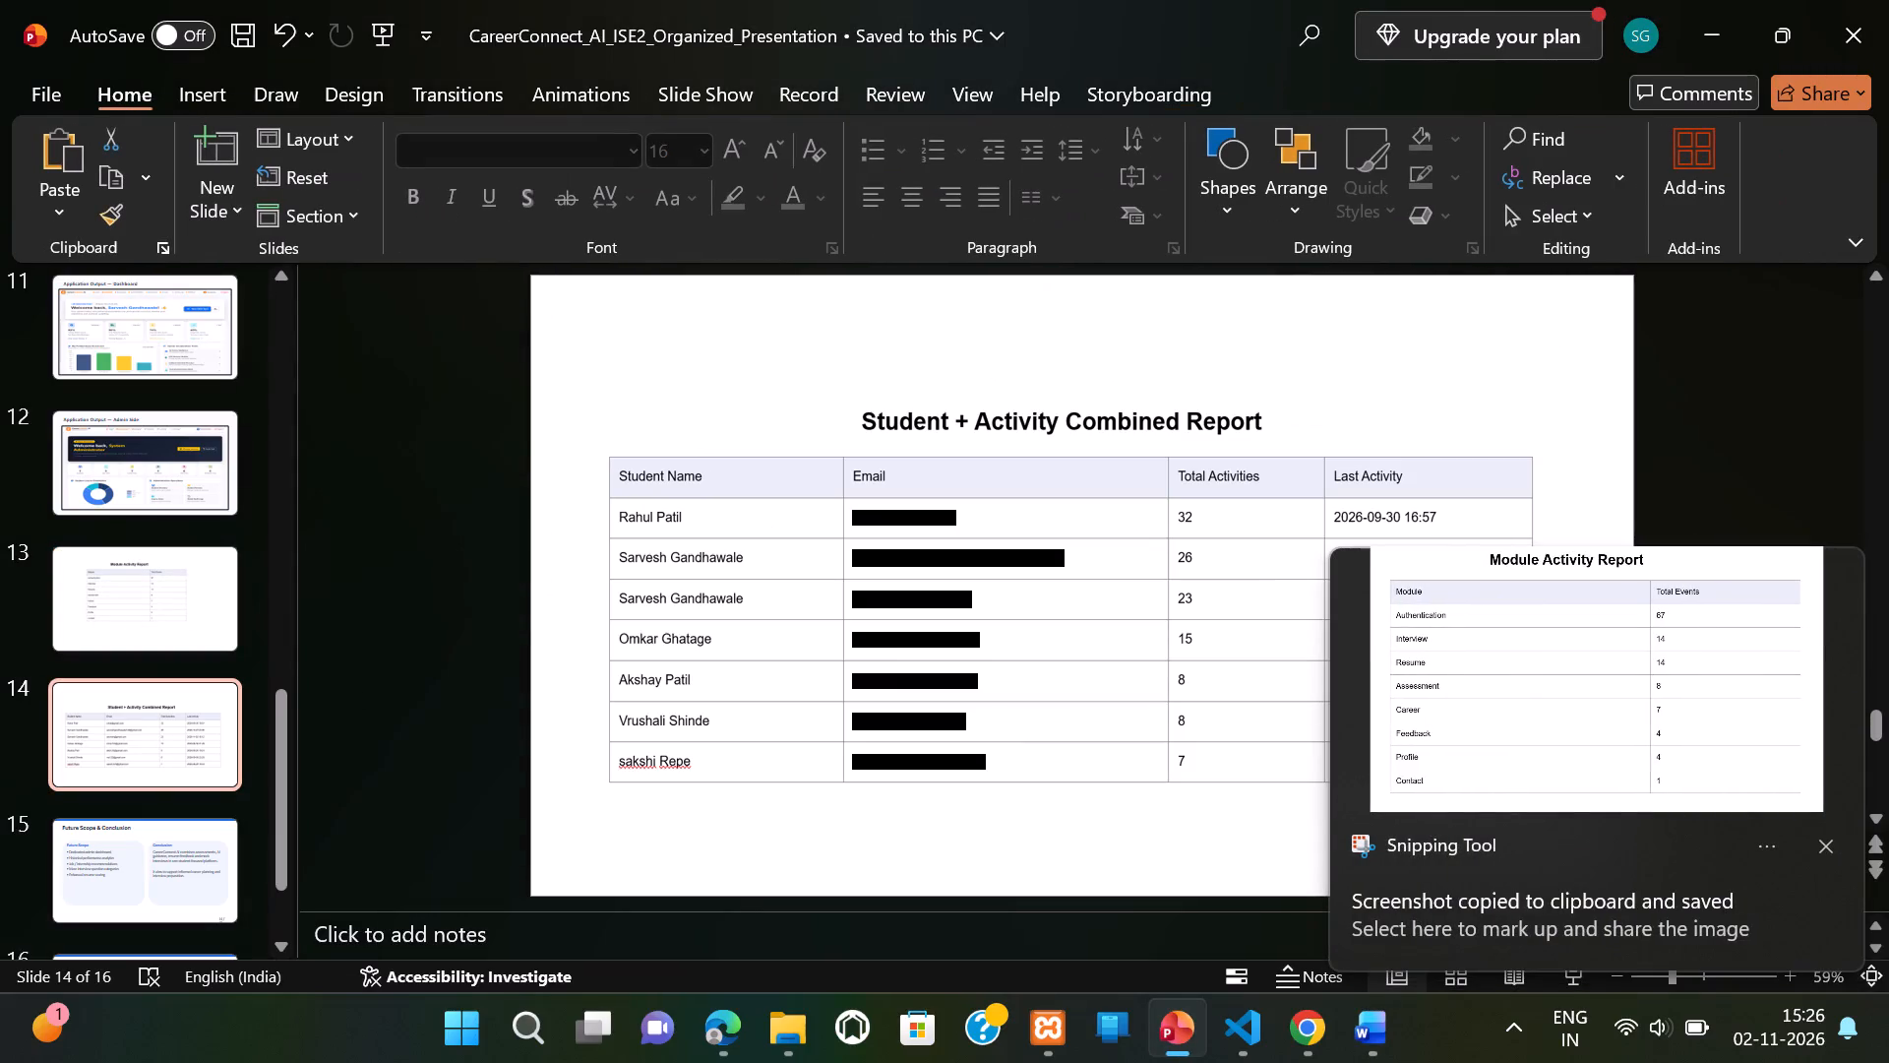
pyautogui.click(917, 619)
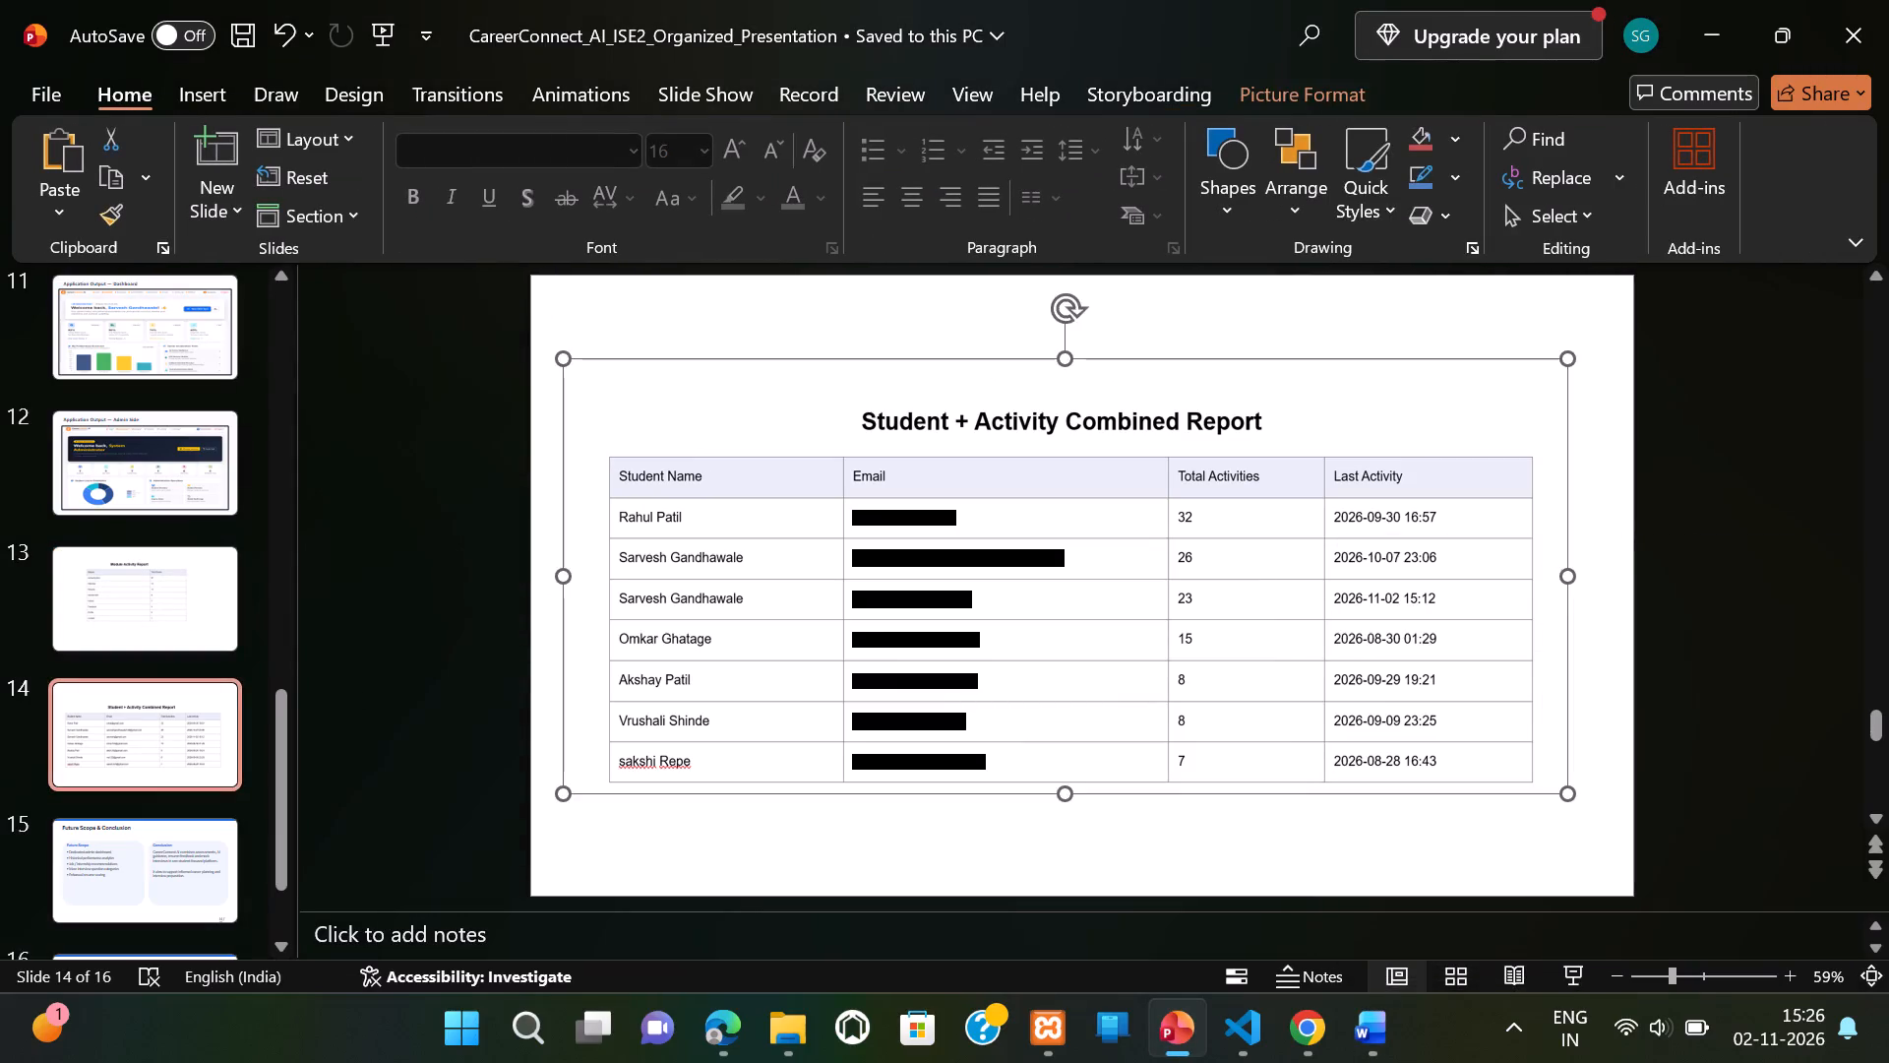
pyautogui.hotkey('ctrl', 'x')
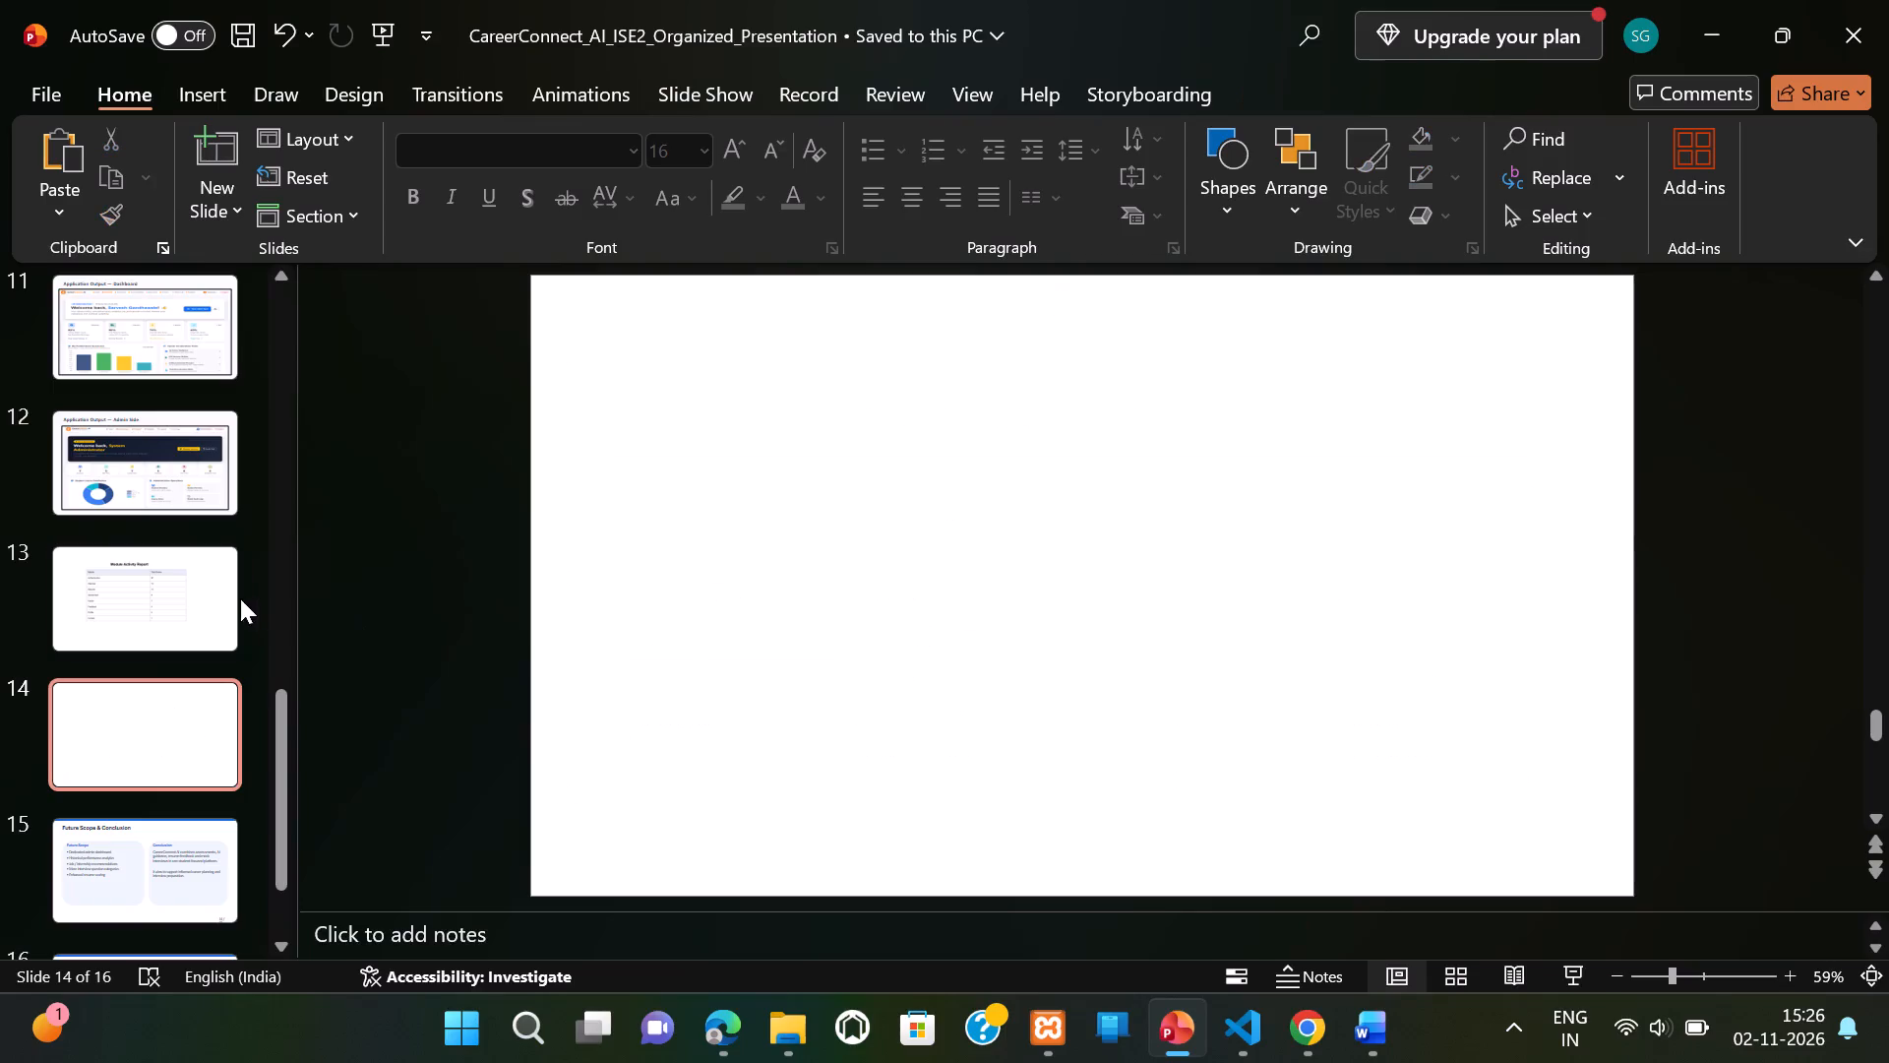
pyautogui.click(209, 595)
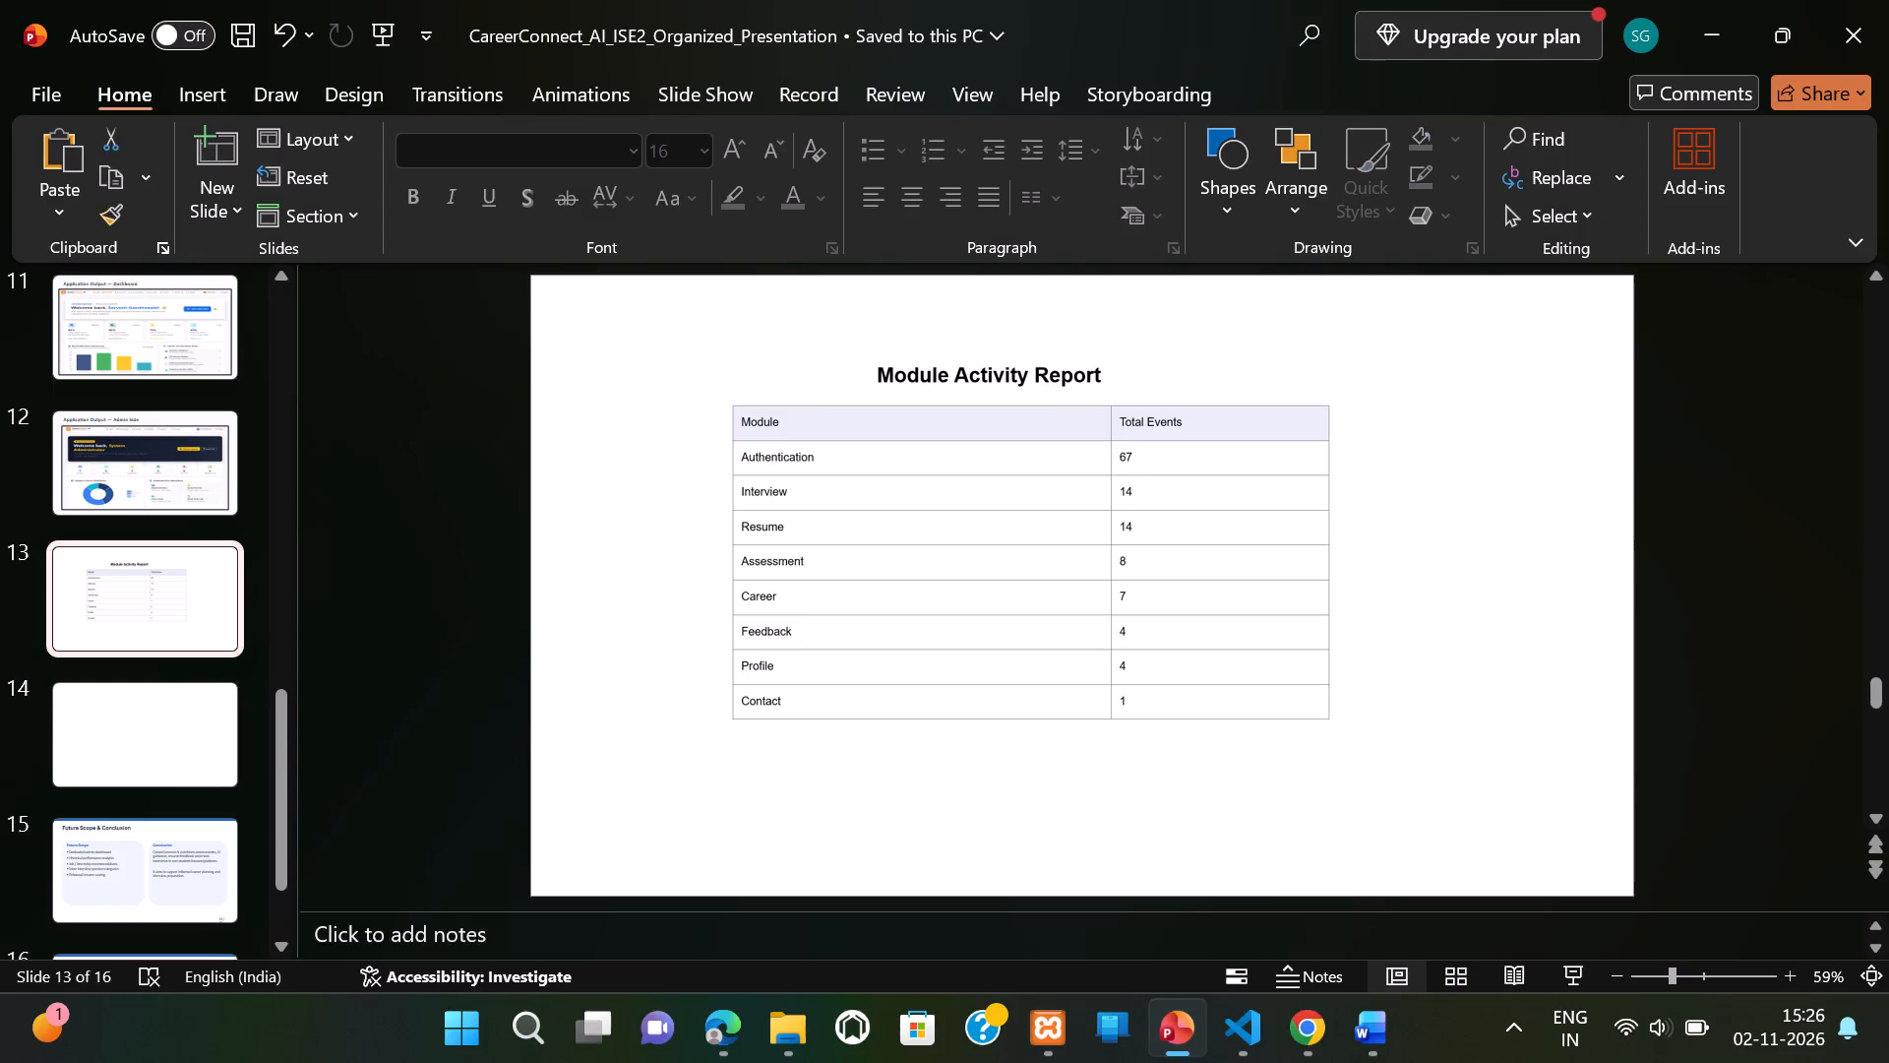
pyautogui.click(644, 526)
pyautogui.hotkey('ctrl', 'v')
pyautogui.moveTo(999, 411); pyautogui.dragTo(984, 526)
# Move the Module Activity Report picture from slide 13 to slide 14 and position it near the middle of the slide.
pyautogui.click(1005, 436)
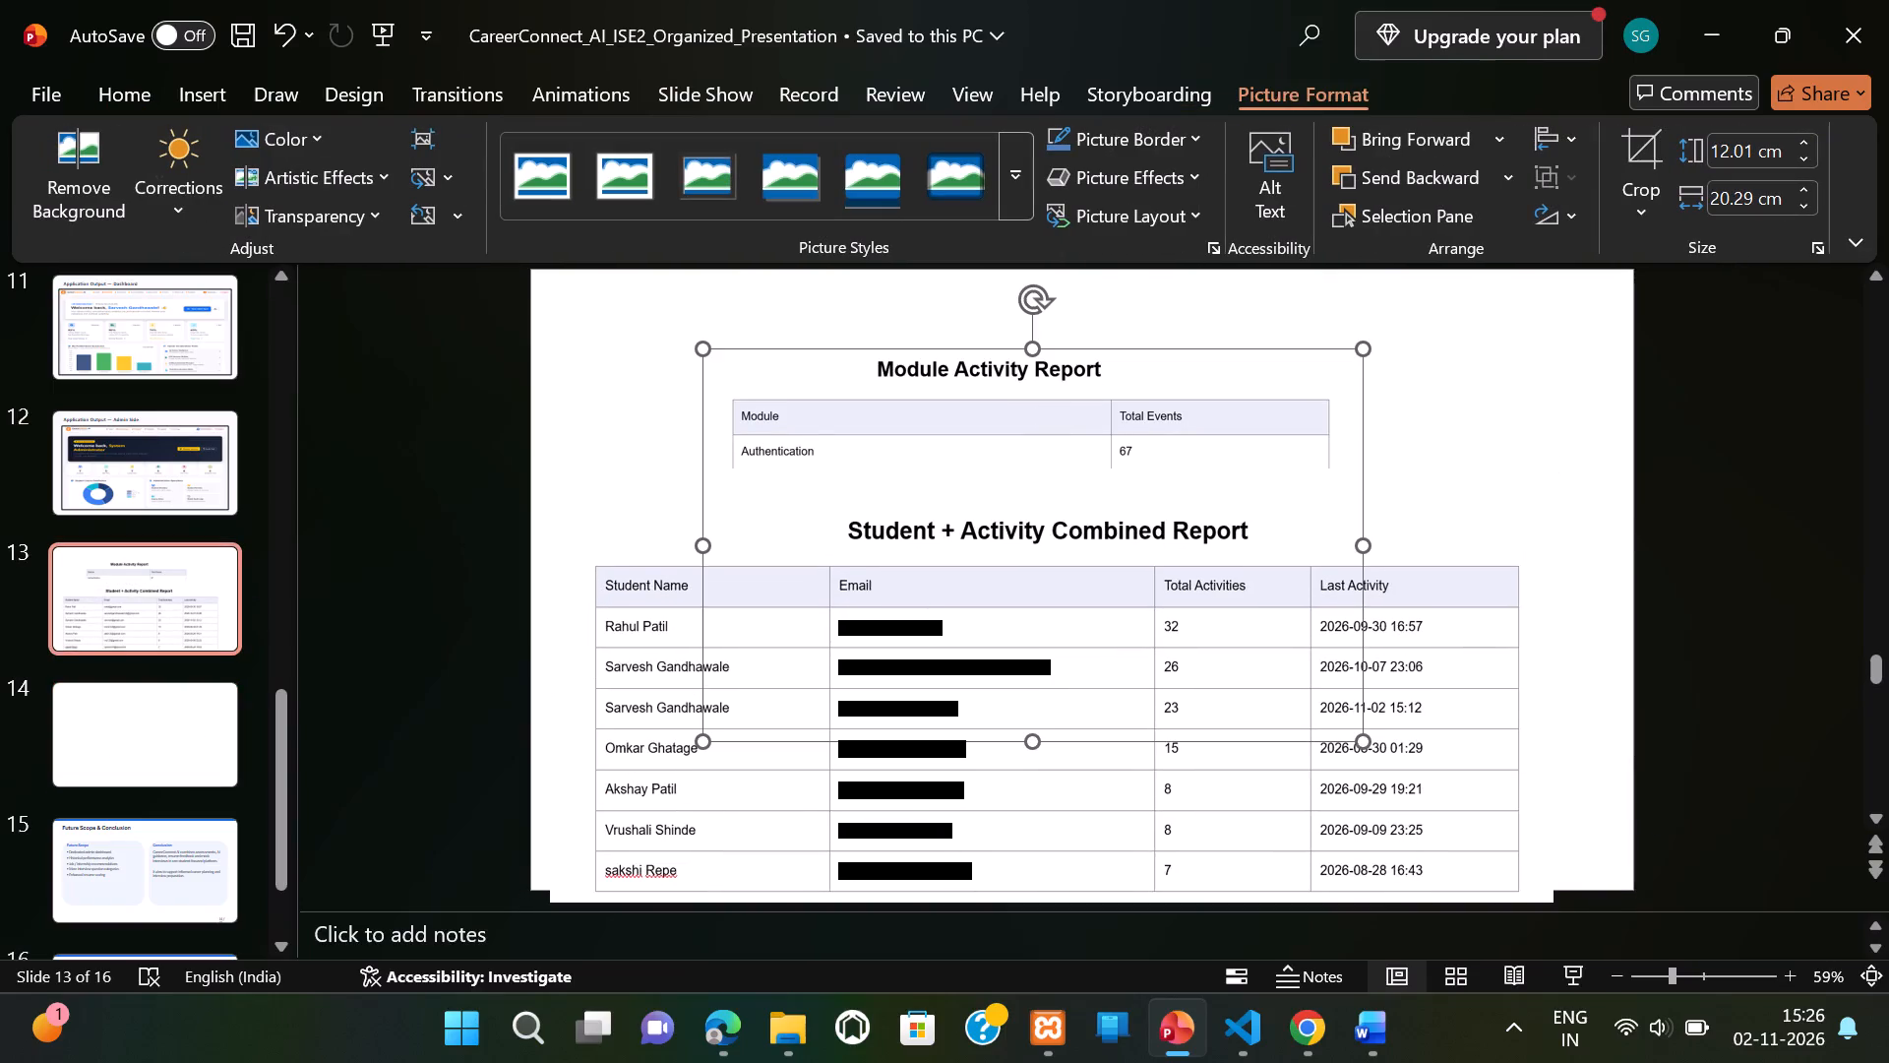
pyautogui.hotkey('ctrl', 'x')
pyautogui.click(154, 719)
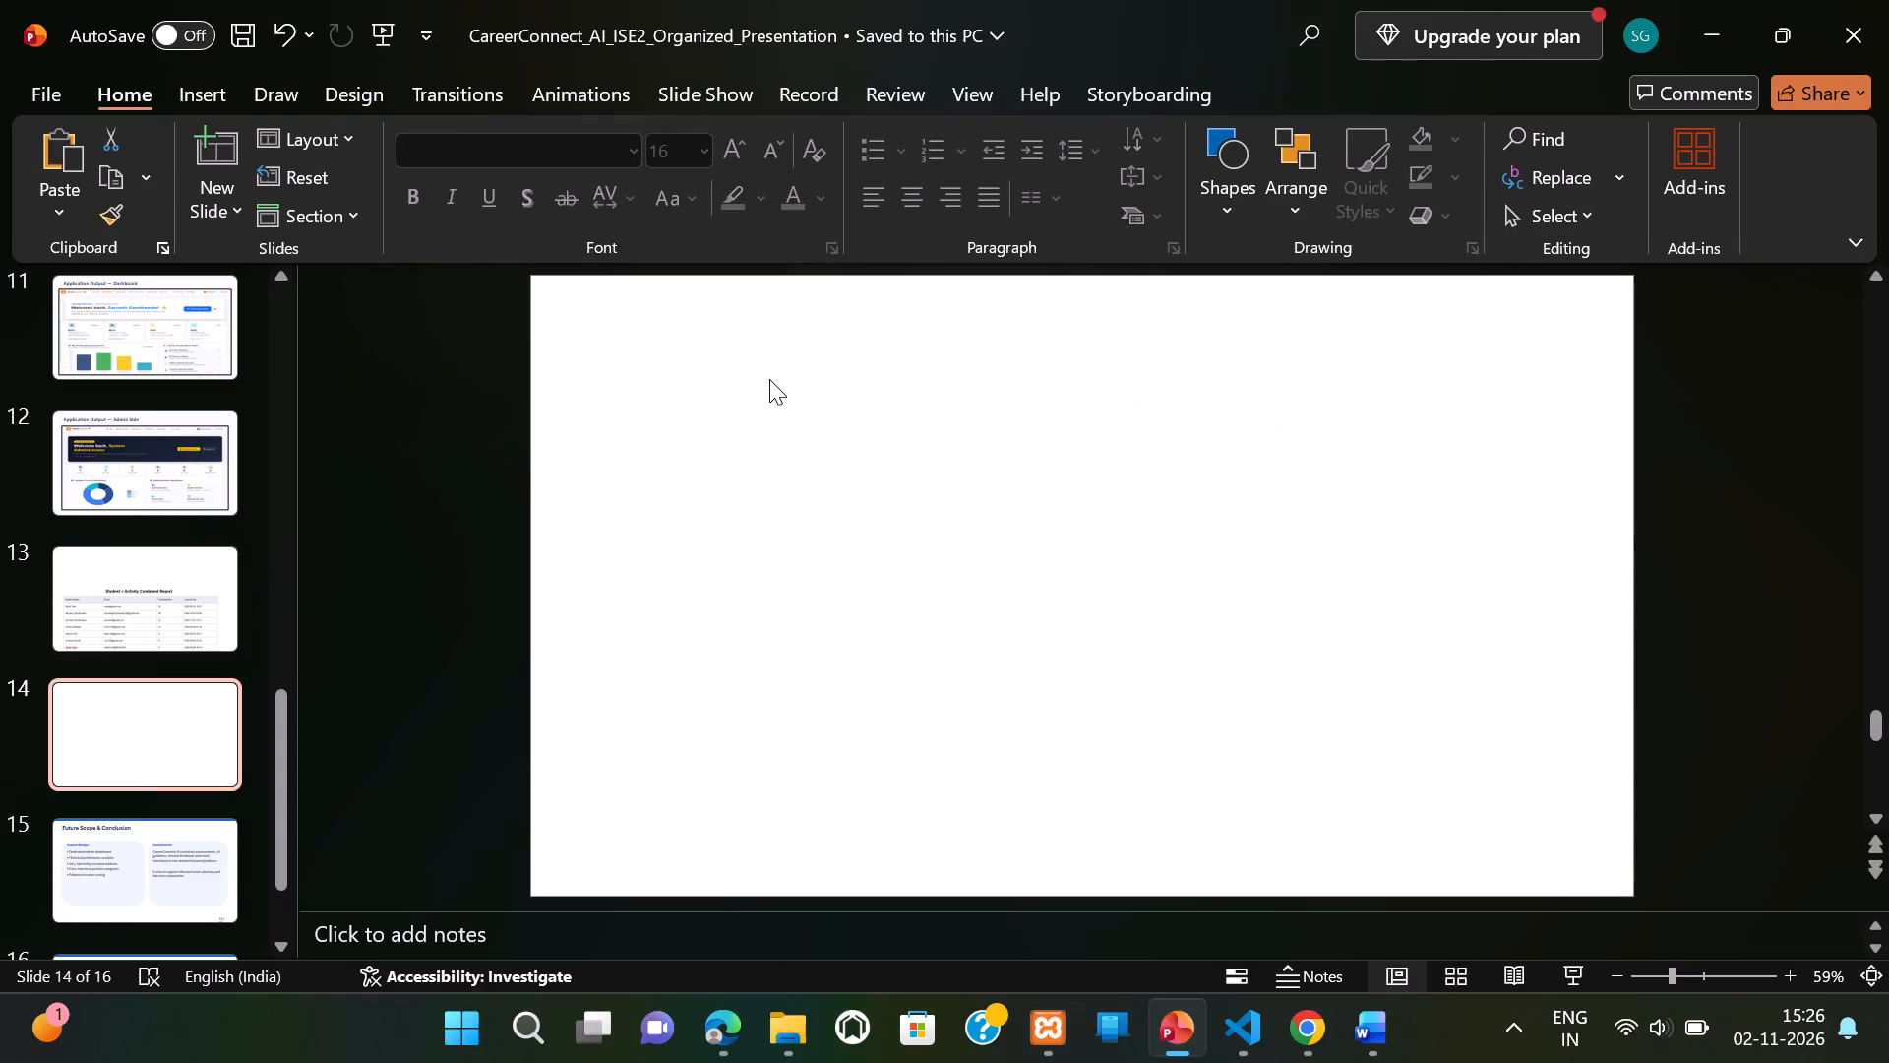
pyautogui.click(769, 379)
pyautogui.hotkey('ctrl', 'v')
pyautogui.moveTo(1053, 511); pyautogui.dragTo(1066, 546)
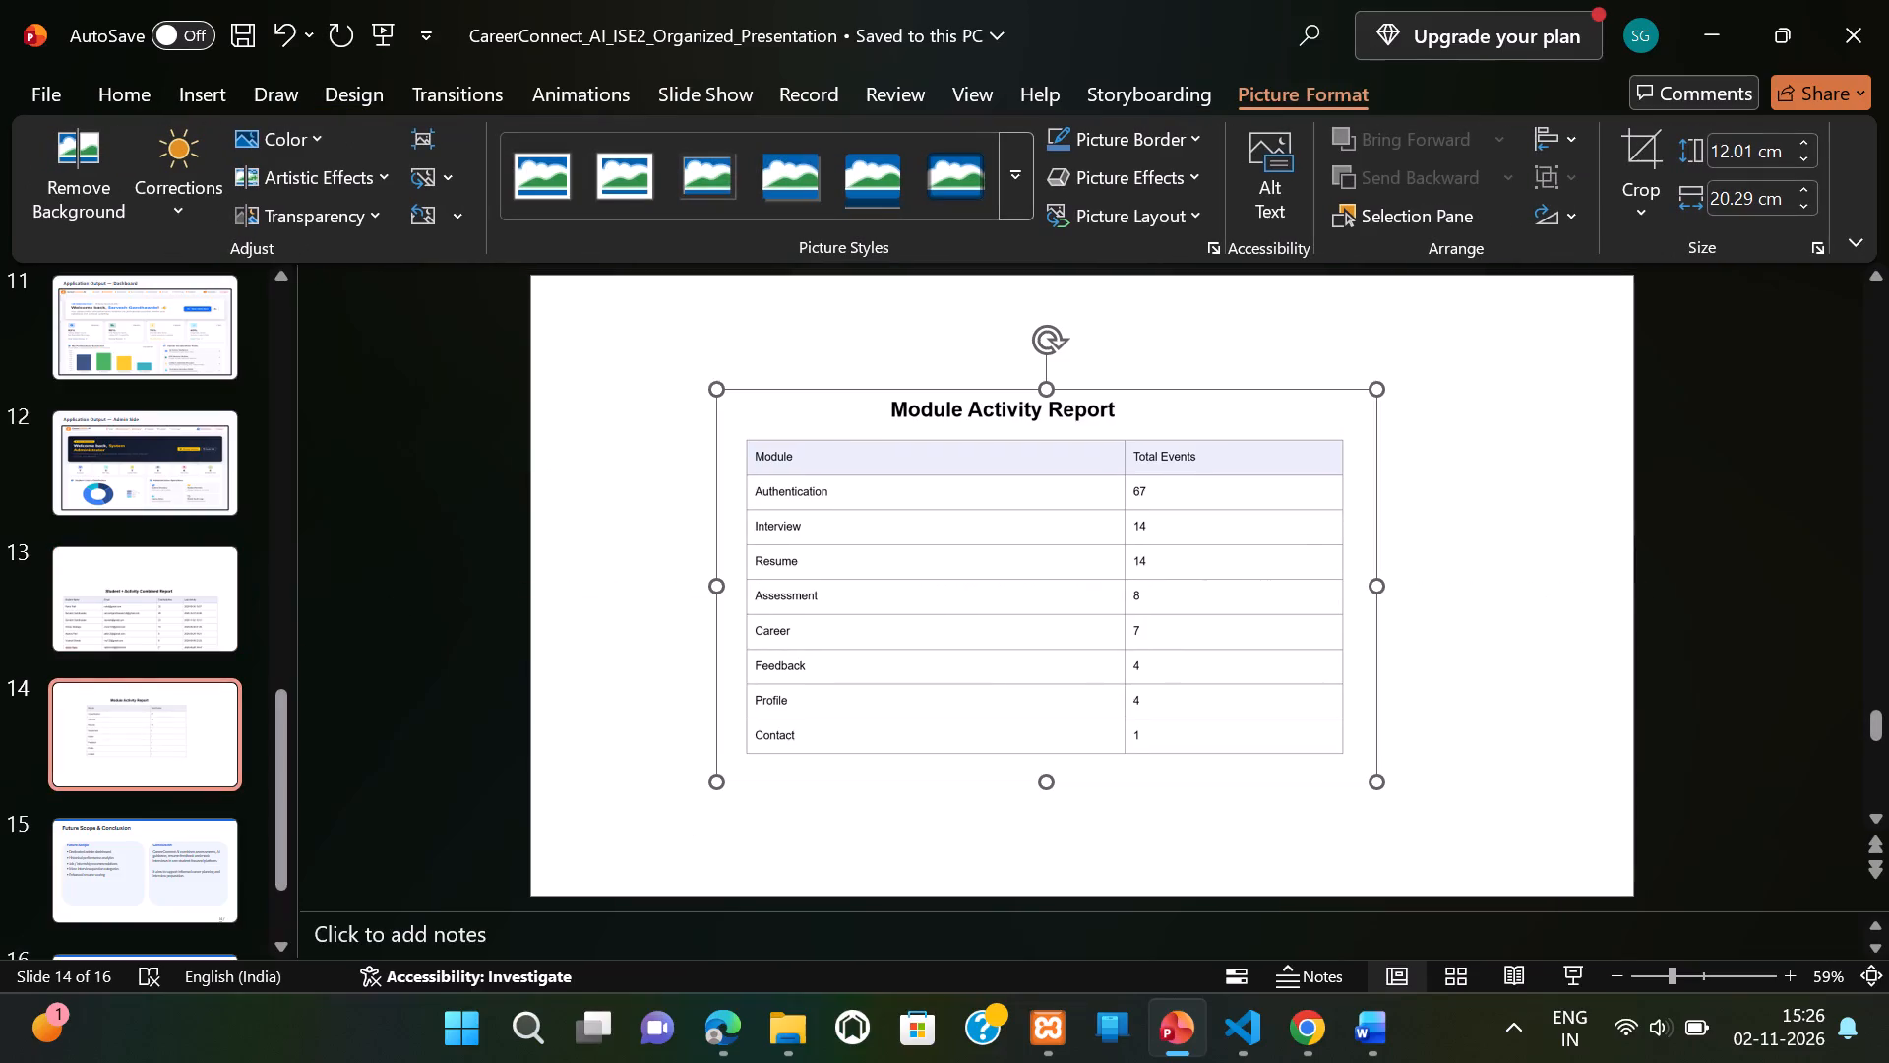
# Enlarge the Module Activity Report picture on slide 14 to about 15.5 cm high by 27.5 cm wide and centre it horizontally.
pyautogui.moveTo(1385, 582); pyautogui.dragTo(1516, 574)
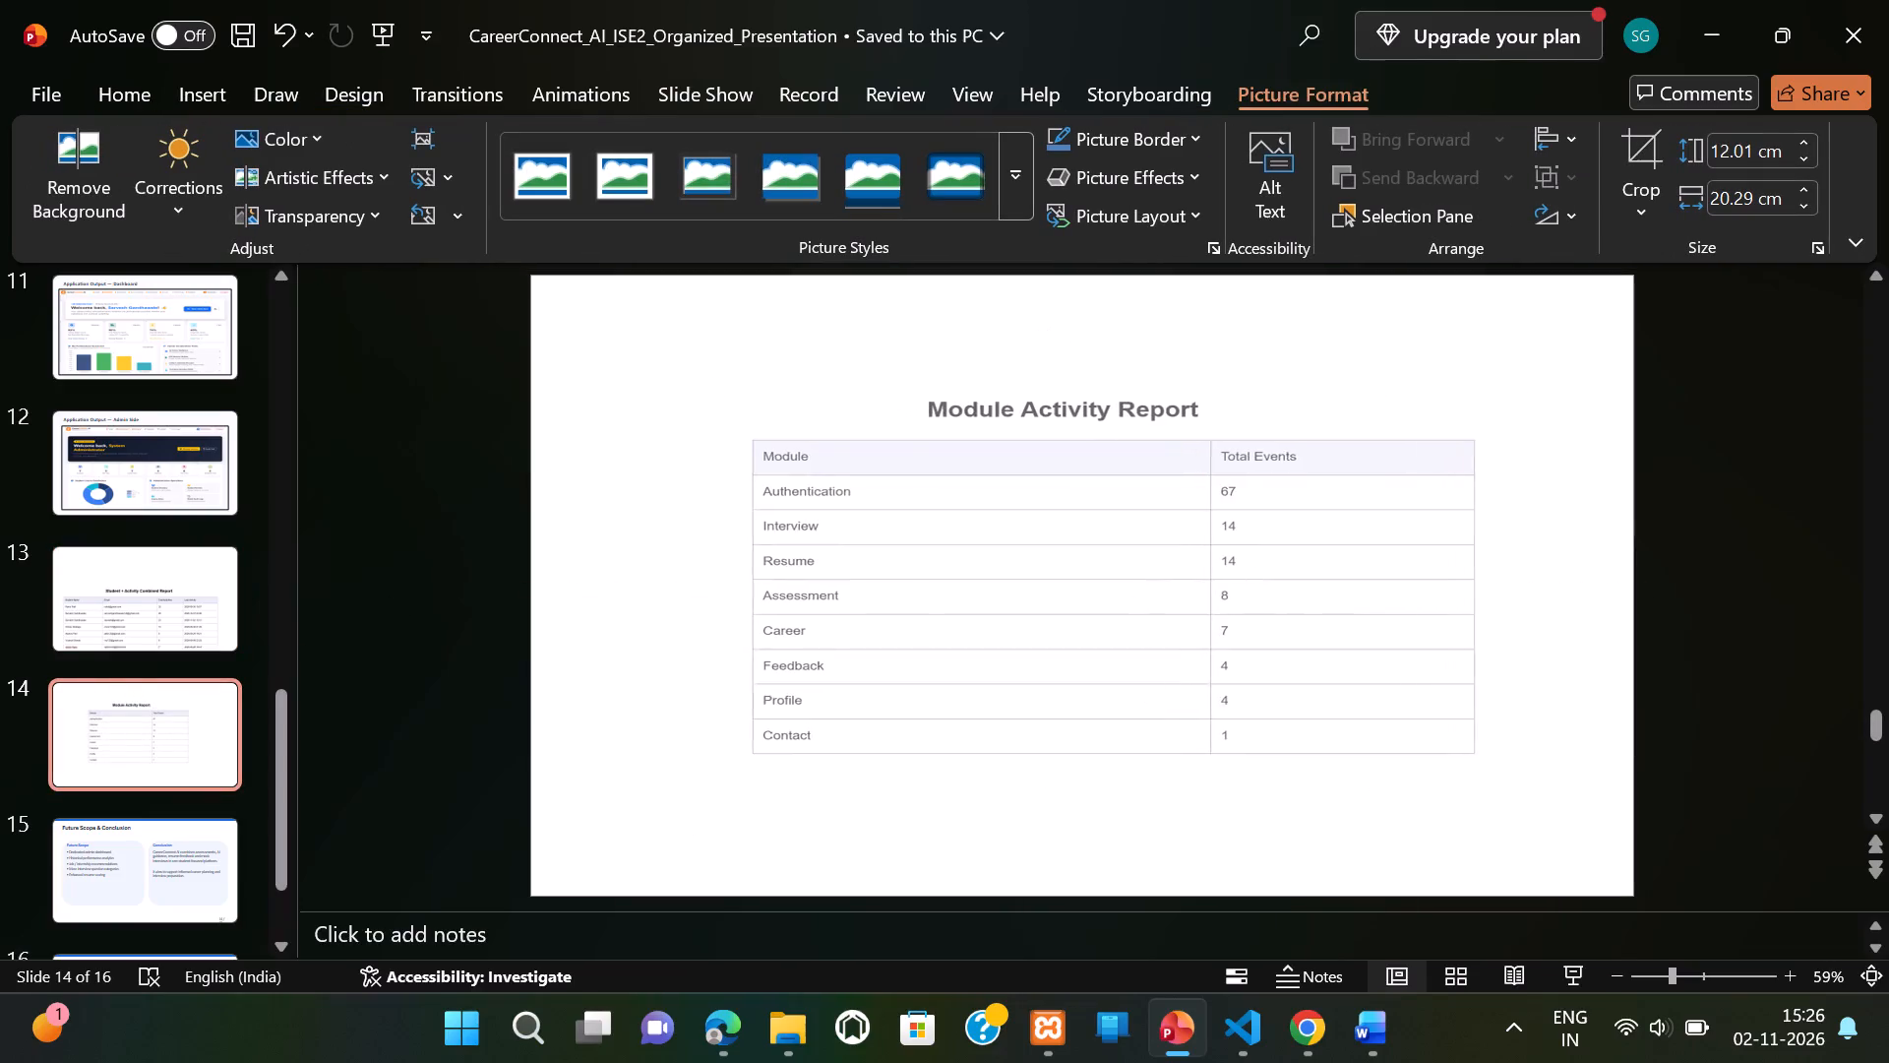
pyautogui.moveTo(1516, 574); pyautogui.dragTo(1516, 573)
pyautogui.moveTo(1125, 780); pyautogui.dragTo(1130, 844)
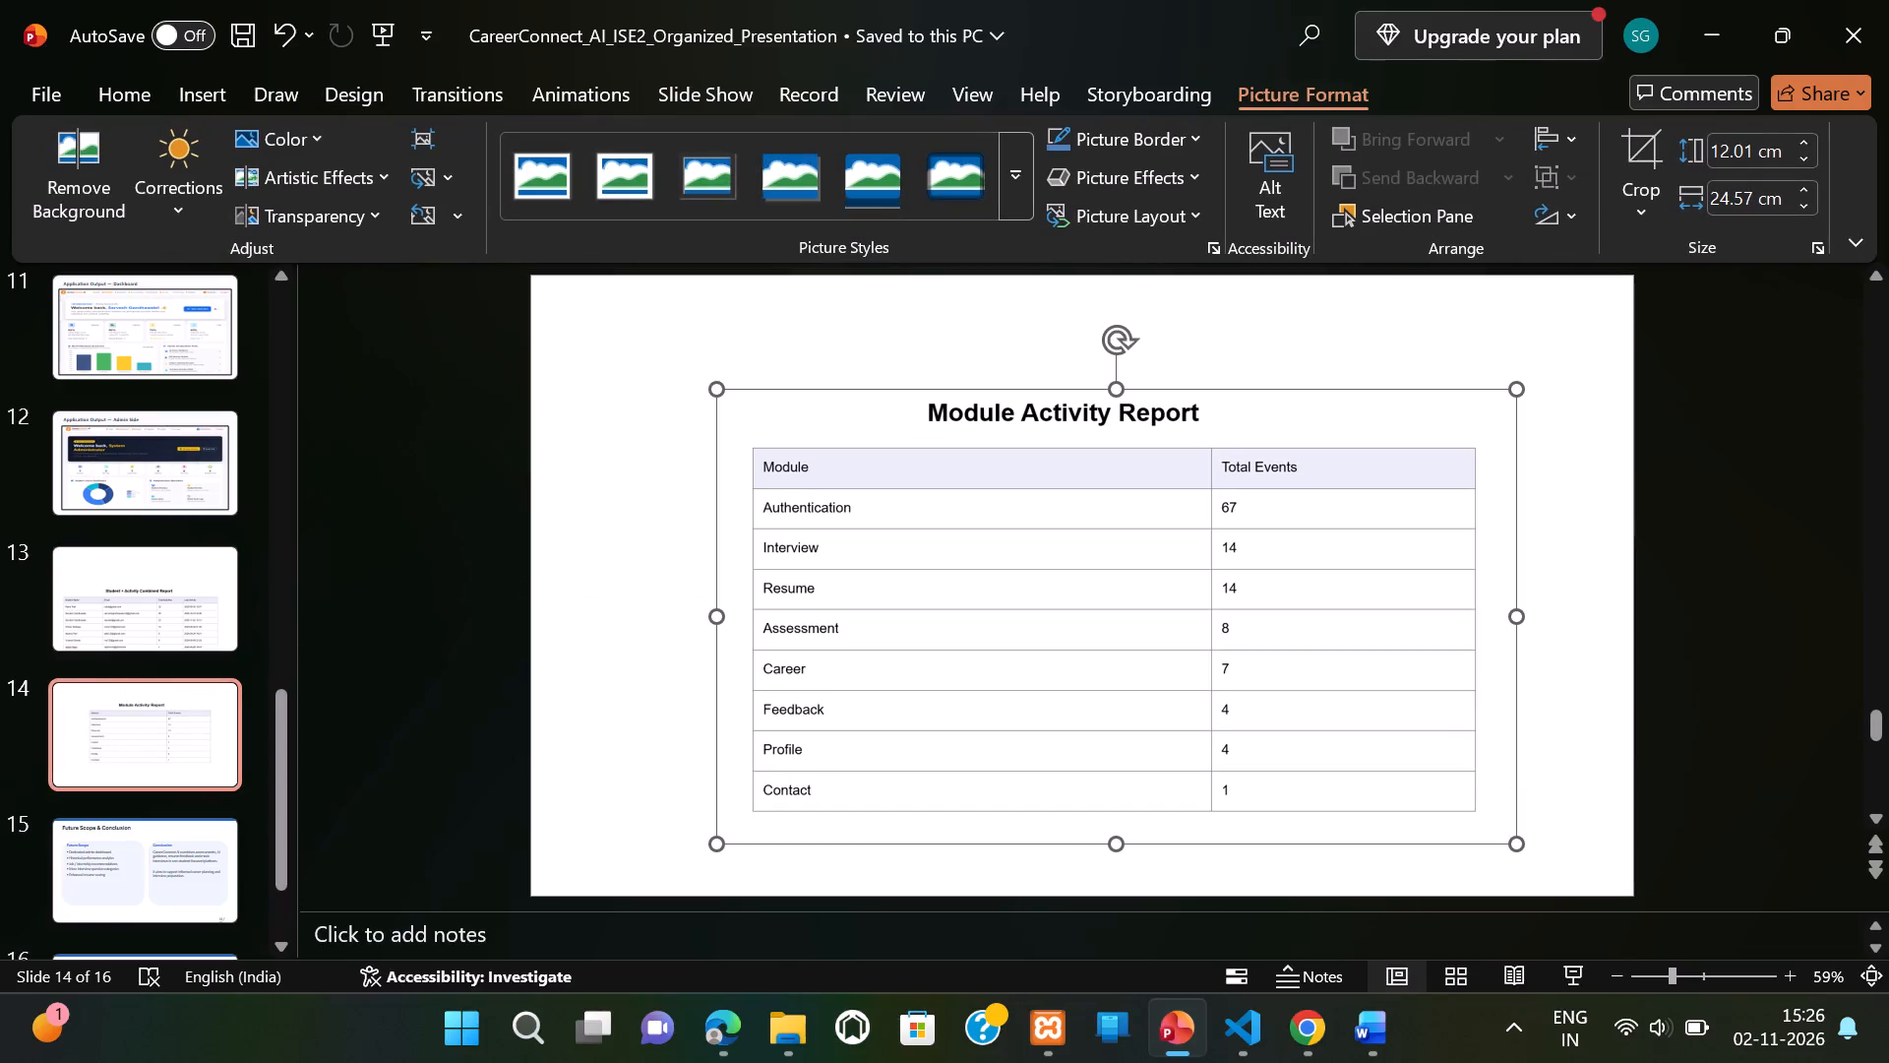
pyautogui.moveTo(1108, 635); pyautogui.dragTo(1066, 598)
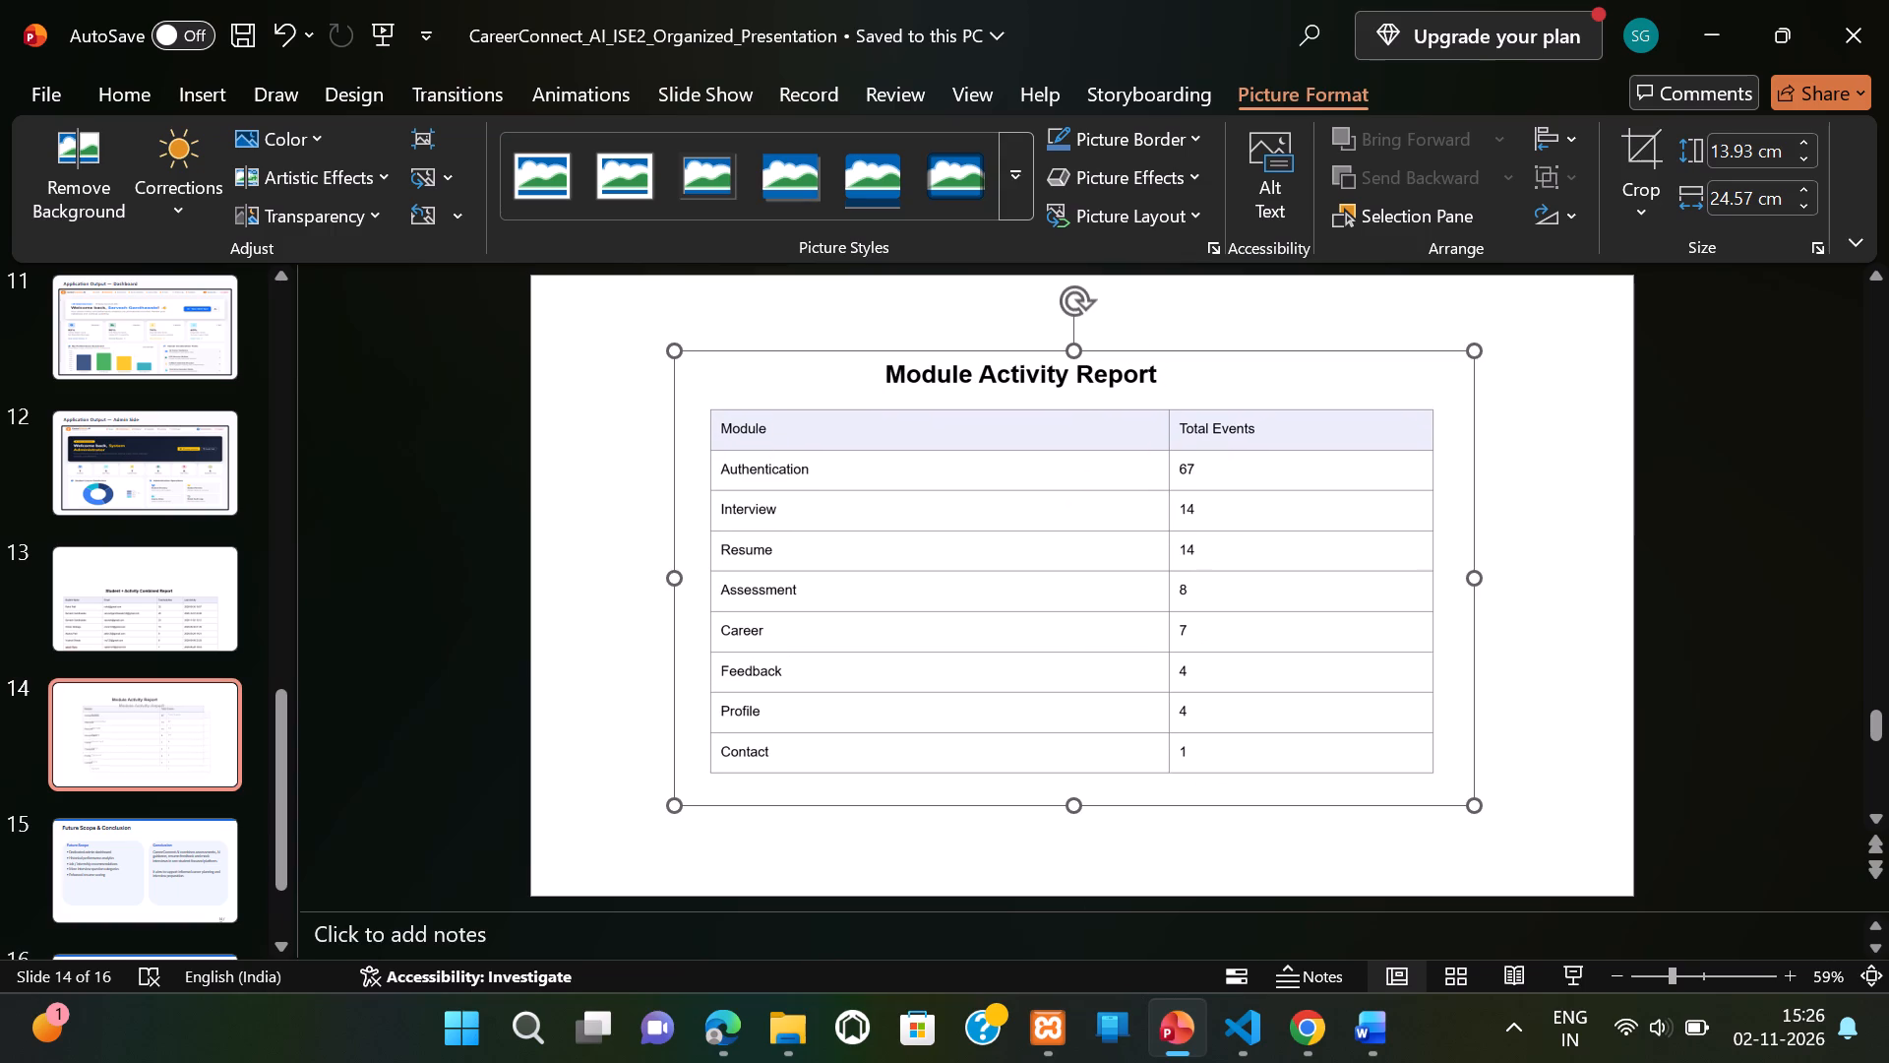
pyautogui.moveTo(671, 579); pyautogui.dragTo(579, 578)
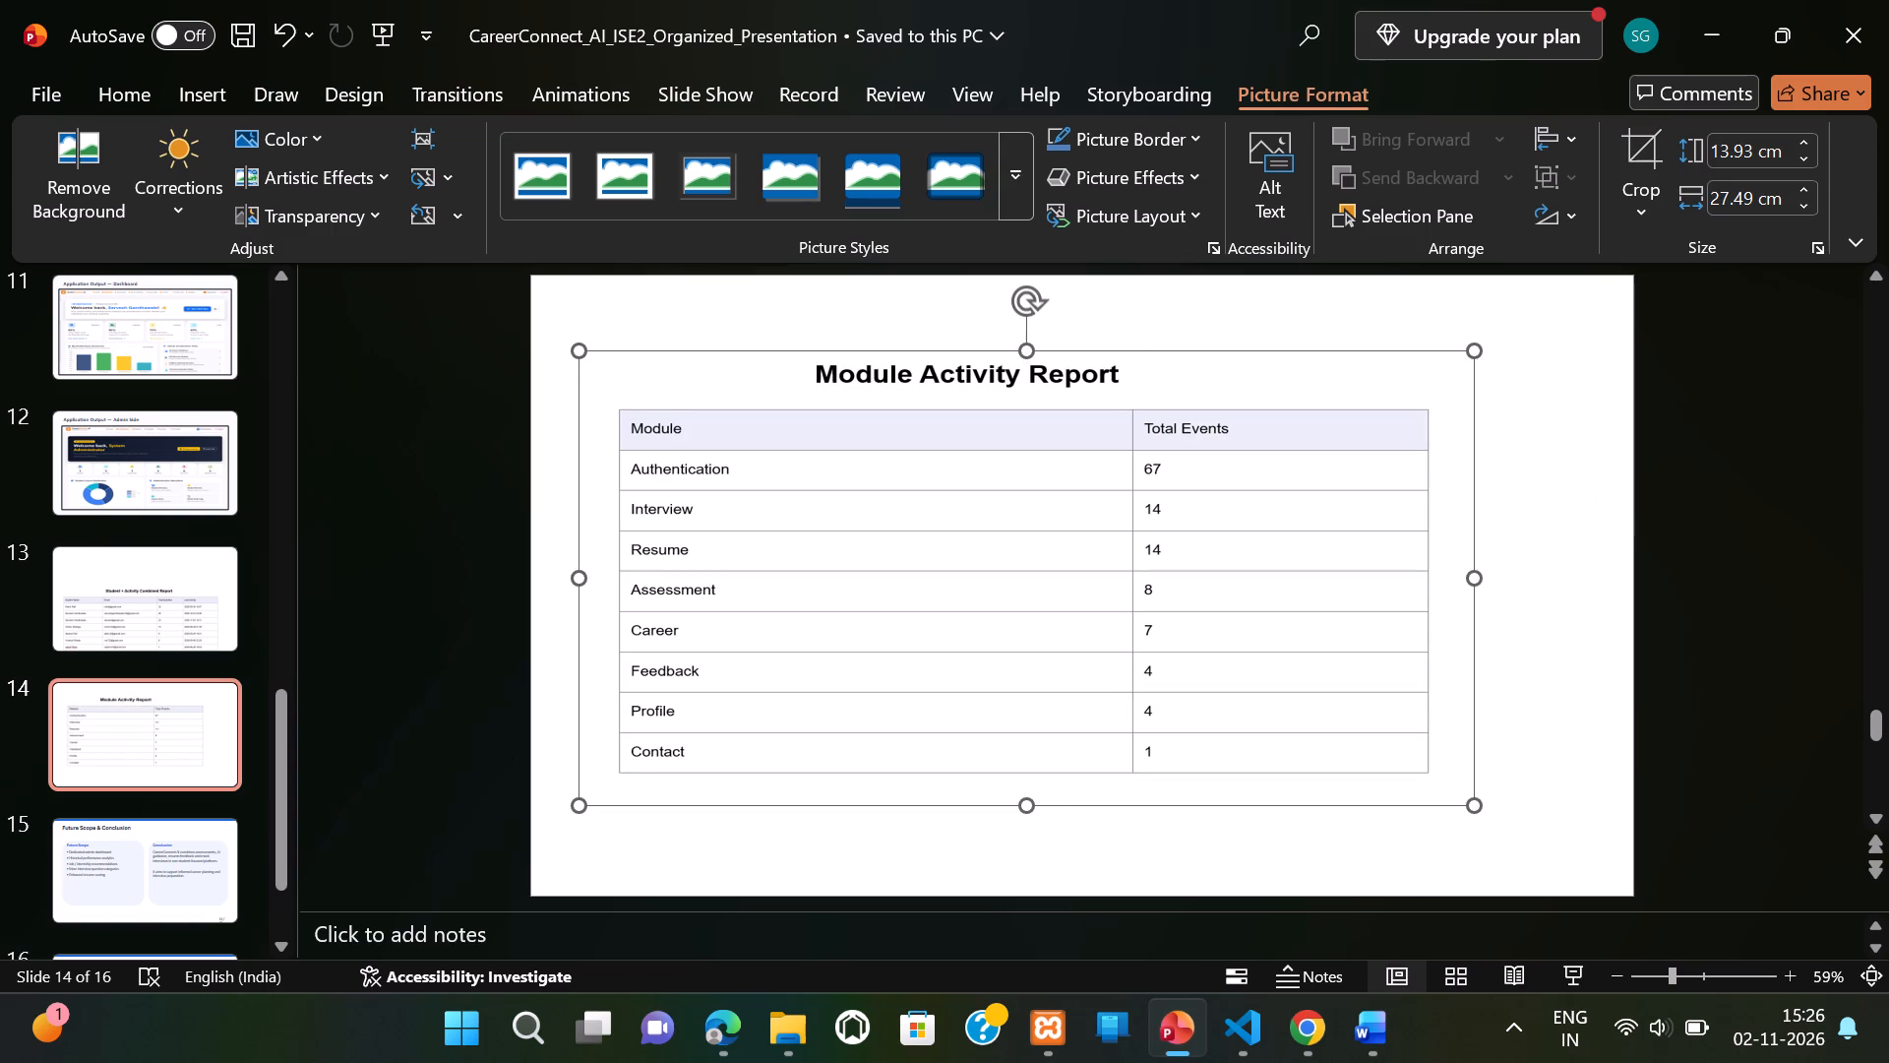
pyautogui.moveTo(1029, 347); pyautogui.dragTo(1019, 297)
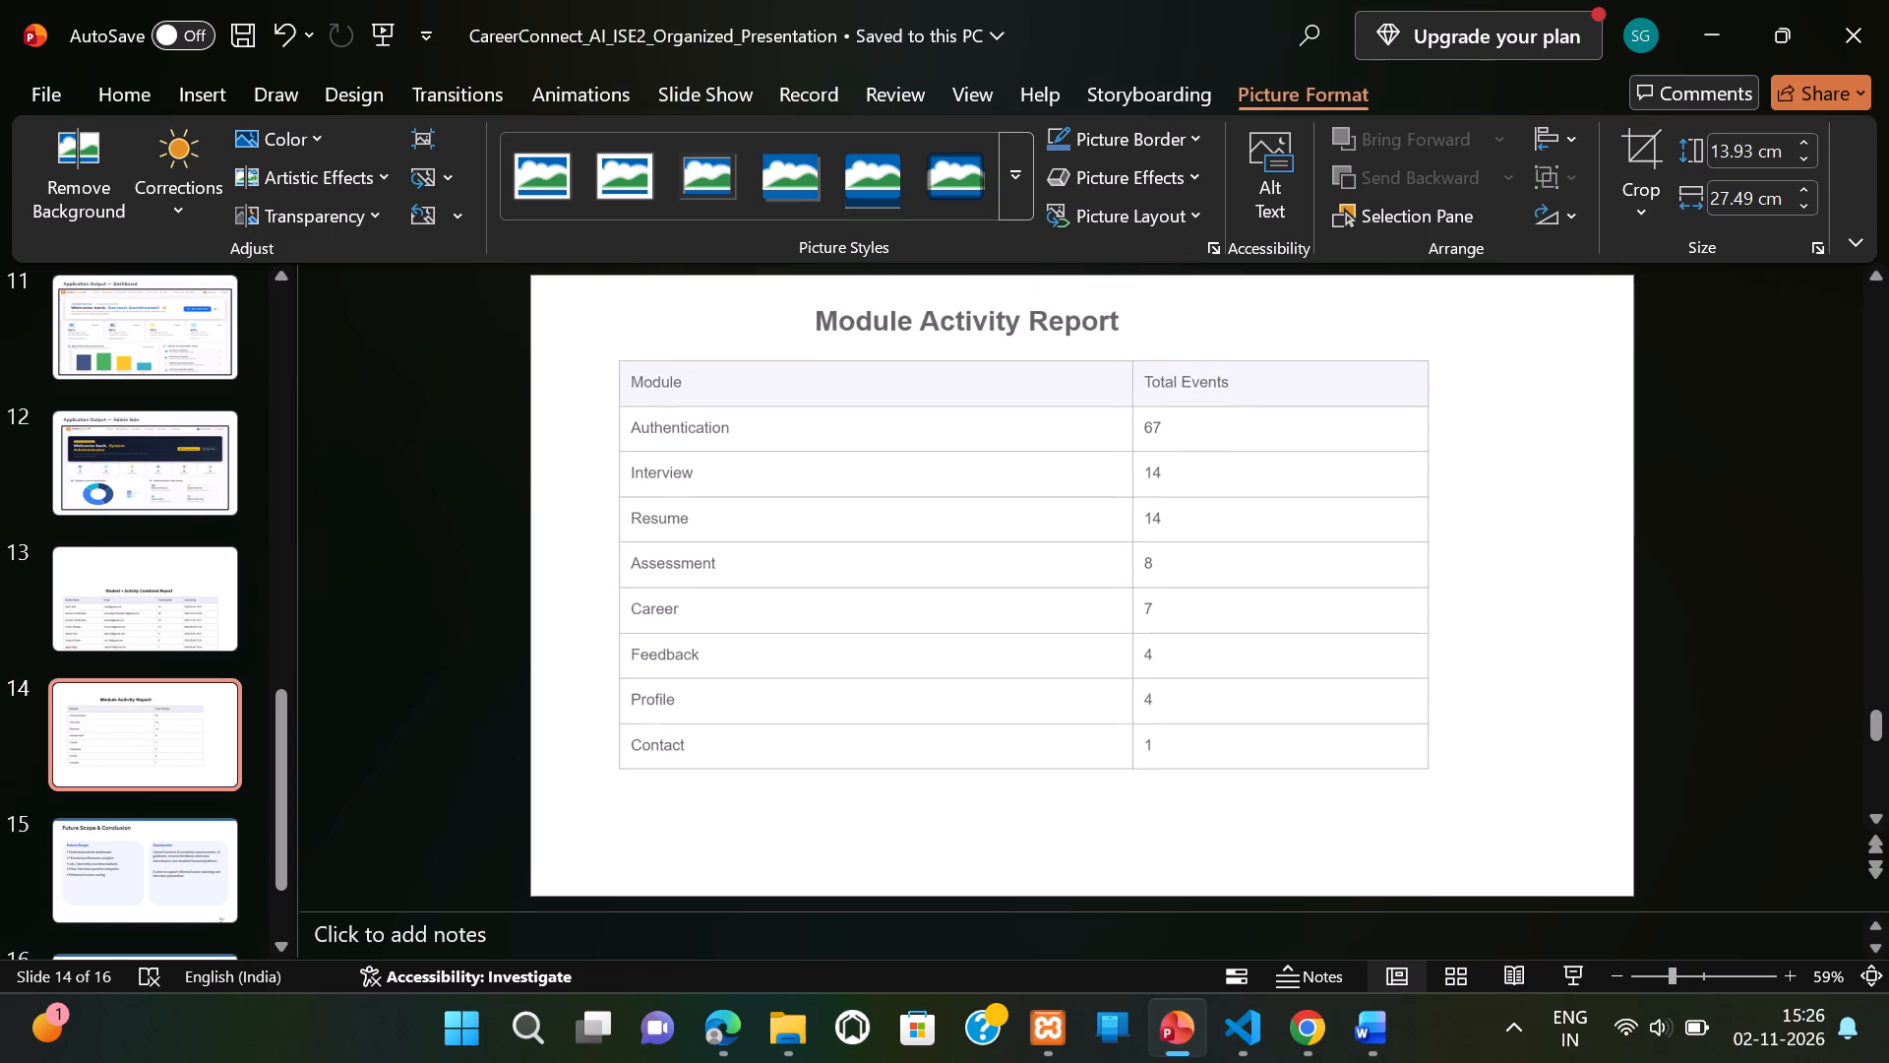
pyautogui.moveTo(1019, 297); pyautogui.dragTo(1019, 300)
pyautogui.moveTo(1020, 492); pyautogui.dragTo(1042, 539)
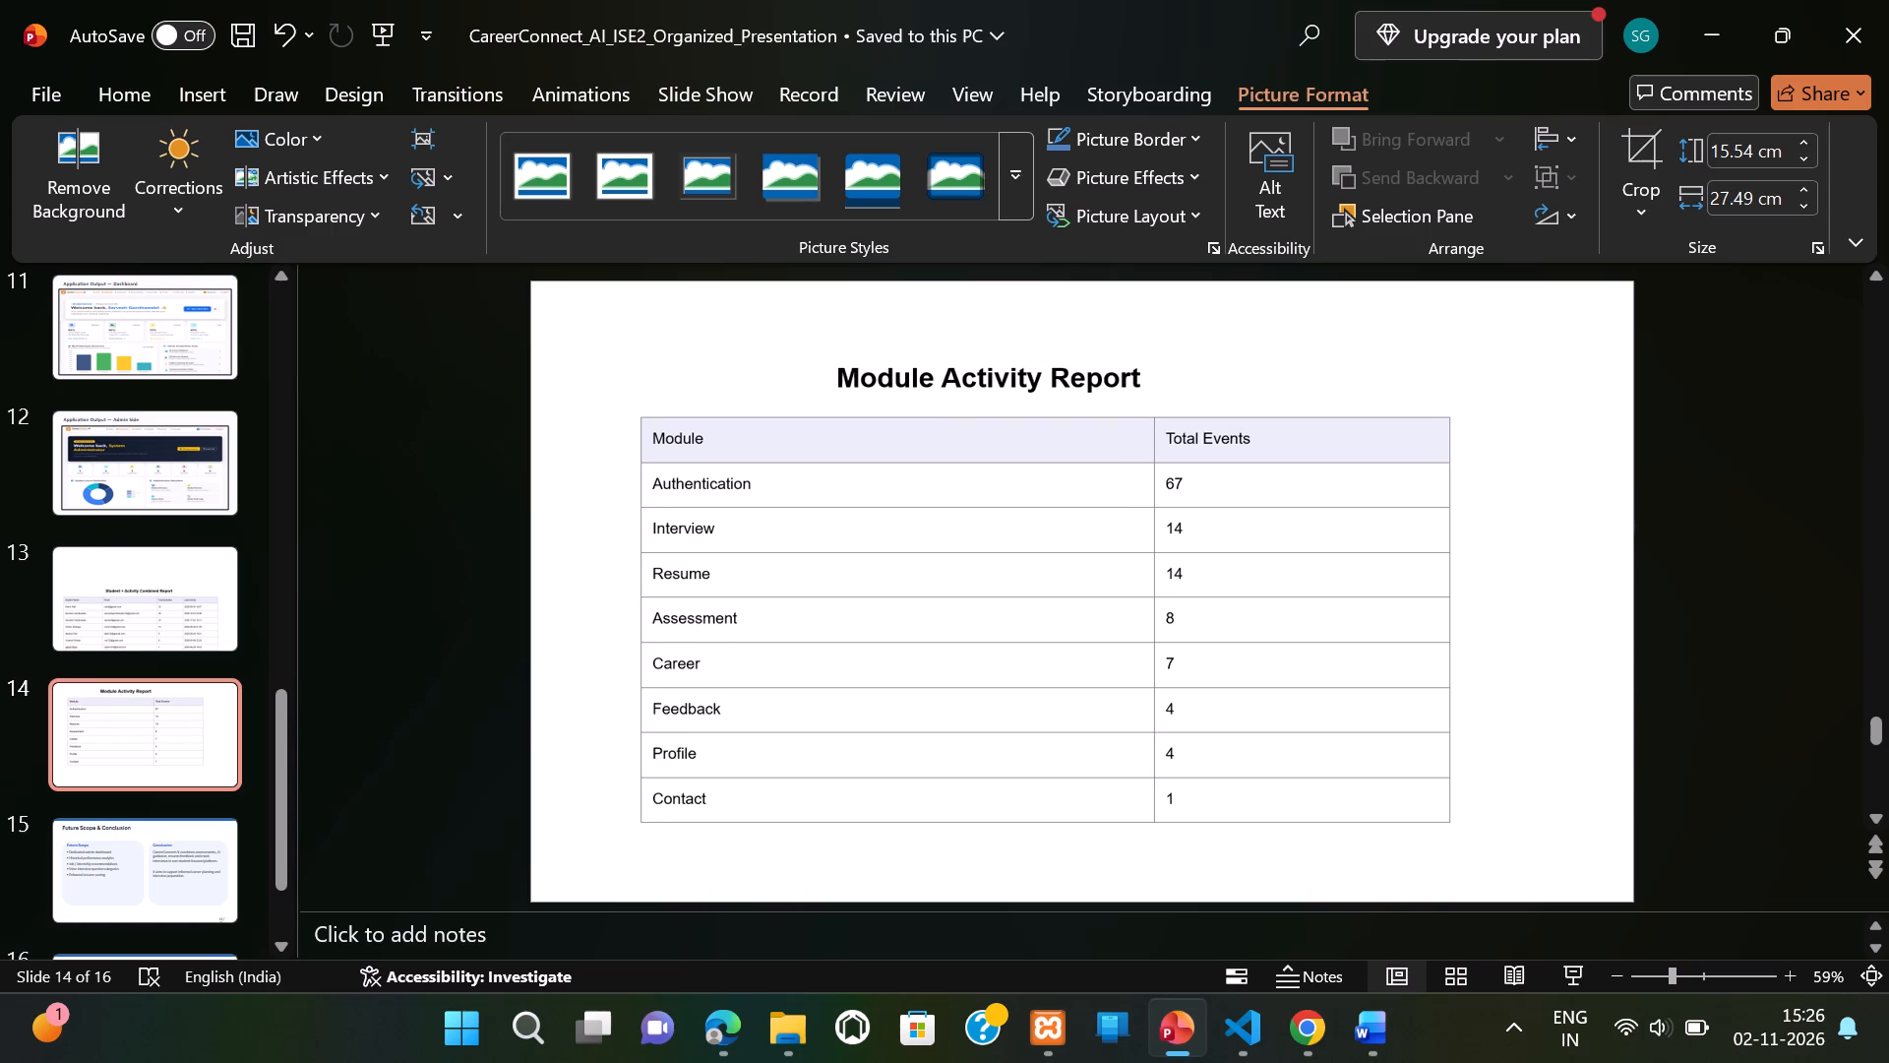
pyautogui.moveTo(1042, 539); pyautogui.dragTo(1070, 546)
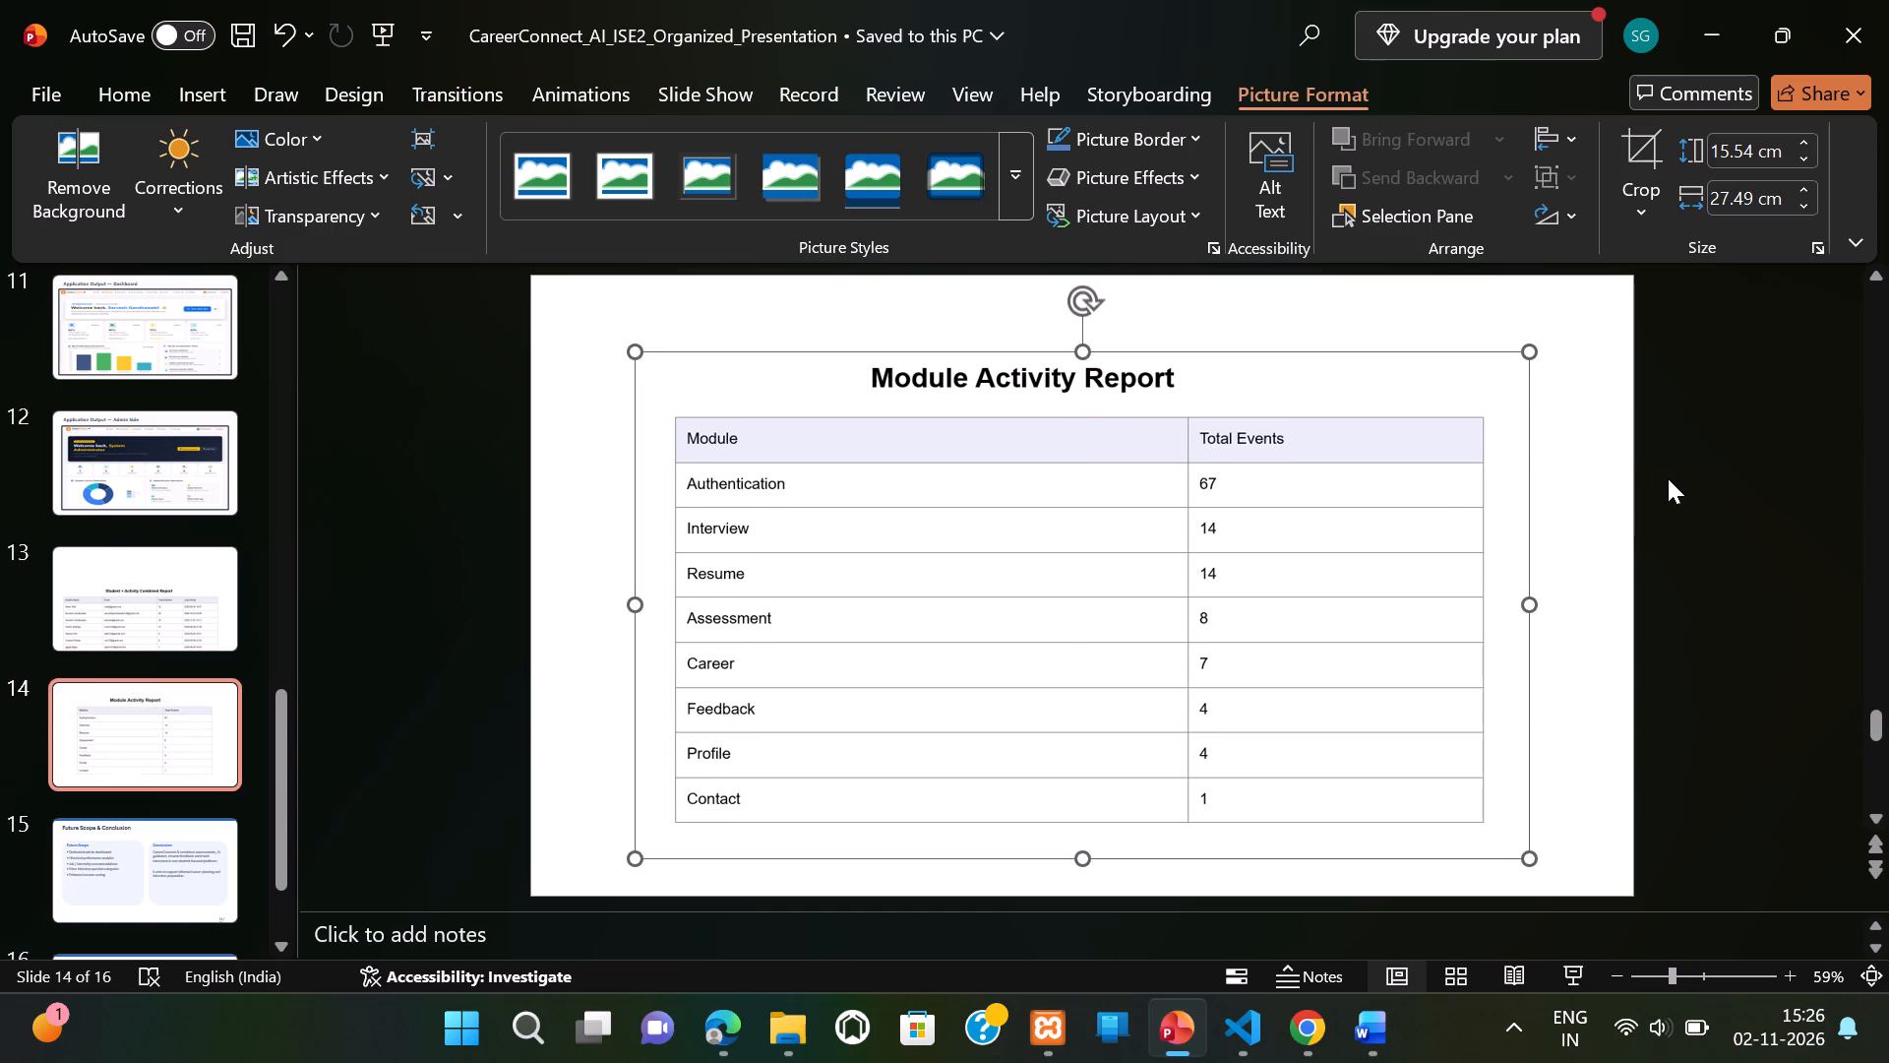
pyautogui.click(1692, 470)
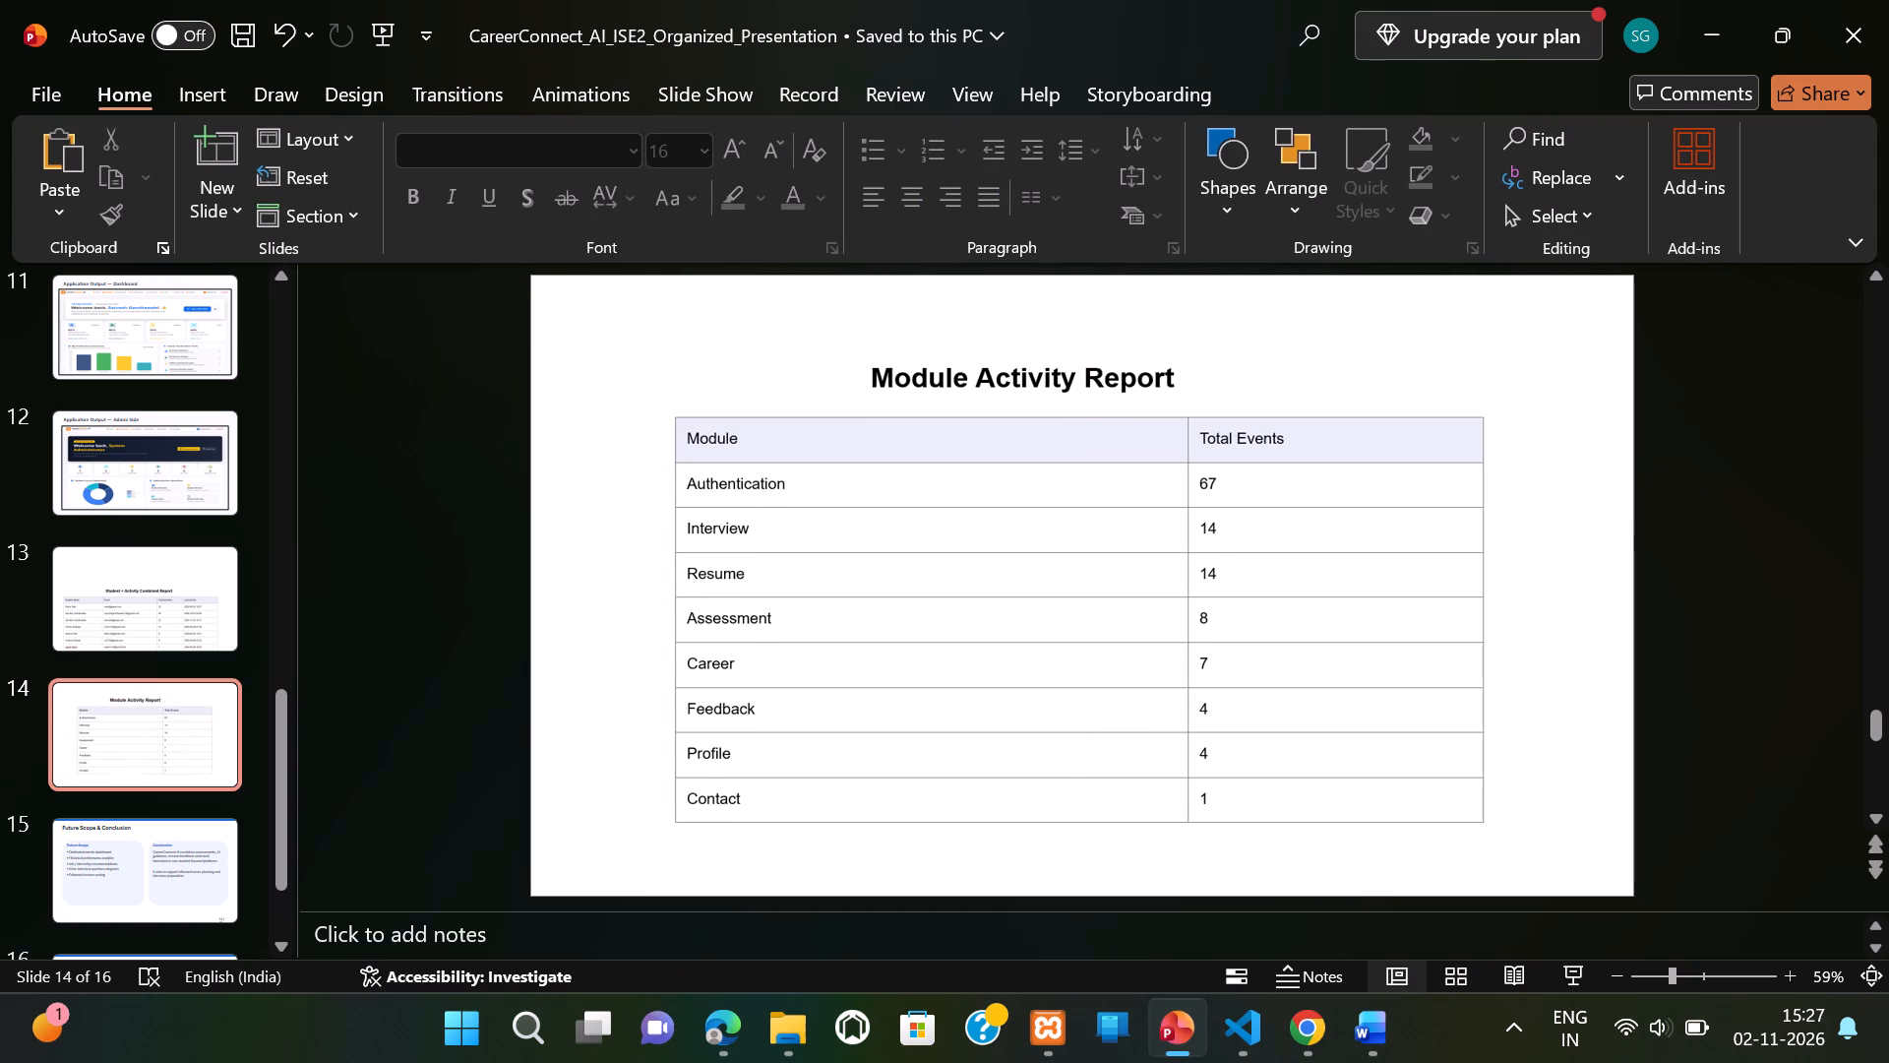
# Reposition the Student + Activity Combined Report picture on slide 13 near the slide's middle, leaving empty space above it.
pyautogui.click(193, 627)
pyautogui.moveTo(1189, 712); pyautogui.dragTo(1219, 441)
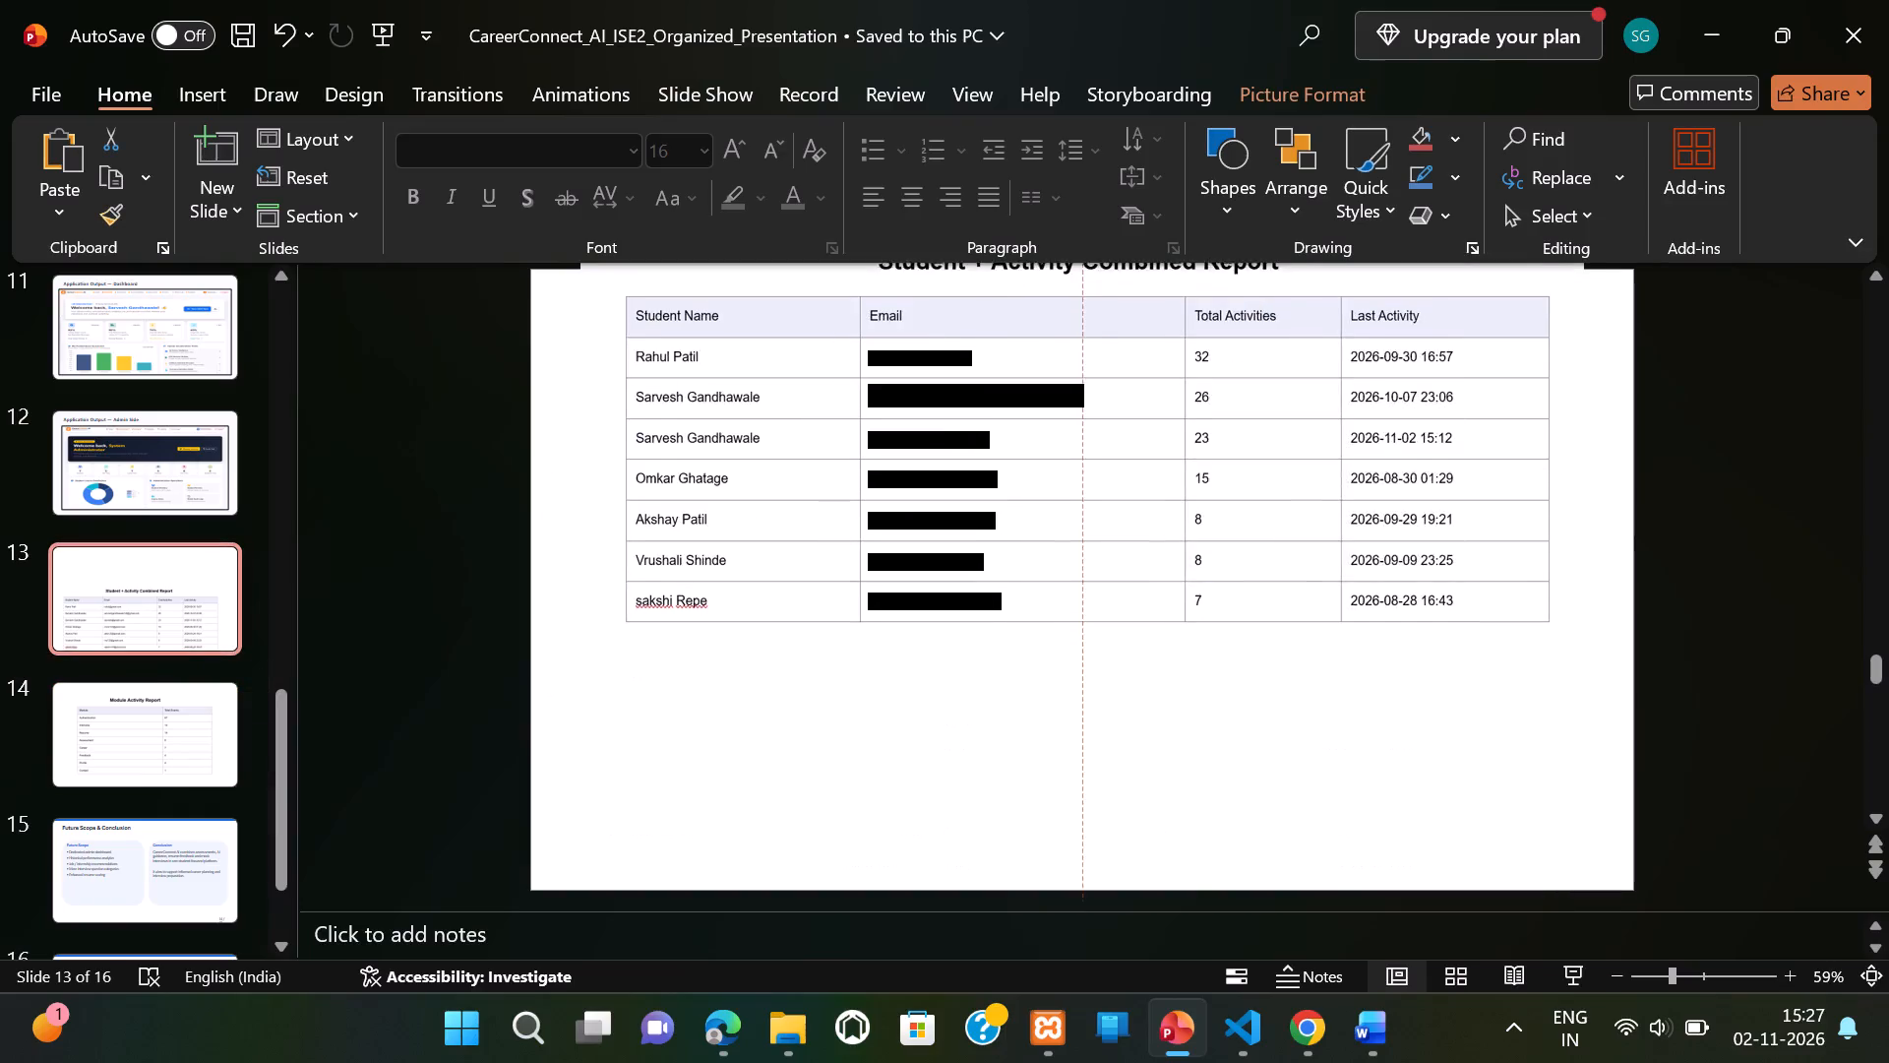
pyautogui.moveTo(1219, 441); pyautogui.dragTo(1207, 545)
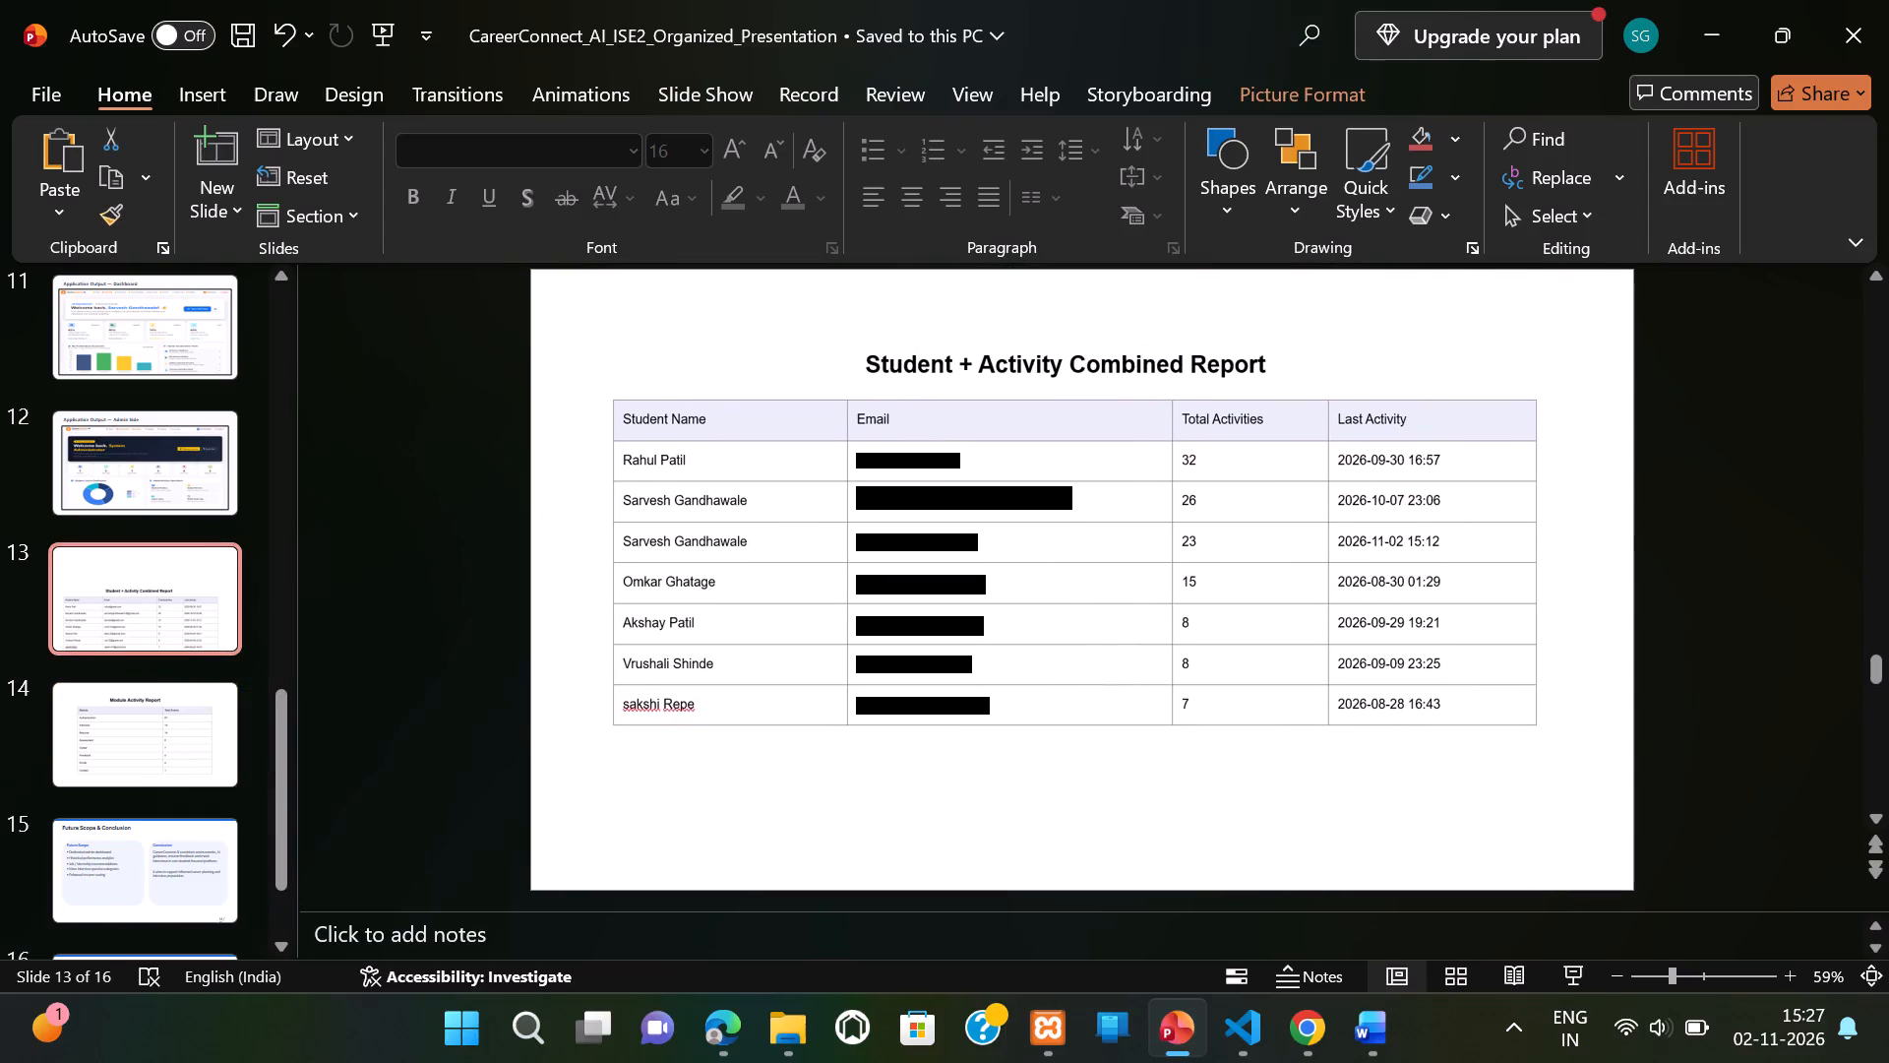
pyautogui.moveTo(1207, 545); pyautogui.dragTo(1210, 542)
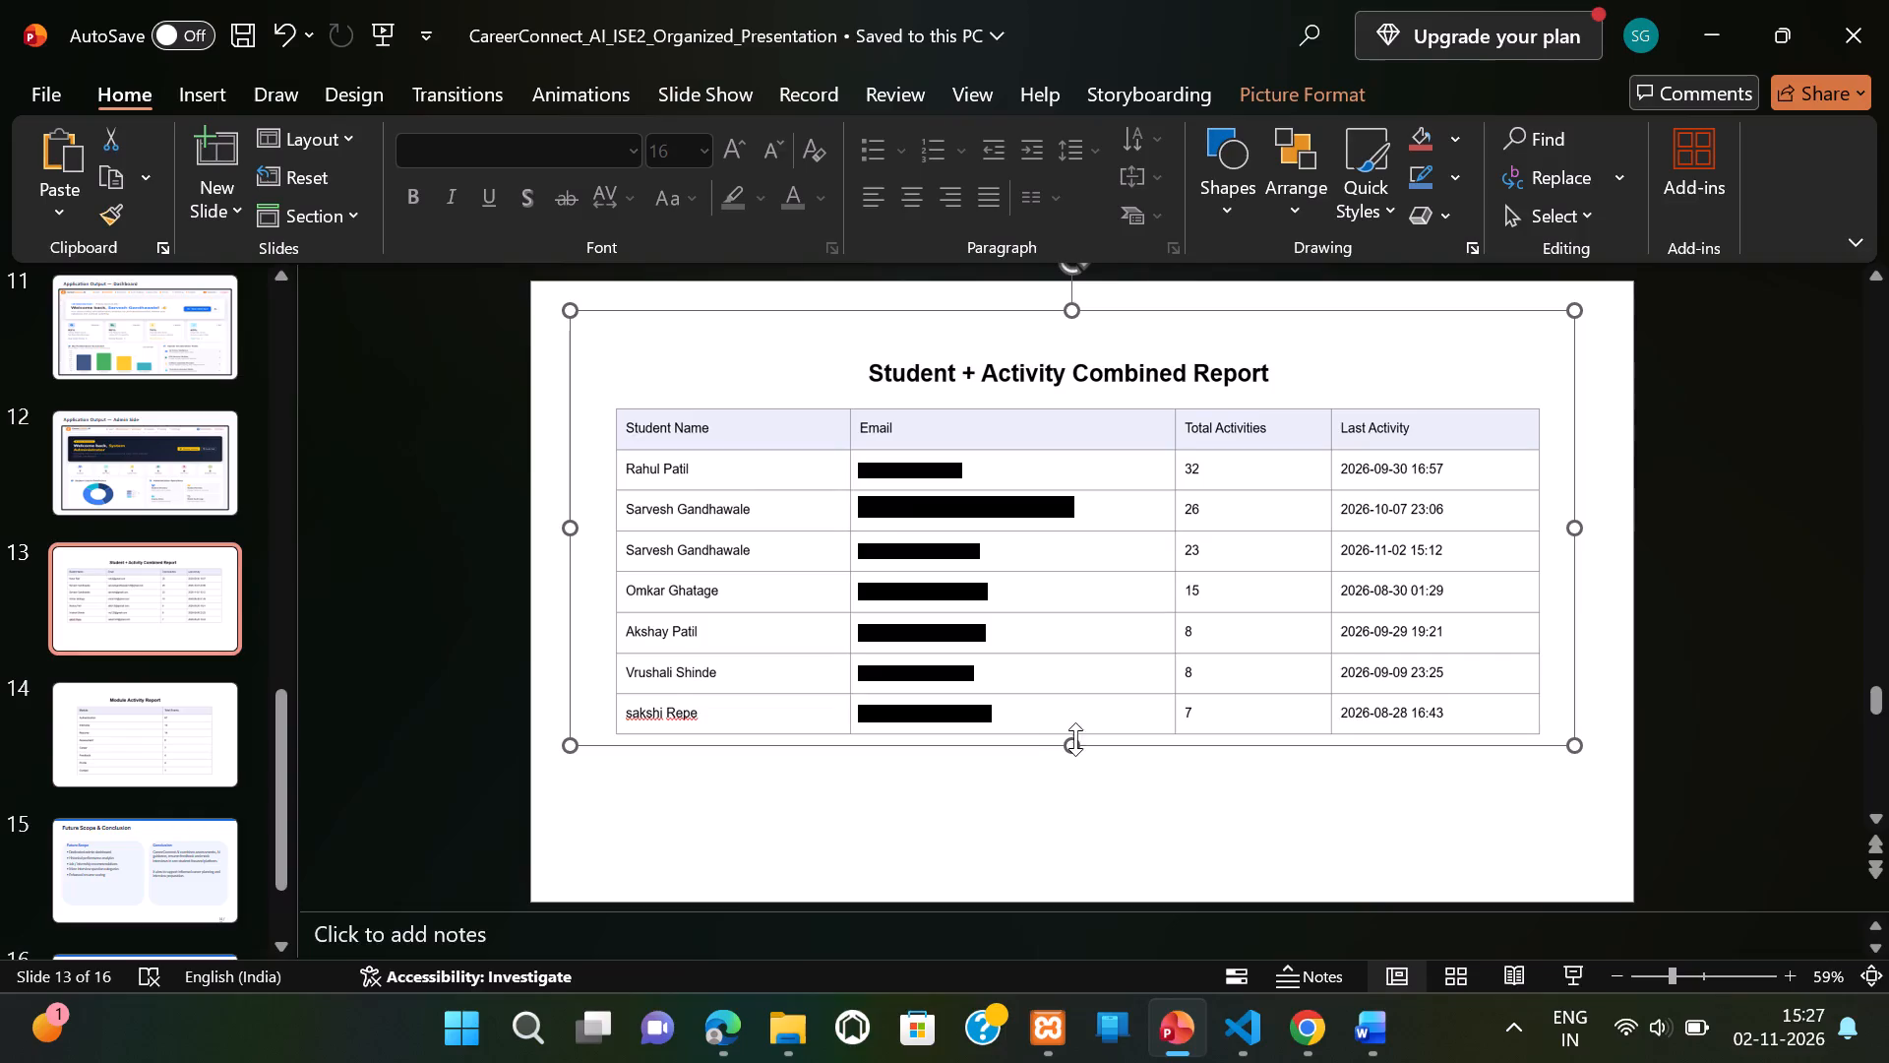
pyautogui.click(1654, 568)
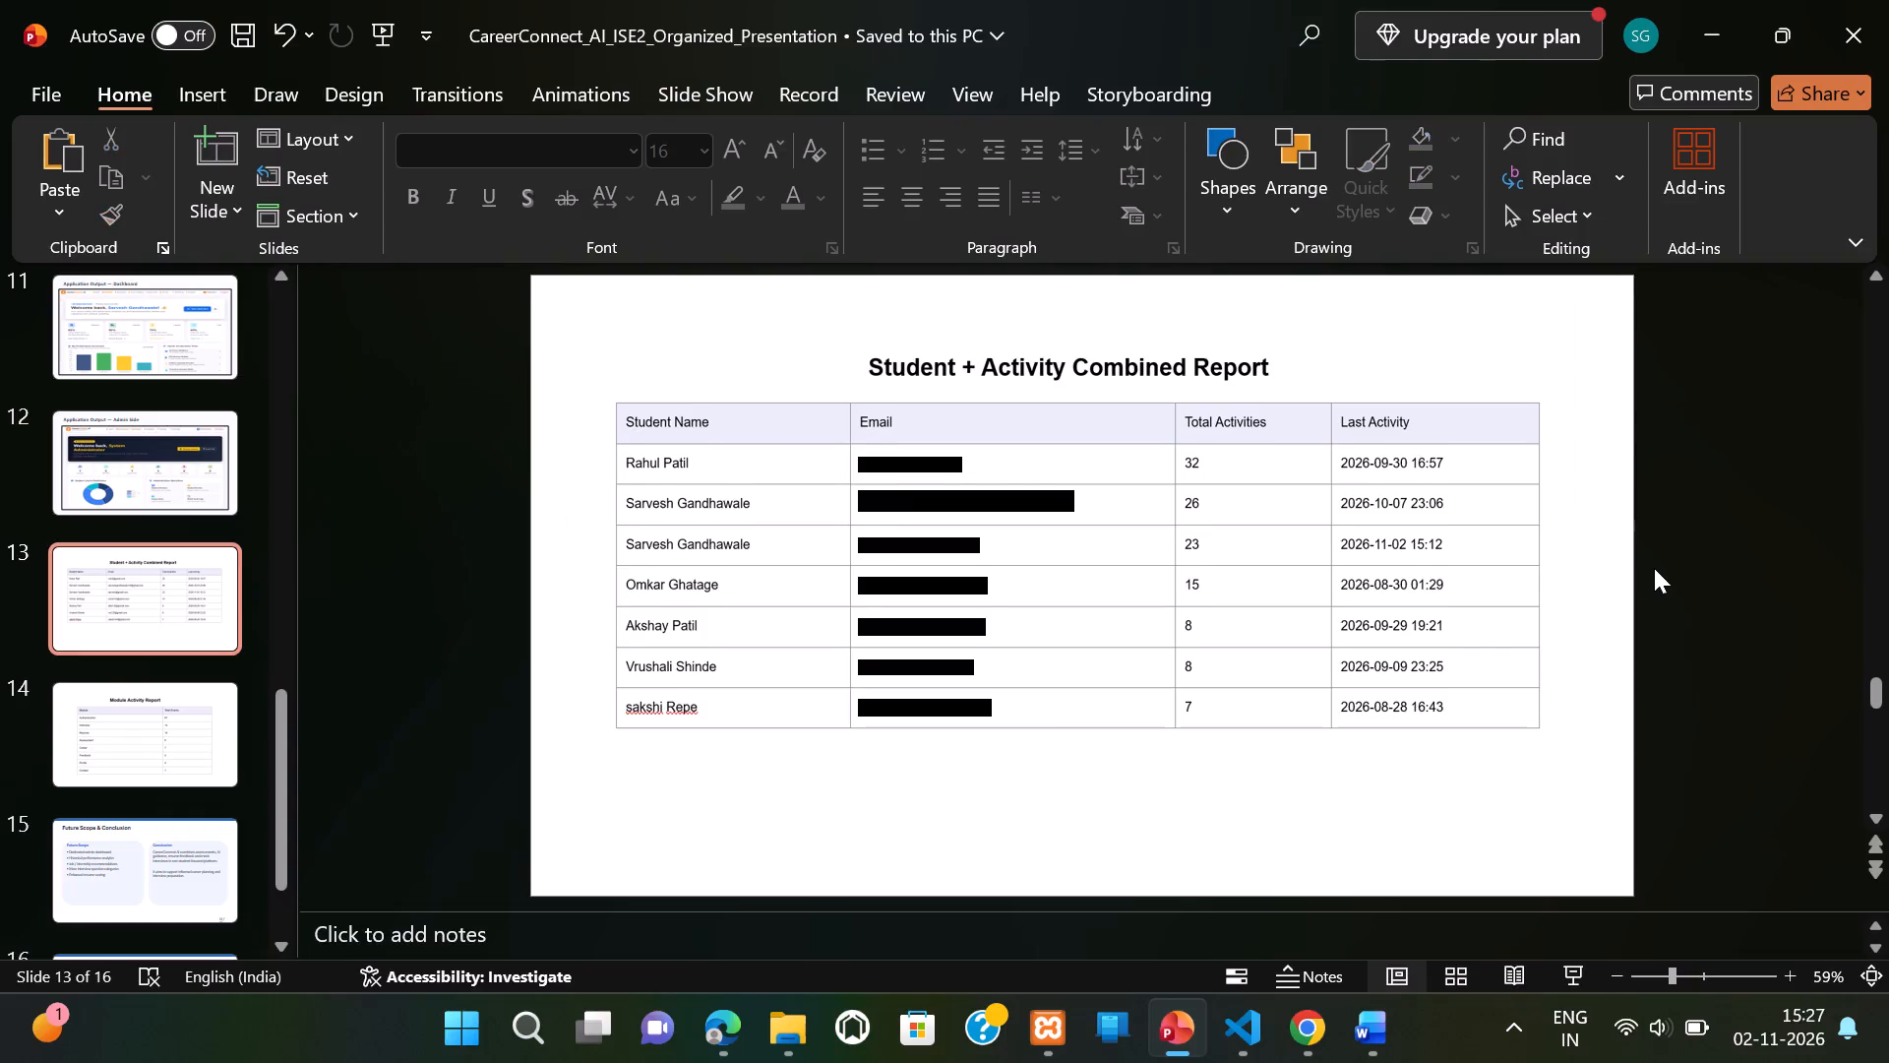
pyautogui.moveTo(881, 519); pyautogui.dragTo(869, 620)
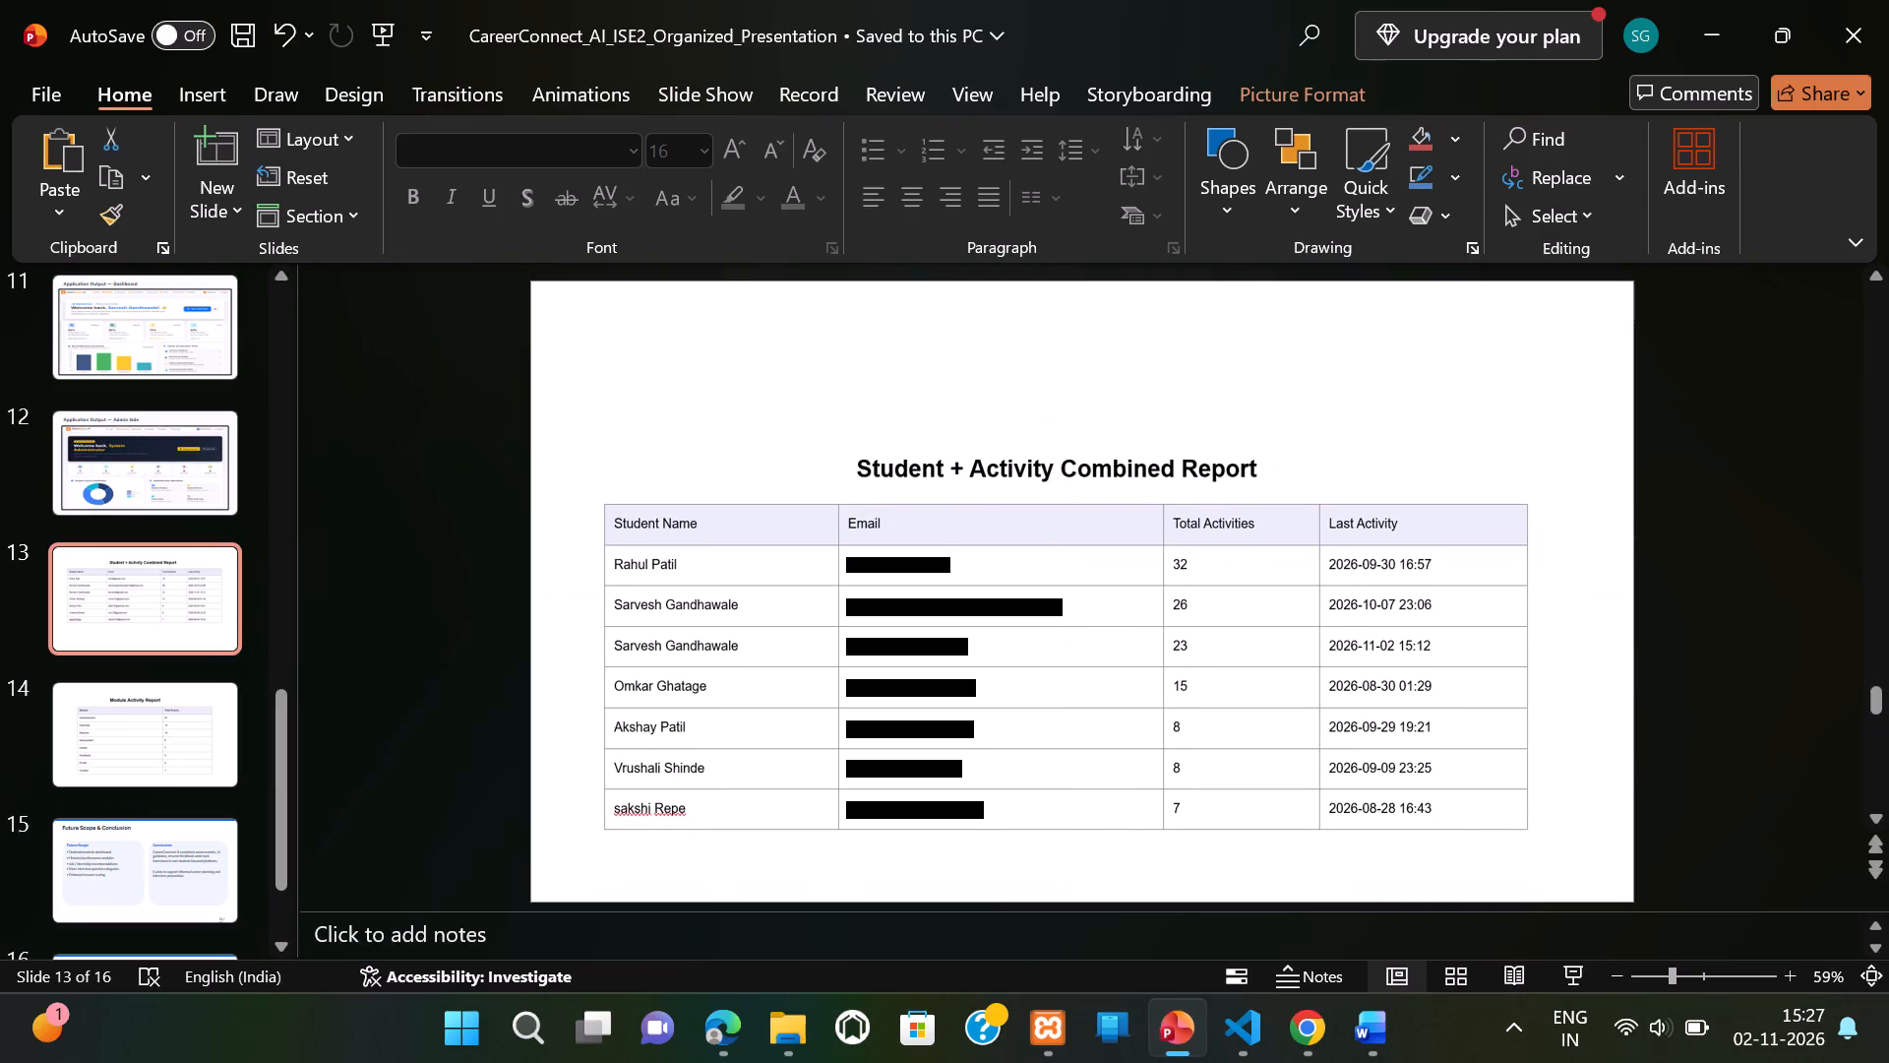
pyautogui.moveTo(869, 620); pyautogui.dragTo(876, 596)
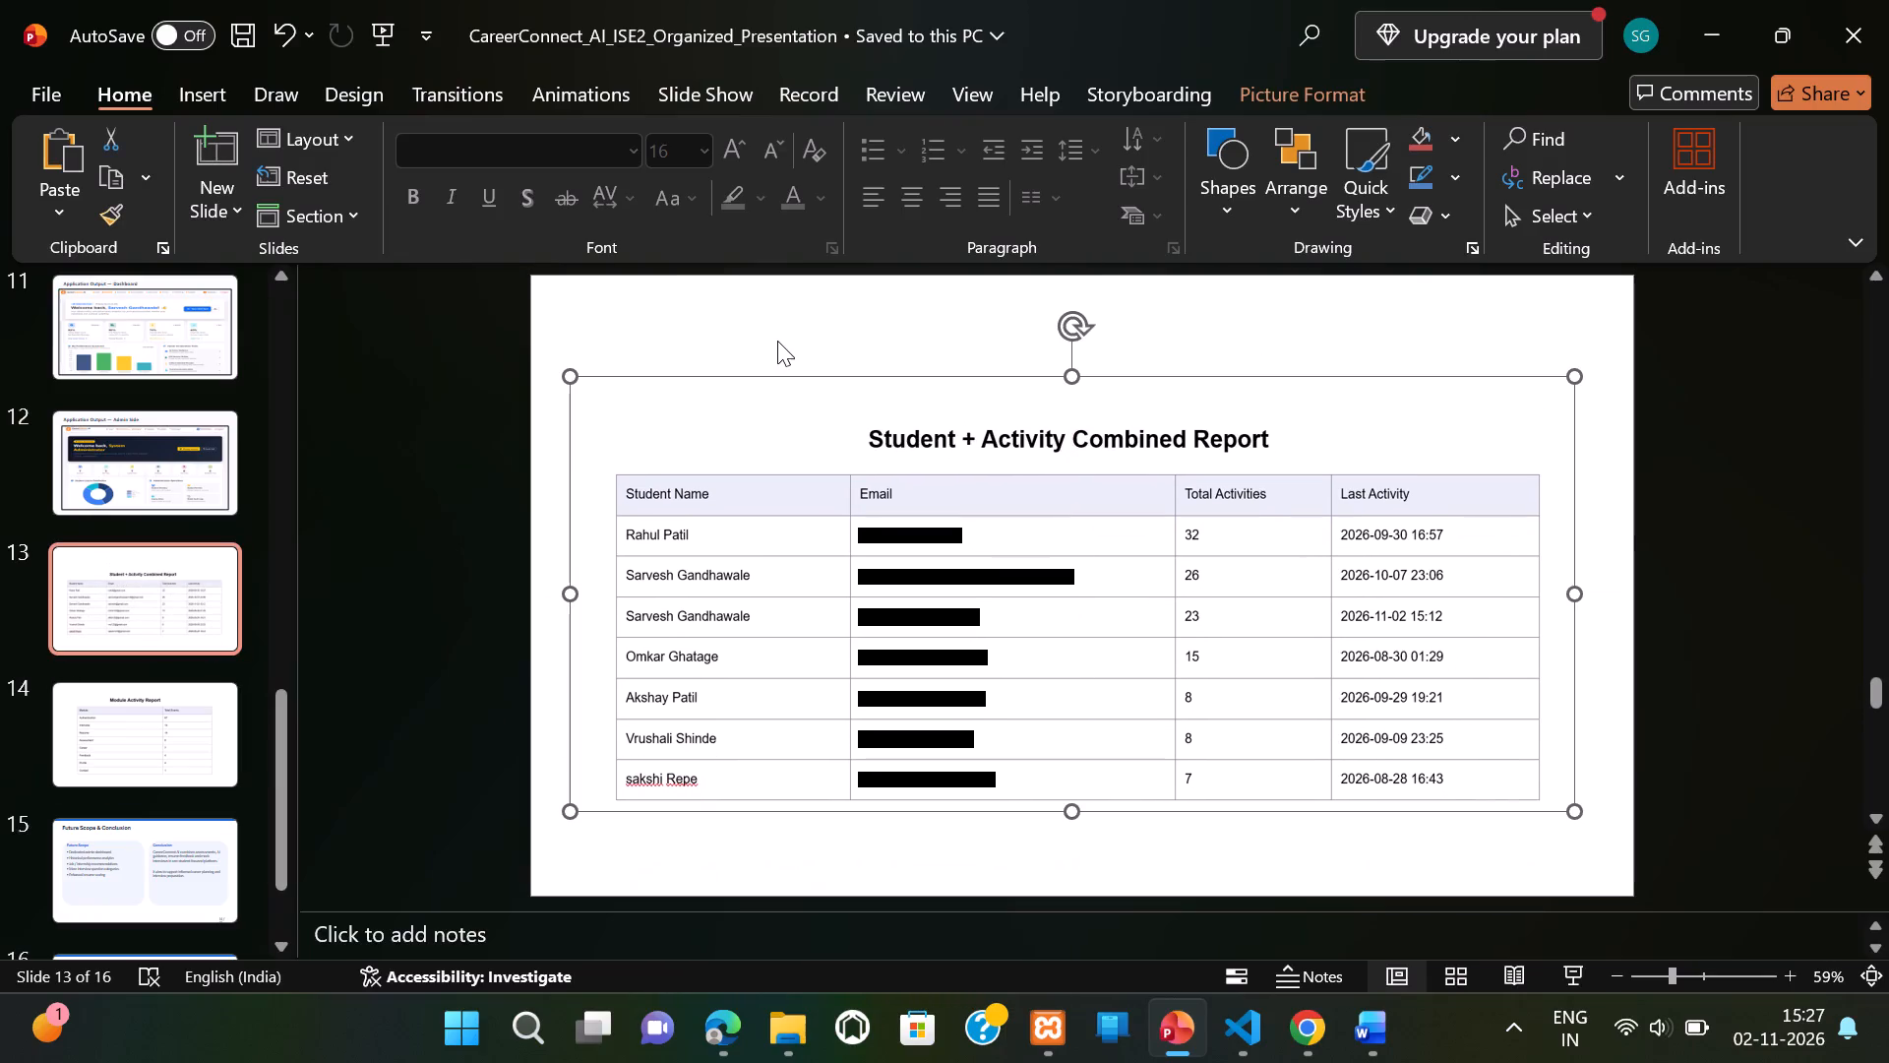
pyautogui.click(777, 341)
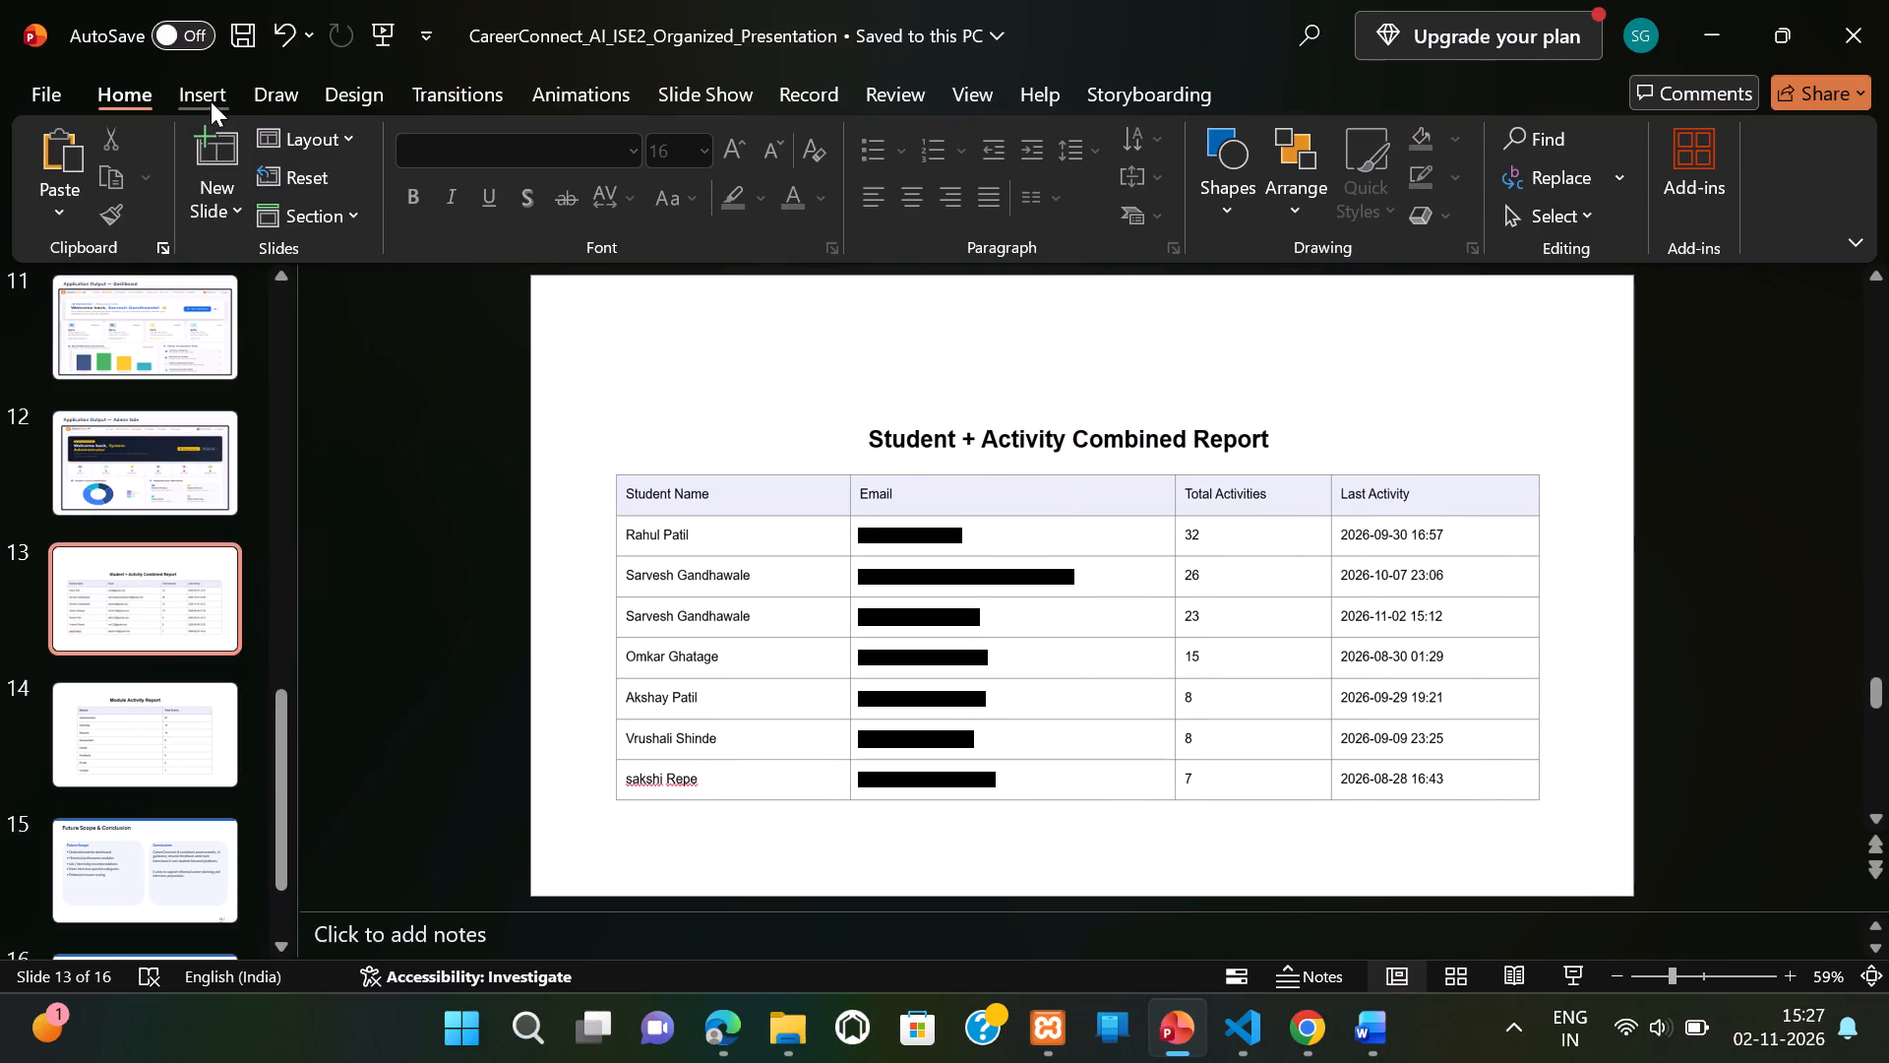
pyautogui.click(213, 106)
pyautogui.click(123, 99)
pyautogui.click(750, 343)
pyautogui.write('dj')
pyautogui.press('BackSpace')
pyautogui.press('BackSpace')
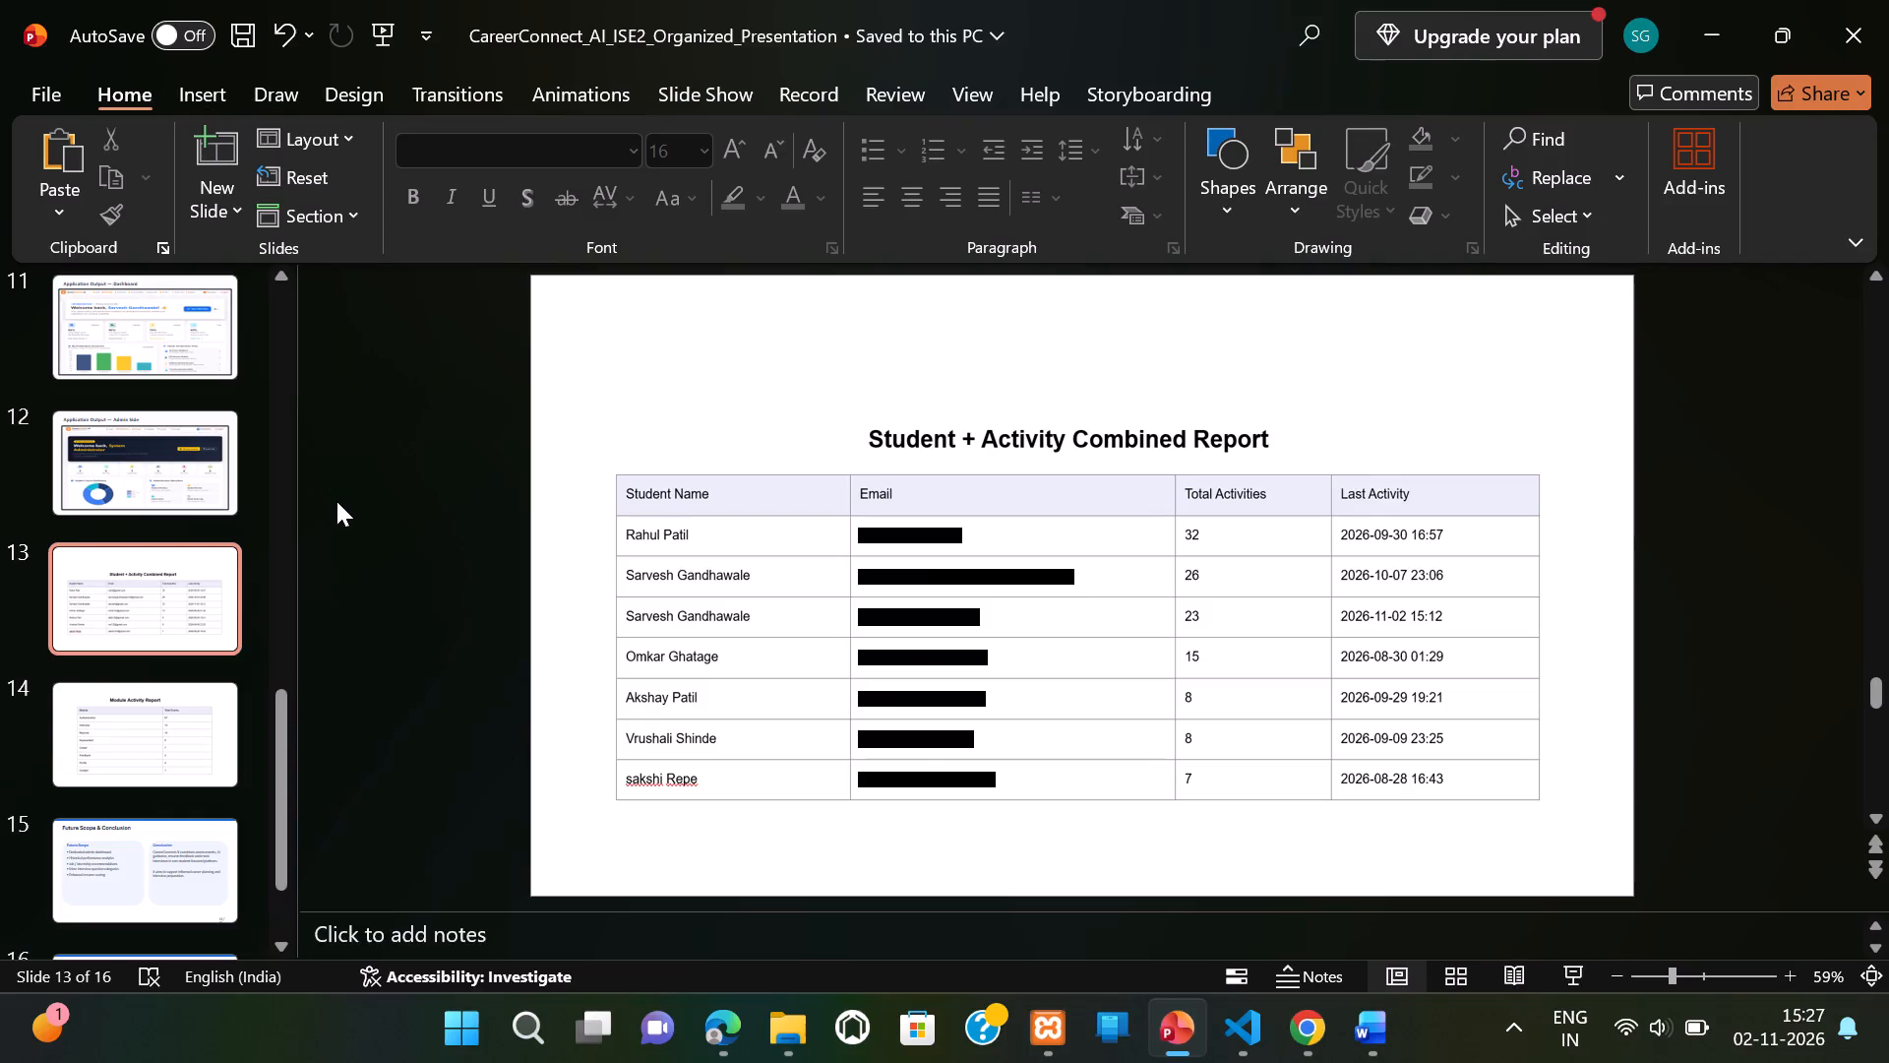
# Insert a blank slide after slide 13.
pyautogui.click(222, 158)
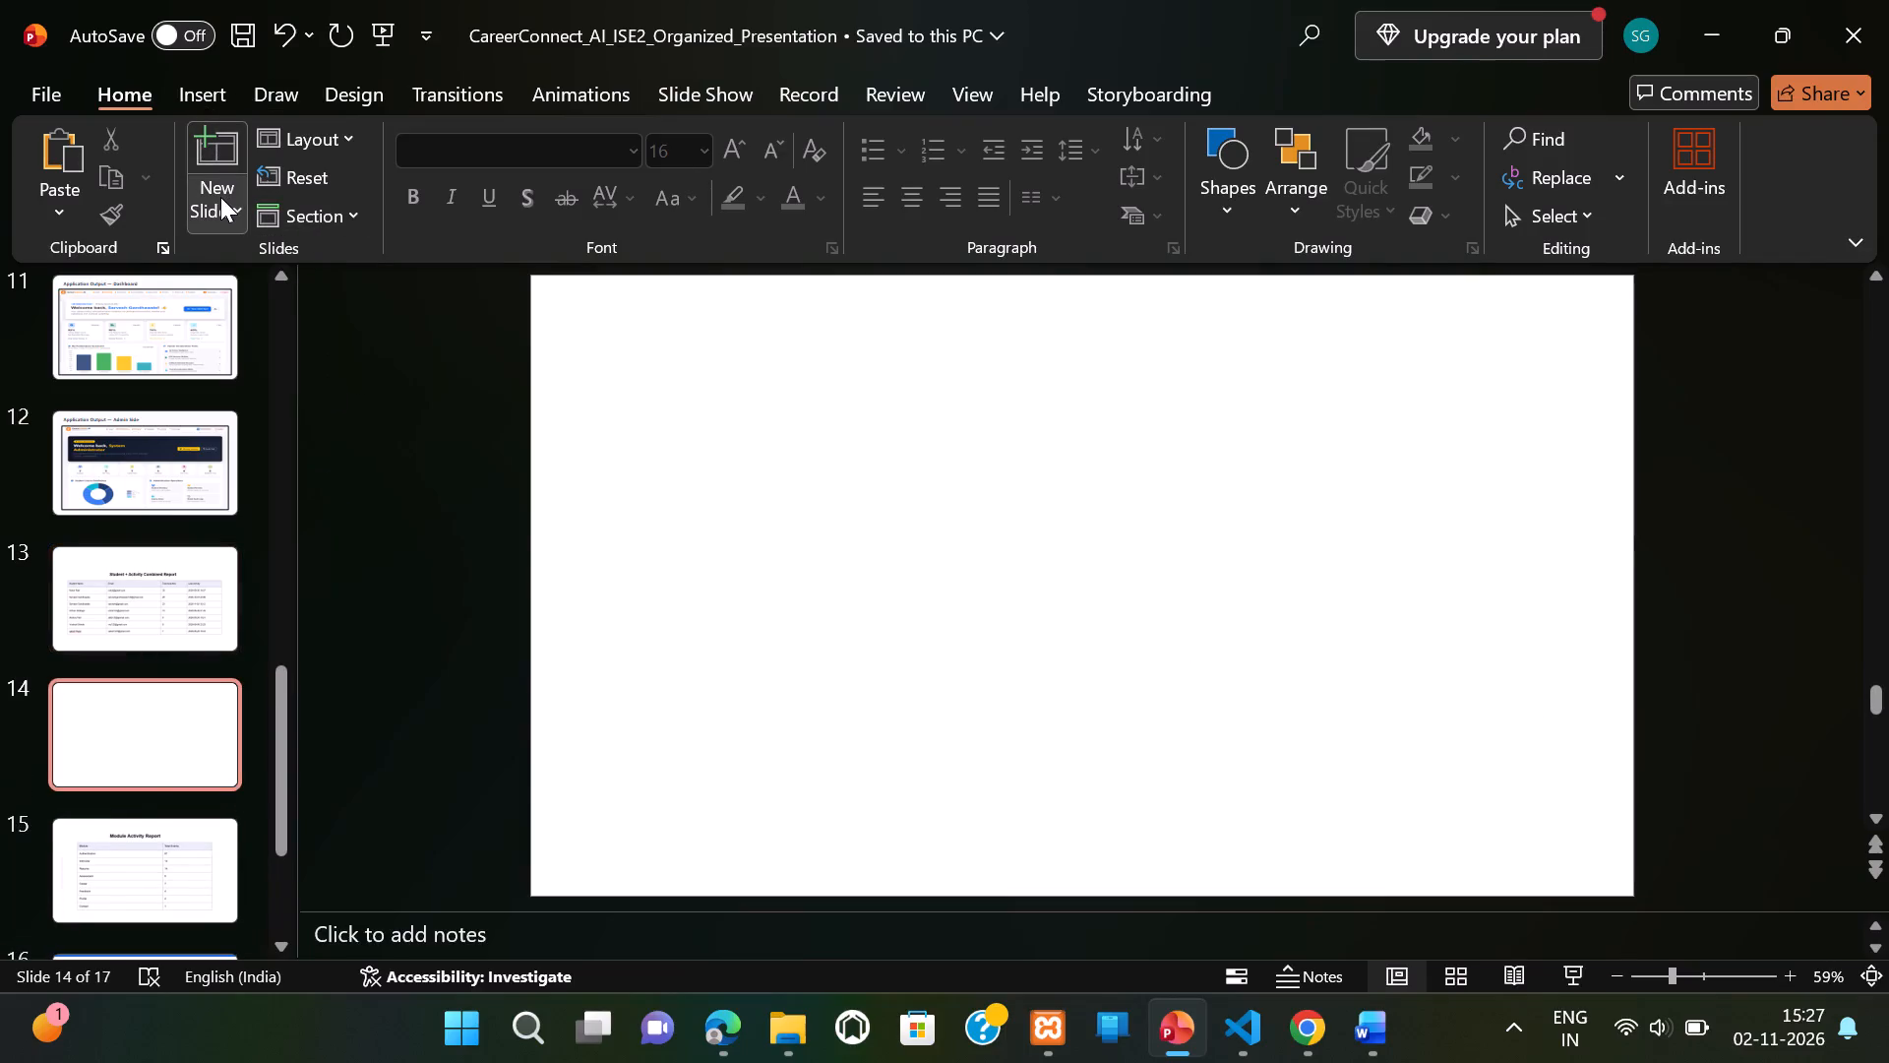
# Add a Title Only slide after blank slide 14 and enter "Report:" as its title.
pyautogui.click(220, 197)
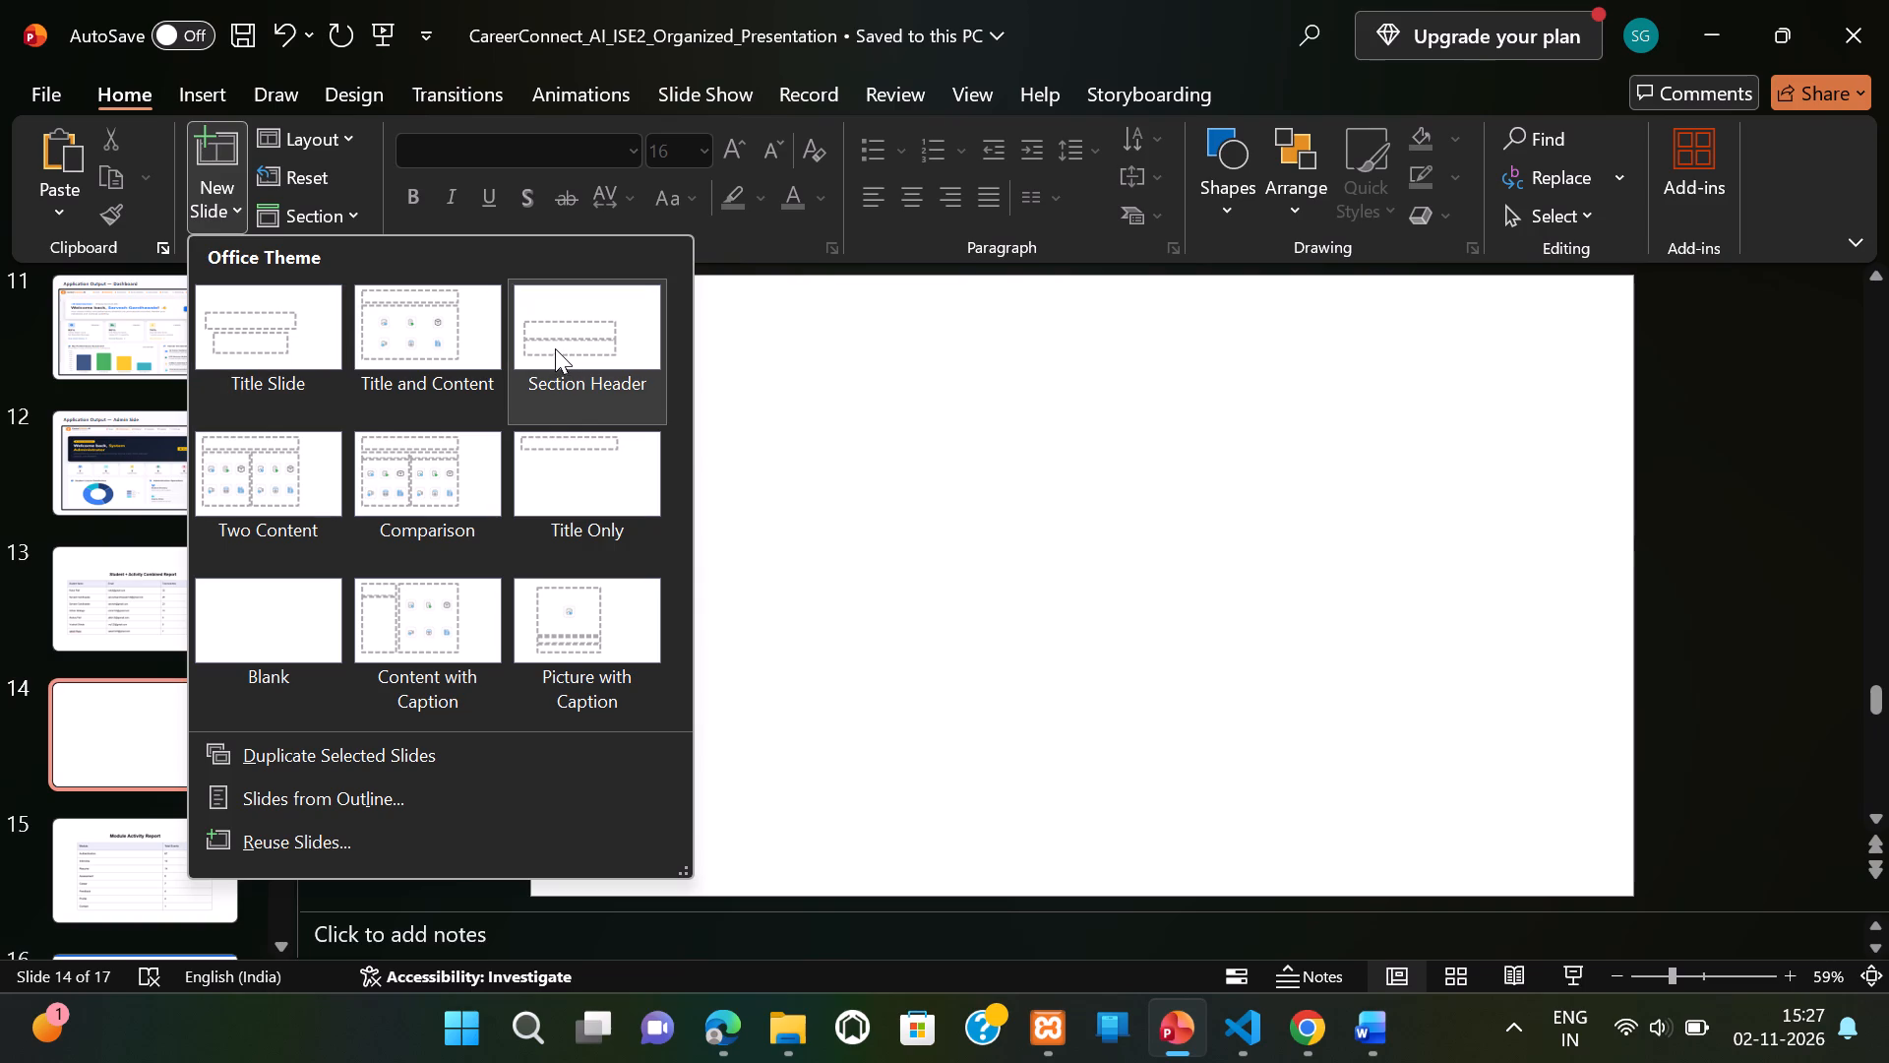
pyautogui.click(628, 481)
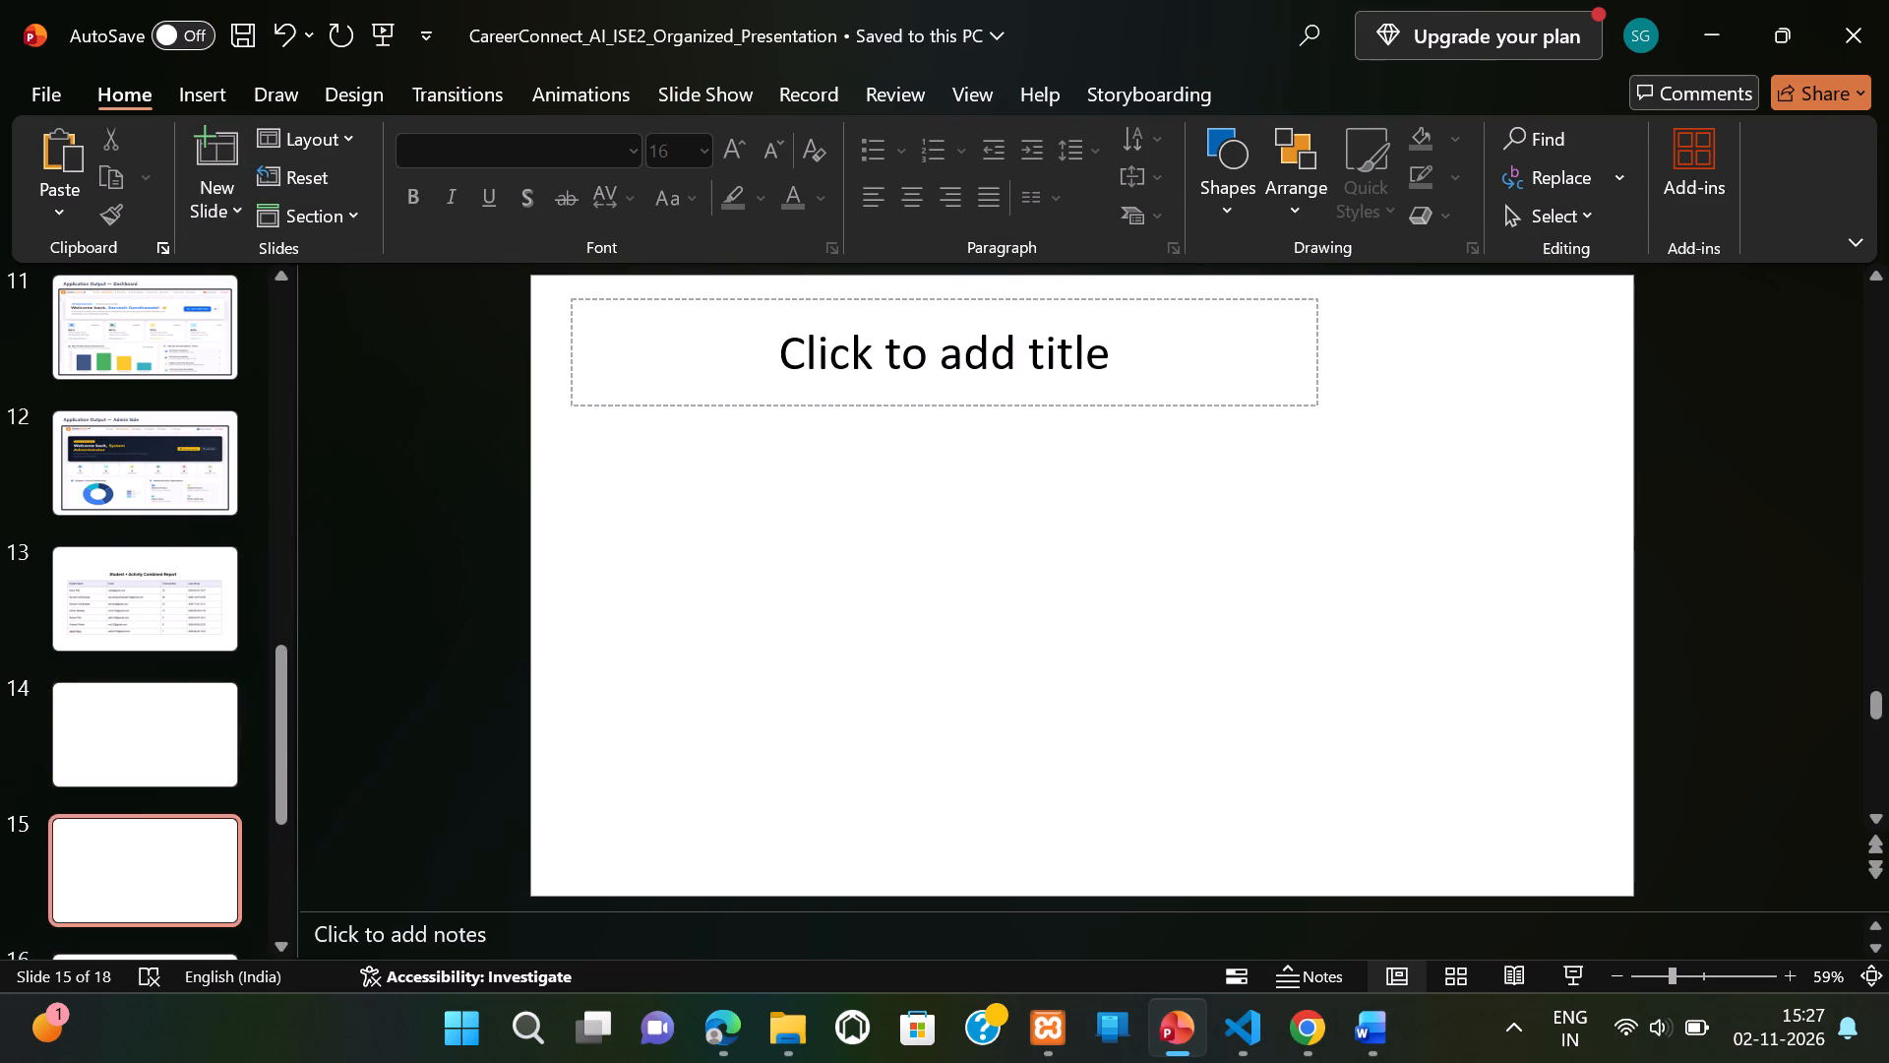
pyautogui.doubleClick(860, 370)
pyautogui.write('Report')
pyautogui.hotkey('shift', ':')
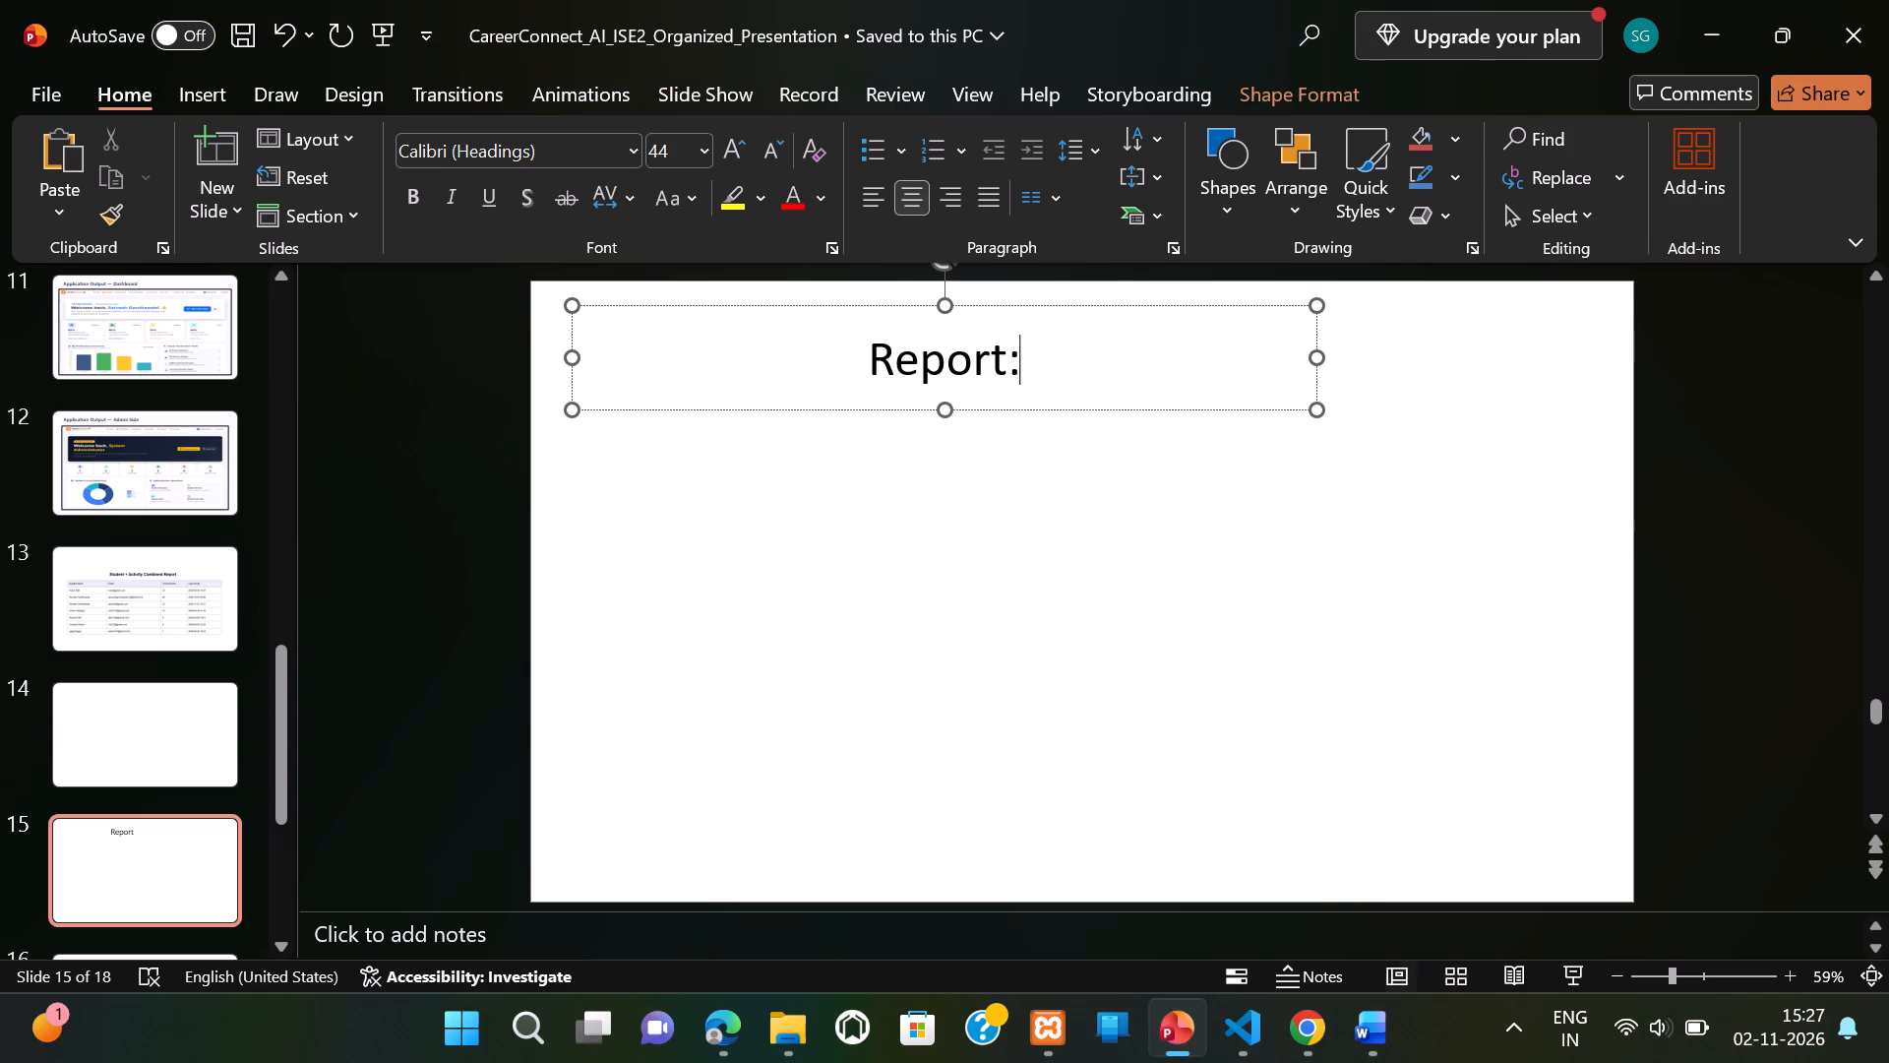
pyautogui.press('Left')
pyautogui.press('Left')
pyautogui.press('Left')
pyautogui.press('Left')
pyautogui.press('Left')
pyautogui.press('Left')
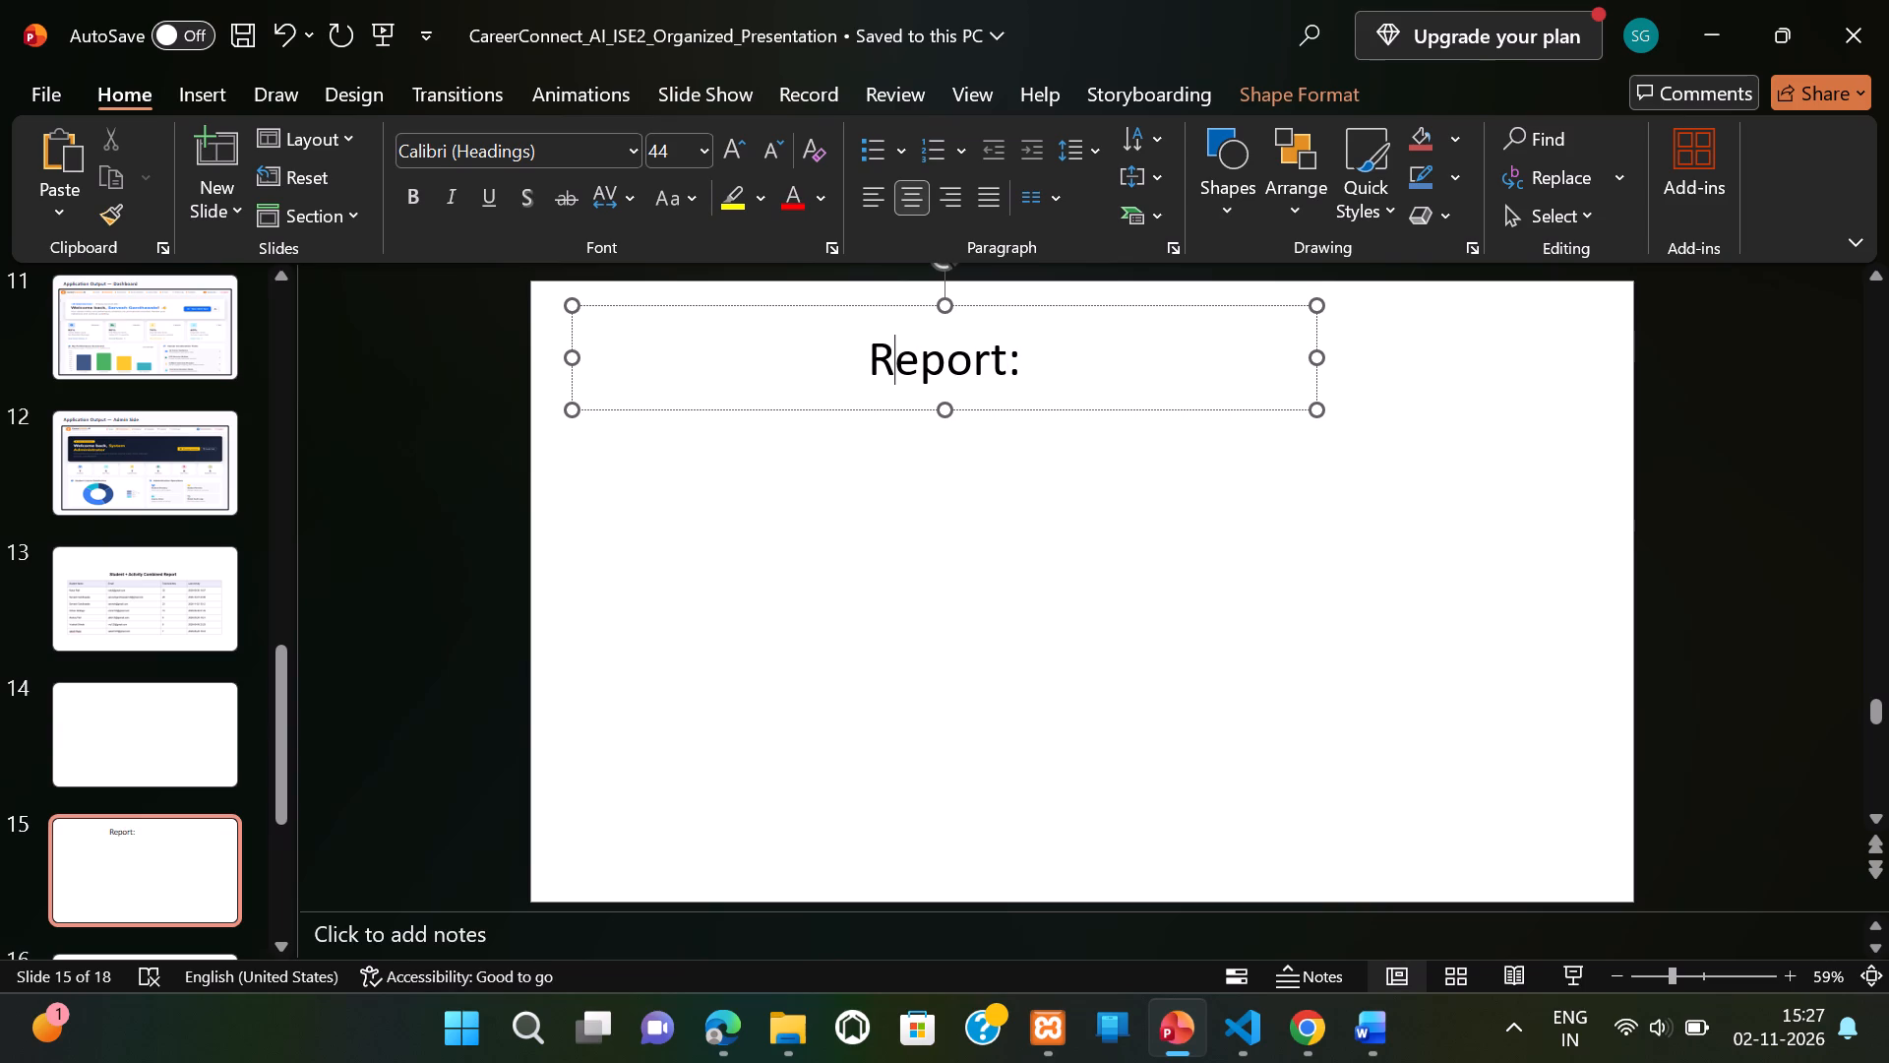
pyautogui.press('Left')
pyautogui.press('BackSpace')
pyautogui.press('BackSpace')
# Narrow the "Report:" title box on slide 15 and move it into the slide's upper-left corner.
pyautogui.click(1066, 585)
pyautogui.click(978, 339)
pyautogui.moveTo(1316, 361); pyautogui.dragTo(873, 403)
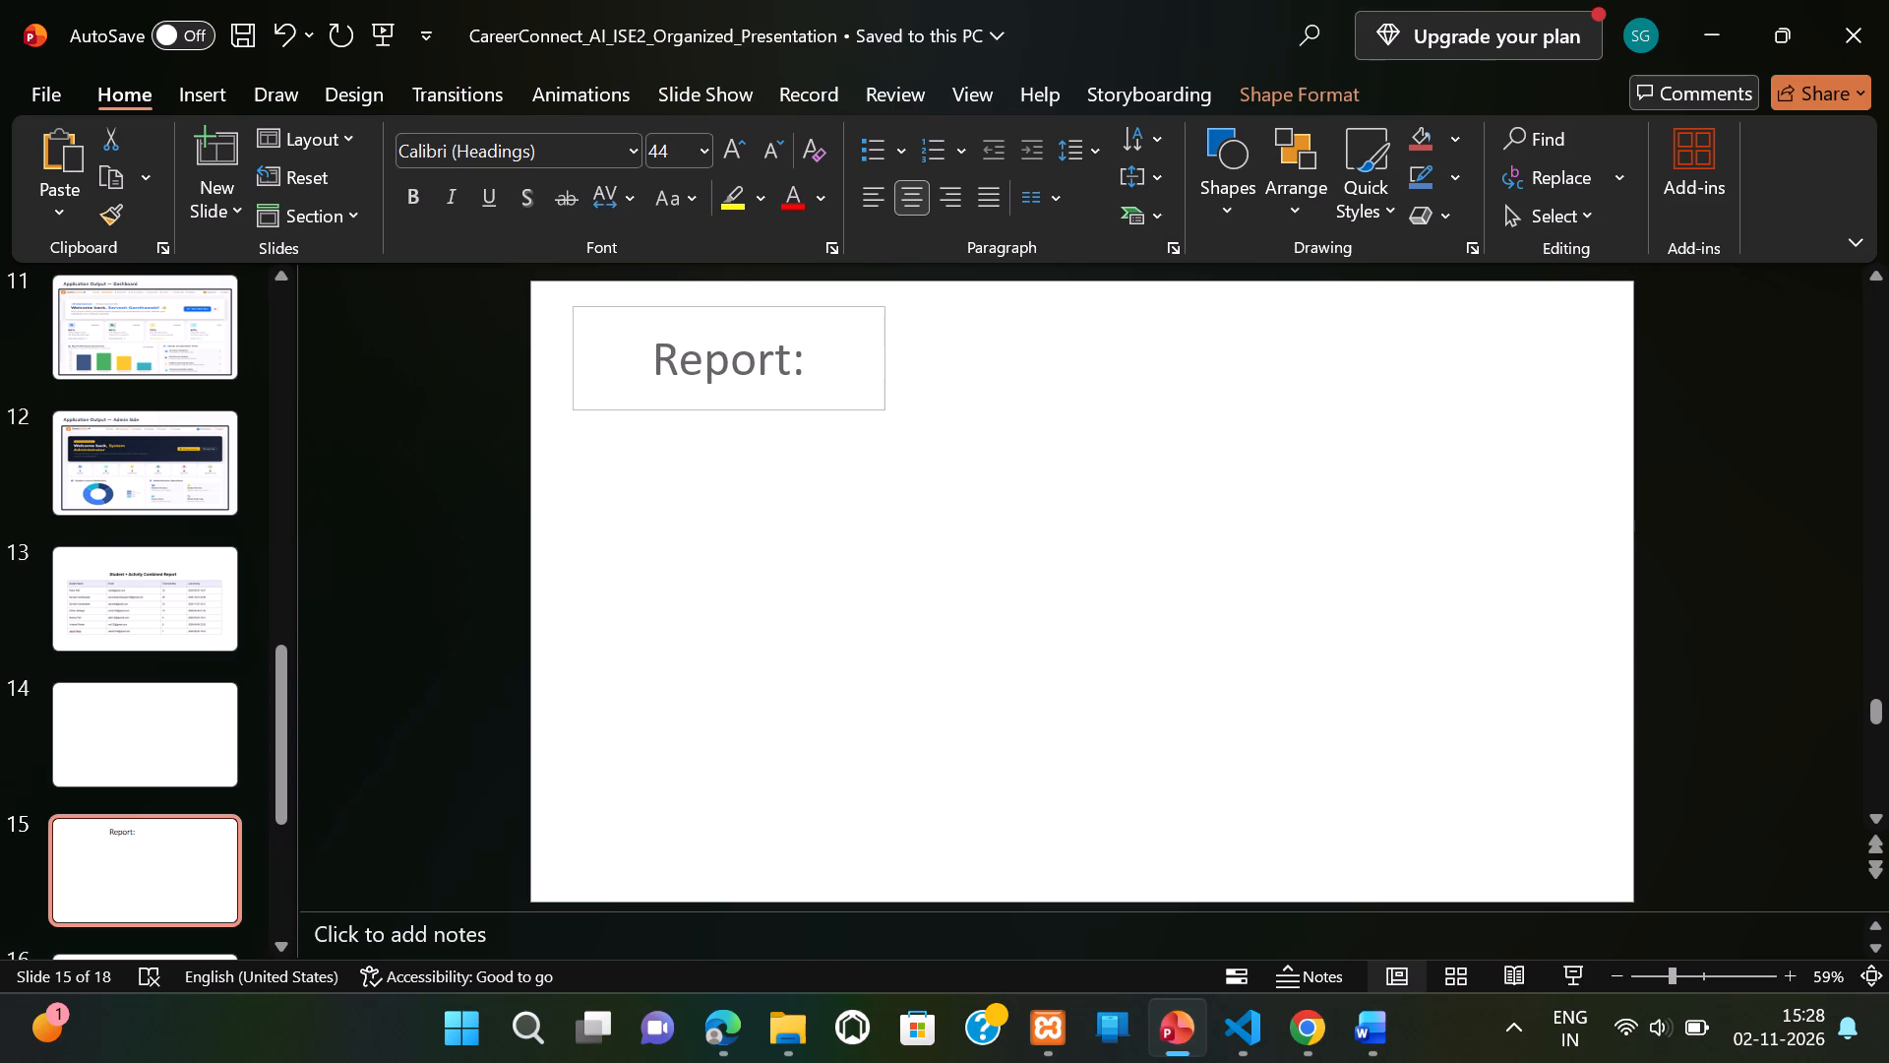
pyautogui.moveTo(873, 403); pyautogui.dragTo(856, 410)
pyautogui.click(727, 513)
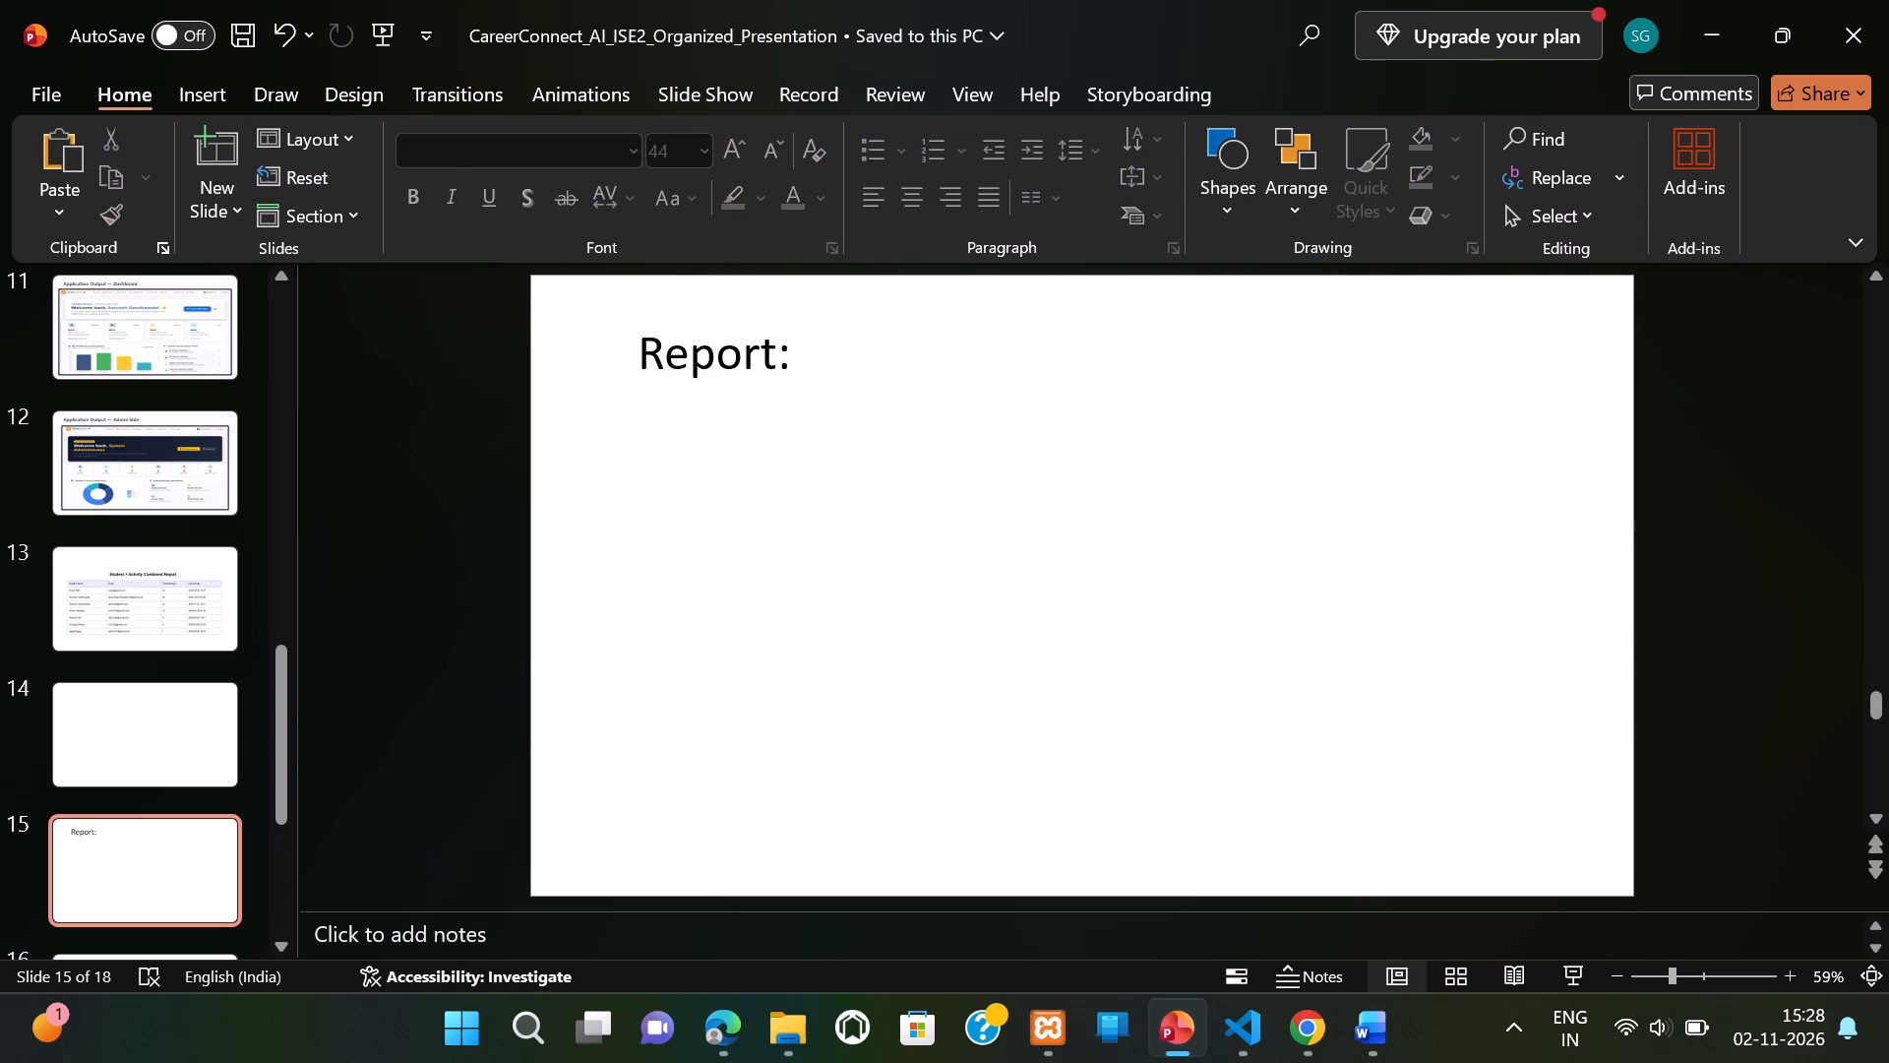
pyautogui.click(717, 351)
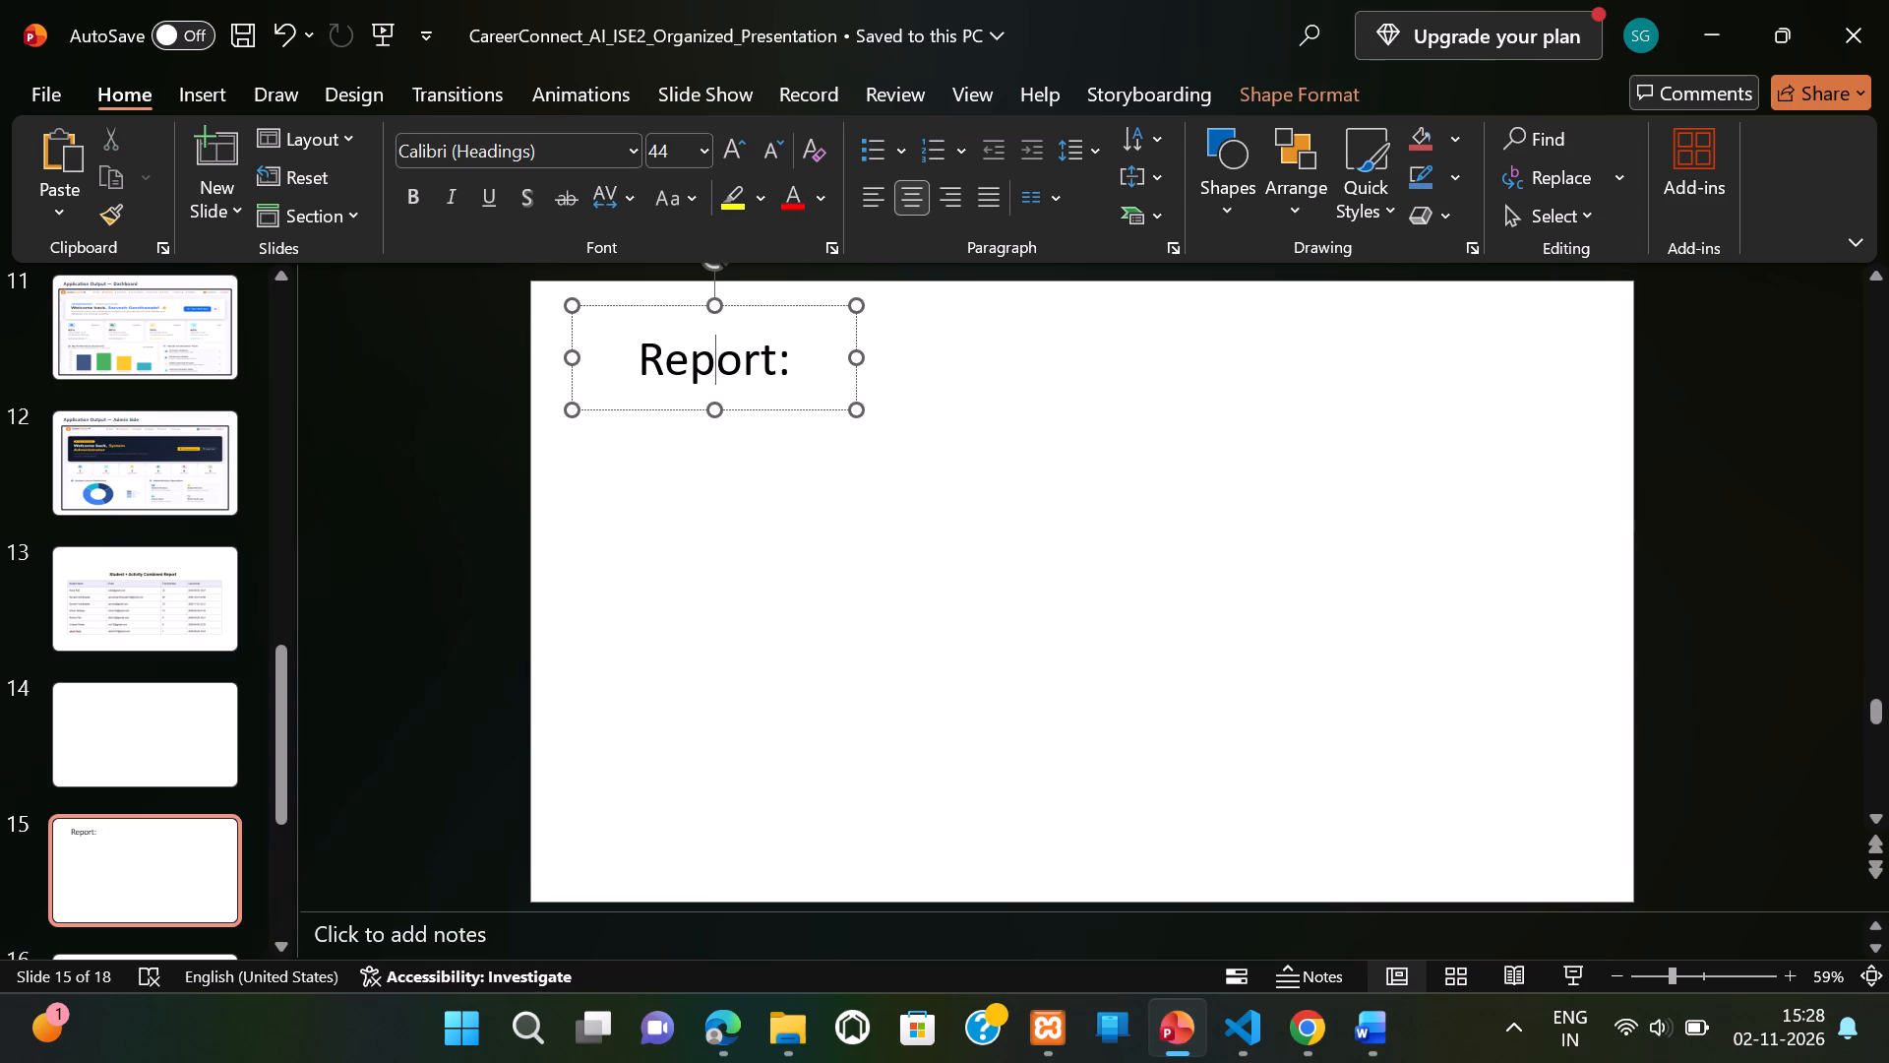
pyautogui.moveTo(830, 304); pyautogui.dragTo(789, 295)
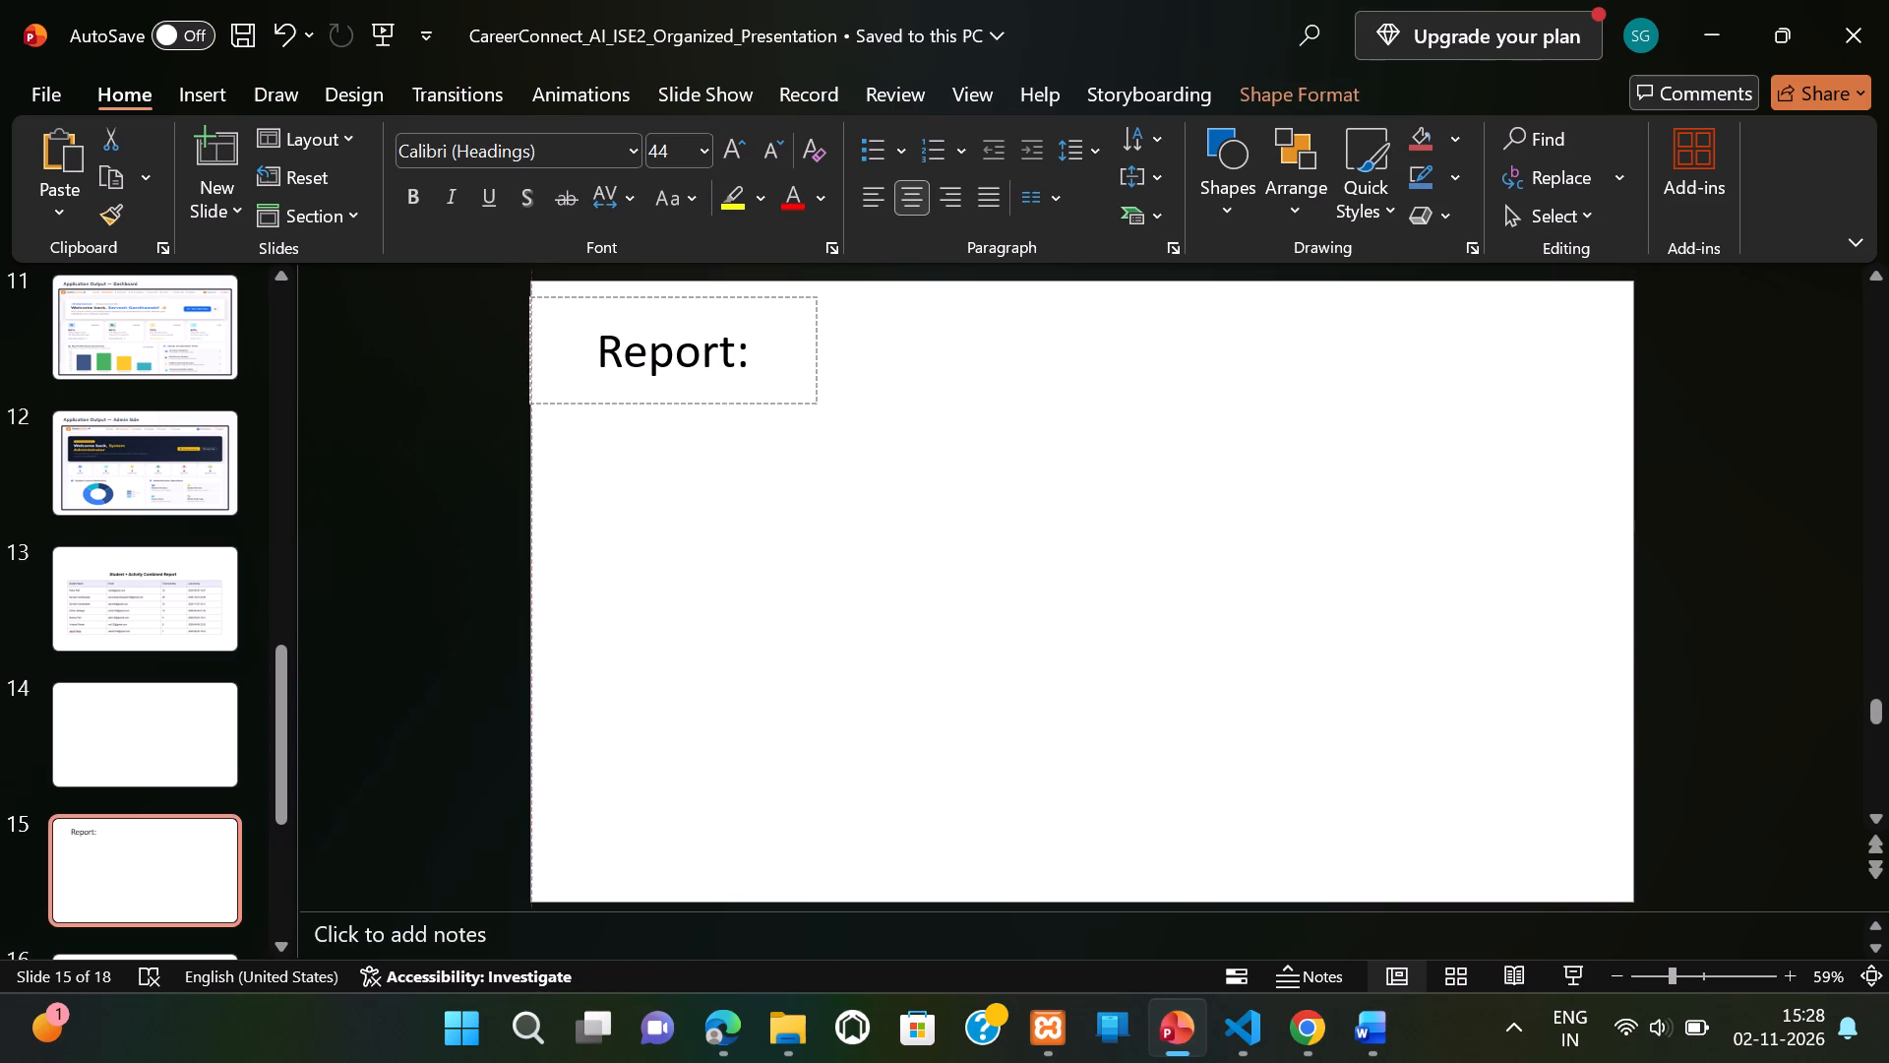
pyautogui.moveTo(789, 295); pyautogui.dragTo(788, 294)
pyautogui.click(728, 498)
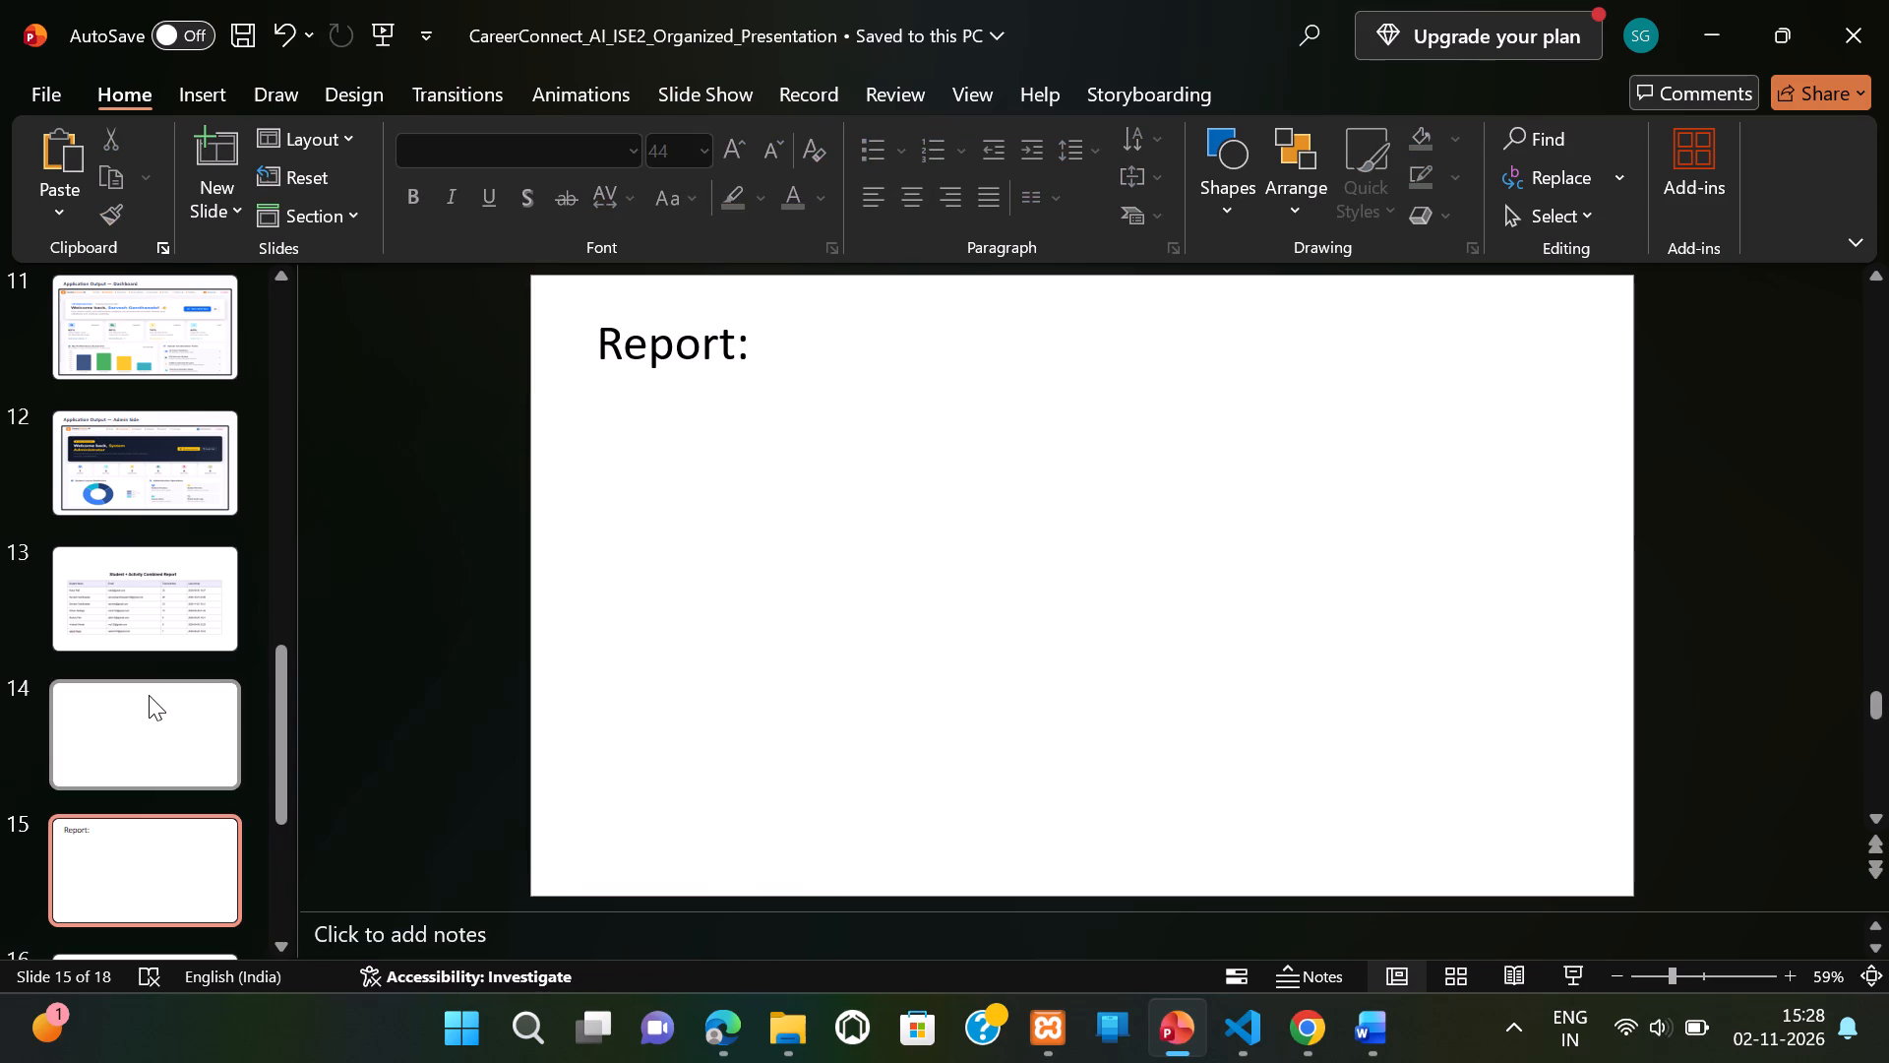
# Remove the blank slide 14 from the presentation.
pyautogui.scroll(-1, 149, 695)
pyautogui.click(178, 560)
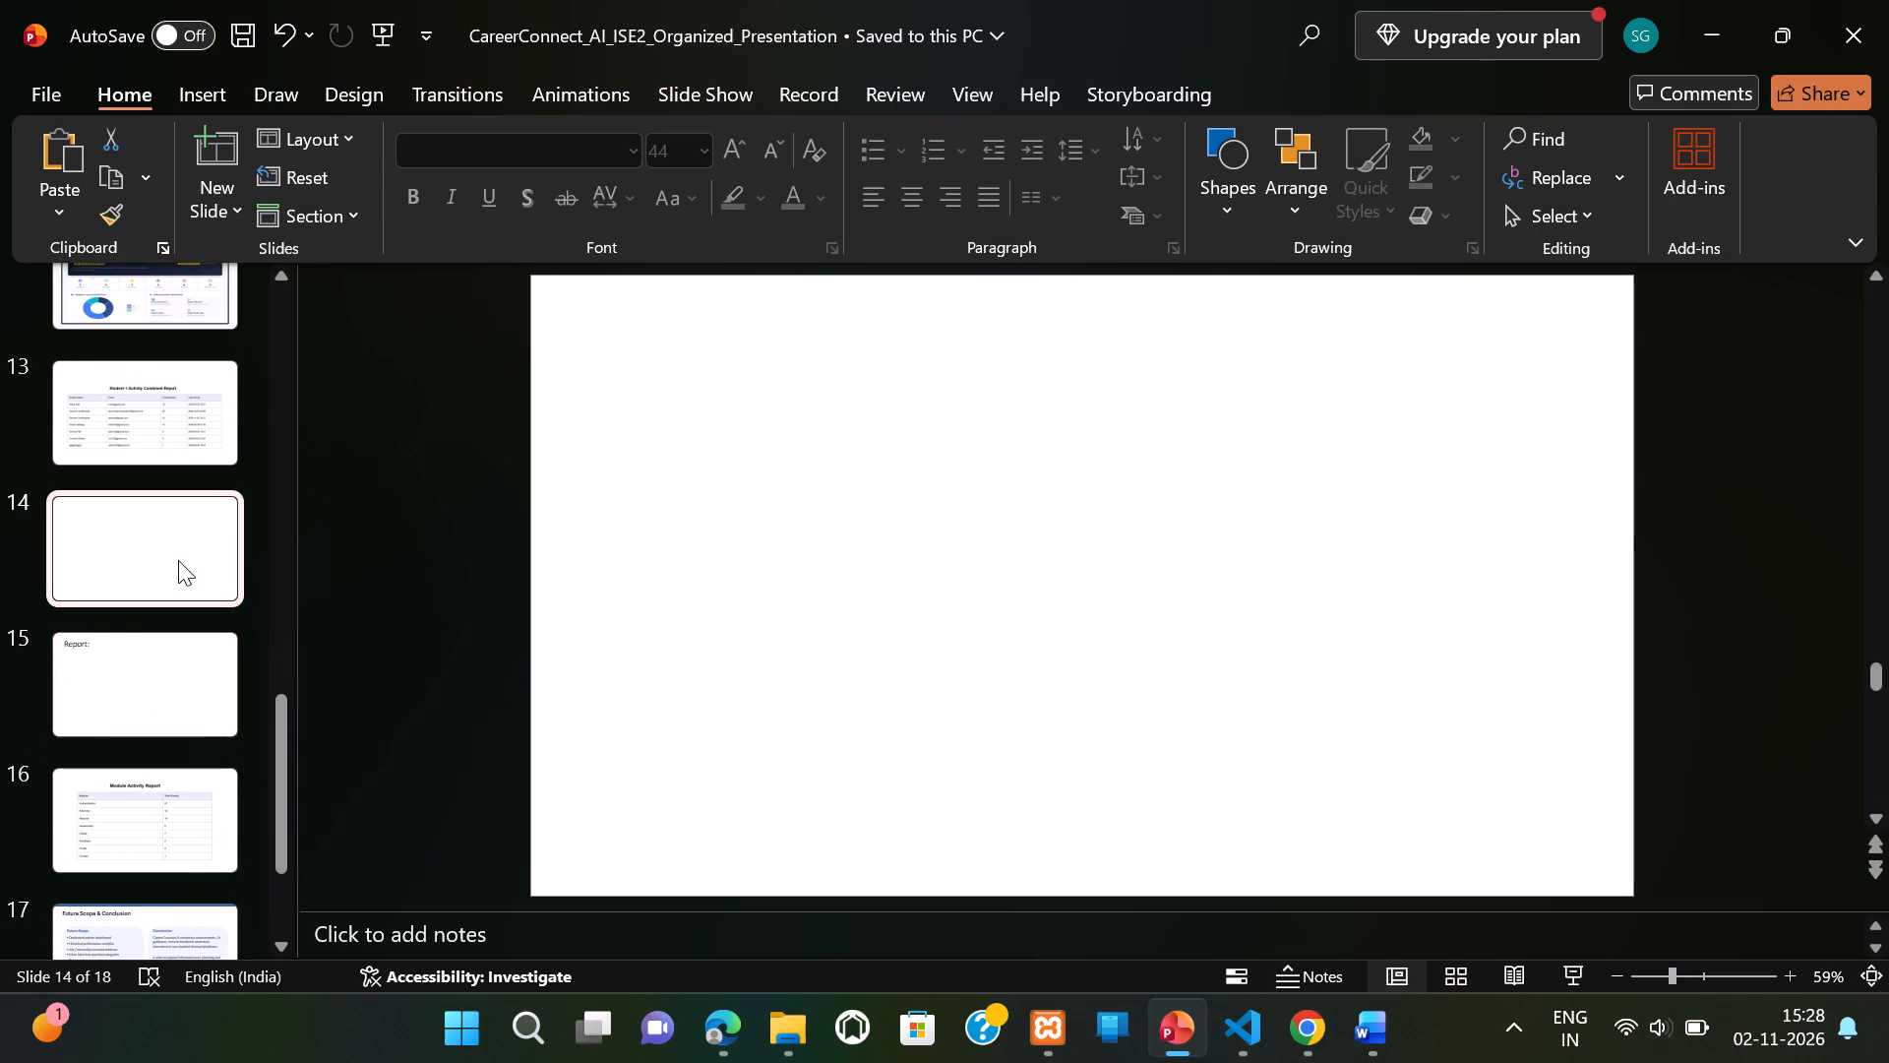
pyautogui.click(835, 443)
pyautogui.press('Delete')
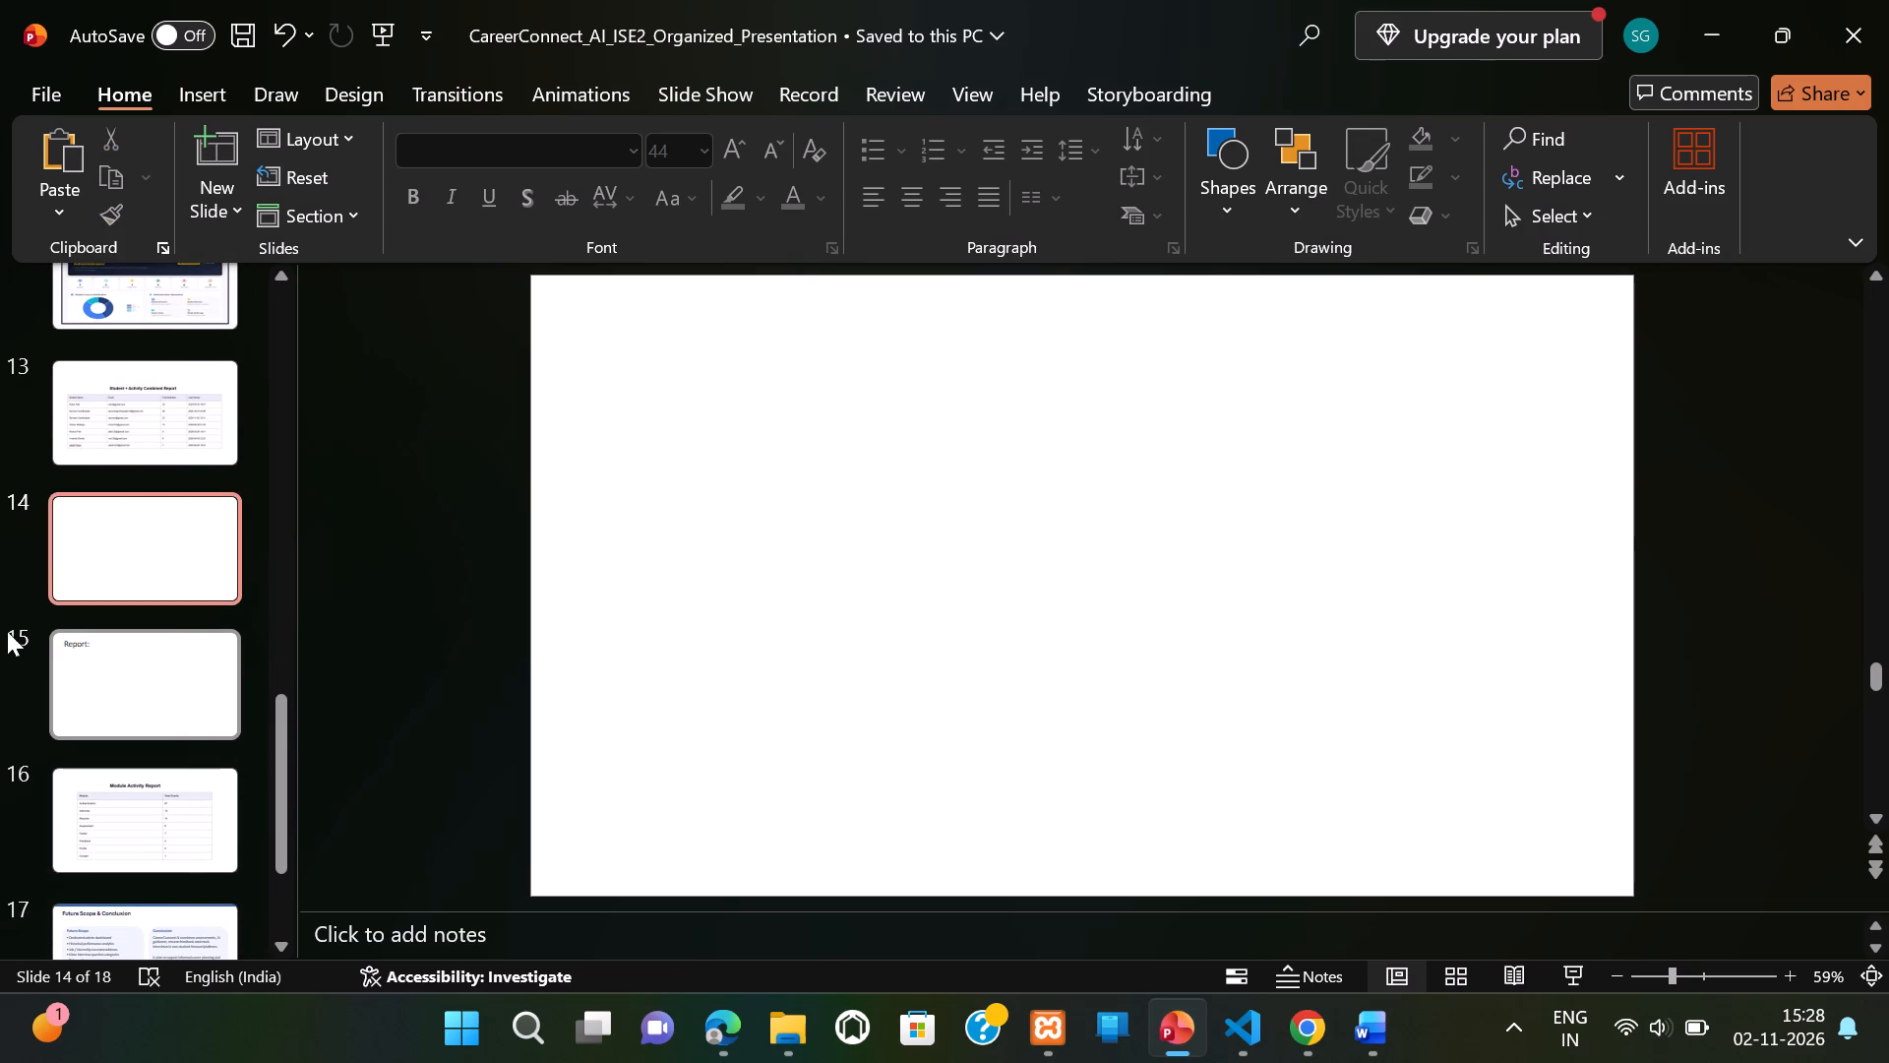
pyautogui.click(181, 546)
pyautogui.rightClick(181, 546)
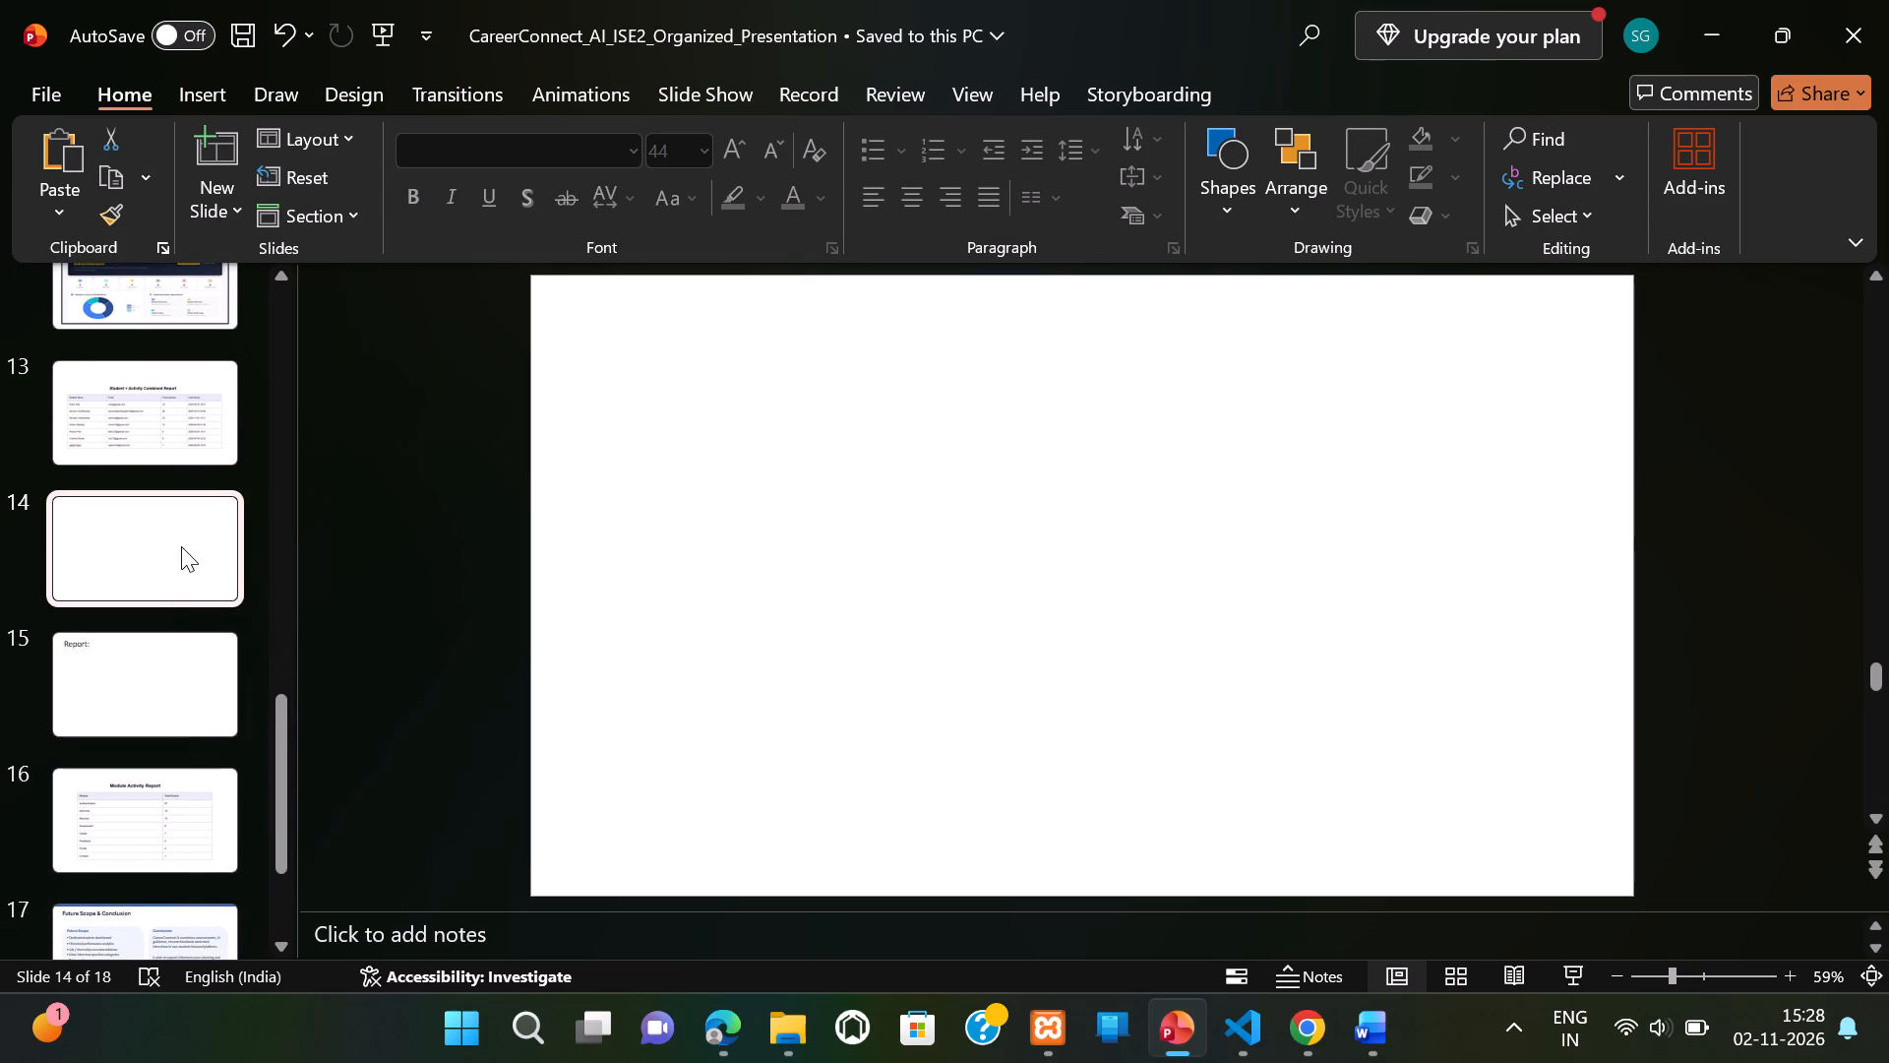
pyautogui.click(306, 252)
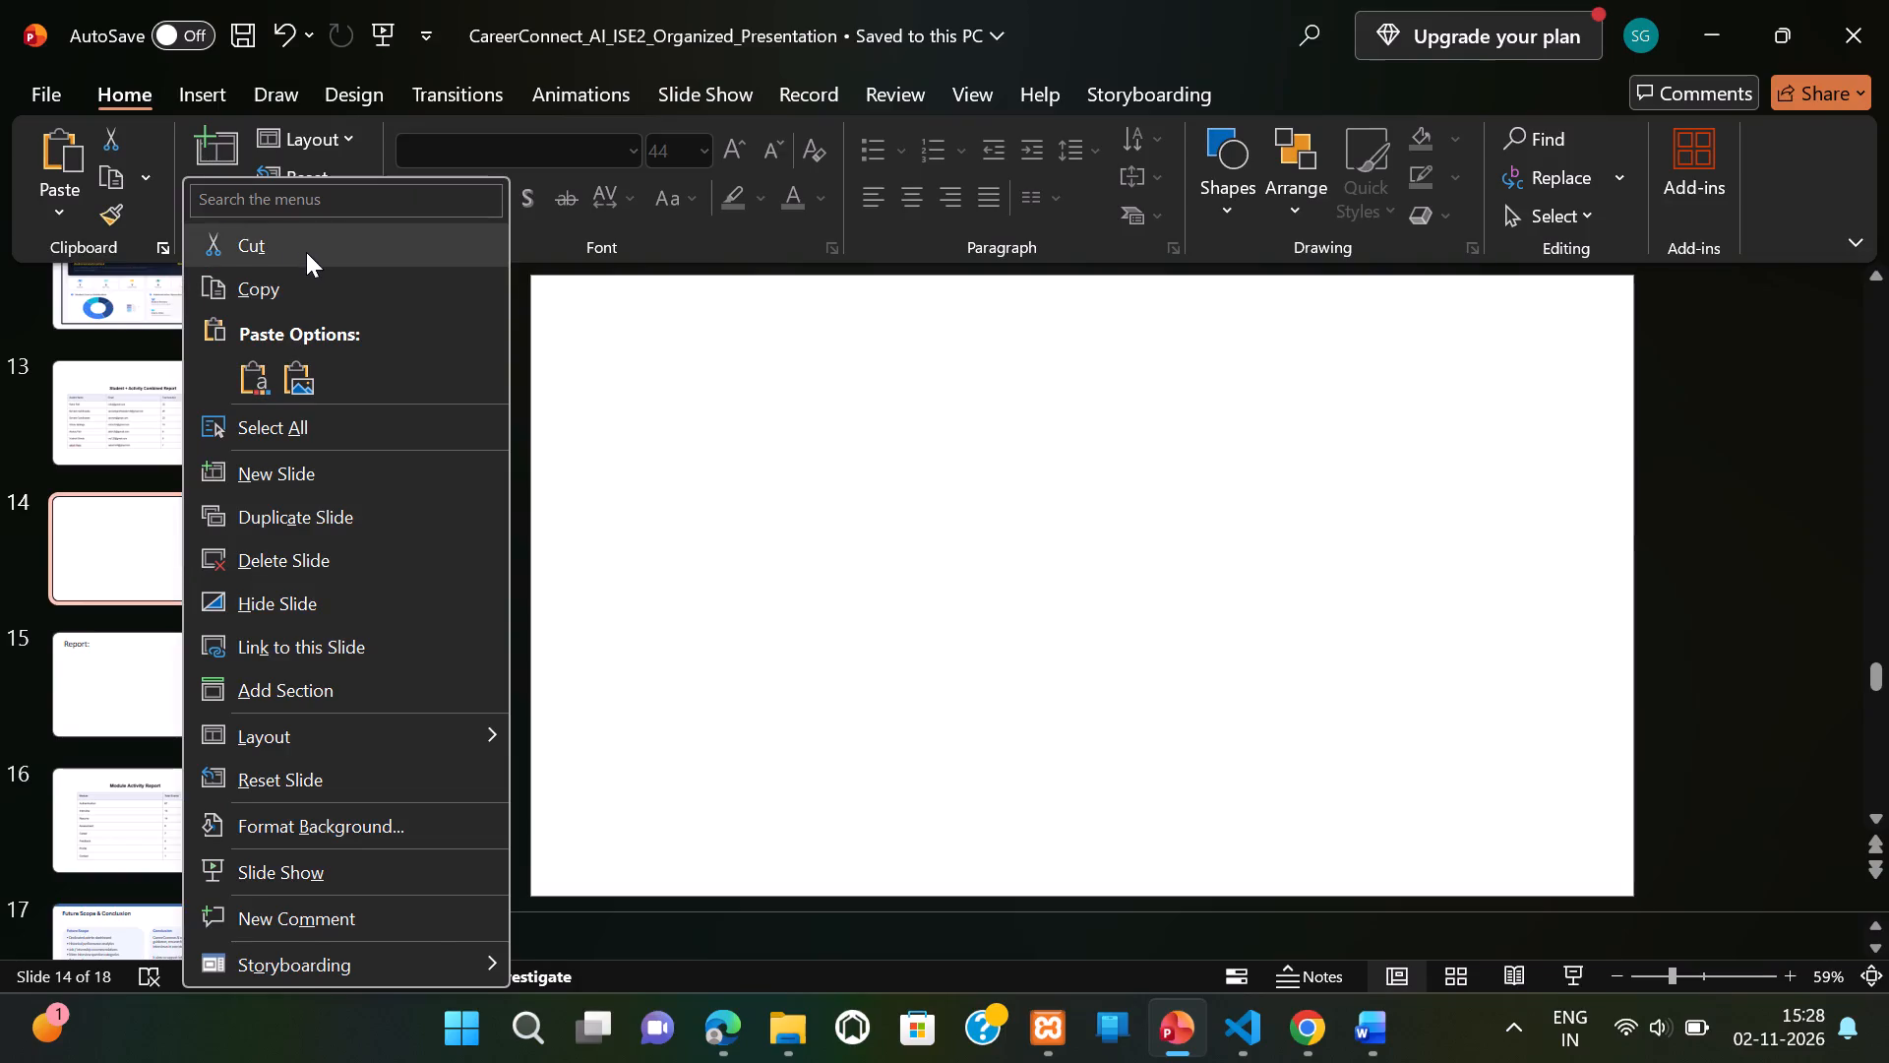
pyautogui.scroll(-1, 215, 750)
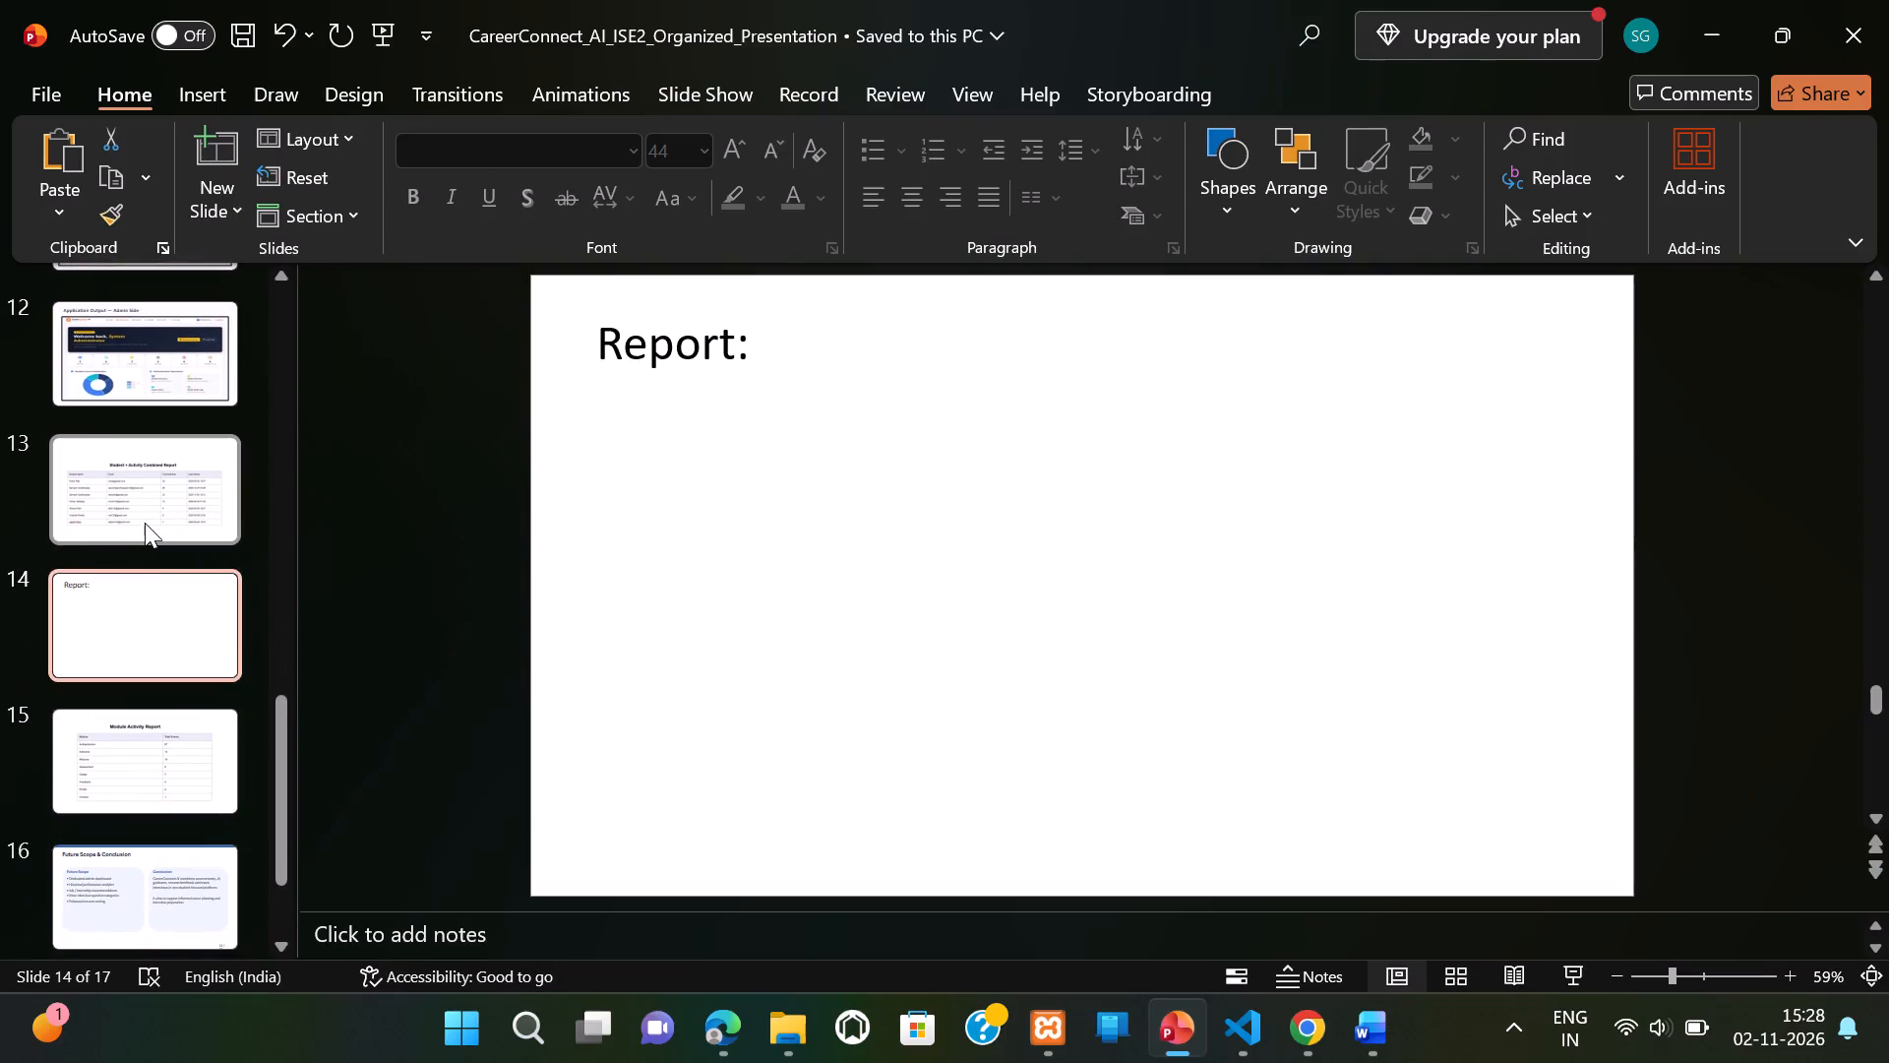
# Move the Student + Activity Combined Report picture from slide 13 onto the "Report:" slide 14.
pyautogui.click(145, 523)
pyautogui.click(861, 649)
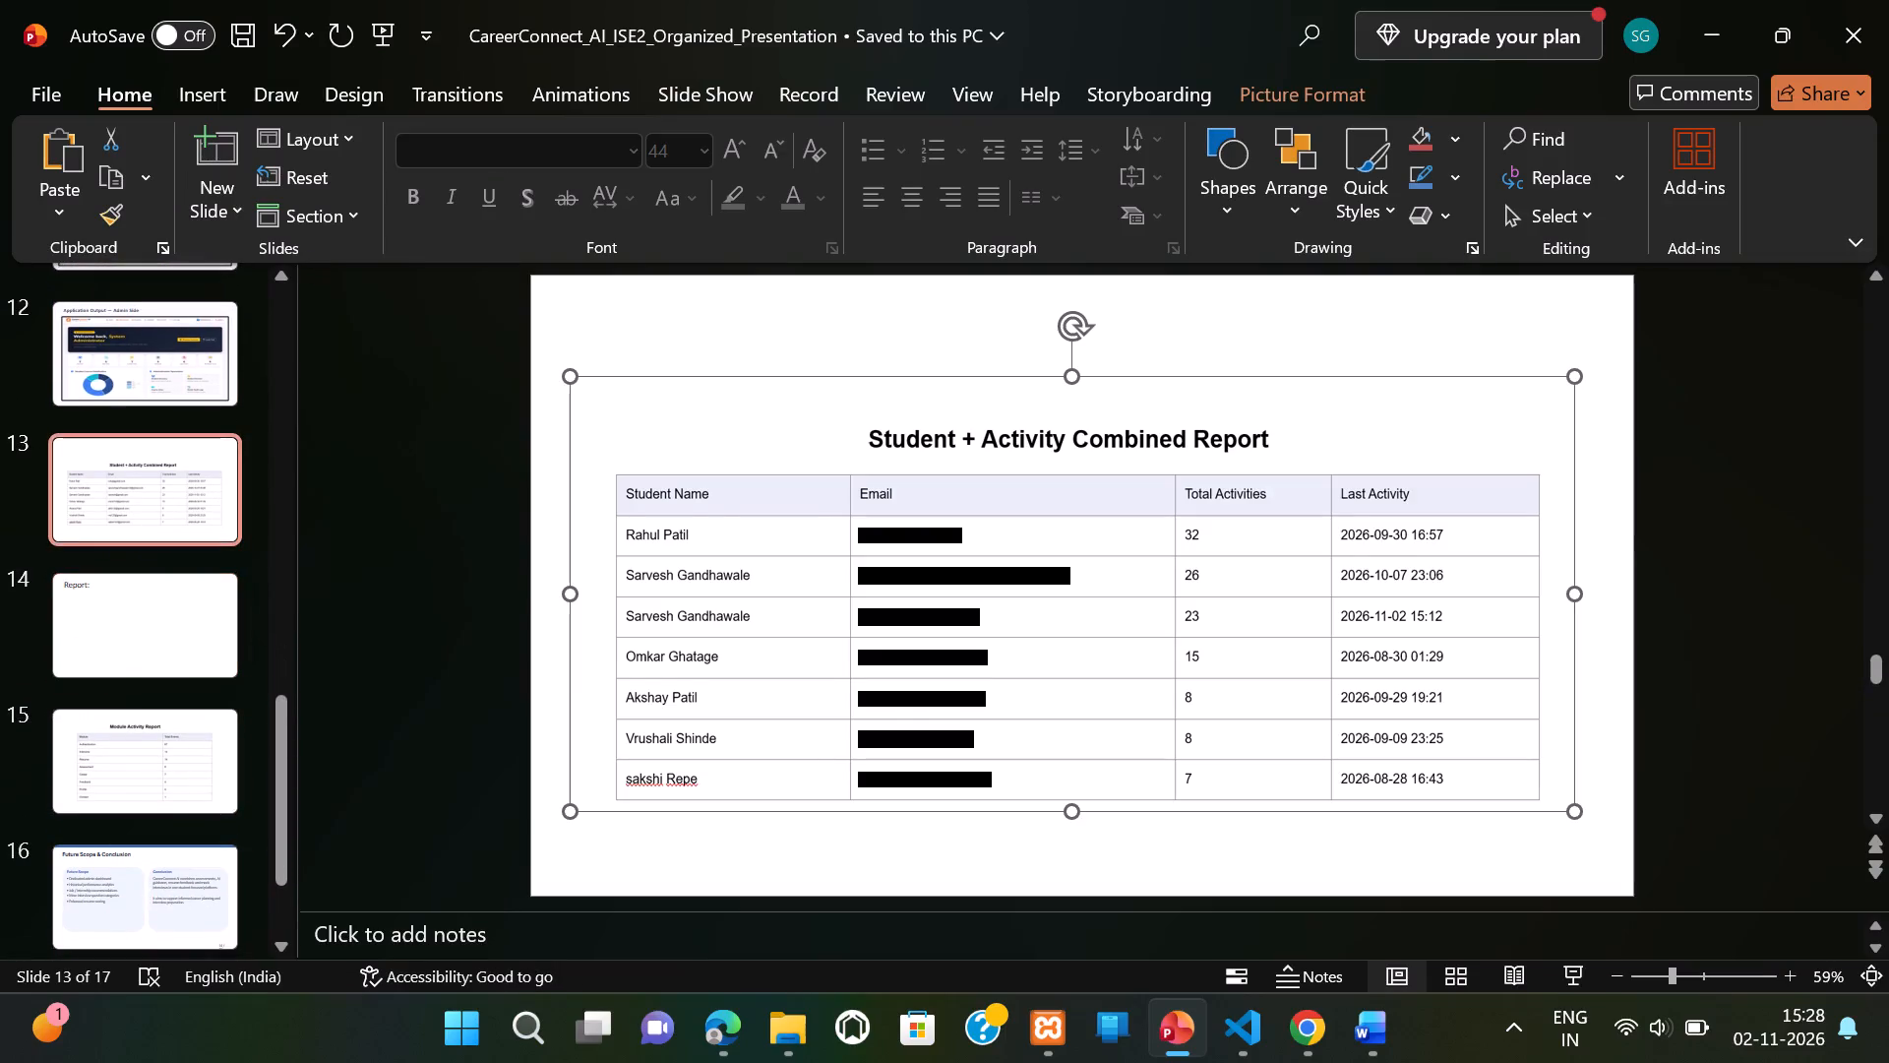
pyautogui.hotkey('ctrl', 'x')
pyautogui.click(152, 630)
pyautogui.click(816, 502)
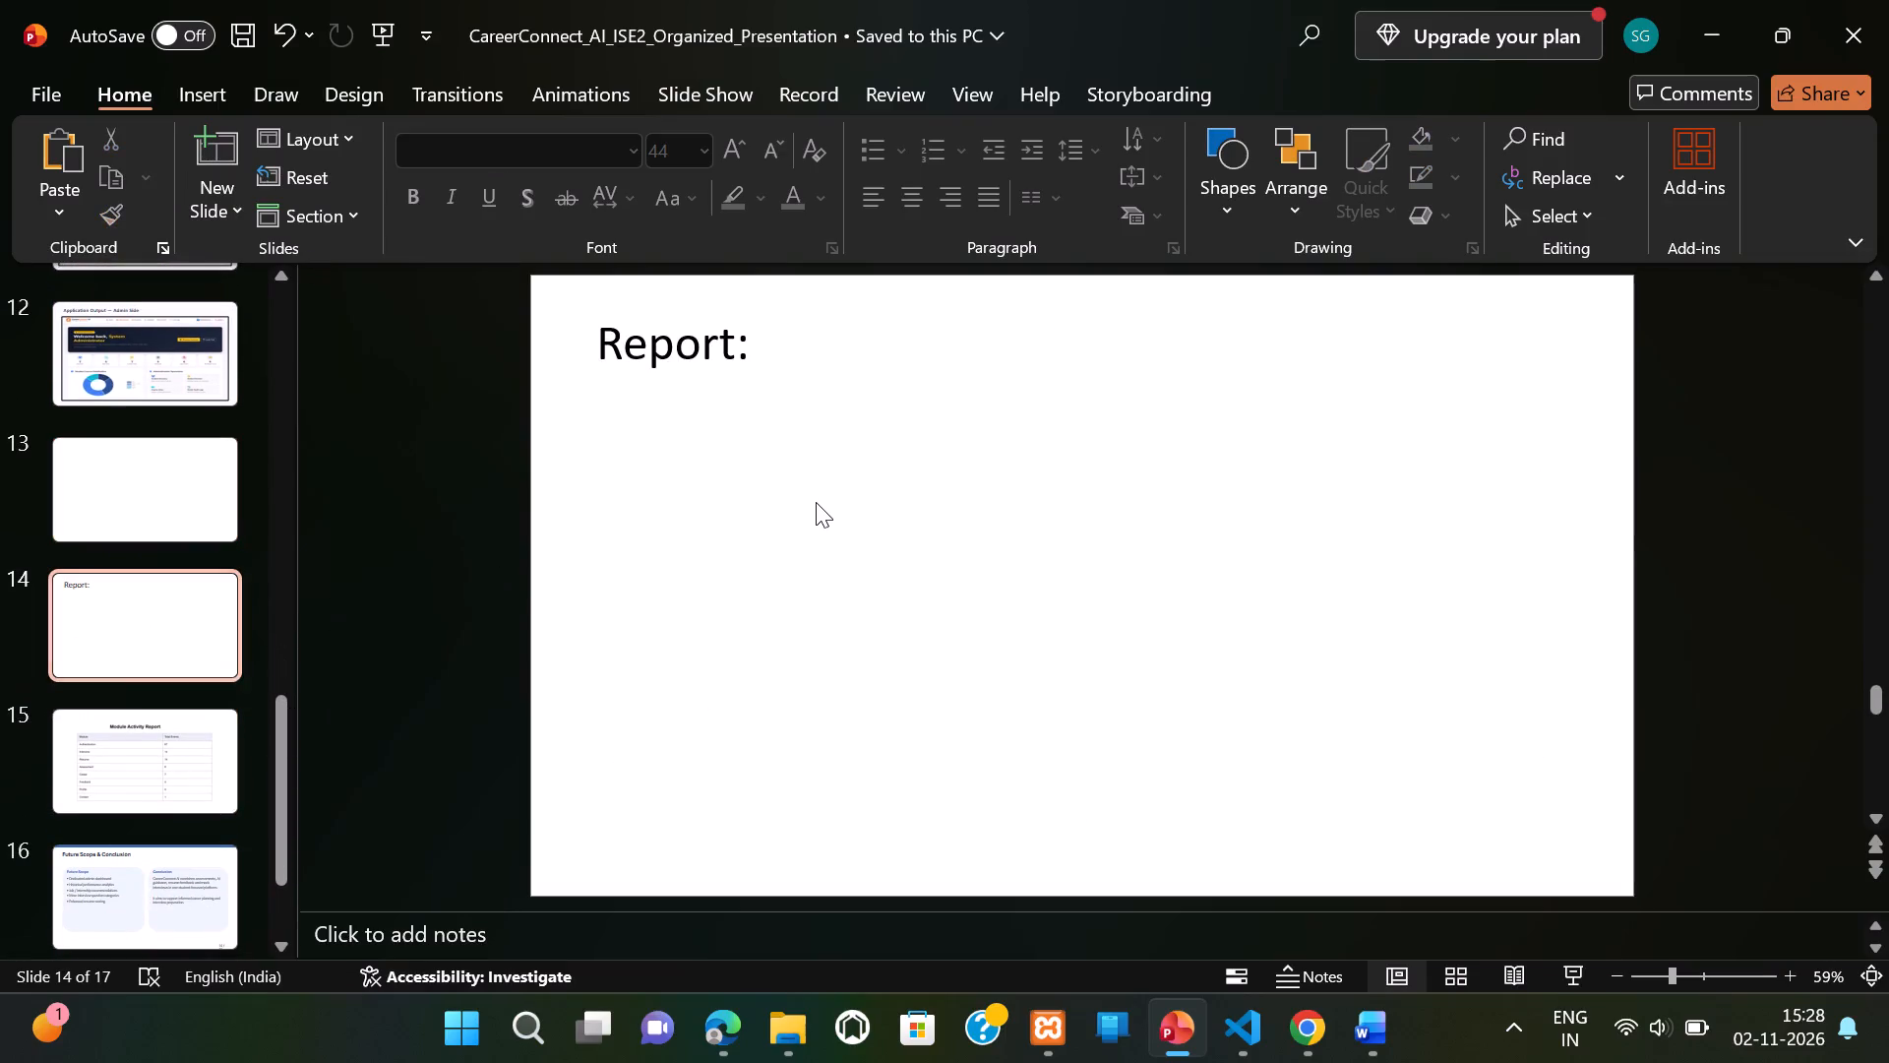
pyautogui.hotkey('ctrl', 'v')
pyautogui.click(888, 336)
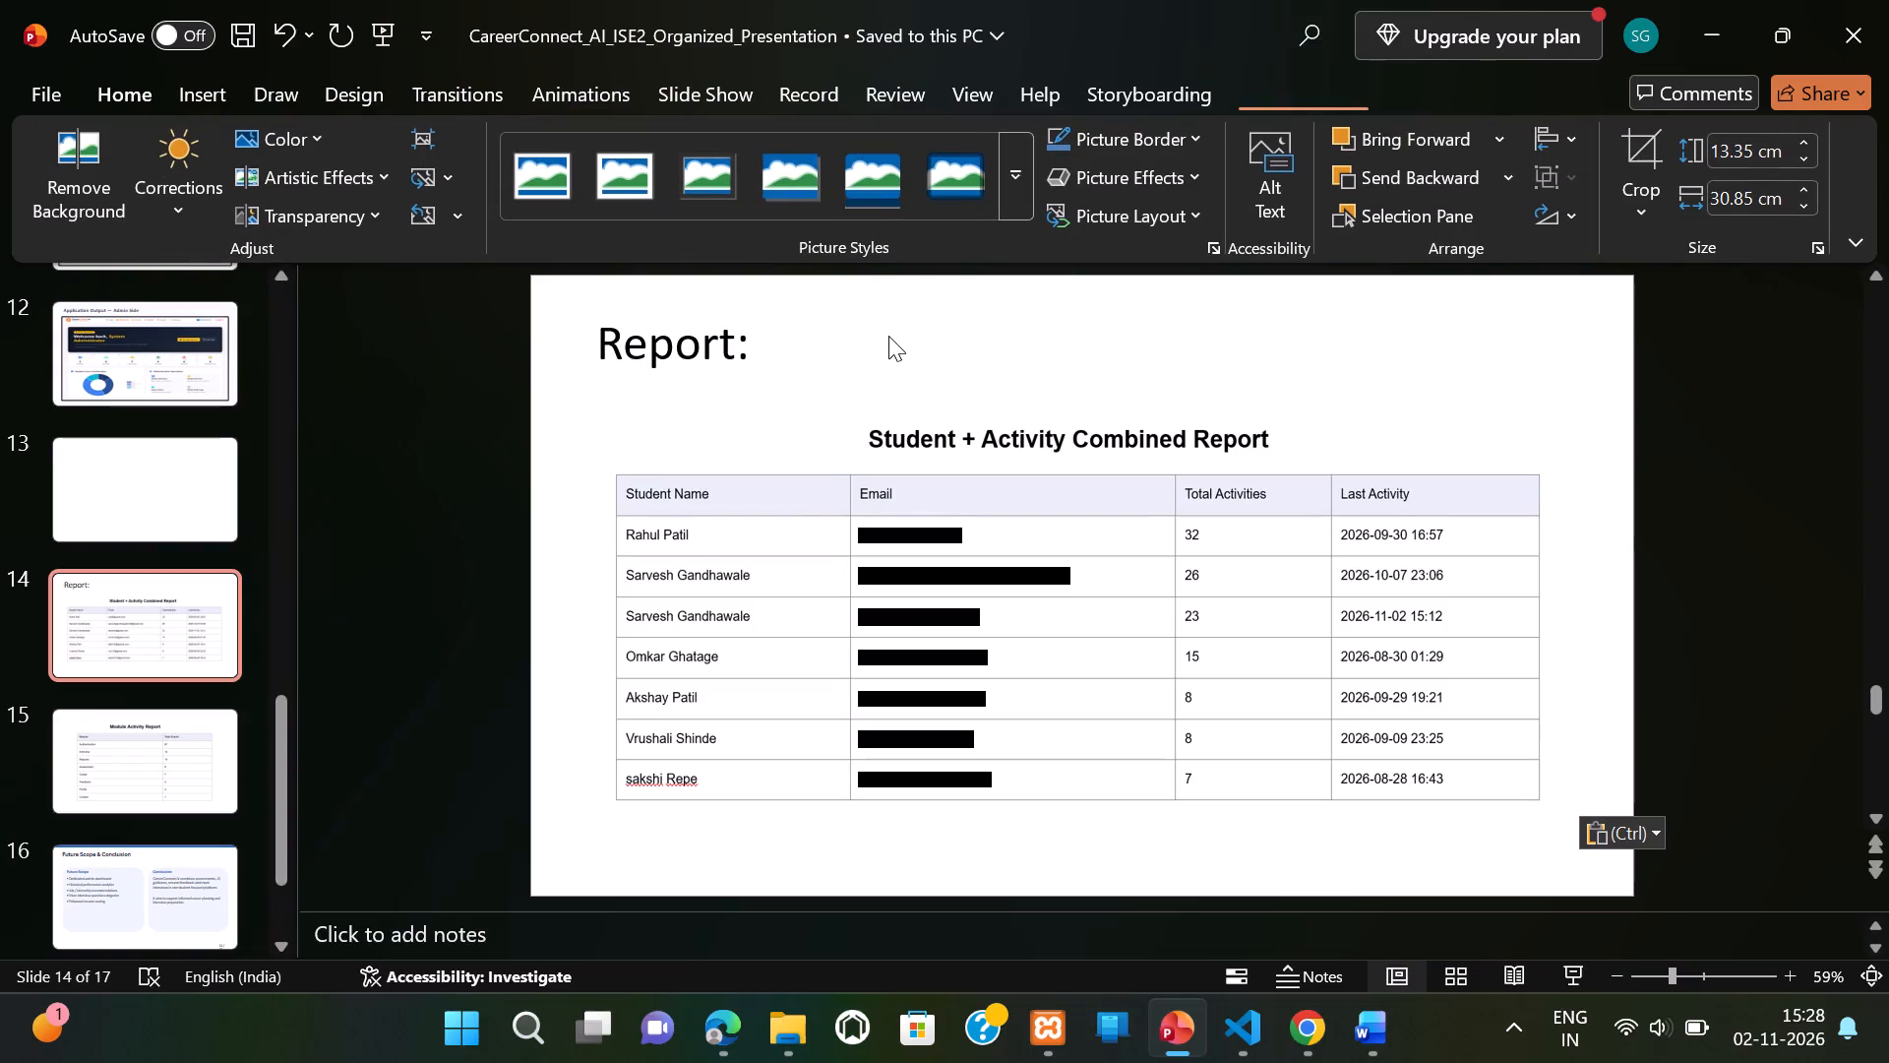
# Remove the emptied slide 13 from the presentation.
pyautogui.click(215, 467)
pyautogui.rightClick(215, 467)
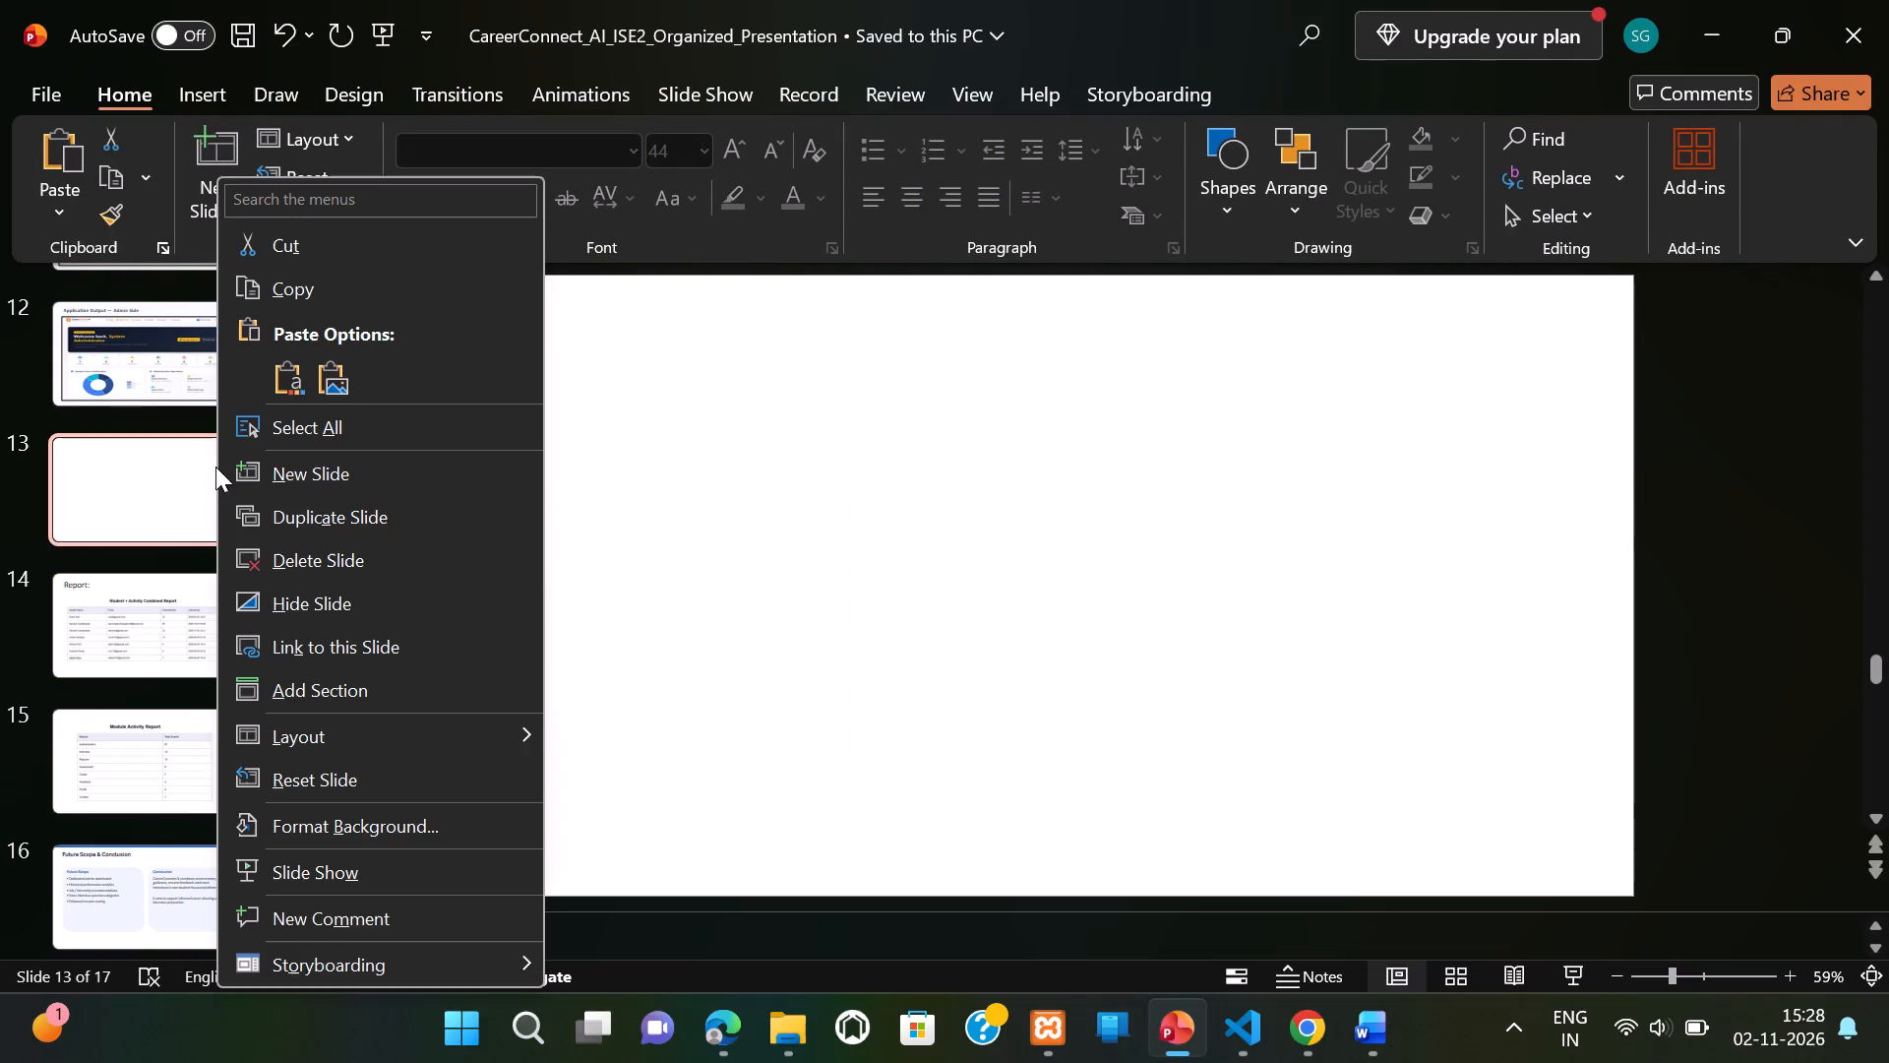
pyautogui.click(329, 244)
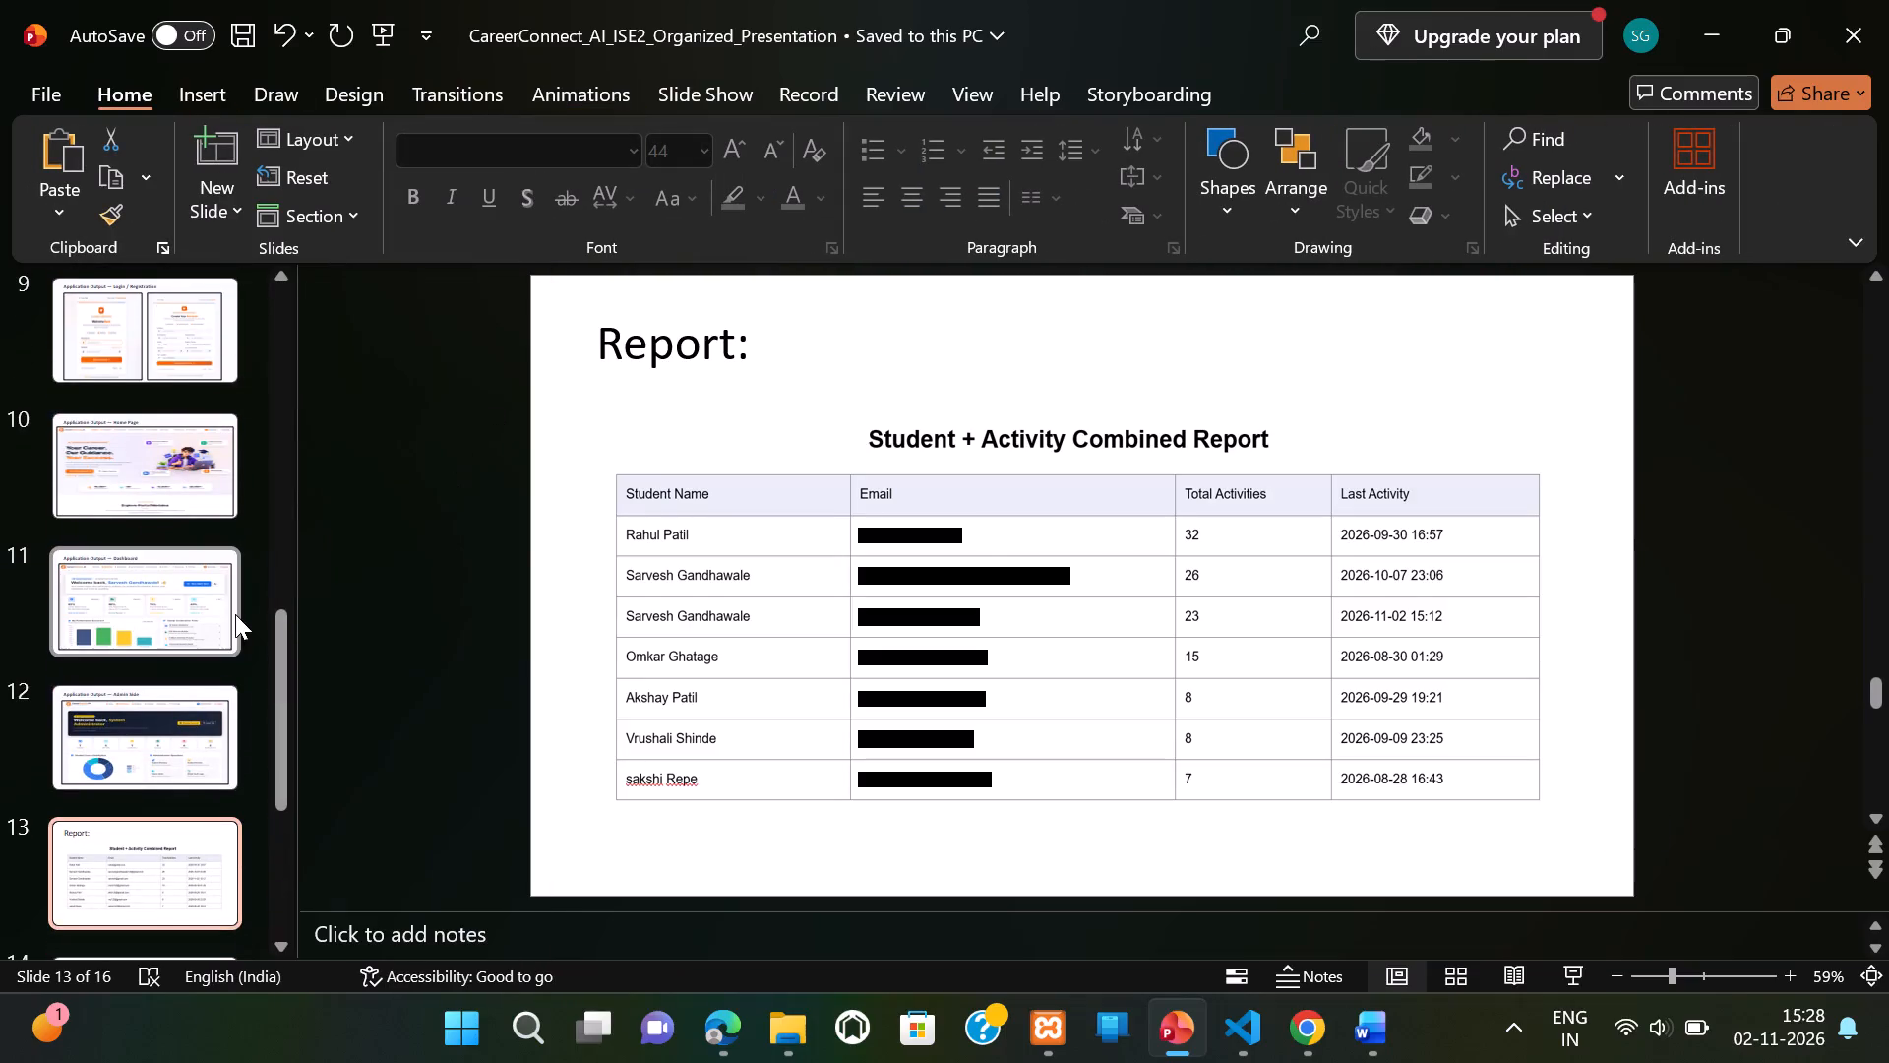
# Narrow the dashboard screenshot on slide 11 from both sides, aligning its left edge with the slide title.
pyautogui.click(181, 560)
pyautogui.scroll(-1, 181, 560)
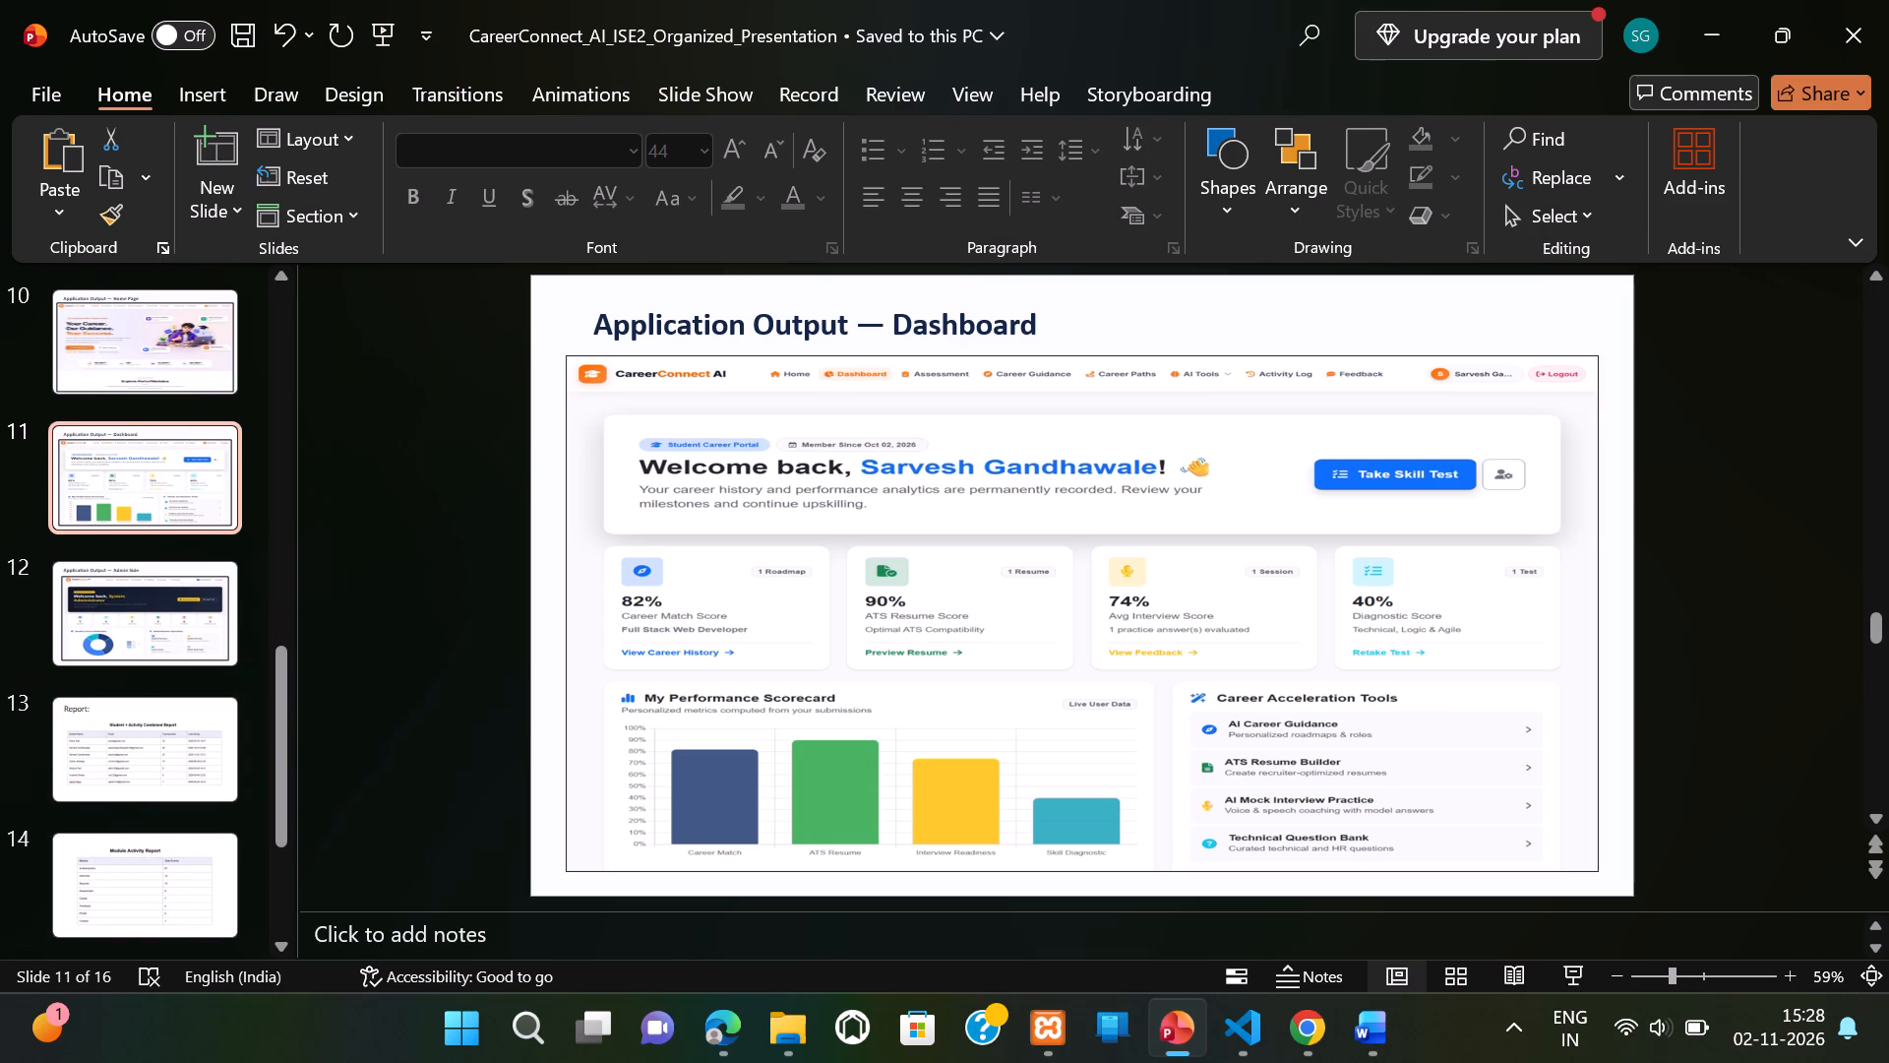
pyautogui.click(1310, 670)
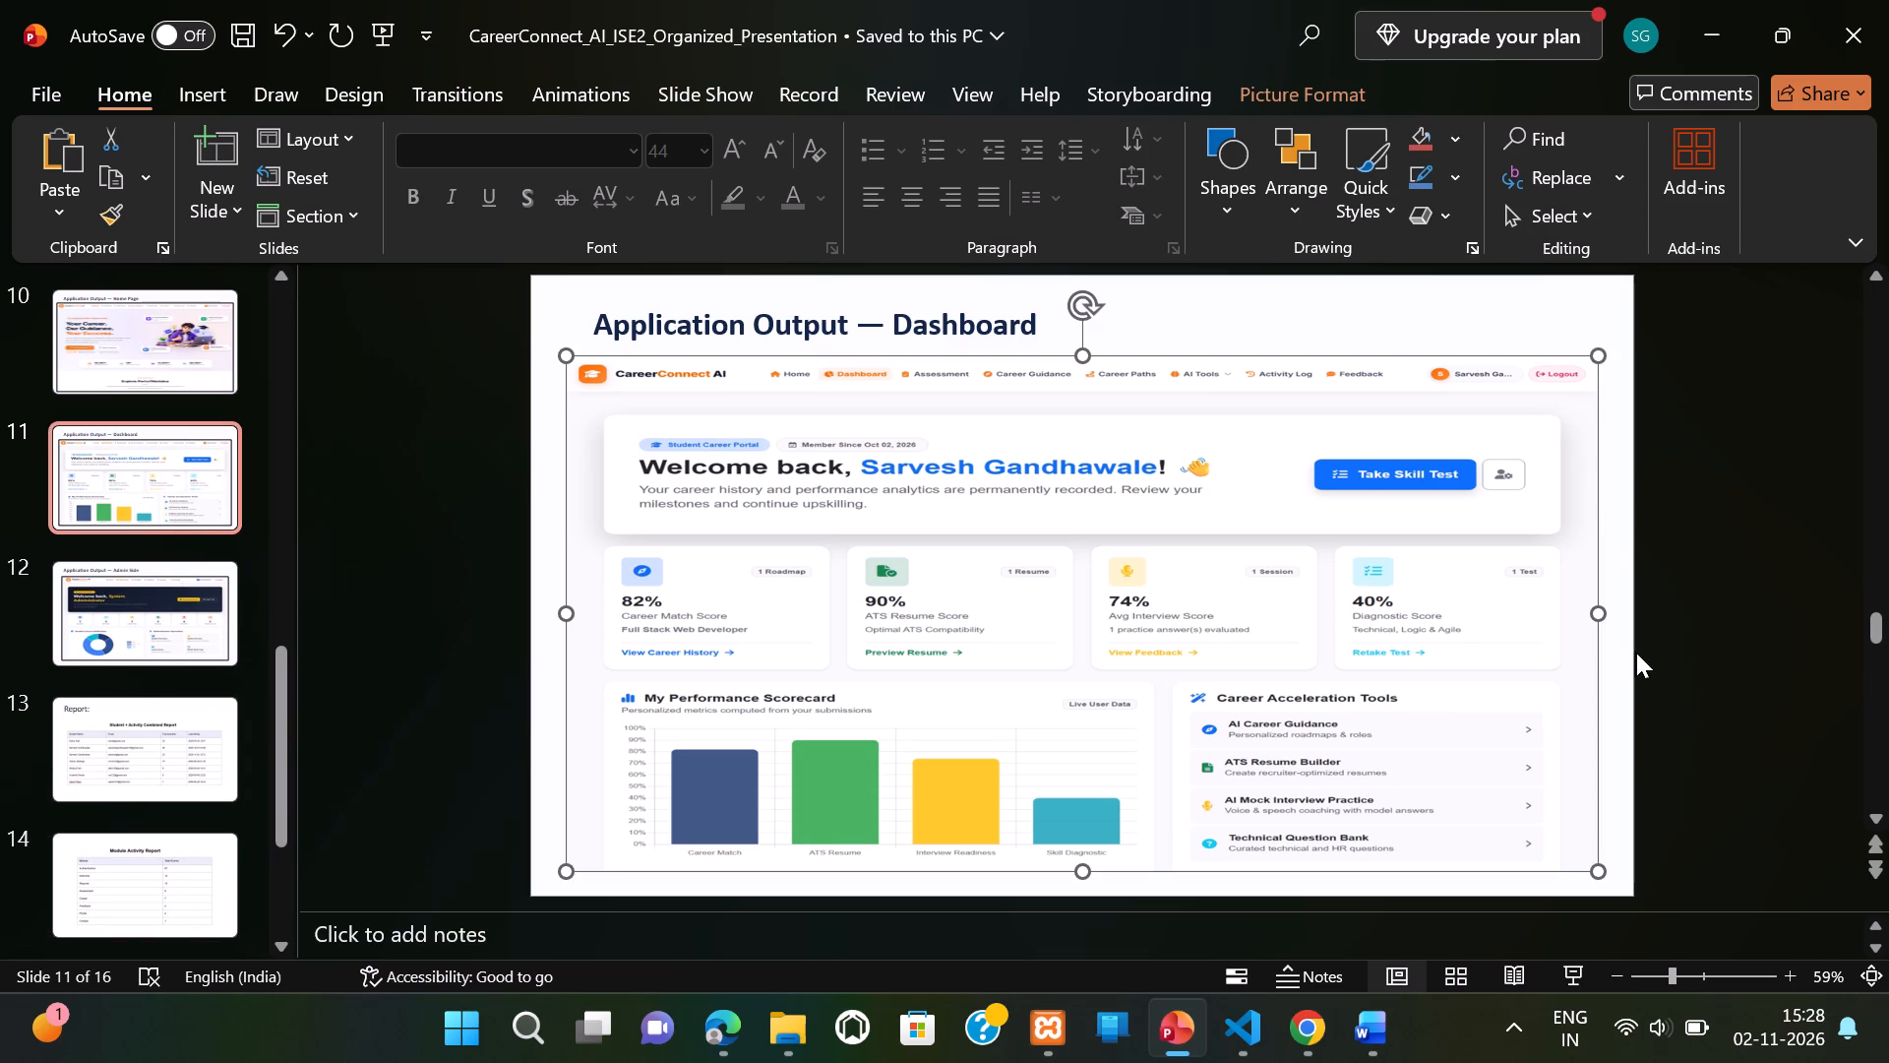
pyautogui.moveTo(1600, 610); pyautogui.dragTo(1579, 615)
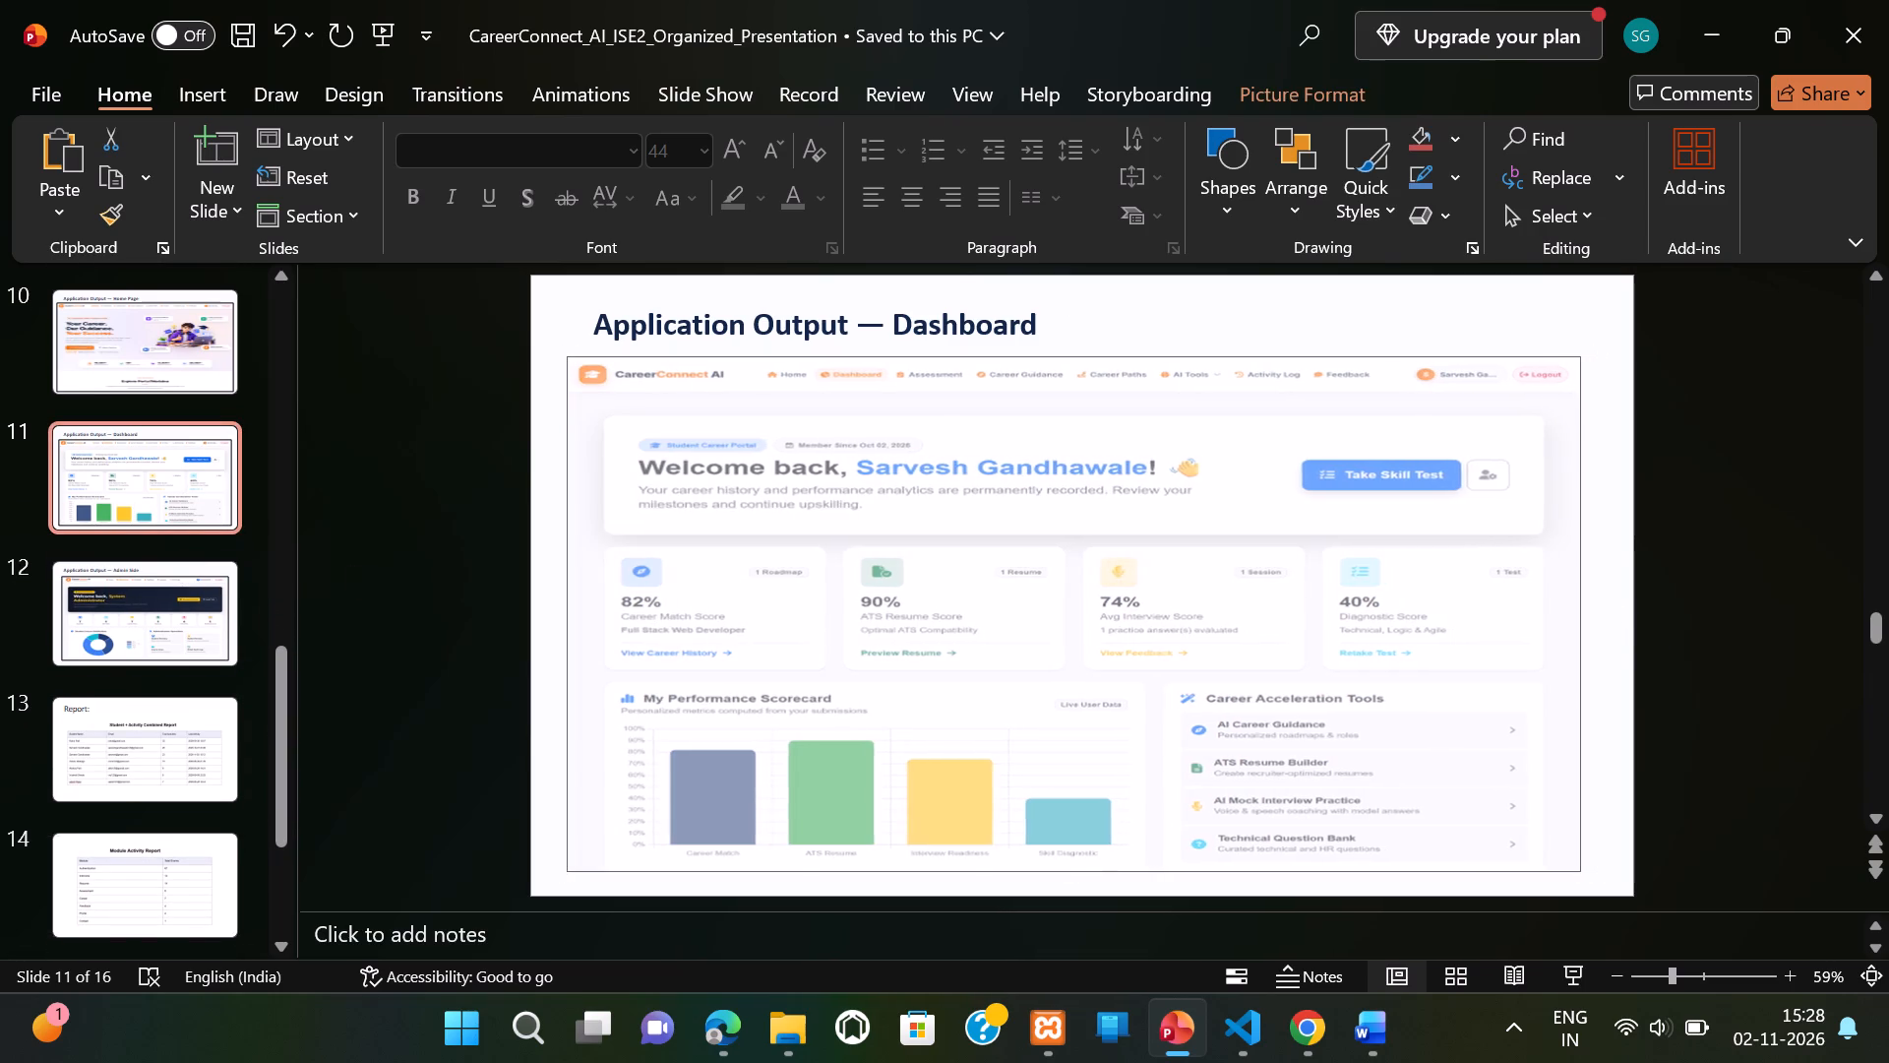
pyautogui.moveTo(1579, 615); pyautogui.dragTo(1578, 616)
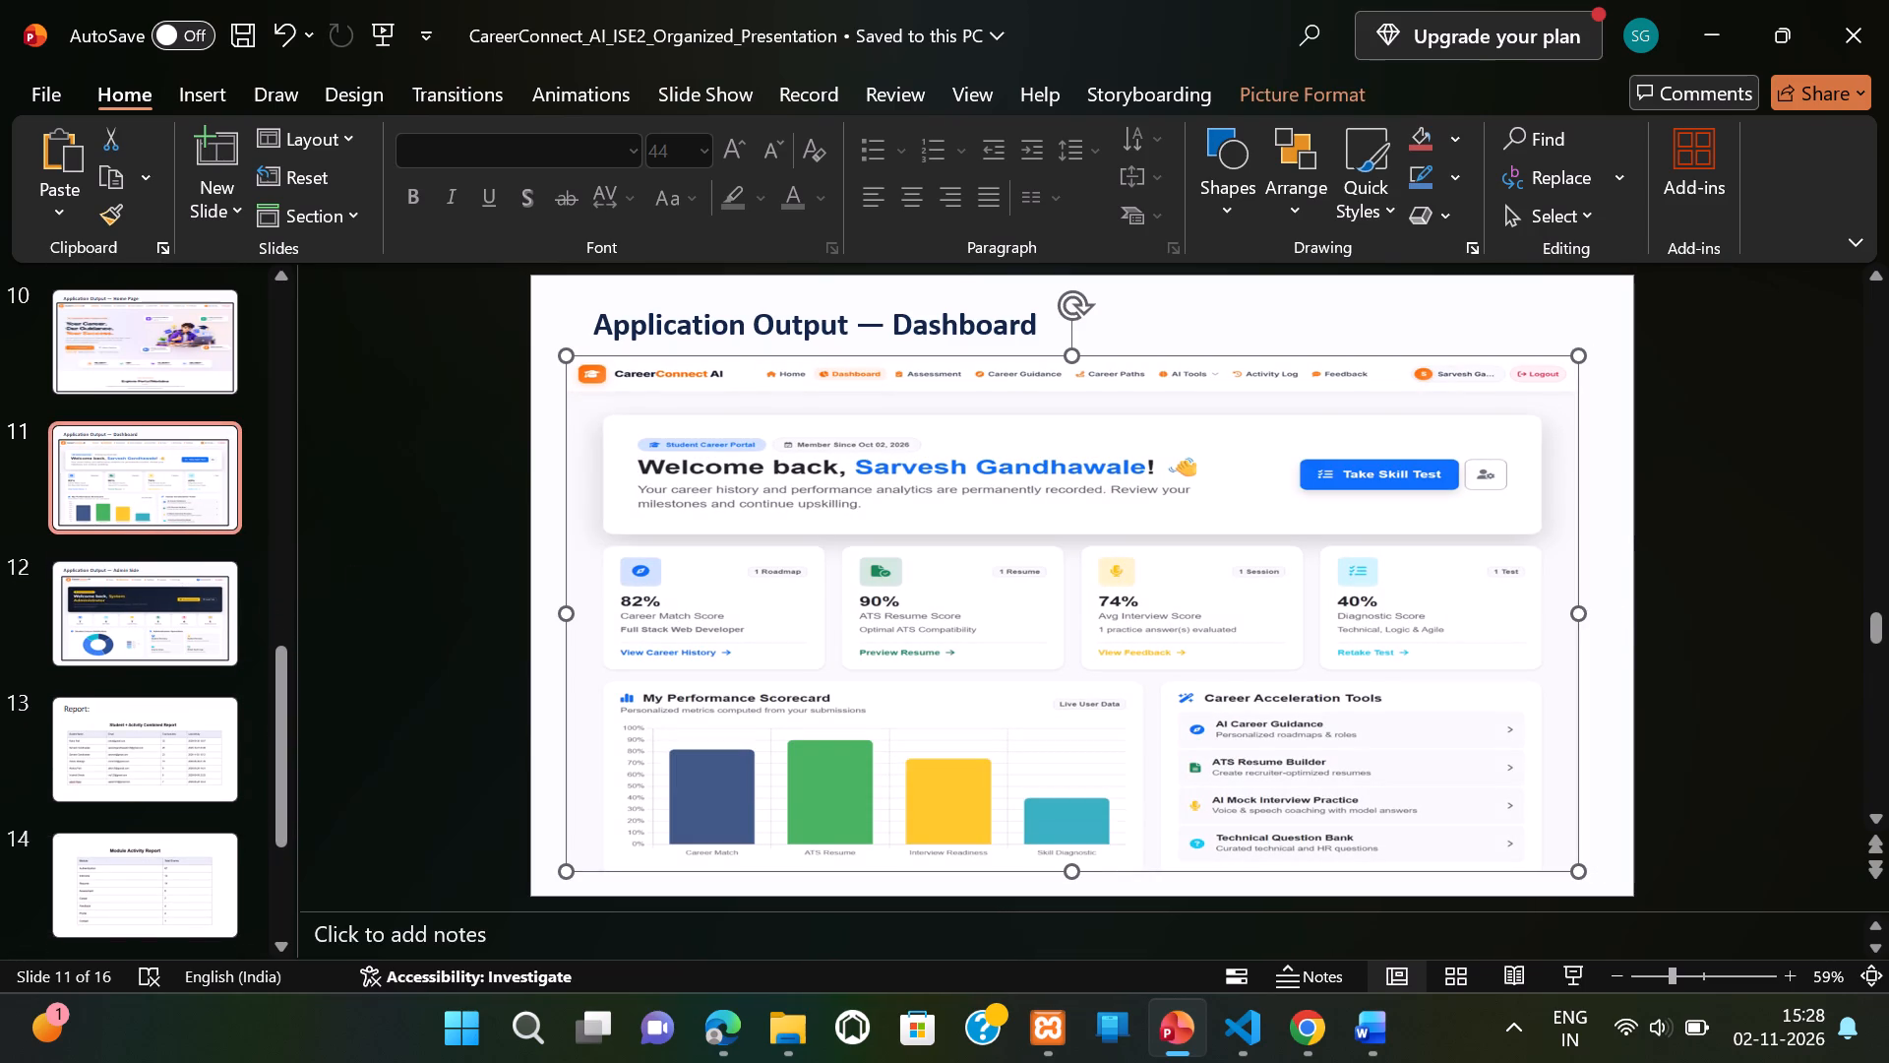
pyautogui.moveTo(569, 616); pyautogui.dragTo(596, 601)
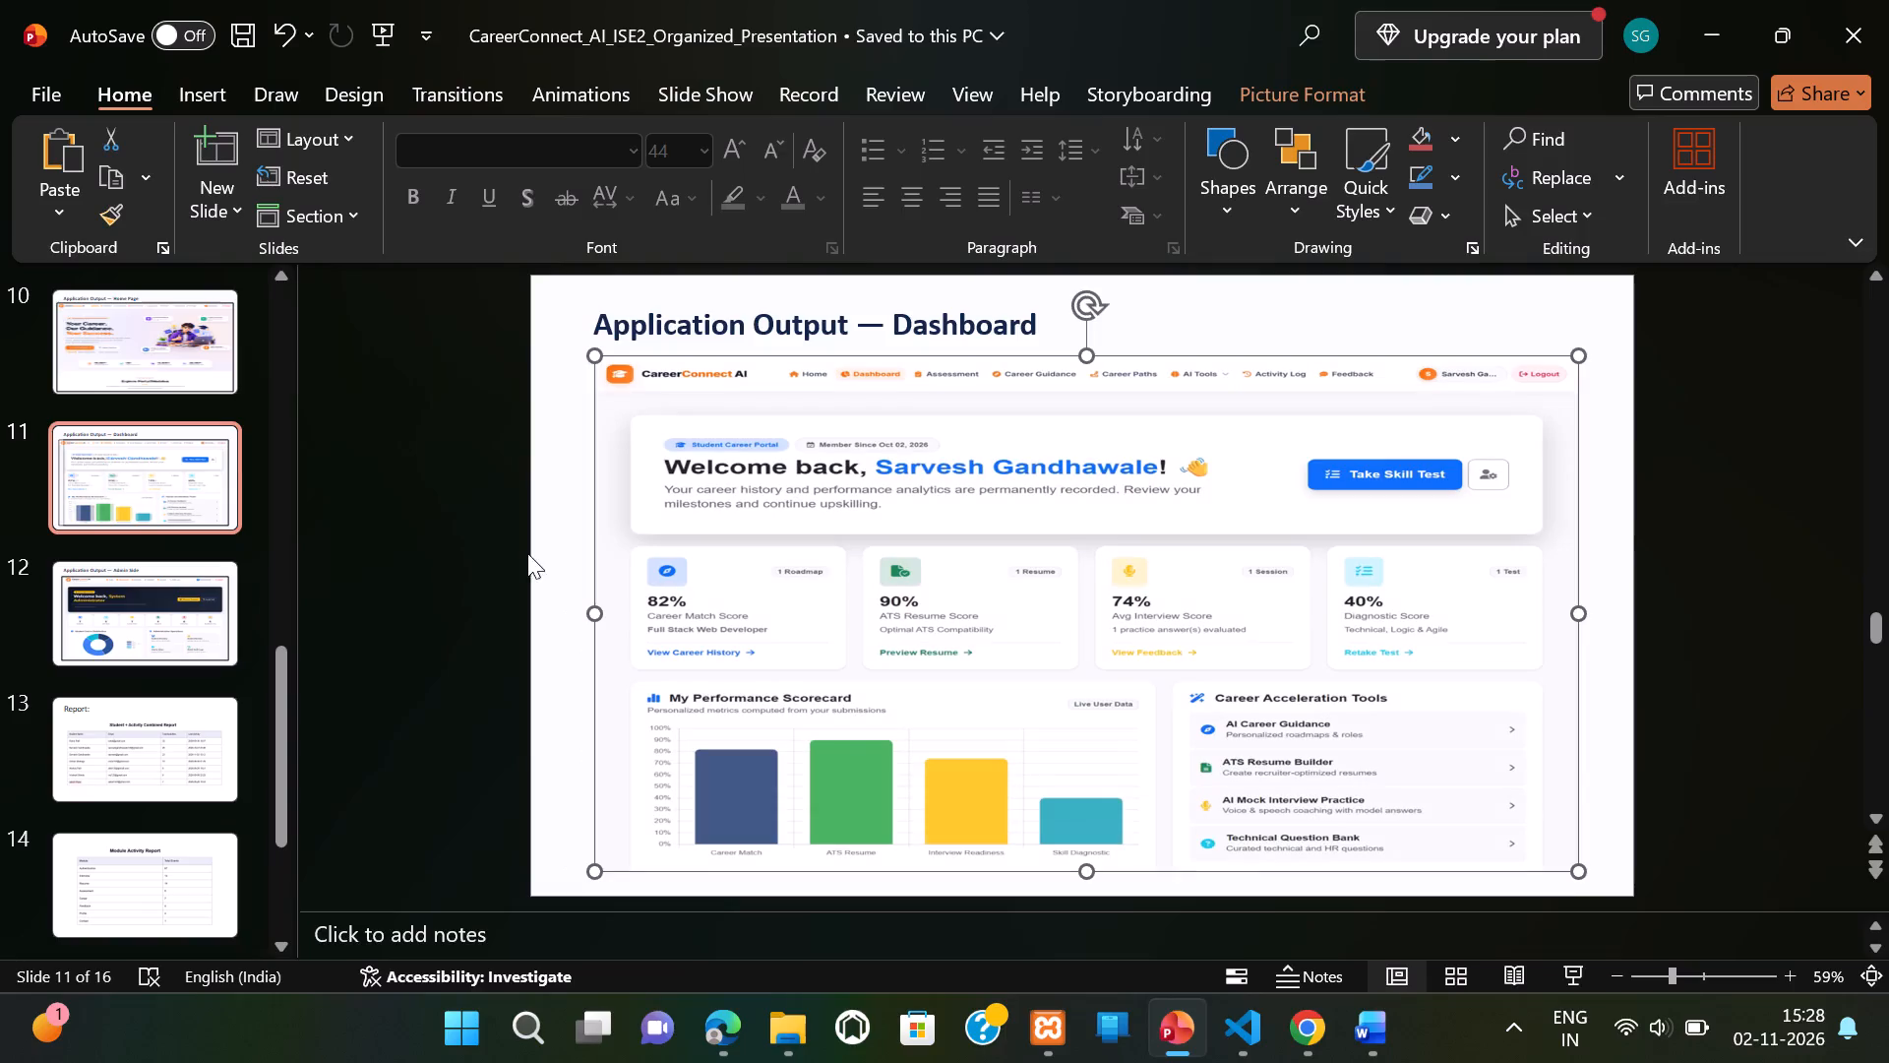
pyautogui.click(485, 502)
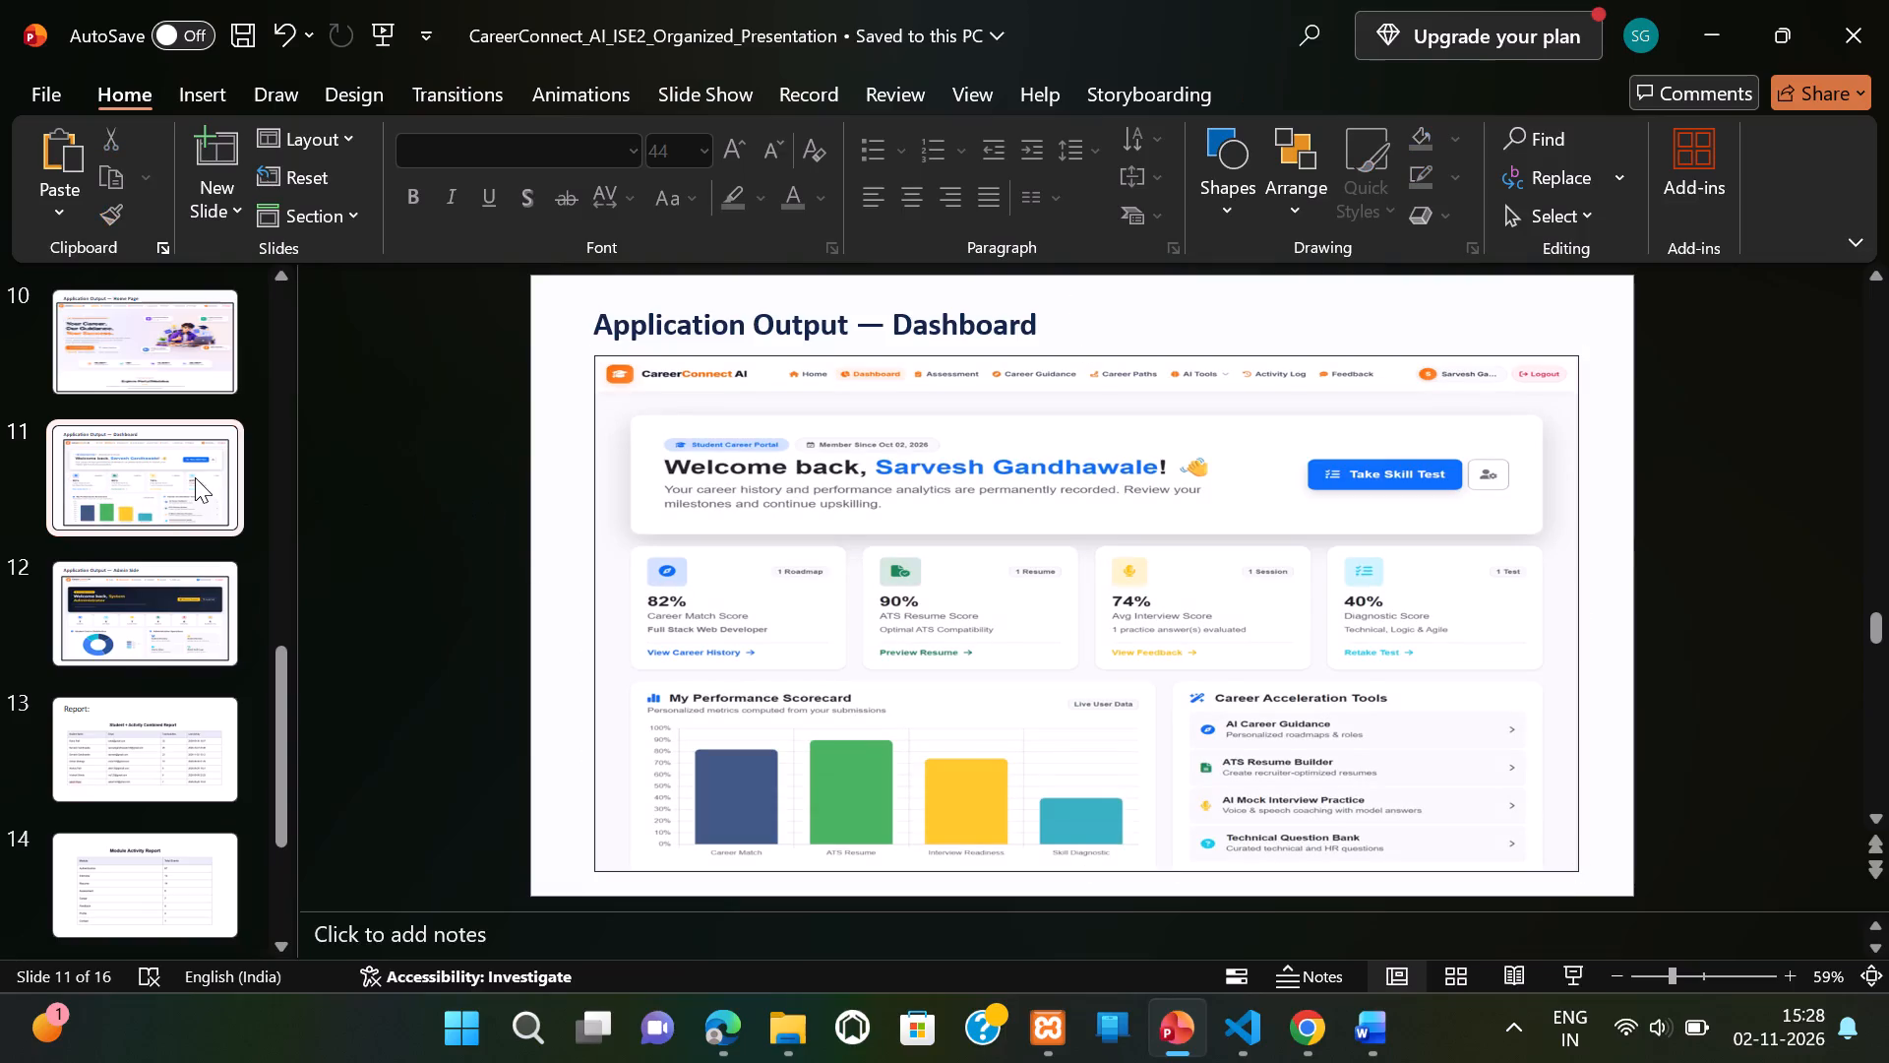
# Review the Home Page, Dashboard and Admin Side application output slides alongside the "Report:" slide.
pyautogui.scroll(-2, 195, 477)
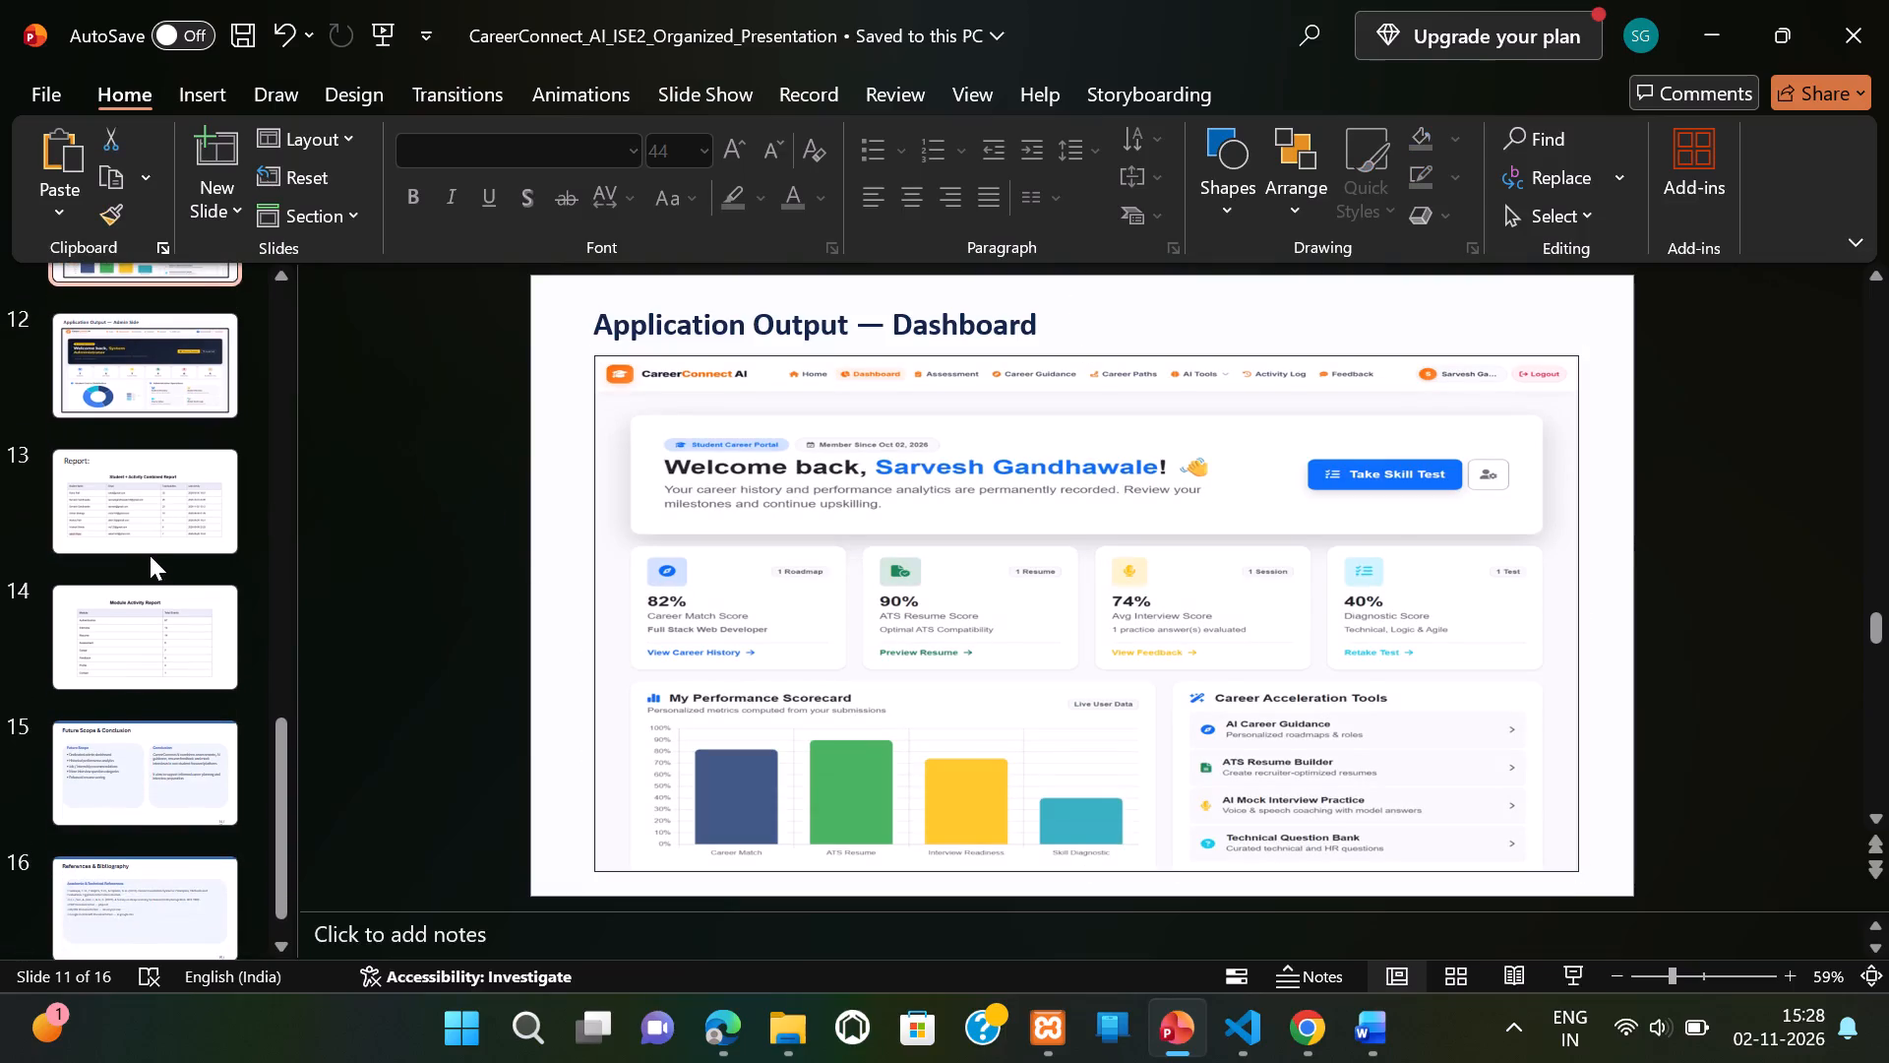
pyautogui.click(151, 553)
pyautogui.scroll(5, 151, 553)
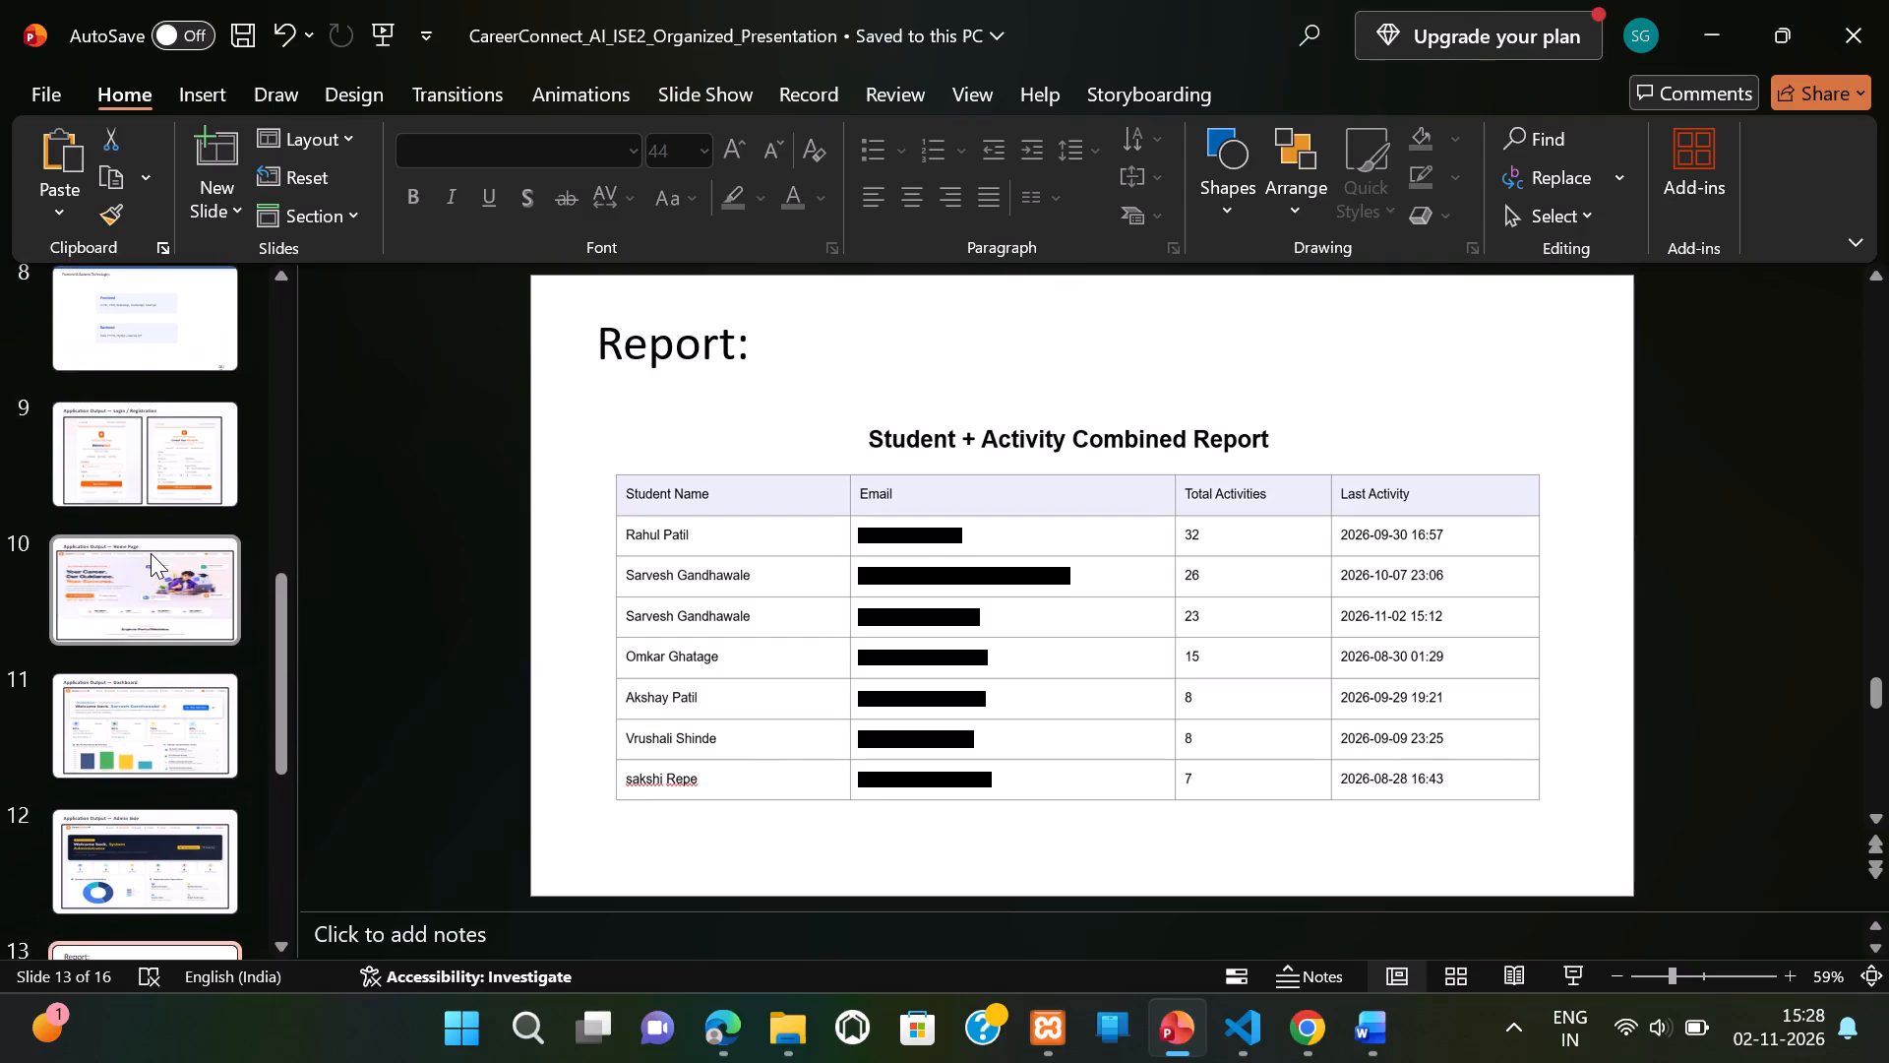
pyautogui.click(147, 585)
pyautogui.scroll(-1, 147, 585)
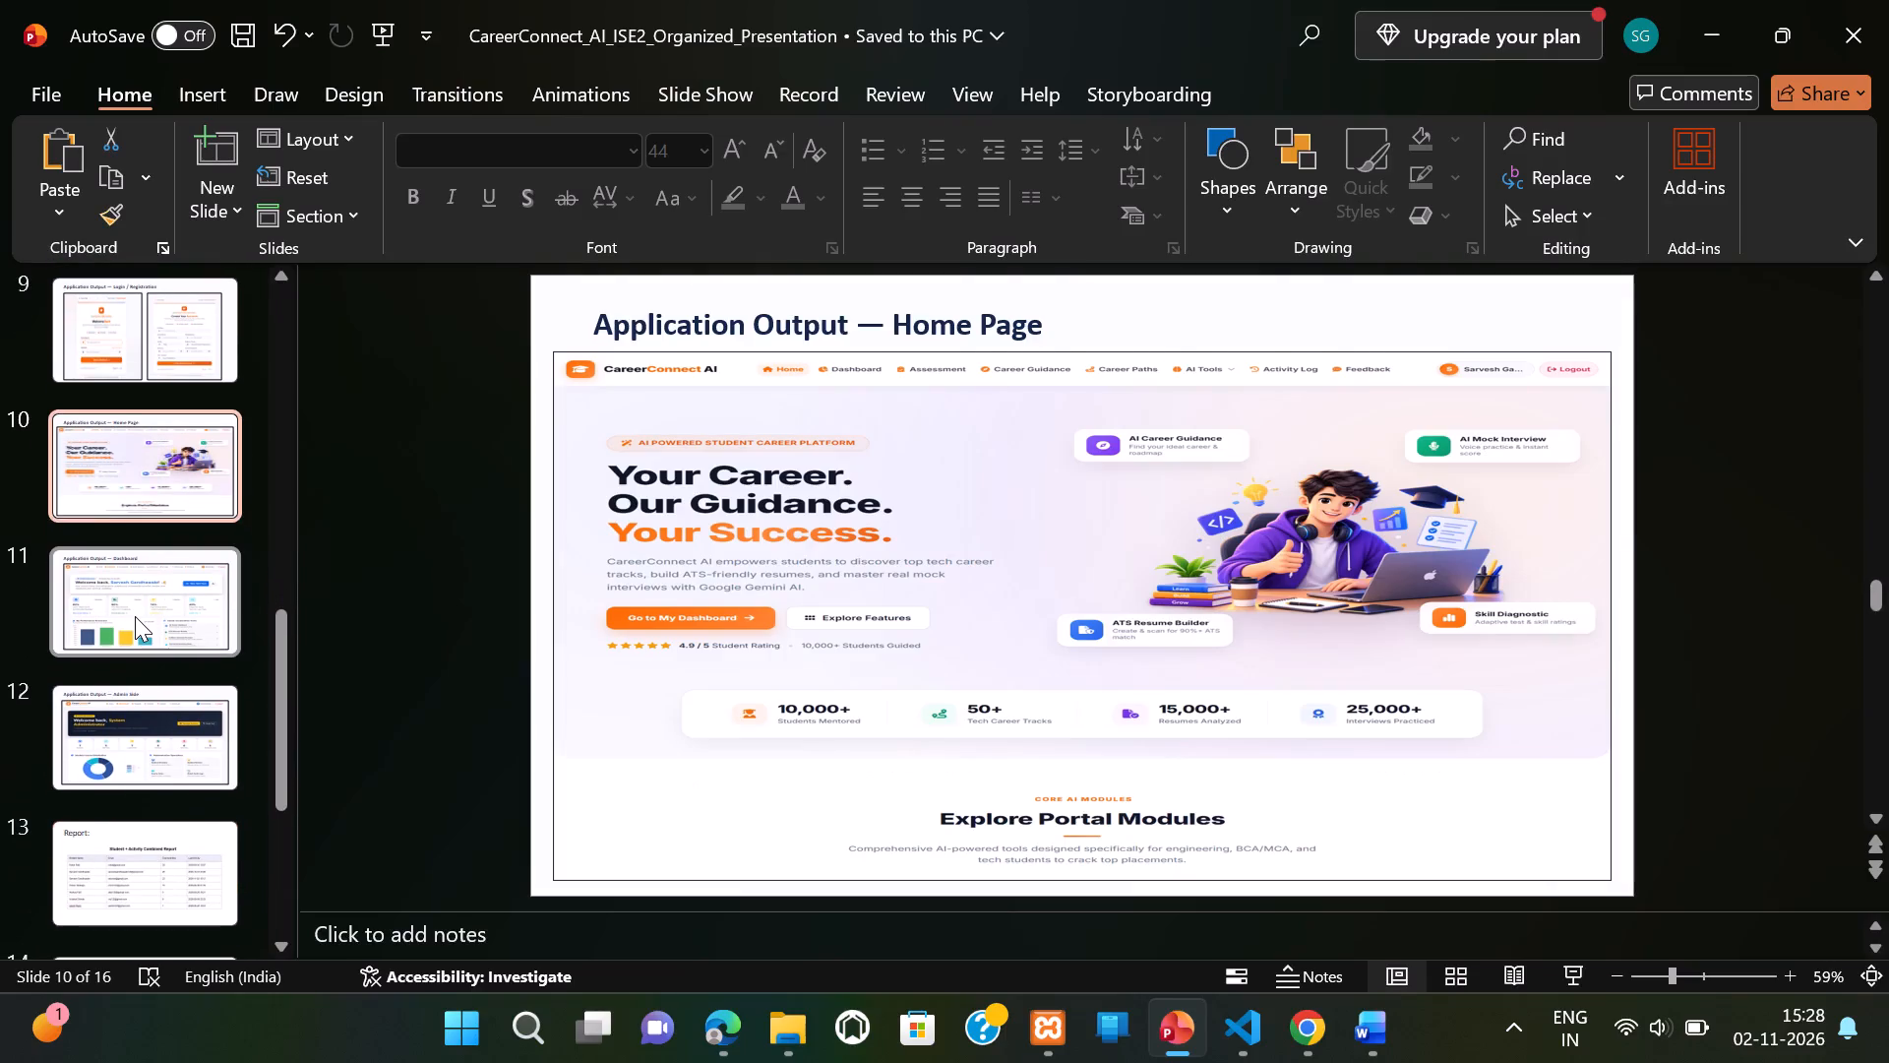
pyautogui.click(135, 616)
pyautogui.scroll(-1, 135, 616)
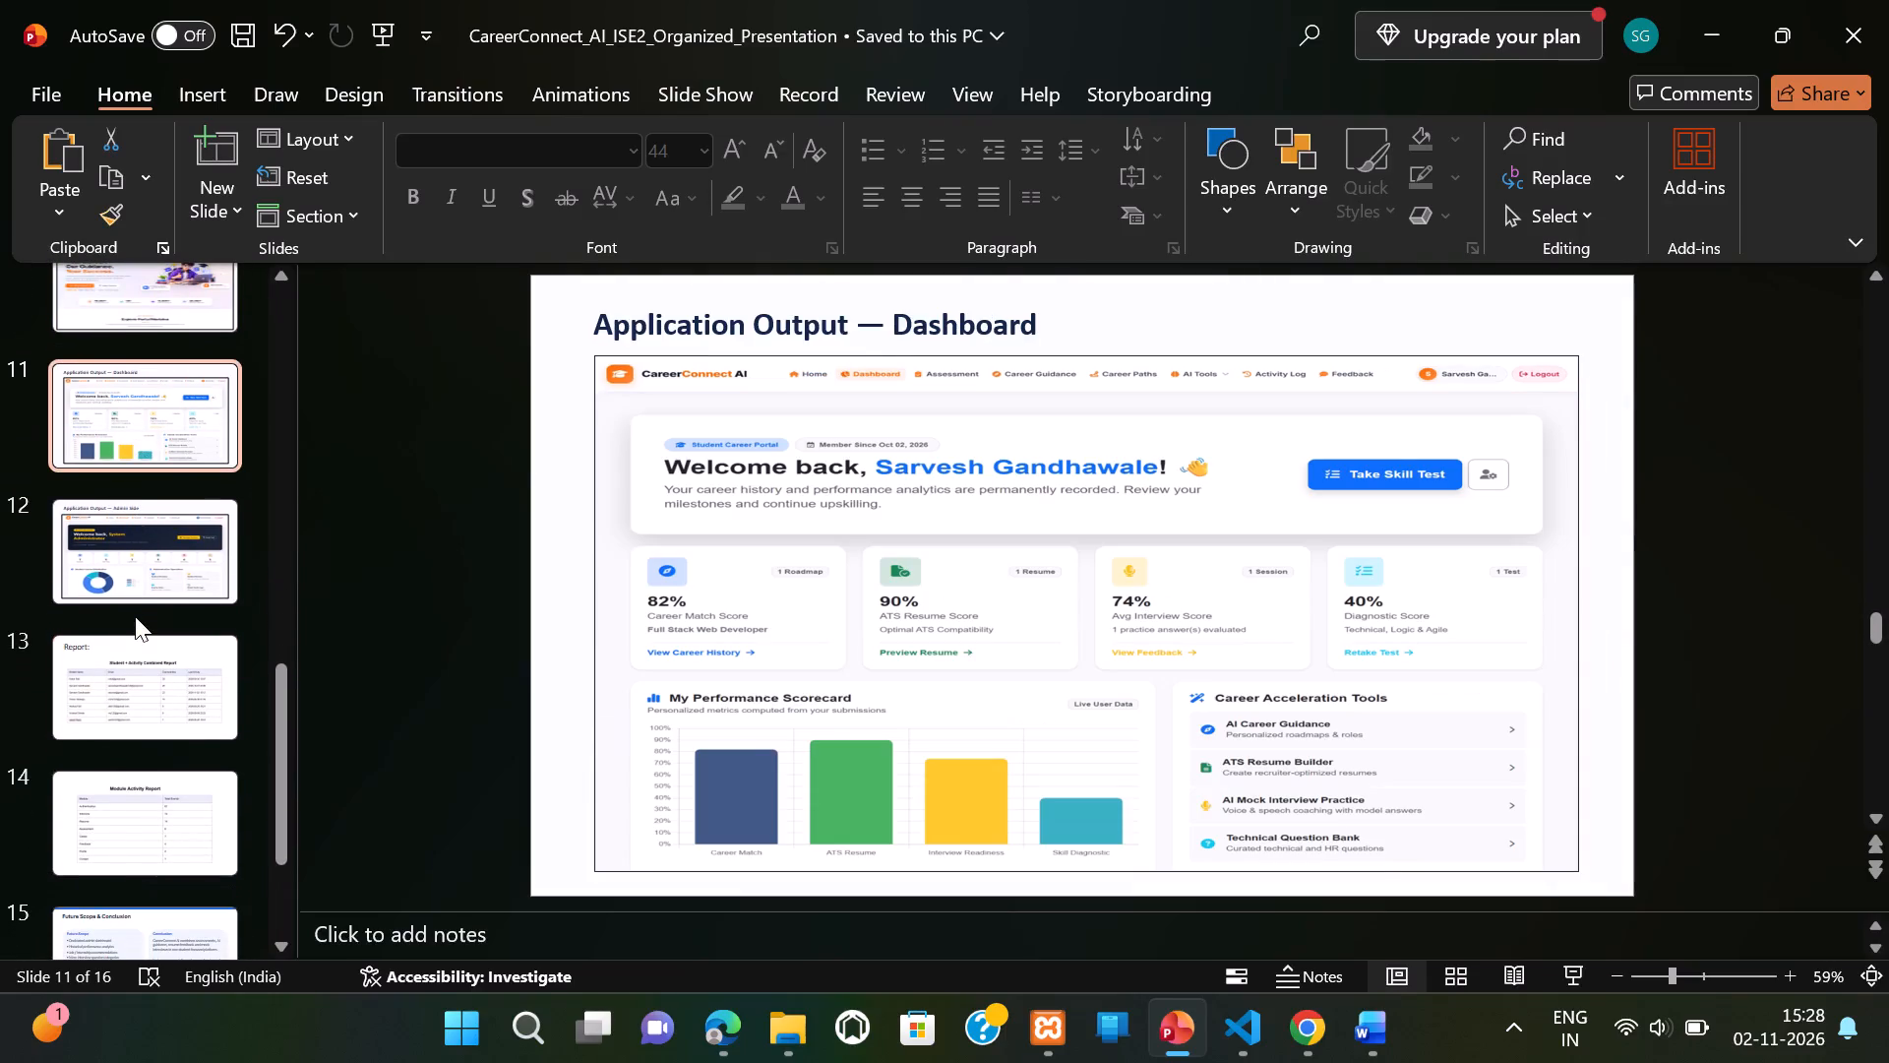
pyautogui.click(129, 694)
pyautogui.click(166, 539)
pyautogui.scroll(-1, 166, 539)
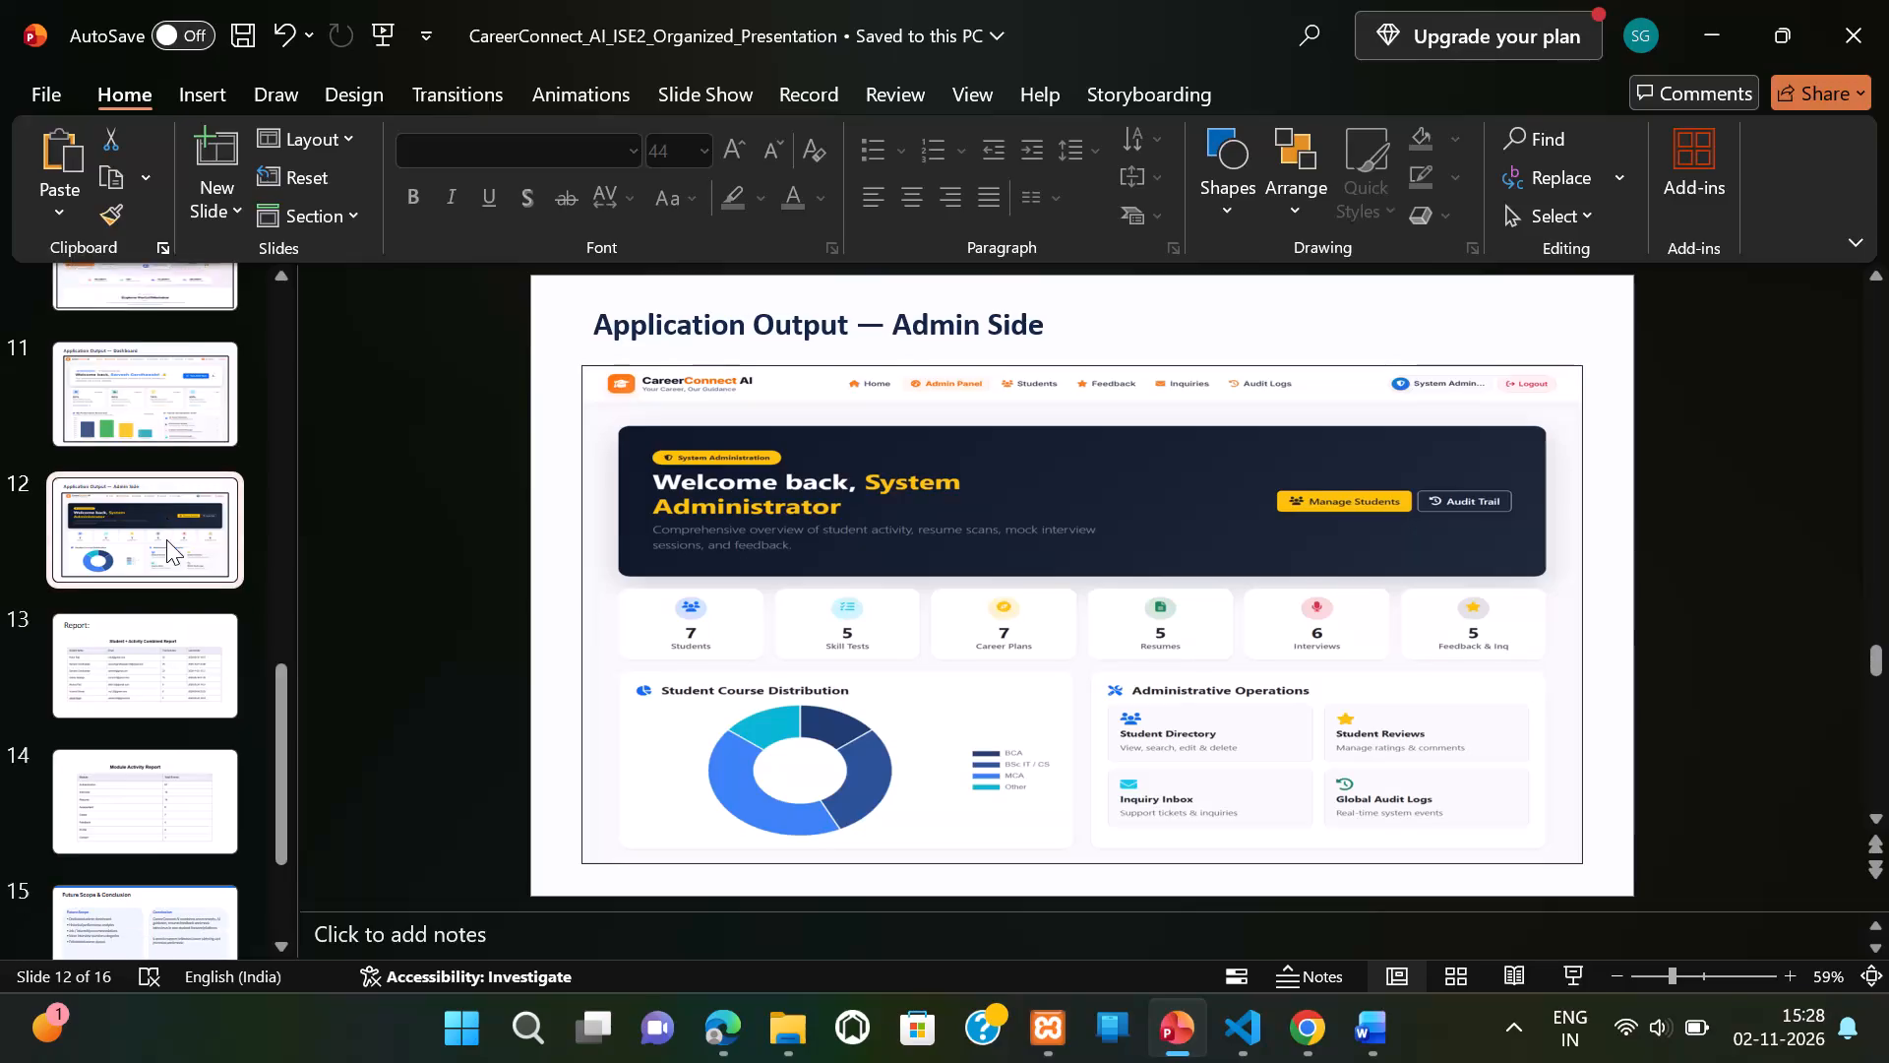
pyautogui.scroll(-1, 166, 539)
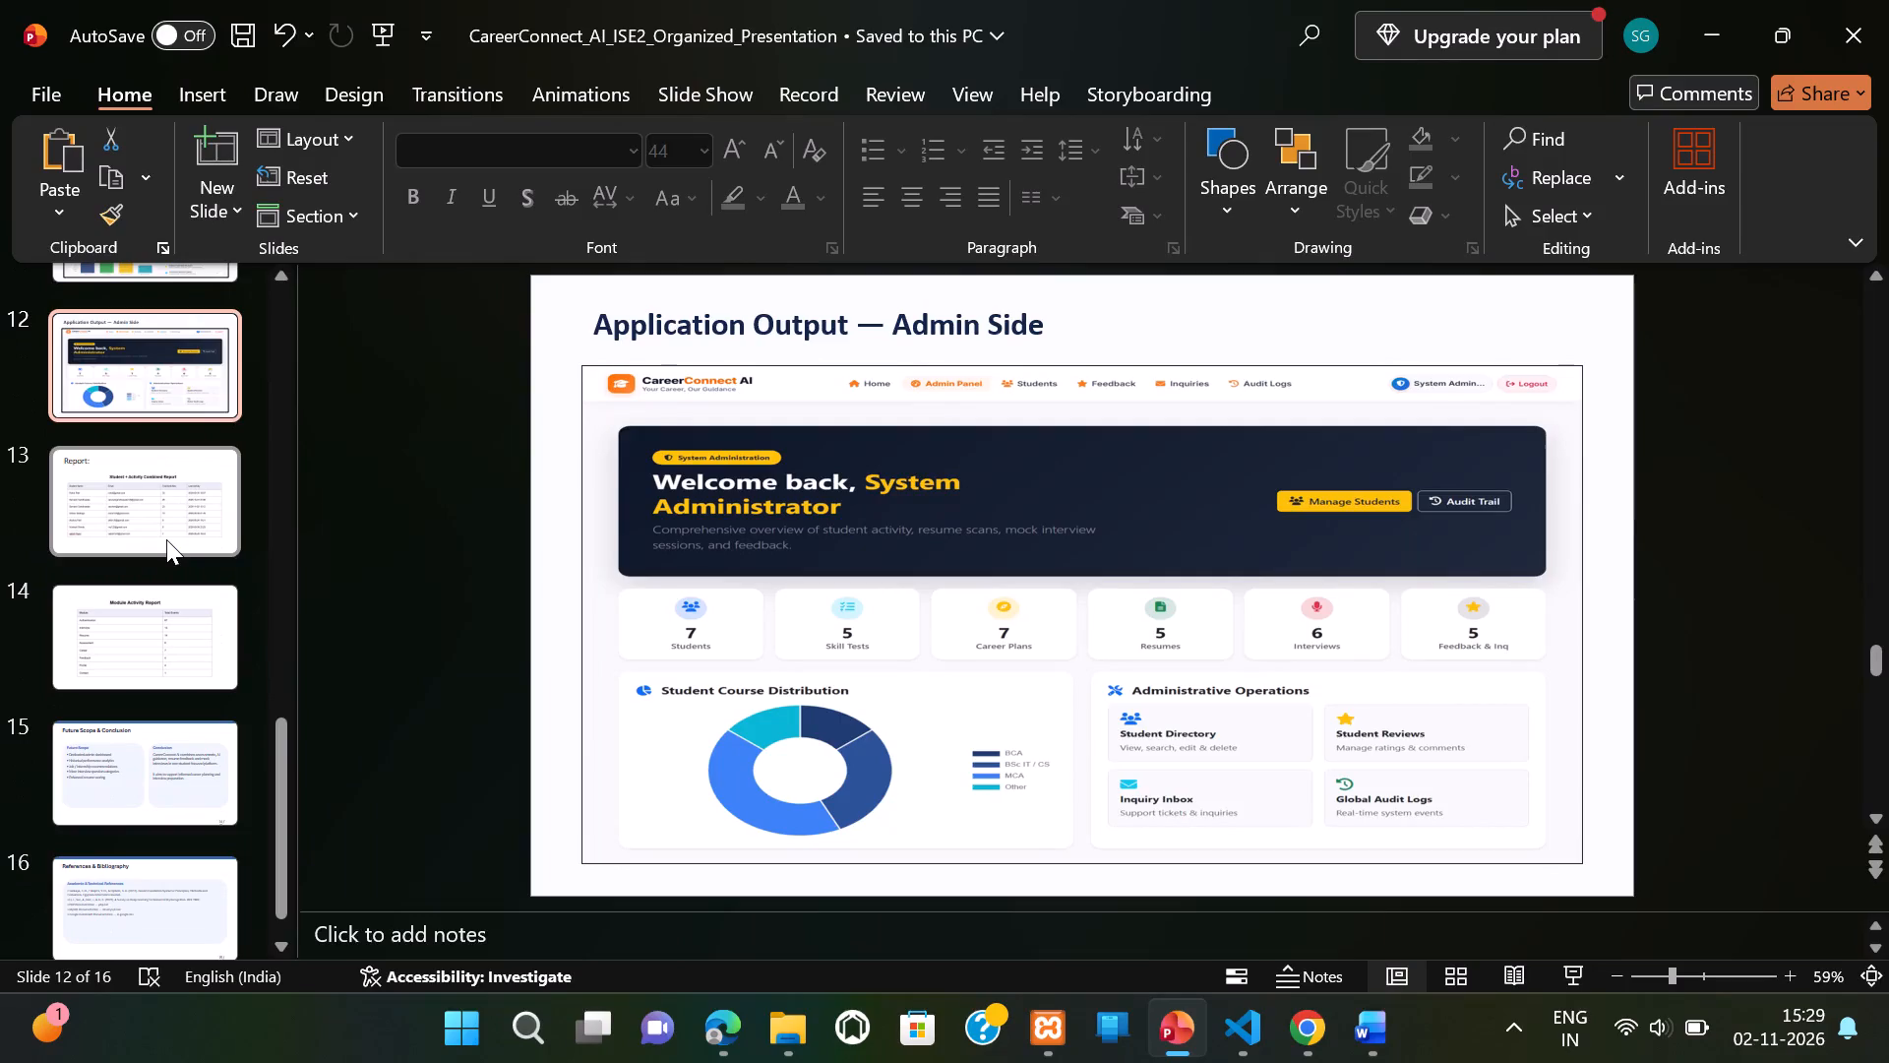
pyautogui.scroll(-3, 150, 567)
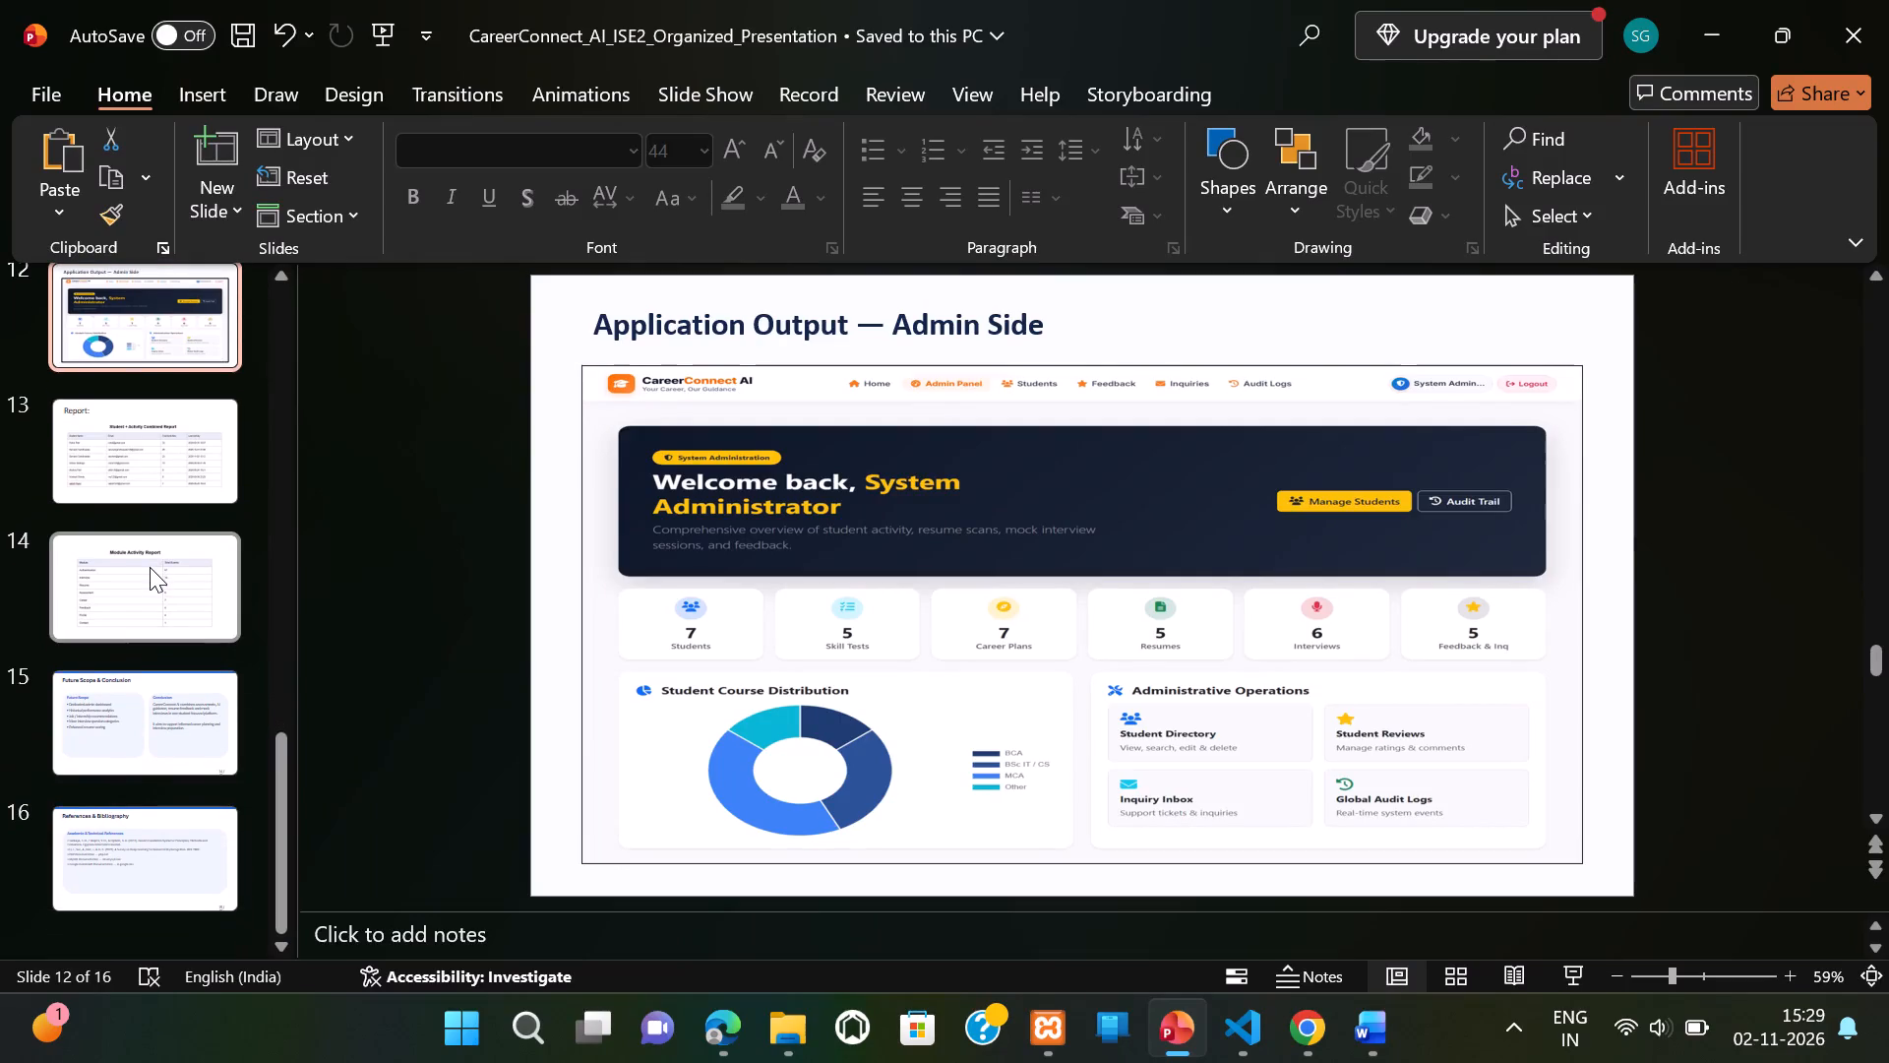
pyautogui.scroll(-1, 150, 567)
# Review the two report slides, the Future Scope & Conclusion slide and the References & Bibliography slide.
pyautogui.click(160, 453)
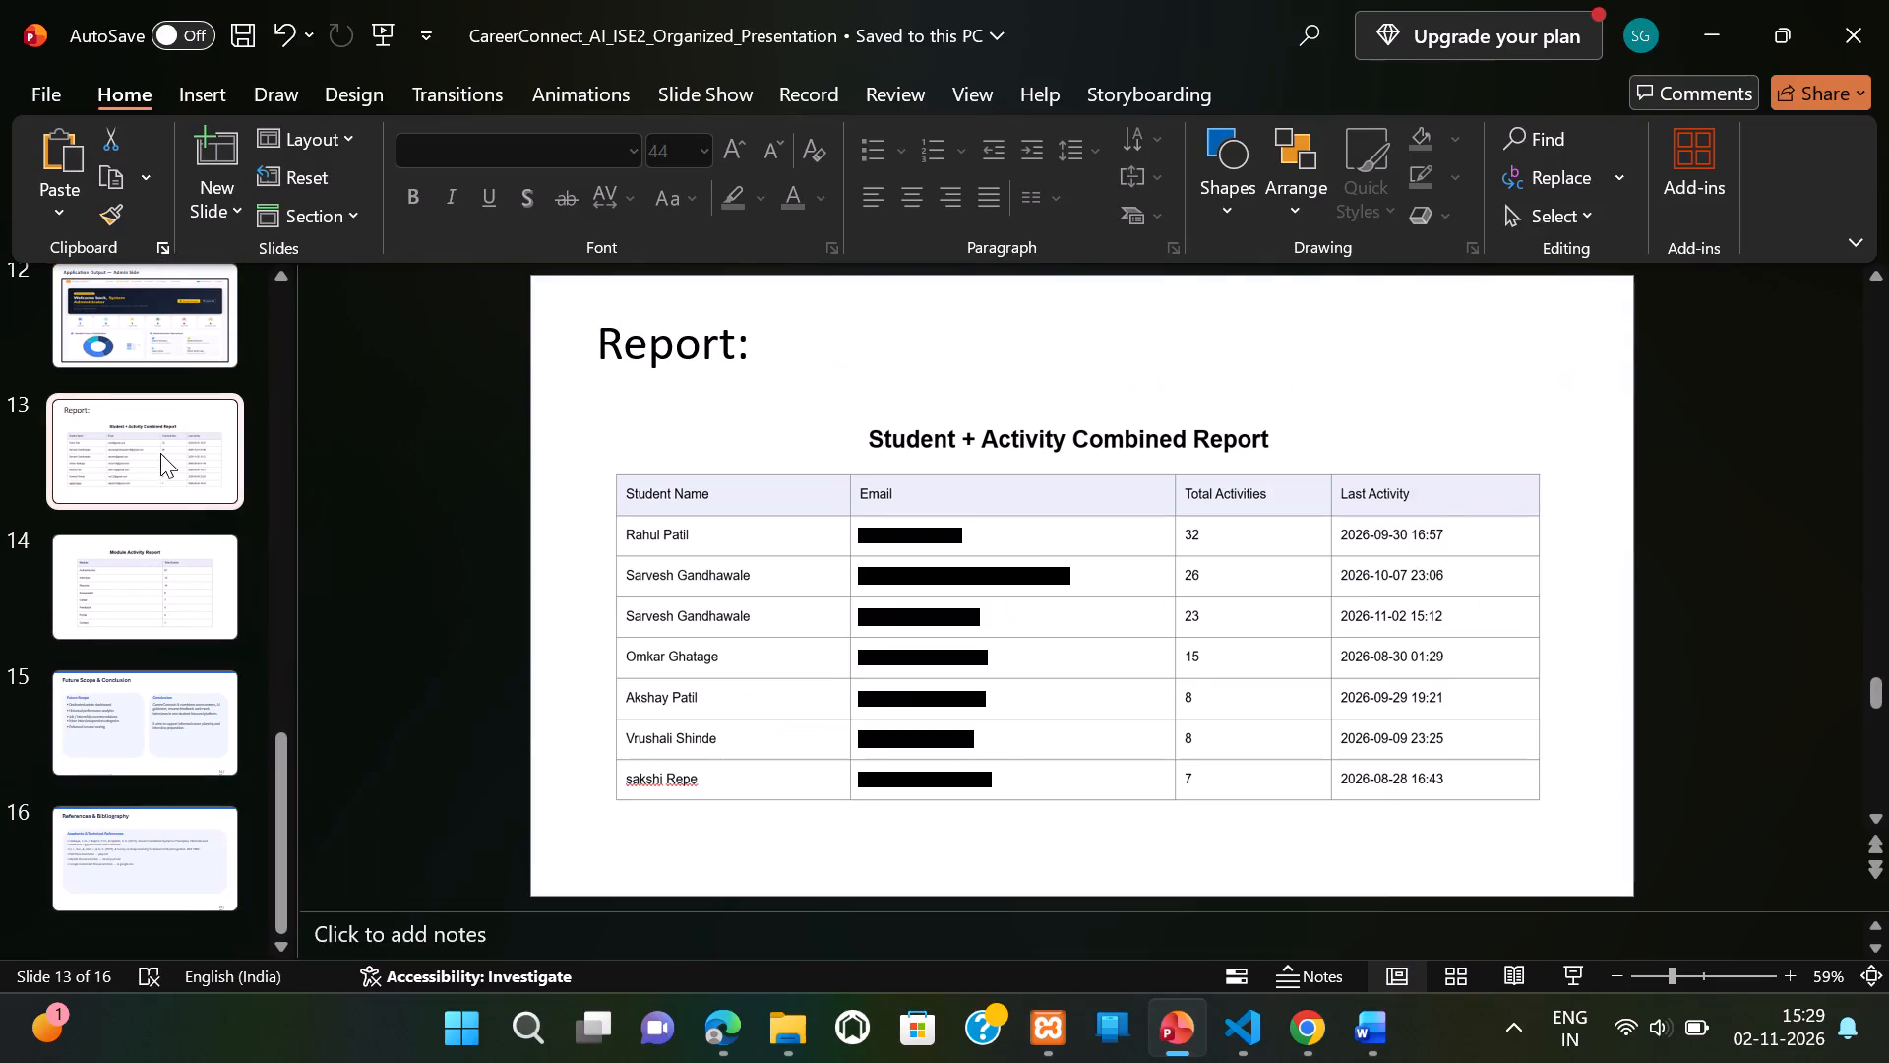
pyautogui.click(142, 584)
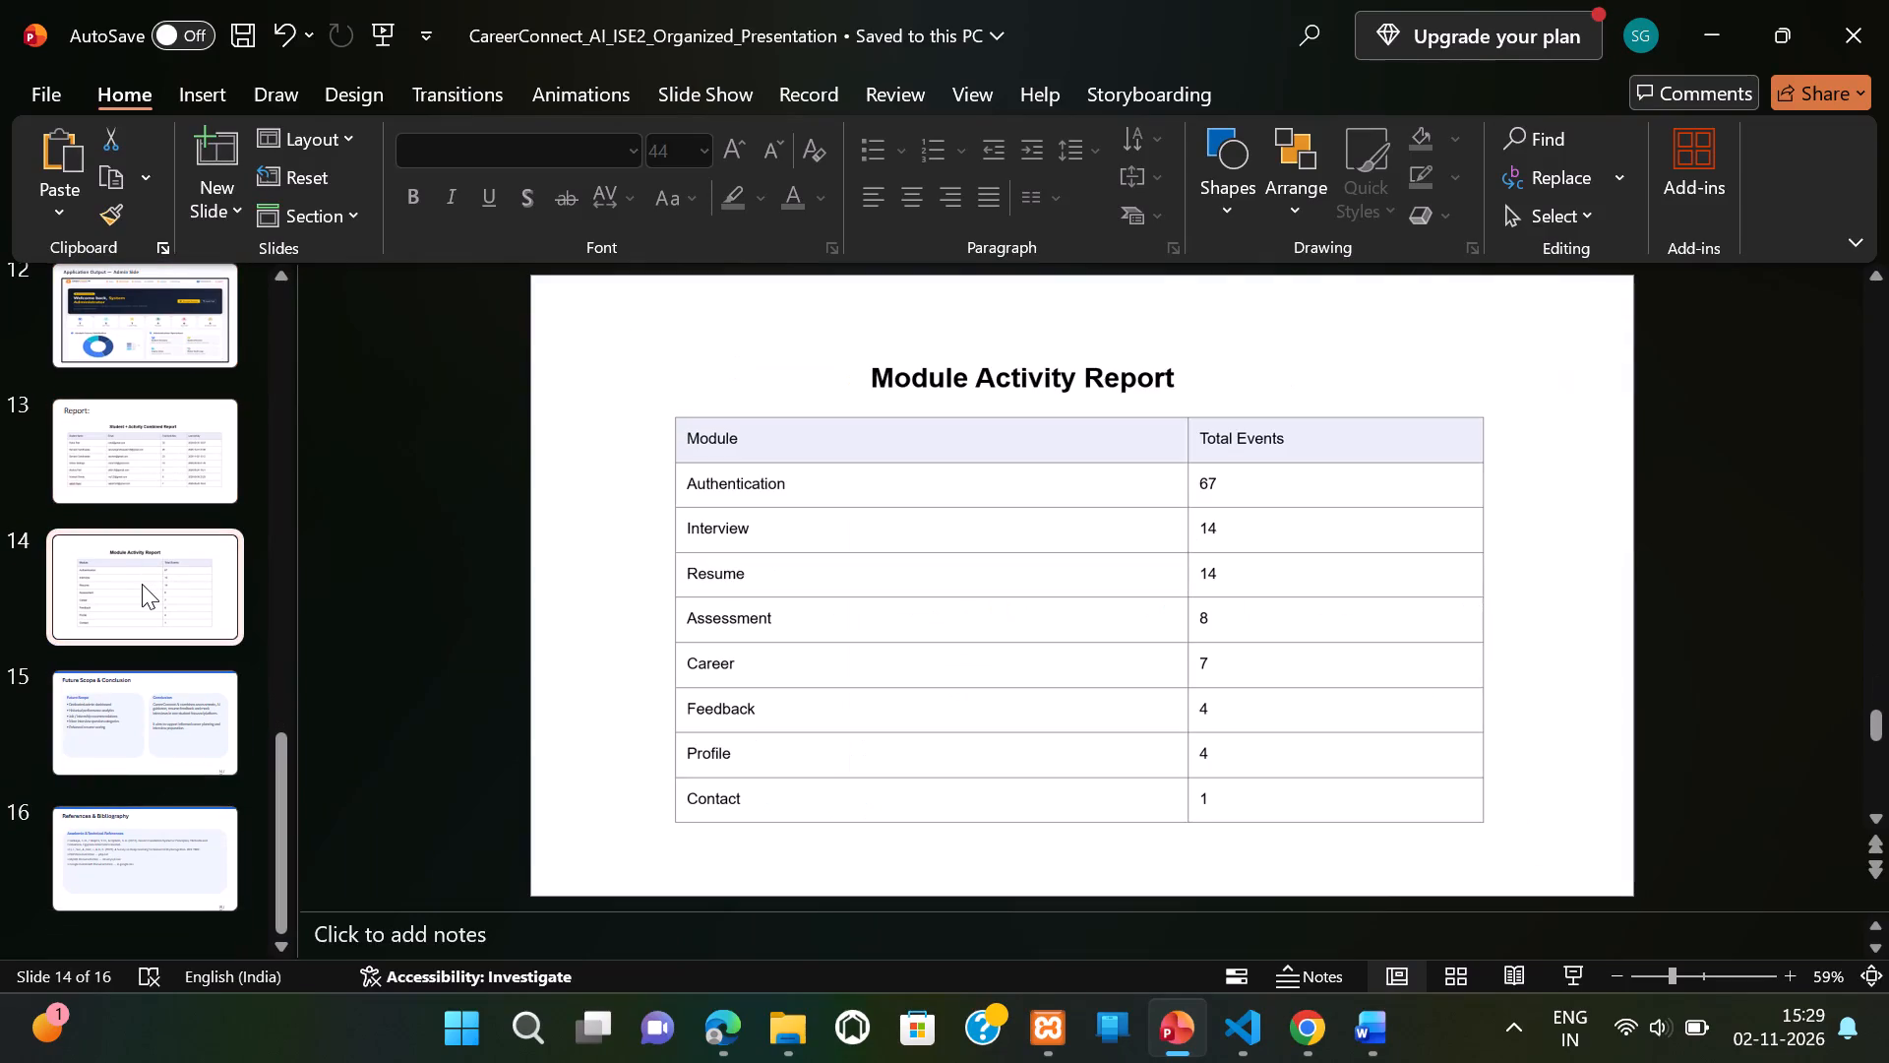
pyautogui.click(115, 782)
pyautogui.click(99, 886)
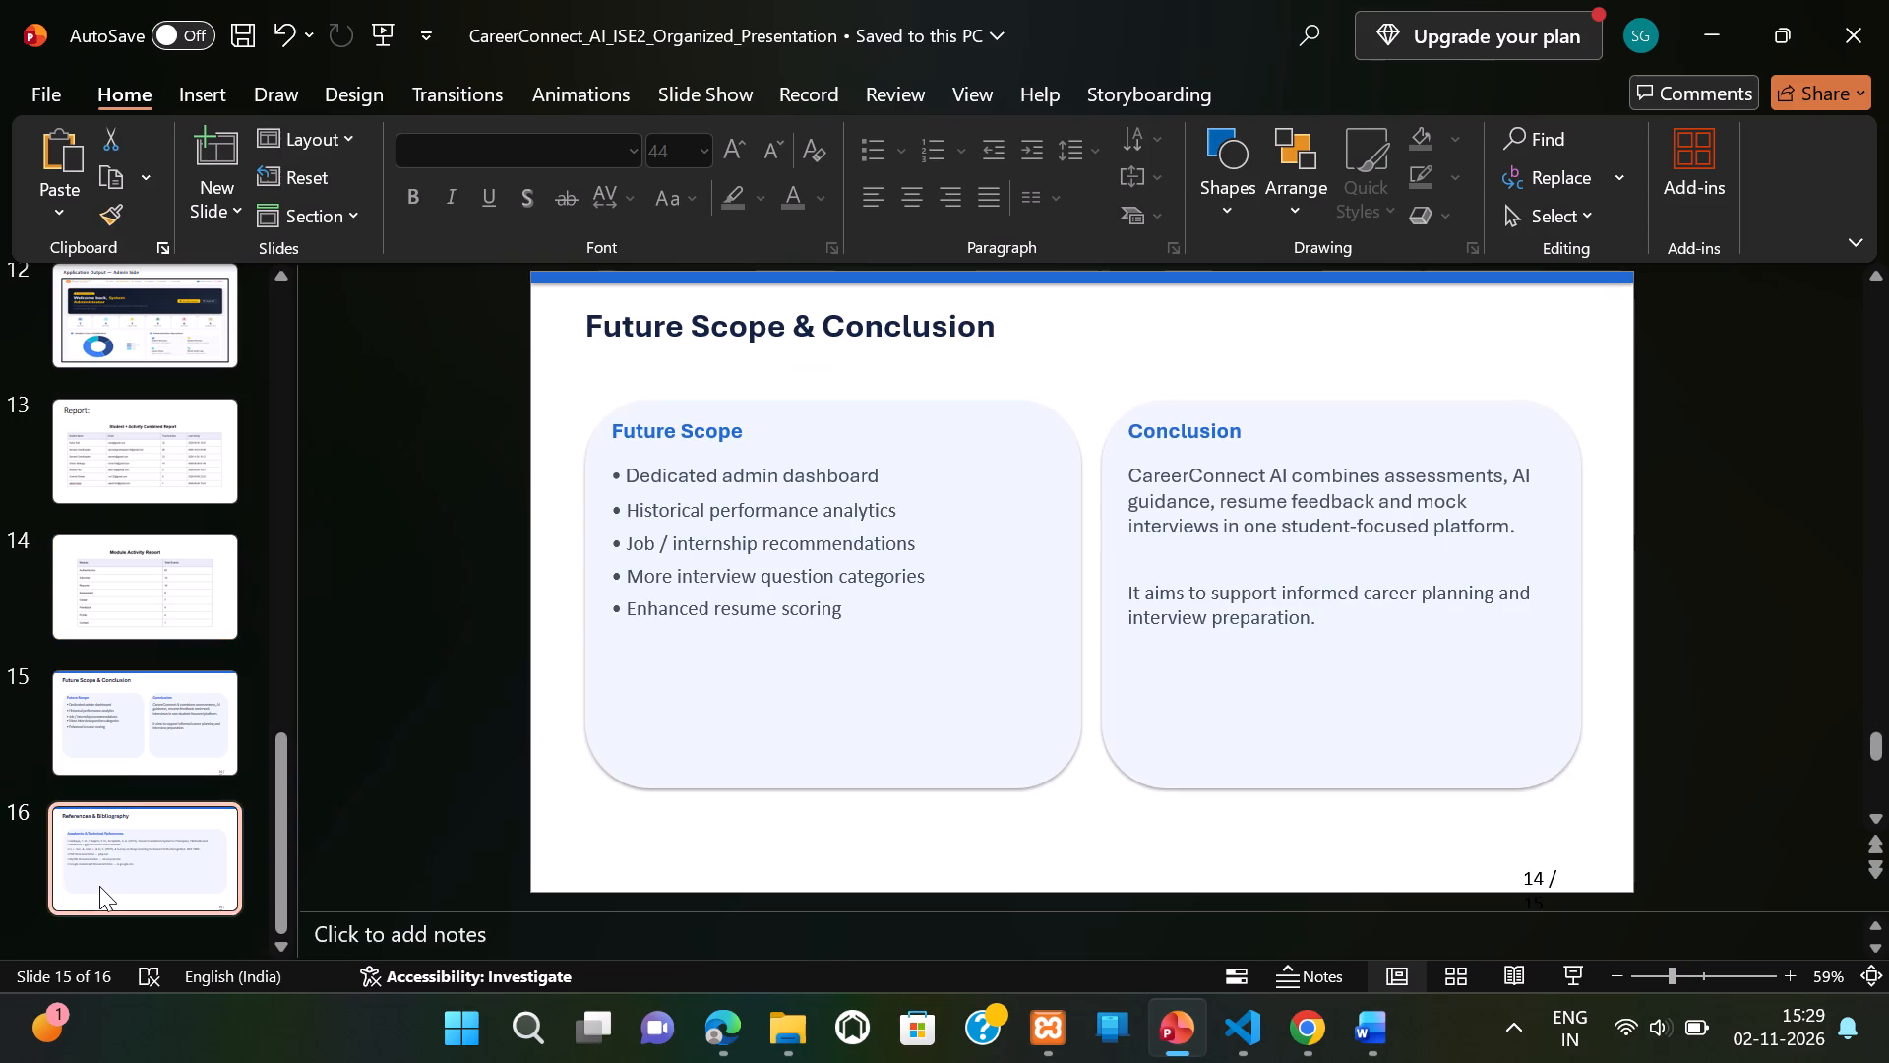
pyautogui.scroll(1, 168, 488)
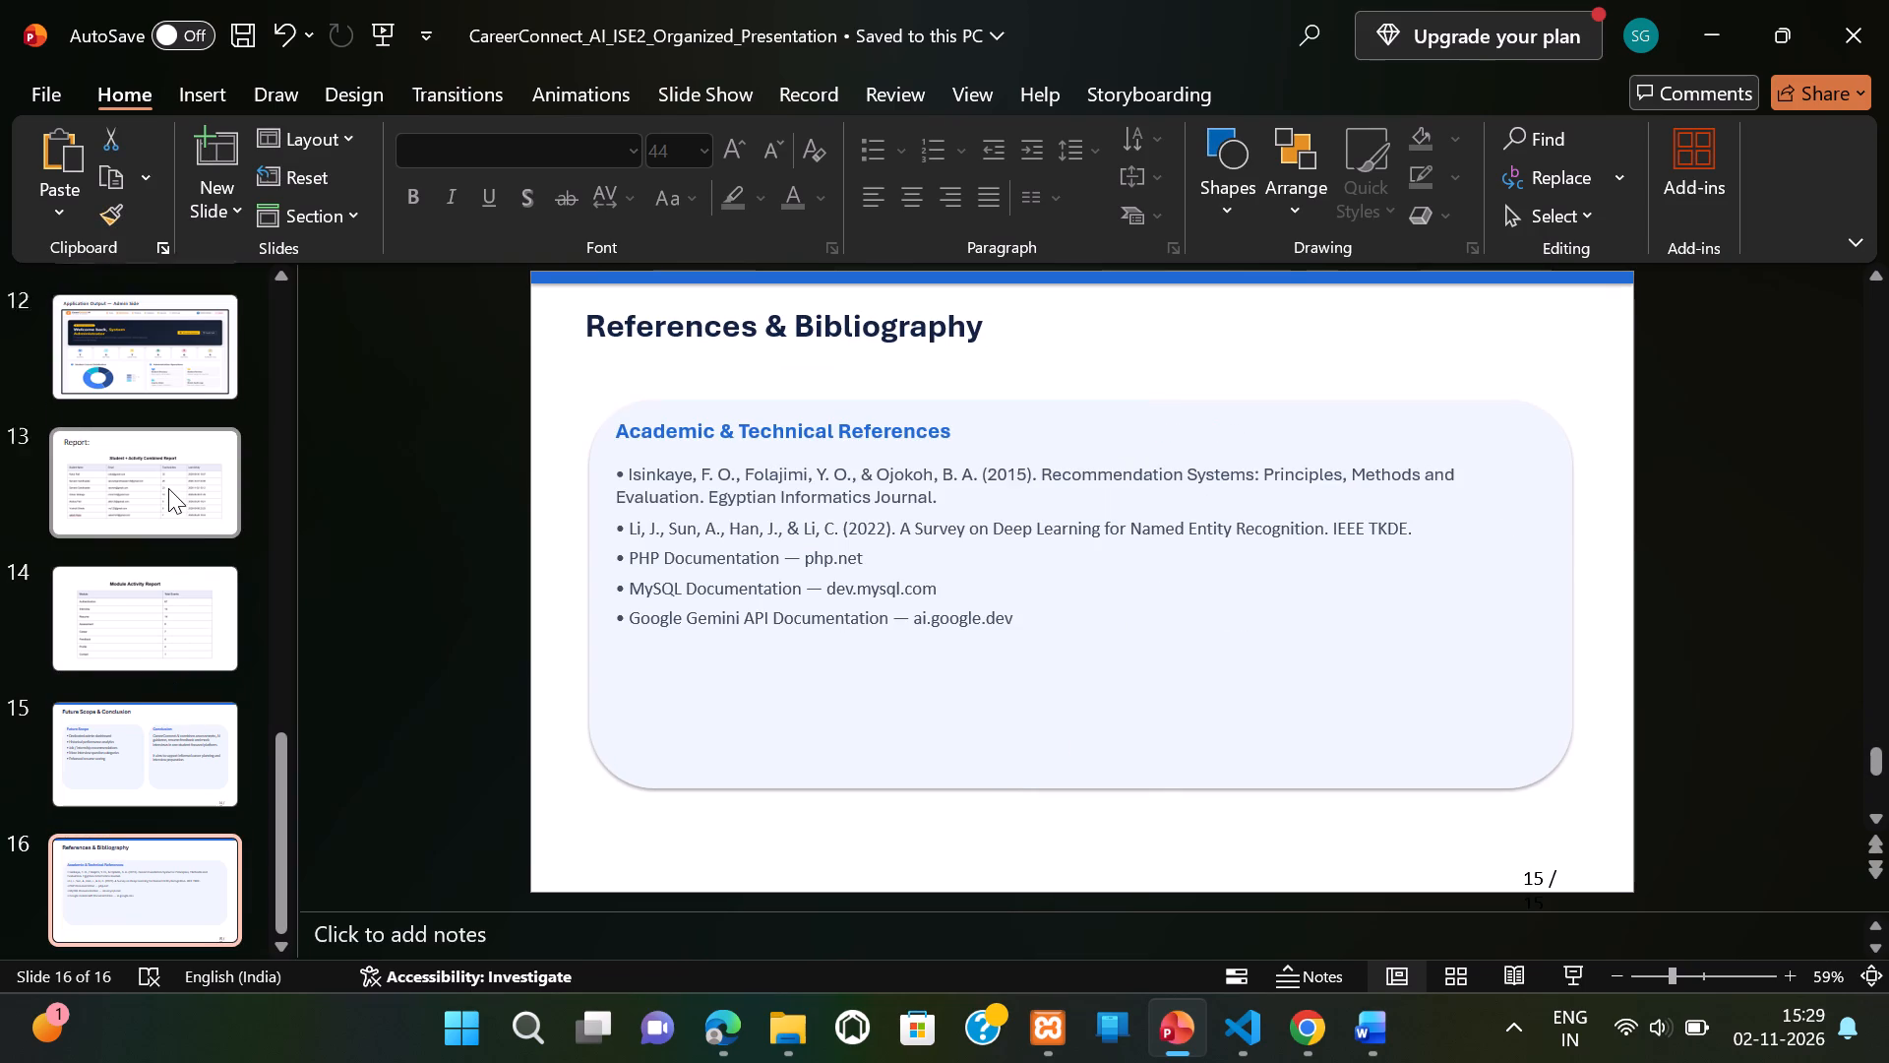
pyautogui.scroll(2, 168, 488)
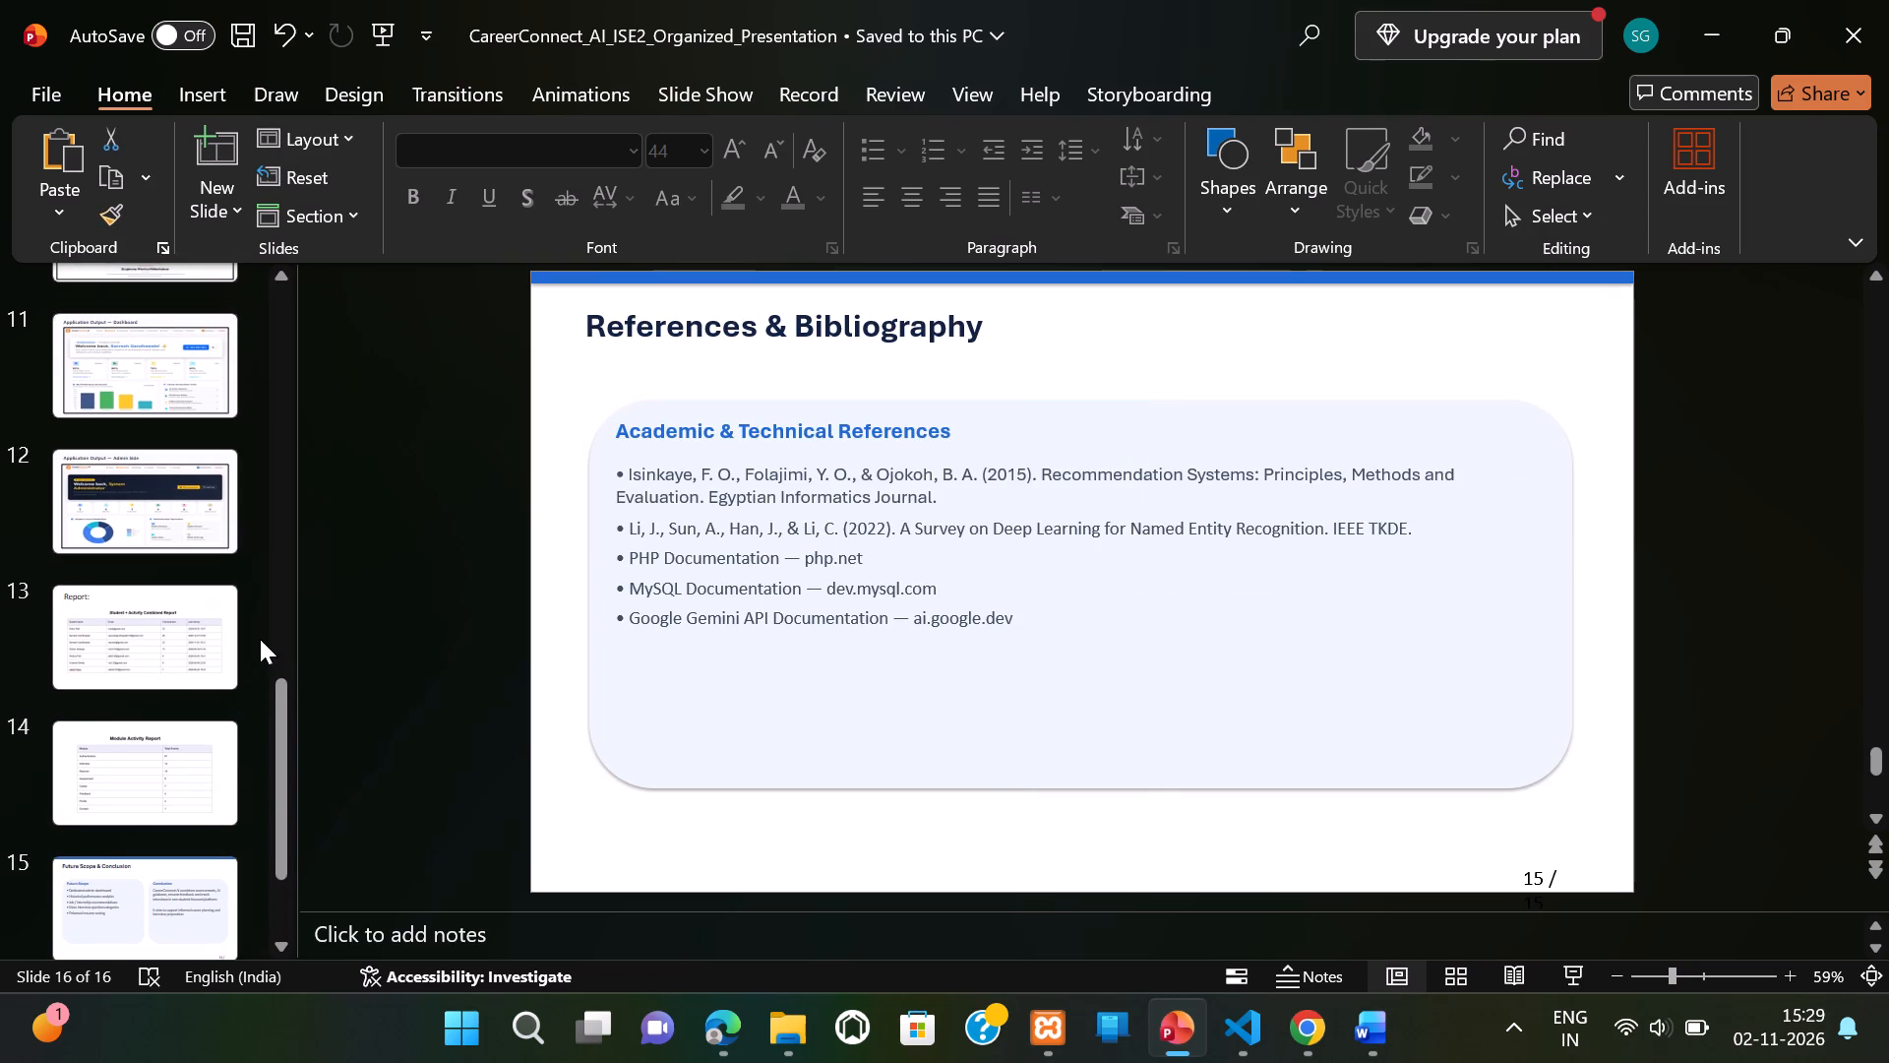
pyautogui.scroll(-2, 260, 639)
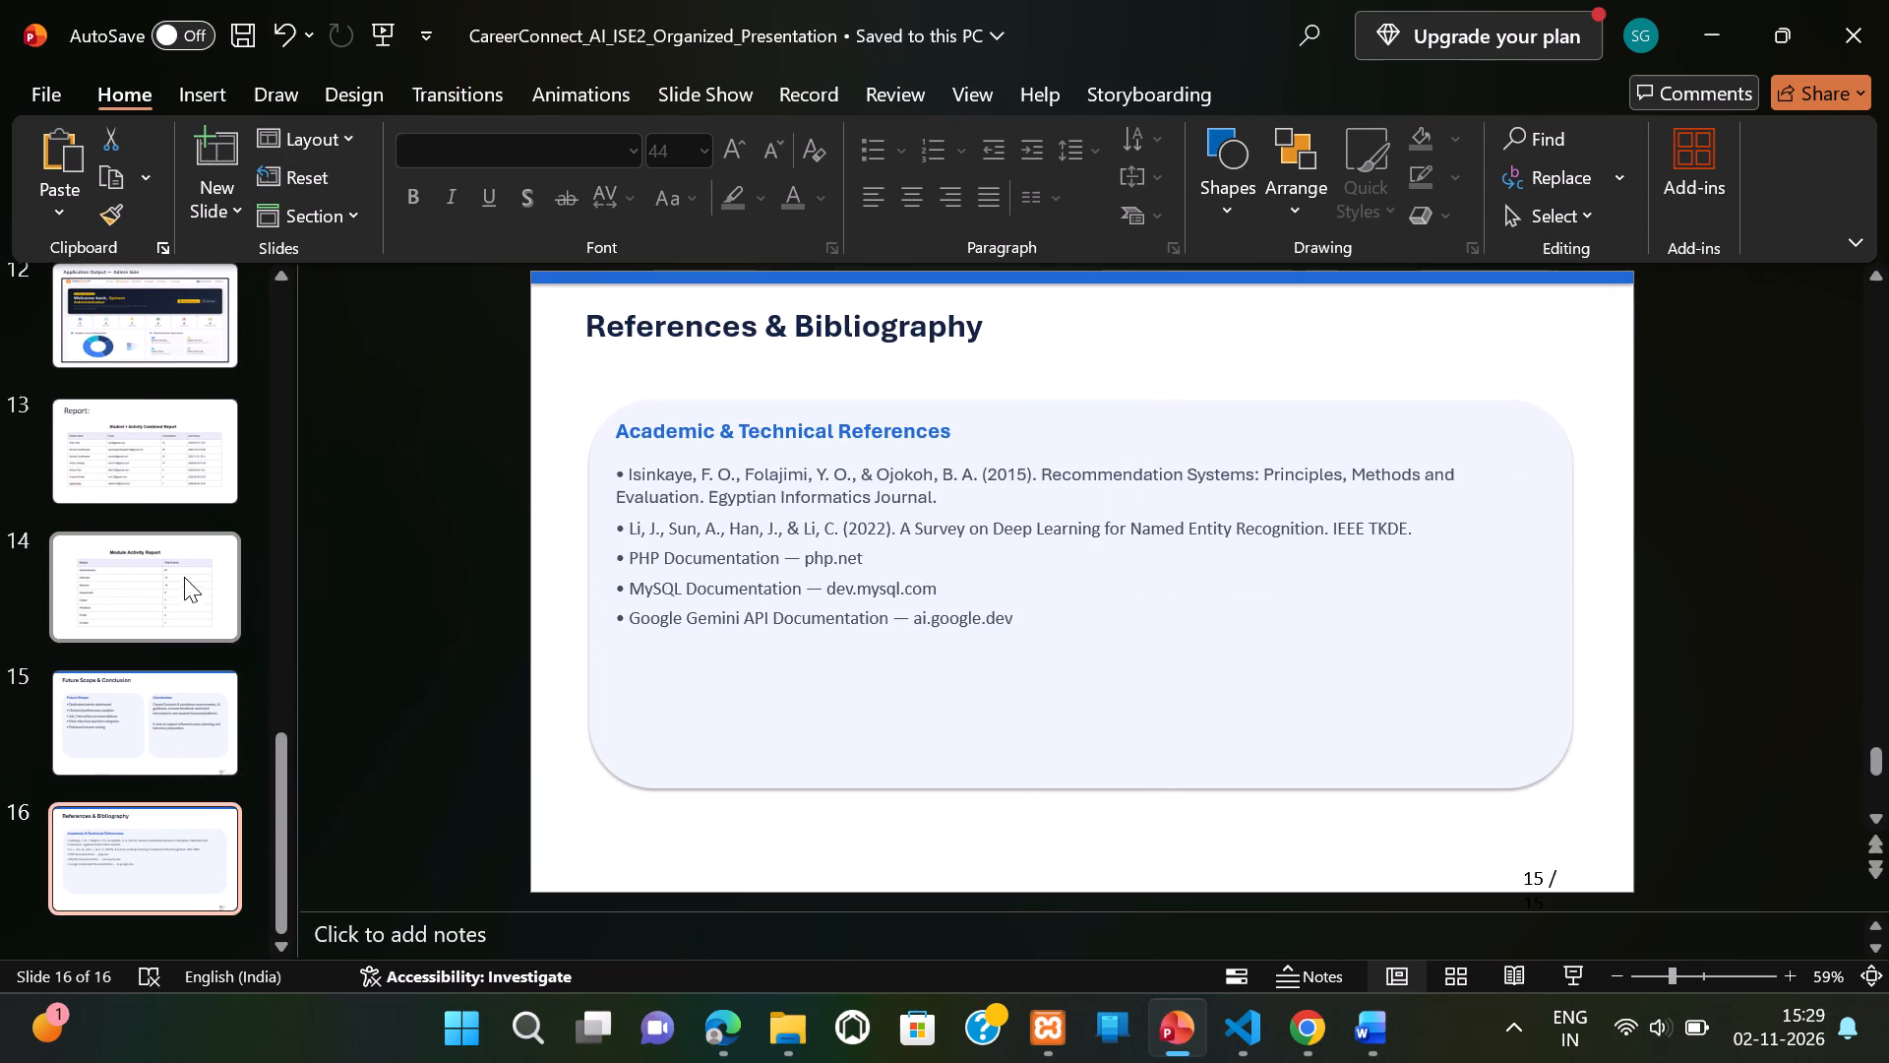
pyautogui.click(162, 441)
pyautogui.click(87, 745)
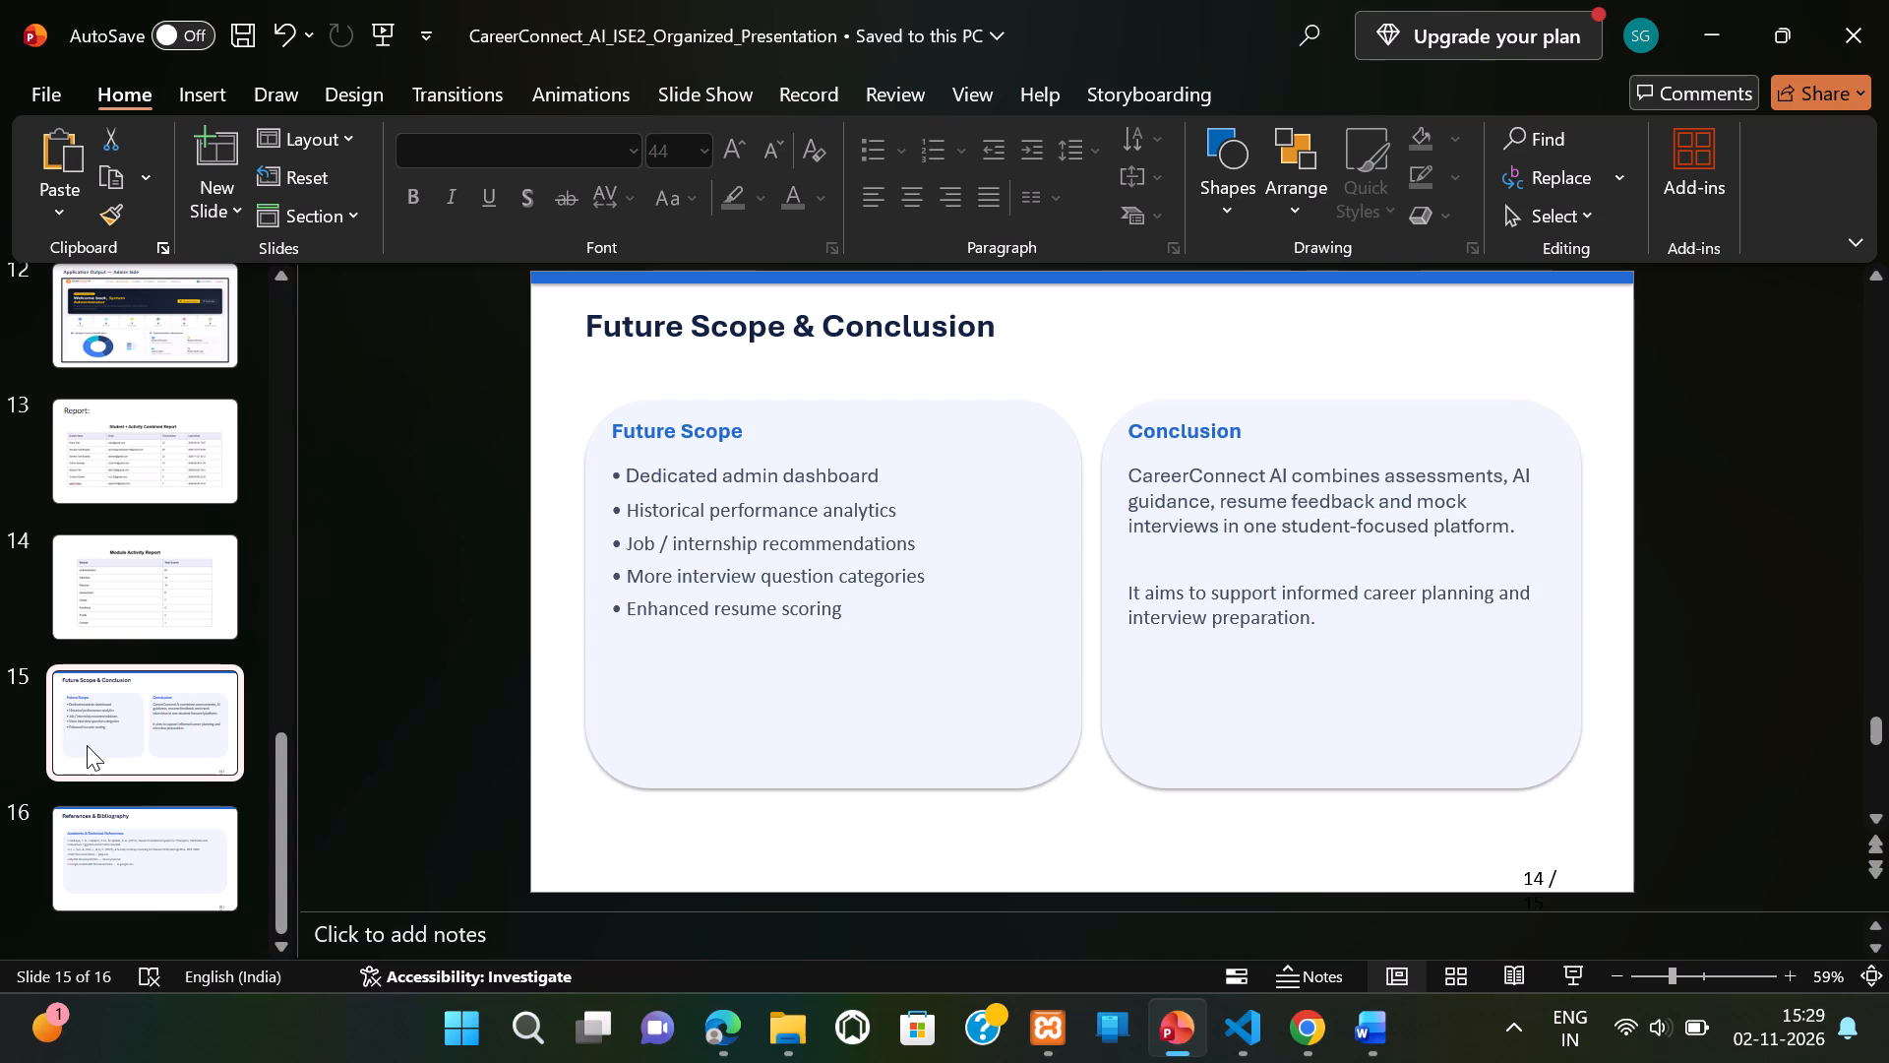
pyautogui.scroll(-1, 55, 867)
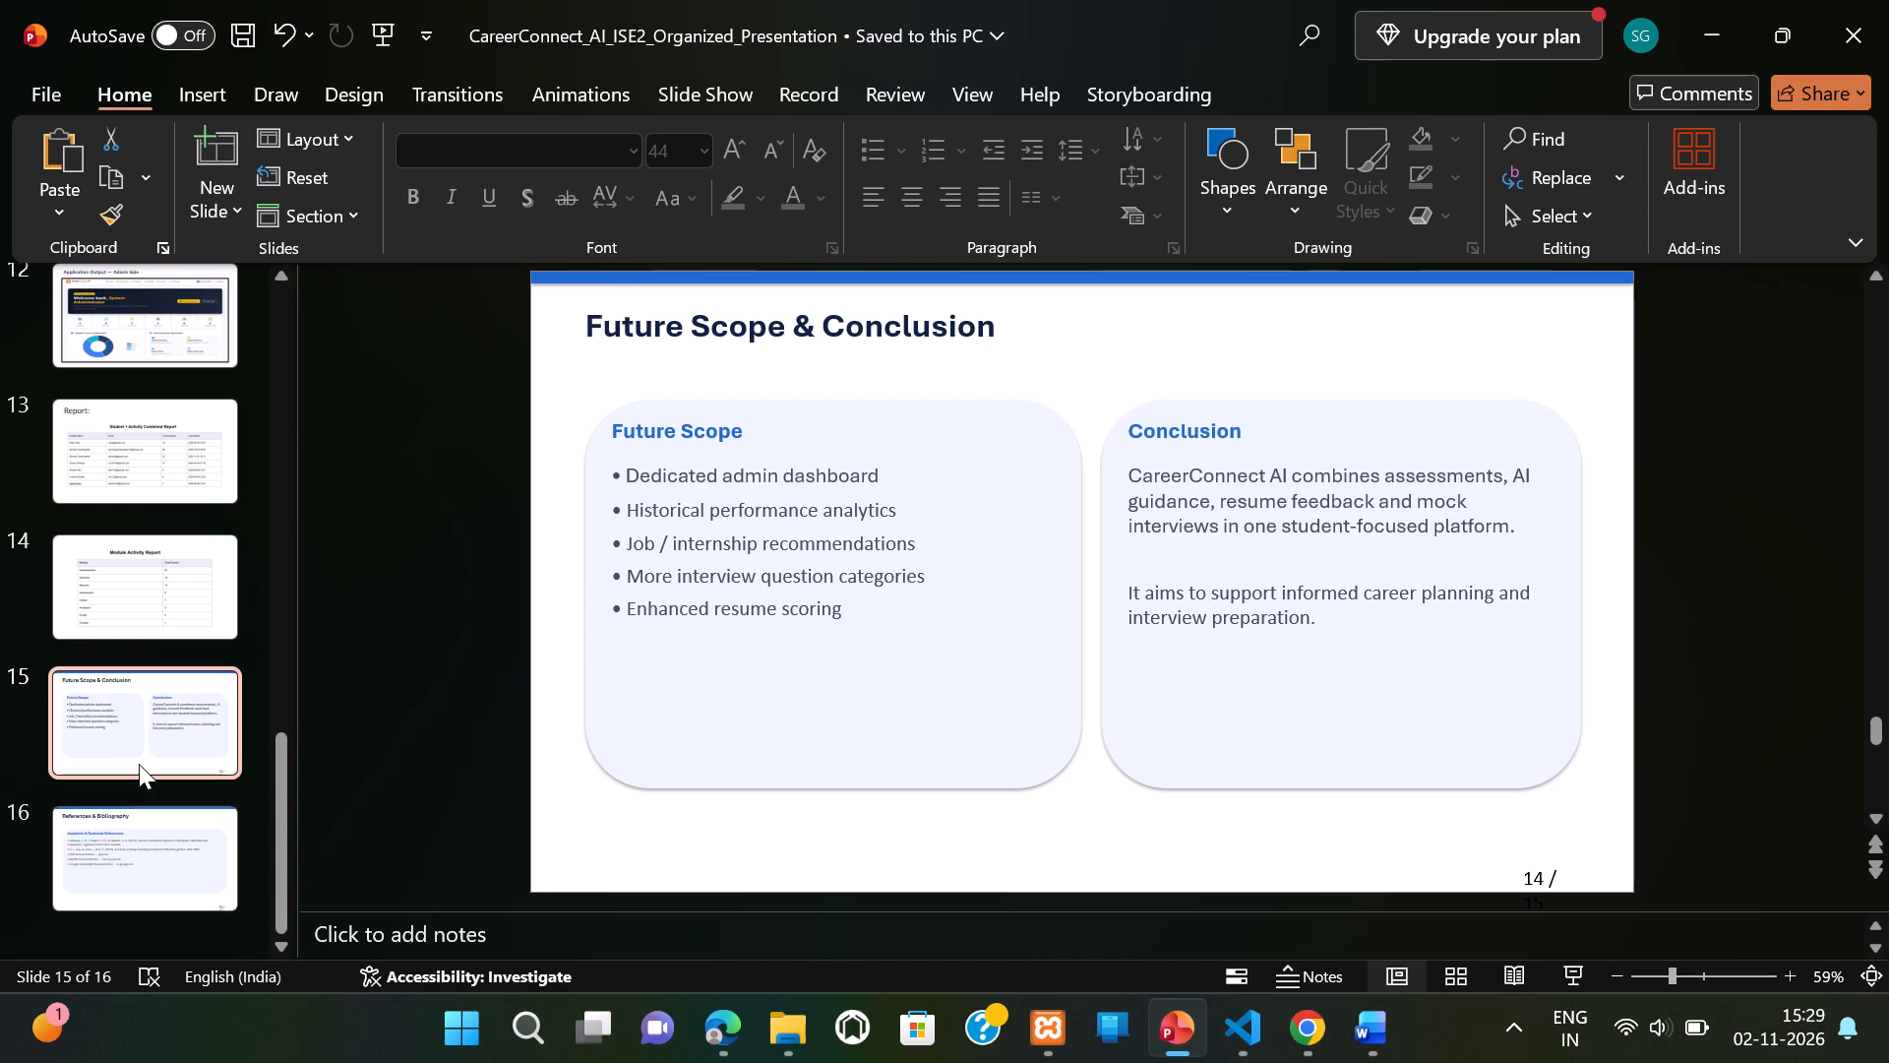
pyautogui.click(116, 828)
pyautogui.scroll(-1, 152, 706)
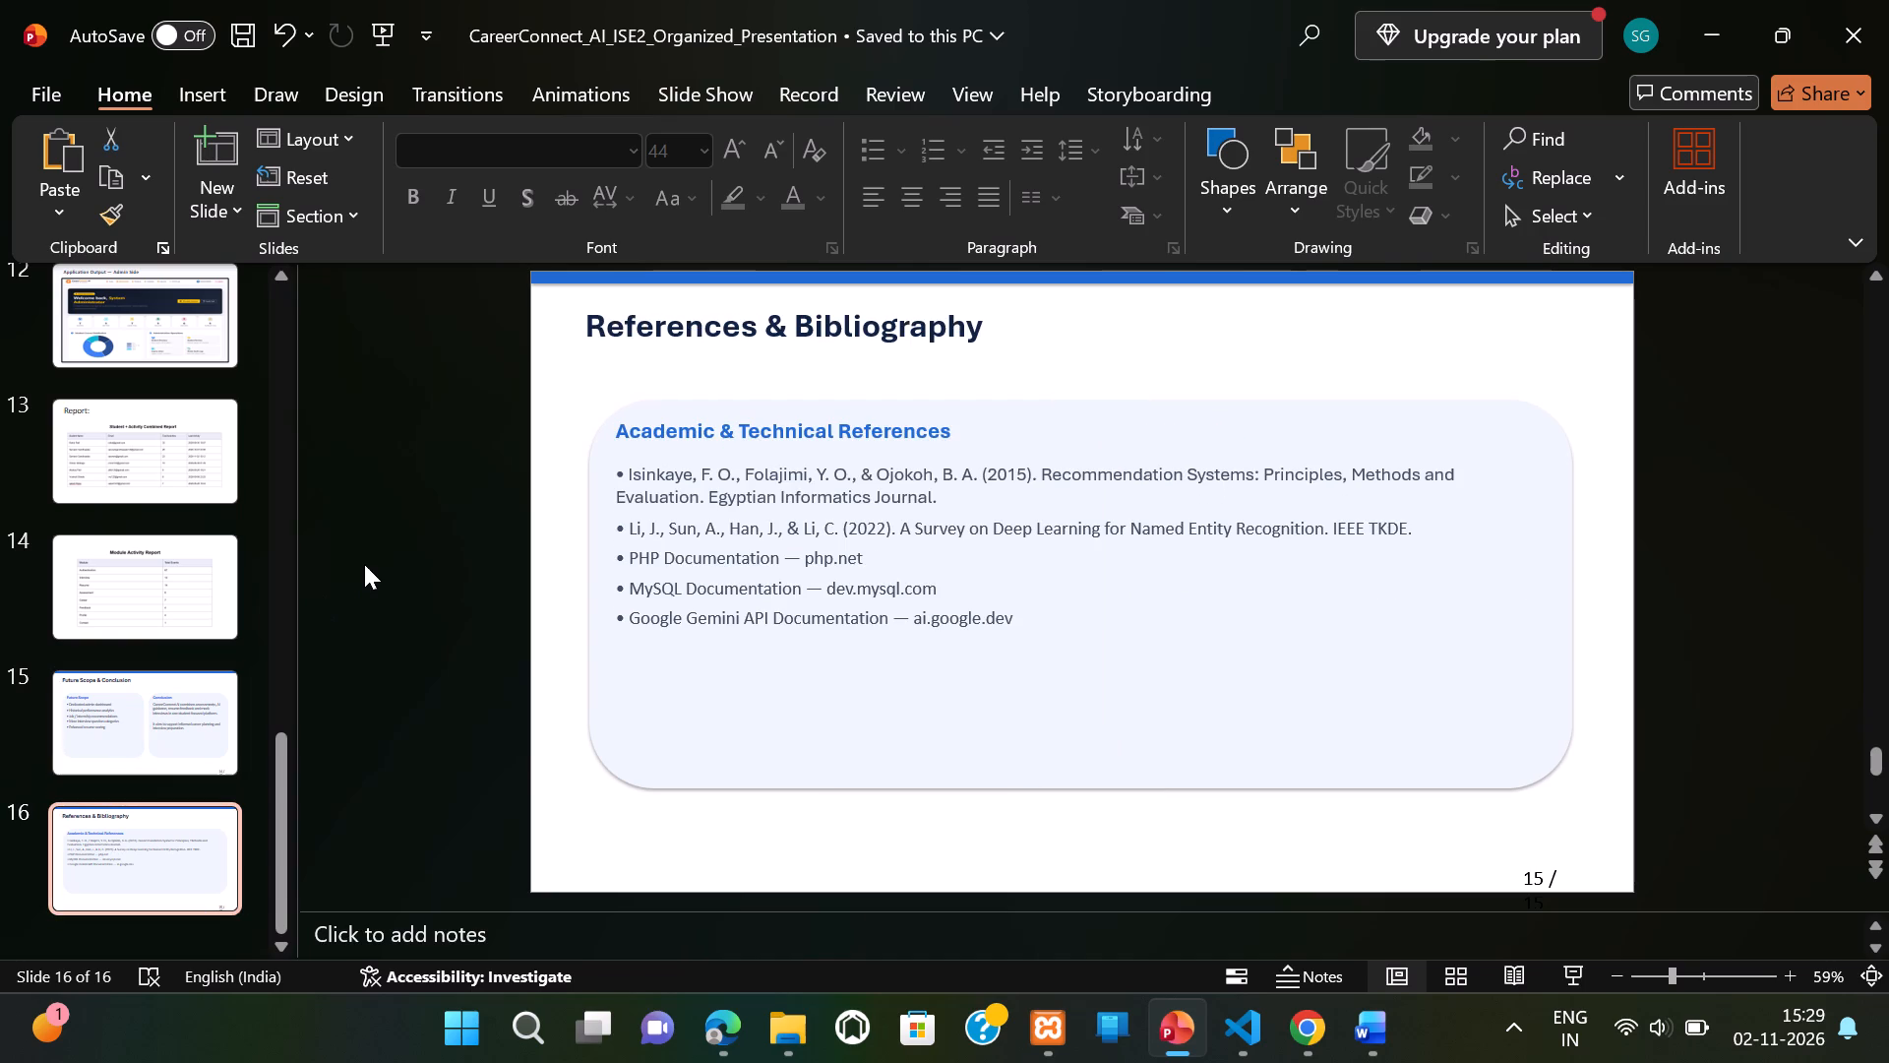
# Save the presentation as CareerConnect_AI_ISE2_Organized_Presentation, with the OneDrive Documents folder as the location.
pyautogui.hotkey('ctrl', 's')
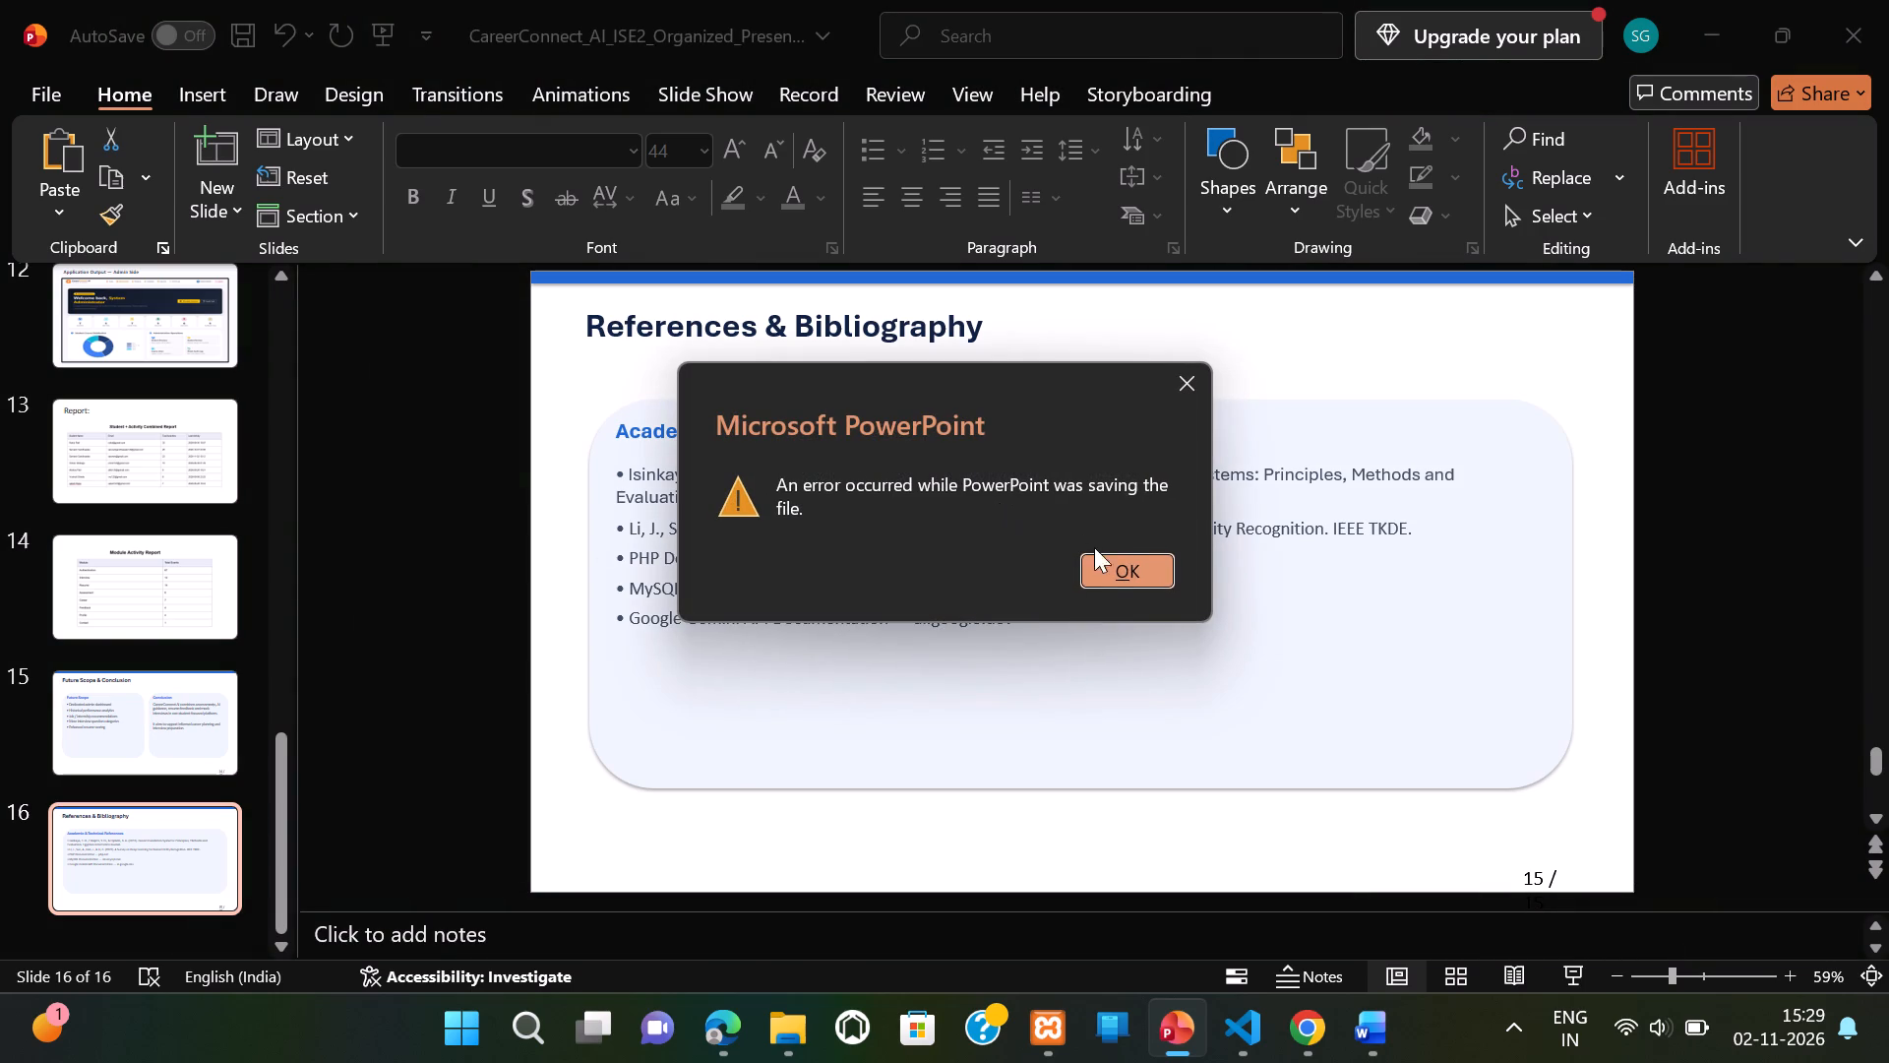
pyautogui.click(1111, 564)
pyautogui.hotkey('ctrl', 's')
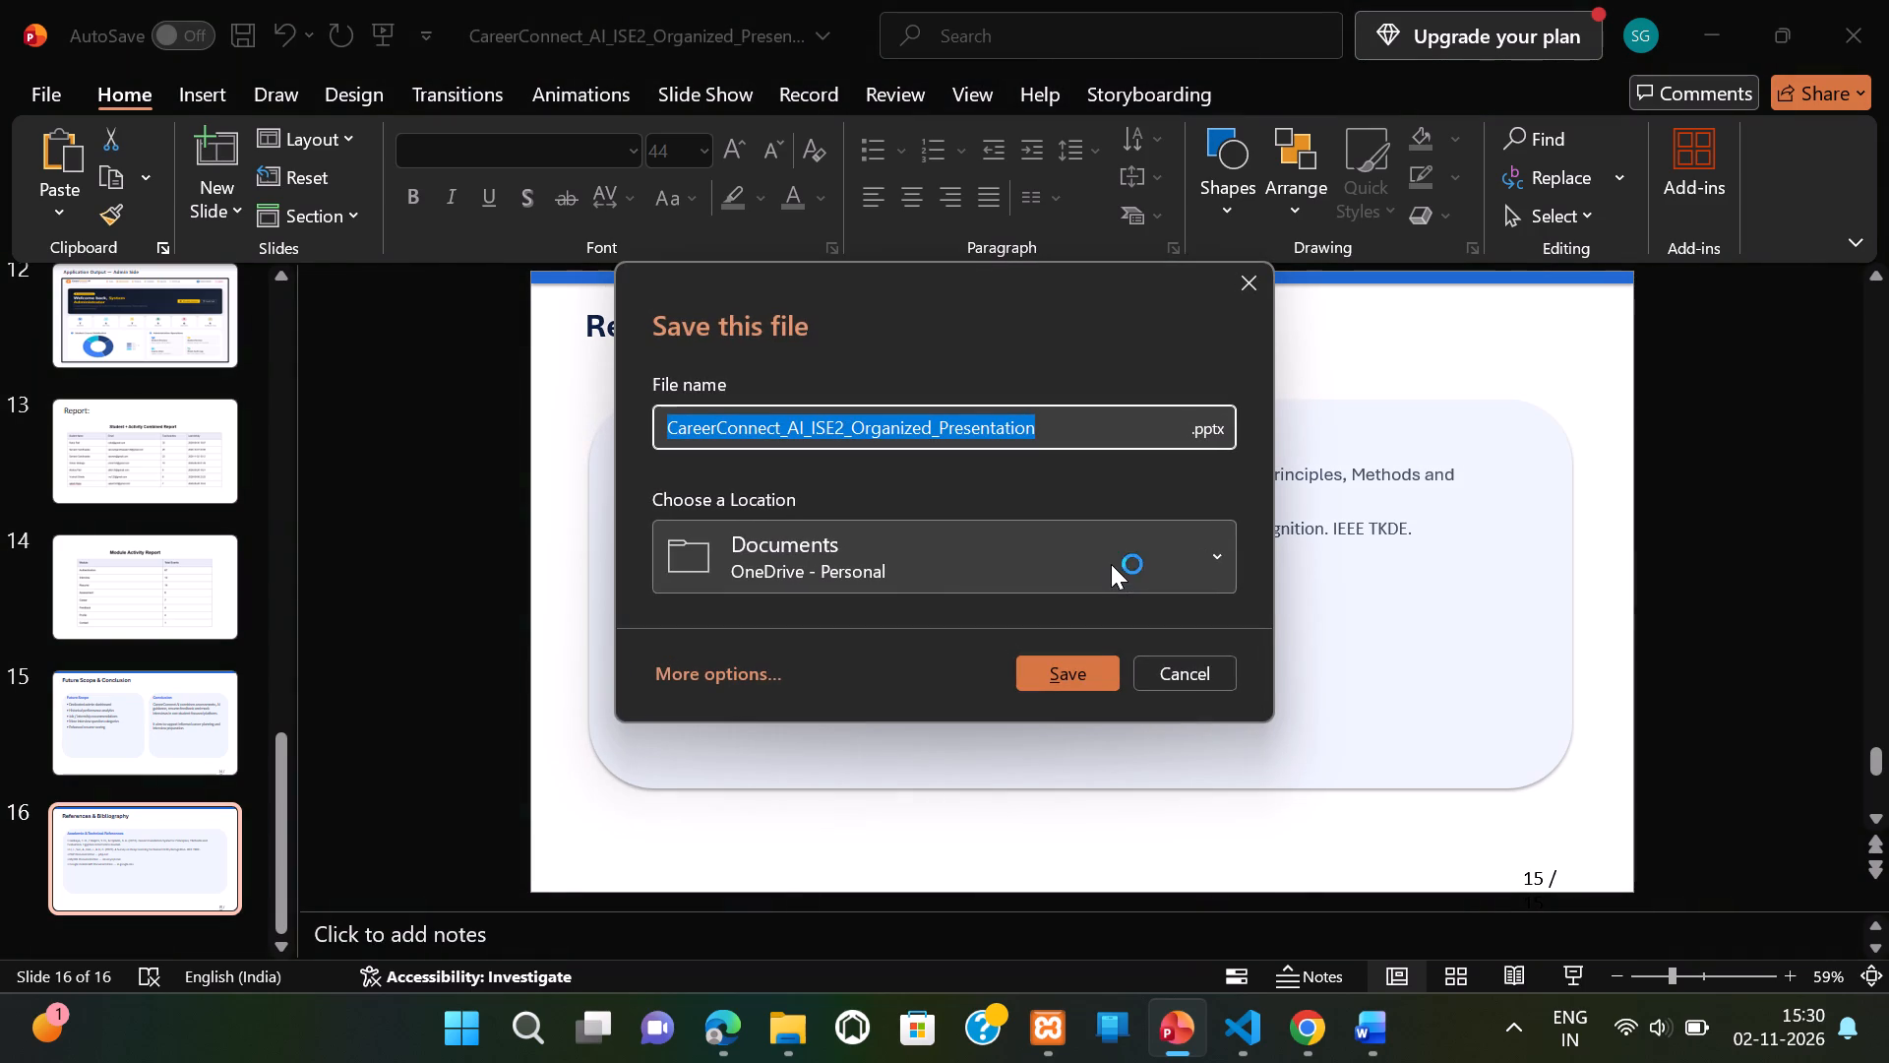
pyautogui.click(1092, 664)
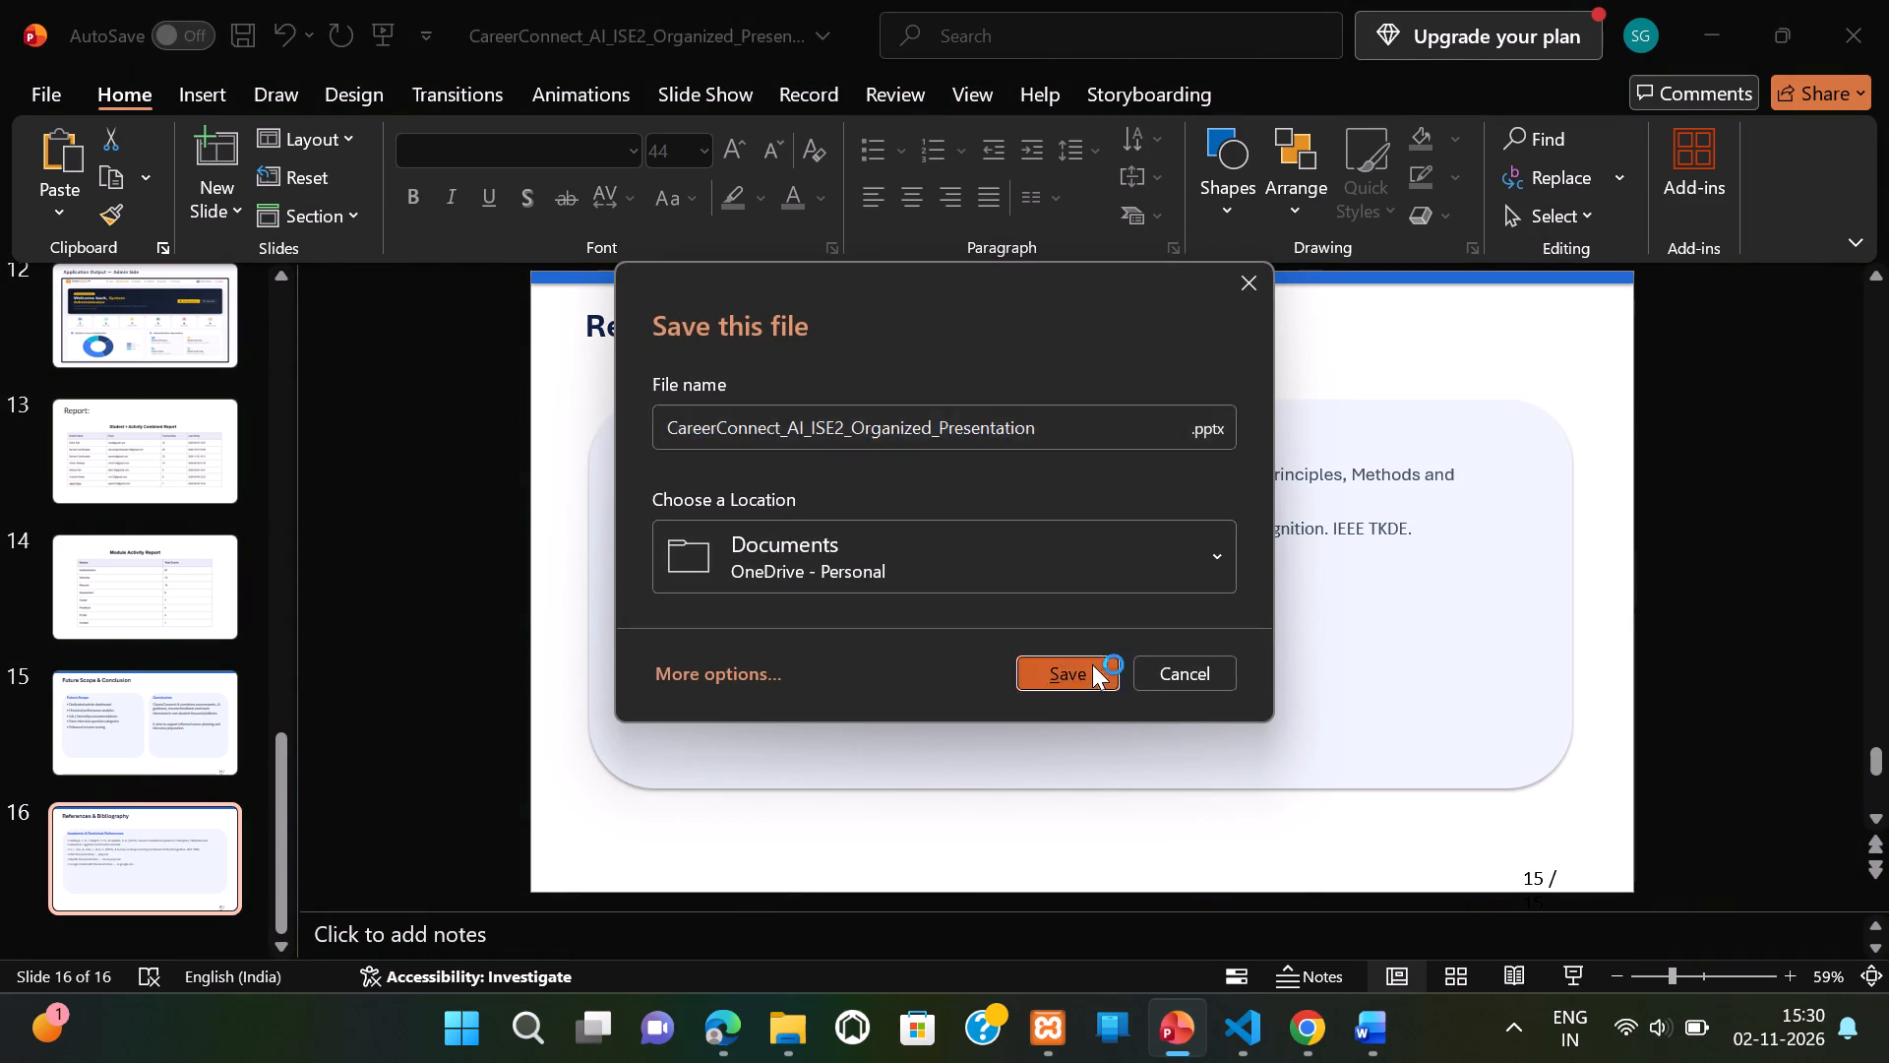
pyautogui.hotkey('ctrl', 's')
pyautogui.hotkey('ctrl', 's')
pyautogui.hotkey('ctrl', 's')
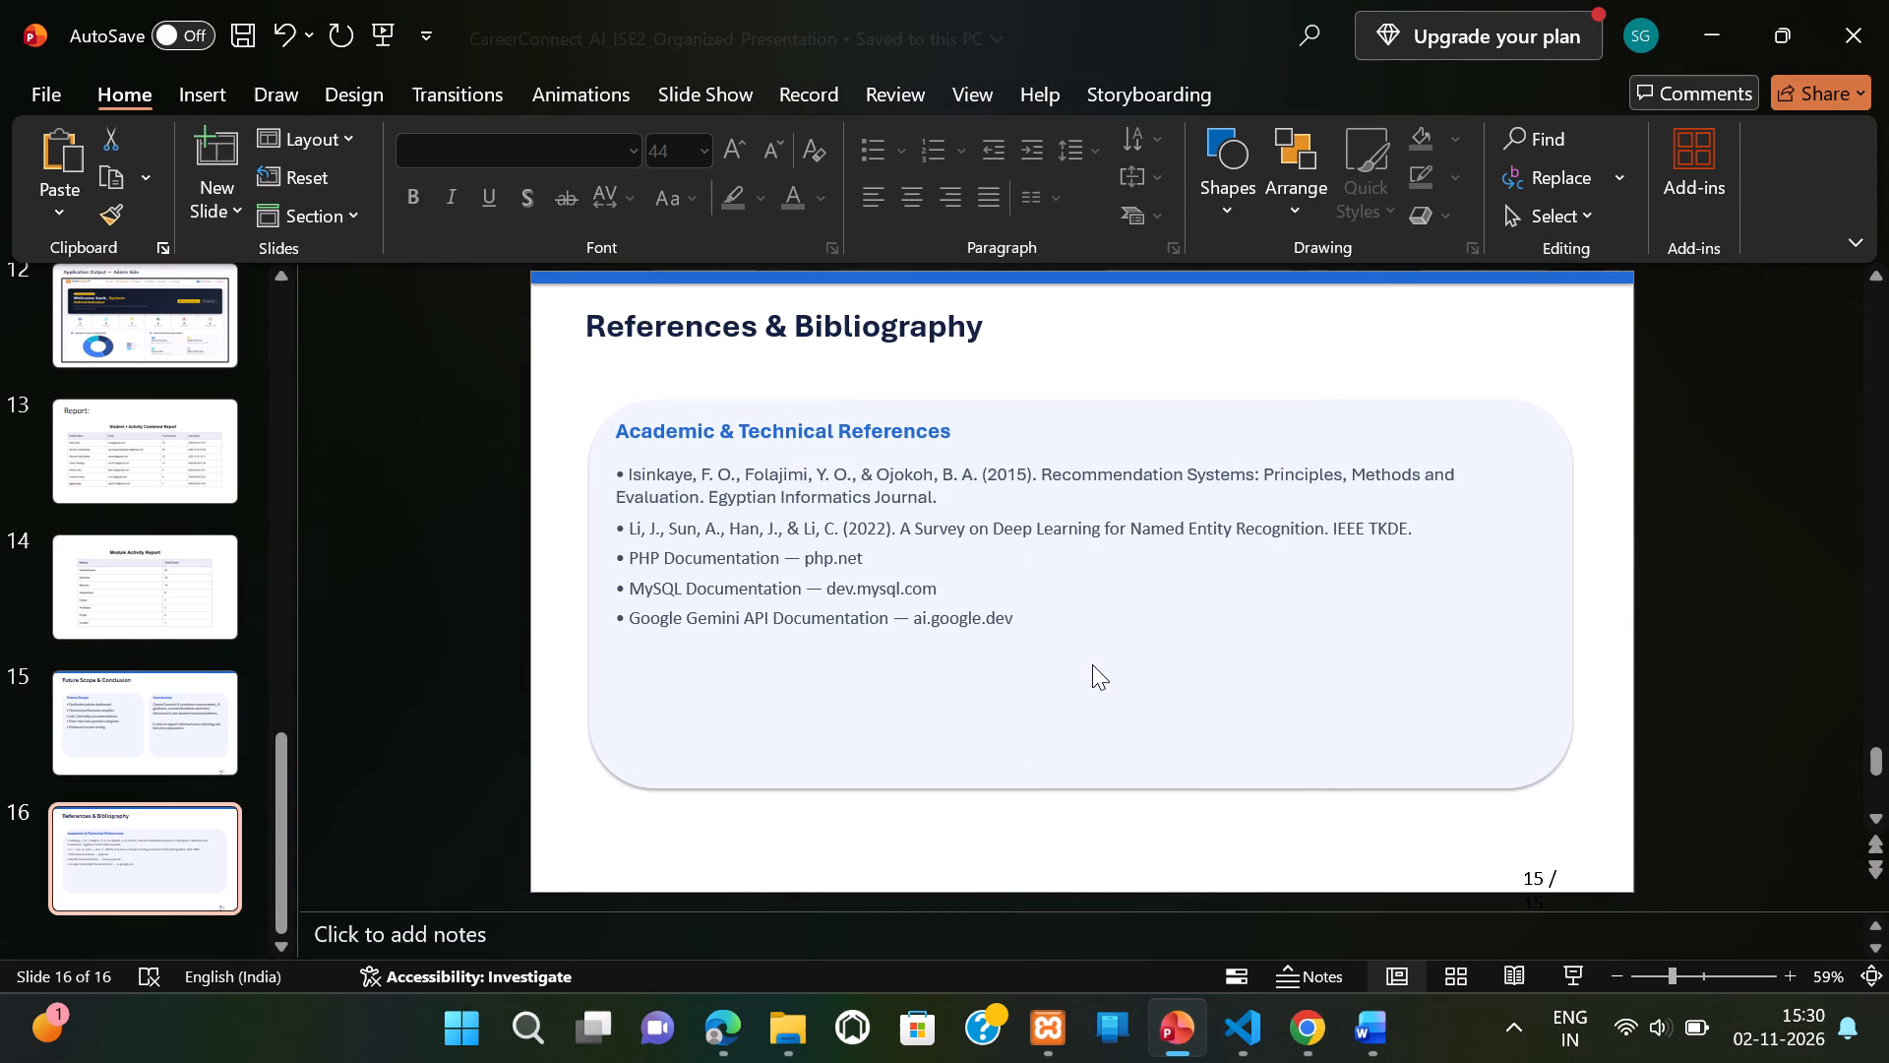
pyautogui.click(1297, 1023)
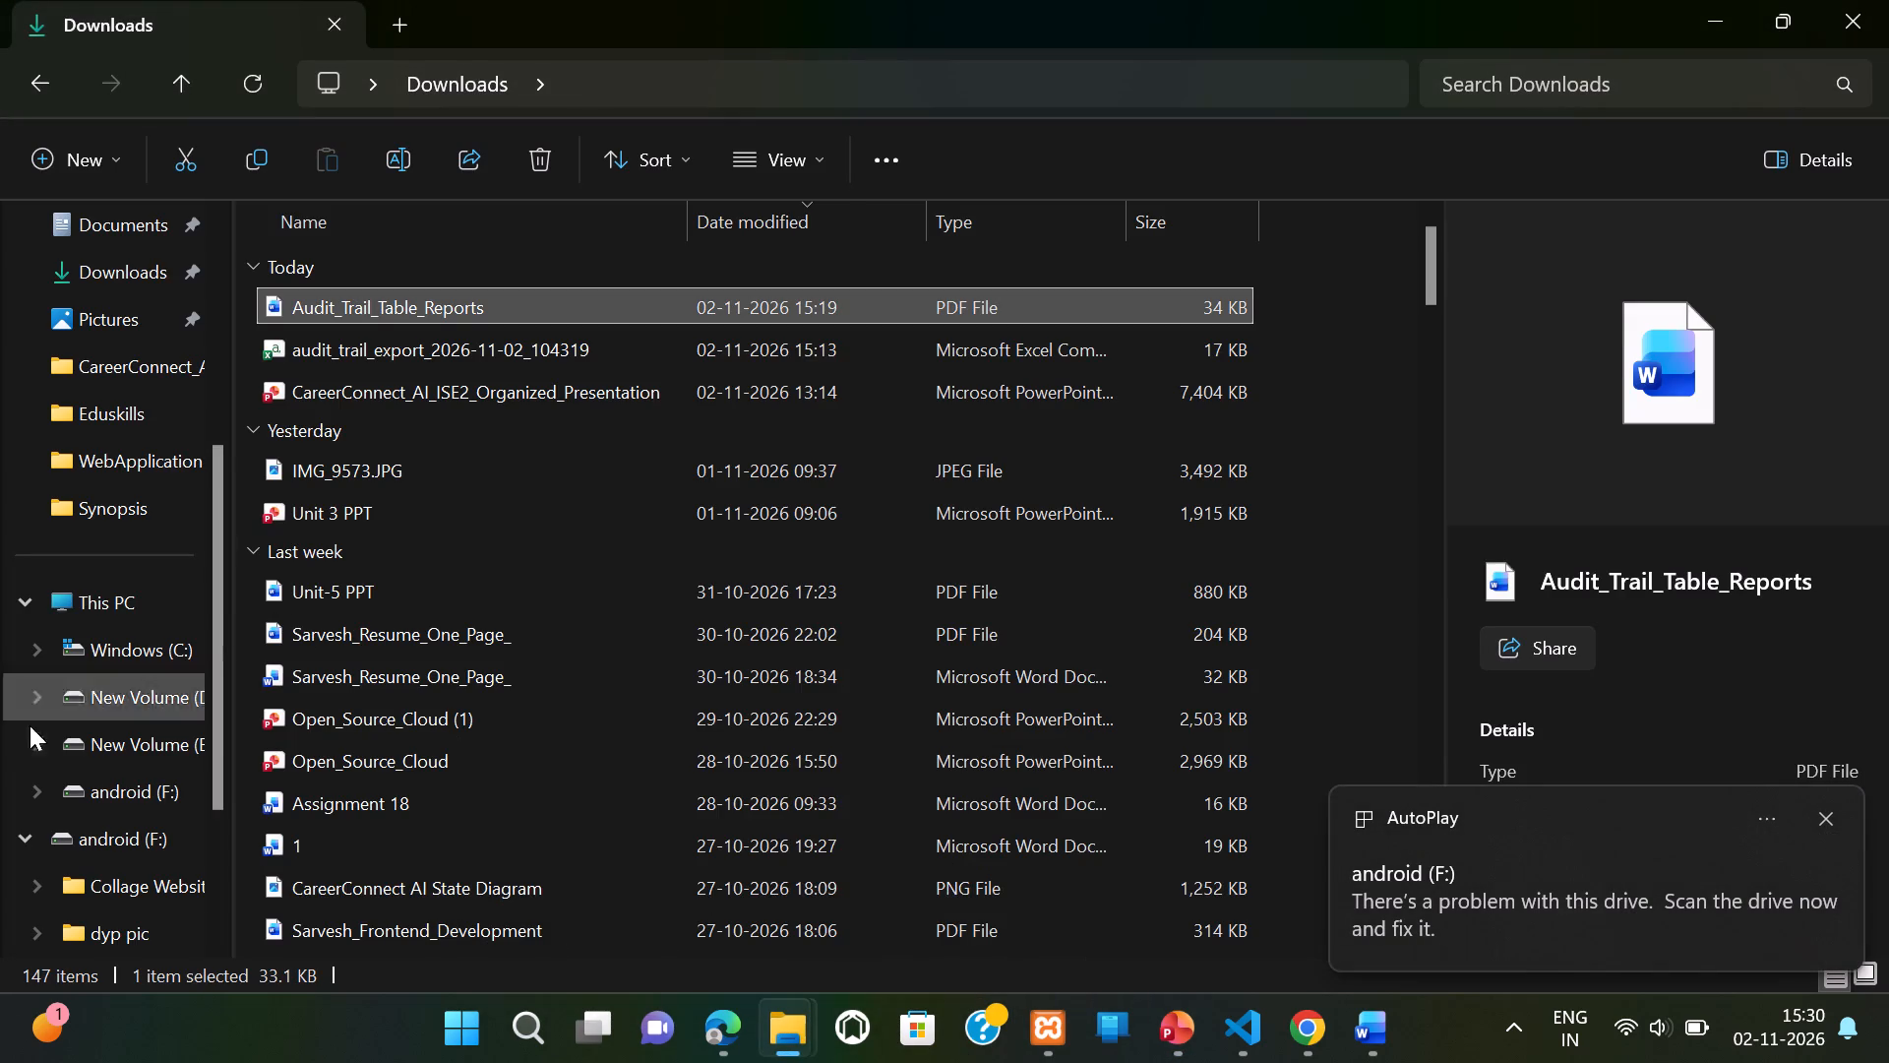
pyautogui.scroll(2, 445, 532)
pyautogui.click(539, 376)
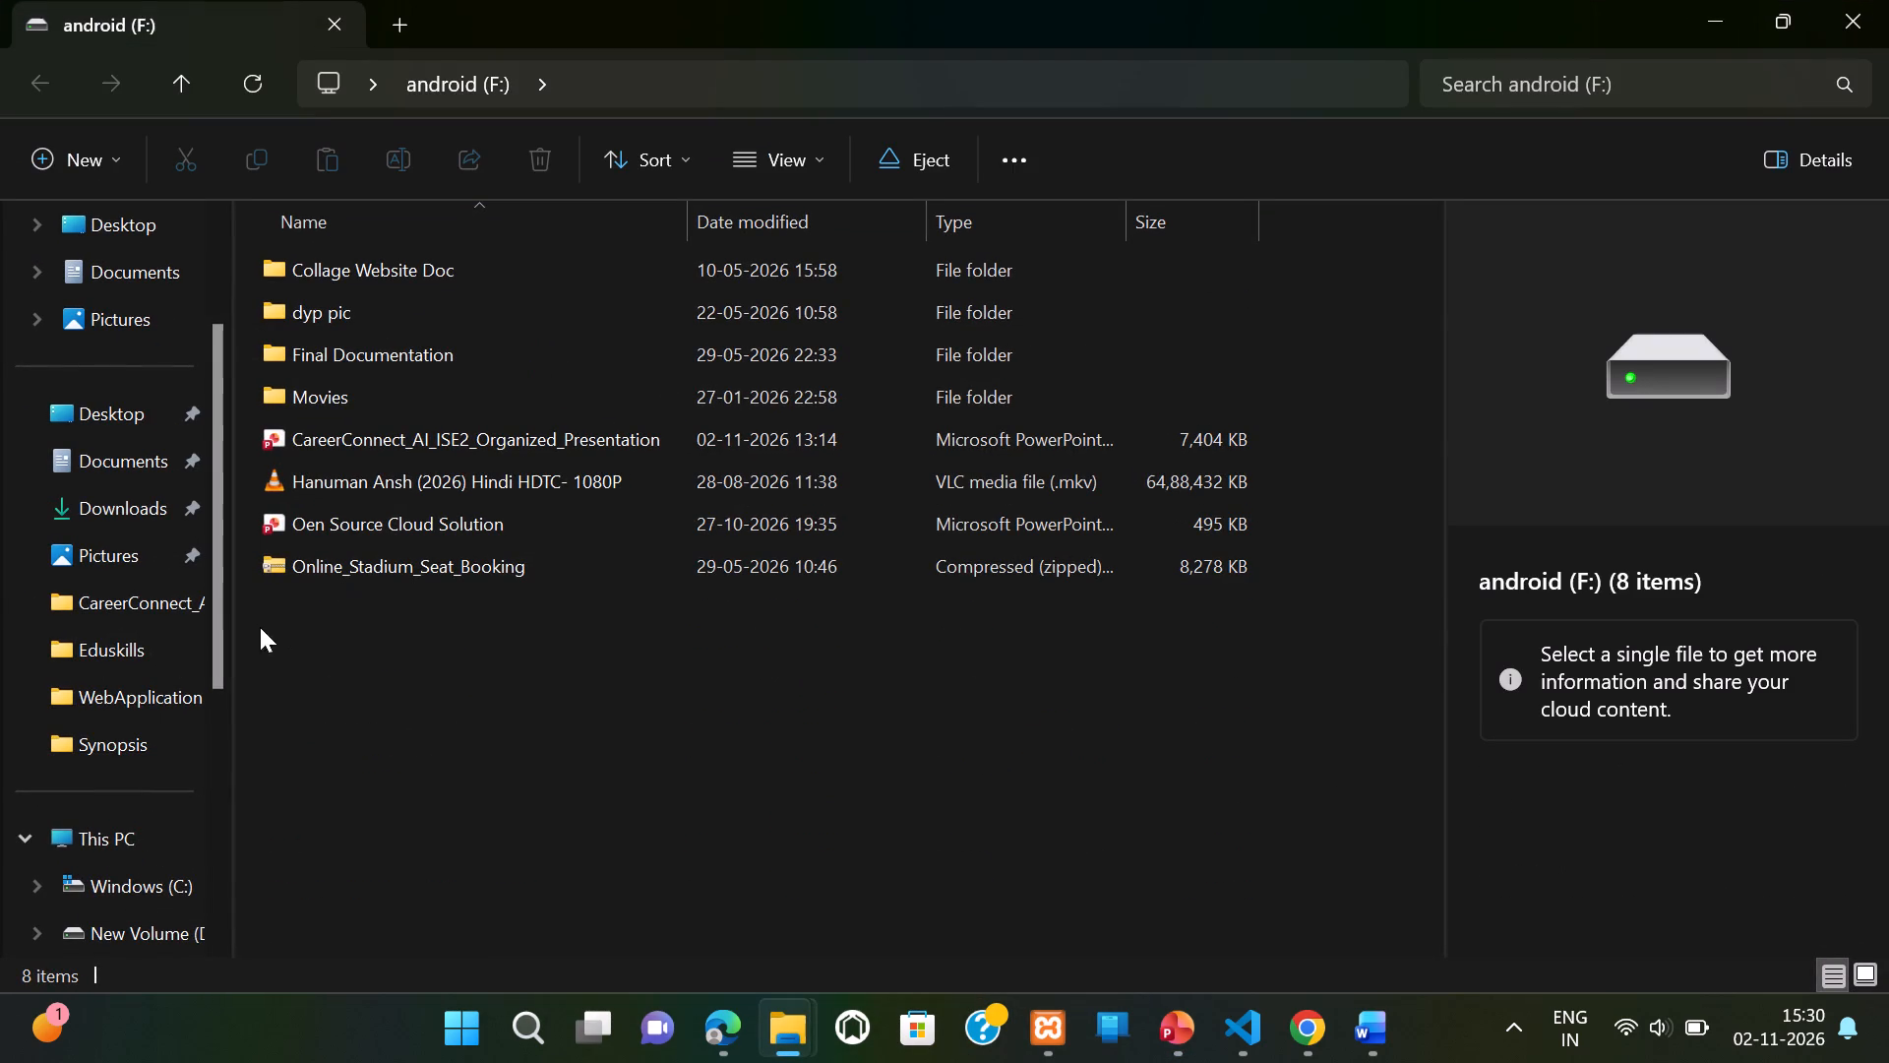
pyautogui.click(372, 416)
pyautogui.doubleClick(372, 439)
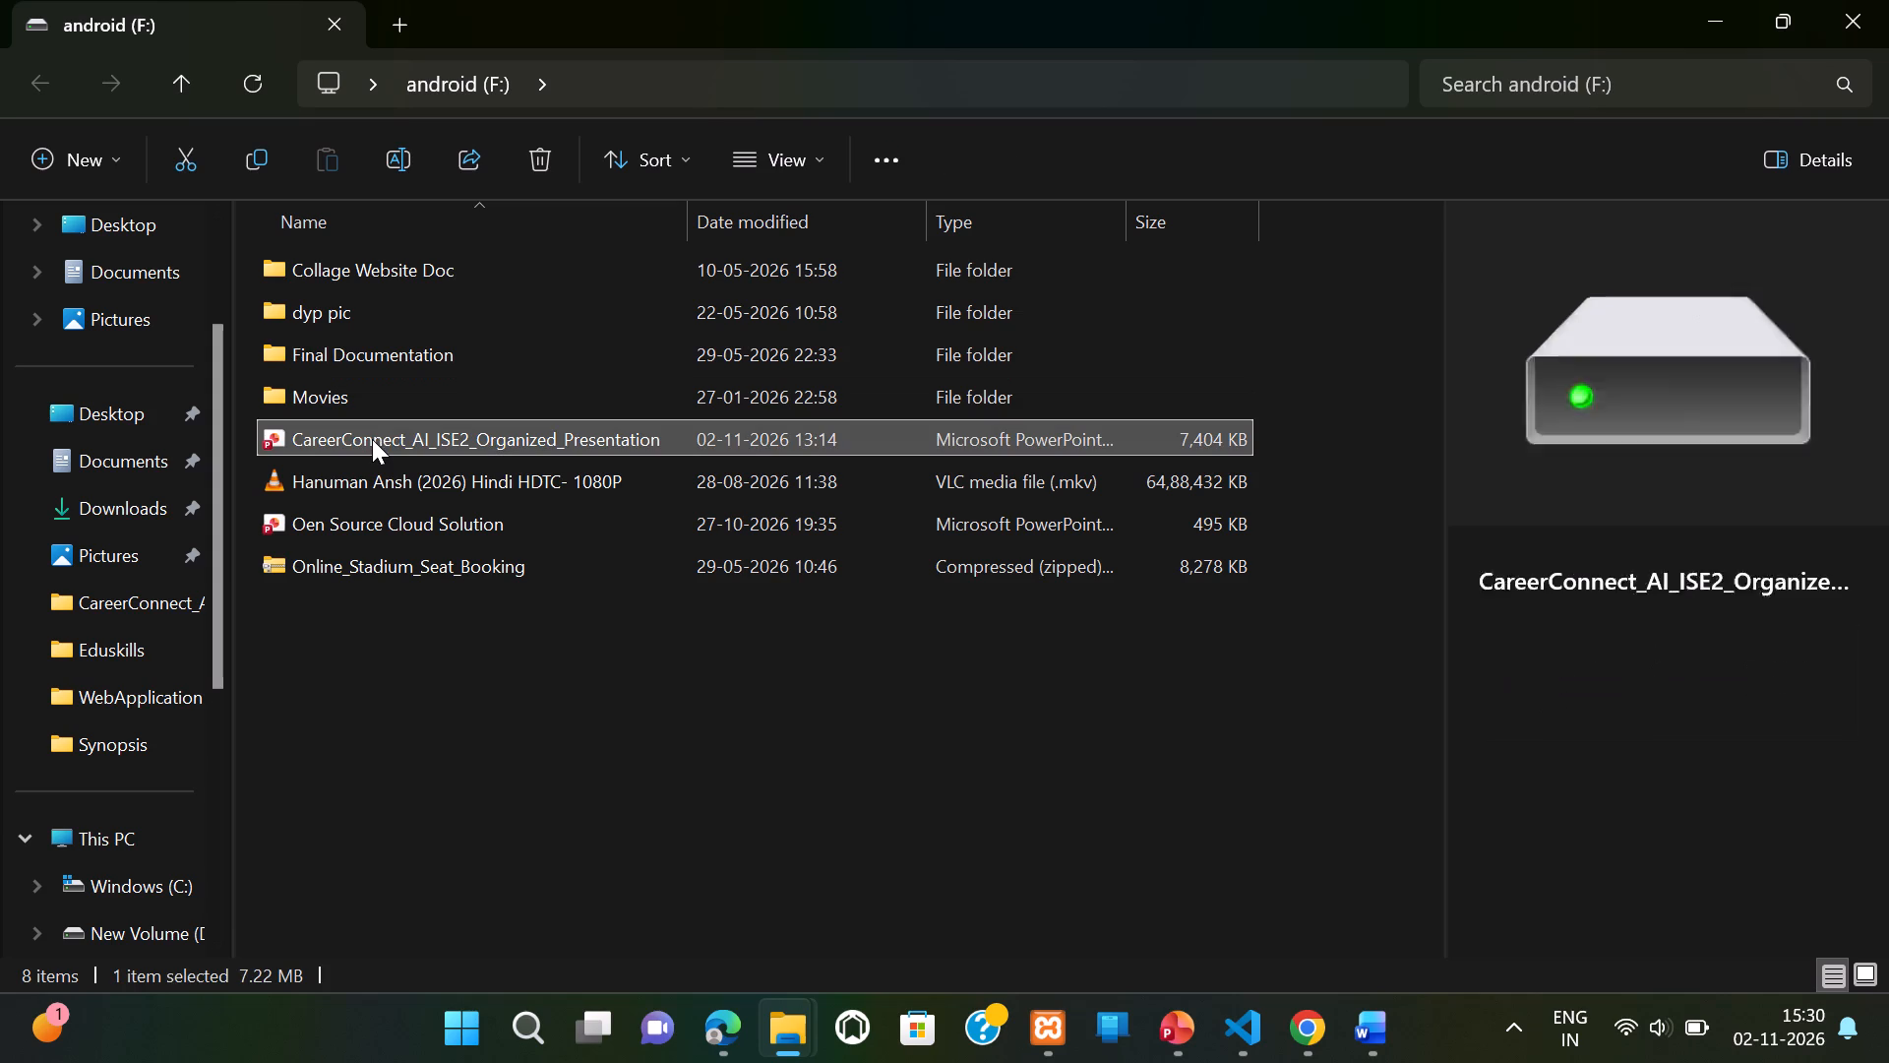
pyautogui.press('Delete')
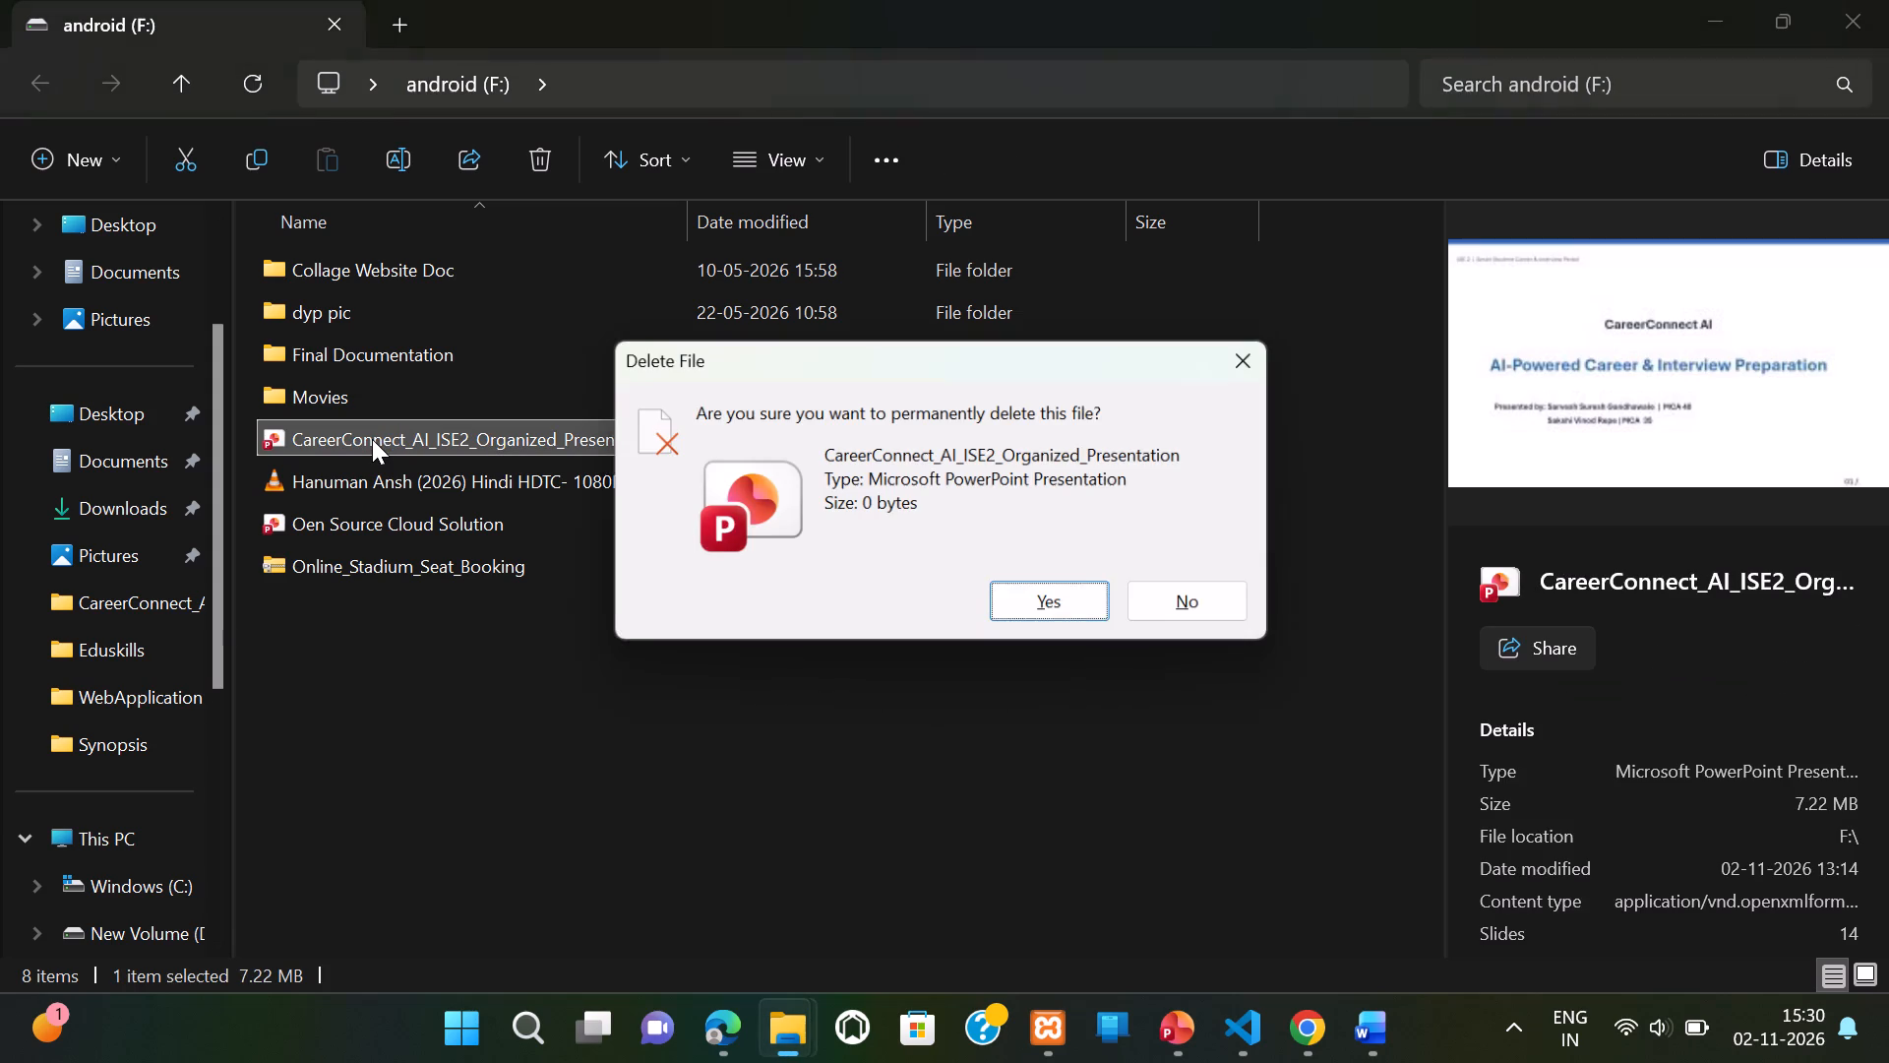
pyautogui.click(1046, 623)
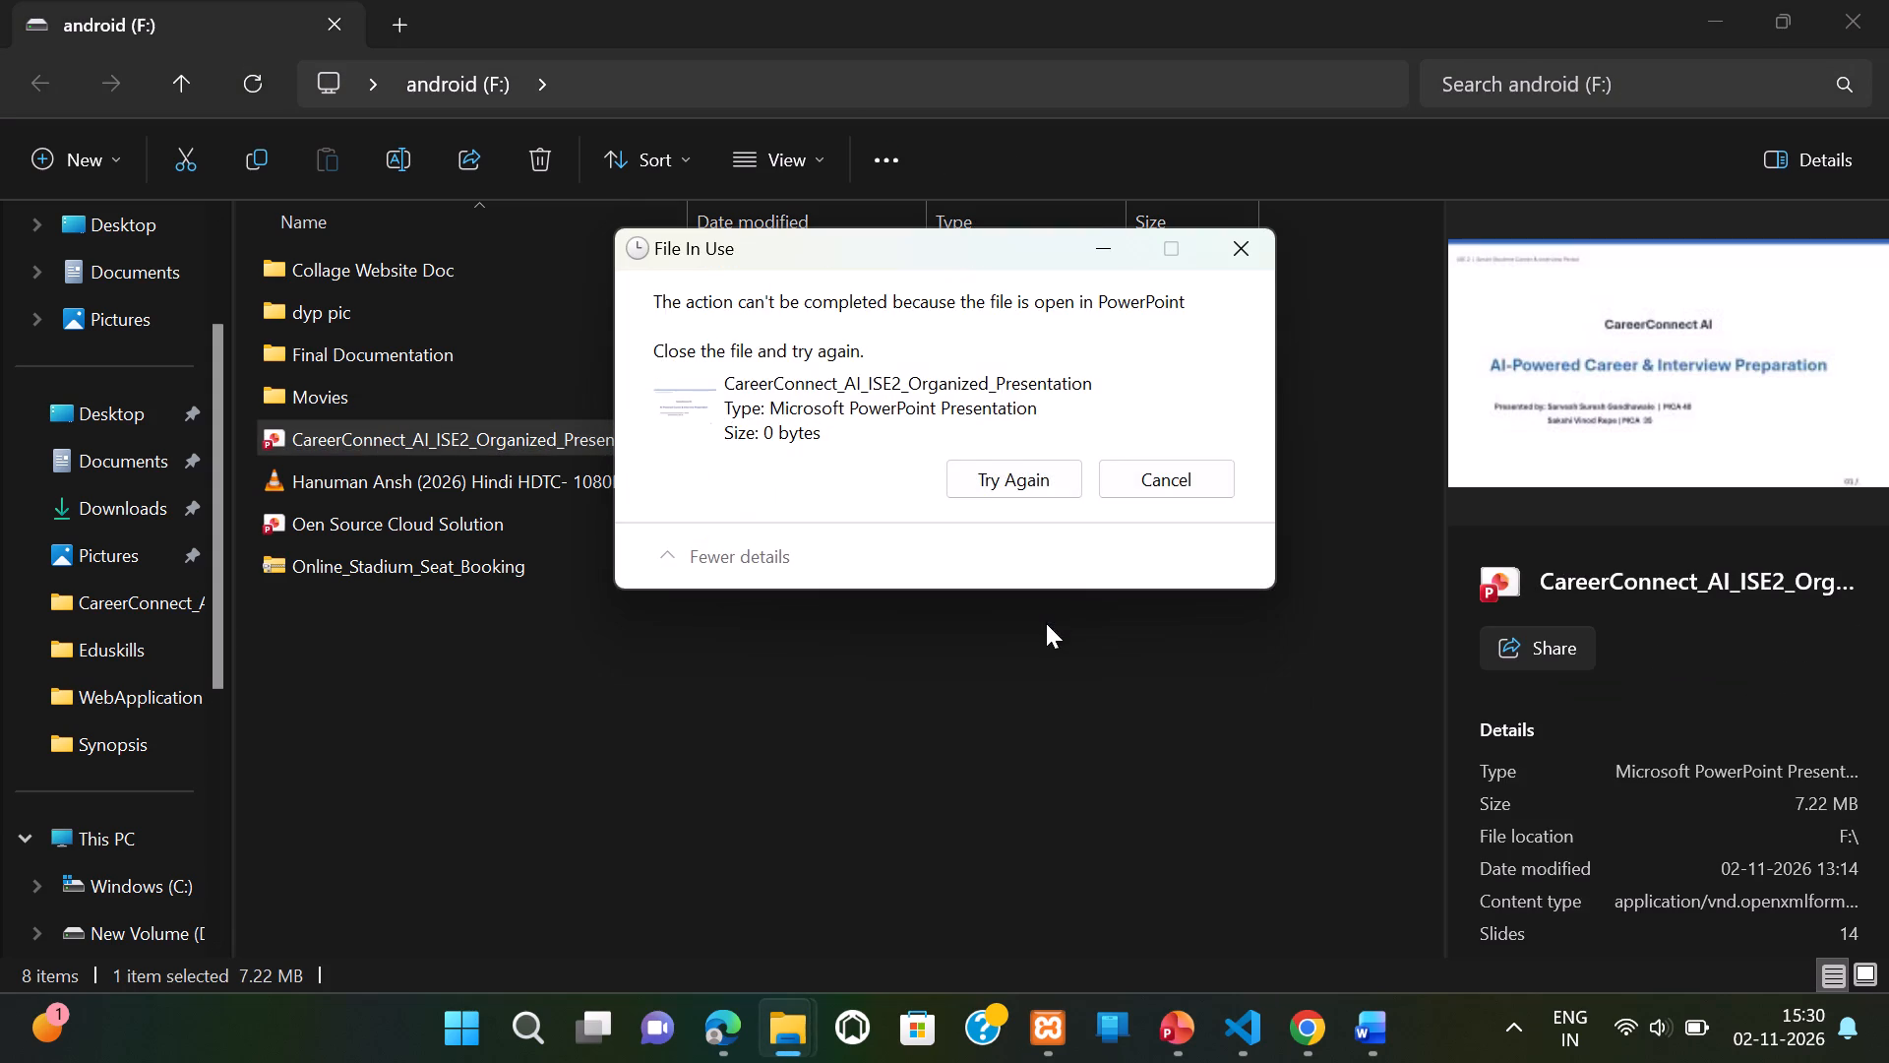
pyautogui.click(1035, 487)
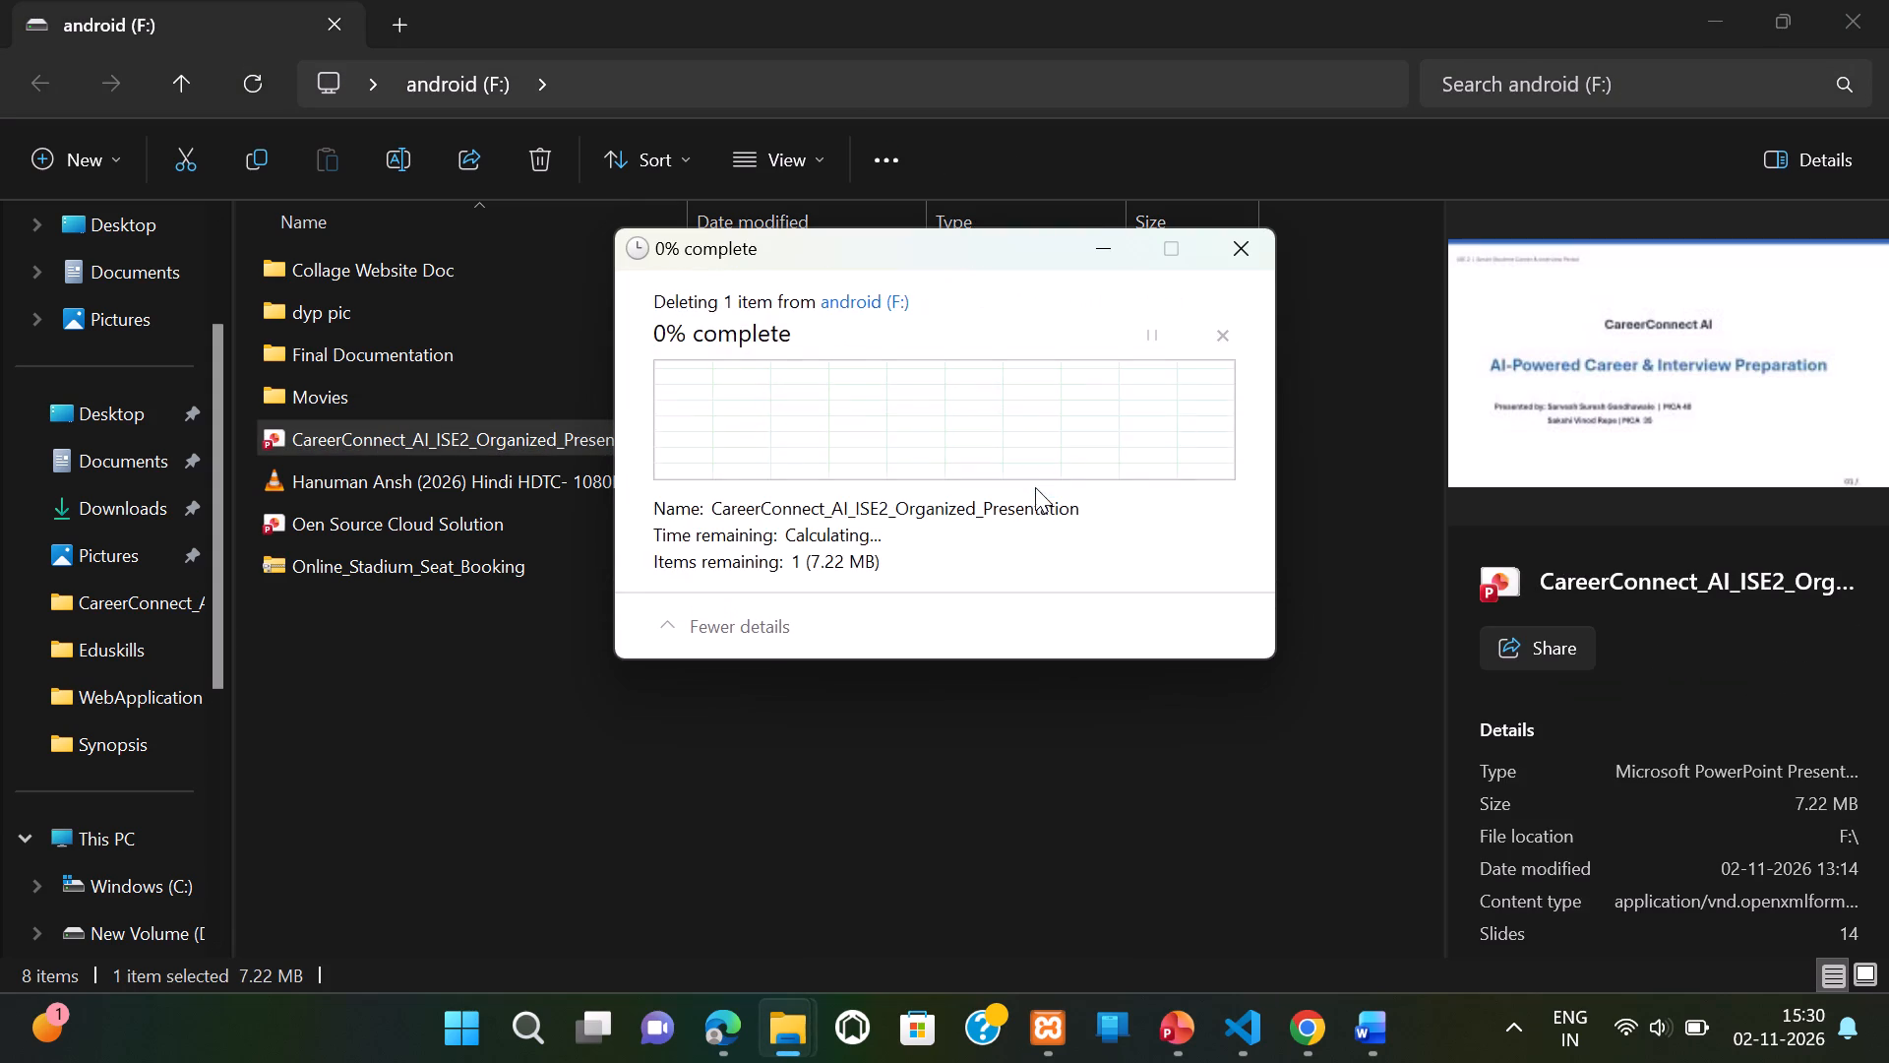
# Switch to PowerPoint and close the second presentation window, which shows the CareerConnect AI title slide.
pyautogui.click(1178, 1022)
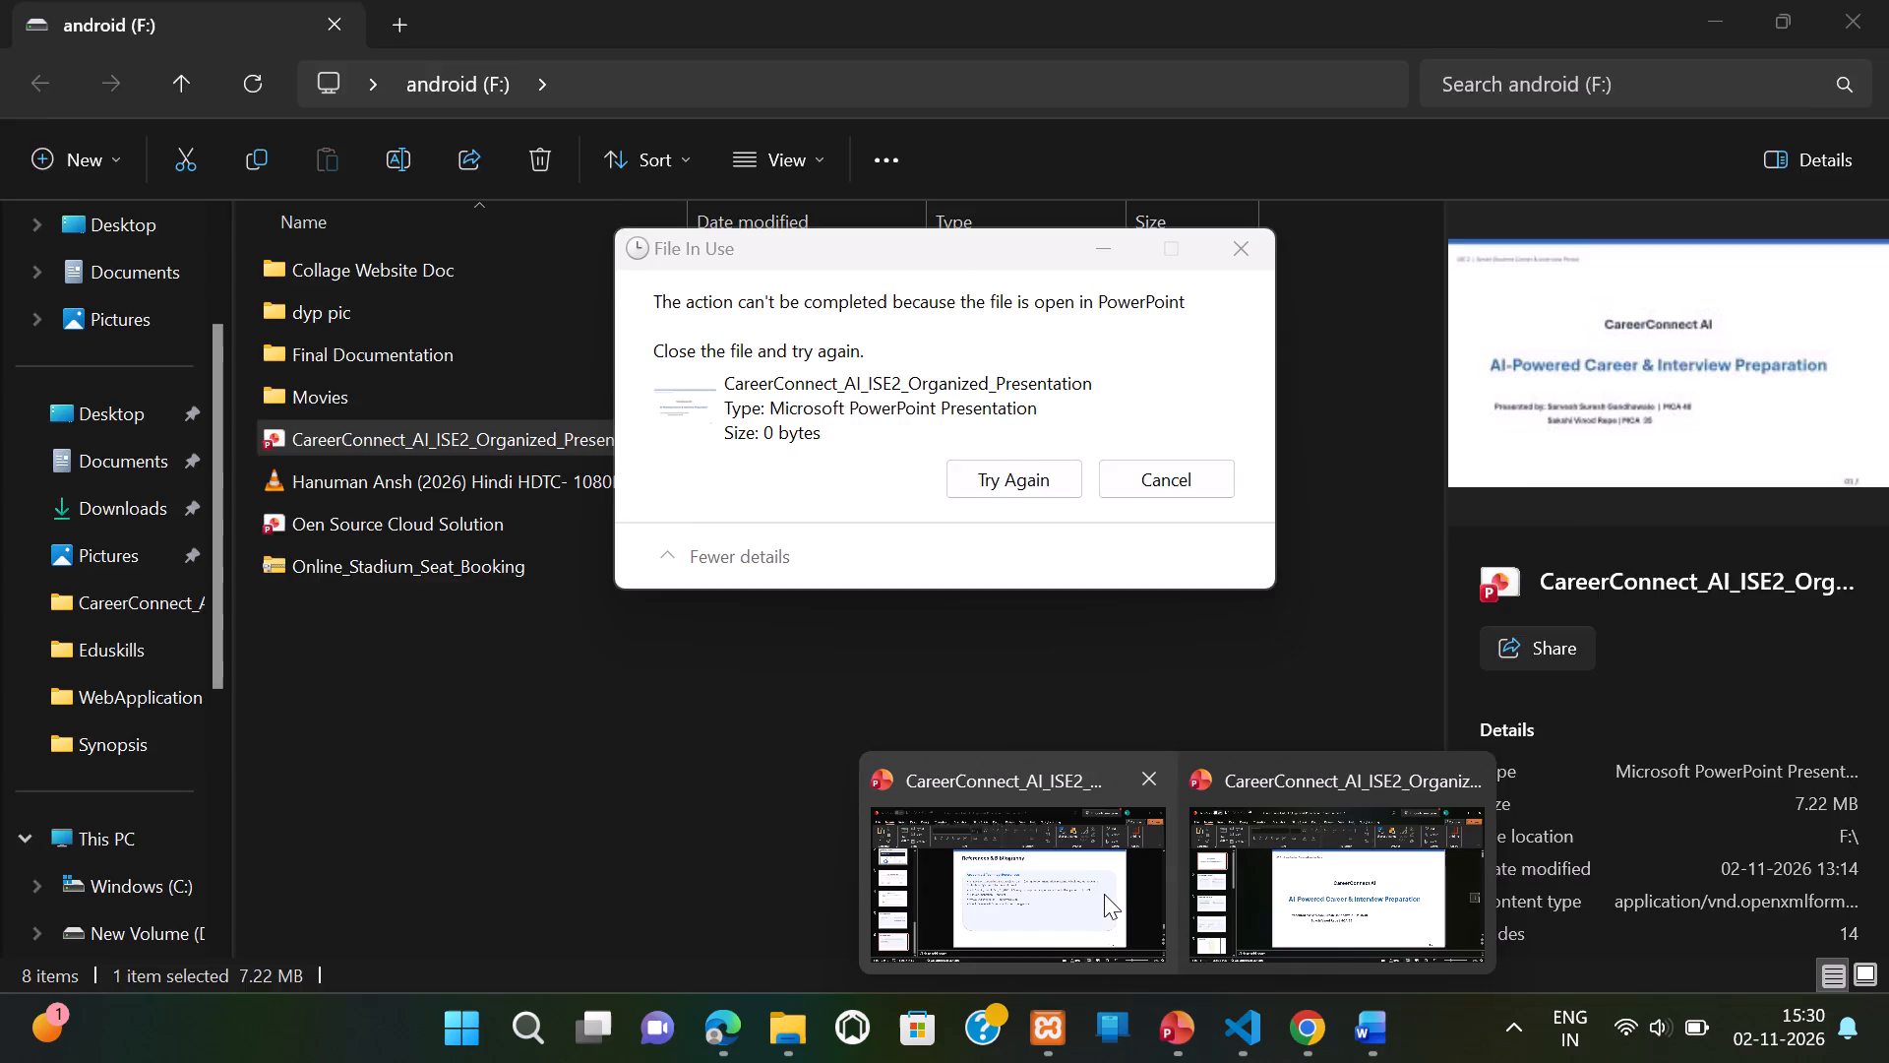
pyautogui.click(1104, 894)
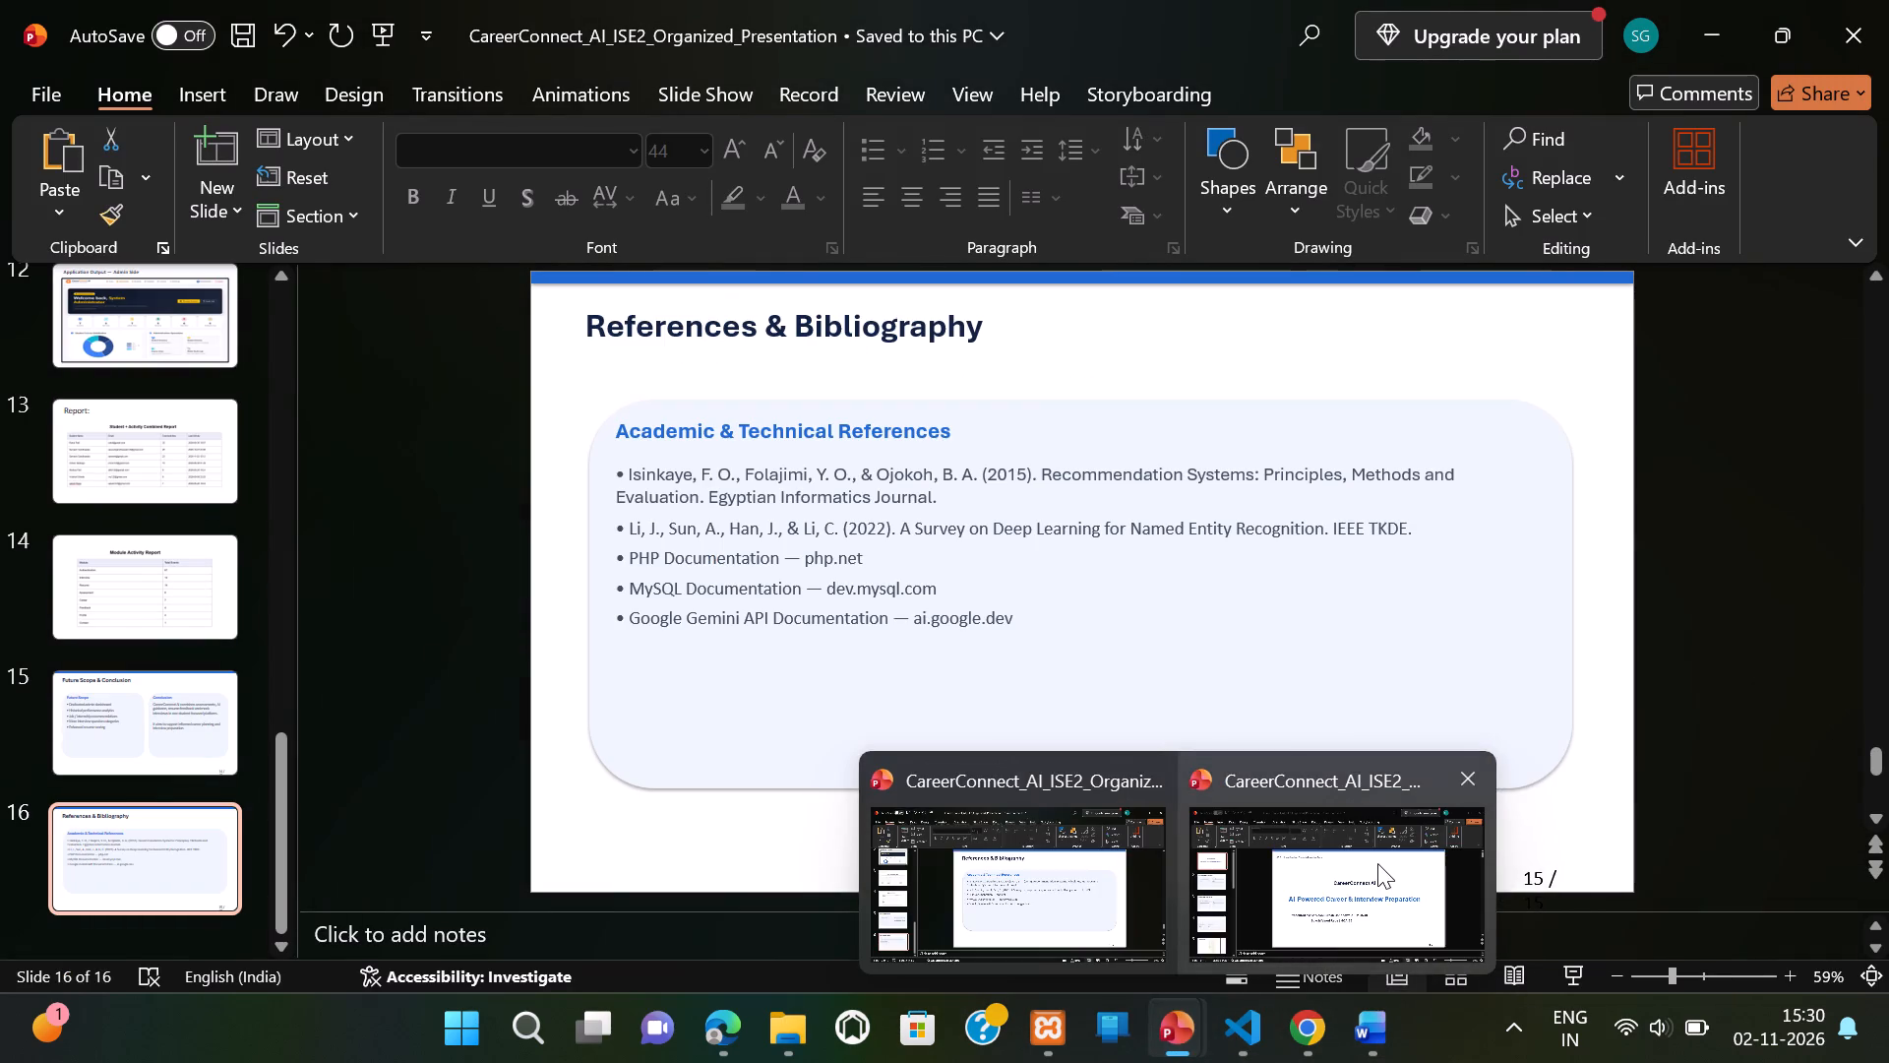
pyautogui.click(1377, 863)
pyautogui.click(1888, 0)
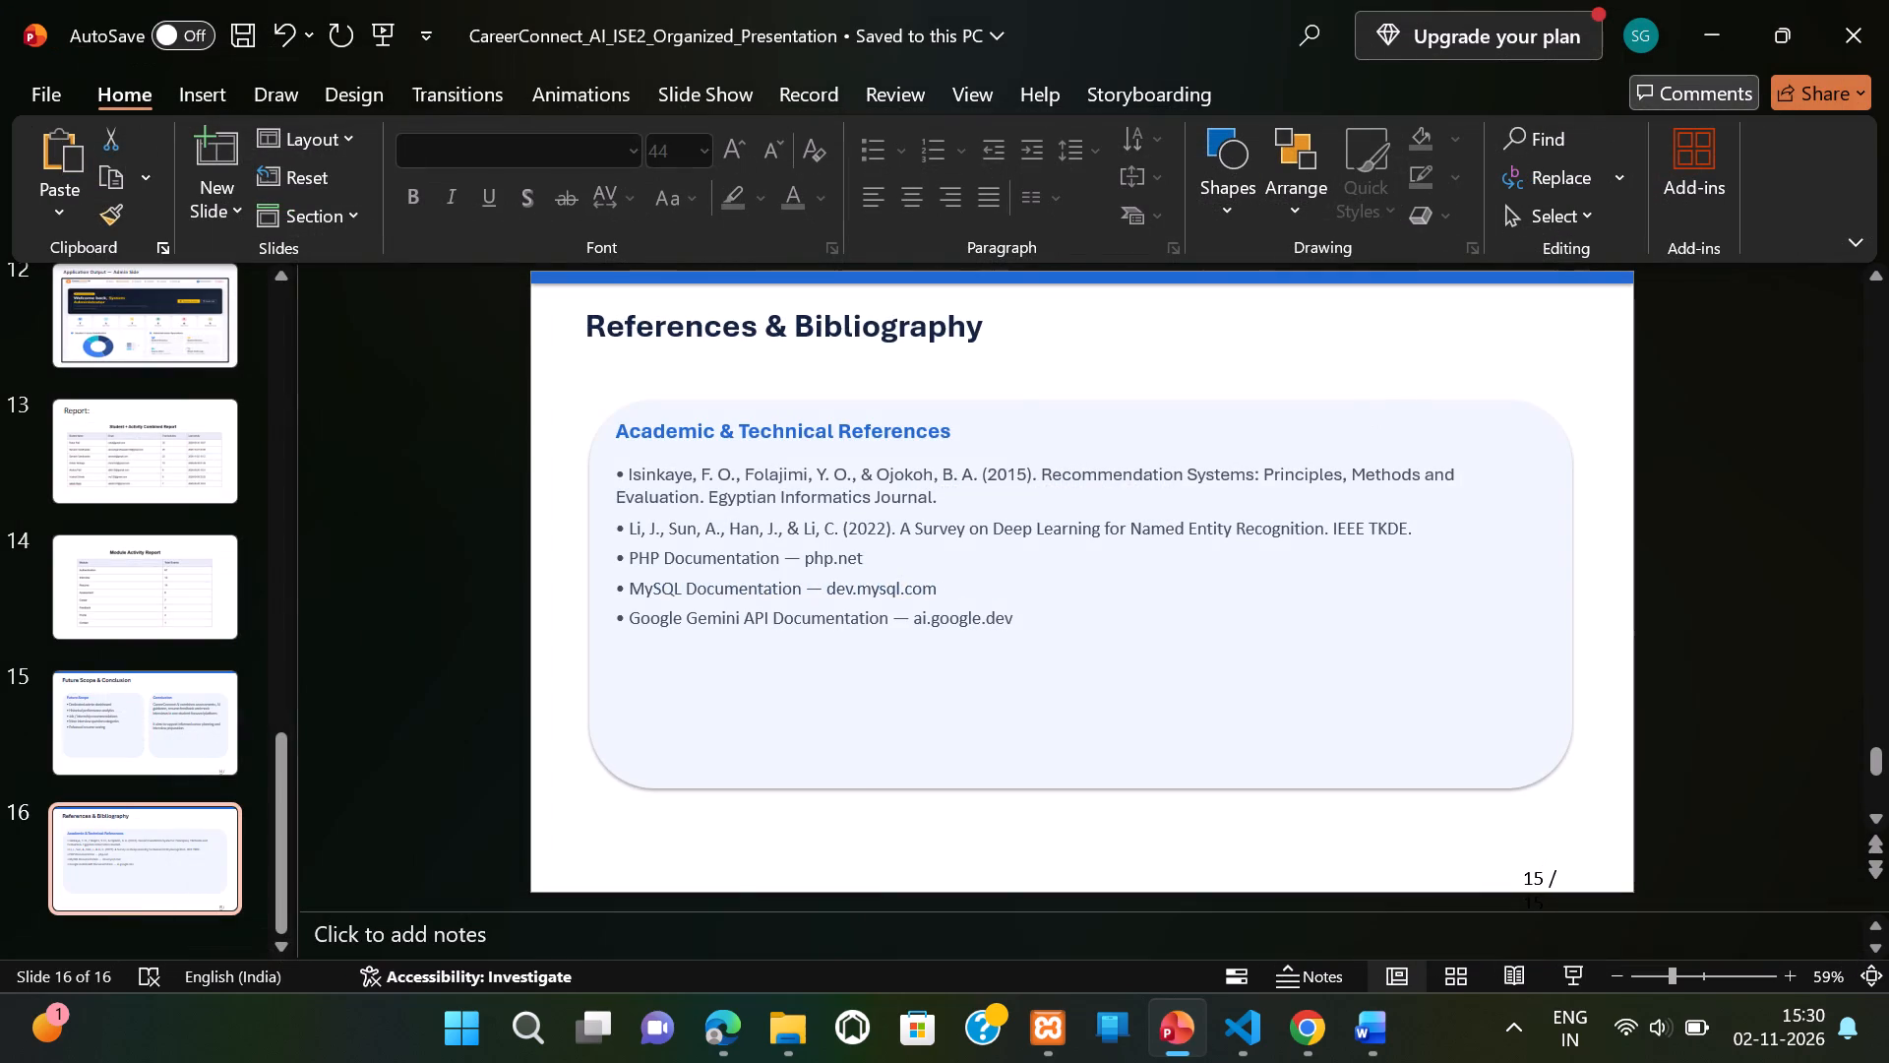
# Save the 16-slide presentation under the shorter name CareerConnect_AI_ISE2 on the android (F:) drive.
pyautogui.click(963, 57)
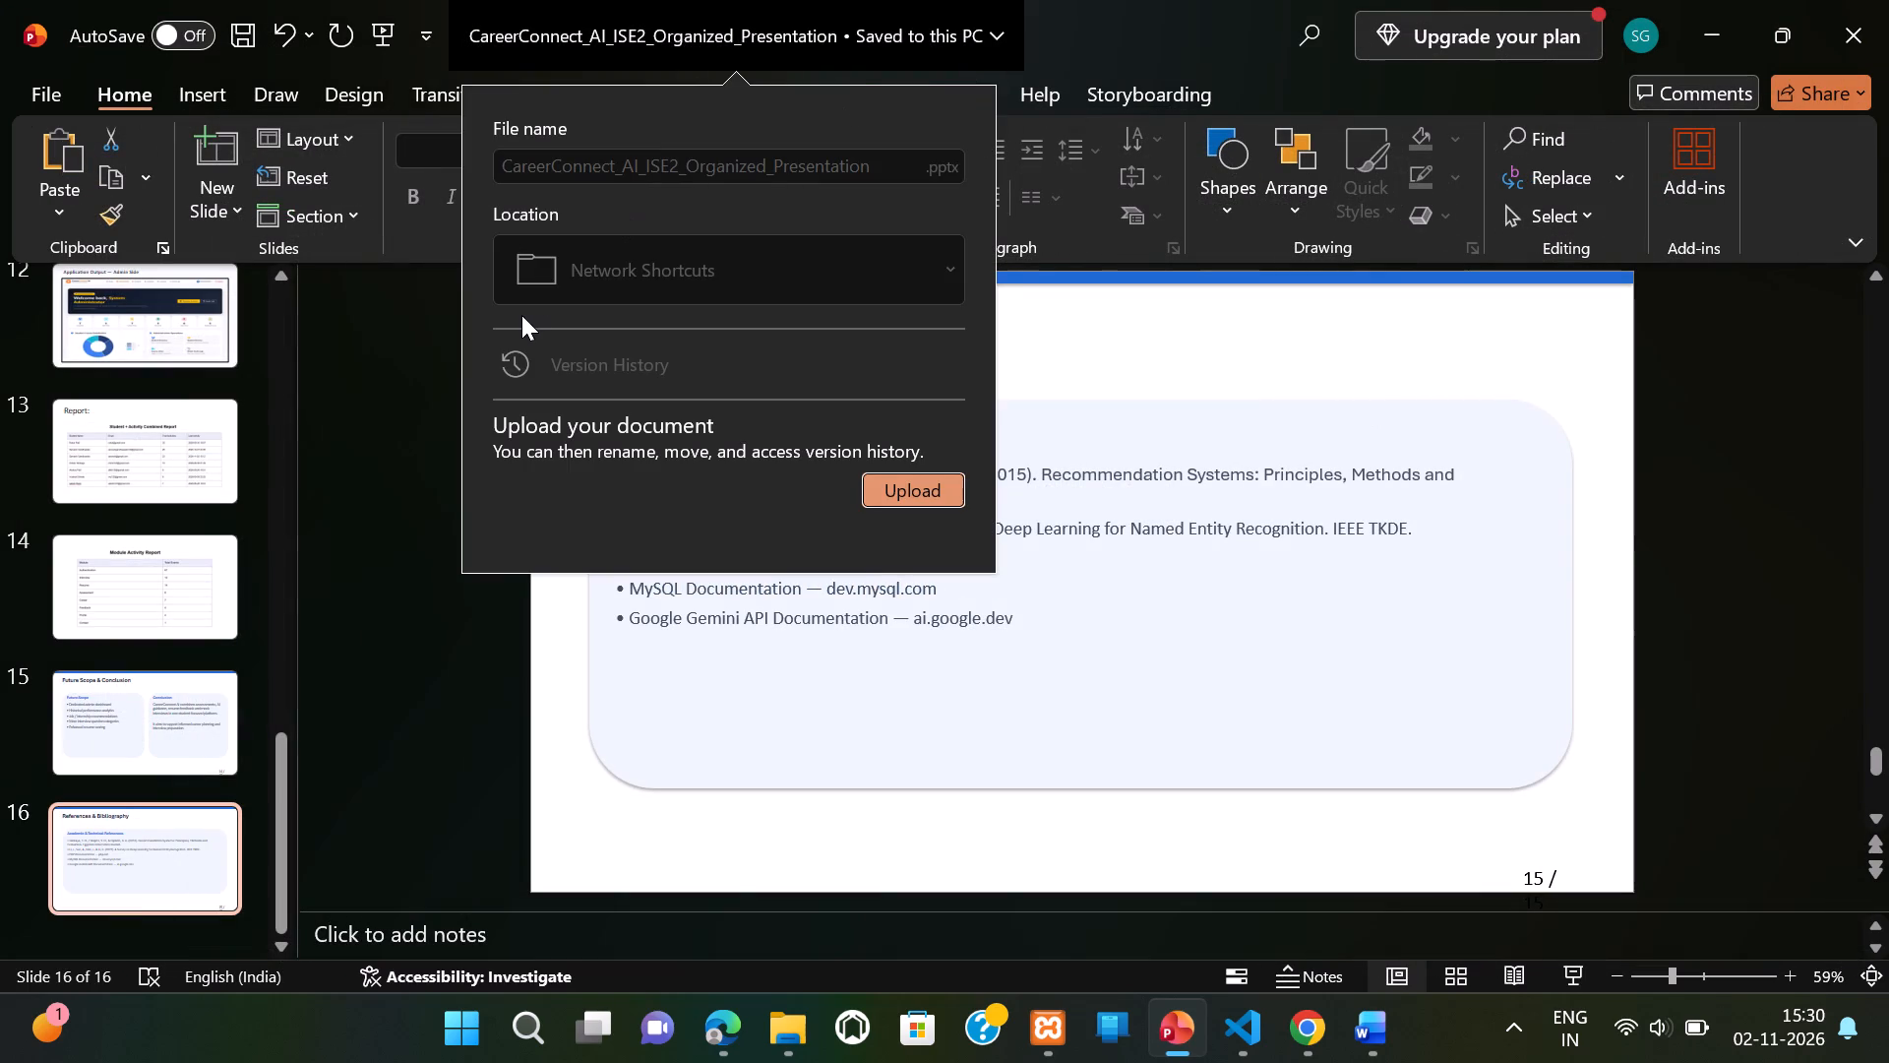
pyautogui.click(431, 378)
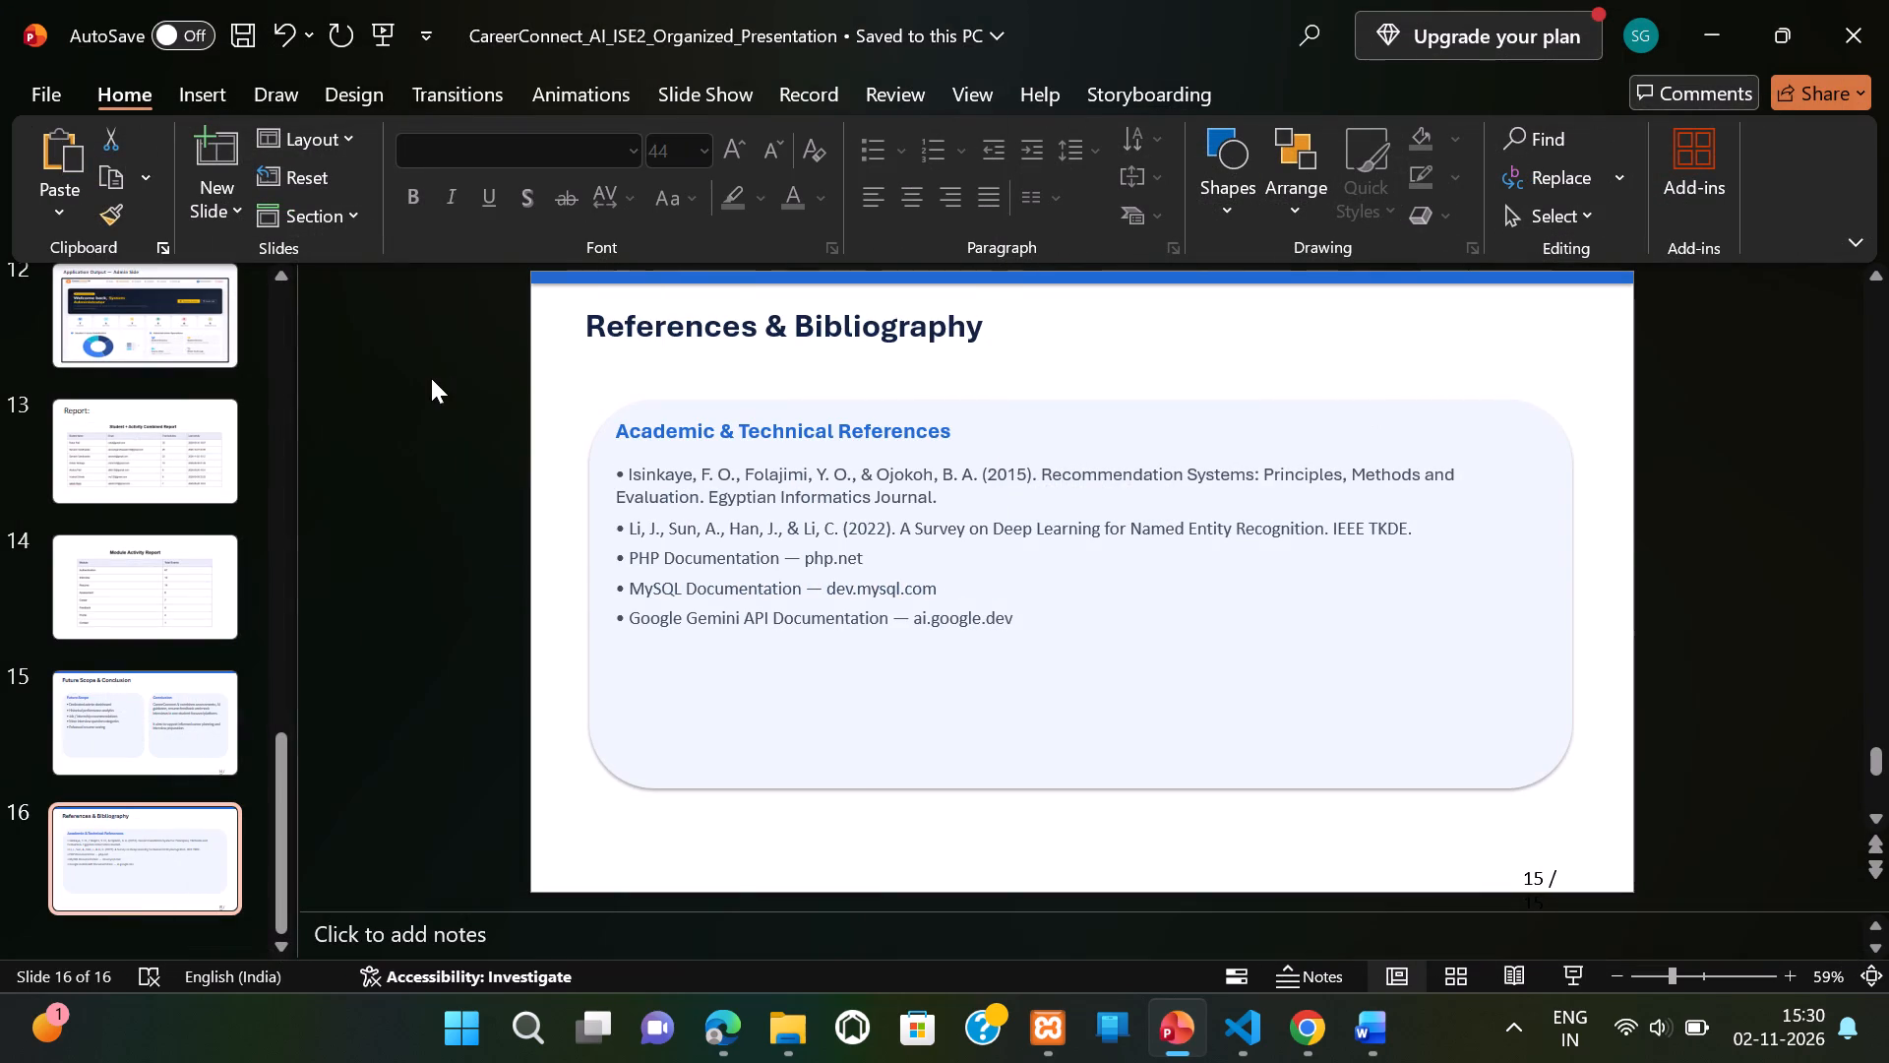
pyautogui.click(49, 107)
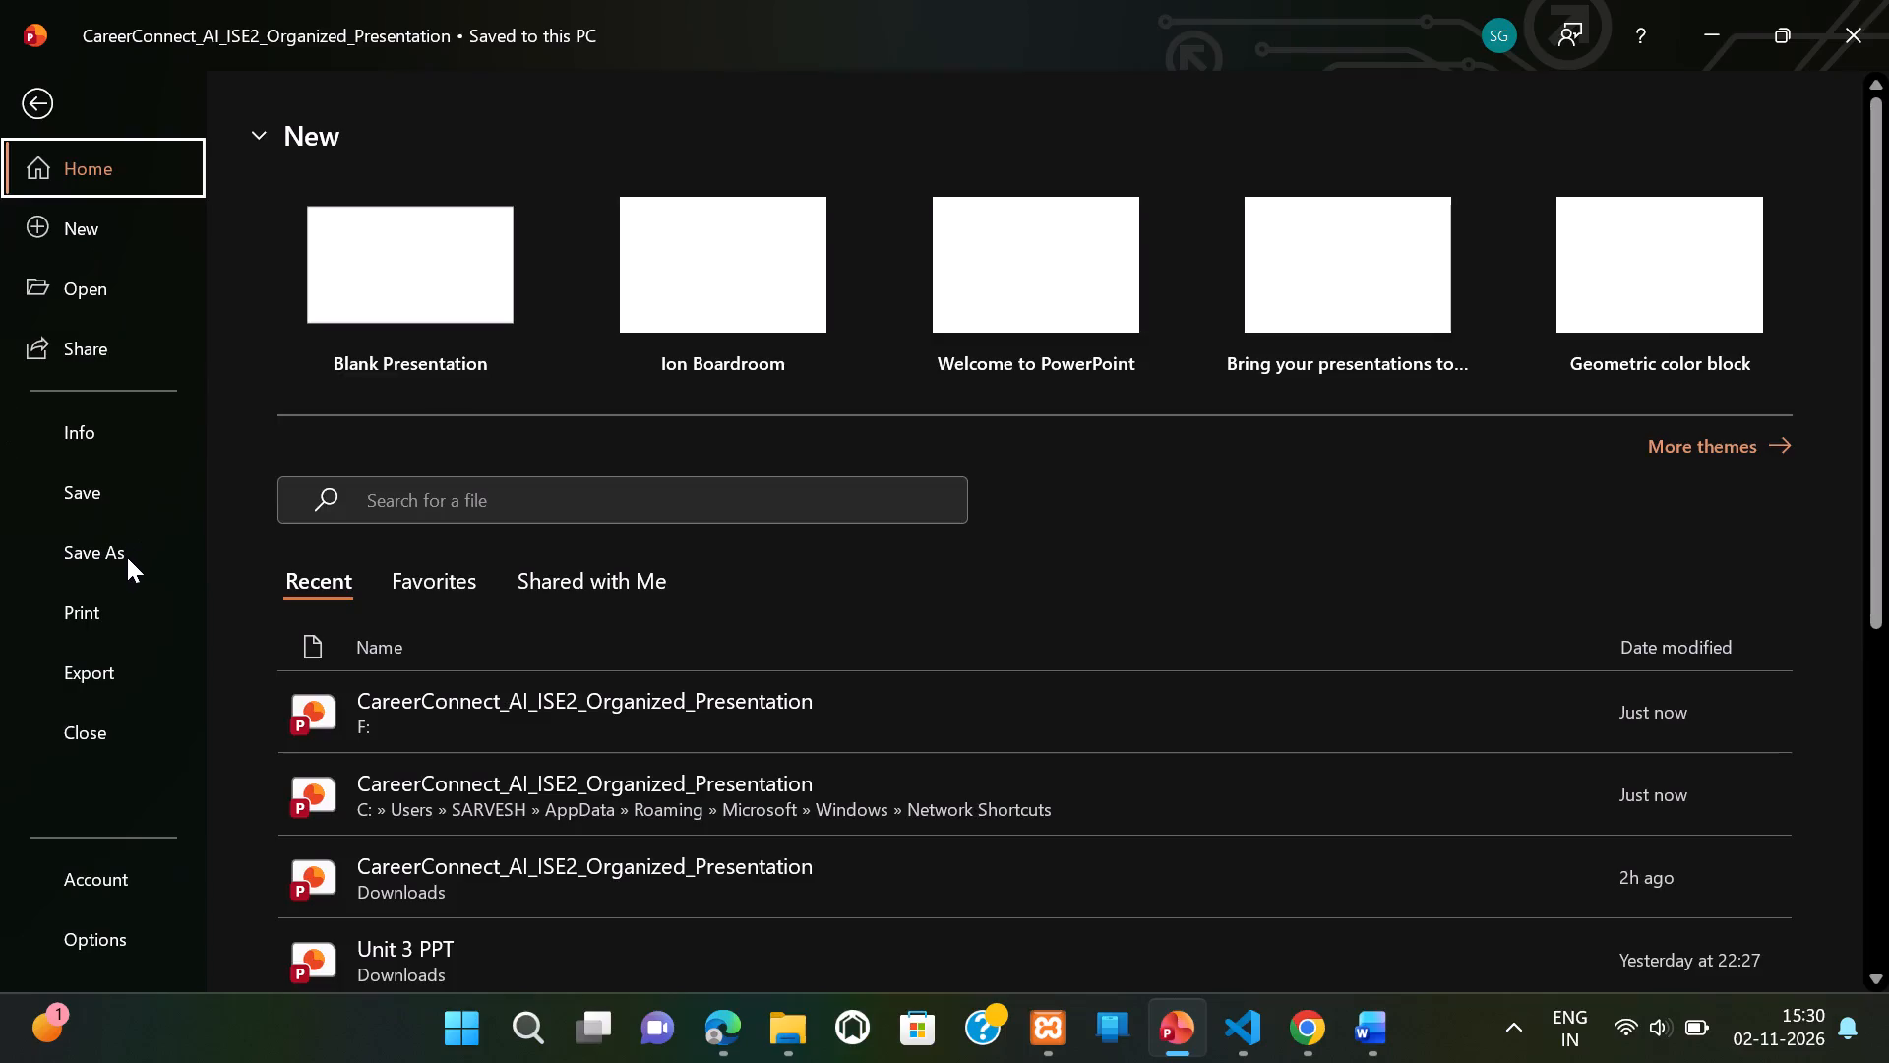
pyautogui.click(124, 557)
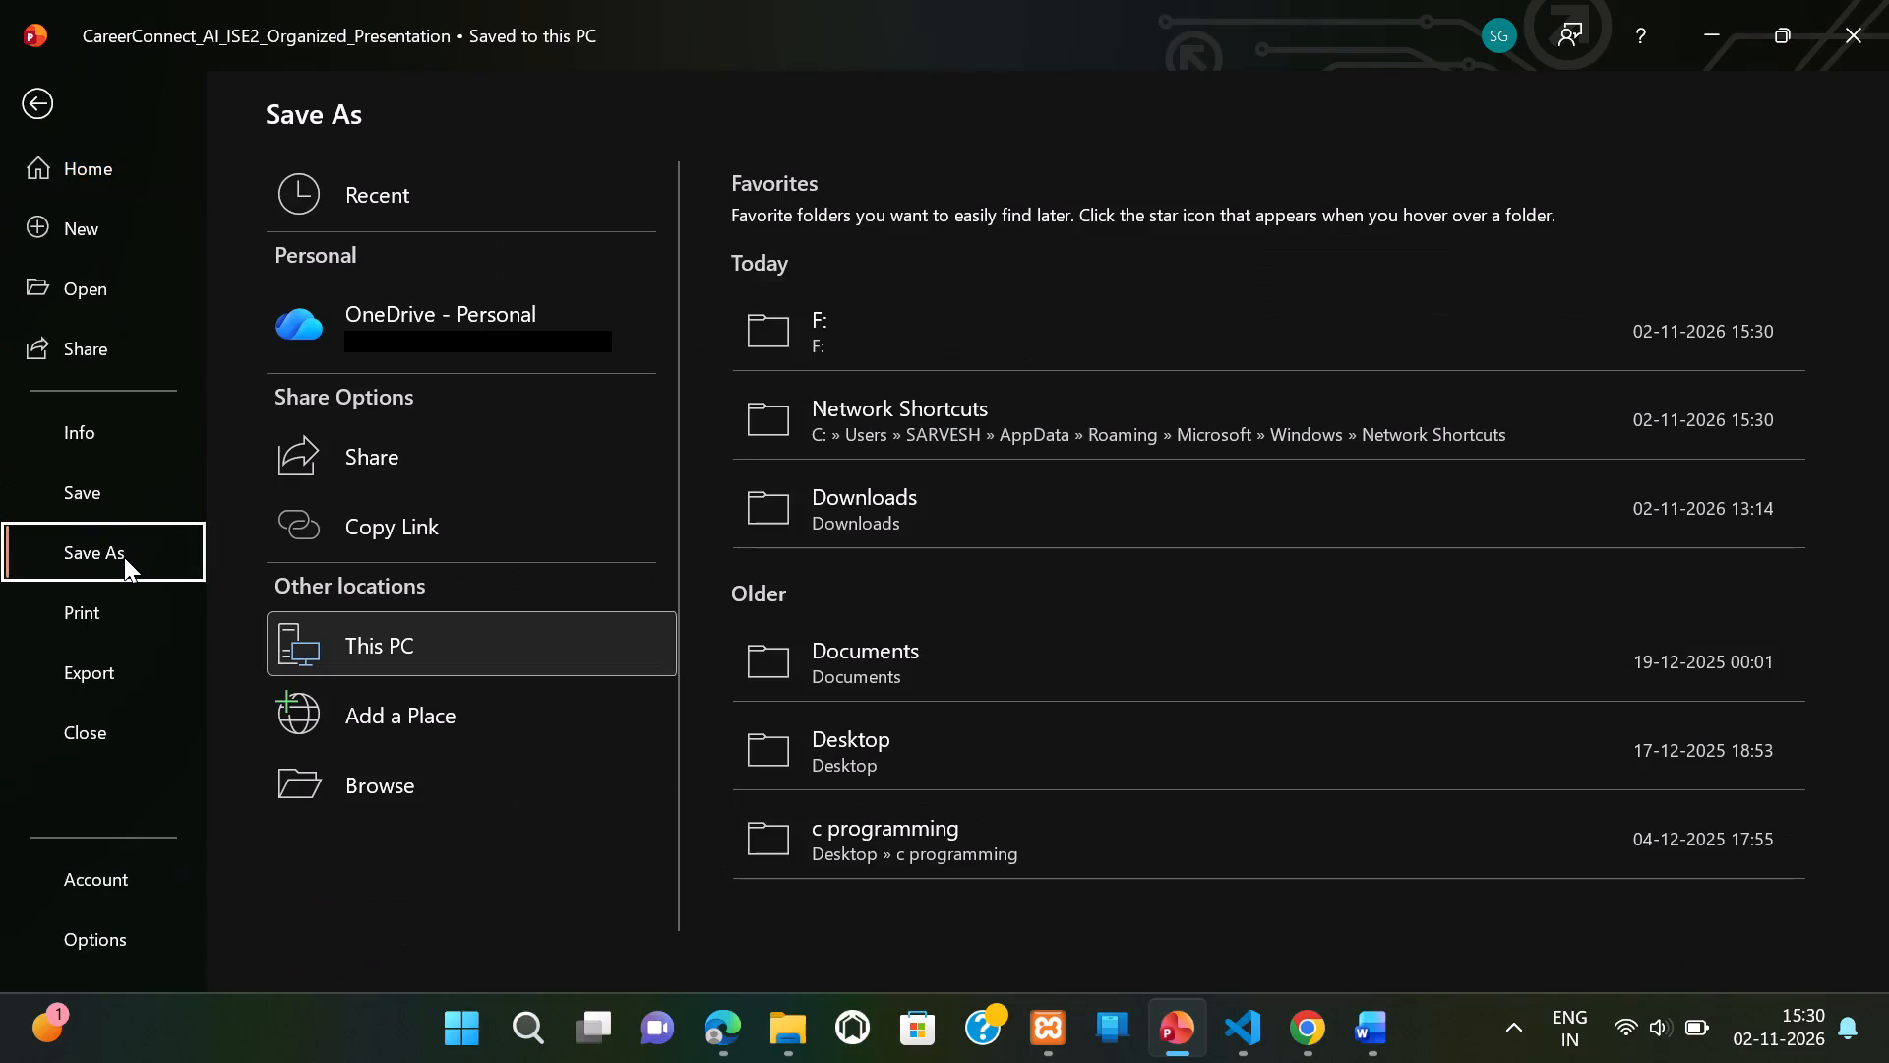
pyautogui.click(794, 324)
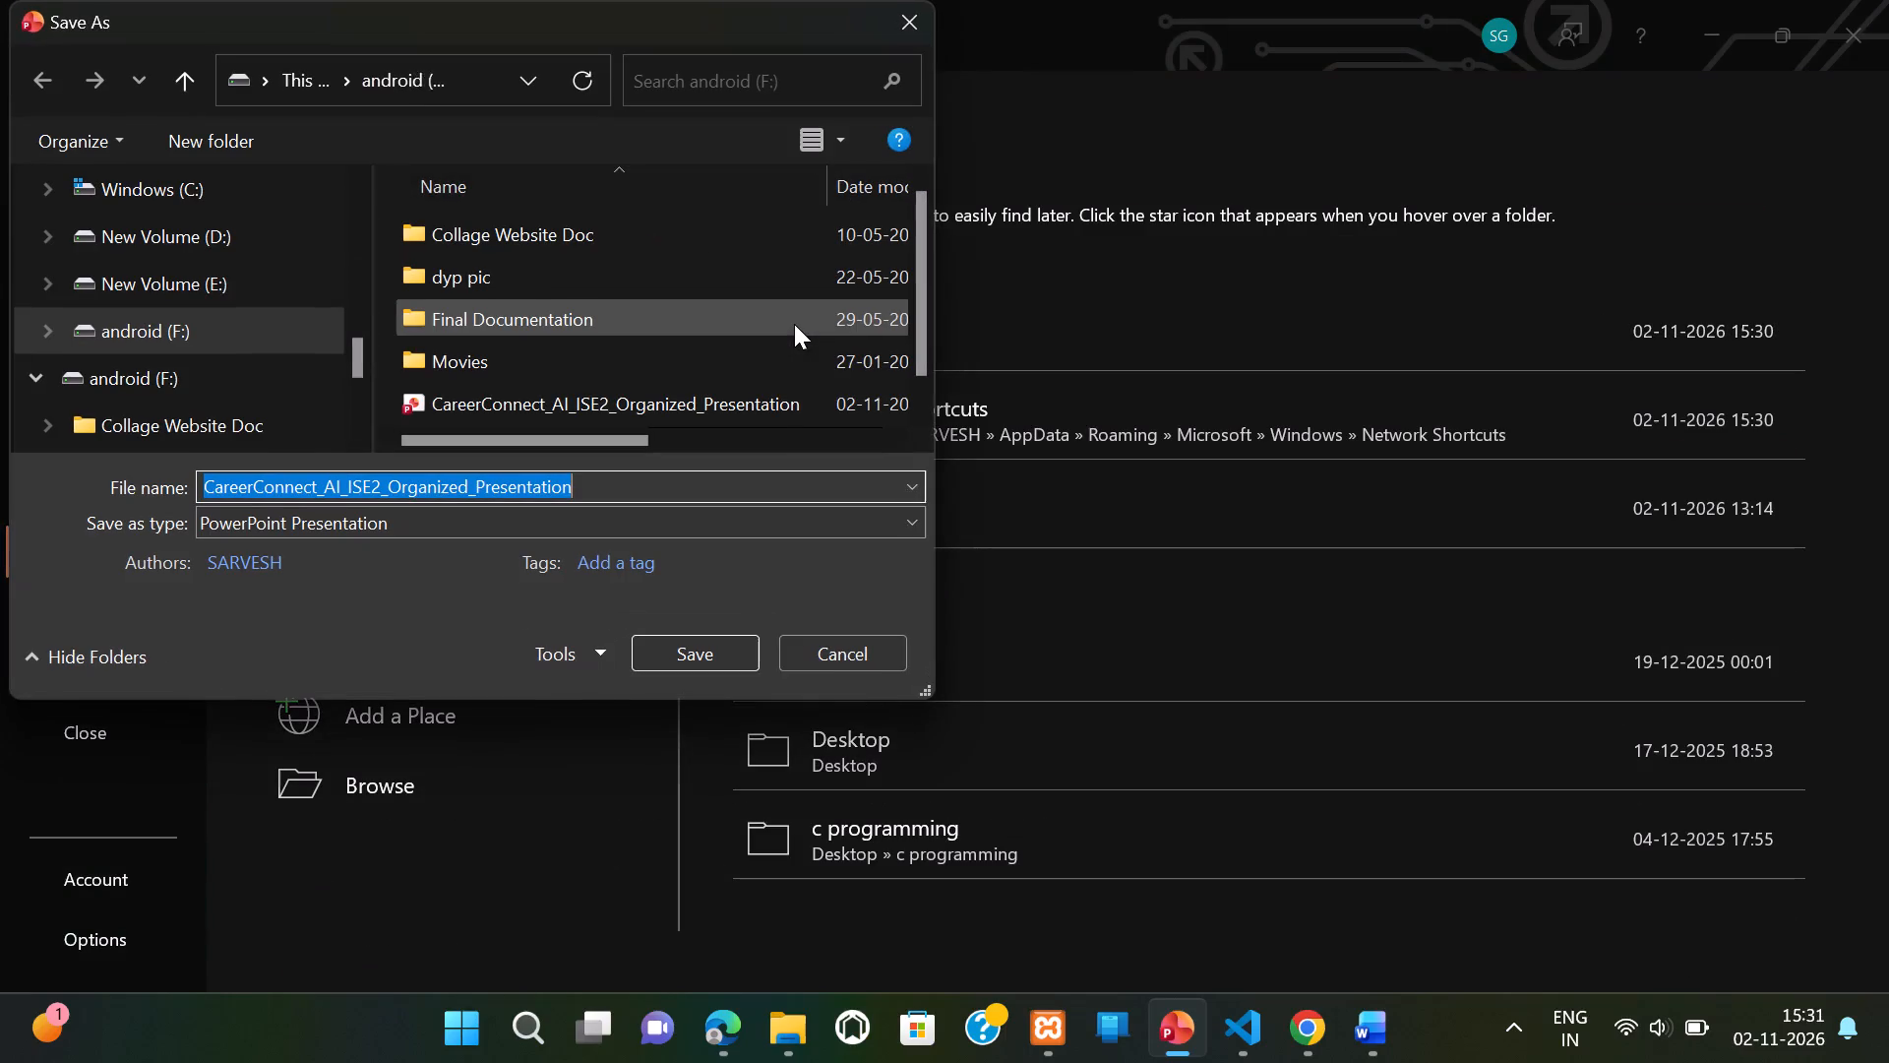
pyautogui.scroll(-2, 794, 324)
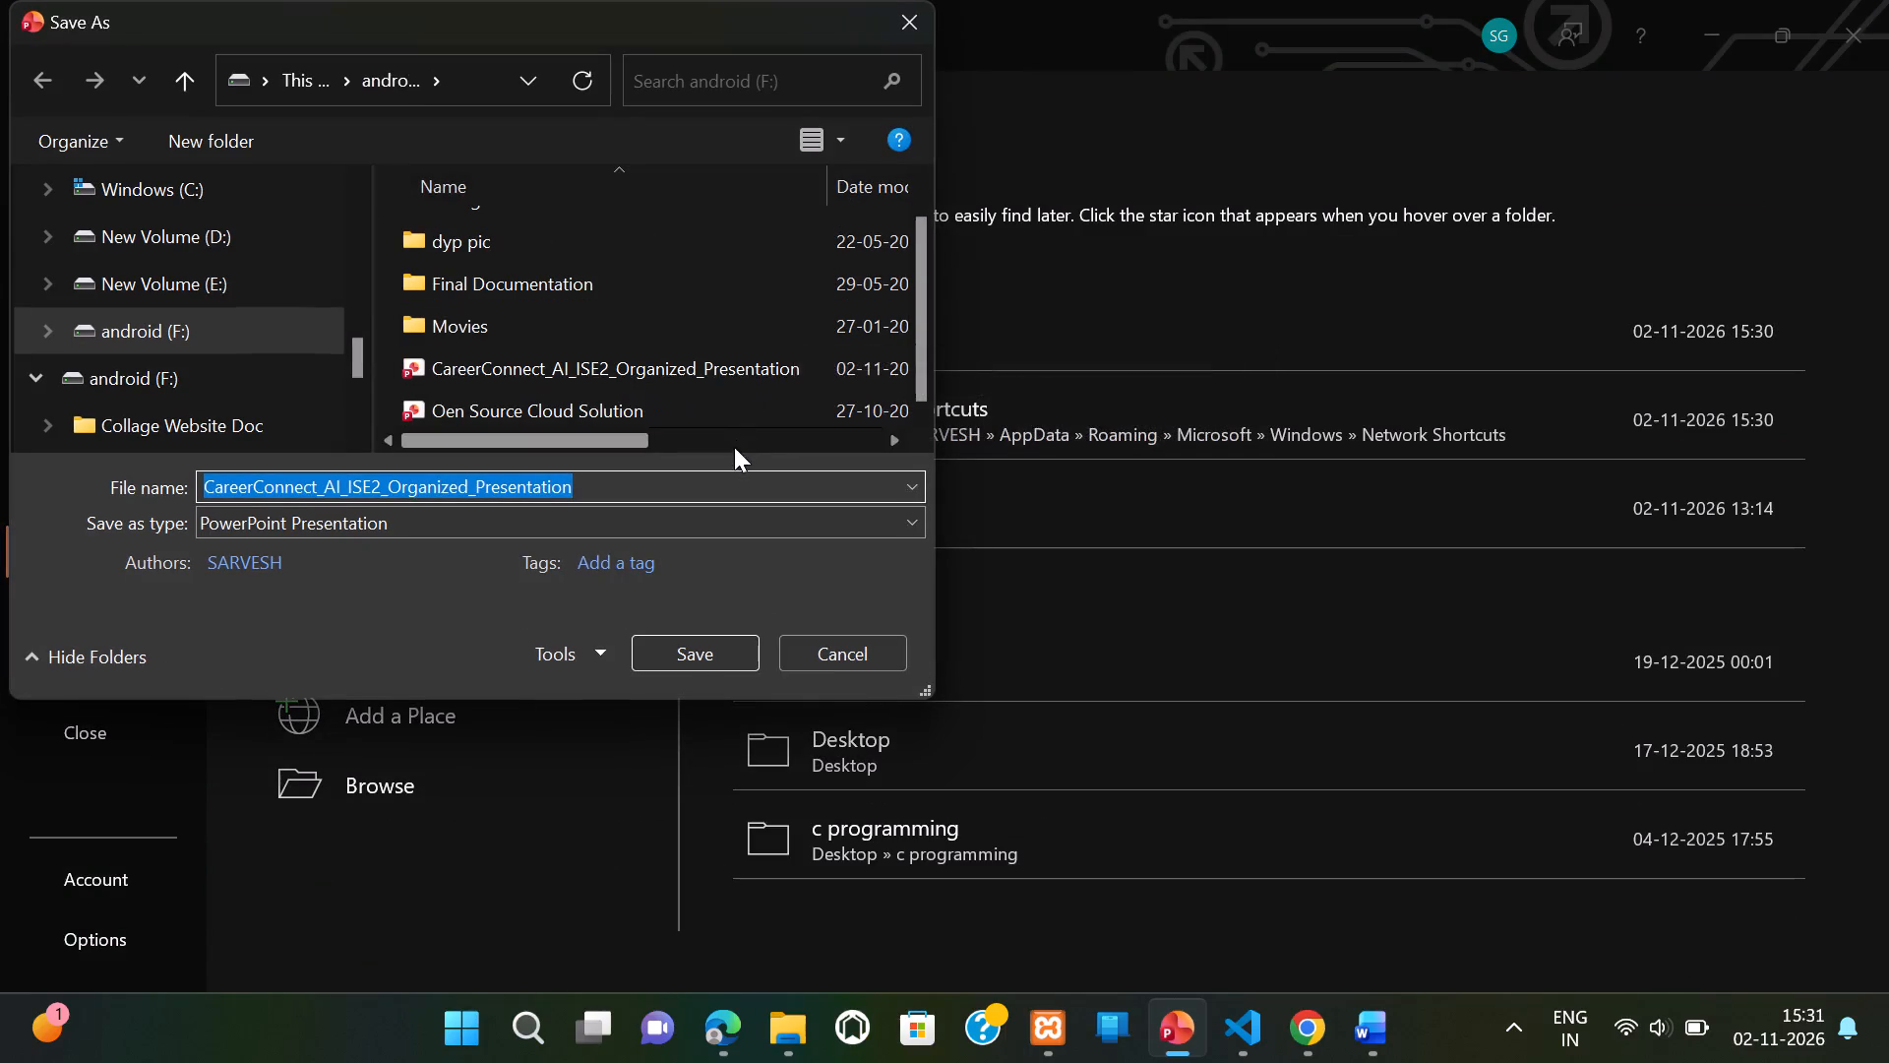
pyautogui.click(654, 476)
pyautogui.press('BackSpace')
pyautogui.press('BackSpace')
pyautogui.press('BackSpace')
pyautogui.press('BackSpace')
pyautogui.press('BackSpace')
pyautogui.press('BackSpace')
pyautogui.press('BackSpace')
pyautogui.press('BackSpace')
pyautogui.press('BackSpace')
pyautogui.press('BackSpace')
pyautogui.press('BackSpace')
pyautogui.press('BackSpace')
pyautogui.press('BackSpace')
pyautogui.press('BackSpace')
pyautogui.press('BackSpace')
pyautogui.press('BackSpace')
pyautogui.press('BackSpace')
pyautogui.press('BackSpace')
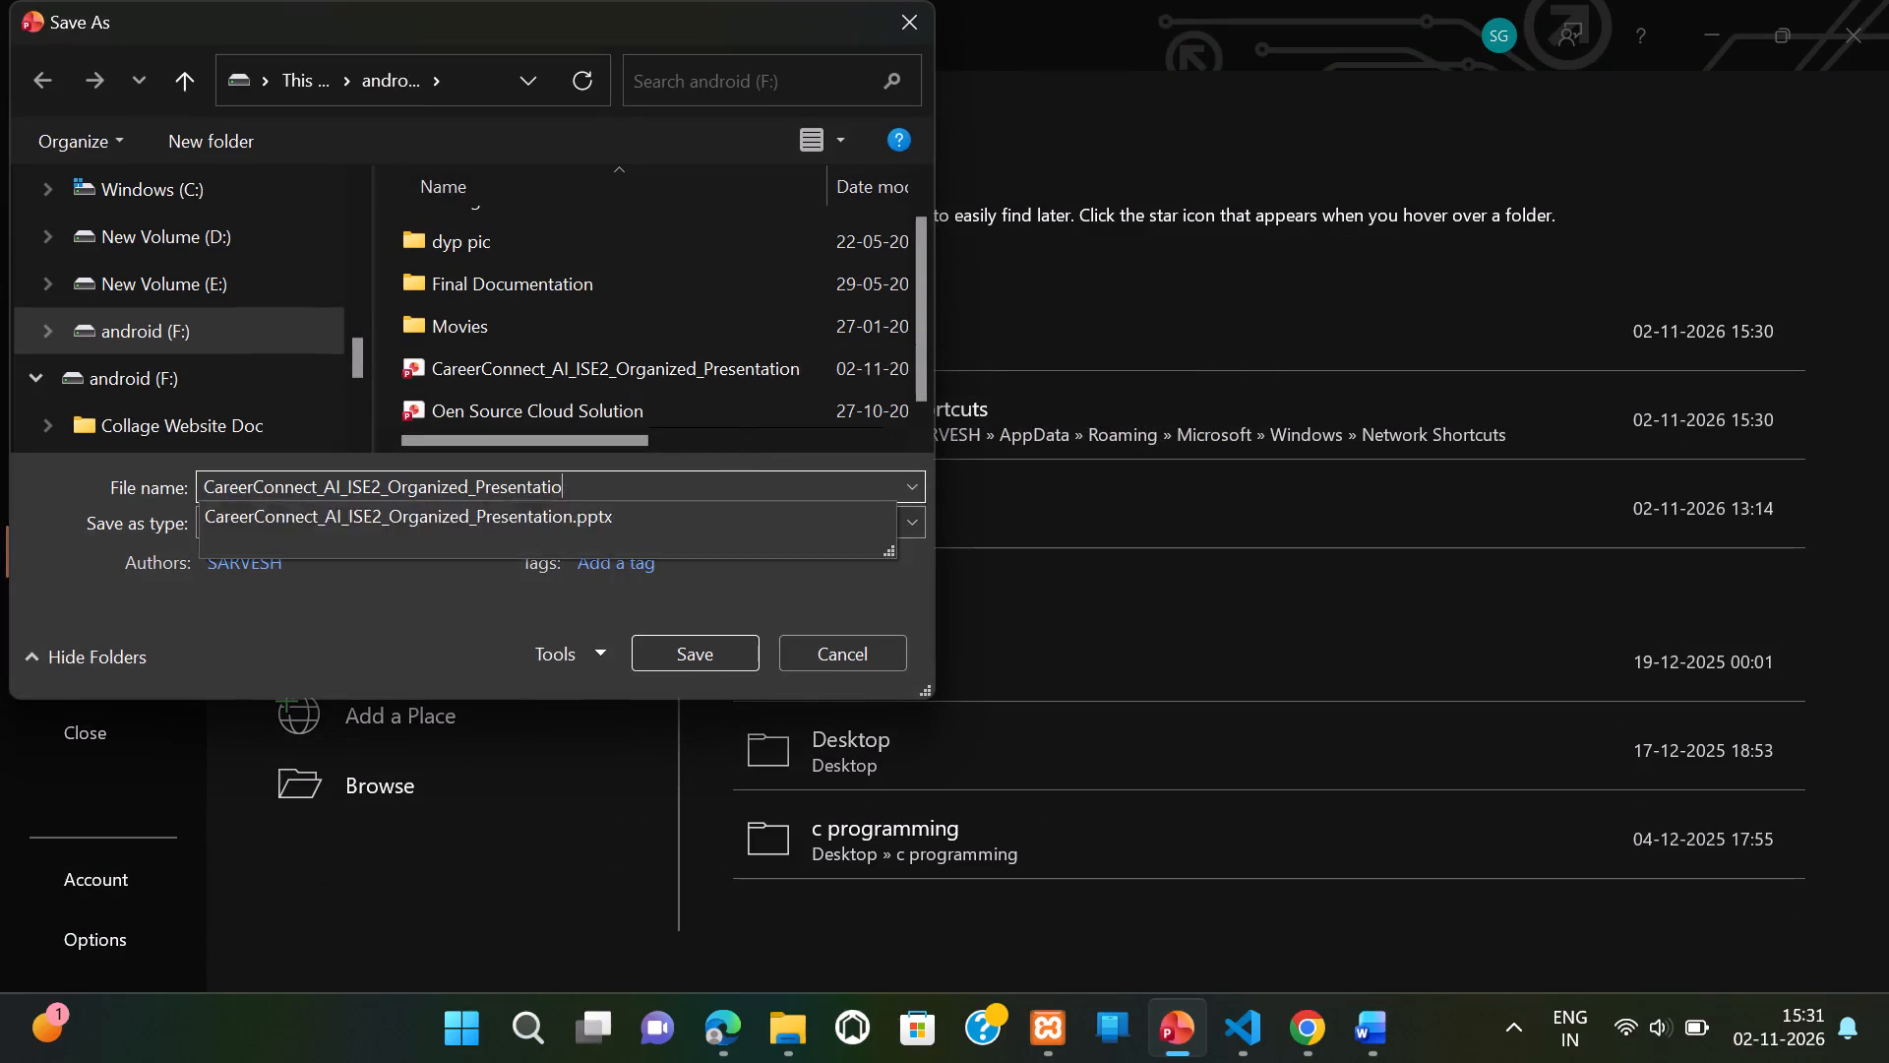
pyautogui.press('BackSpace')
pyautogui.press('BackSpace')
pyautogui.press('BackSpace')
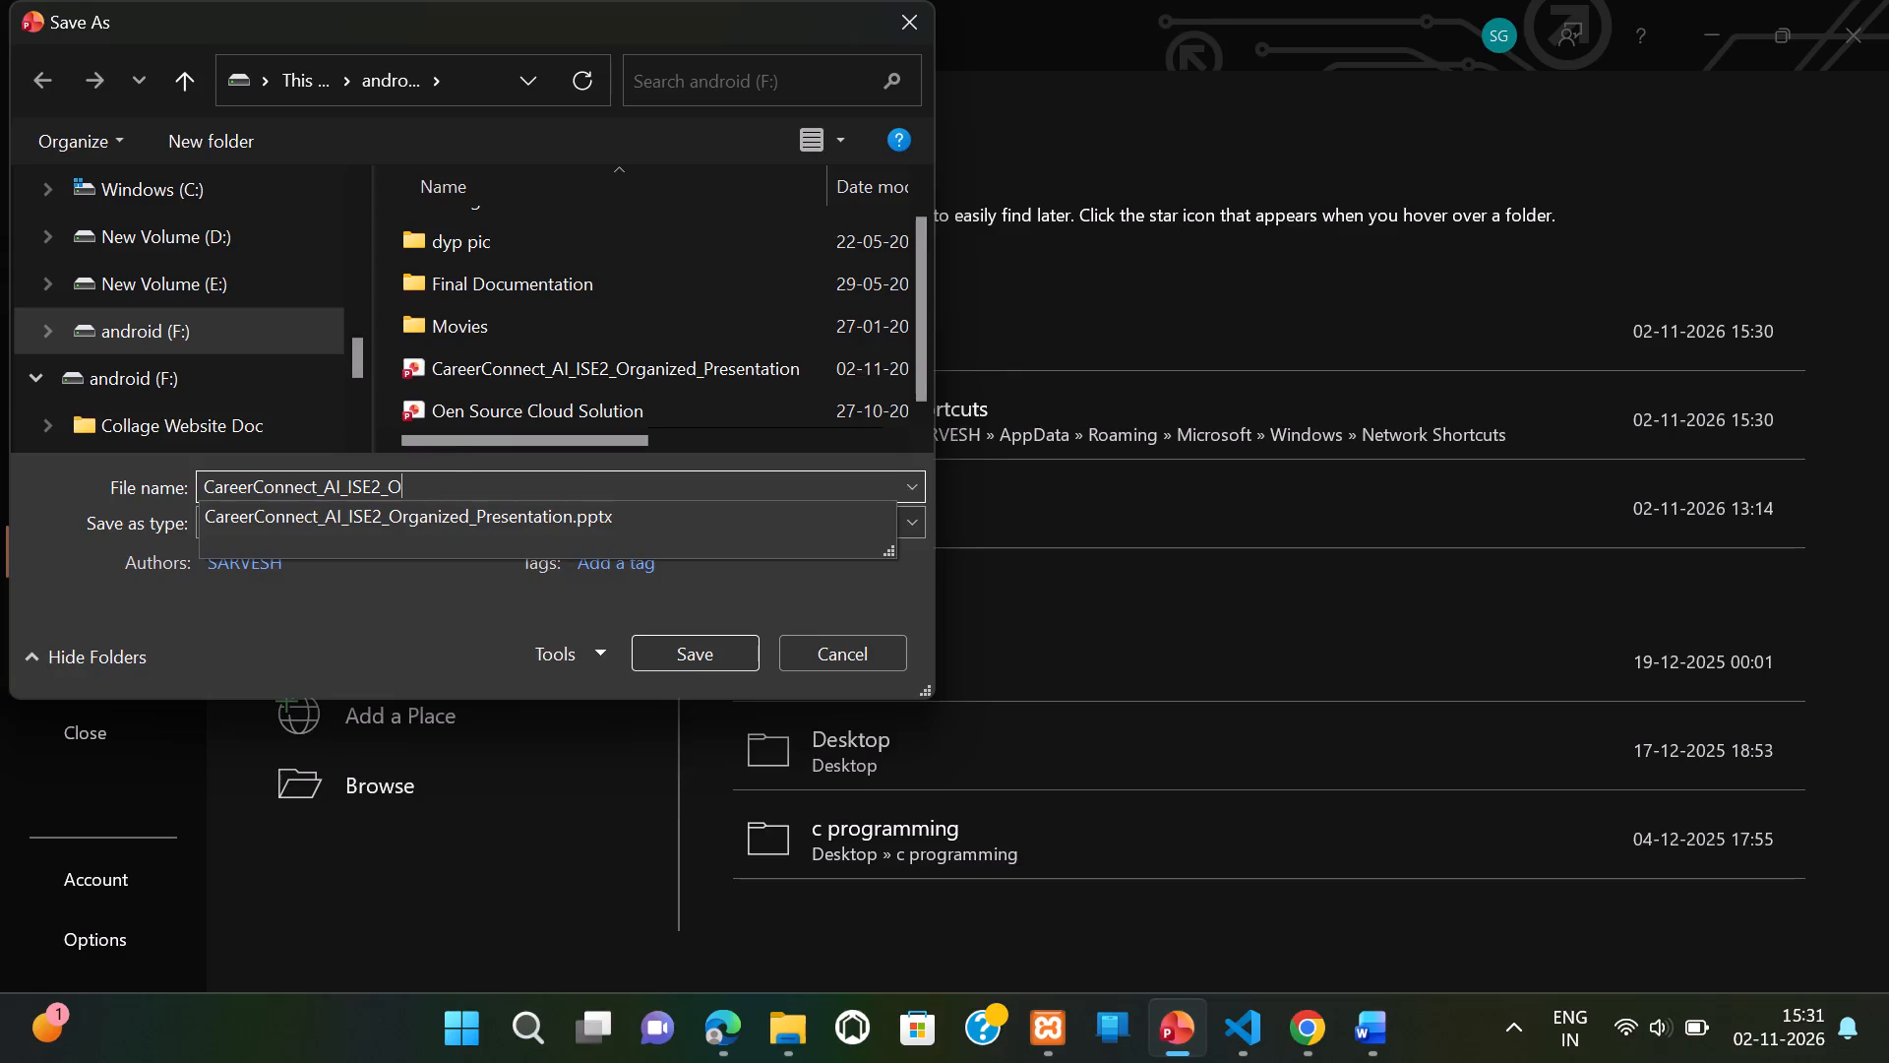
pyautogui.press('BackSpace')
pyautogui.press('BackSpace')
pyautogui.click(717, 647)
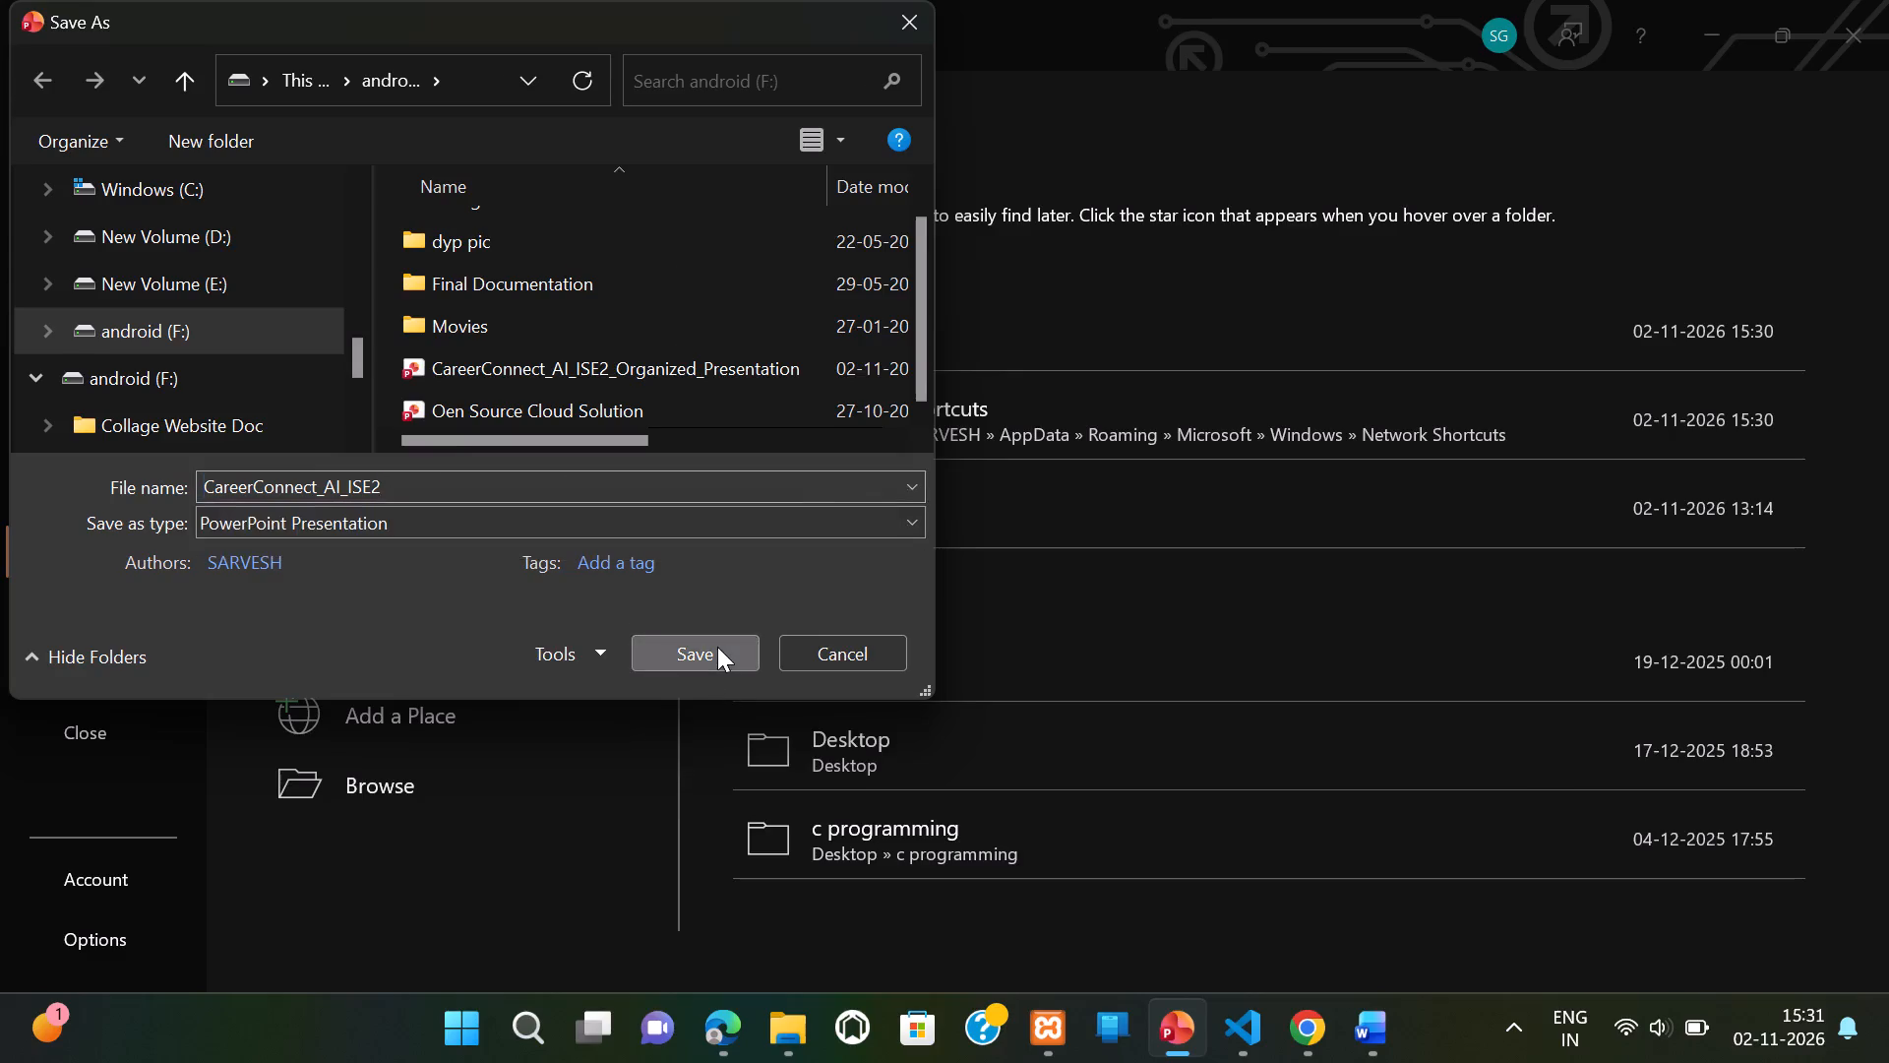
# Close the presentation and retry the pending deletion of CareerConnect_AI_ISE2_Organized_Presentation from the F: drive.
pyautogui.click(1888, 0)
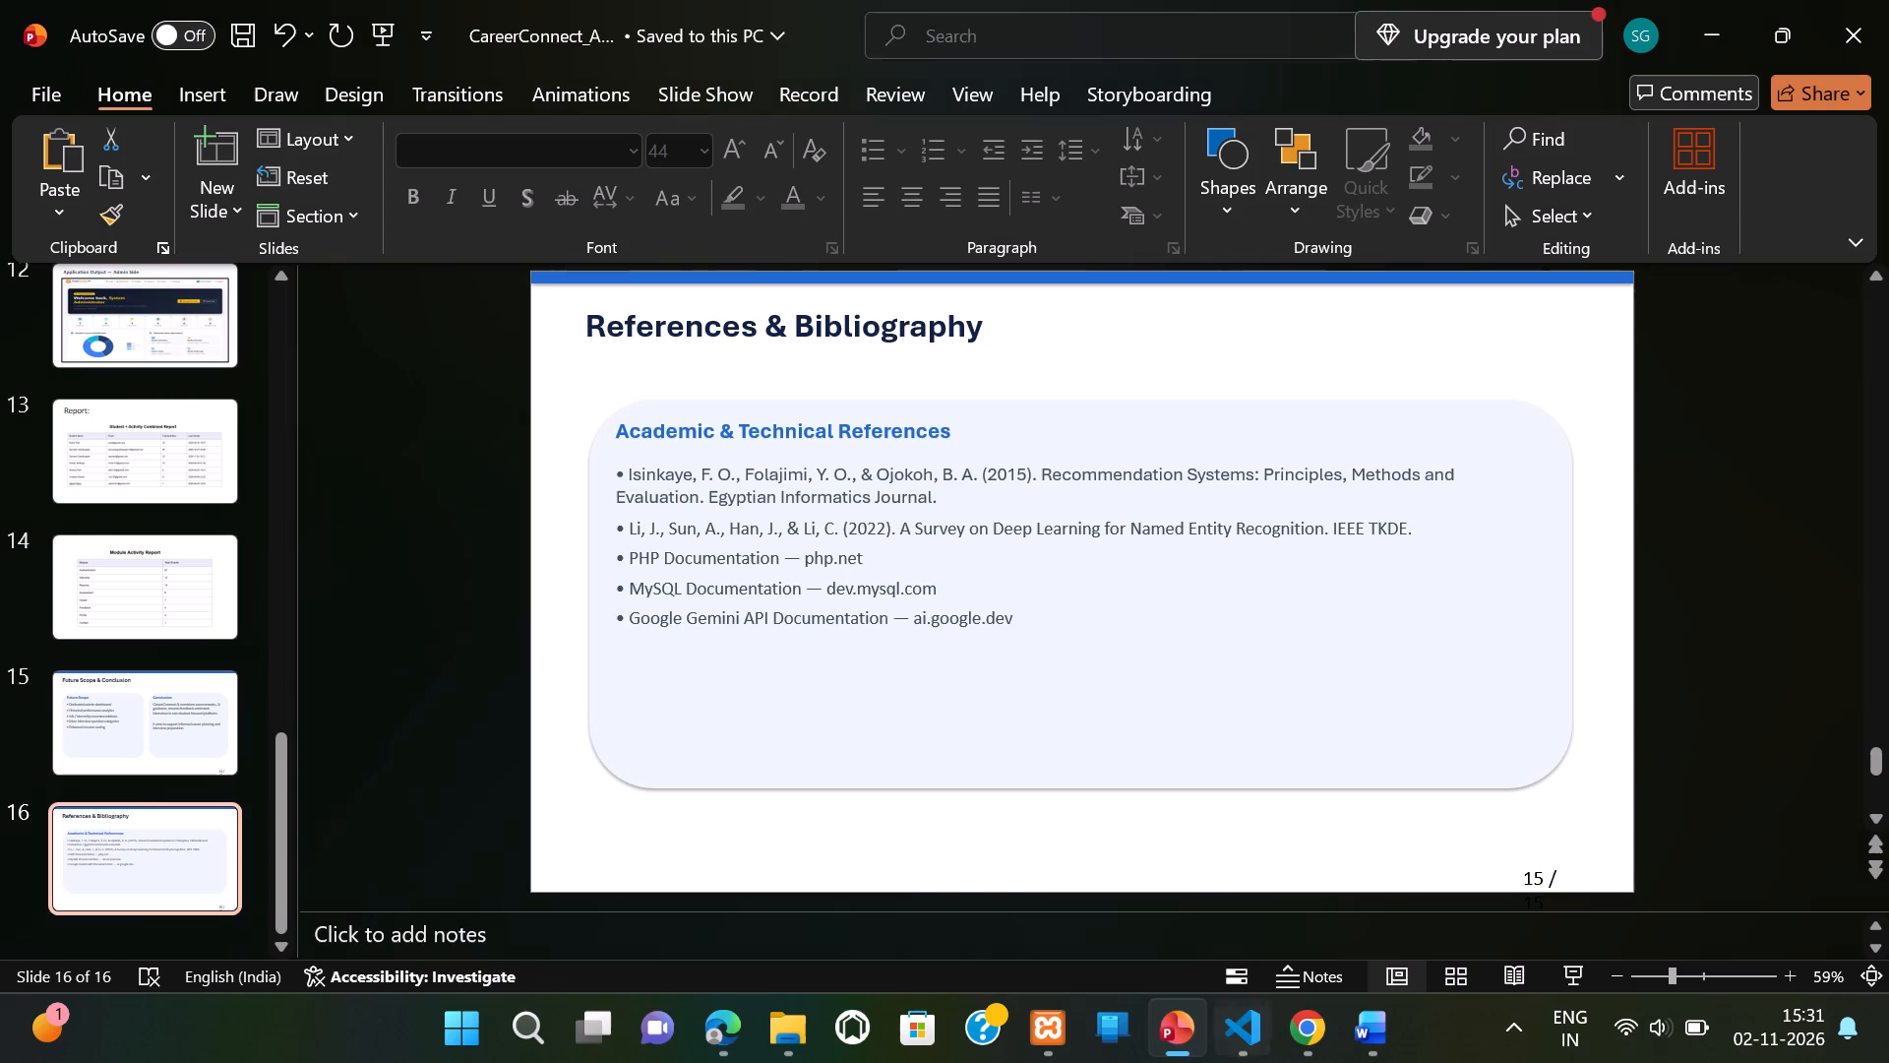
pyautogui.click(1888, 0)
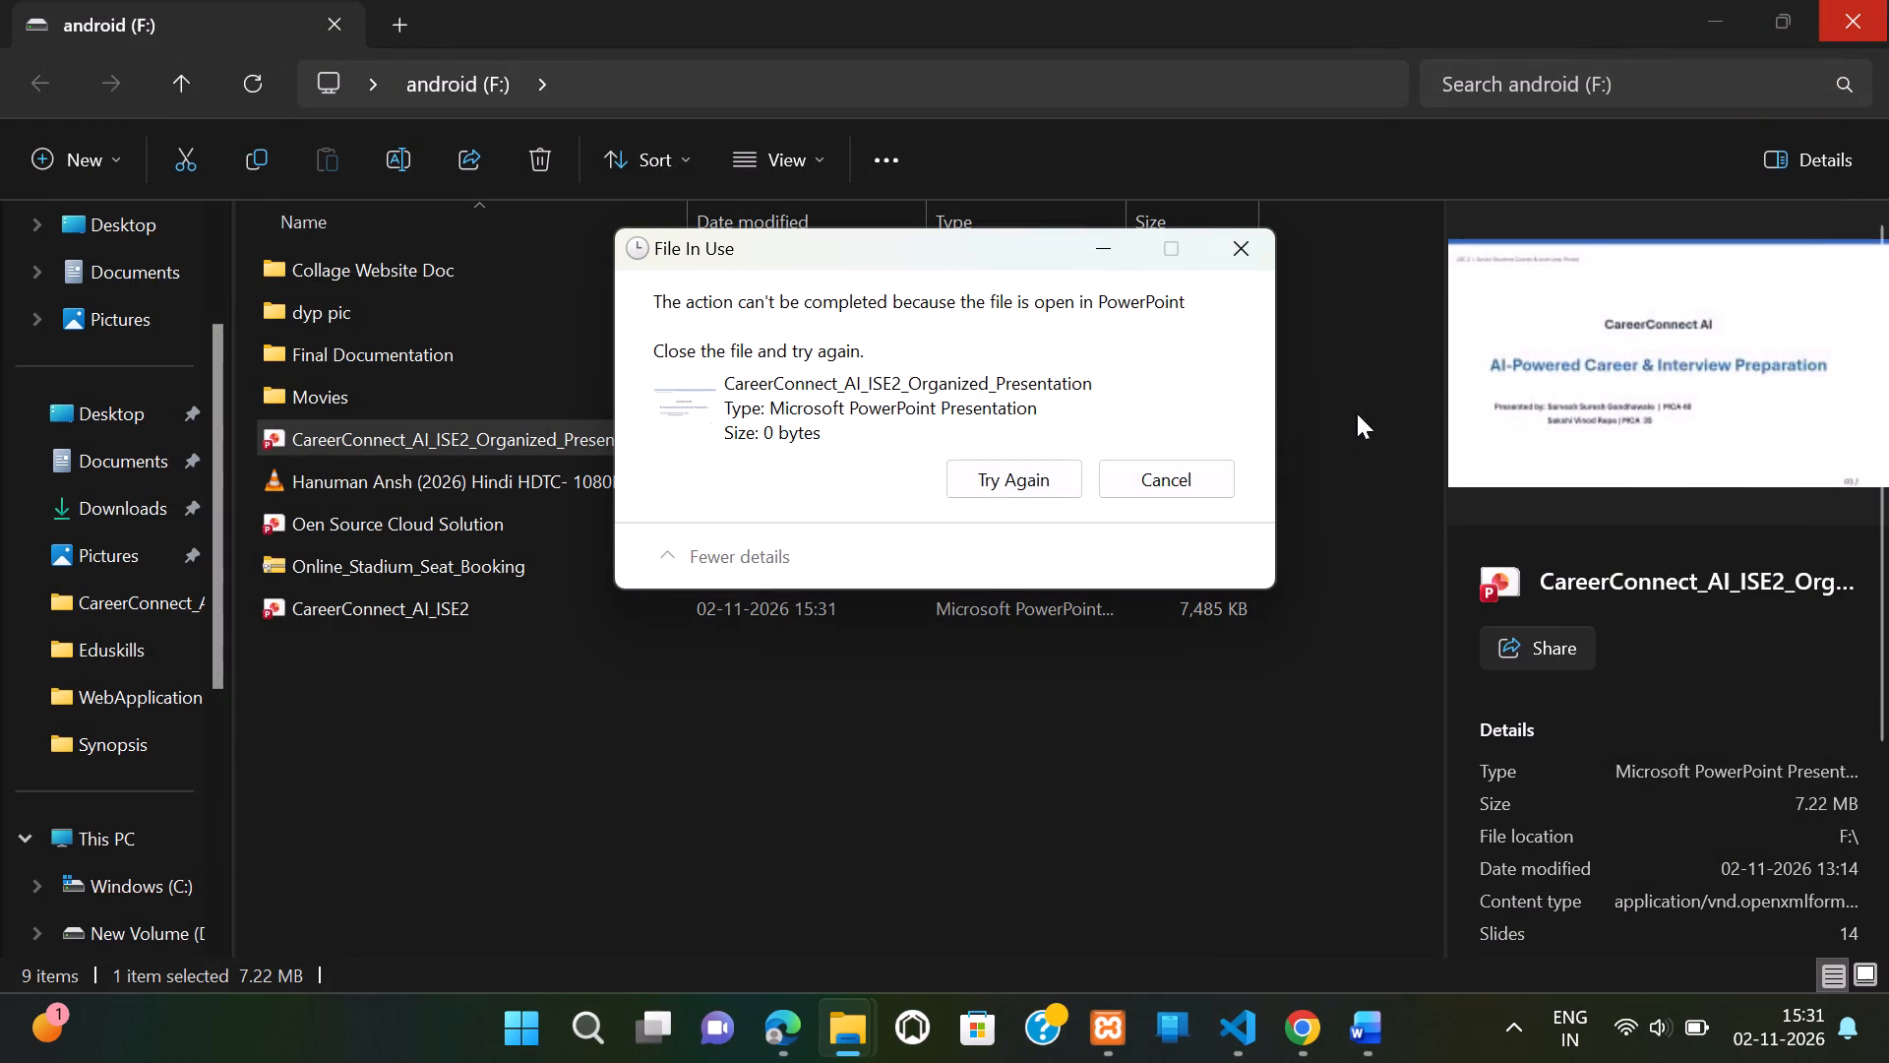
pyautogui.click(1037, 499)
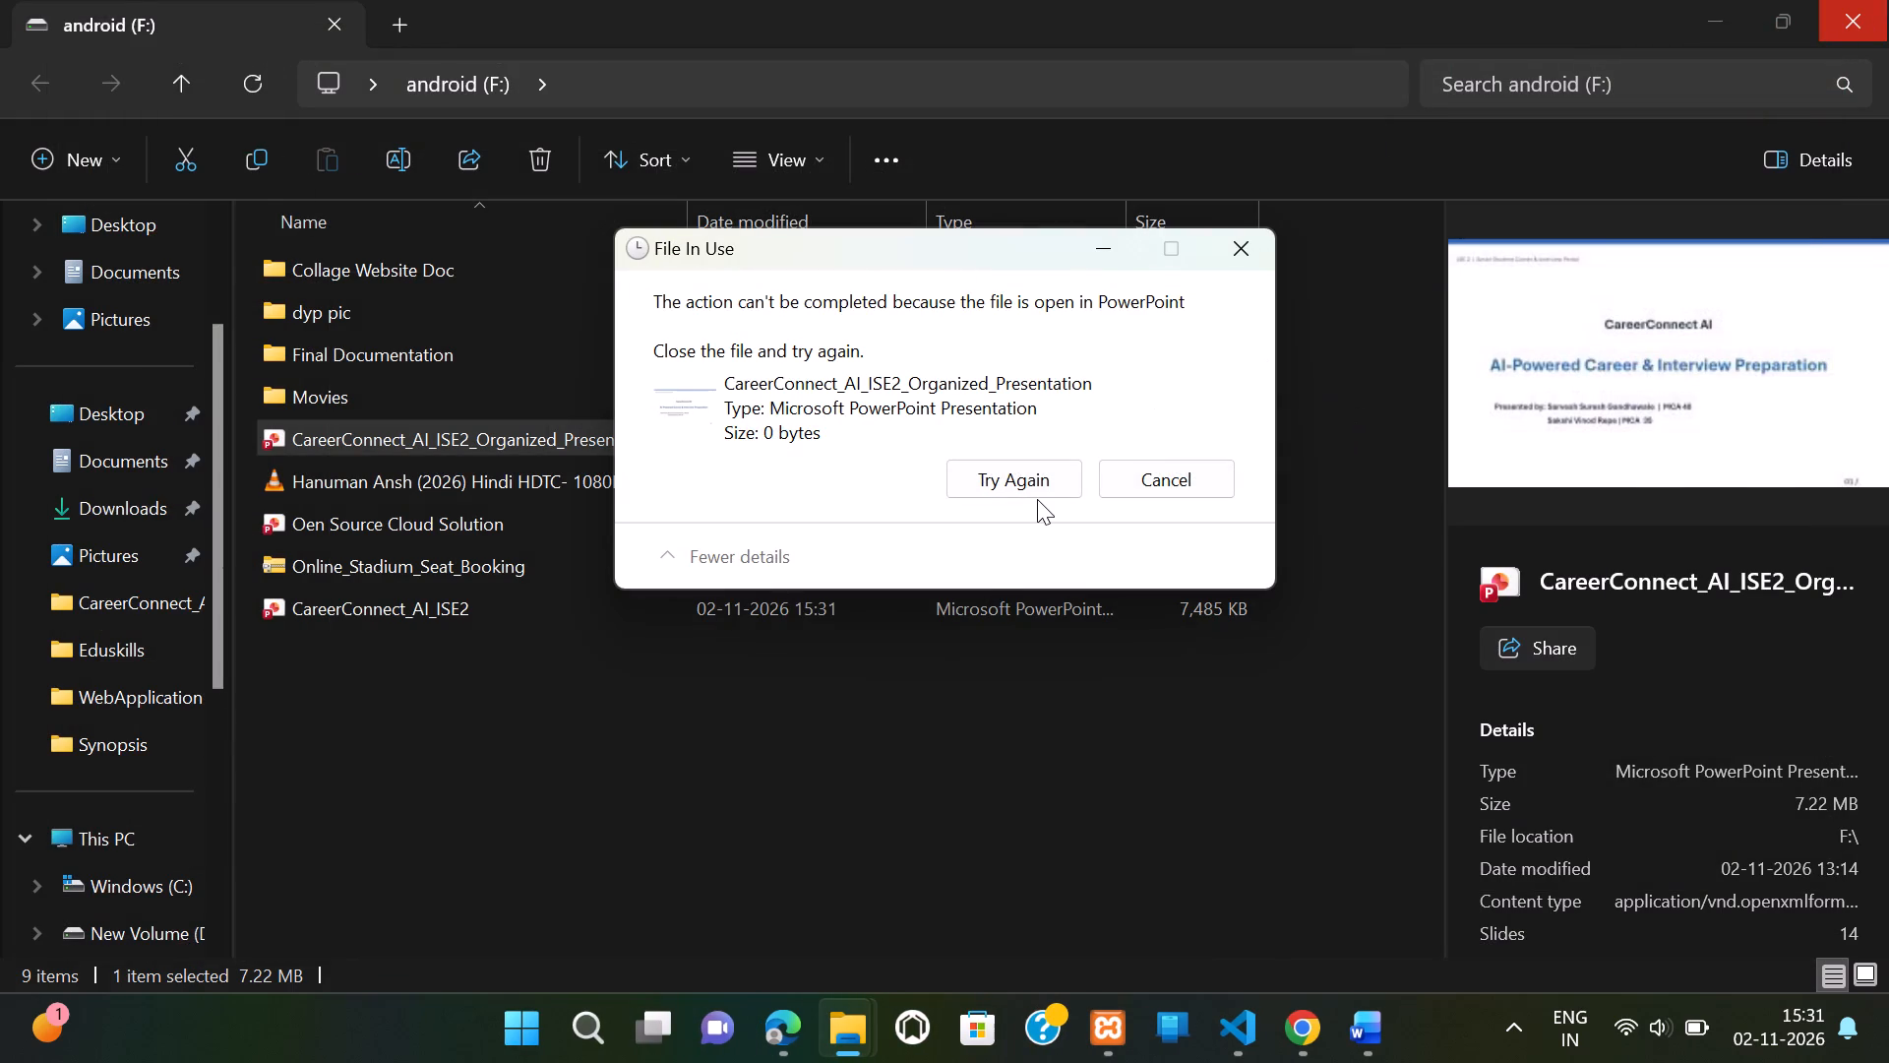
pyautogui.click(1037, 480)
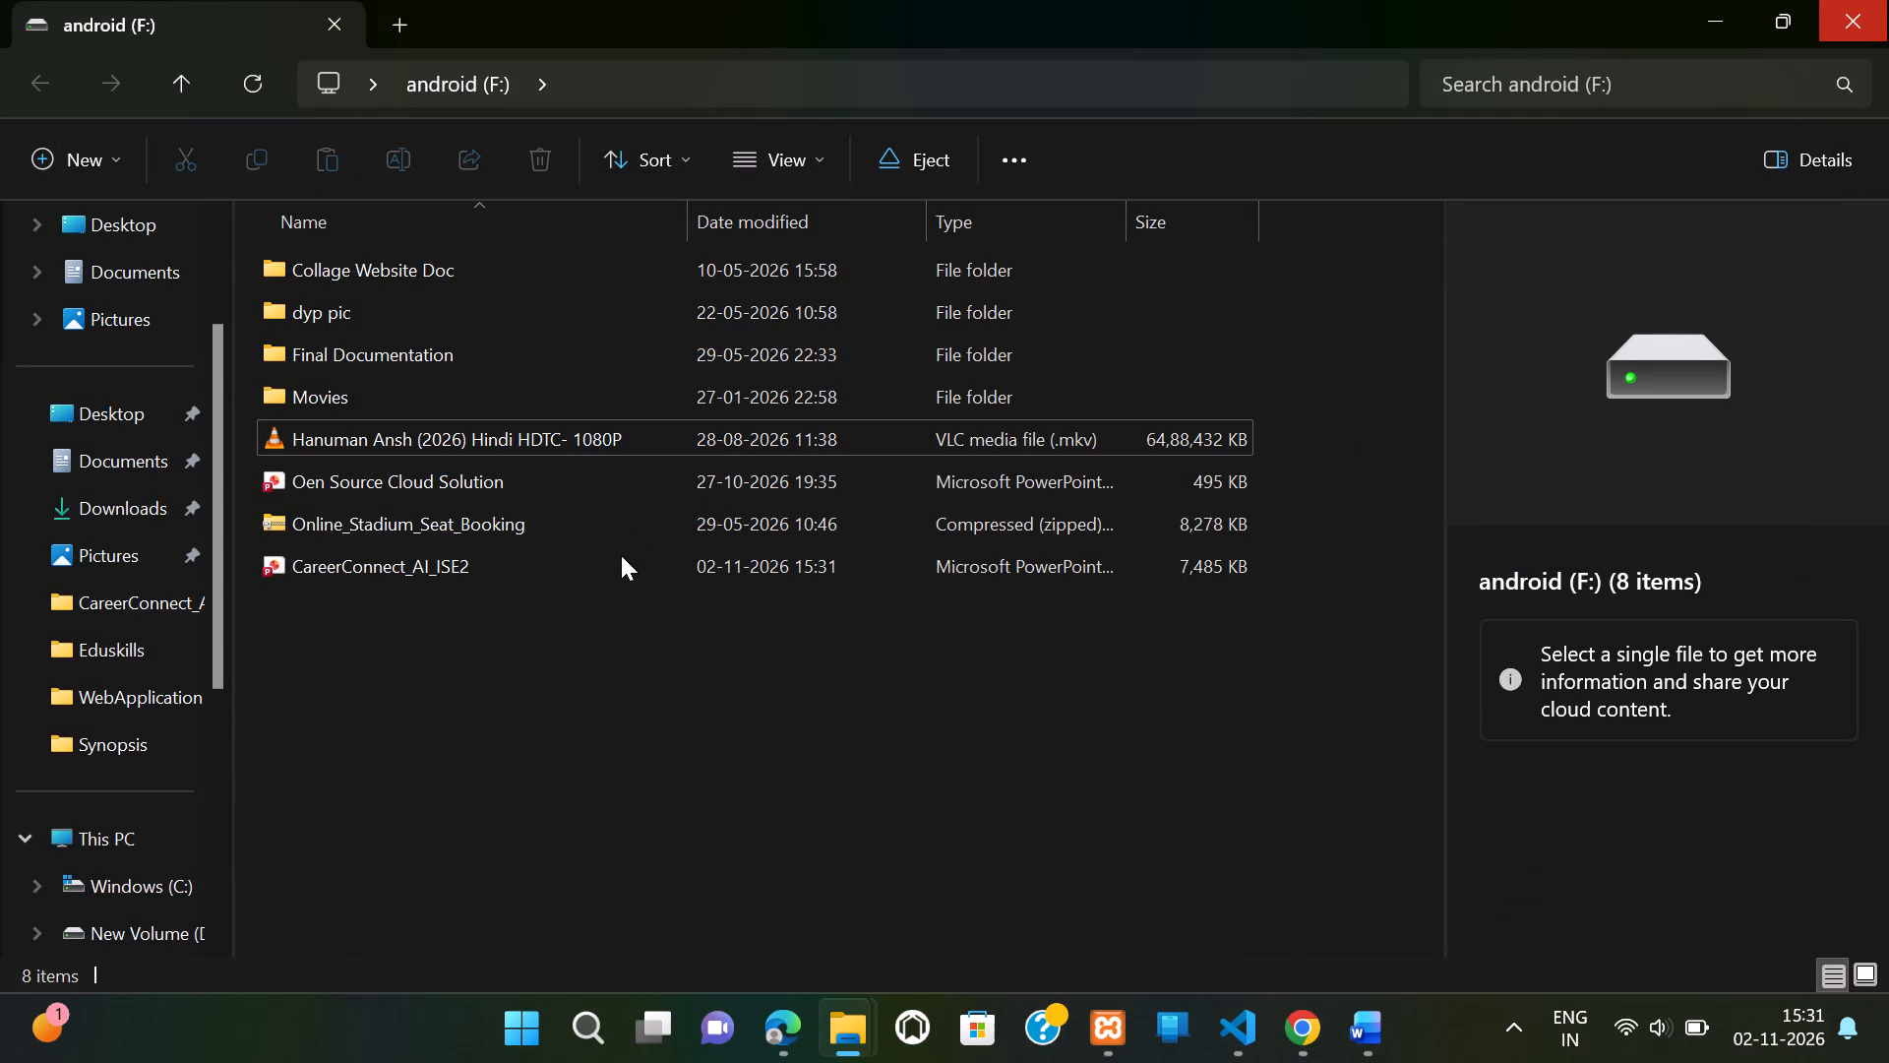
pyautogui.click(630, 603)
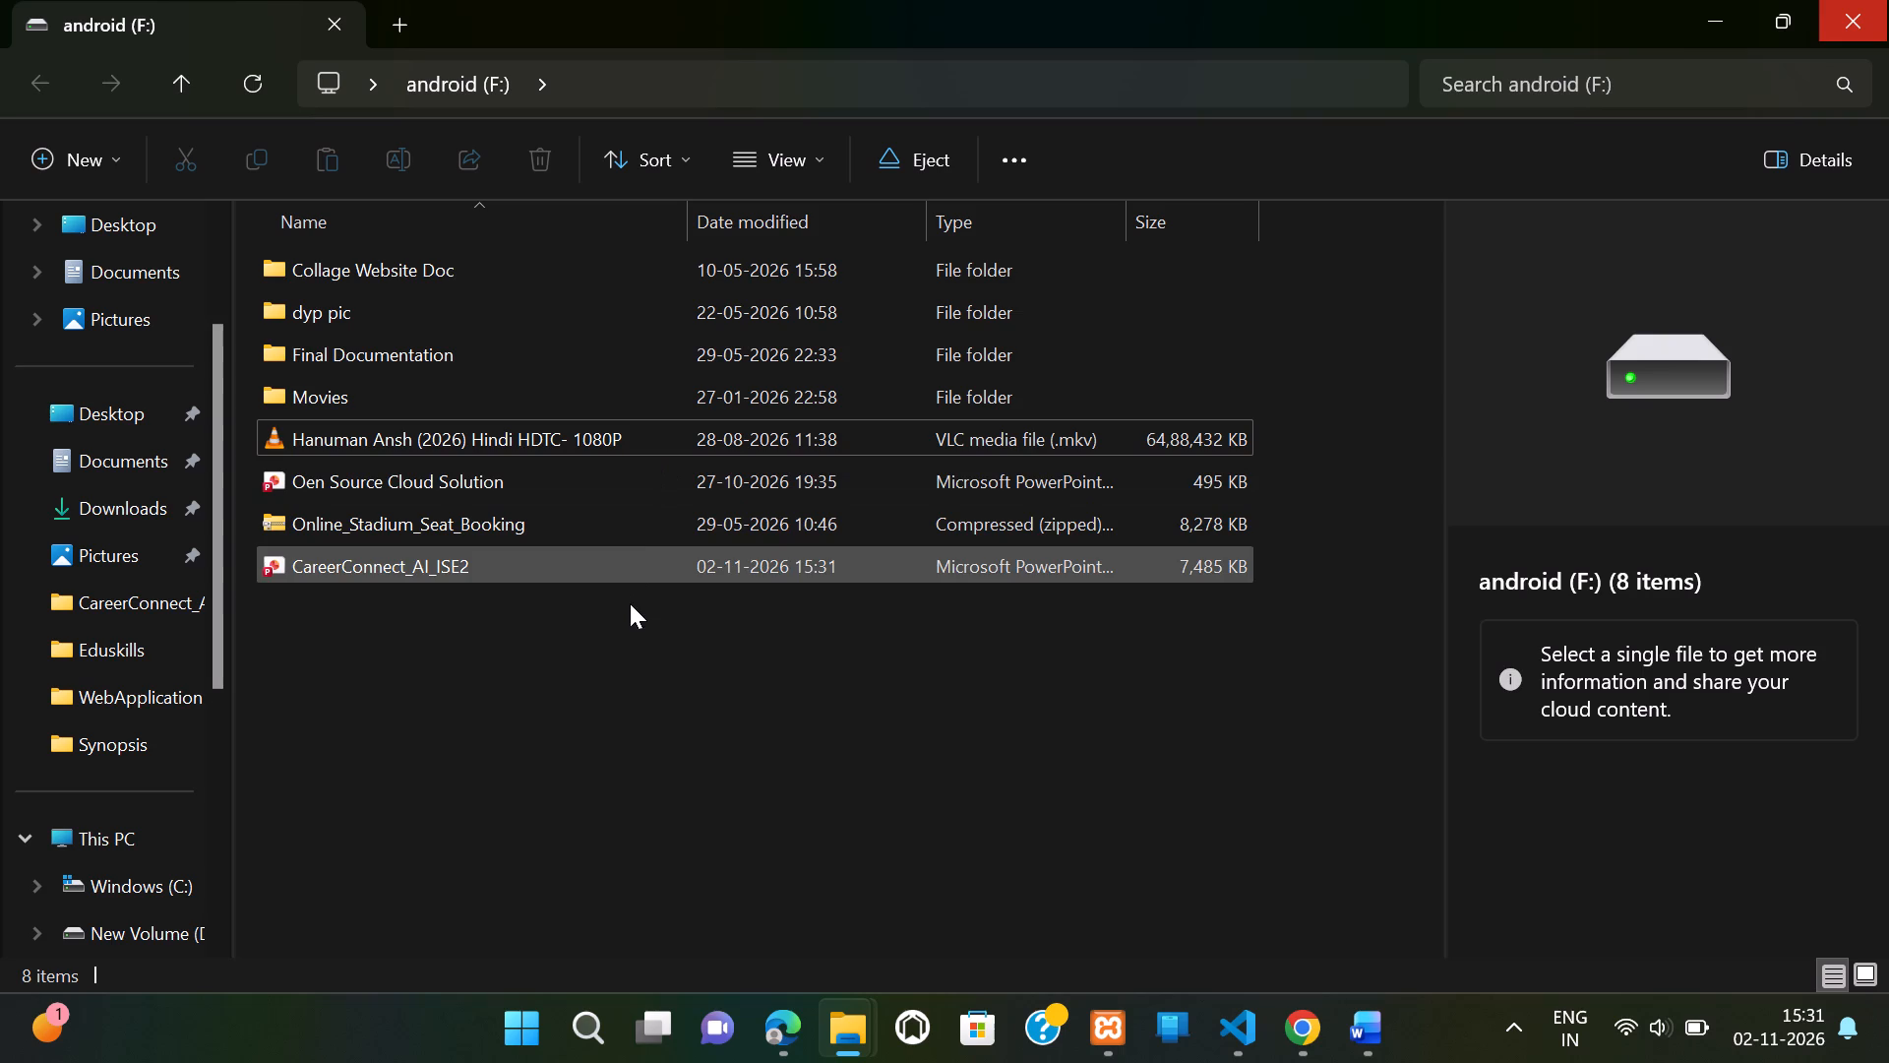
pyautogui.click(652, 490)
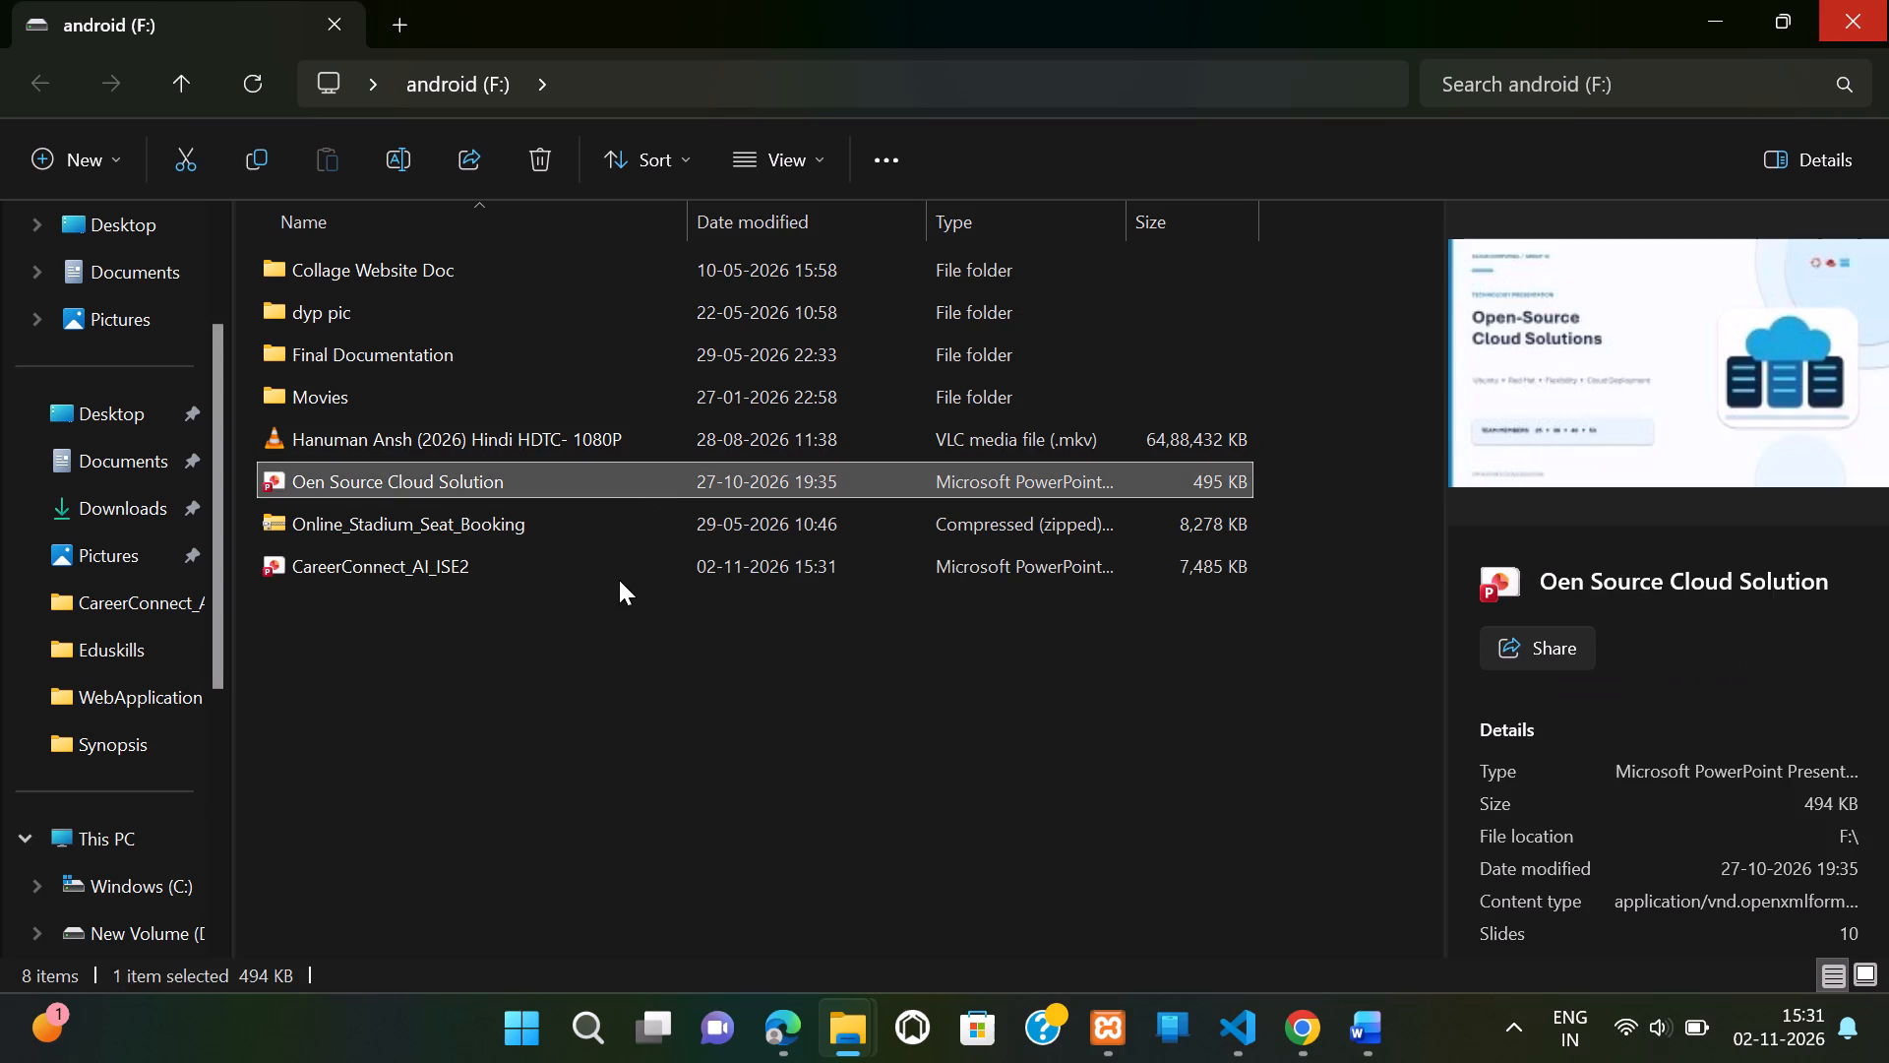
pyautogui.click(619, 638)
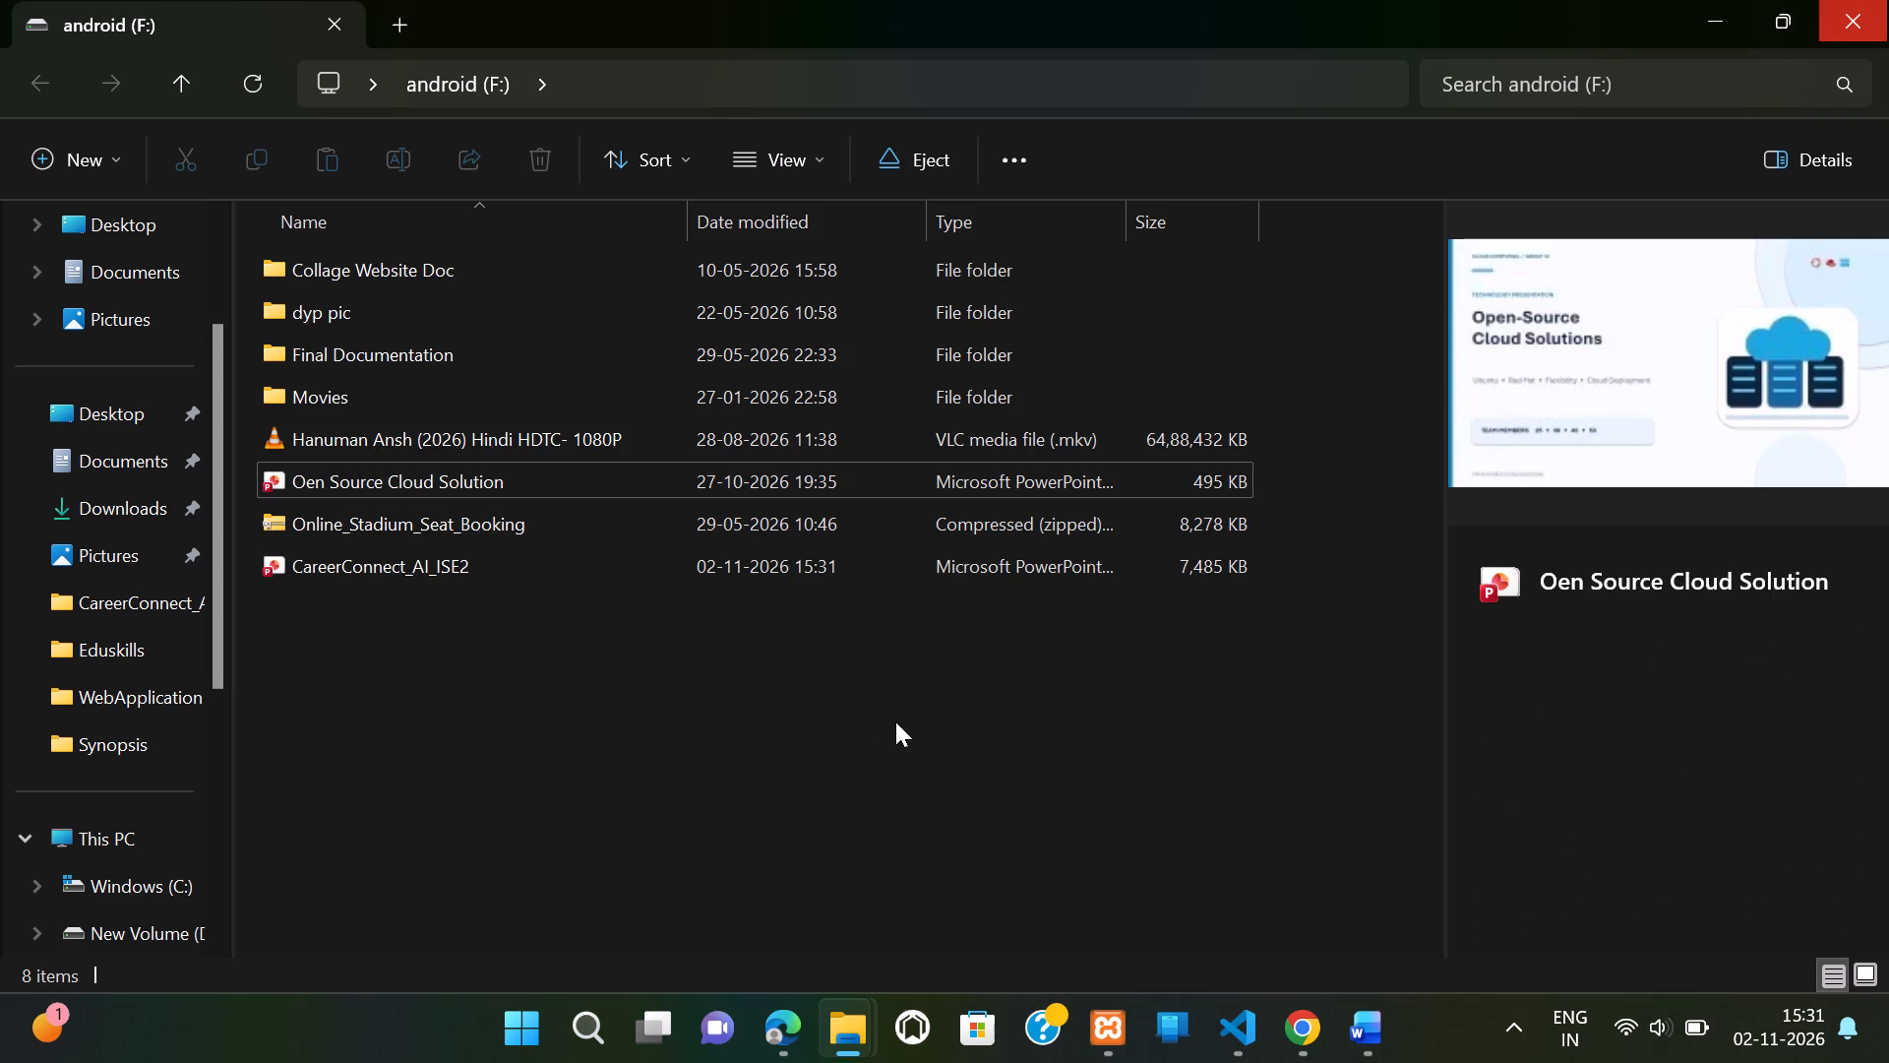
# Switch to Word and close the Audit_Trail_Table_Reports document without saving its changes.
pyautogui.click(1392, 1024)
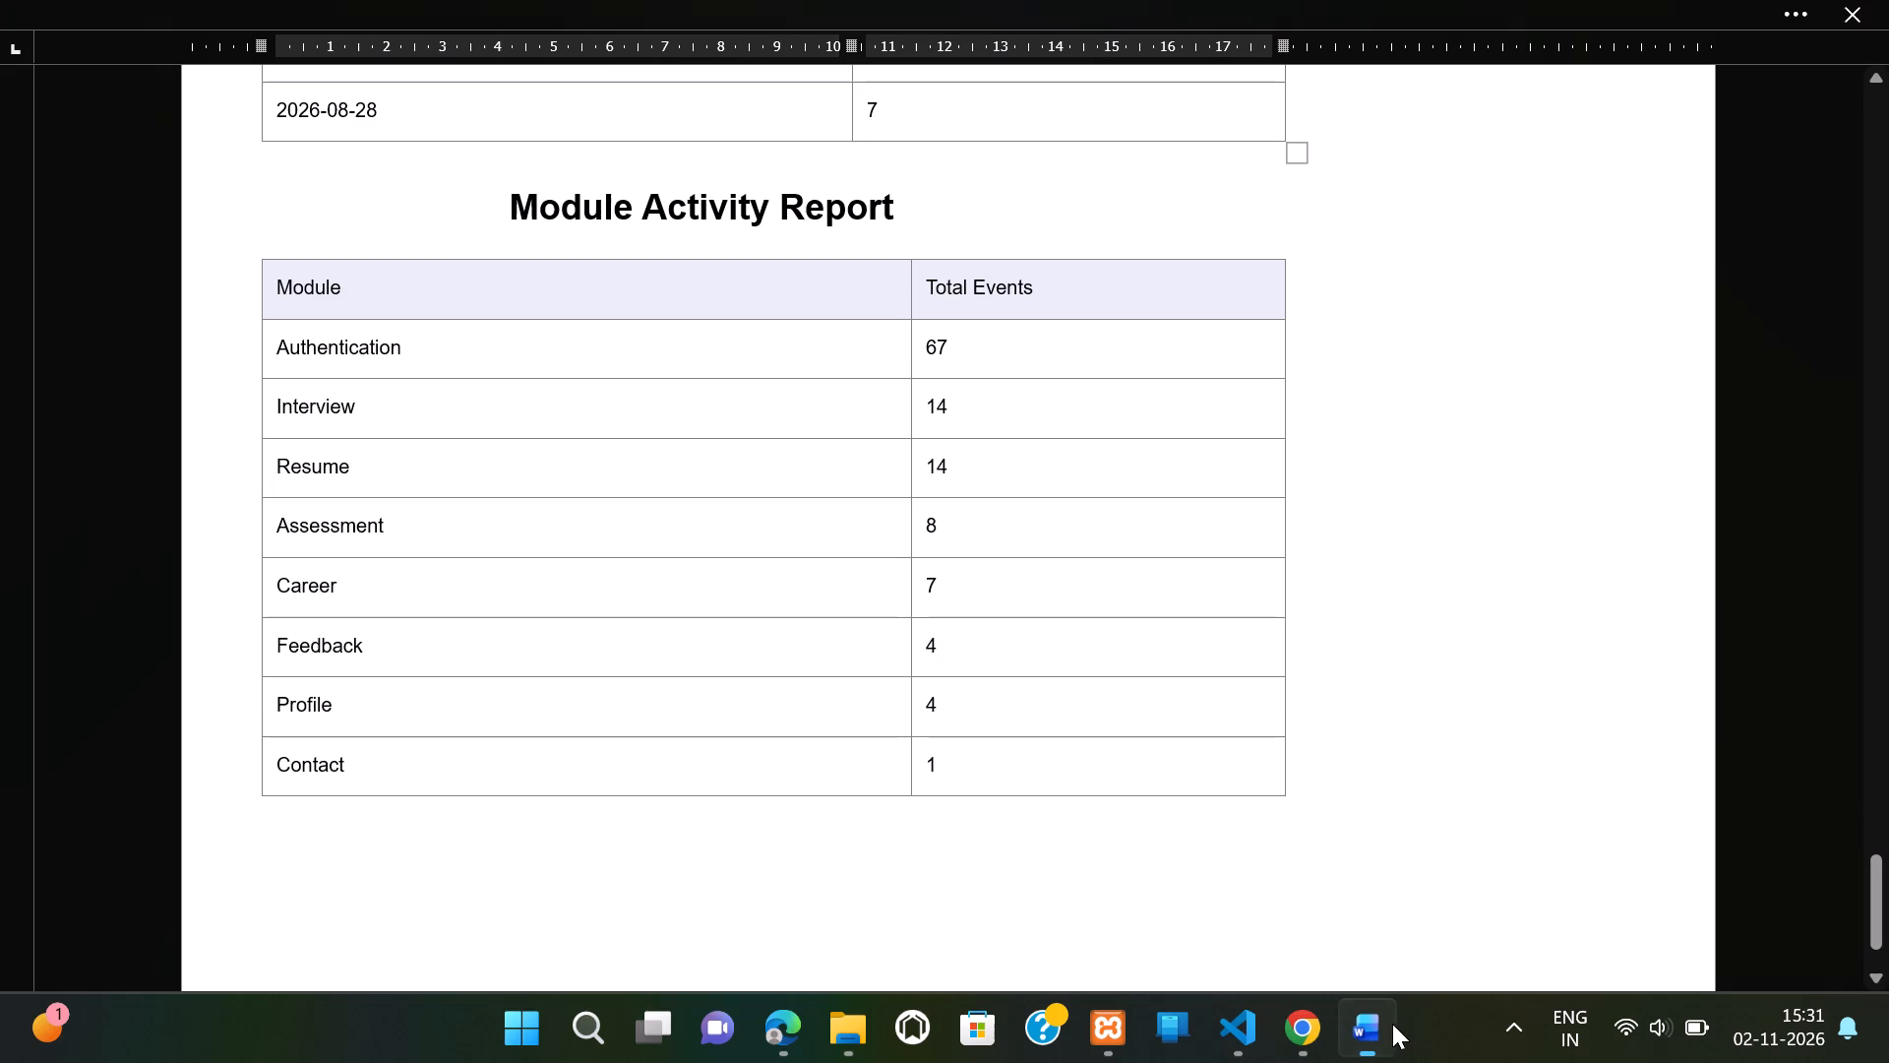
pyautogui.click(1888, 0)
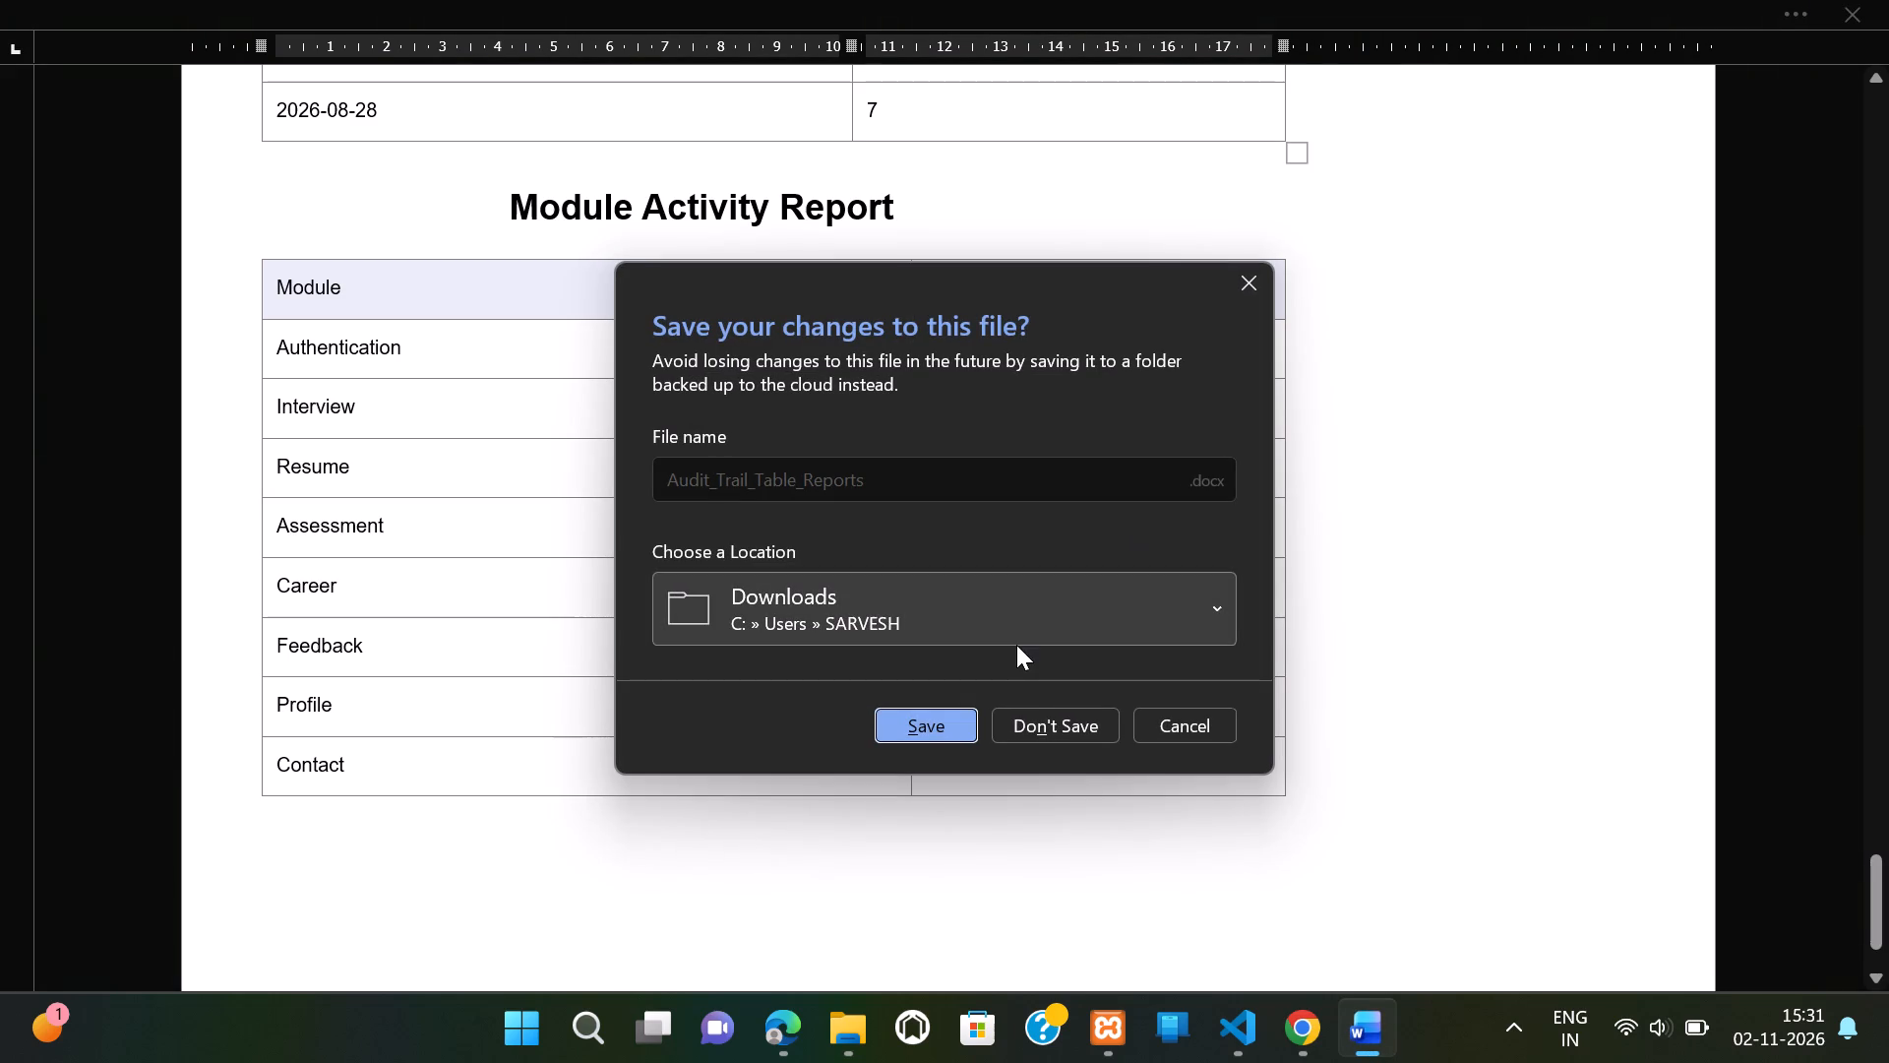
pyautogui.click(1042, 722)
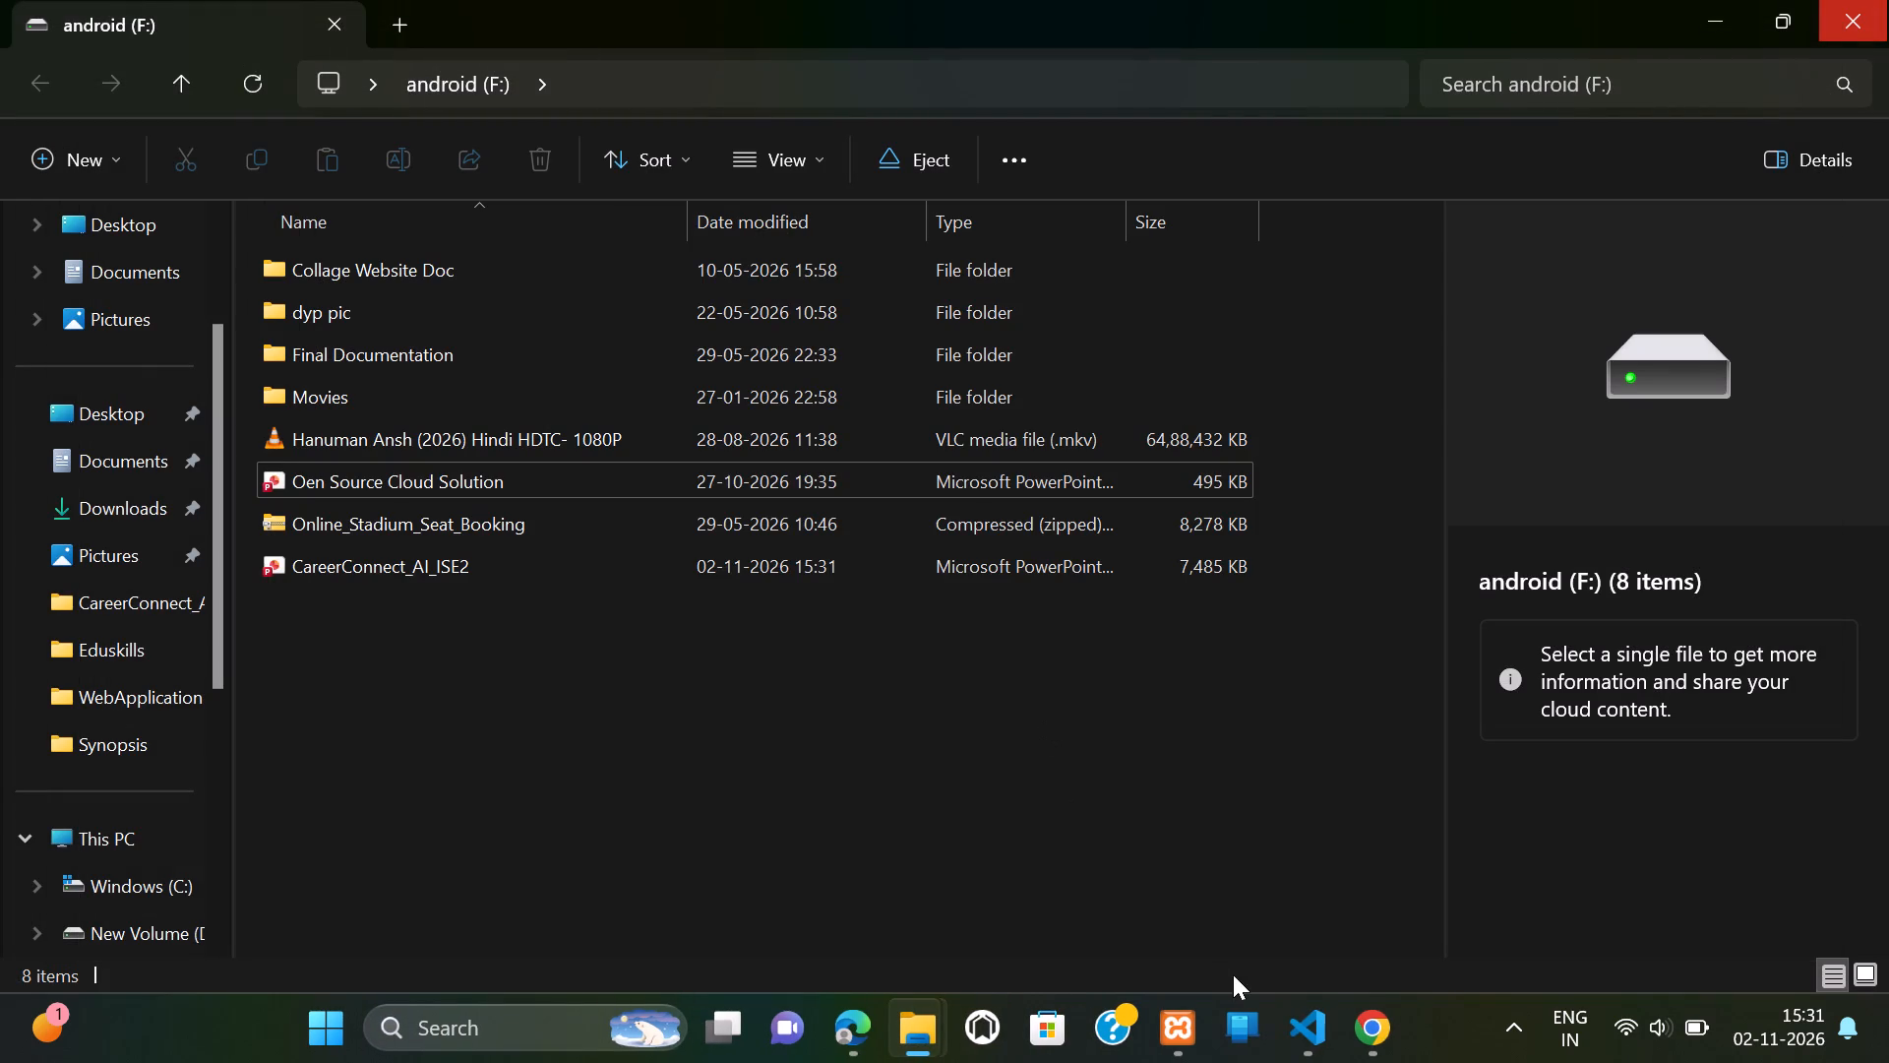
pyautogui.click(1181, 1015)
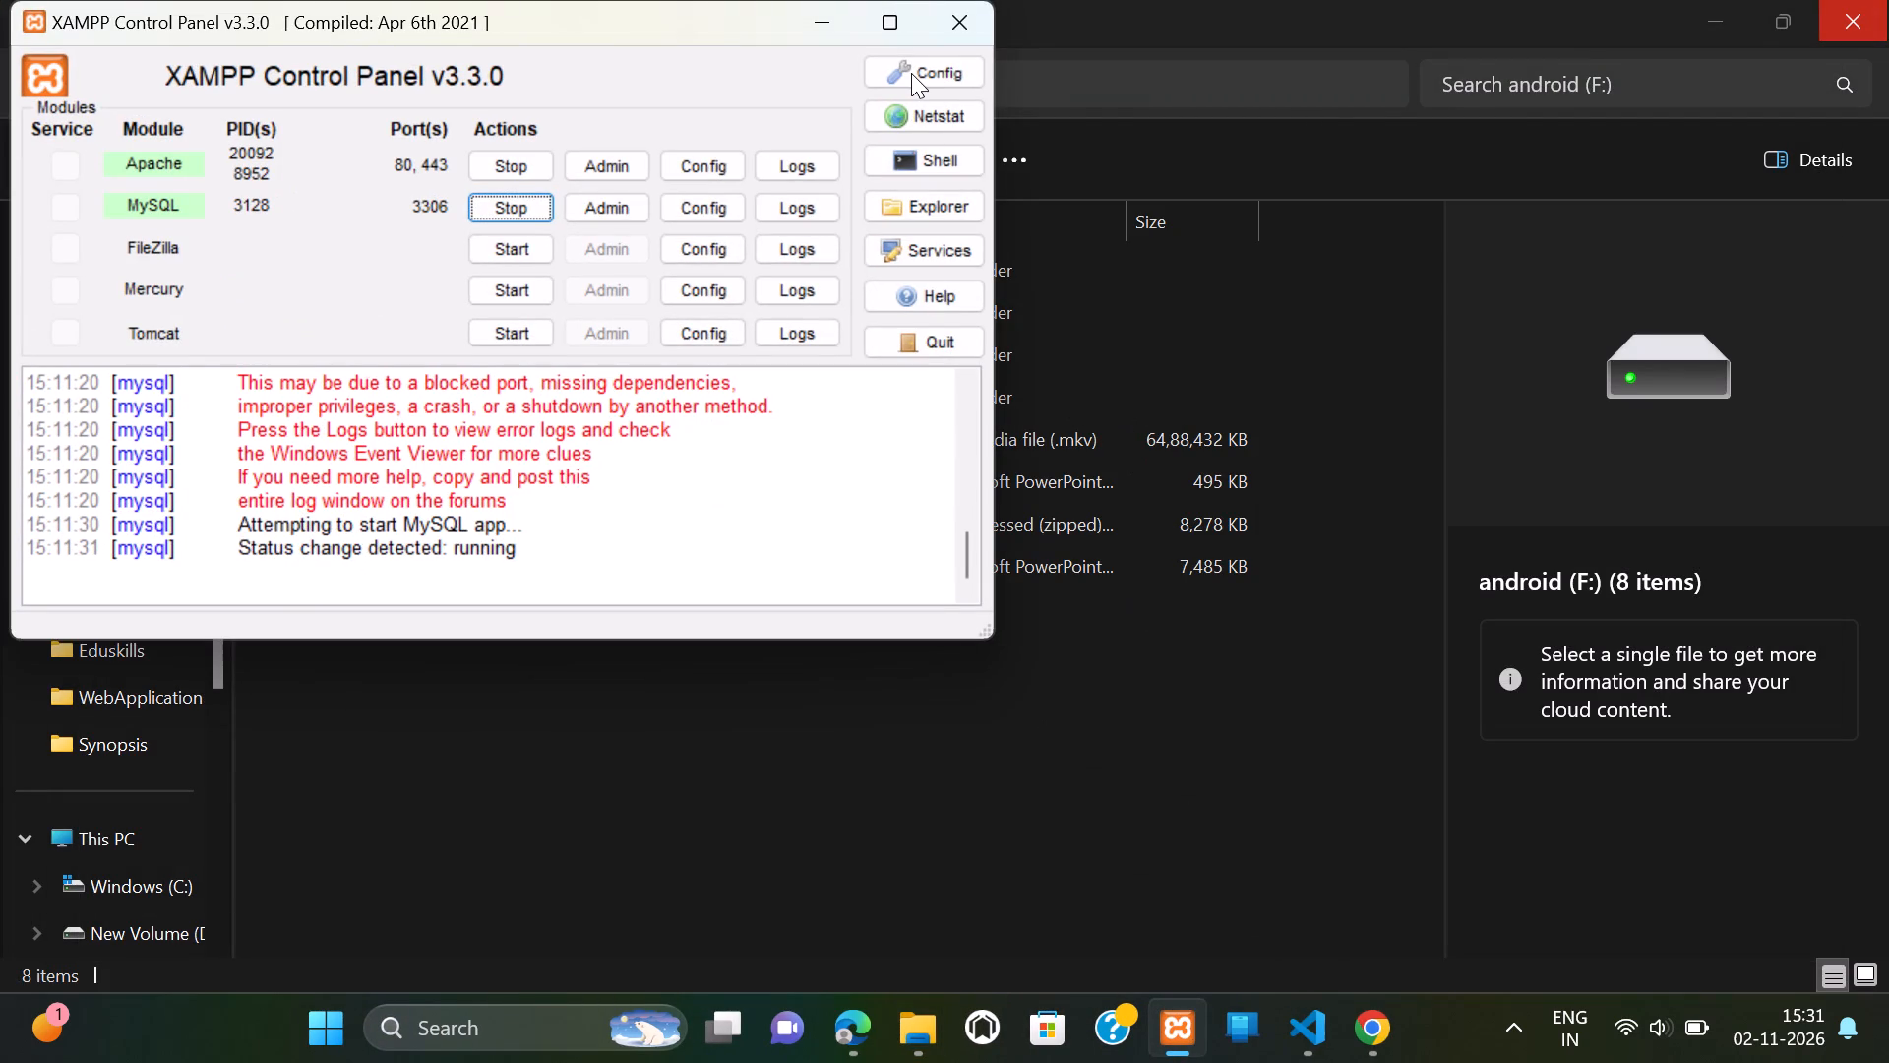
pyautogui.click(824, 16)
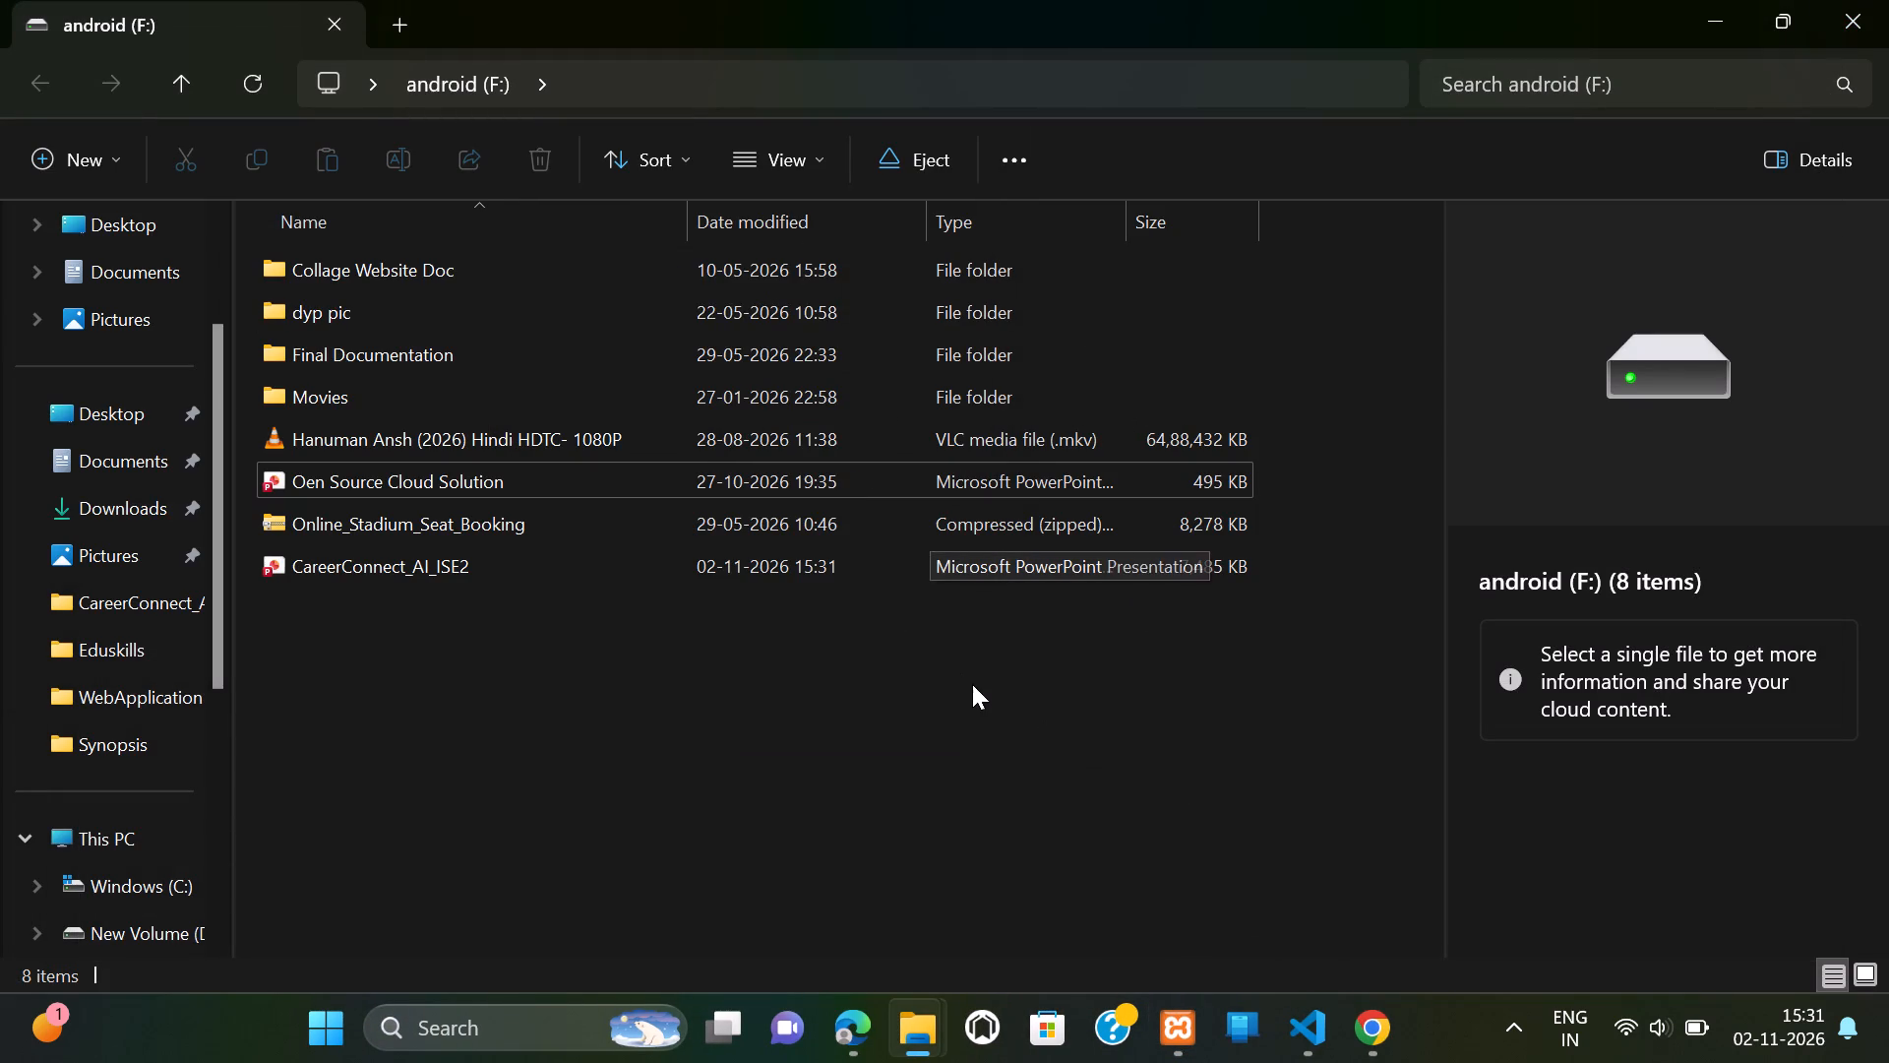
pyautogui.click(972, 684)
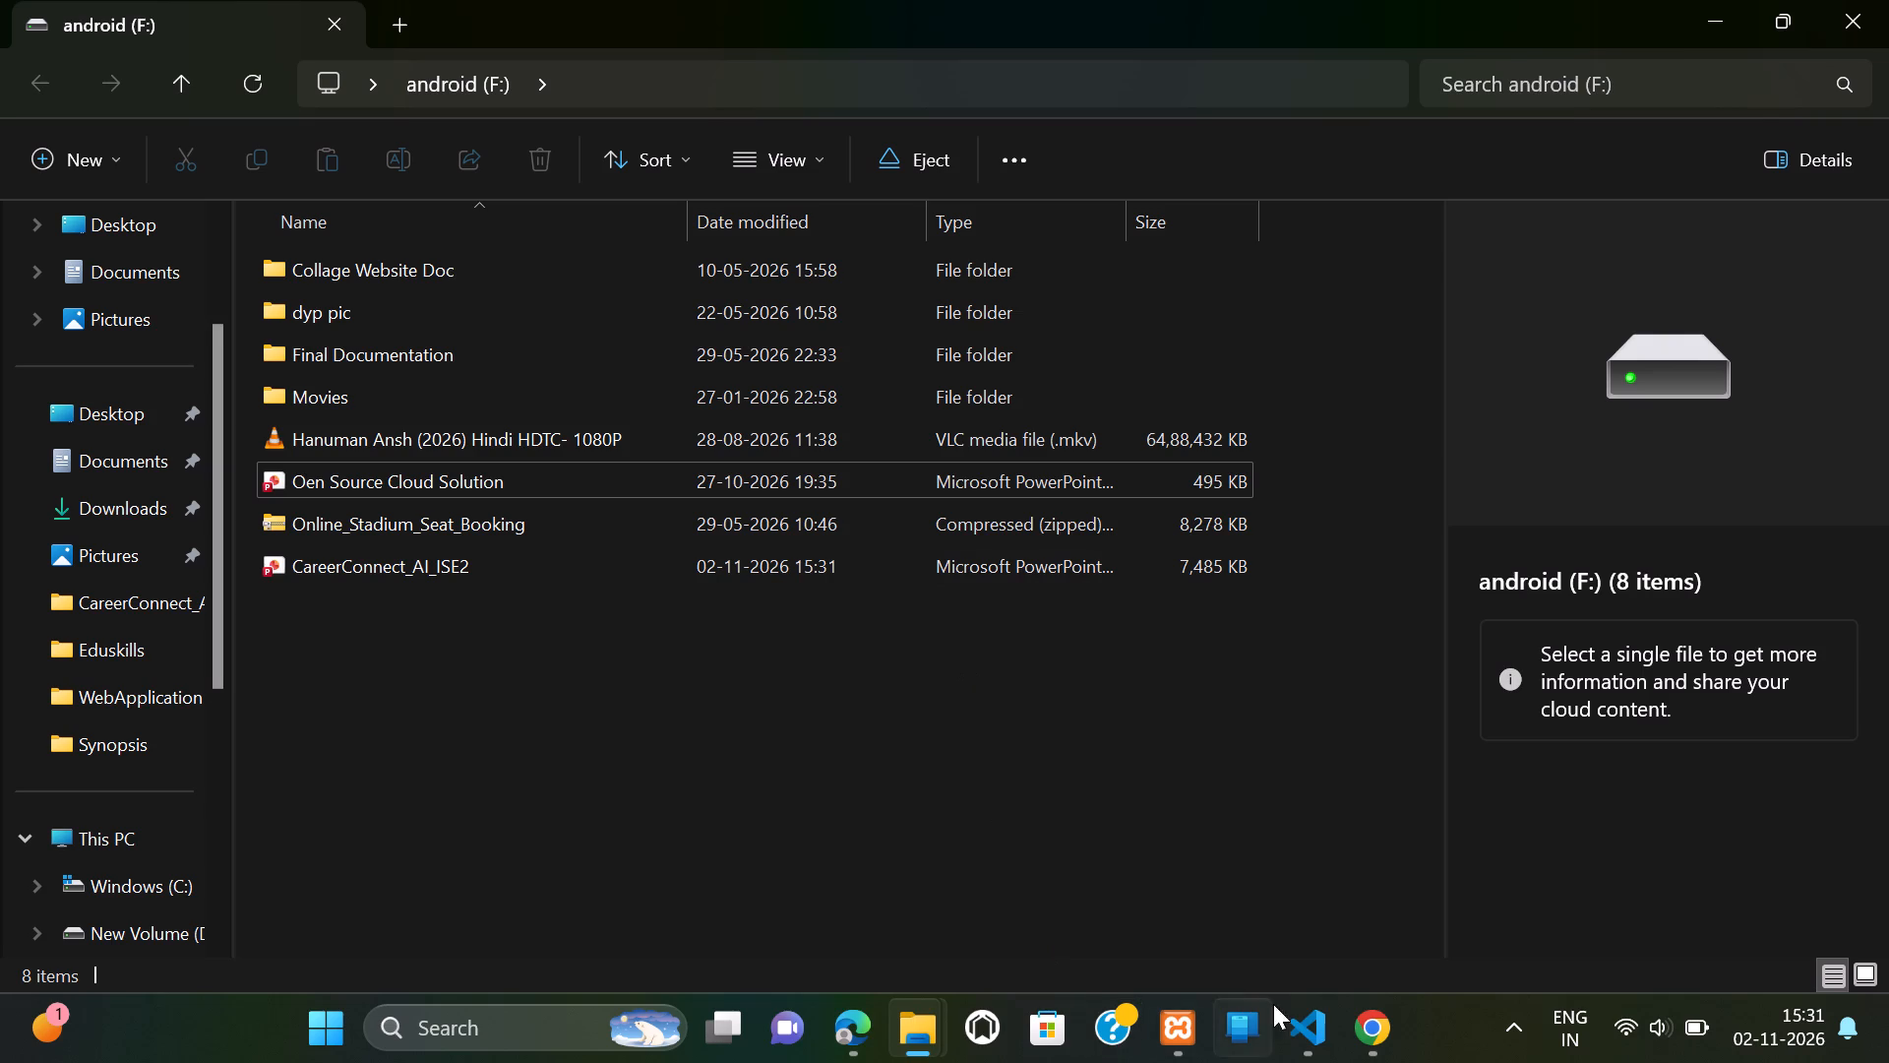
# Switch to Edge and look through the CareerConnect AI System Audit Trail & Activity Logs page and its log entries.
pyautogui.click(864, 1015)
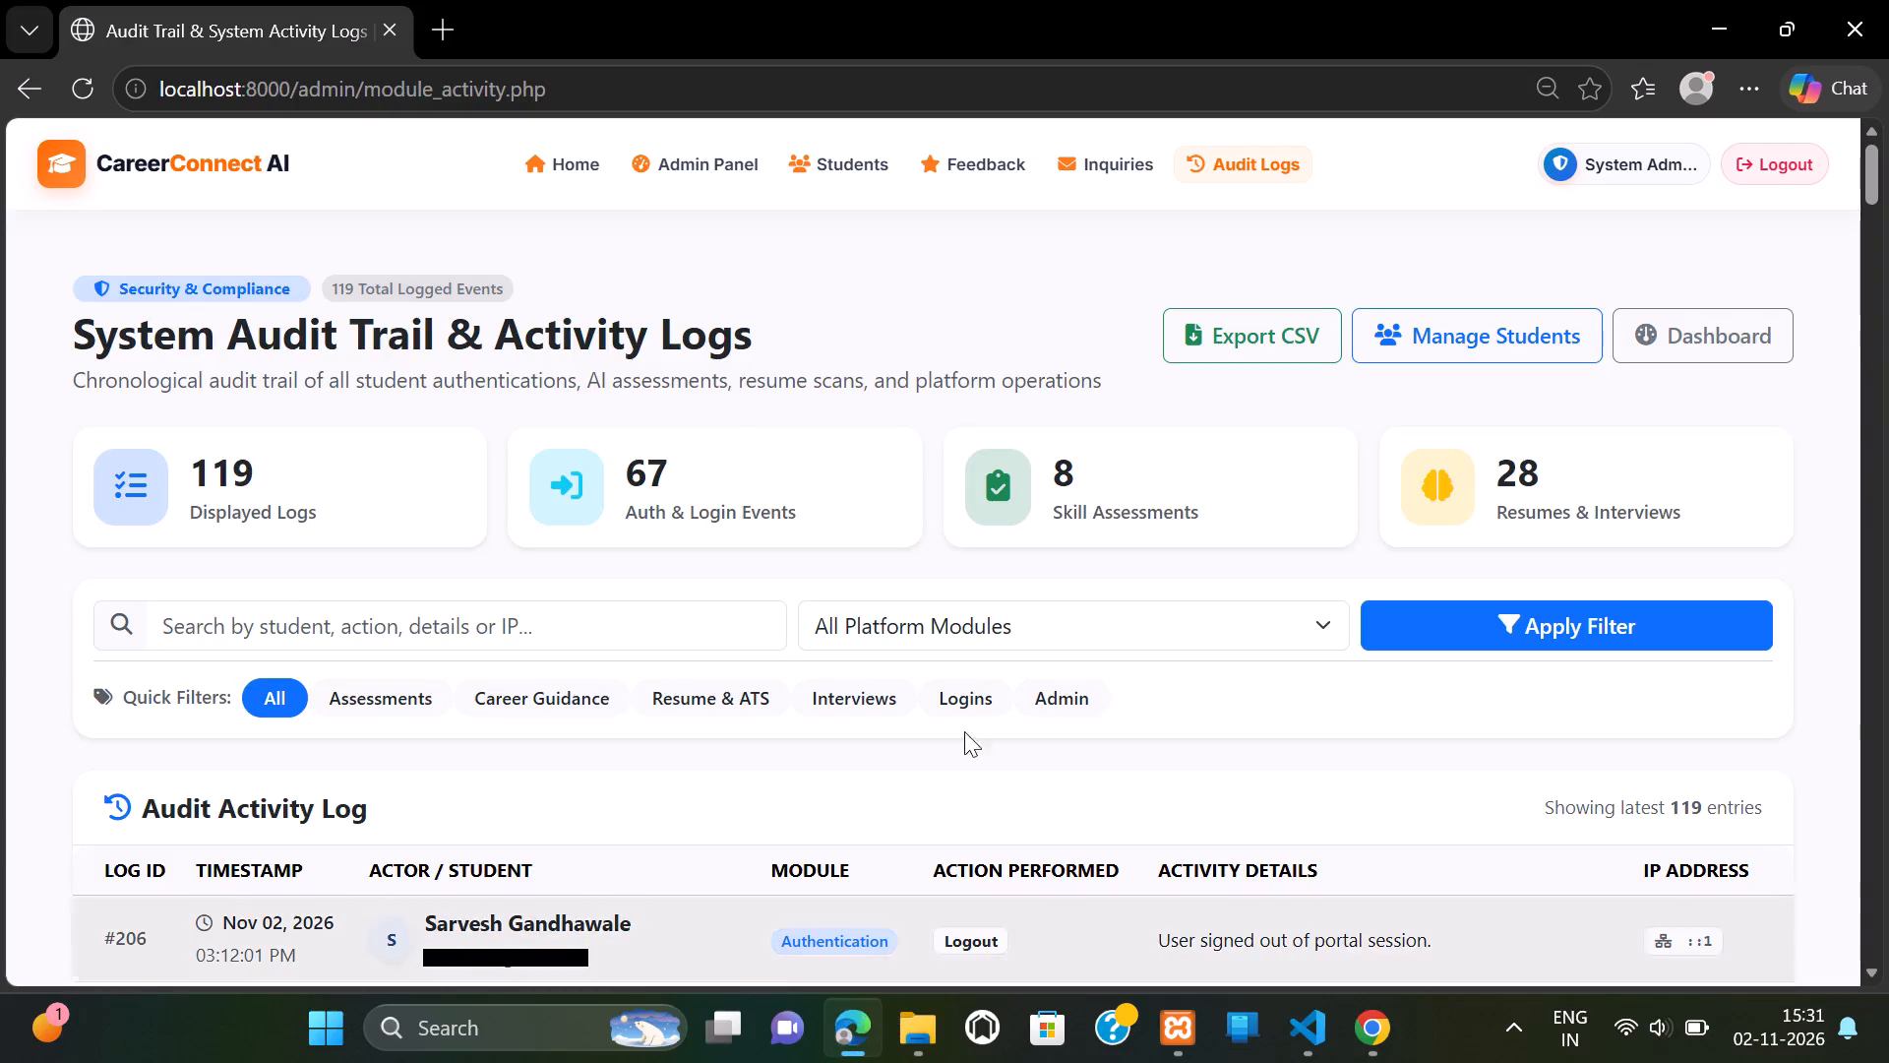
pyautogui.scroll(-11, 1089, 439)
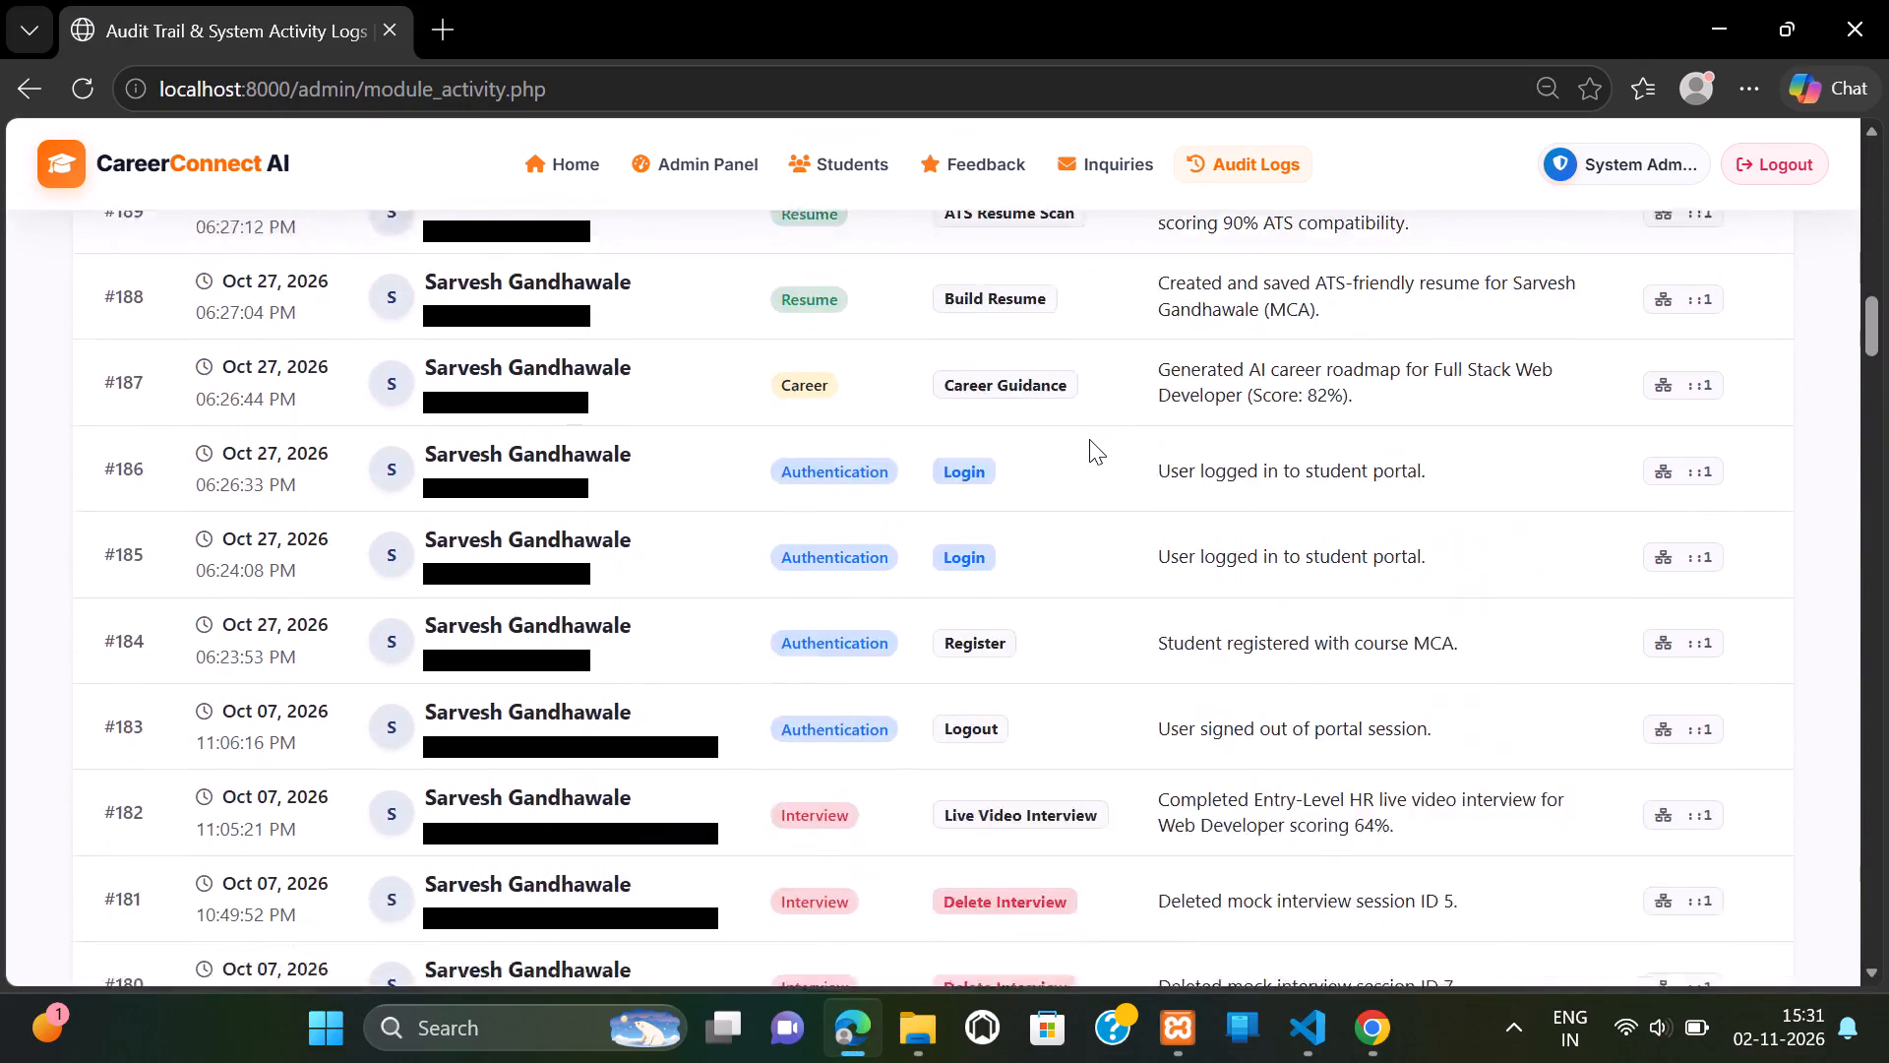
pyautogui.scroll(-2, 1089, 439)
pyautogui.scroll(11, 1089, 439)
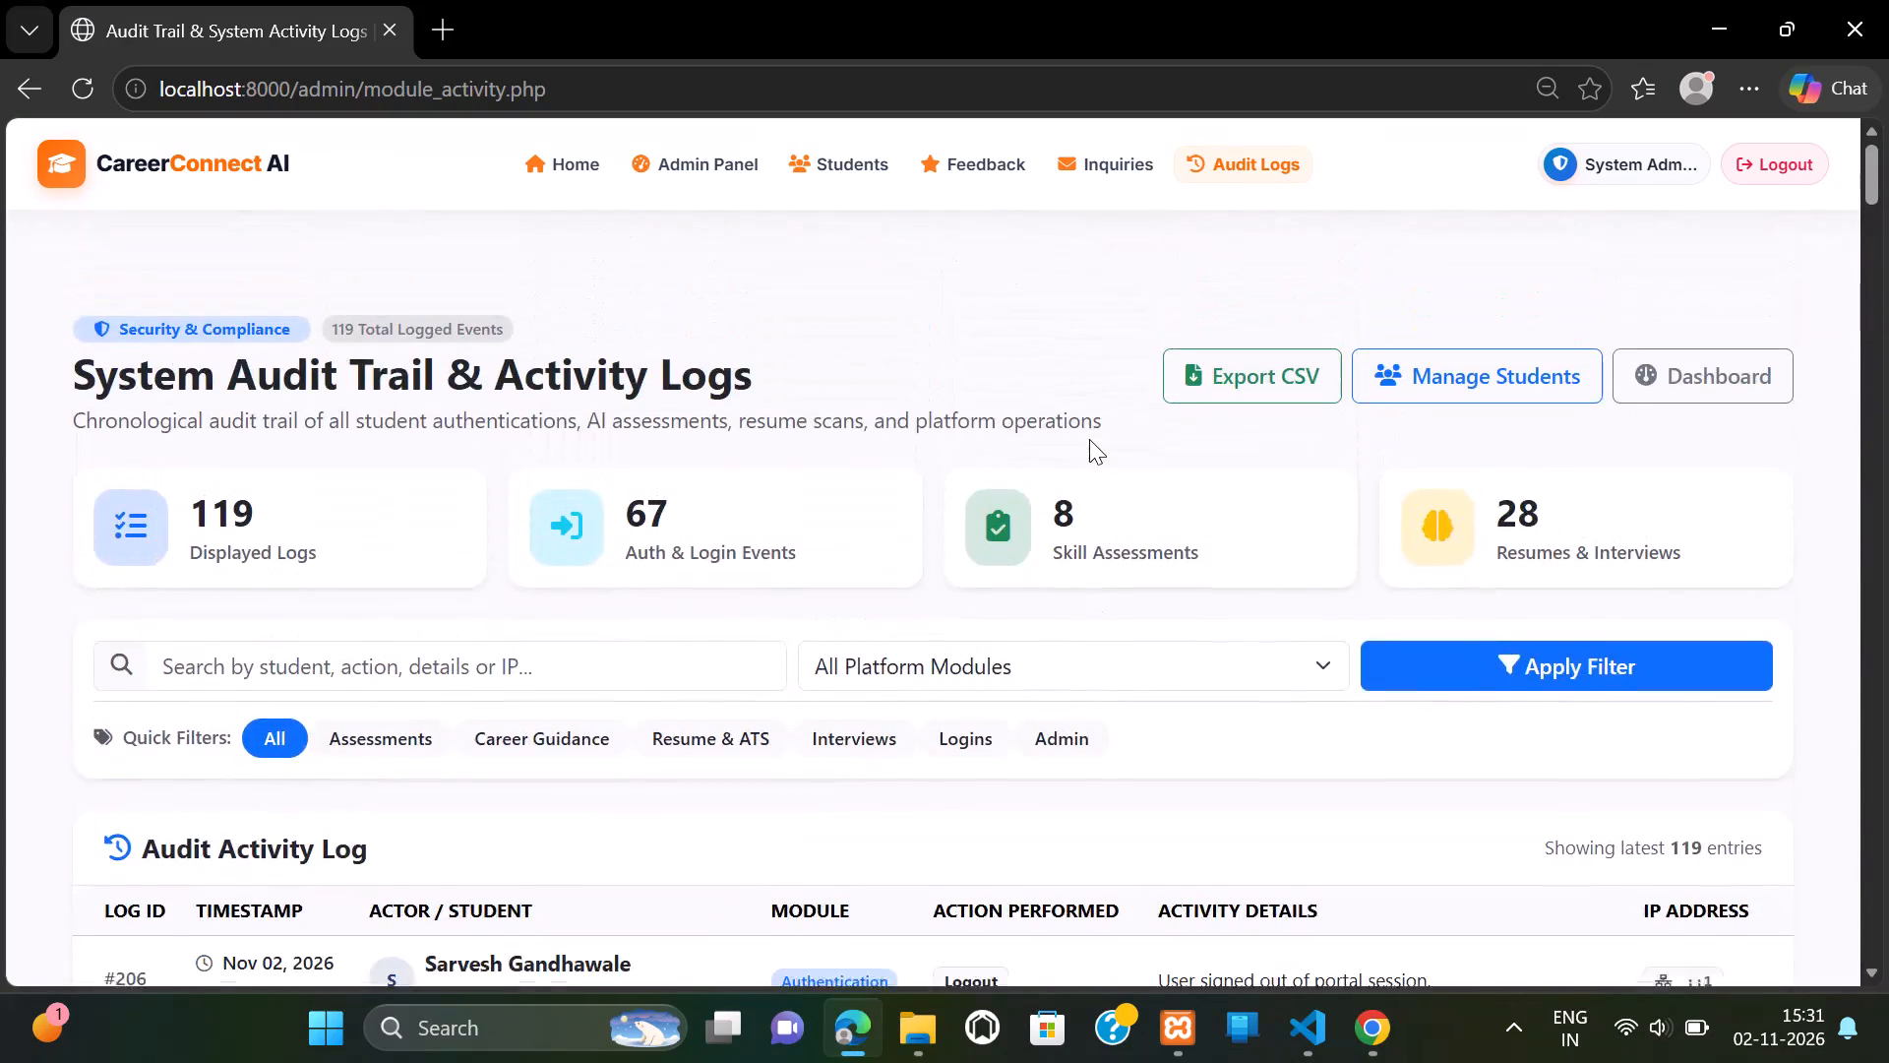
pyautogui.scroll(2, 1089, 439)
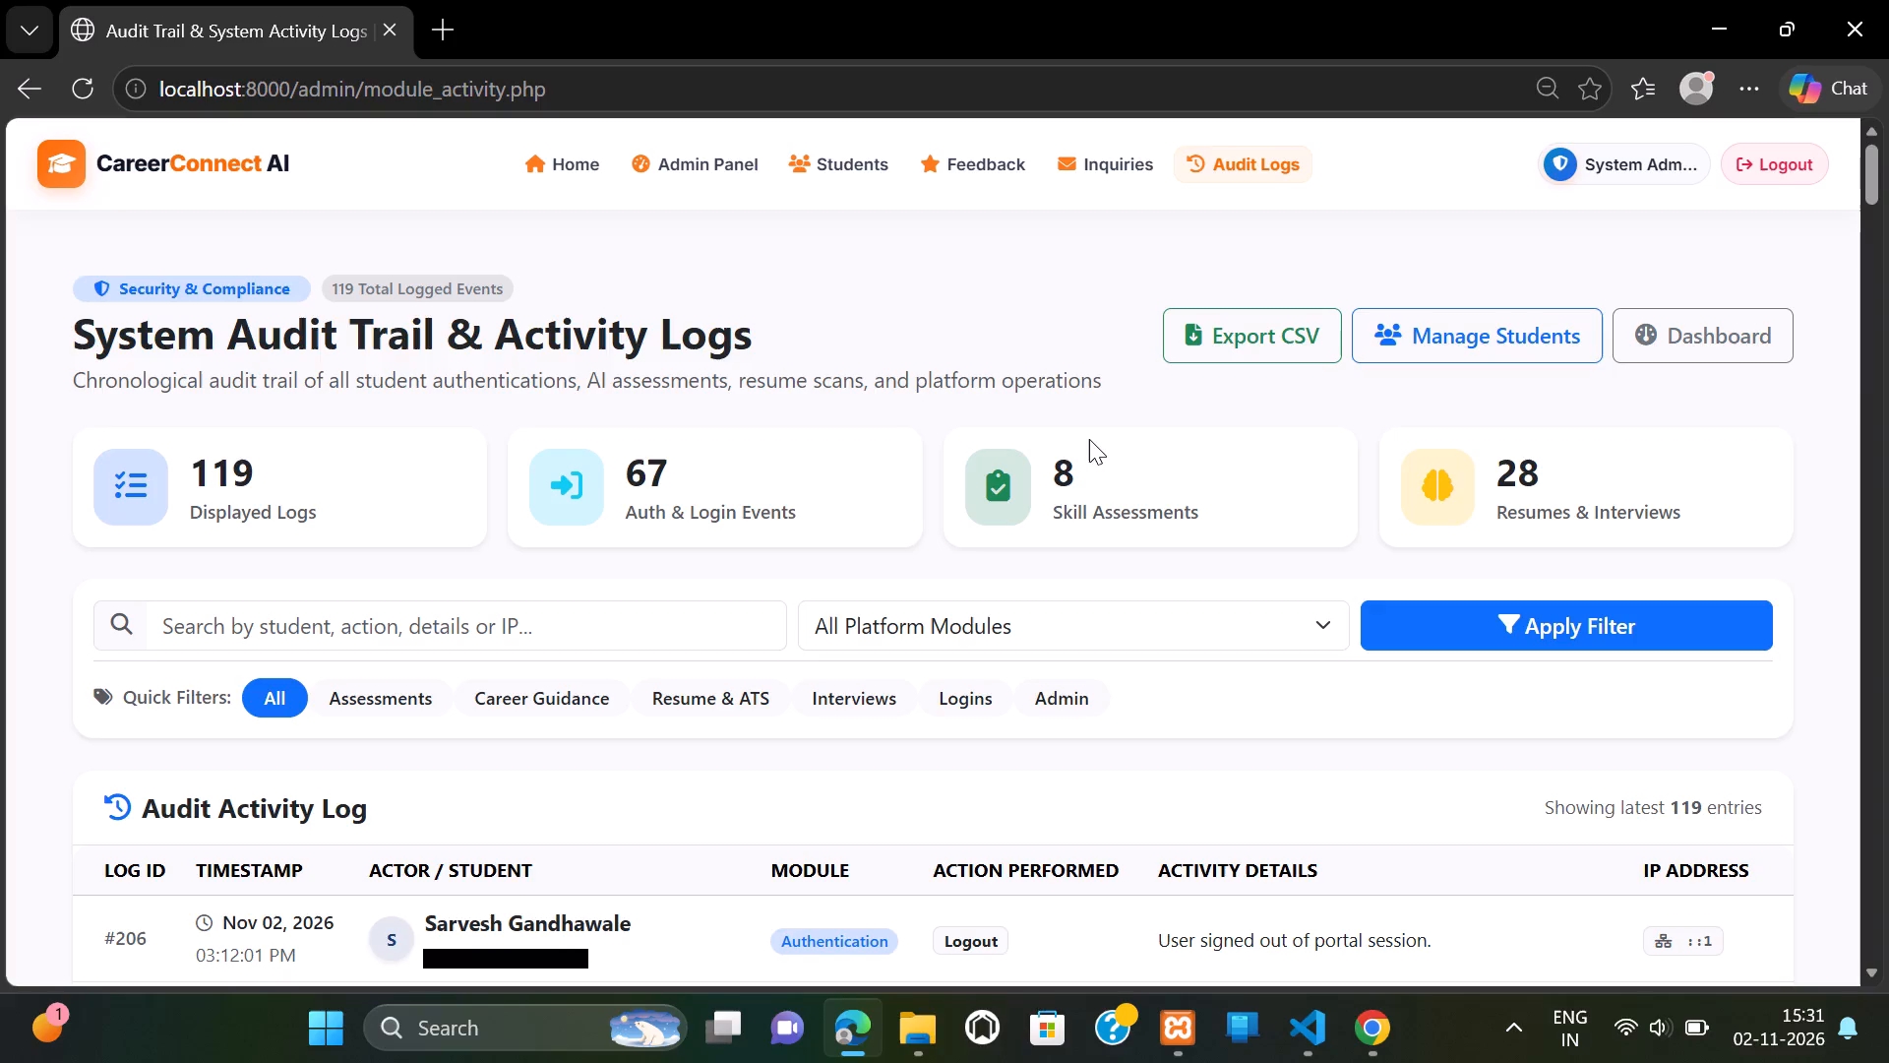
pyautogui.scroll(1, 1089, 439)
# Close the remaining working windows: the Edge audit log page, the F: drive and both Downloads folder windows, and Visual Studio Code.
pyautogui.click(1855, 0)
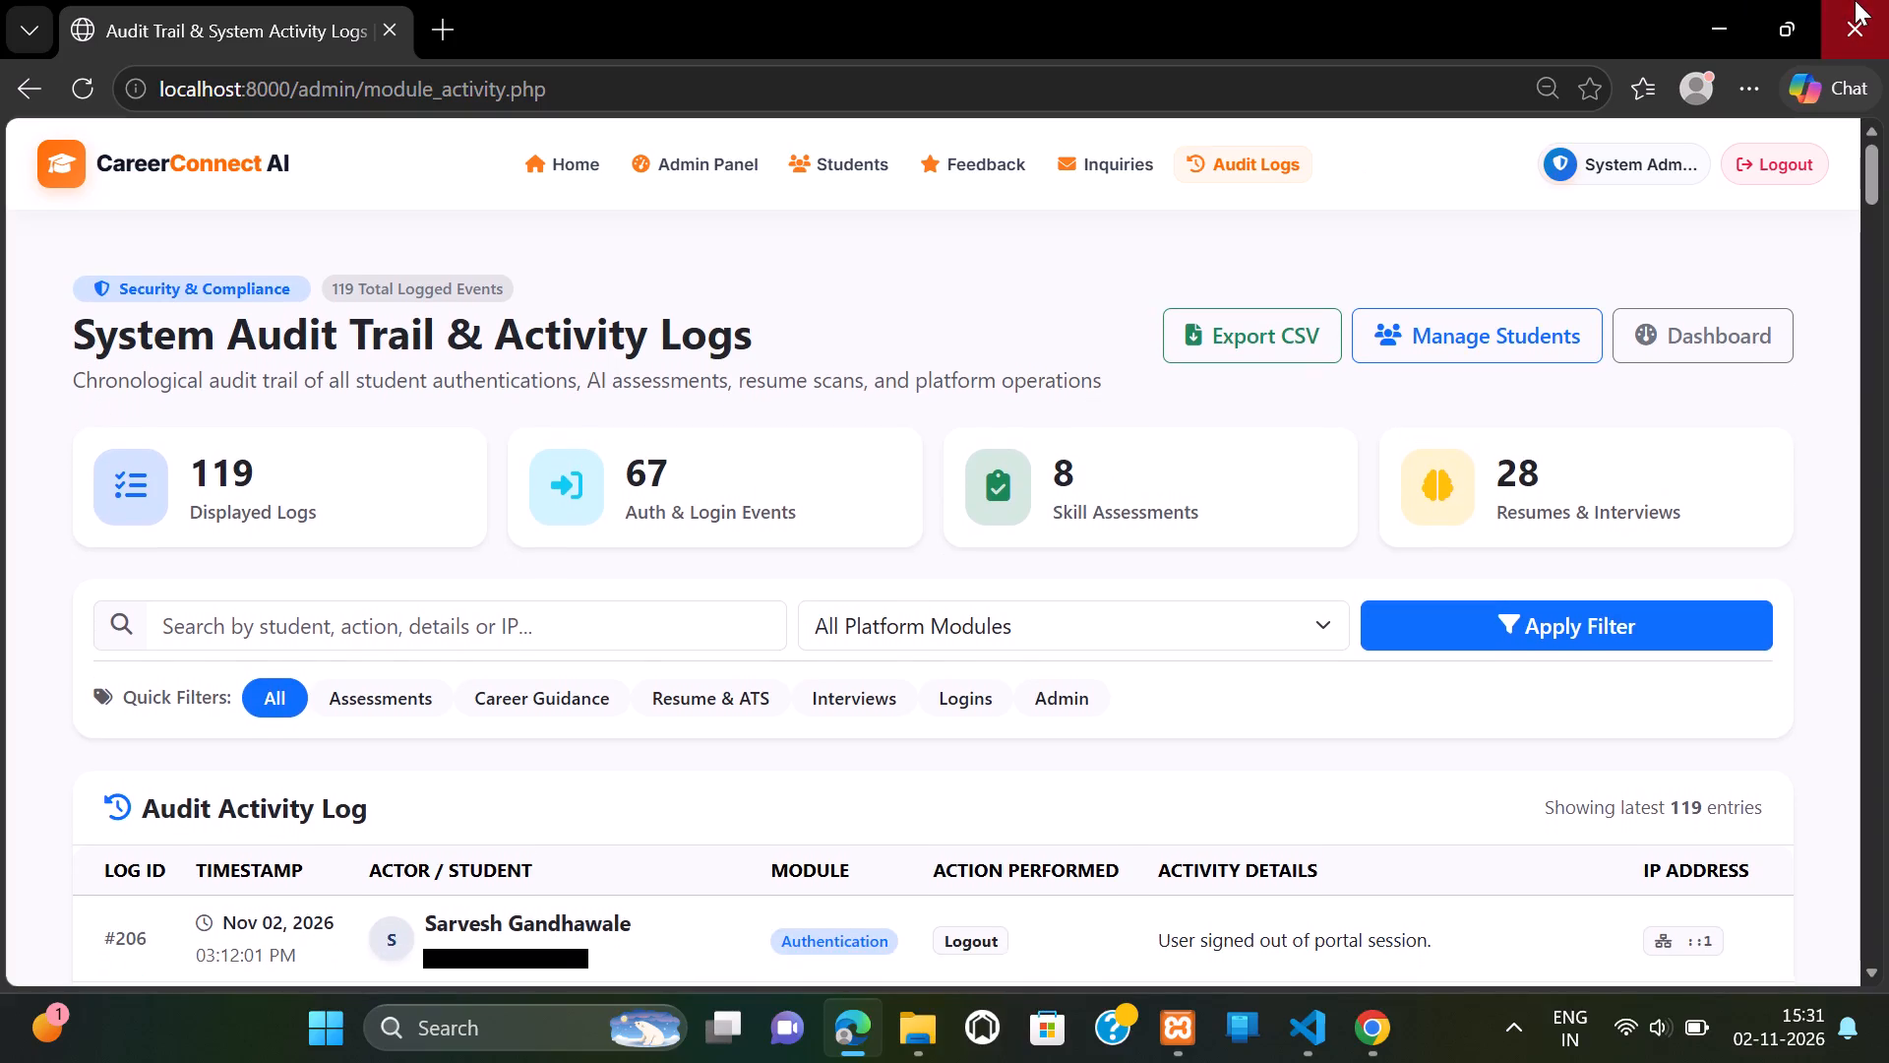
pyautogui.click(1887, 0)
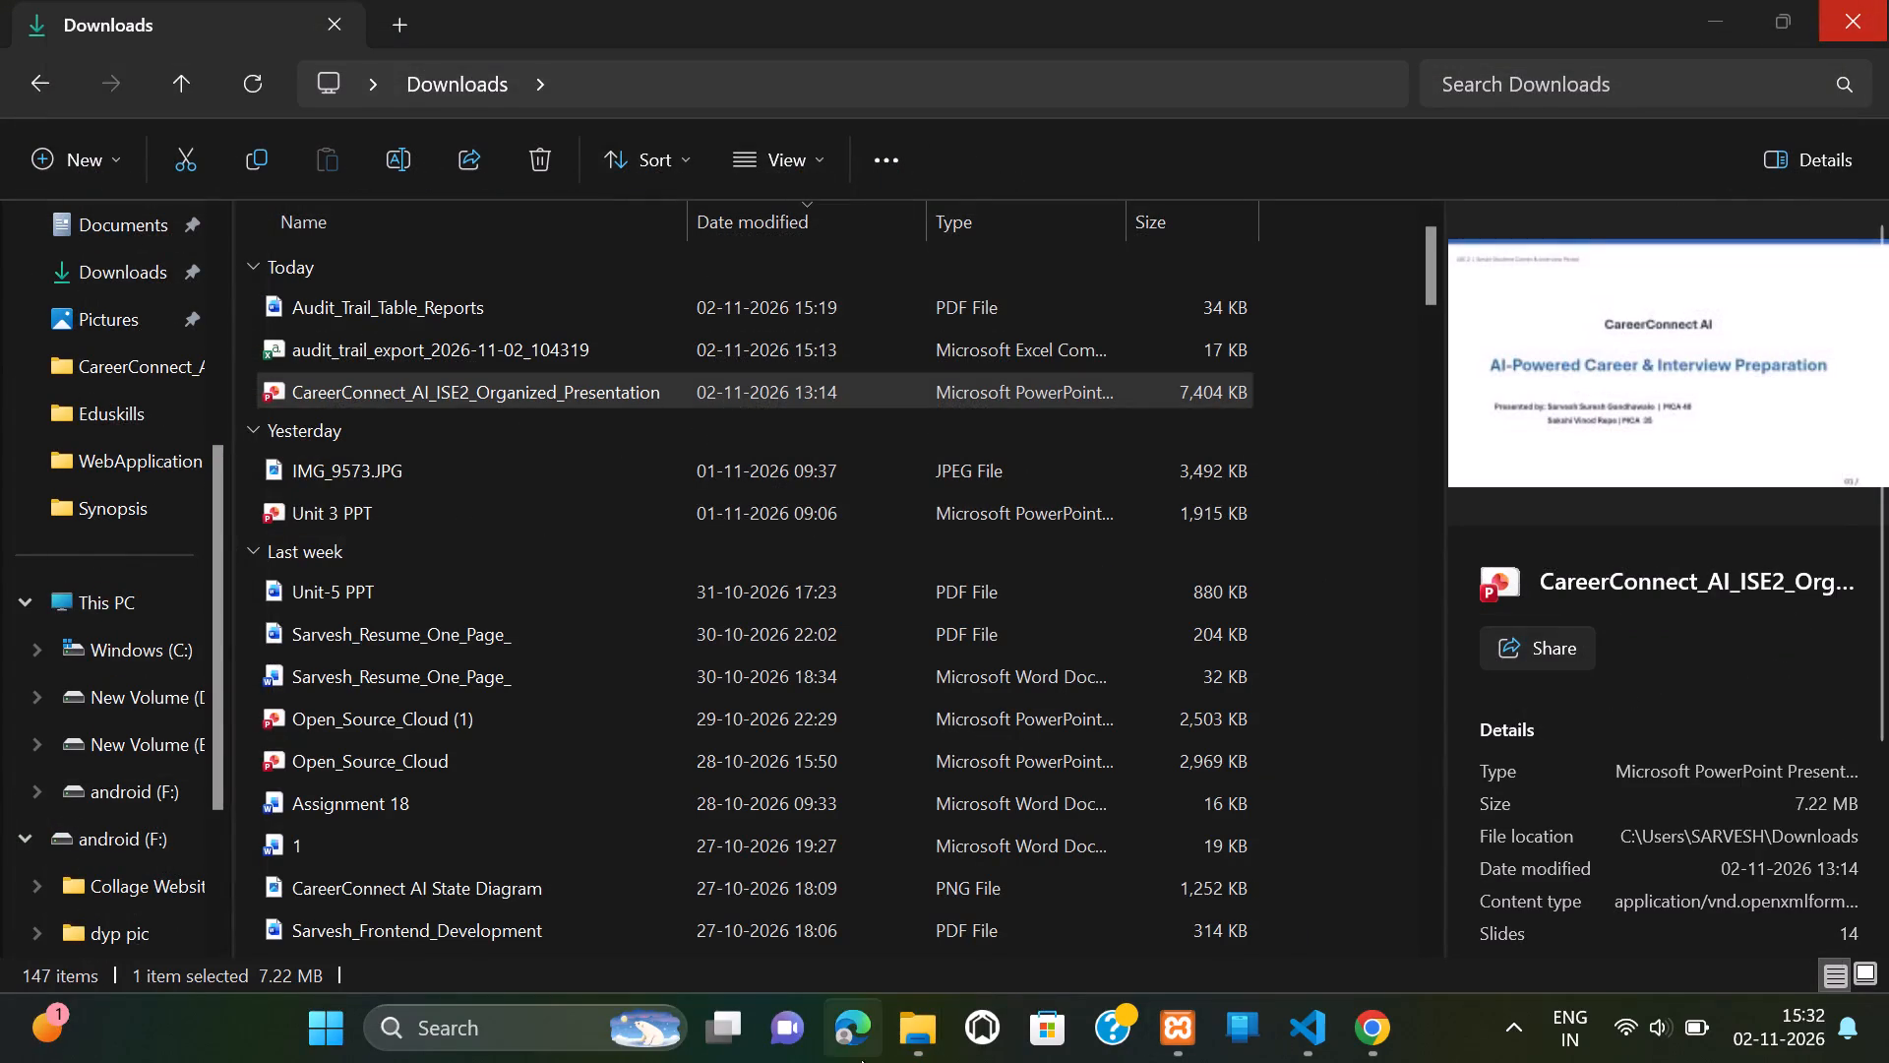
pyautogui.click(914, 1037)
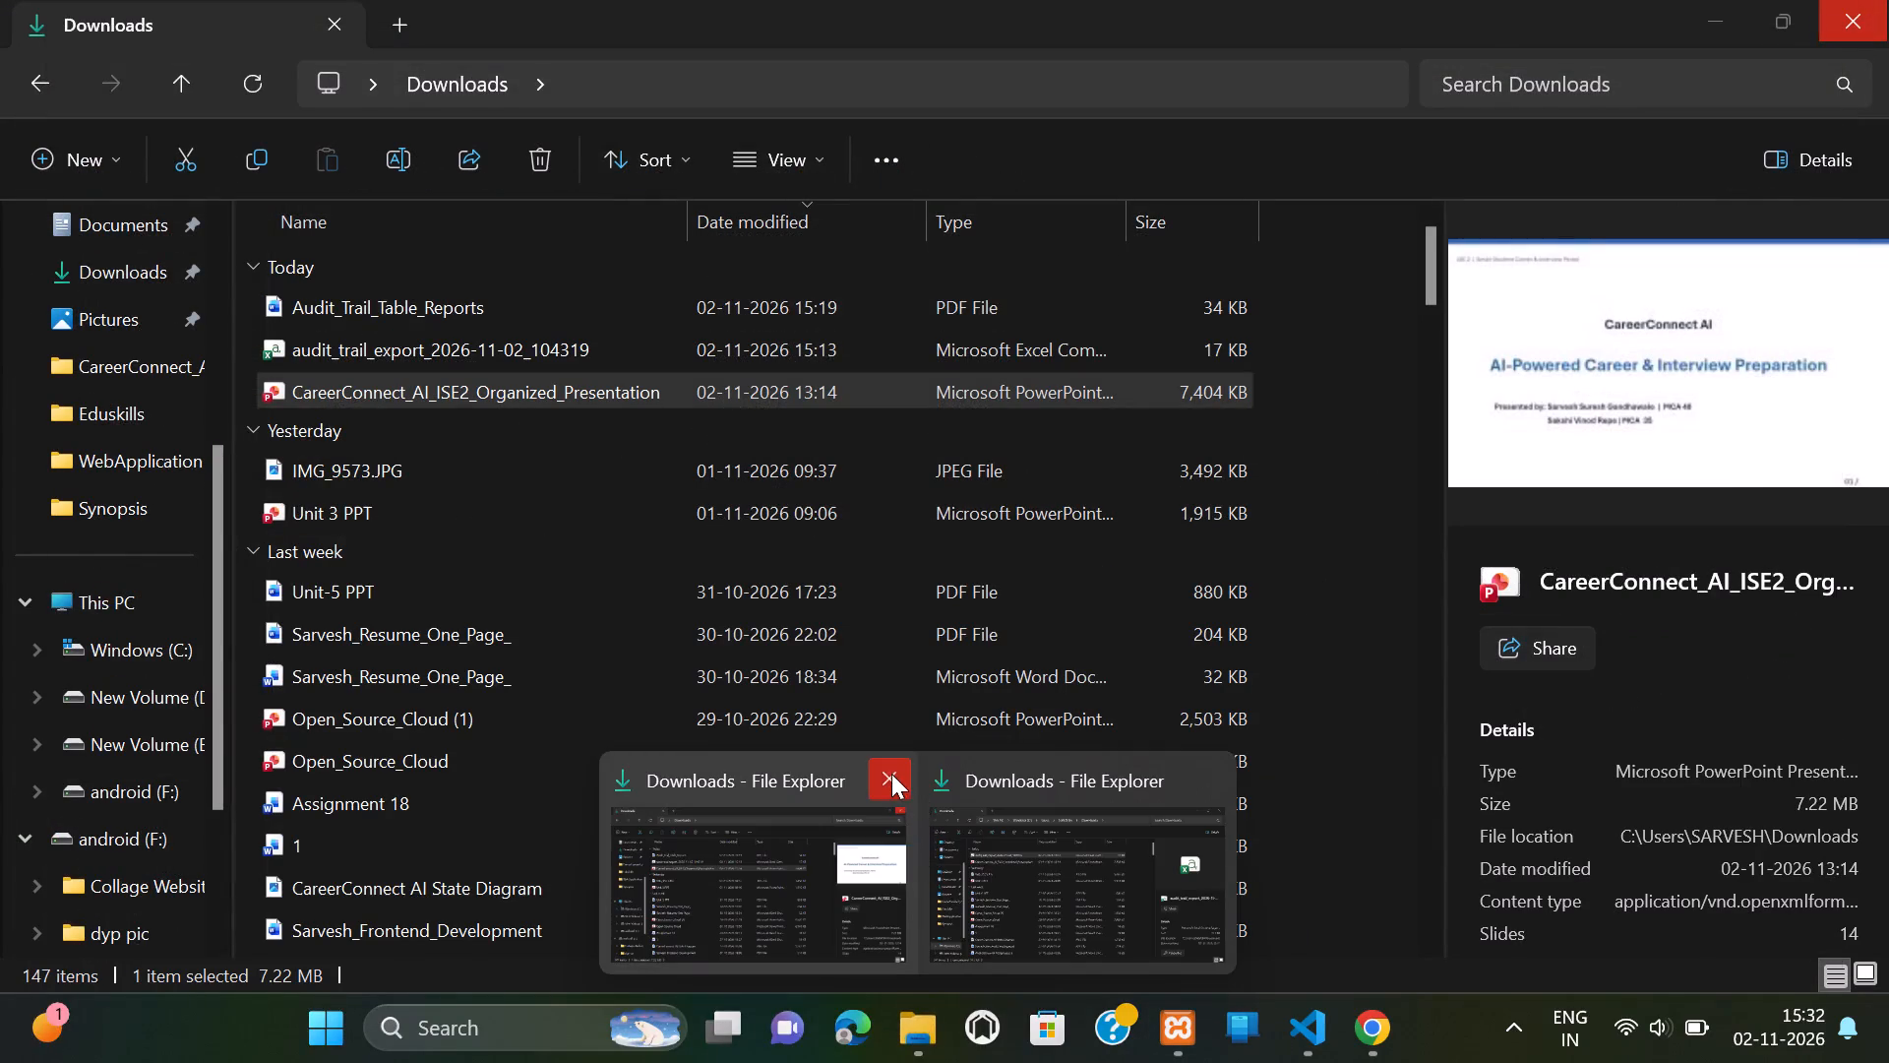
pyautogui.click(891, 774)
pyautogui.click(1046, 775)
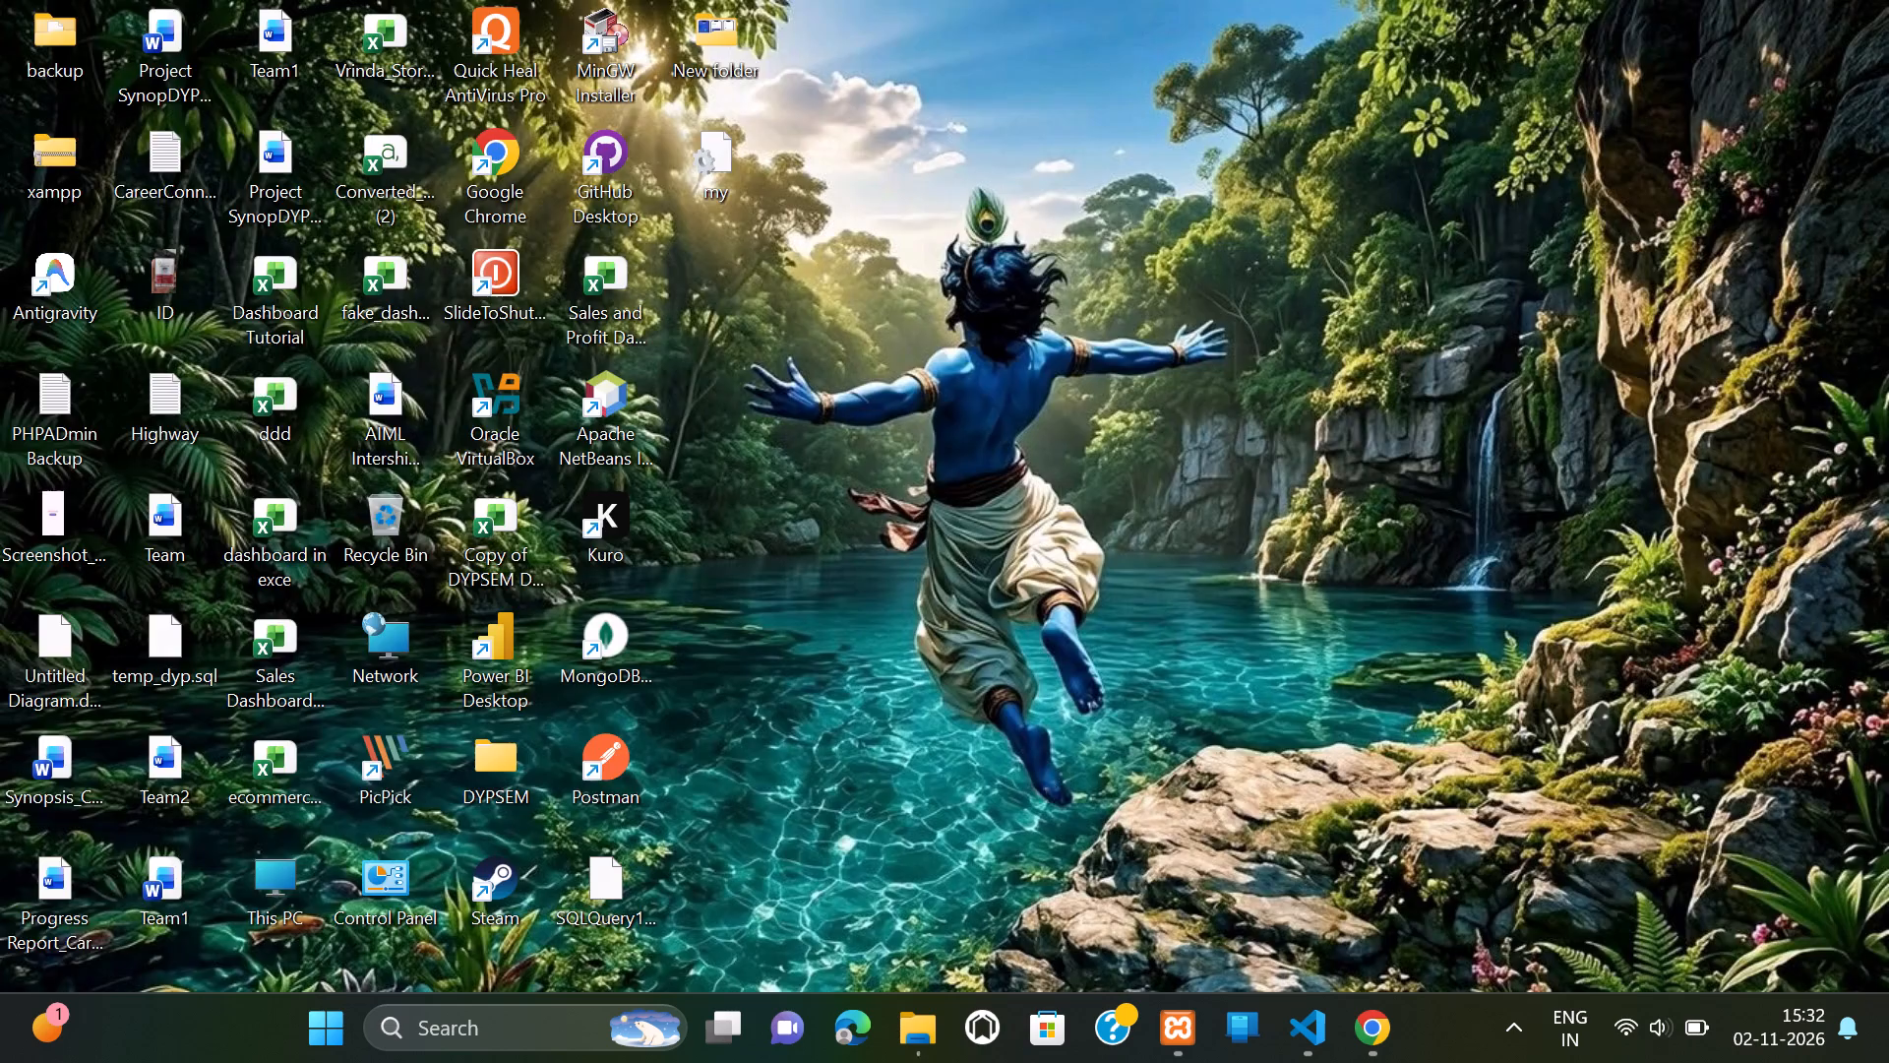
pyautogui.click(1888, 0)
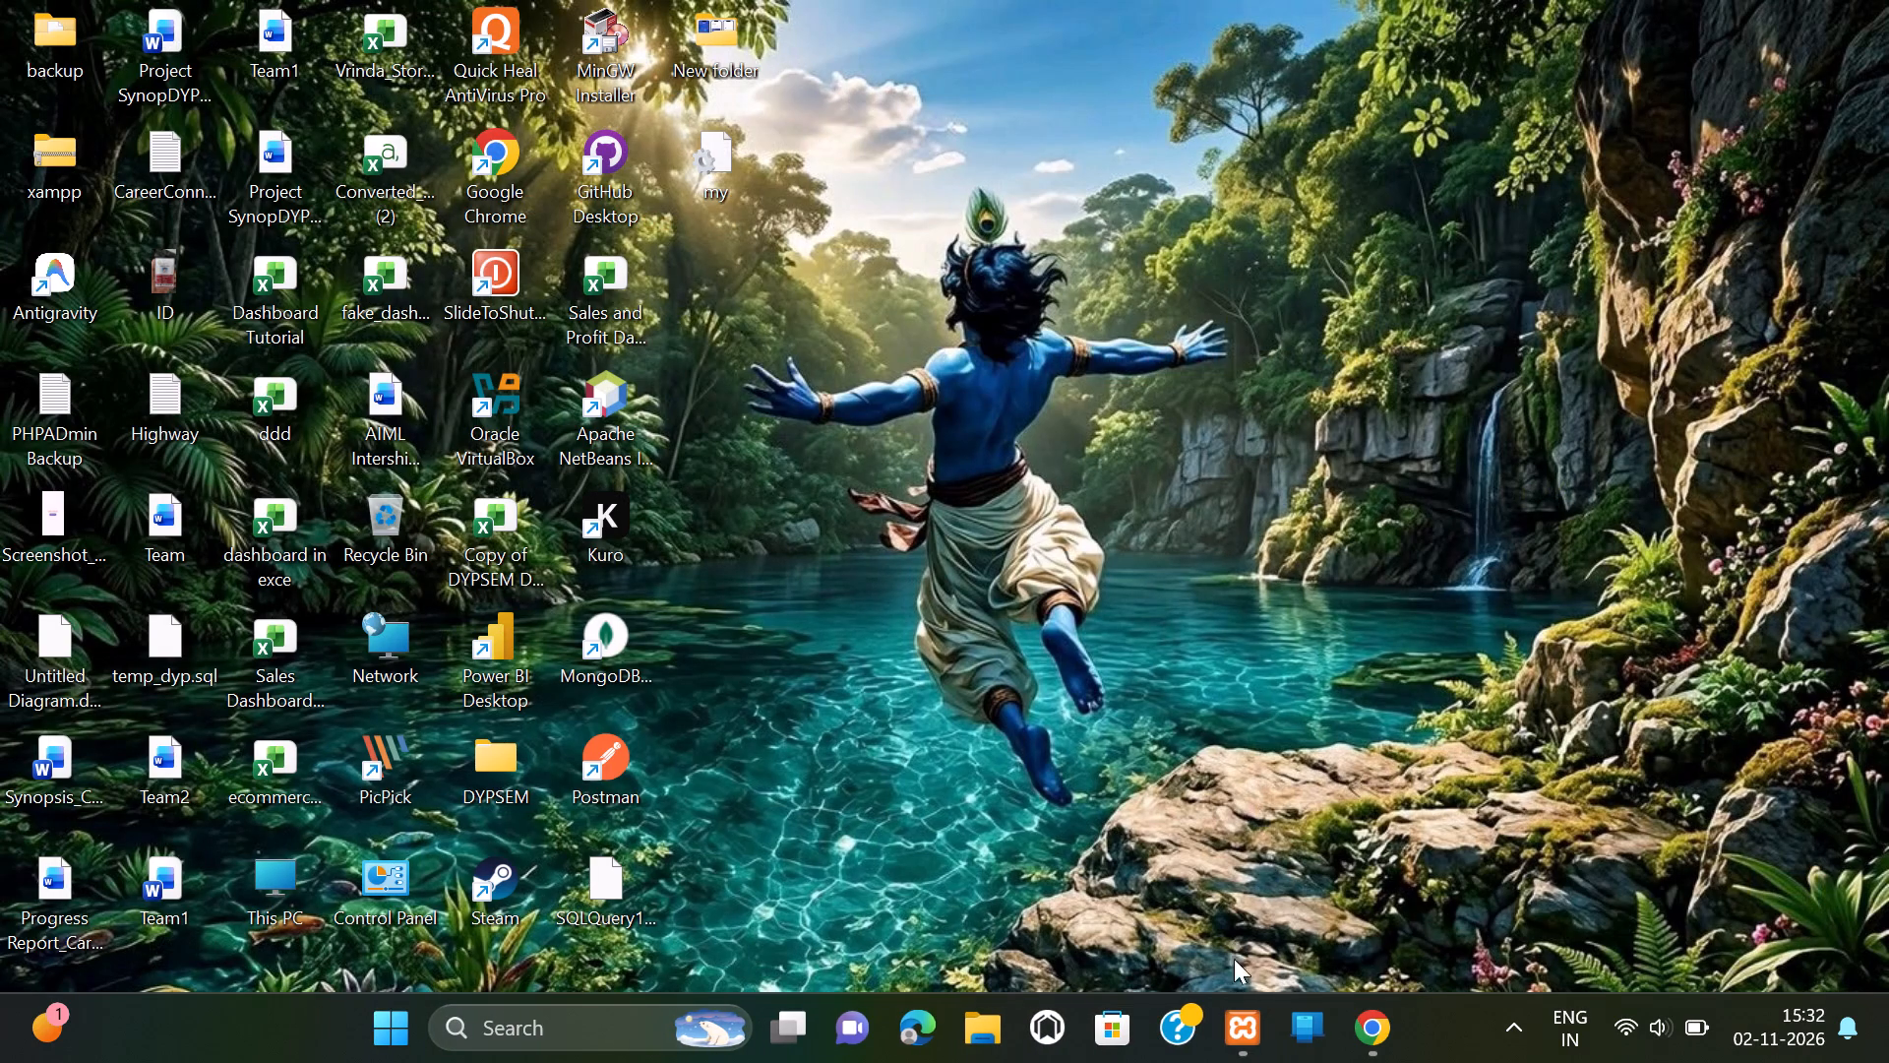
# Switch to the XAMPP Control Panel, stop the MySQL and Apache modules, and close the control panel window.
pyautogui.click(1251, 1027)
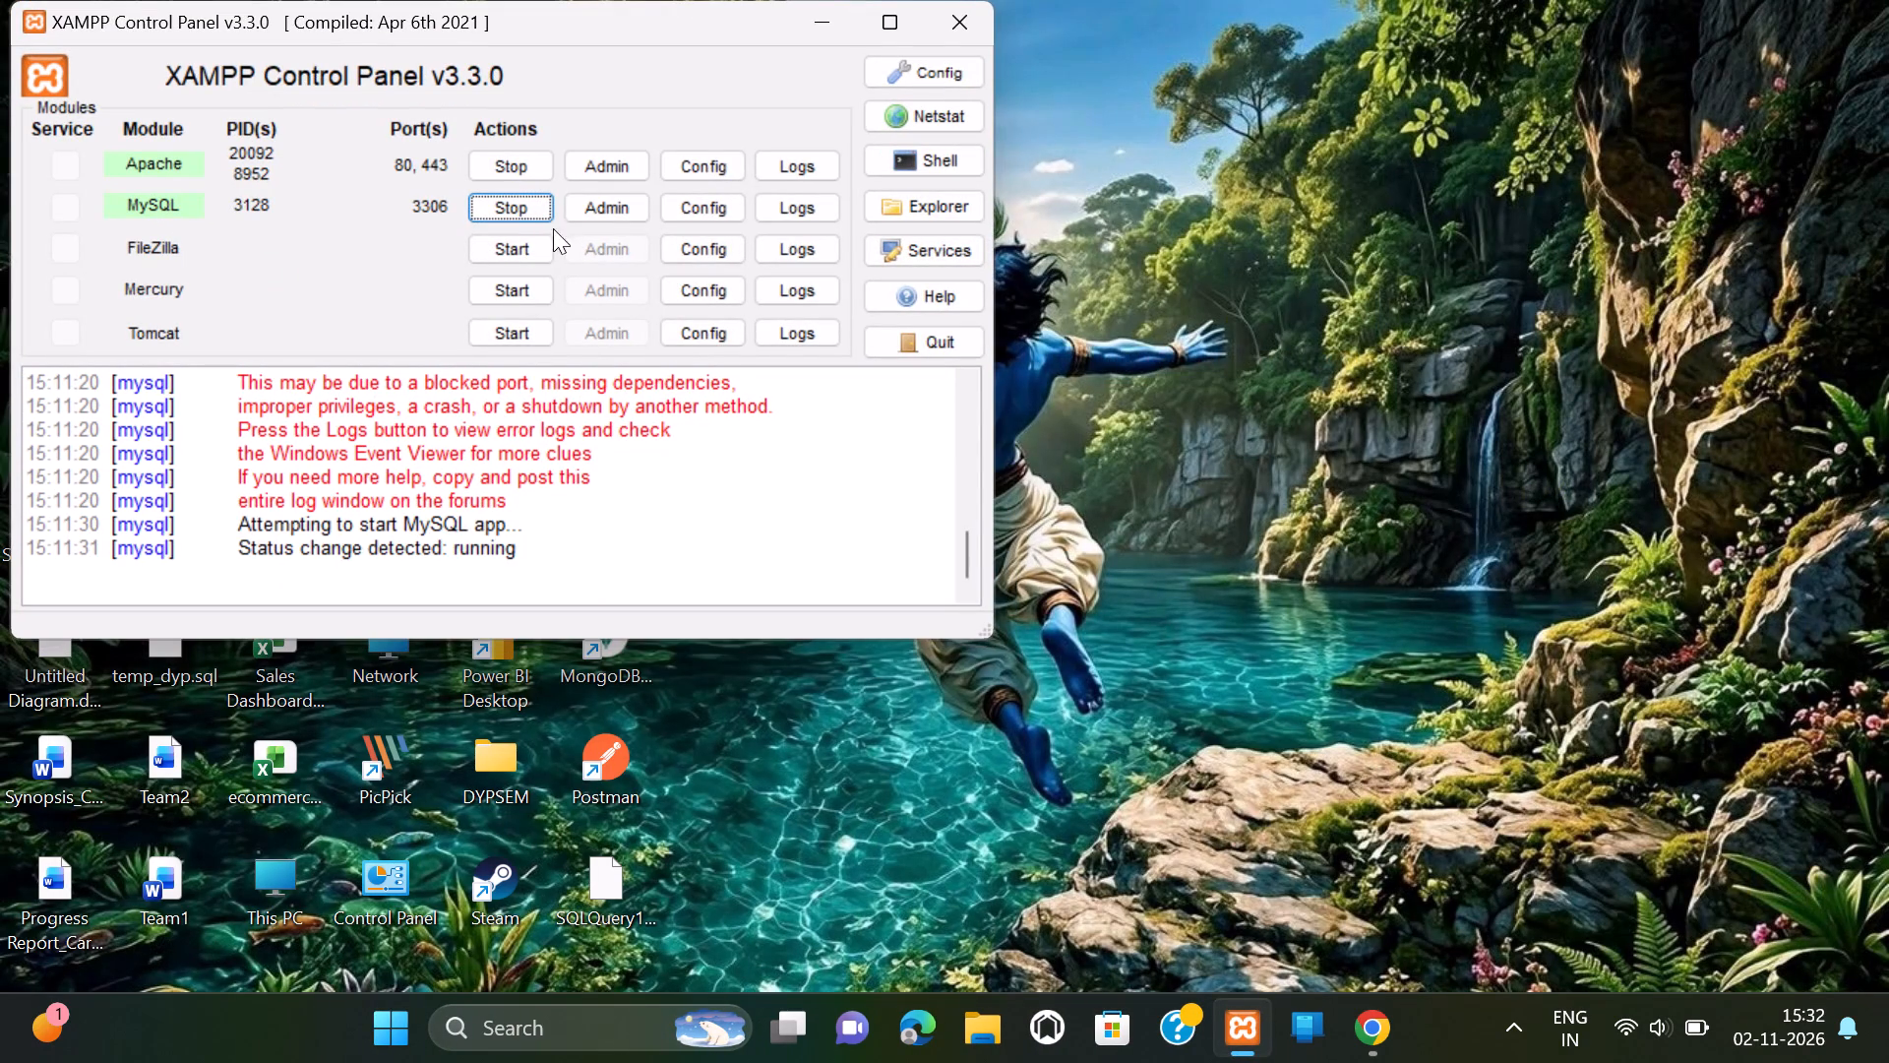
pyautogui.click(523, 204)
pyautogui.click(520, 172)
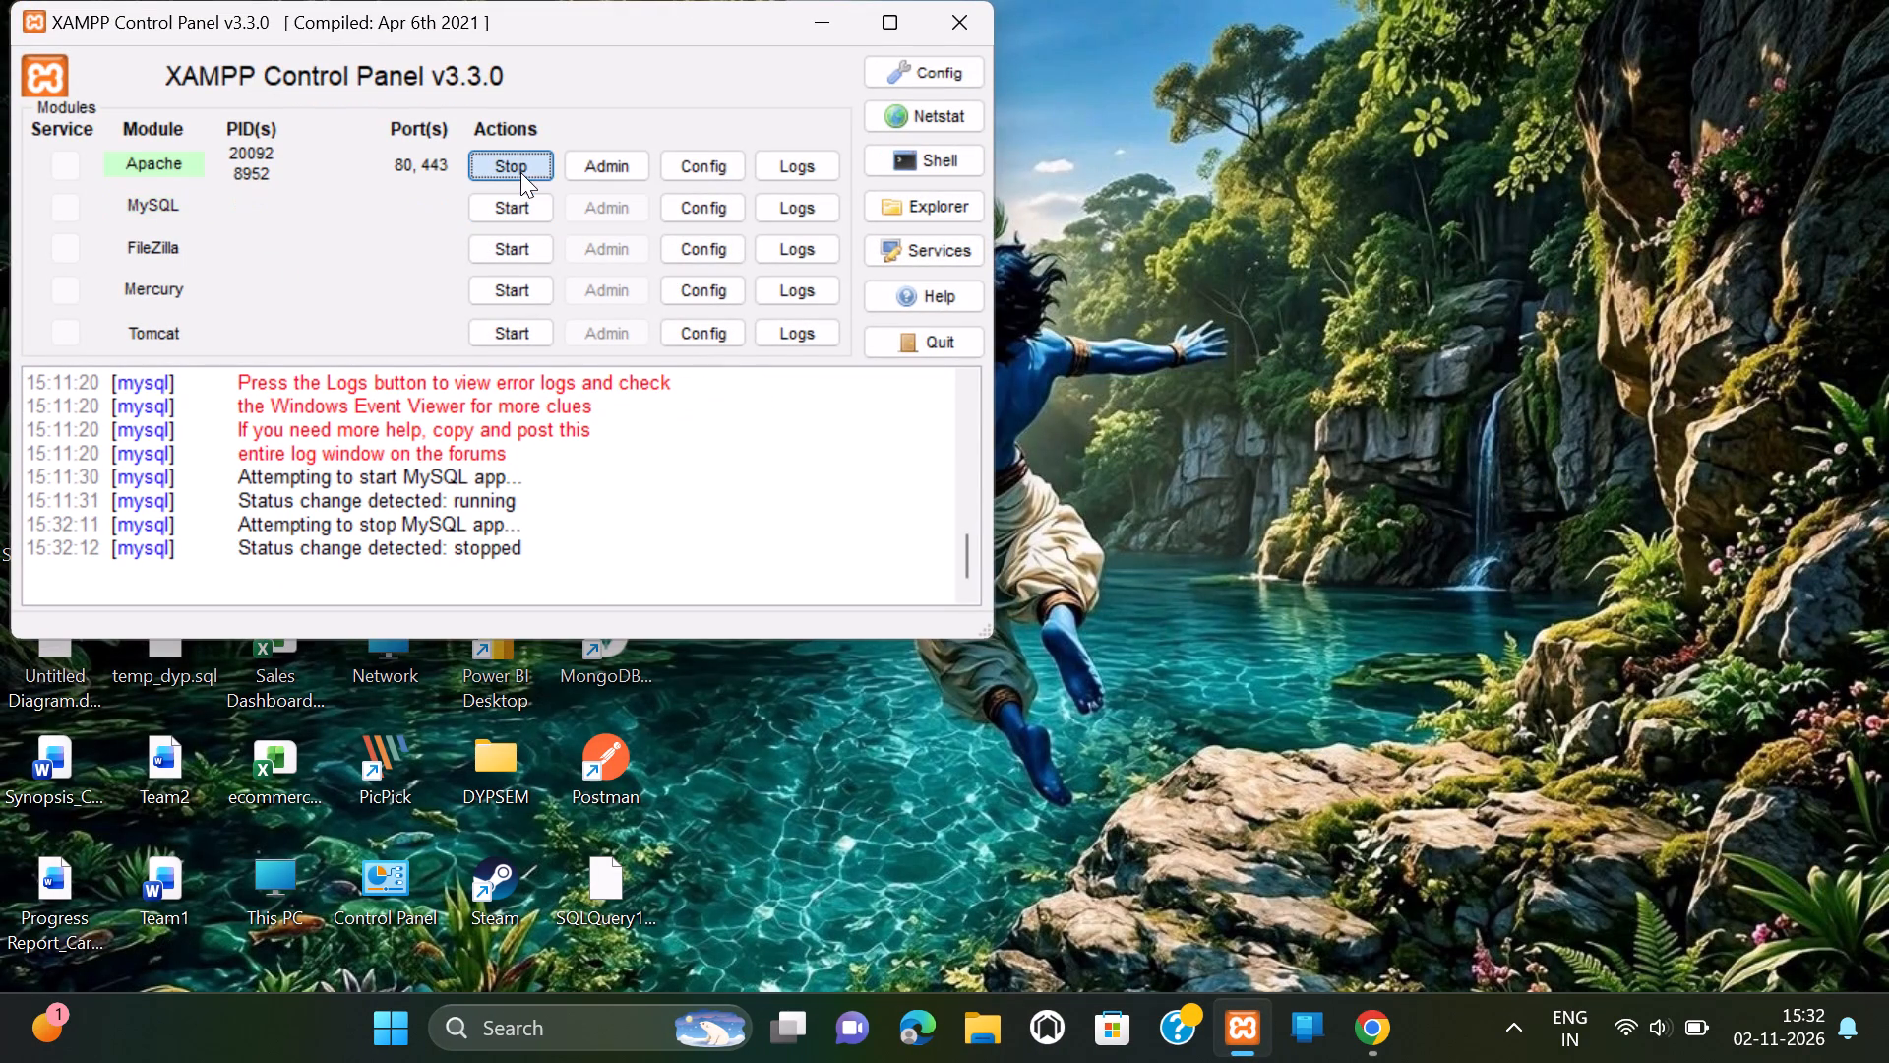
pyautogui.click(975, 0)
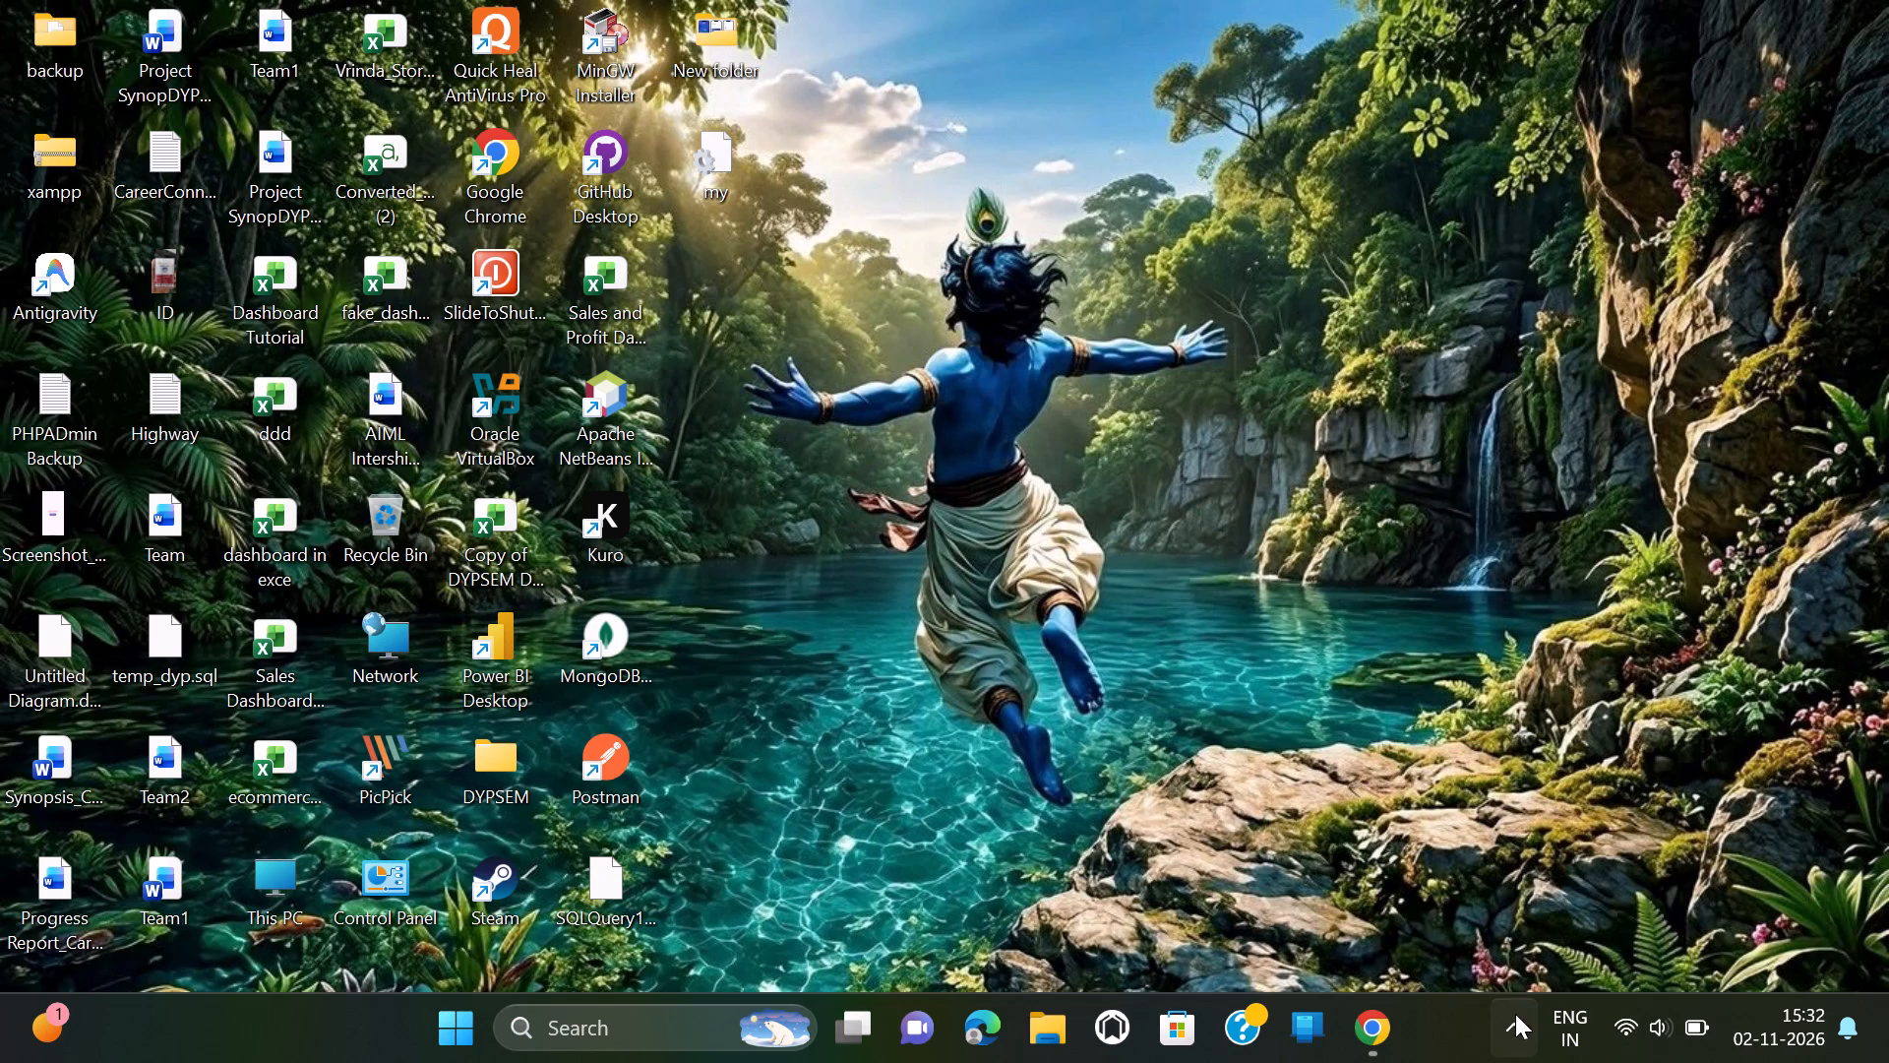
# Safely eject Disk 20, the USB drive holding the android (F:) volume.
pyautogui.click(1522, 1022)
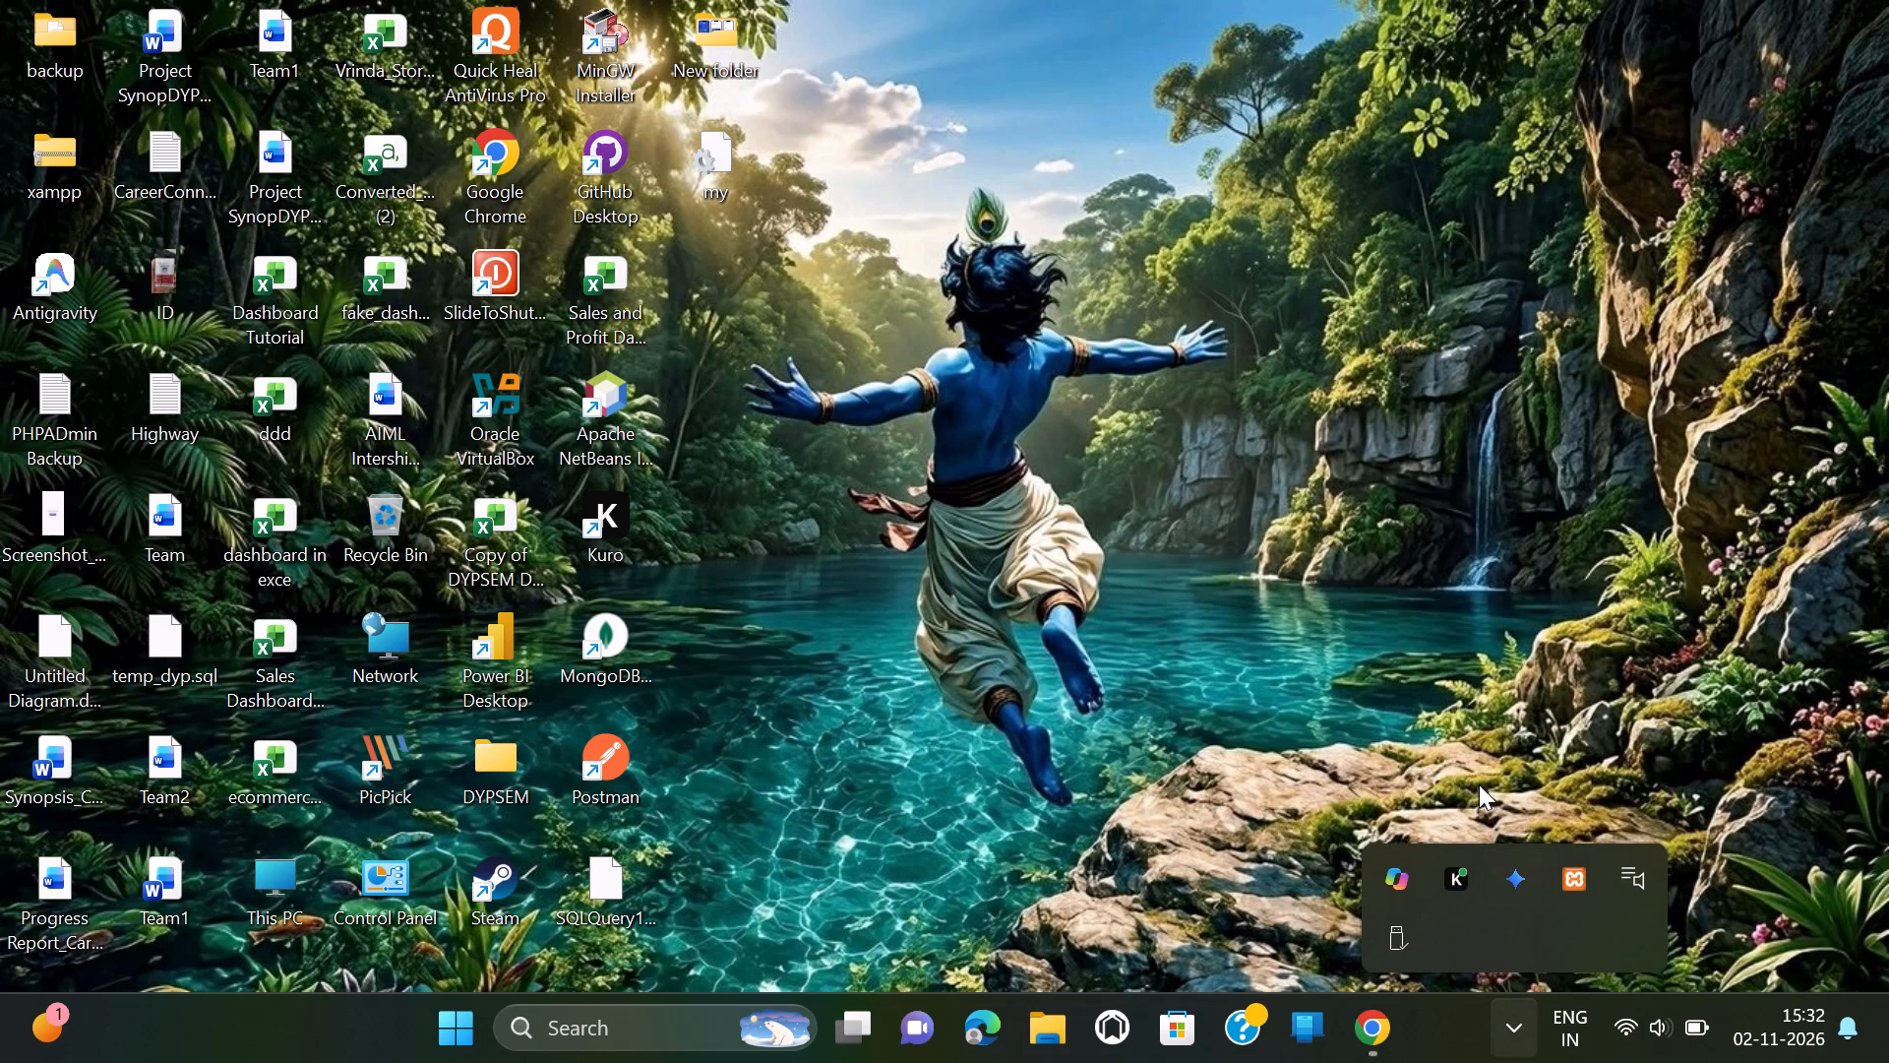
pyautogui.click(1374, 932)
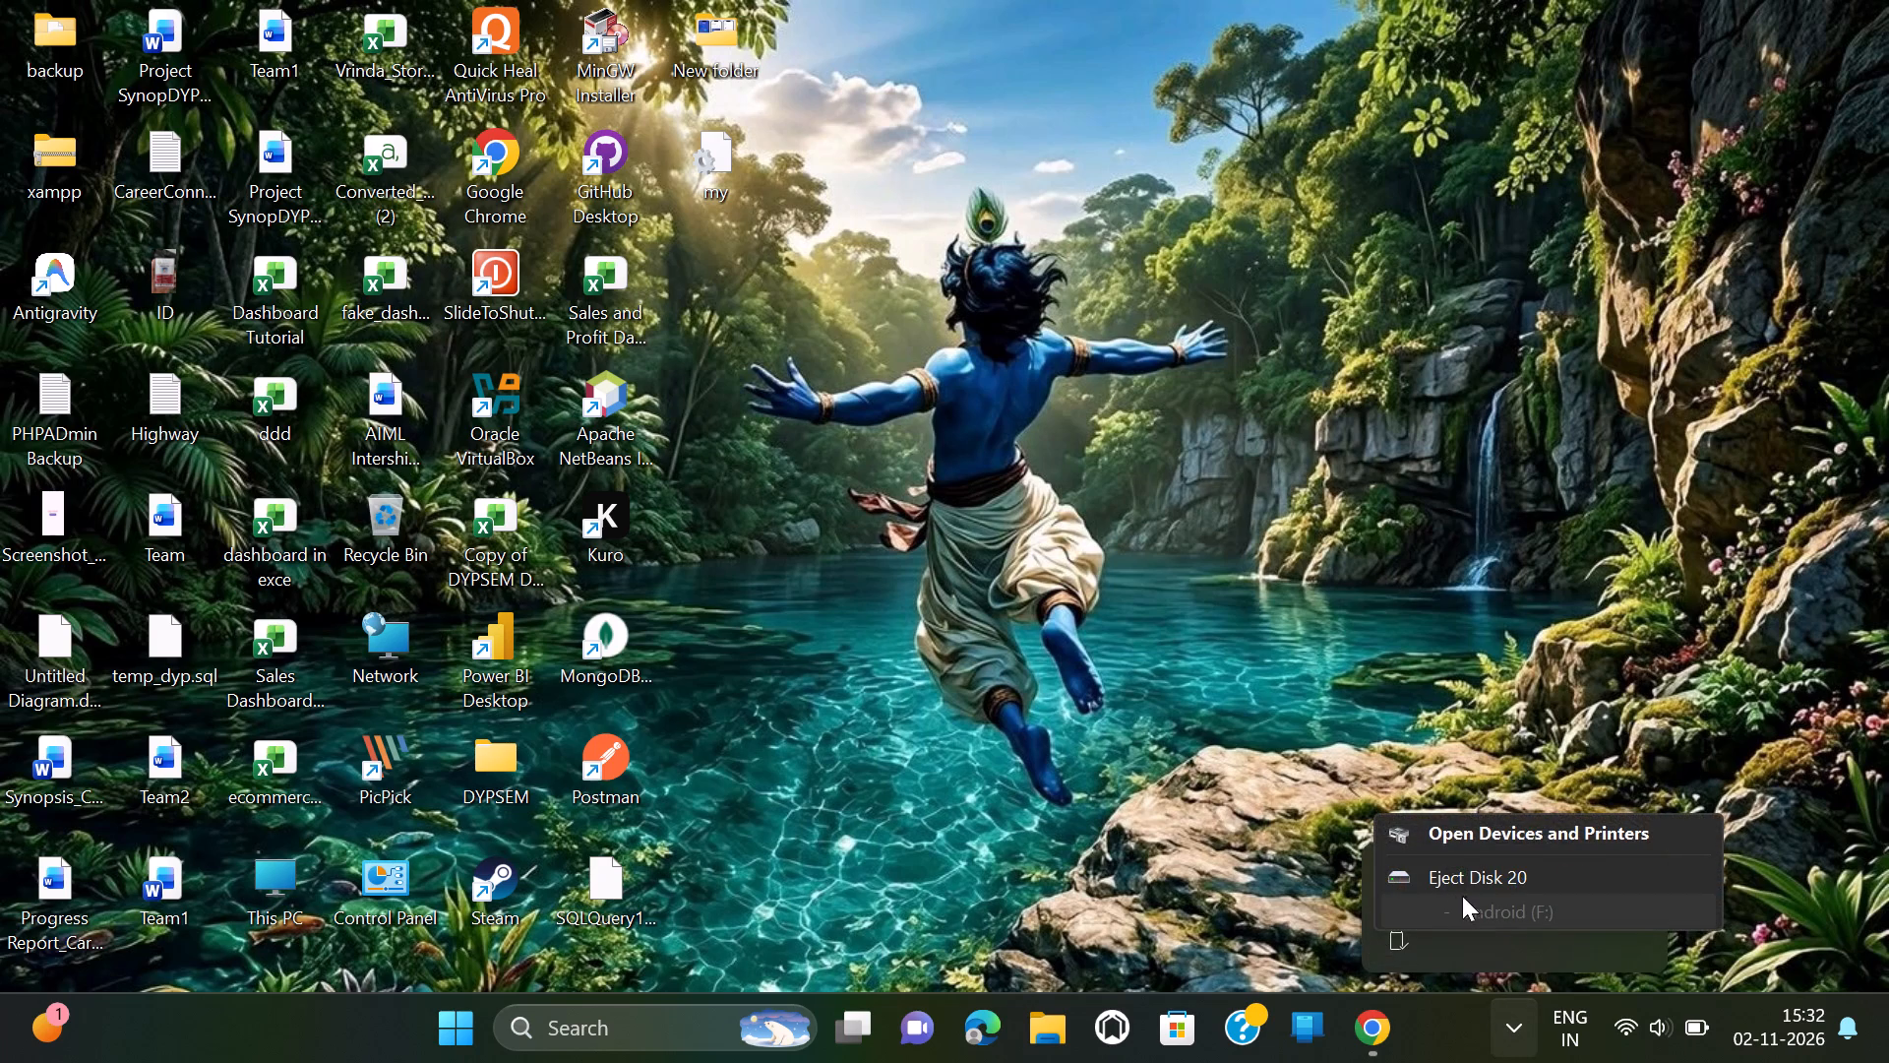
pyautogui.moveTo(1475, 896); pyautogui.dragTo(1480, 883)
pyautogui.click(1480, 883)
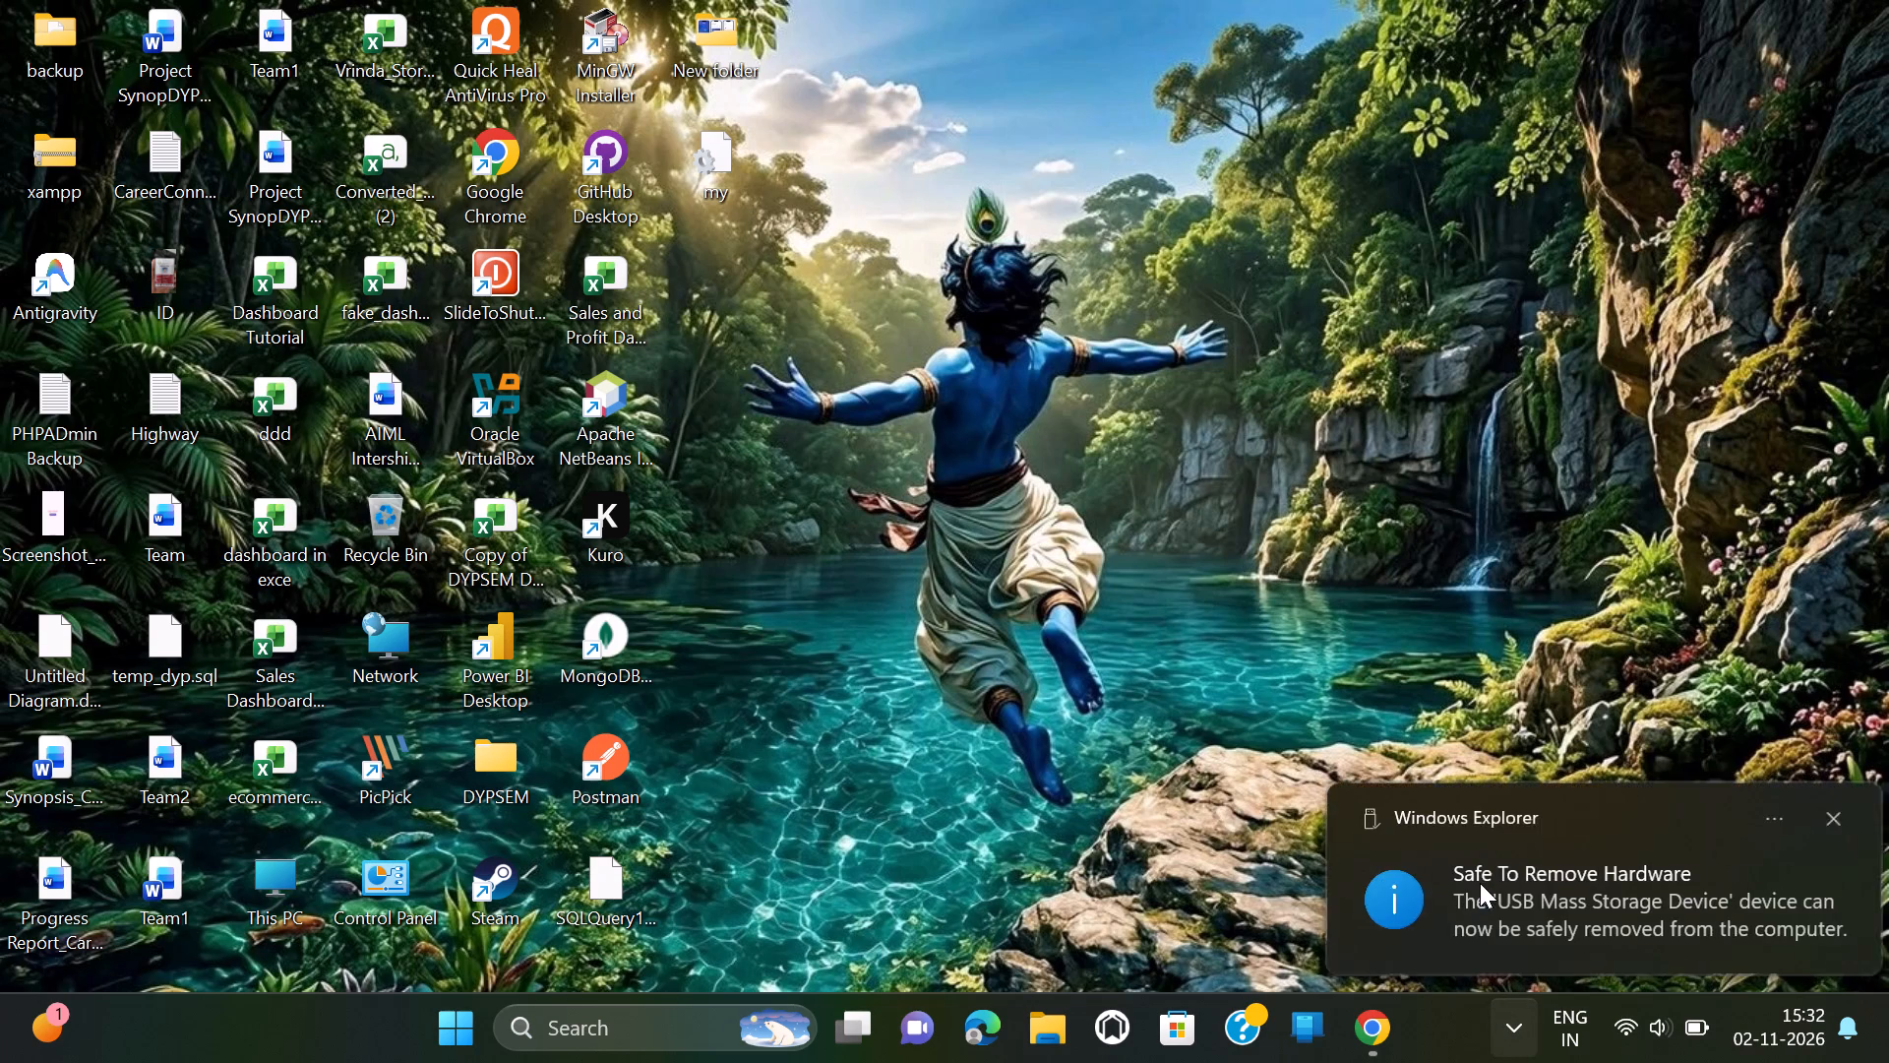